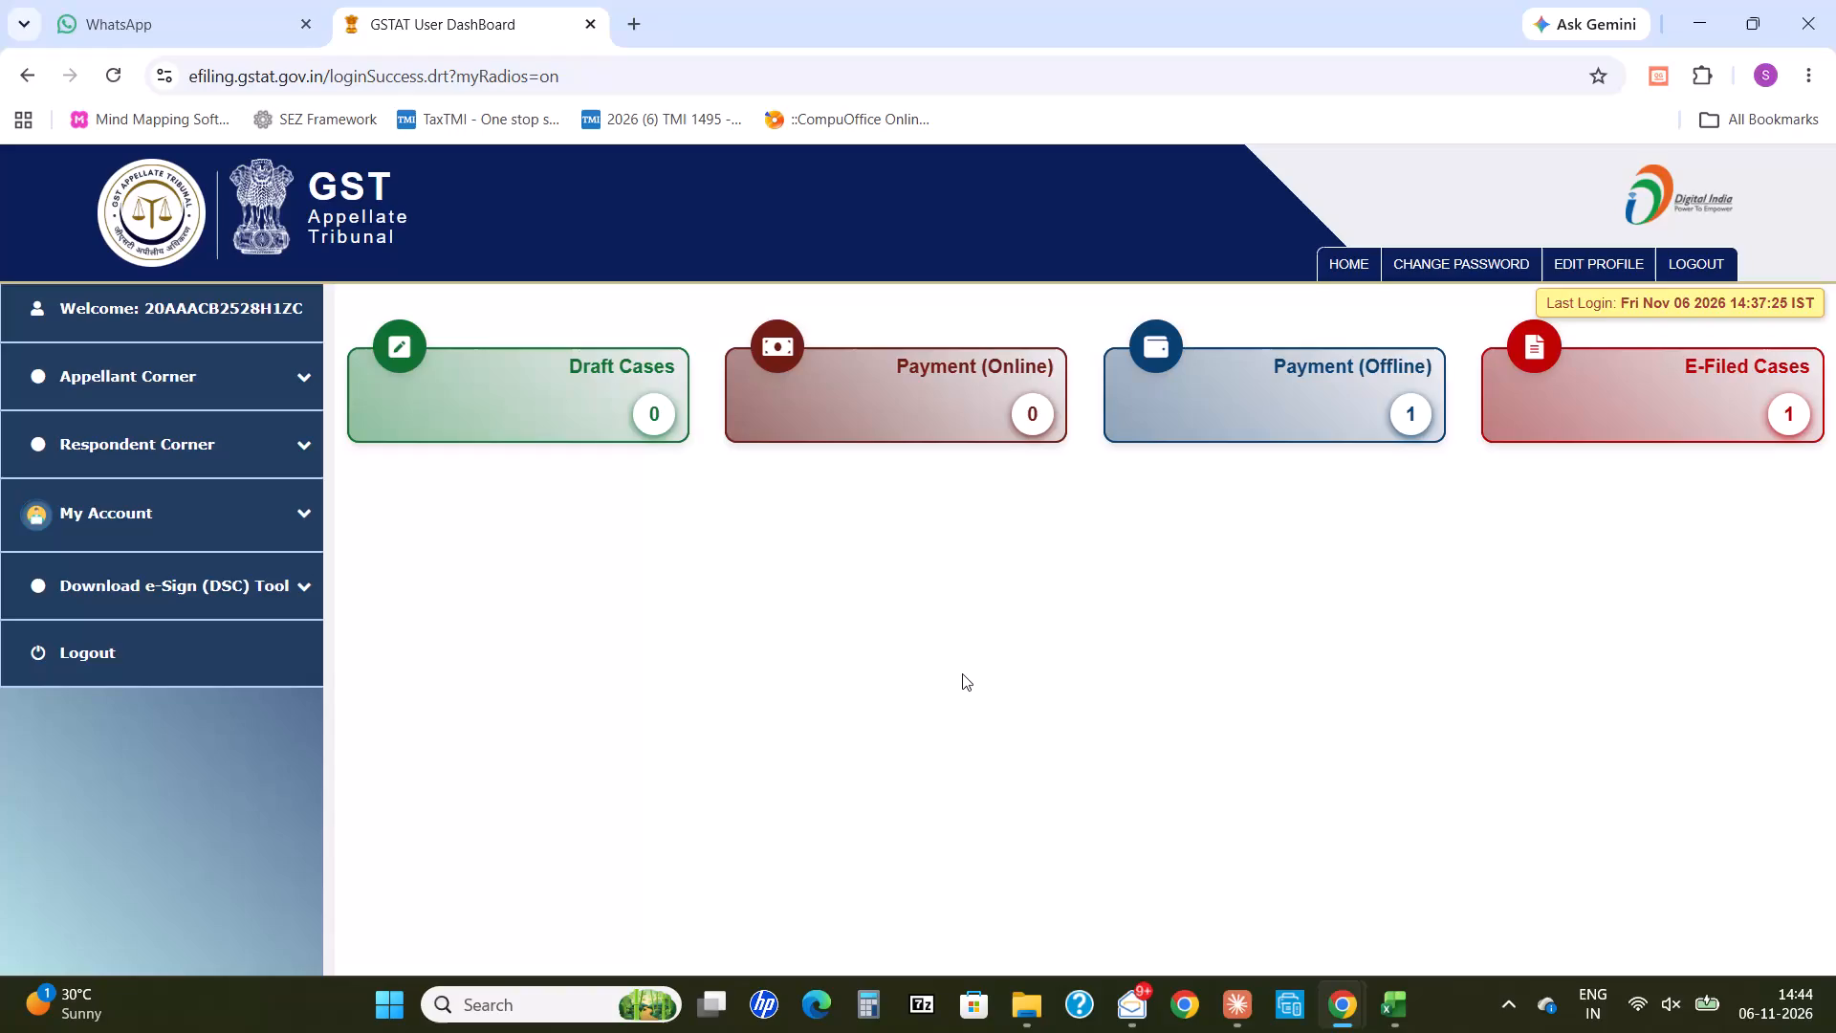
# Switch to File Explorer and open the Mindcomp folder's APL 01 subfolder inside LITIGATION dated 07-08-2026.
pyautogui.click(1064, 872)
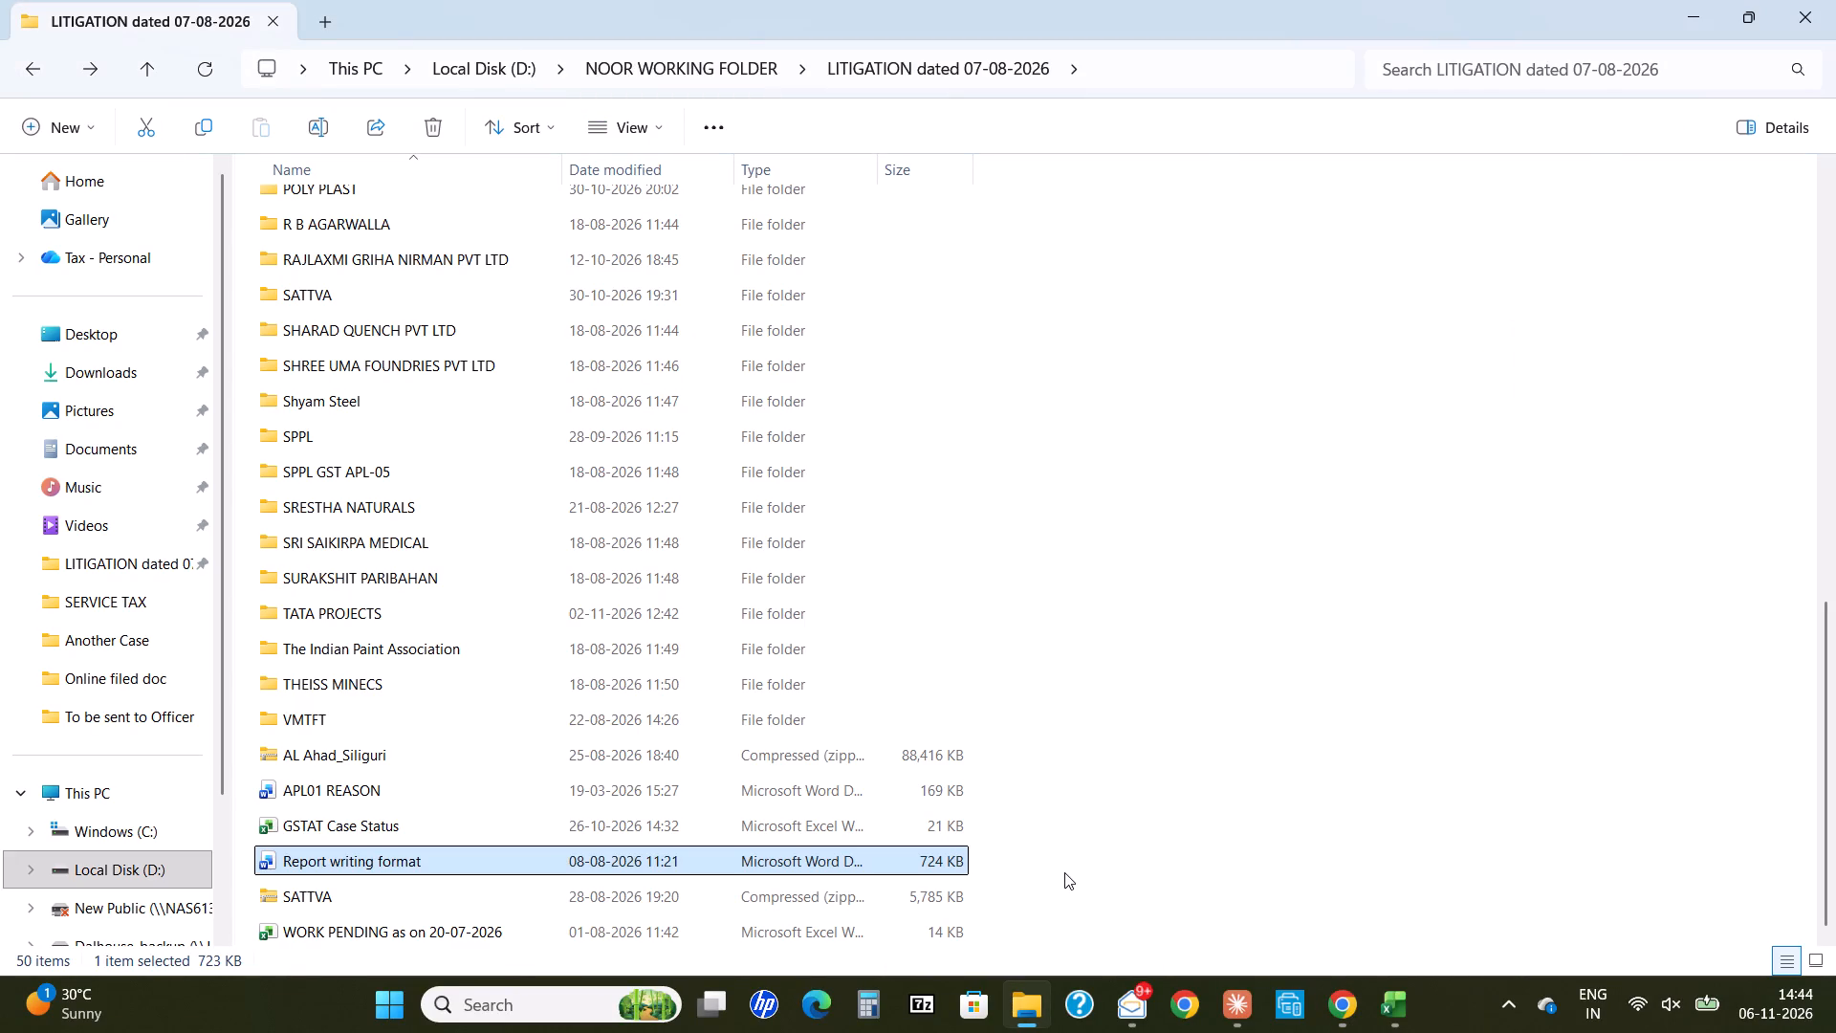
pyautogui.click(688, 619)
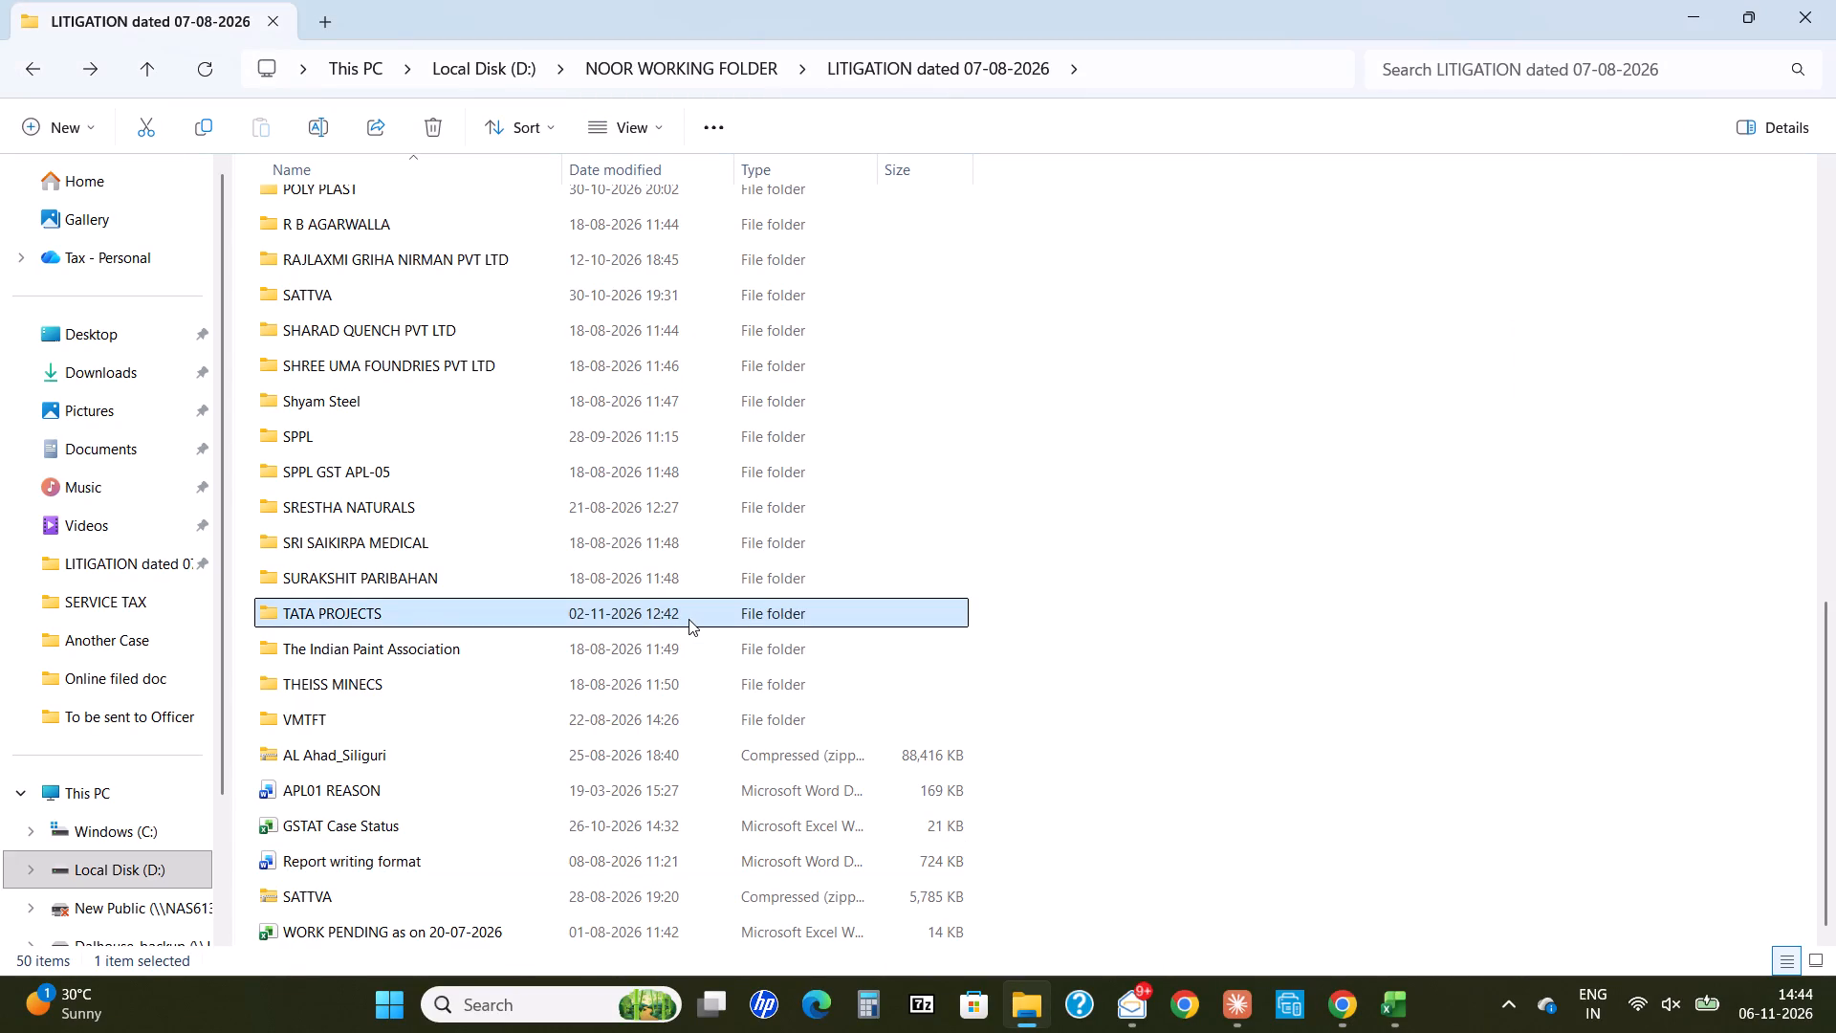
pyautogui.write('MIDN')
pyautogui.press('Return')
pyautogui.press('Up')
pyautogui.press('Down')
pyautogui.press('Down')
pyautogui.press('Down')
pyautogui.press('Down')
pyautogui.press('Down')
pyautogui.press('Down')
pyautogui.press('Down')
pyautogui.press('Down')
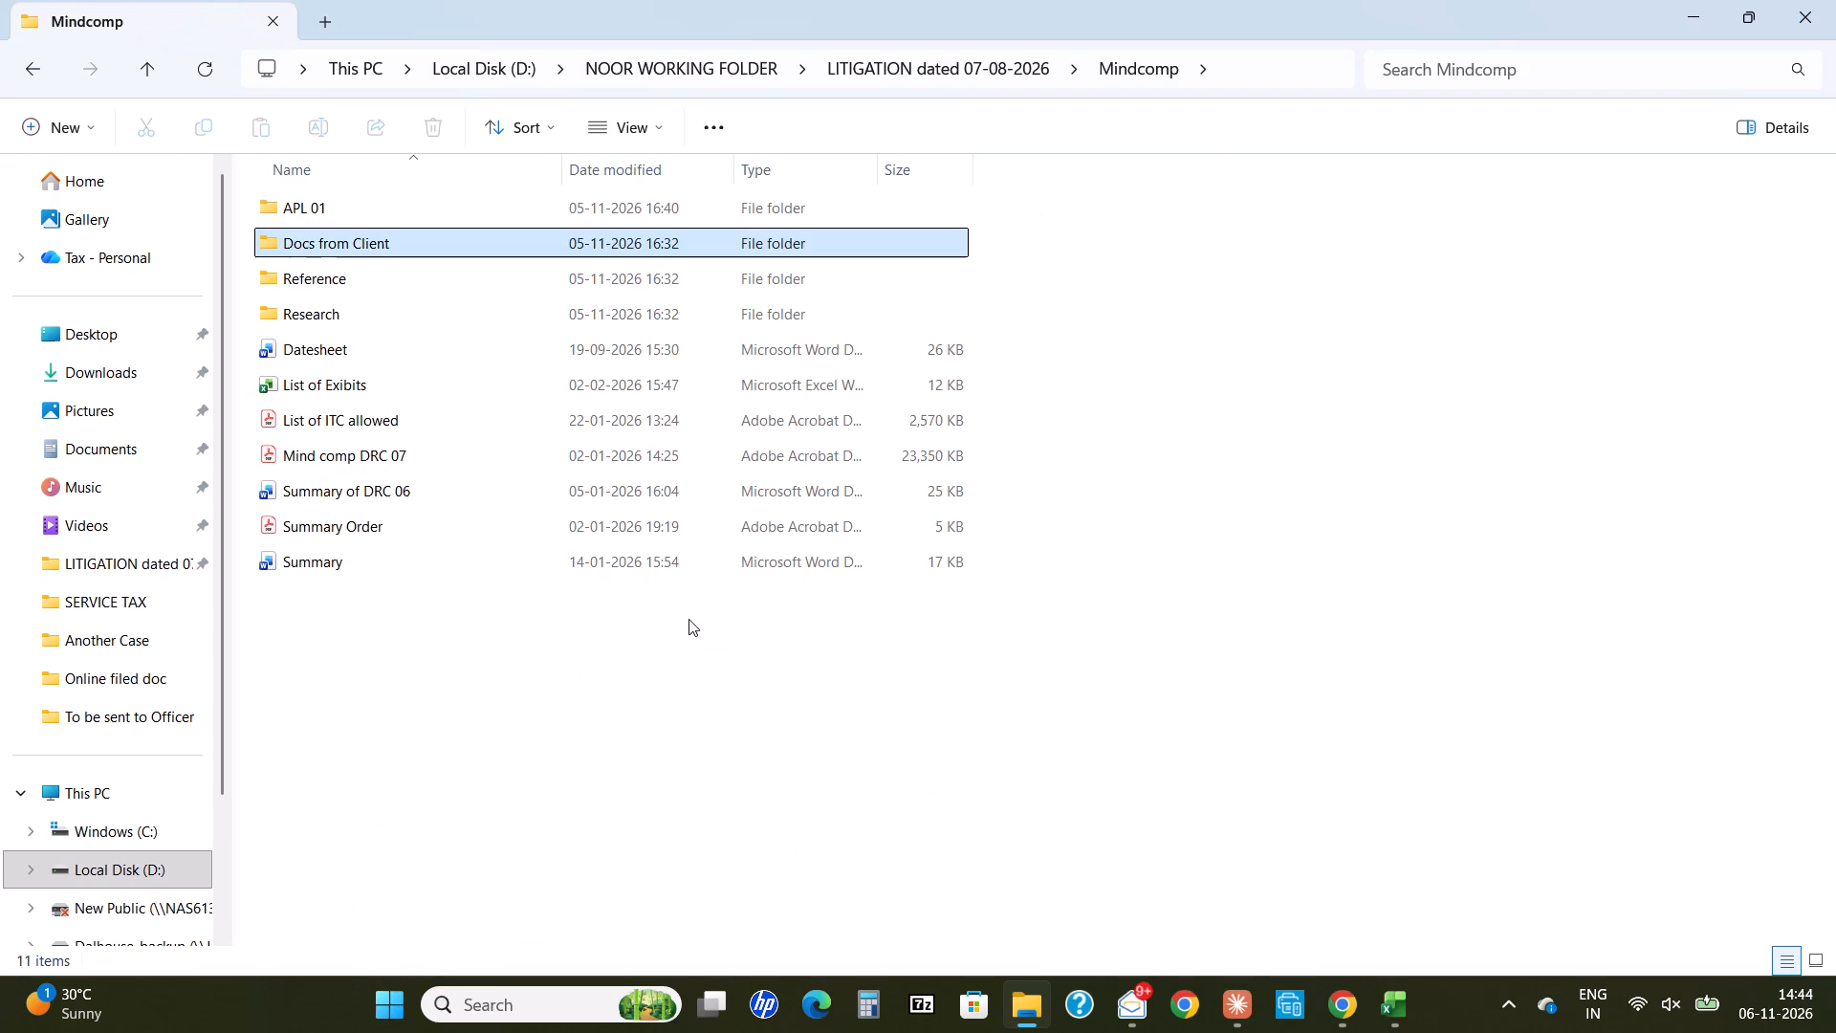
pyautogui.press('Down')
pyautogui.press('Up')
pyautogui.press('Up')
pyautogui.press('Up')
pyautogui.press('Up')
pyautogui.press('Up')
pyautogui.press('Up')
pyautogui.press('Up')
pyautogui.press('Up')
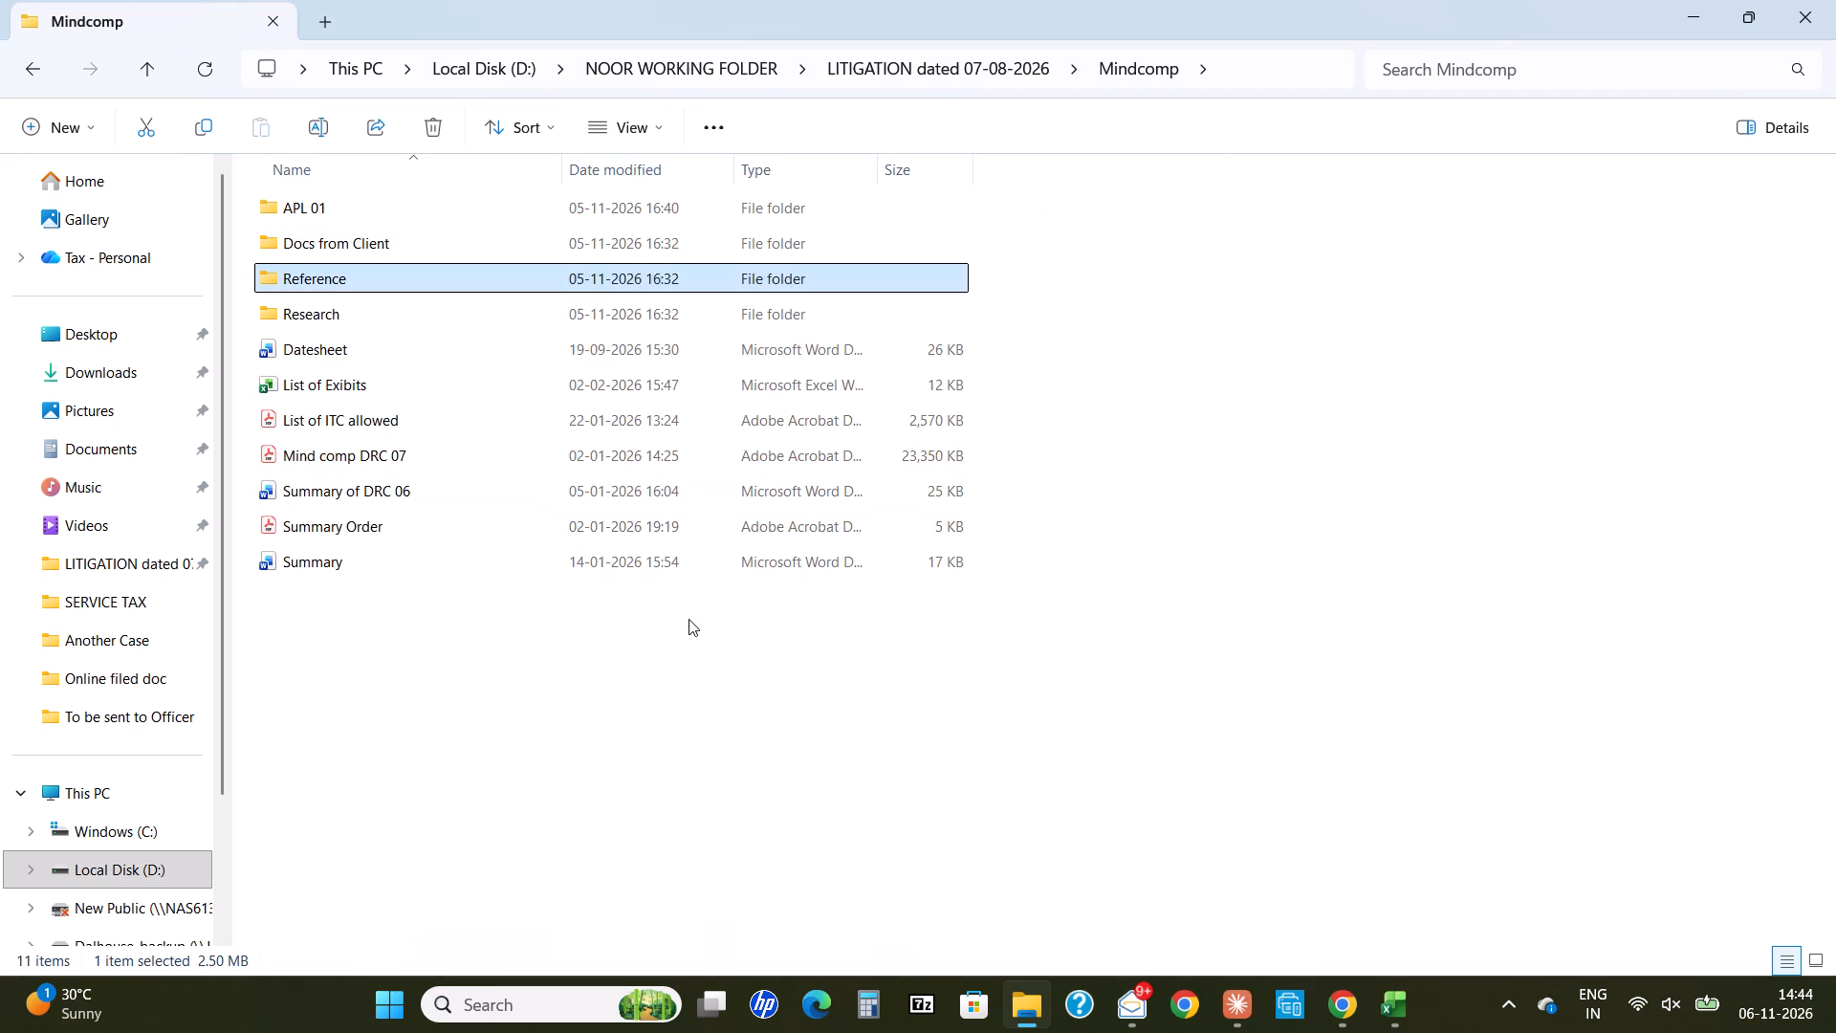
pyautogui.press('Up')
pyautogui.press('Return')
# Open the document Mindcomp Letter to the Superintendent from the To be sent to Officer folder.
pyautogui.press('Down')
pyautogui.press('Down')
pyautogui.press('Down')
pyautogui.press('Down')
pyautogui.press('Return')
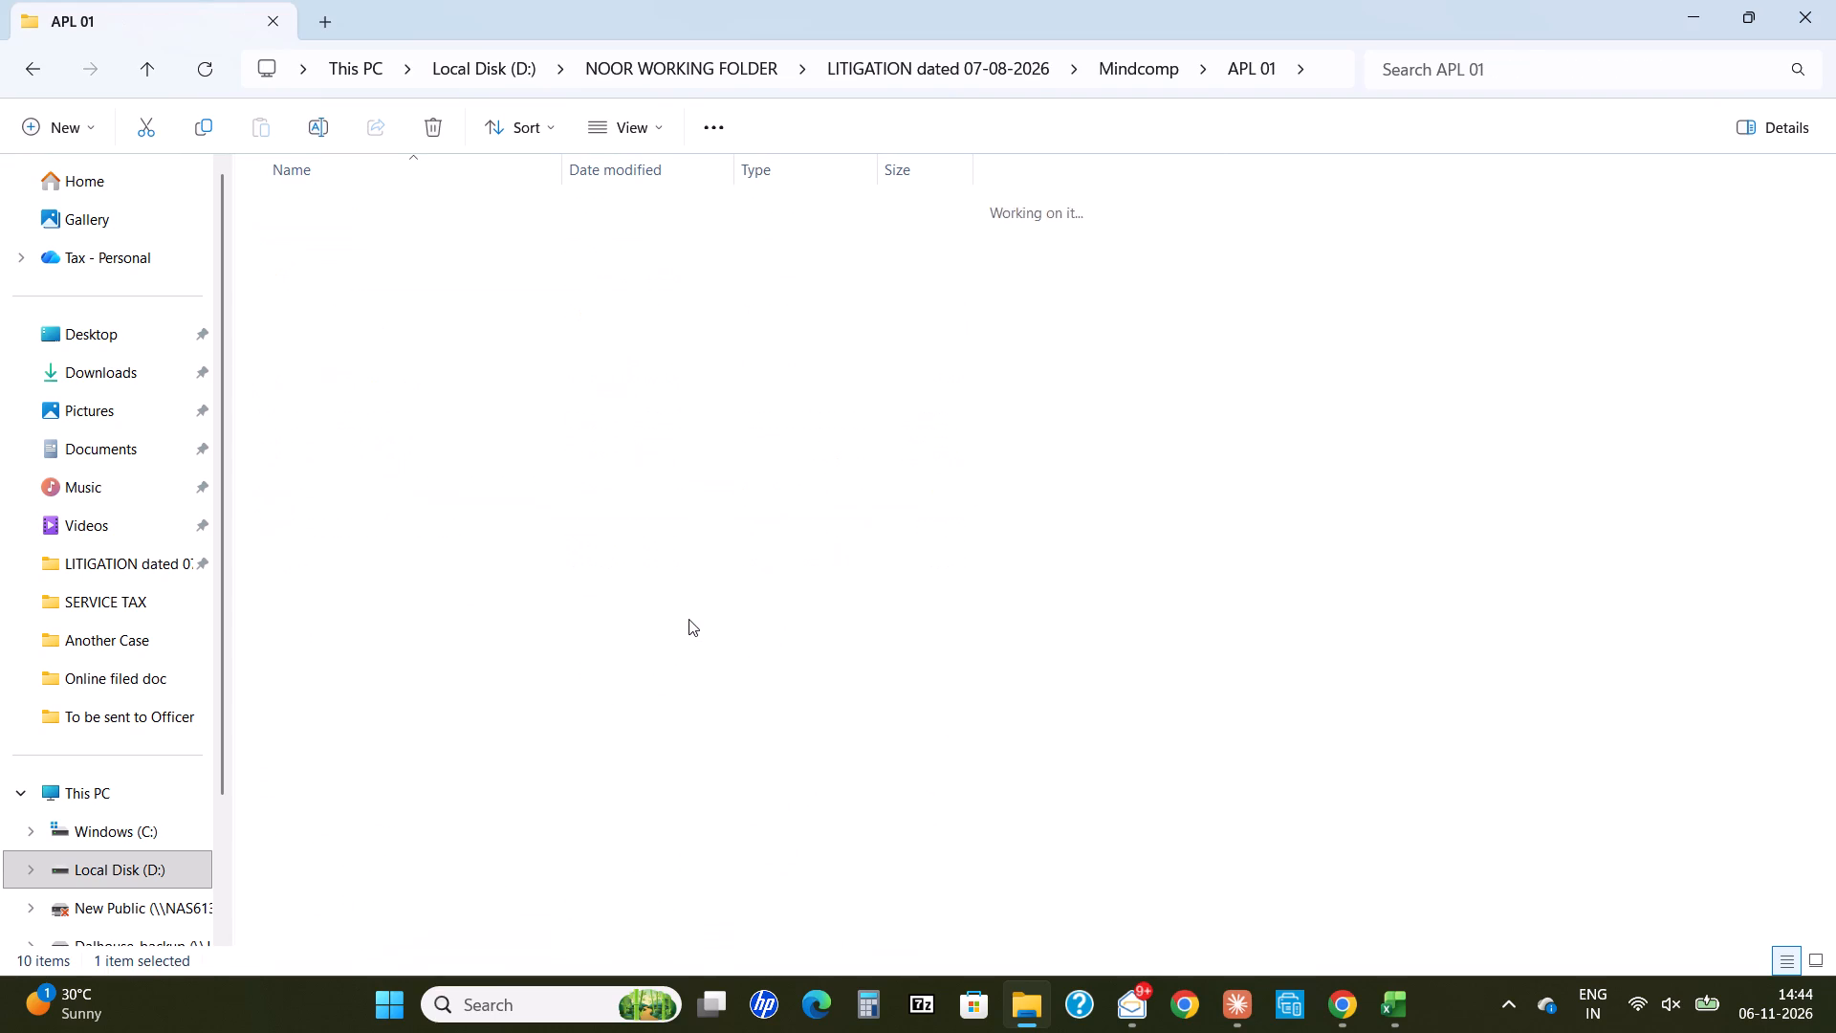
pyautogui.press('Down')
pyautogui.press('Return')
pyautogui.press('Down')
pyautogui.press('Return')
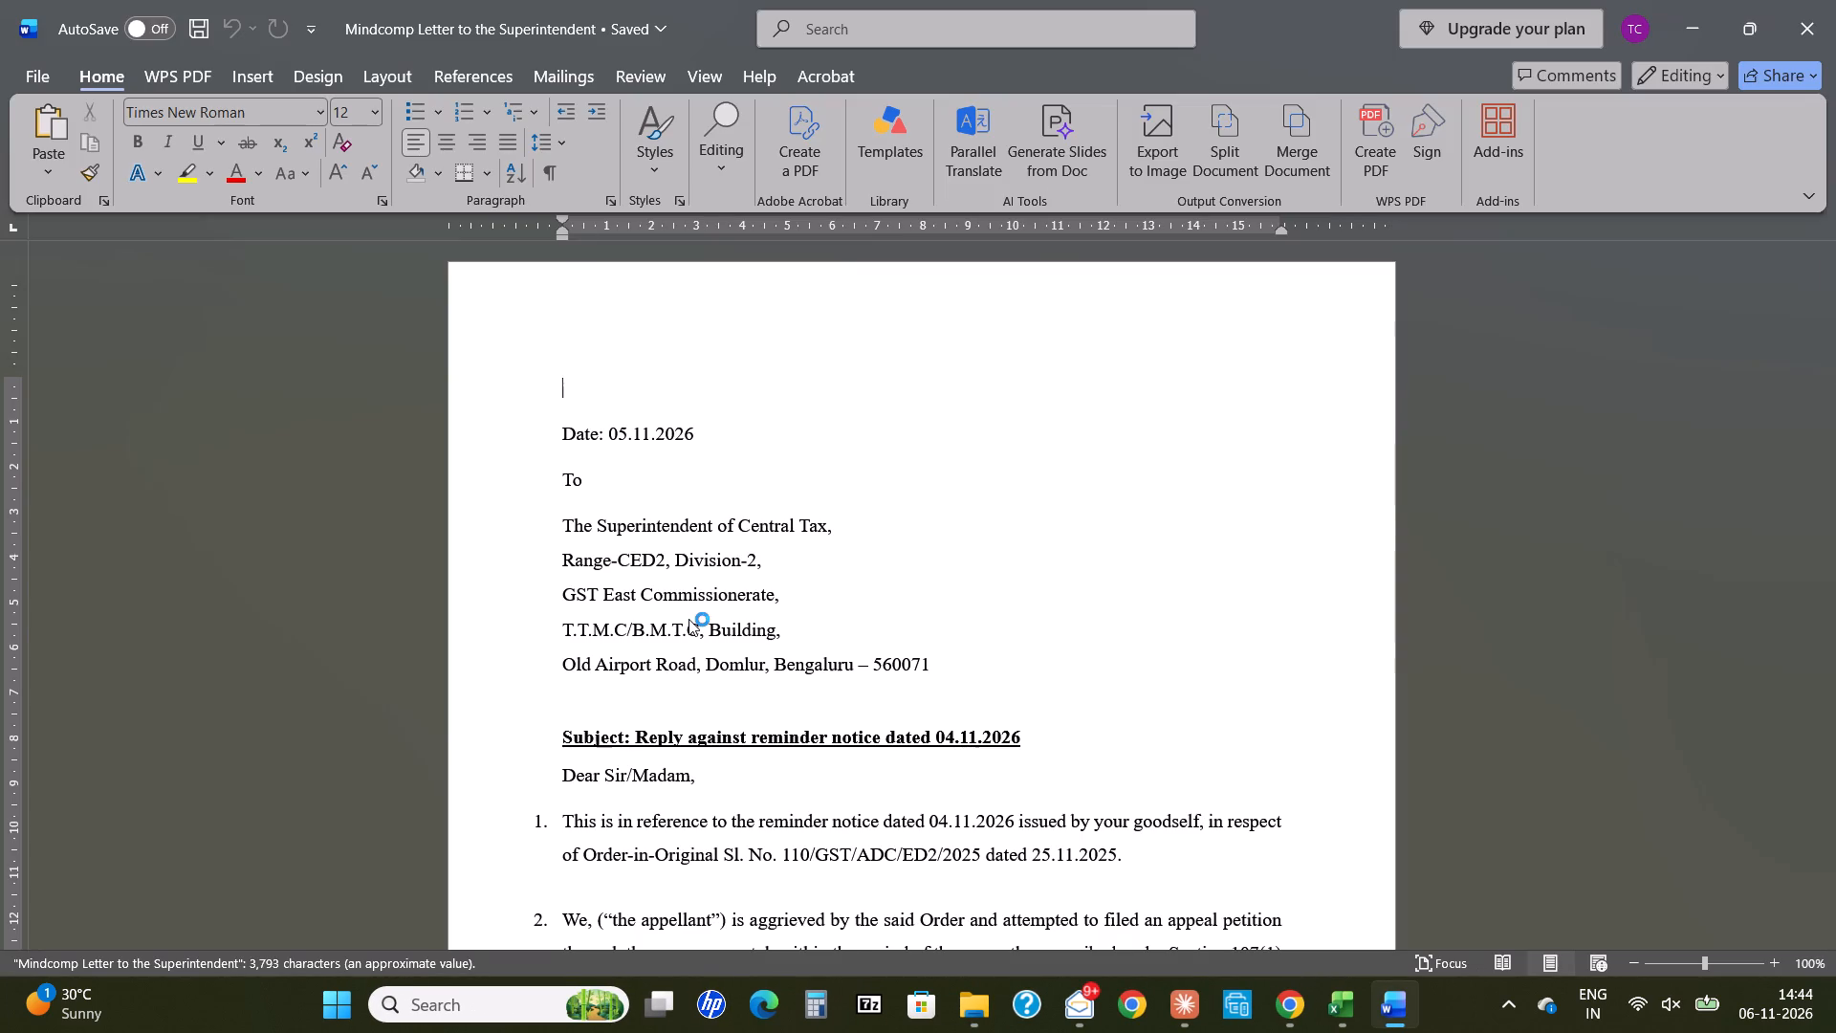
# Replace the full stop ending paragraph 1 of the letter with the words "for the Financial year".
pyautogui.scroll(-1, 688, 619)
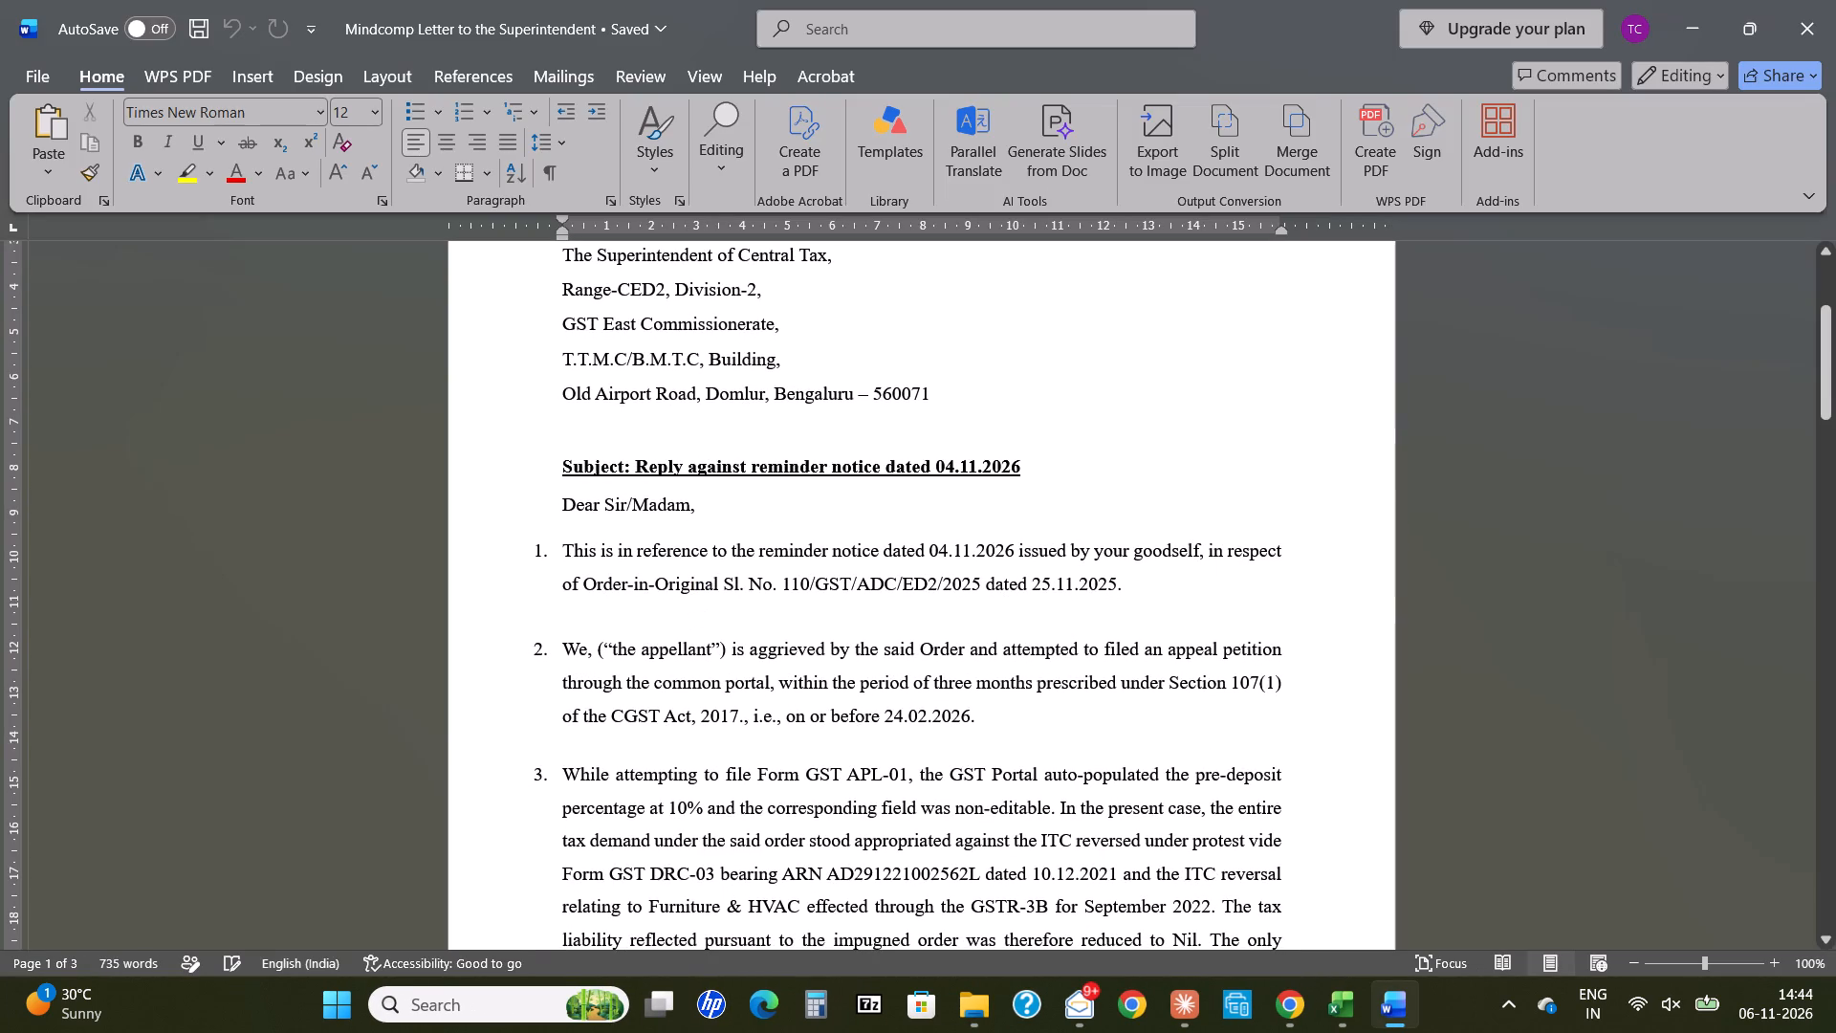
pyautogui.click(1173, 596)
pyautogui.press('BackSpace')
pyautogui.press('BackSpace')
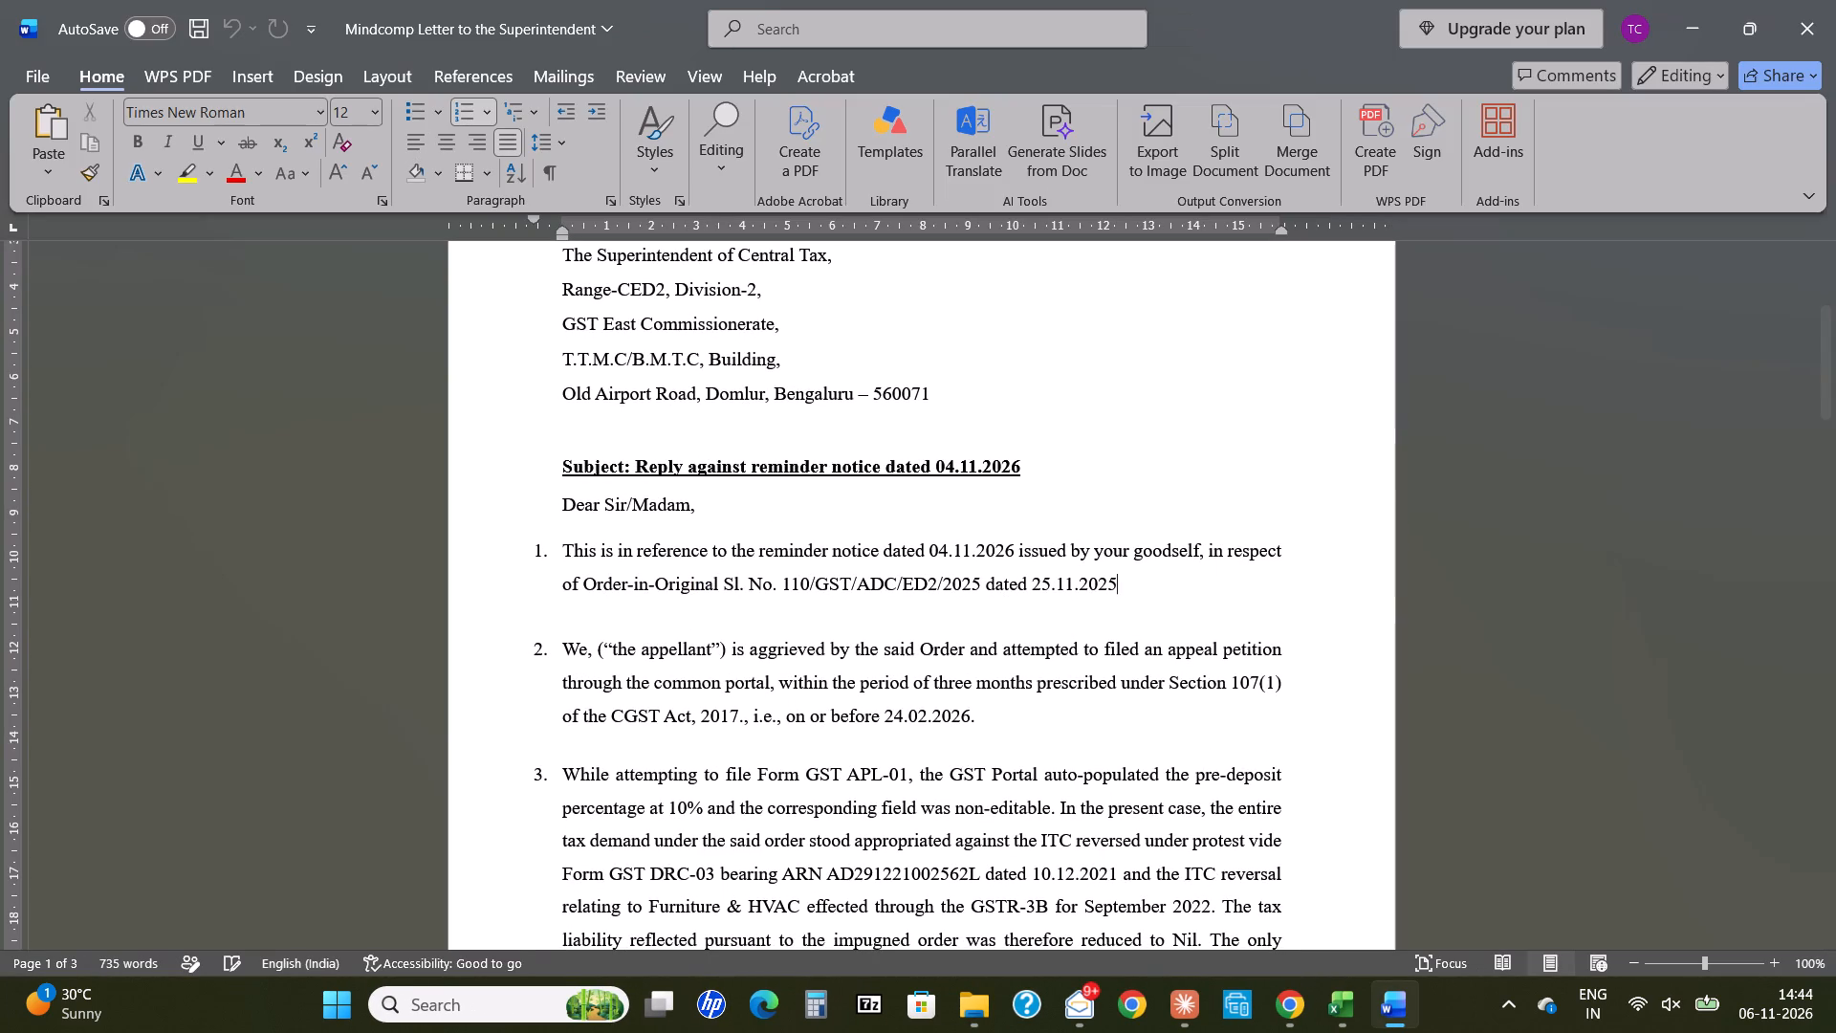
pyautogui.press('space')
pyautogui.write('FOR')
pyautogui.press('space')
pyautogui.press('BackSpace')
pyautogui.press('BackSpace')
pyautogui.write('for the Fy')
pyautogui.press('BackSpace')
pyautogui.write('inancial year')
pyautogui.press('space')
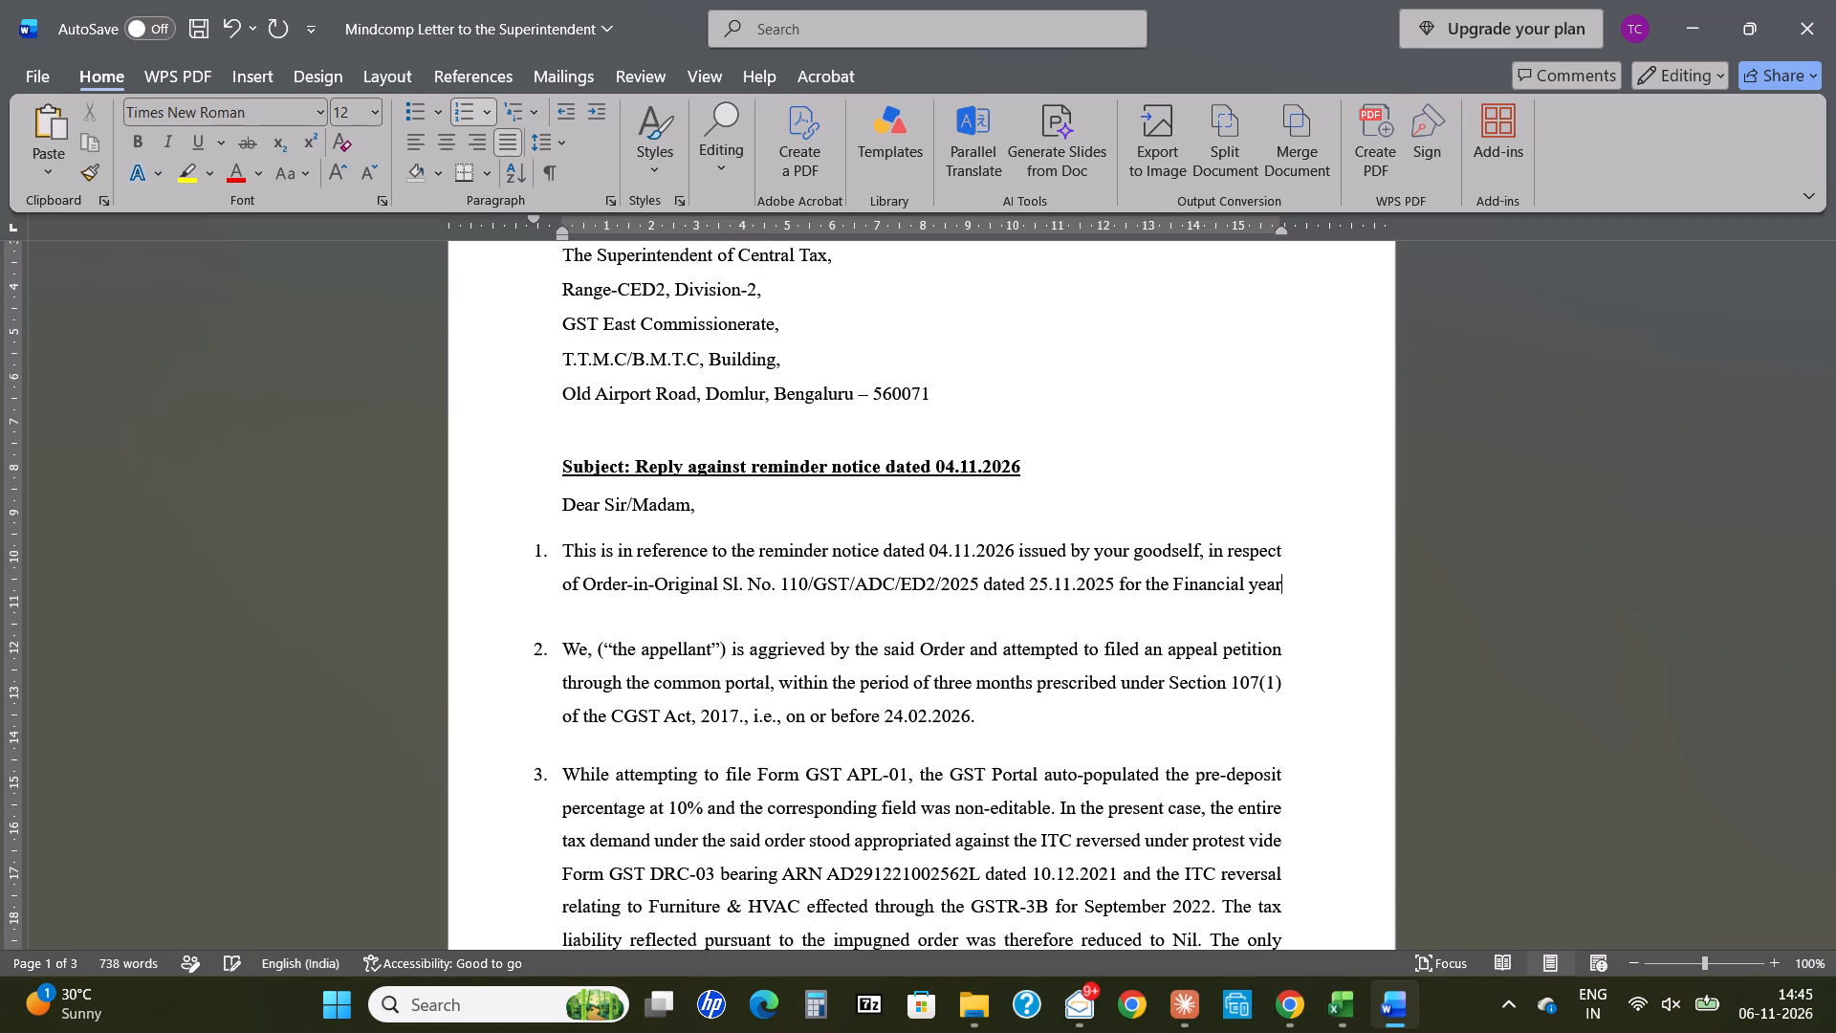
# Switch to File Explorer, open GST APL-01_signed from APL 01's ManualFinal folder and look up the period of dispute.
pyautogui.hotkey('alt', 'Tab')
pyautogui.hotkey('alt', 'Tab')
pyautogui.hotkey('alt', 'Left')
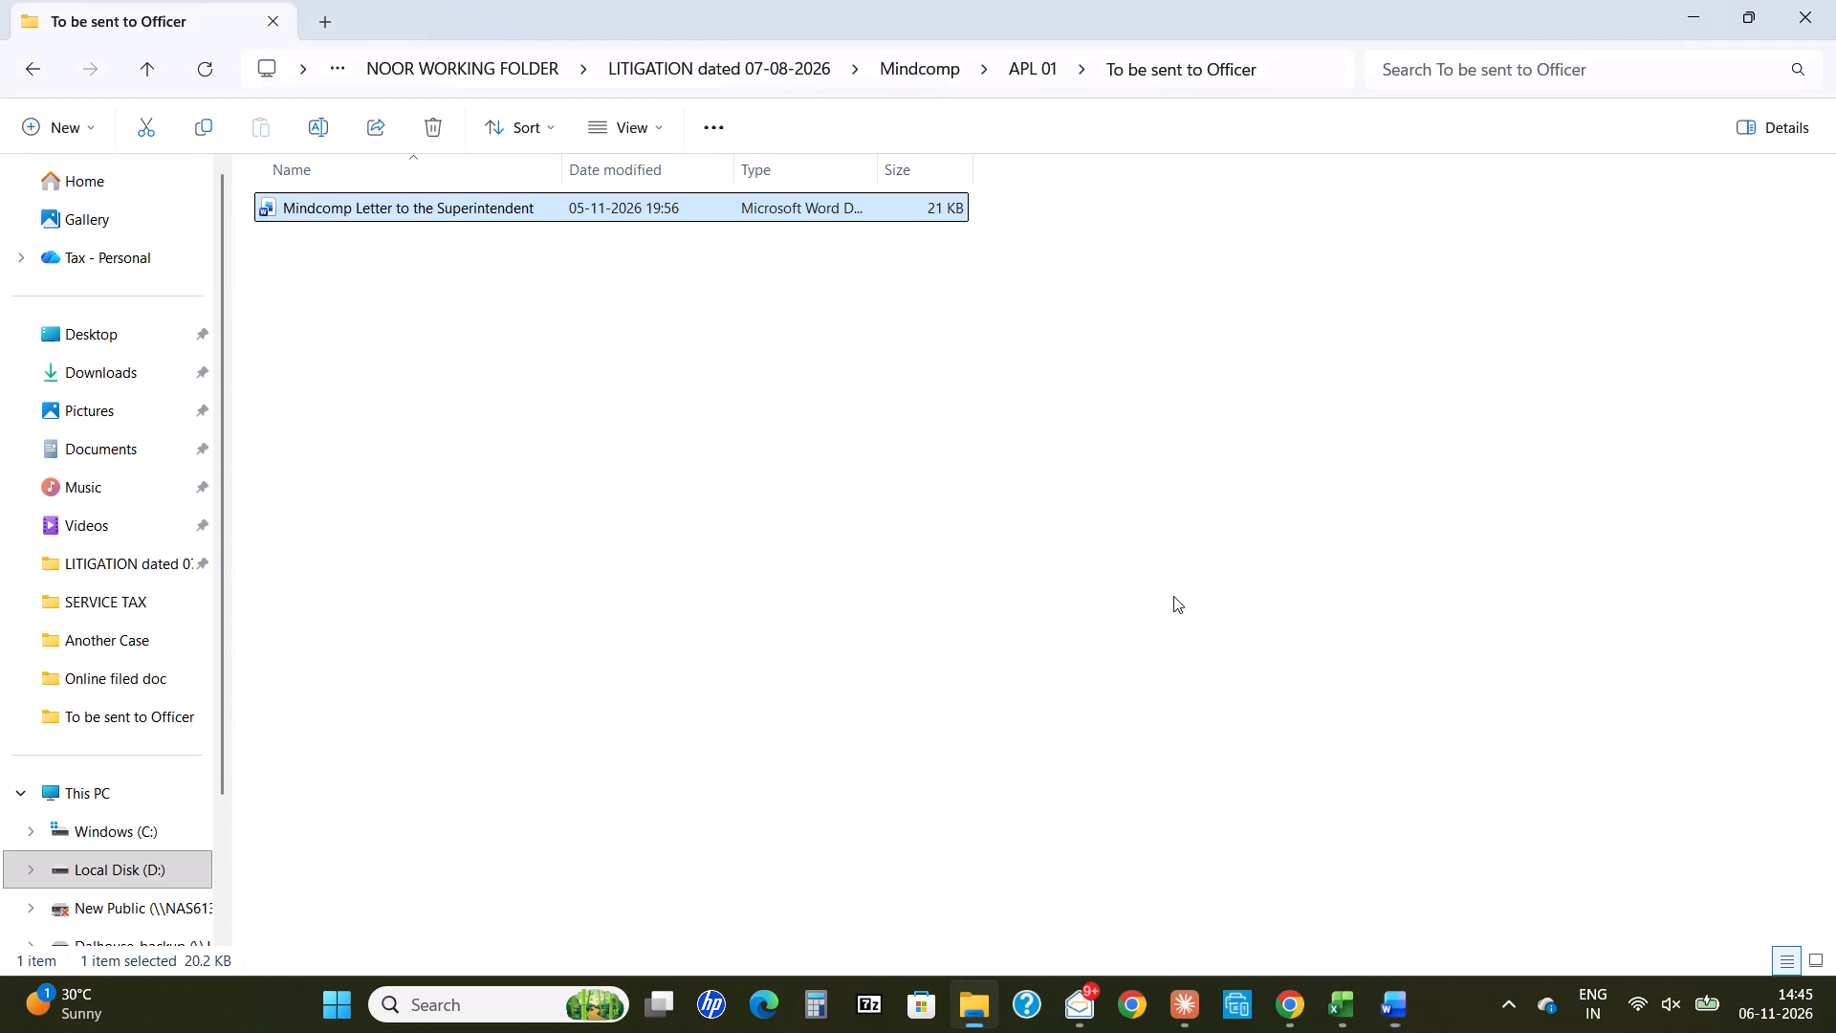
pyautogui.press('BackSpace')
pyautogui.press('Up')
pyautogui.press('Up')
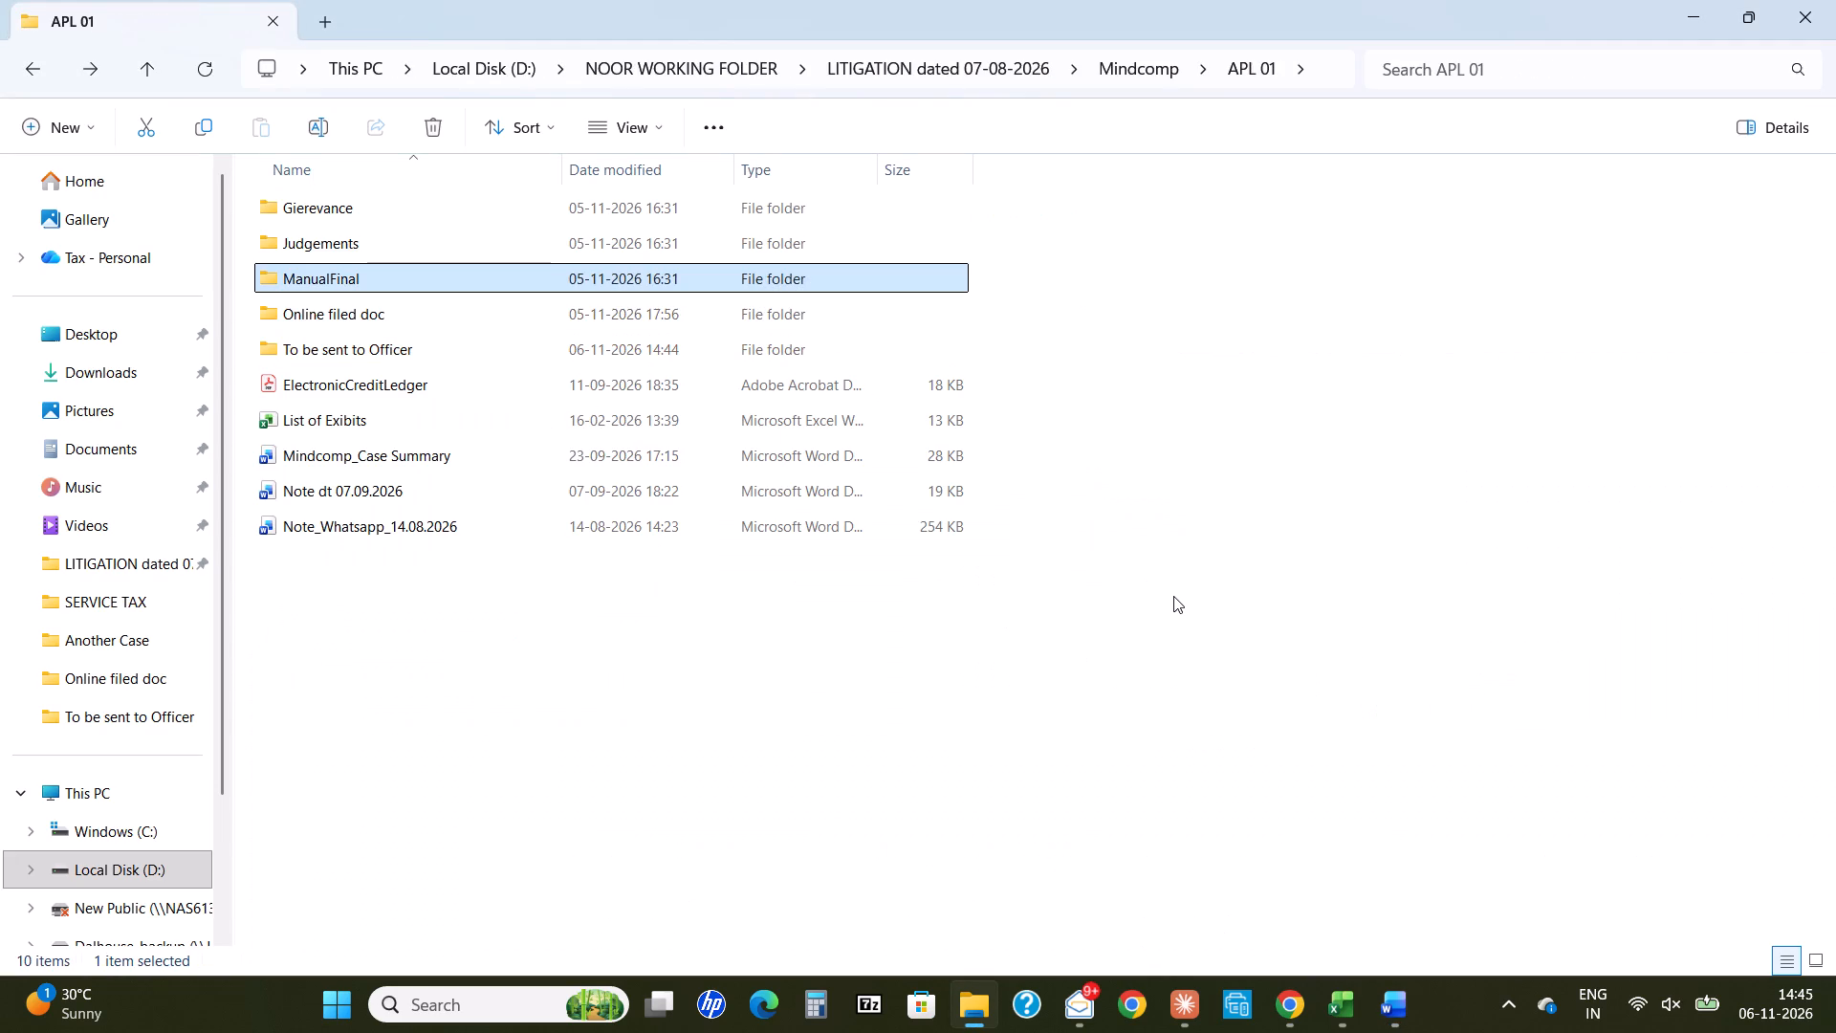
pyautogui.press('Return')
pyautogui.press('Down')
pyautogui.press('Up')
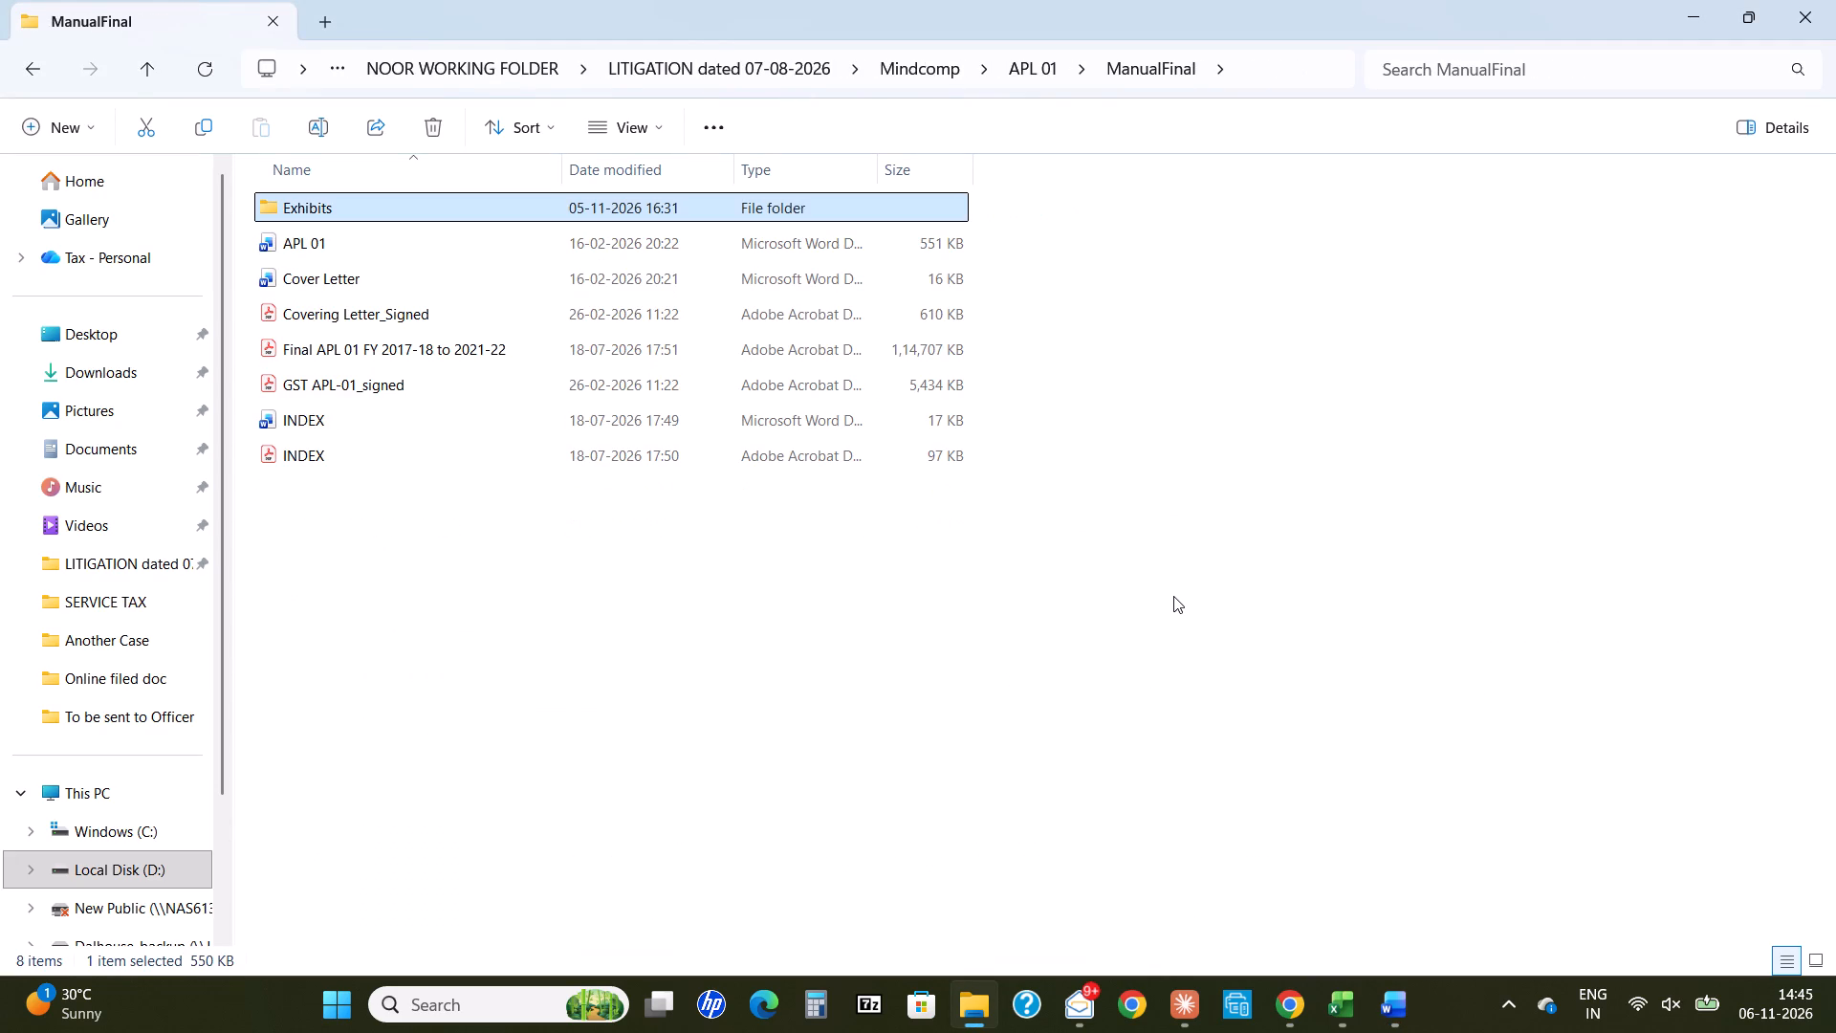
pyautogui.press('Down')
pyautogui.press('Down')
pyautogui.press('Down')
pyautogui.press('Down')
pyautogui.press('Down')
pyautogui.press('Up')
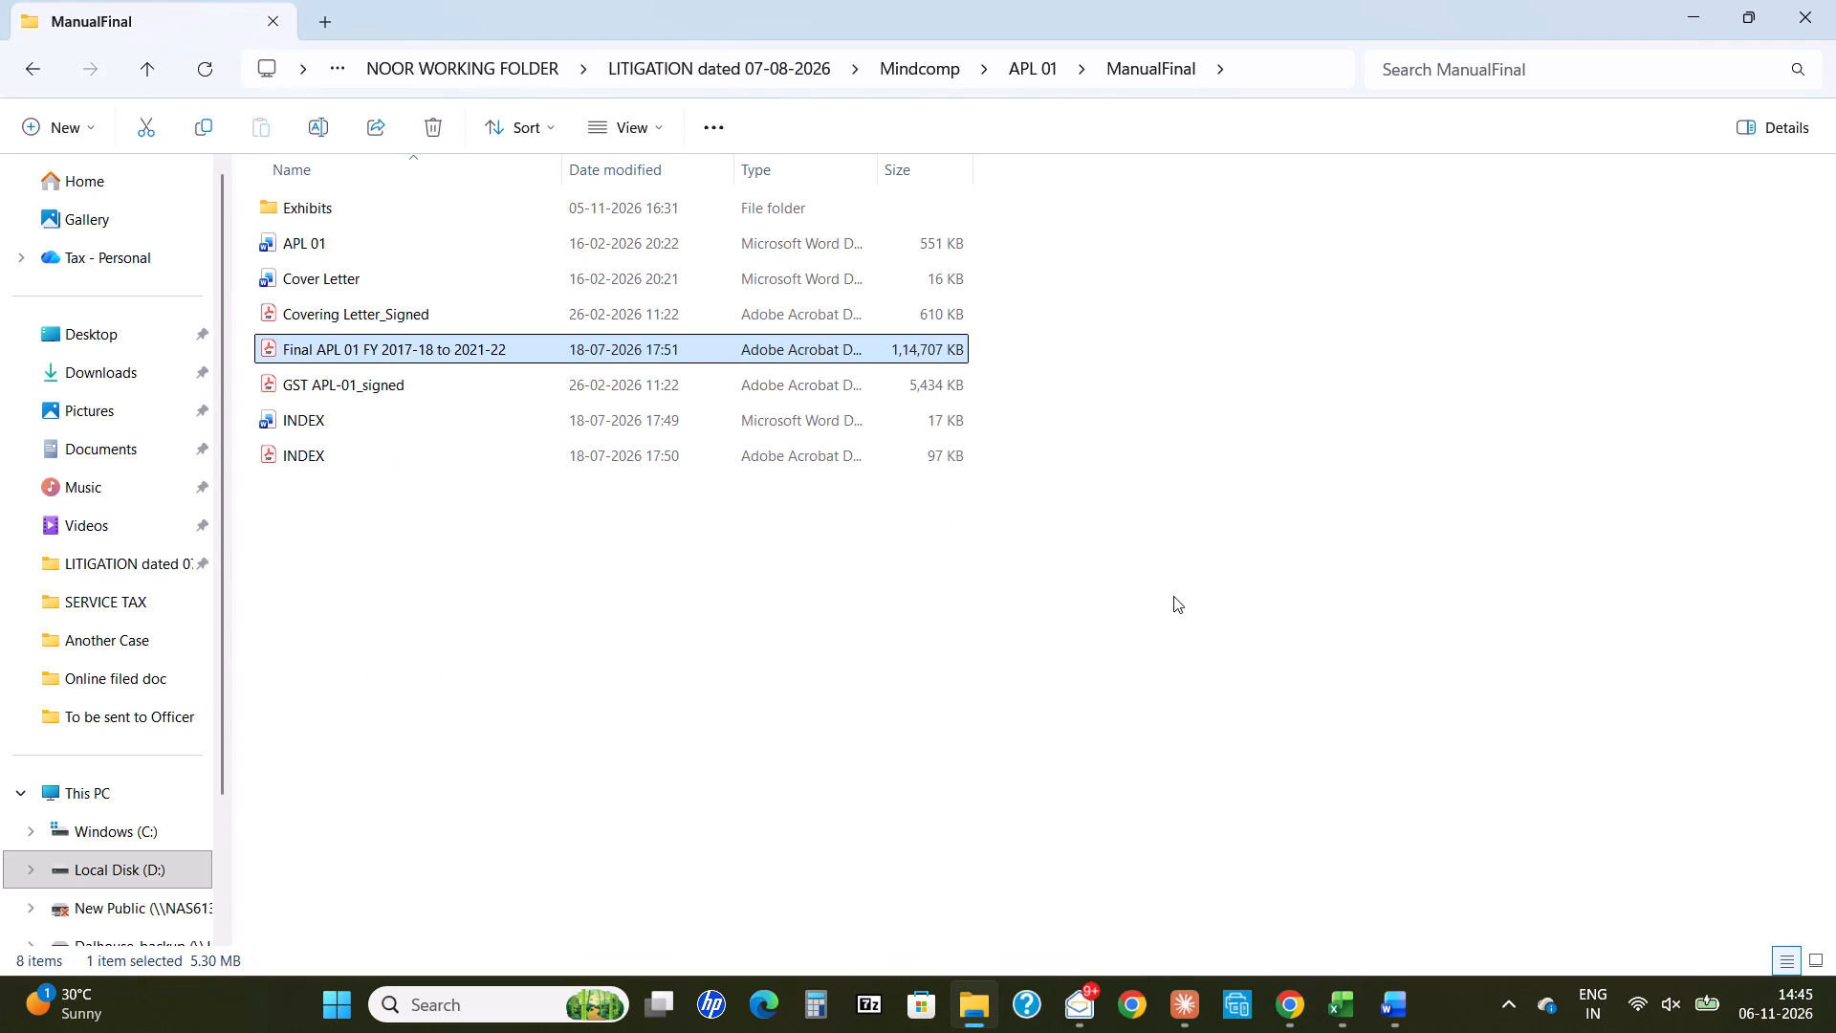
pyautogui.press('Down')
pyautogui.press('Return')
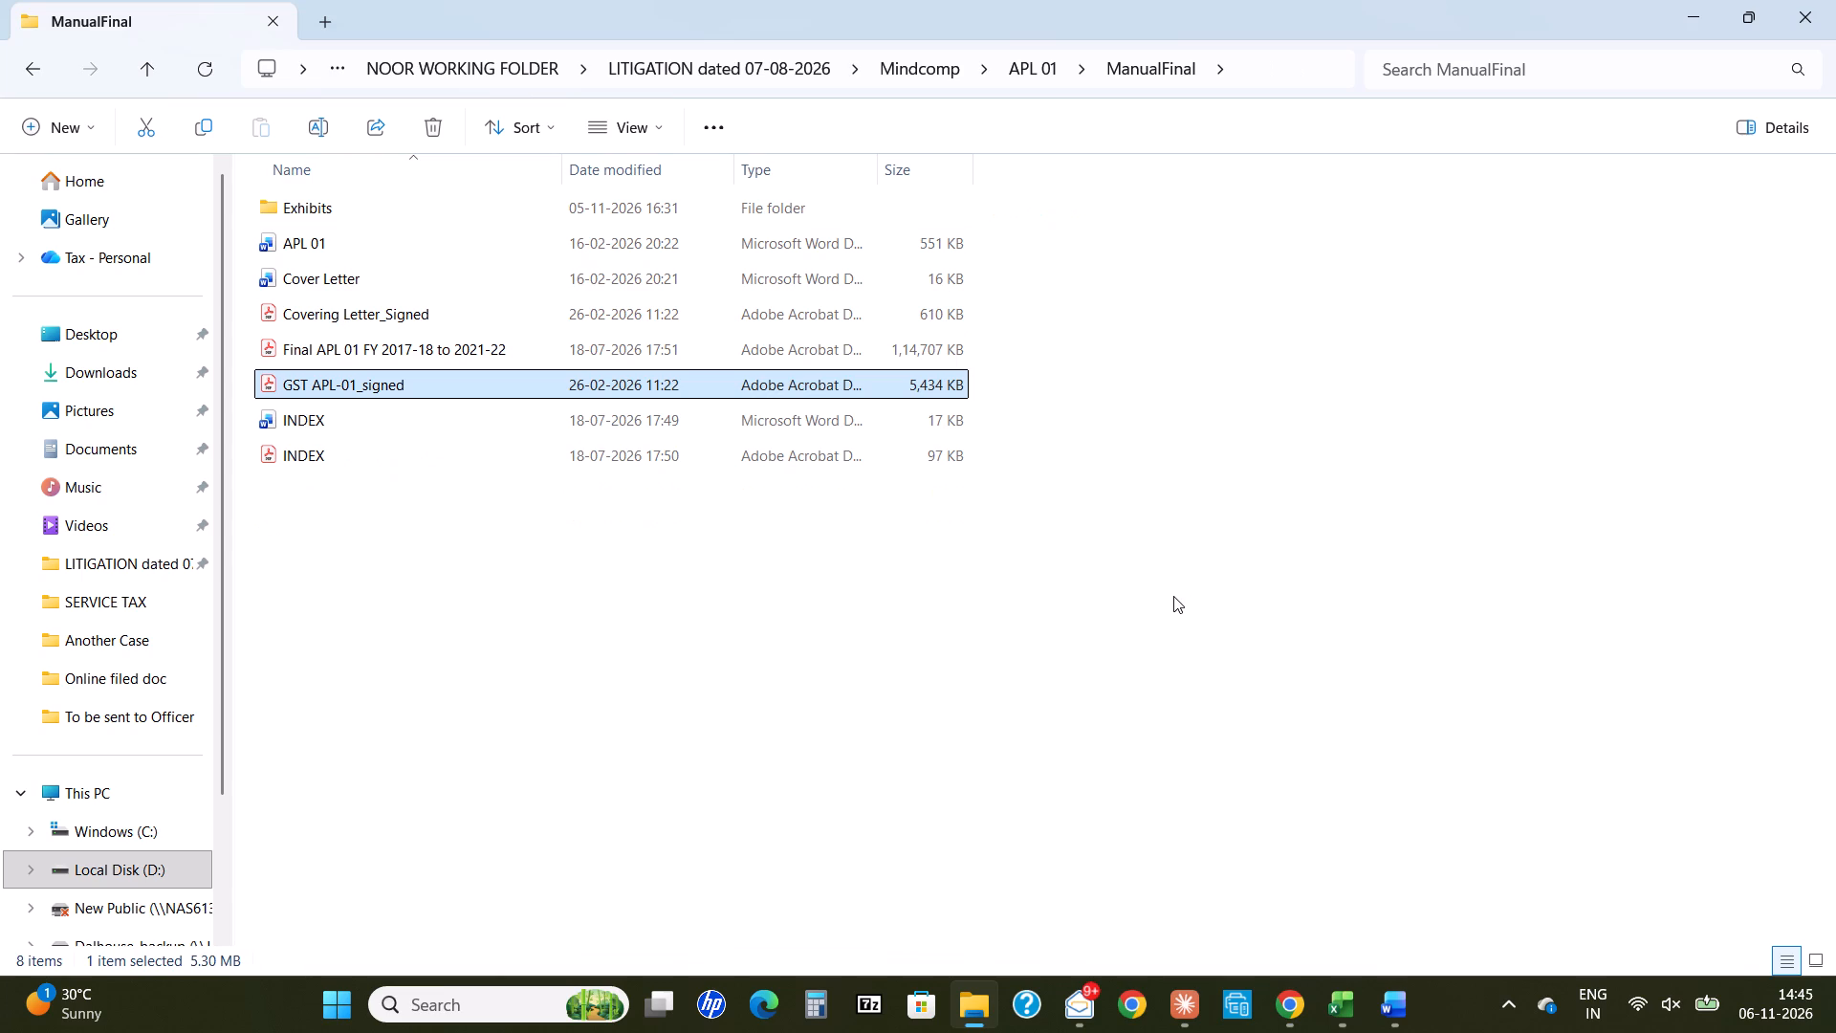
pyautogui.scroll(-1, 1173, 596)
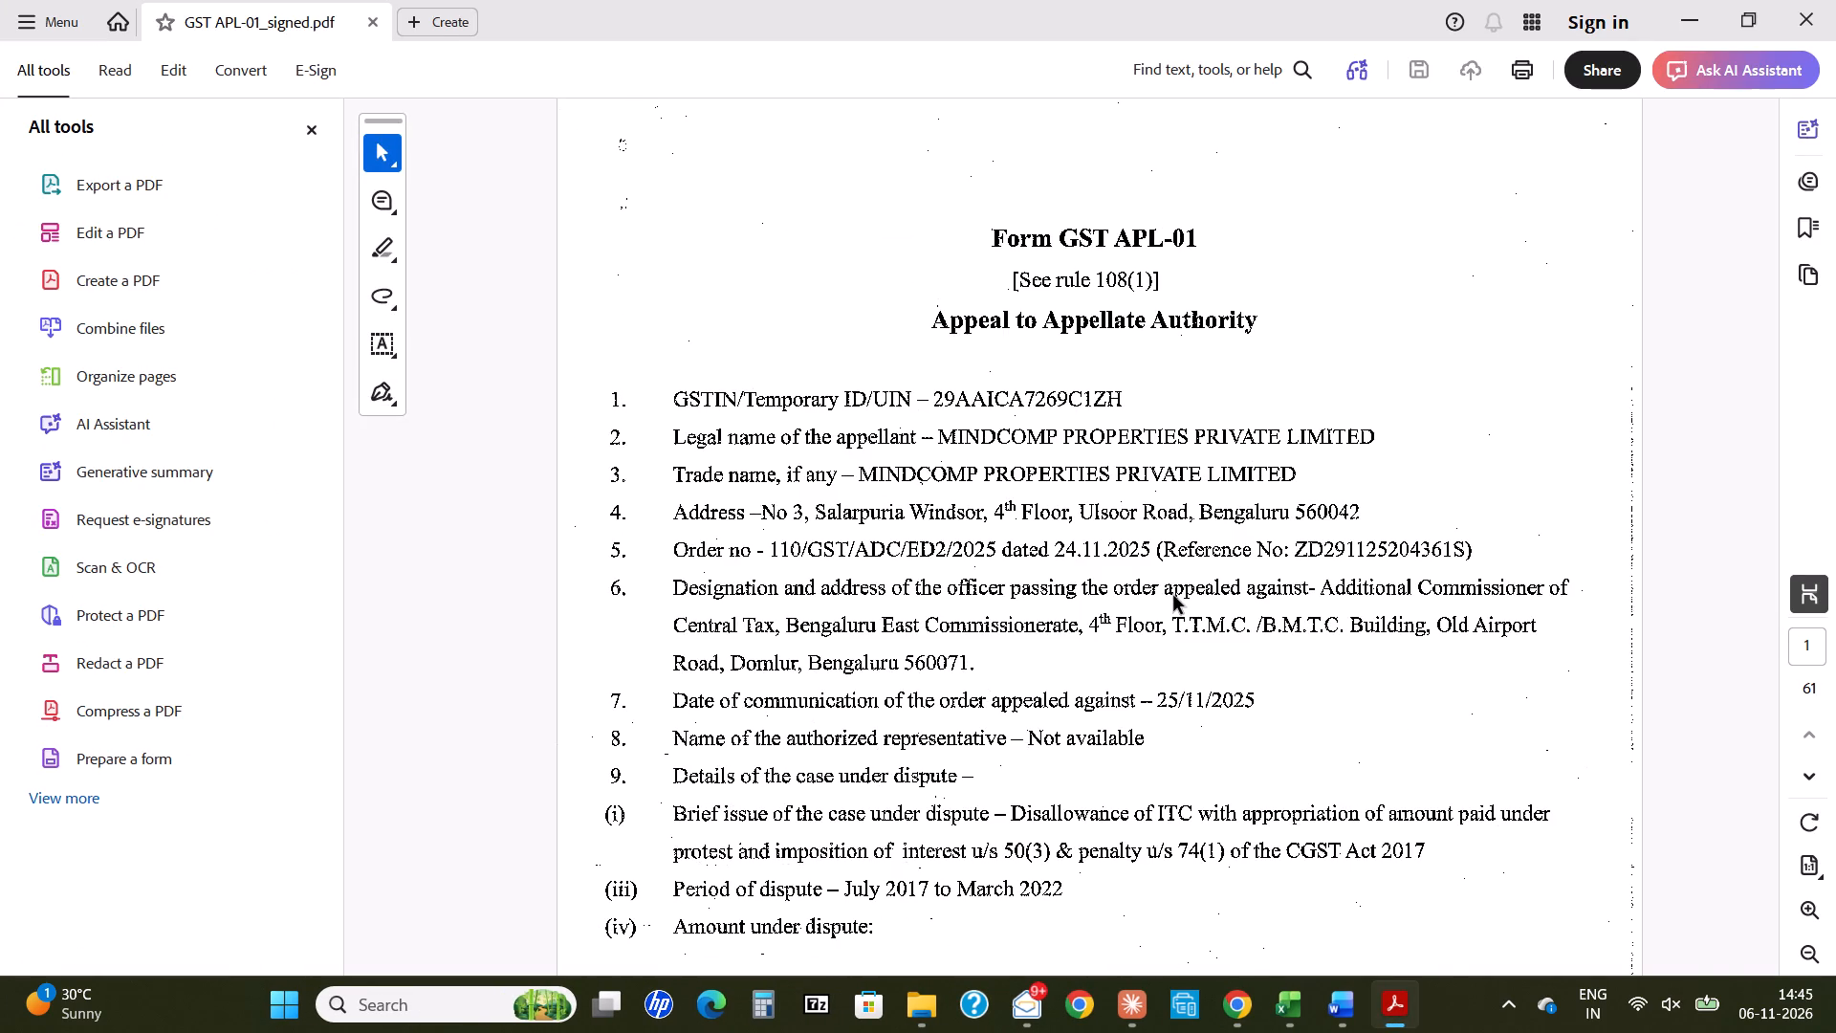
pyautogui.scroll(-1, 1173, 596)
pyautogui.click(1173, 596)
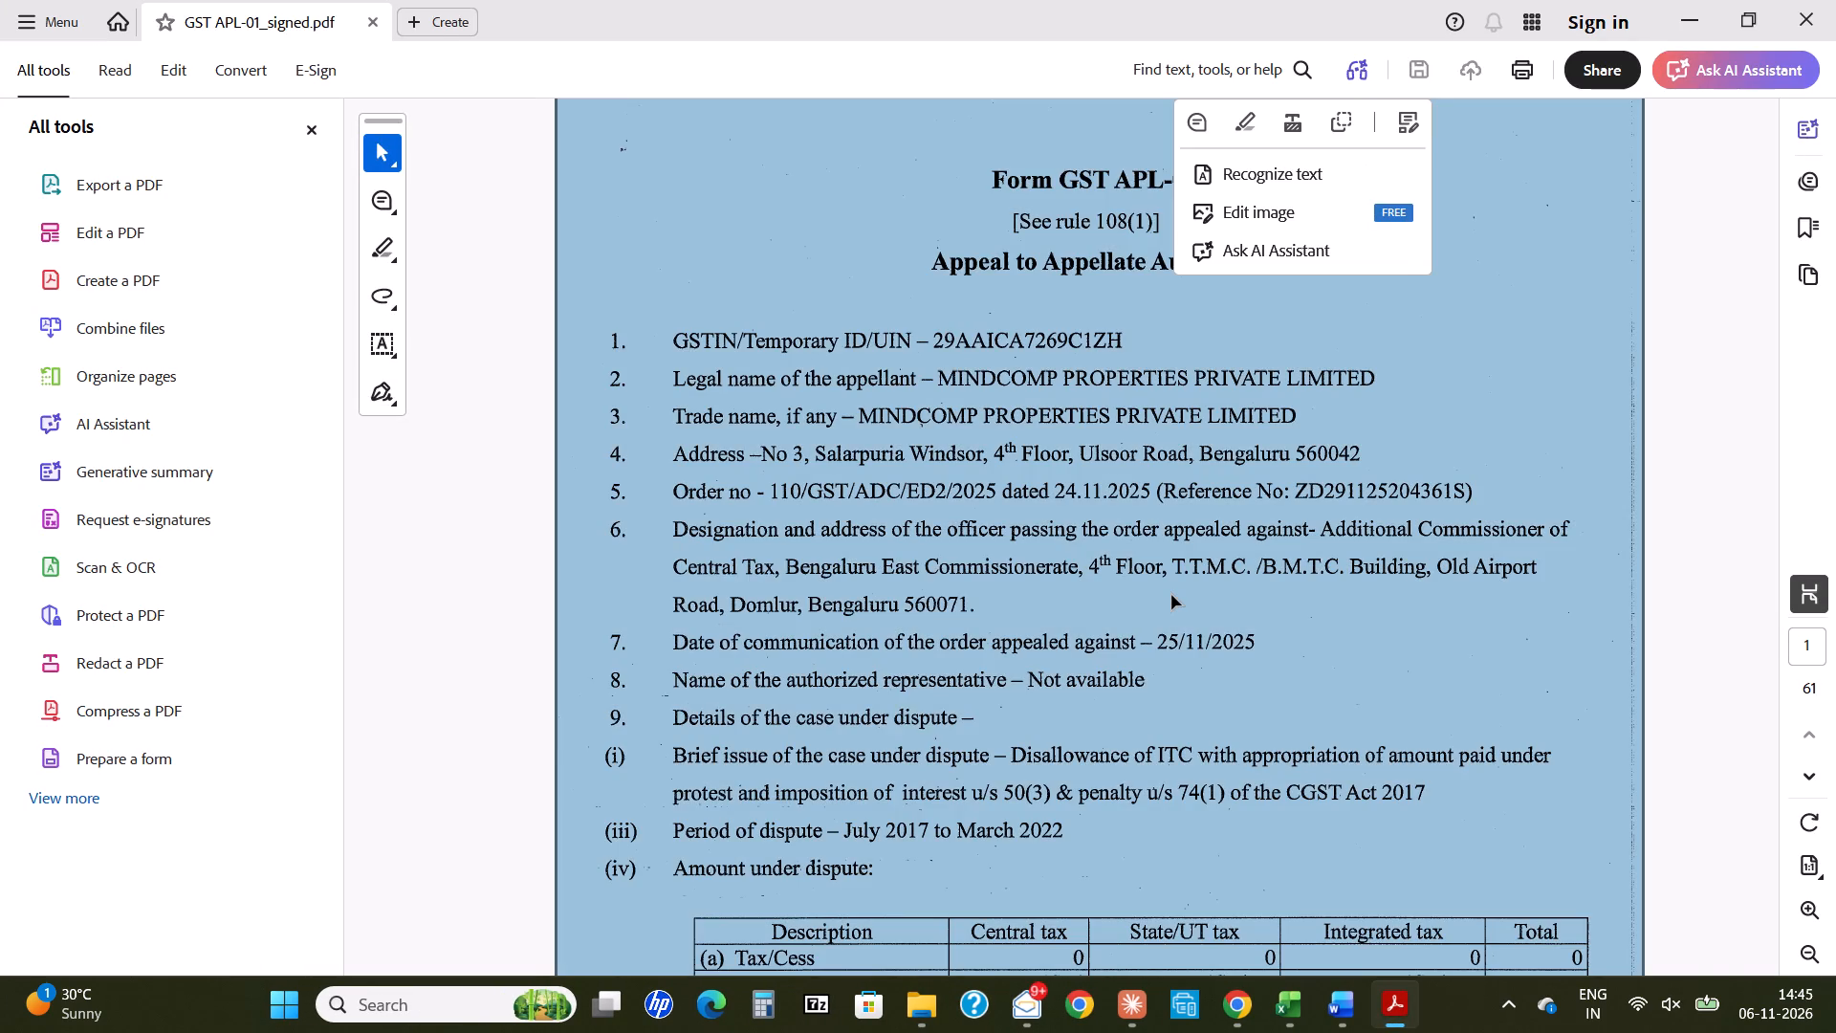
pyautogui.click(1173, 596)
# Back in the Word letter, replace "the Financial year" in paragraph 1 with "the period July 2017 to March 2022.".
pyautogui.hotkey('alt', 'Tab')
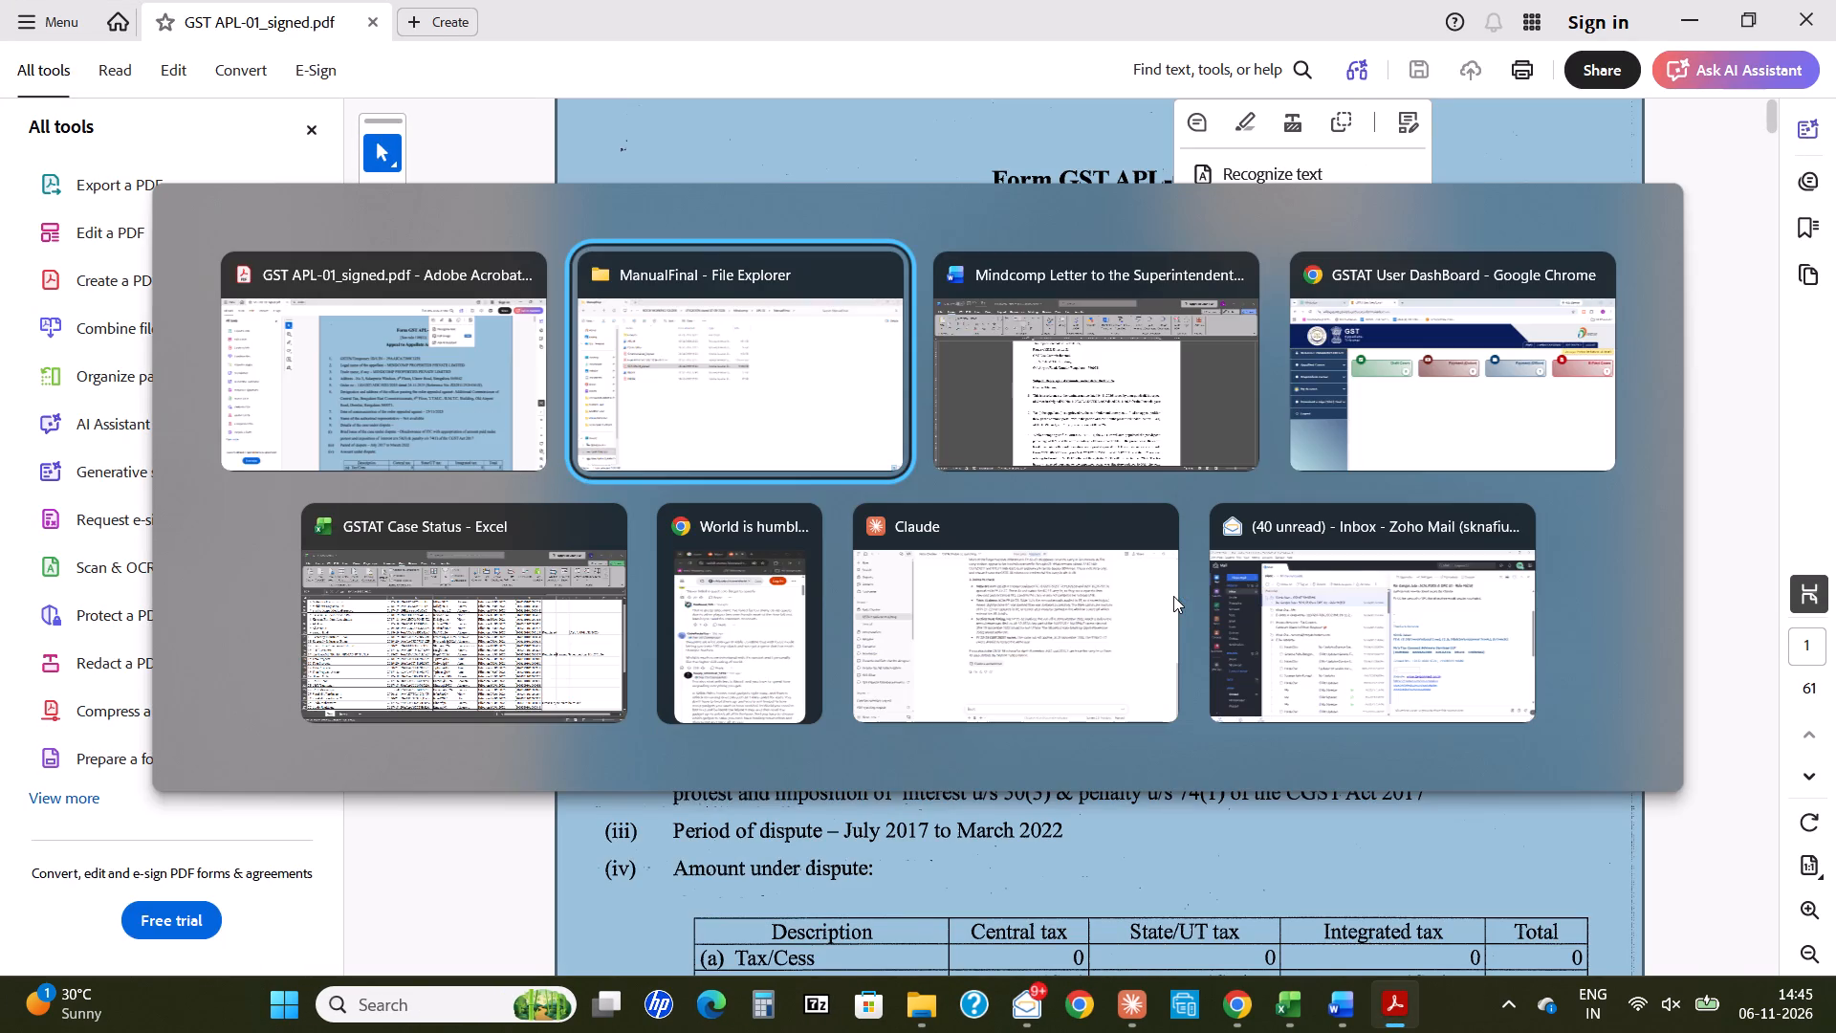
pyautogui.hotkey('alt', 'Tab')
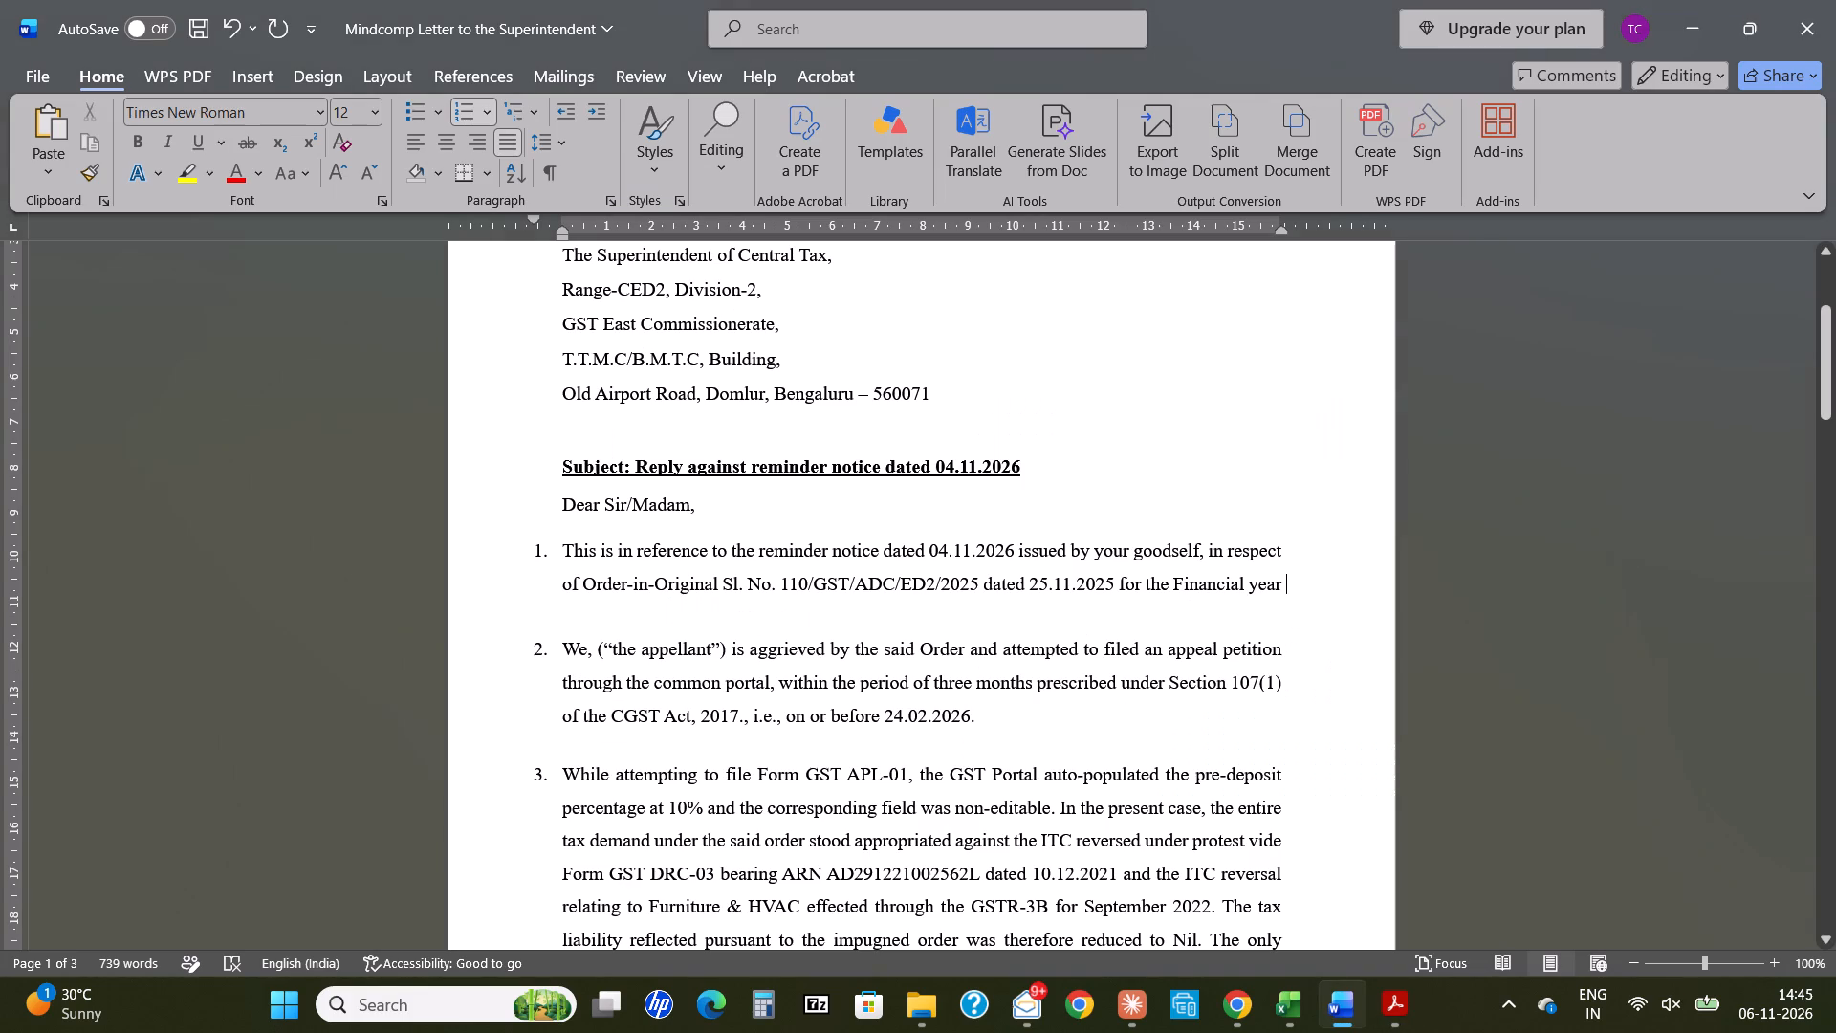
pyautogui.hotkey('ctrl', 'BackSpace')
pyautogui.hotkey('ctrl', 'BackSpace')
pyautogui.hotkey('ctrl', 'BackSpace')
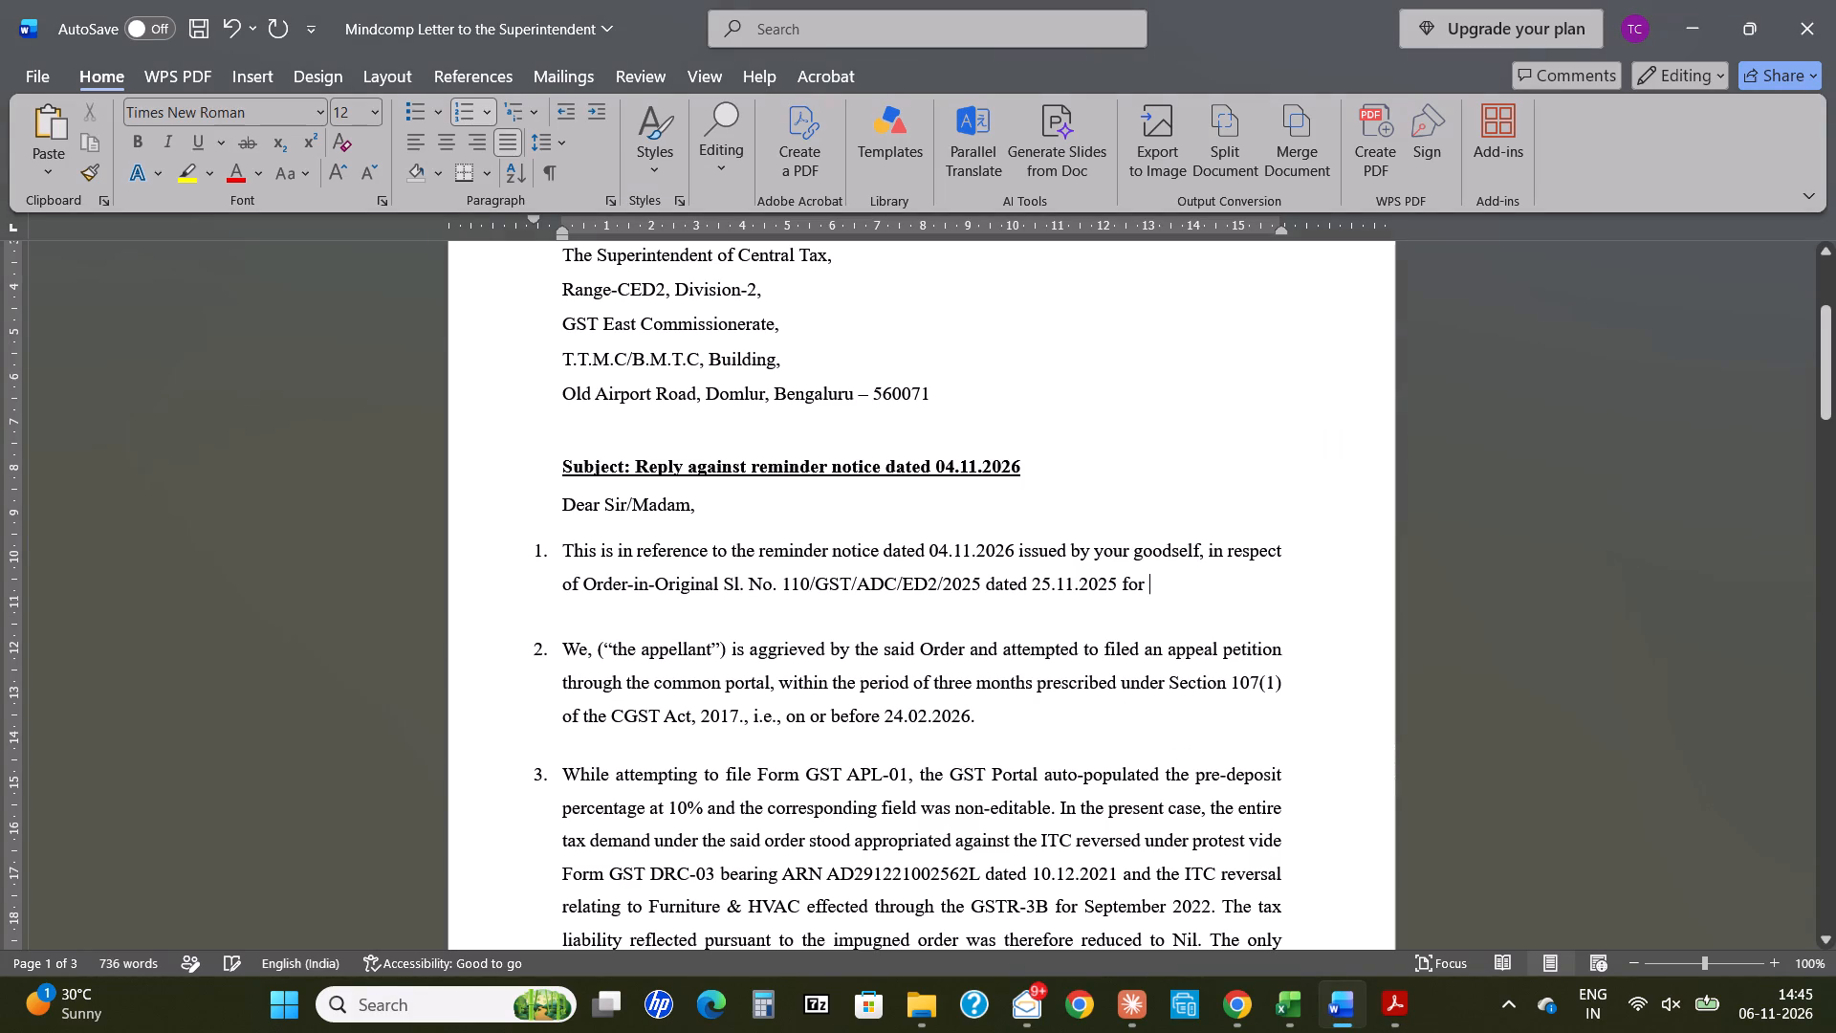
pyautogui.write('the period July 2017 to March 2022.')
# Switch to GST APL-01_signed in Acrobat and review the table of amounts under dispute.
pyautogui.hotkey('alt', 'Tab')
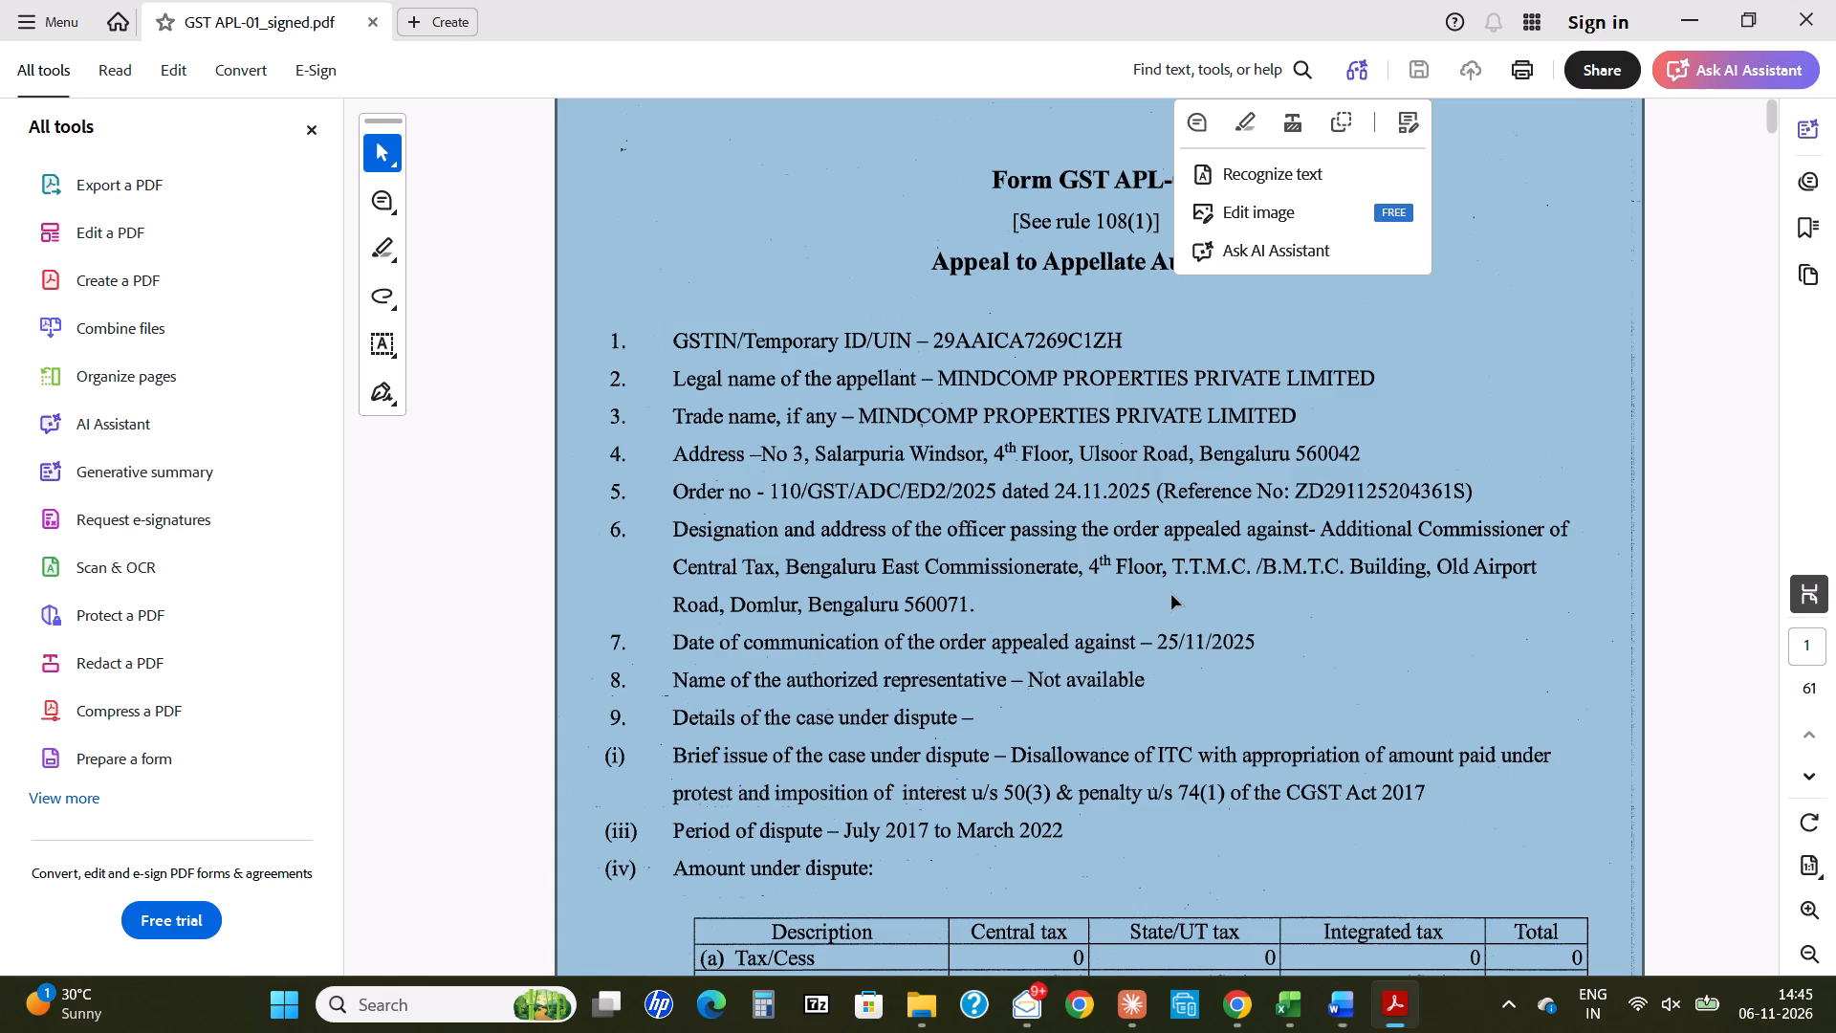
pyautogui.scroll(-1, 1173, 596)
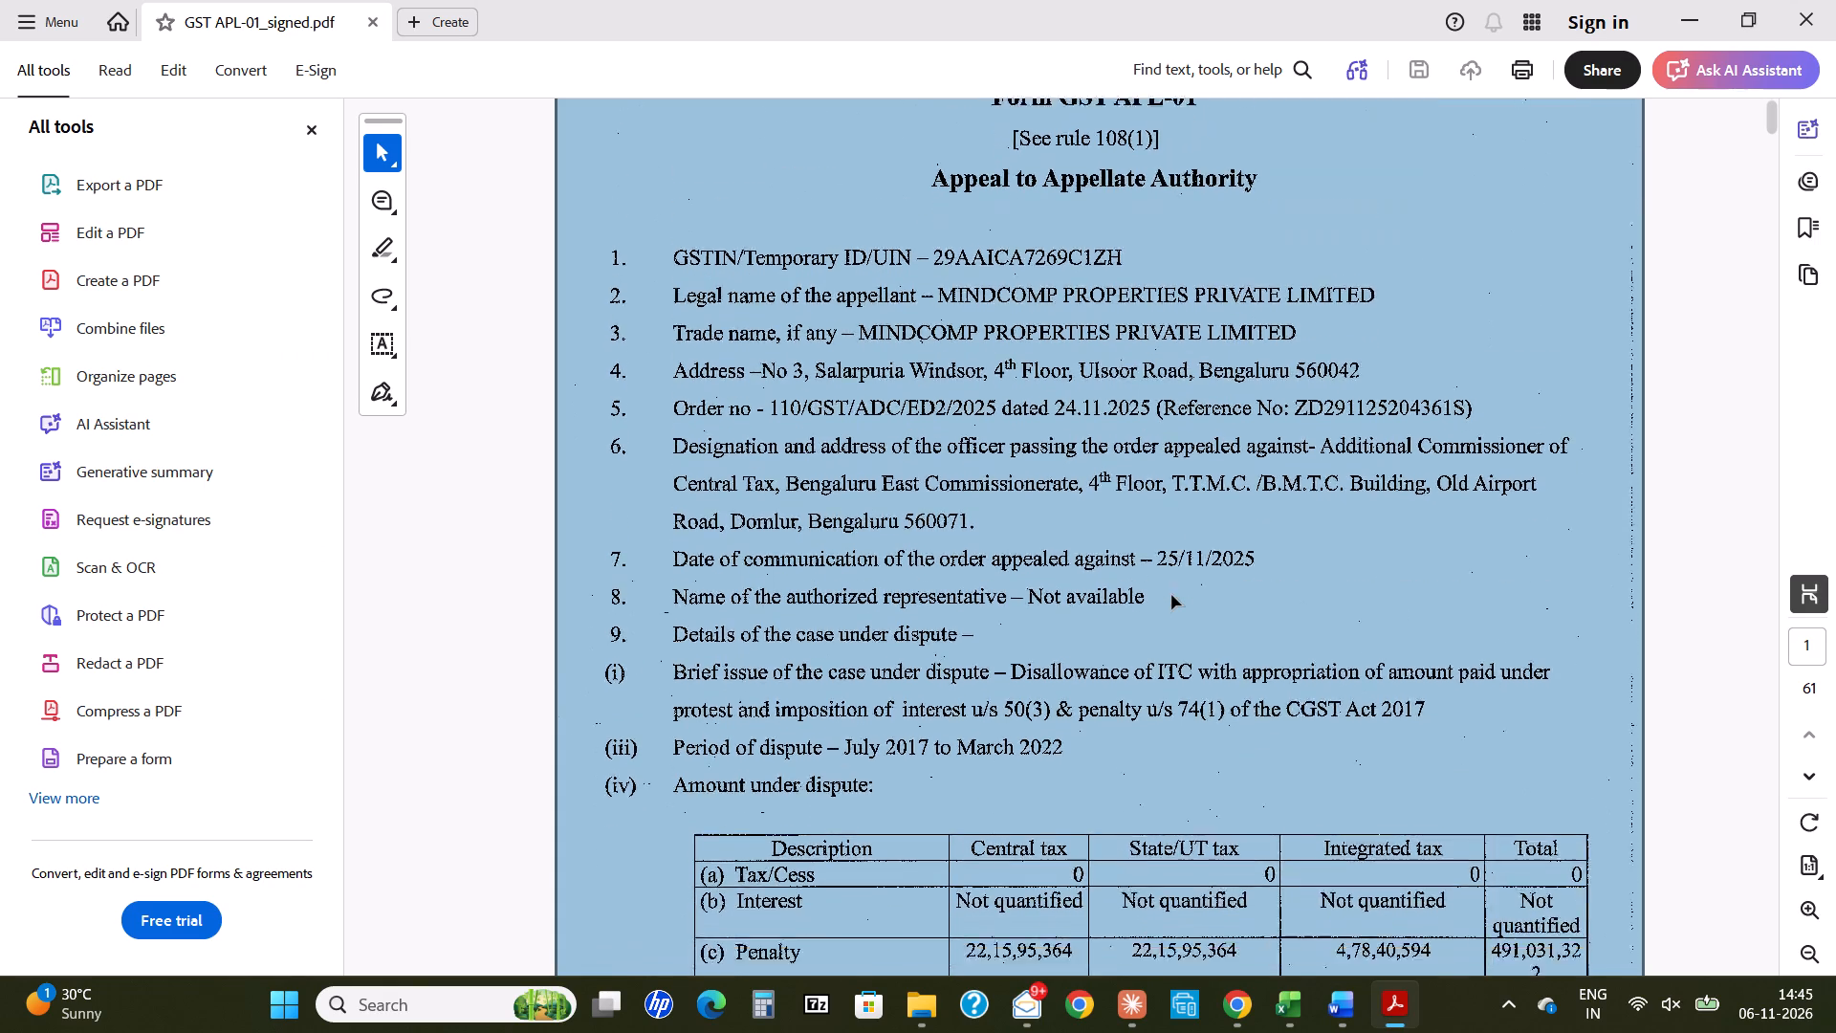
pyautogui.scroll(-1, 1173, 596)
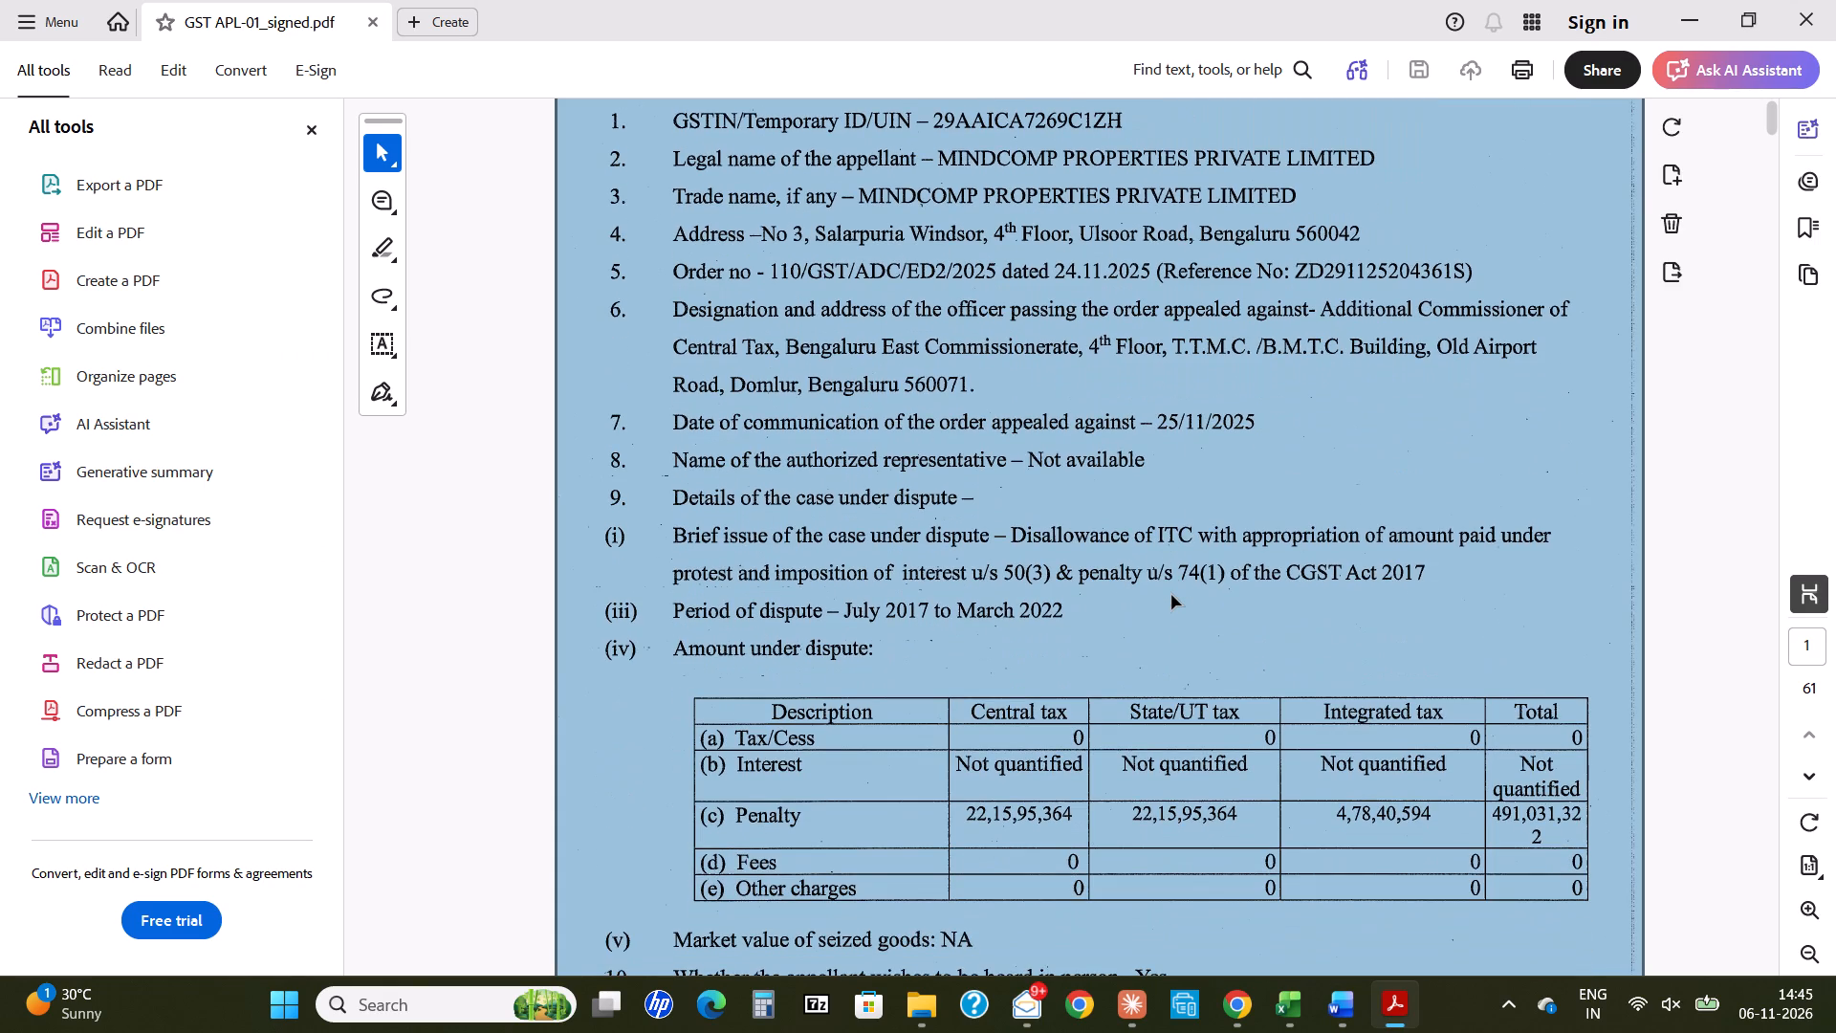
# Switch to File Explorer and open EXH-7_DRC 07 dated 25.11.2025 from the Exhibits folder inside ManualFinal.
pyautogui.hotkey('alt', 'Tab')
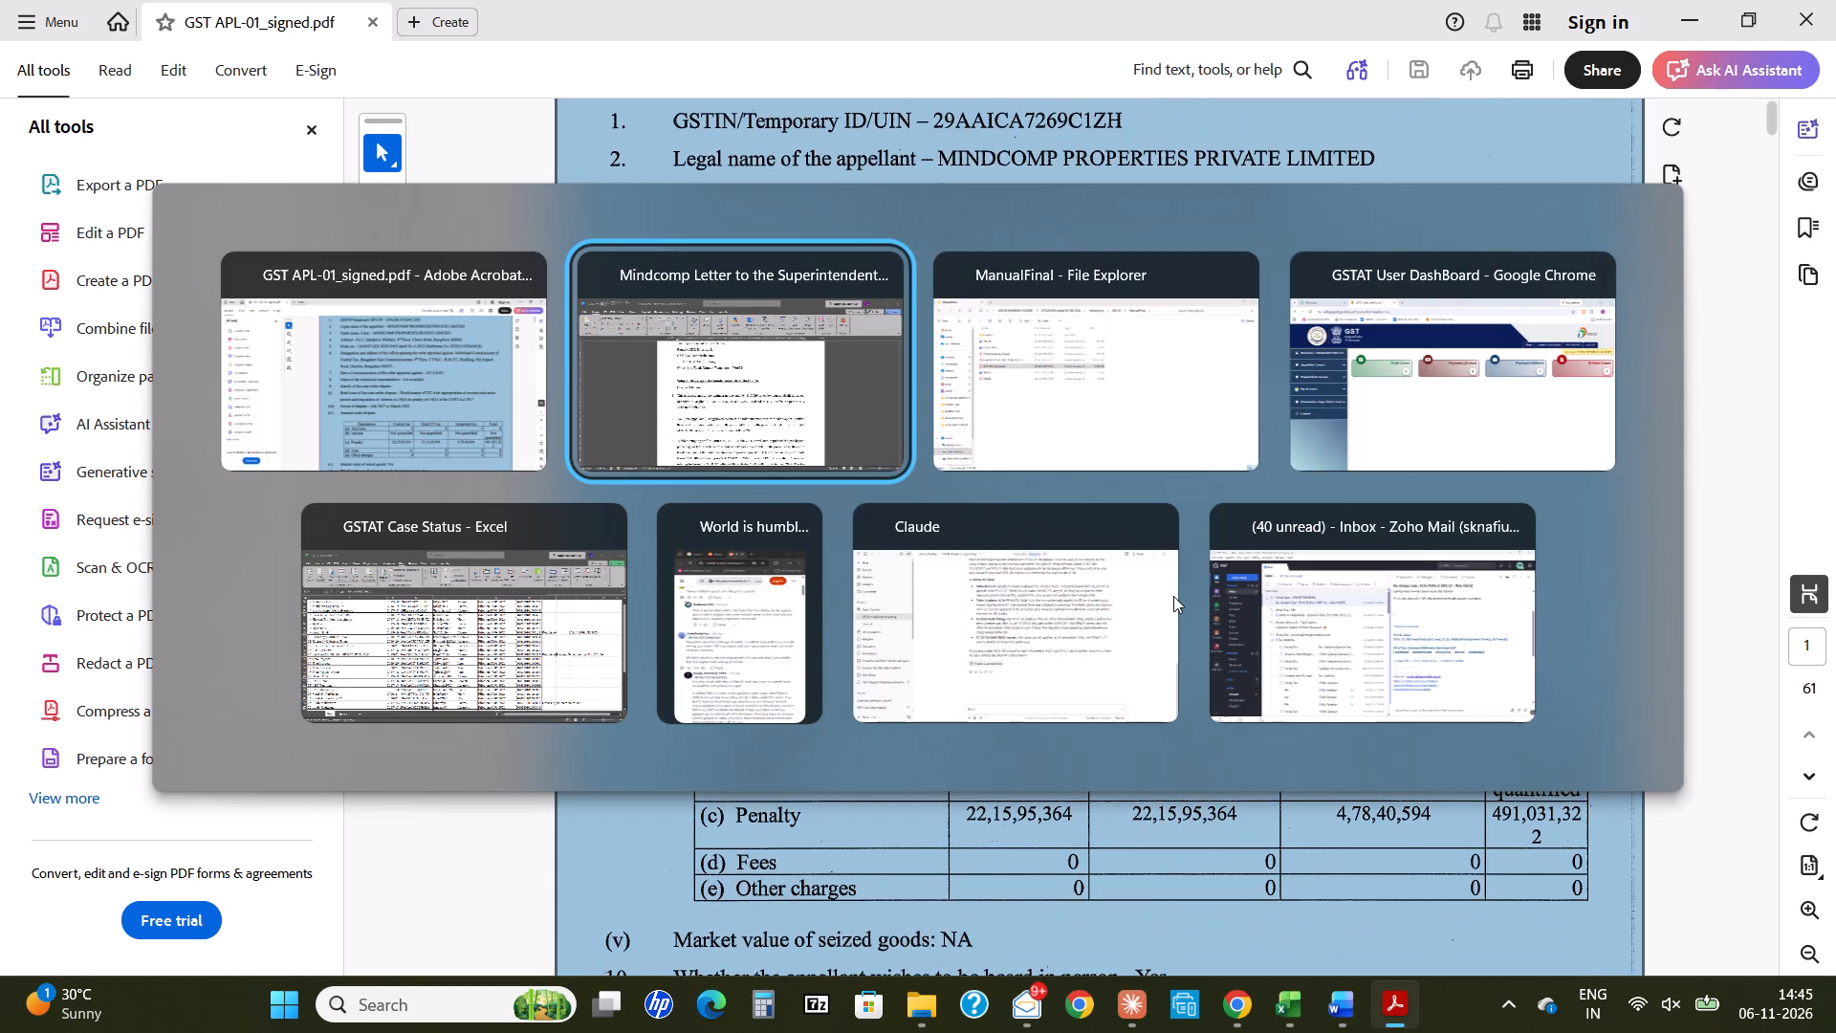
pyautogui.hotkey('alt', 'Tab')
pyautogui.press('Up')
pyautogui.press('Up')
pyautogui.press('Up')
pyautogui.press('Up')
pyautogui.press('Up')
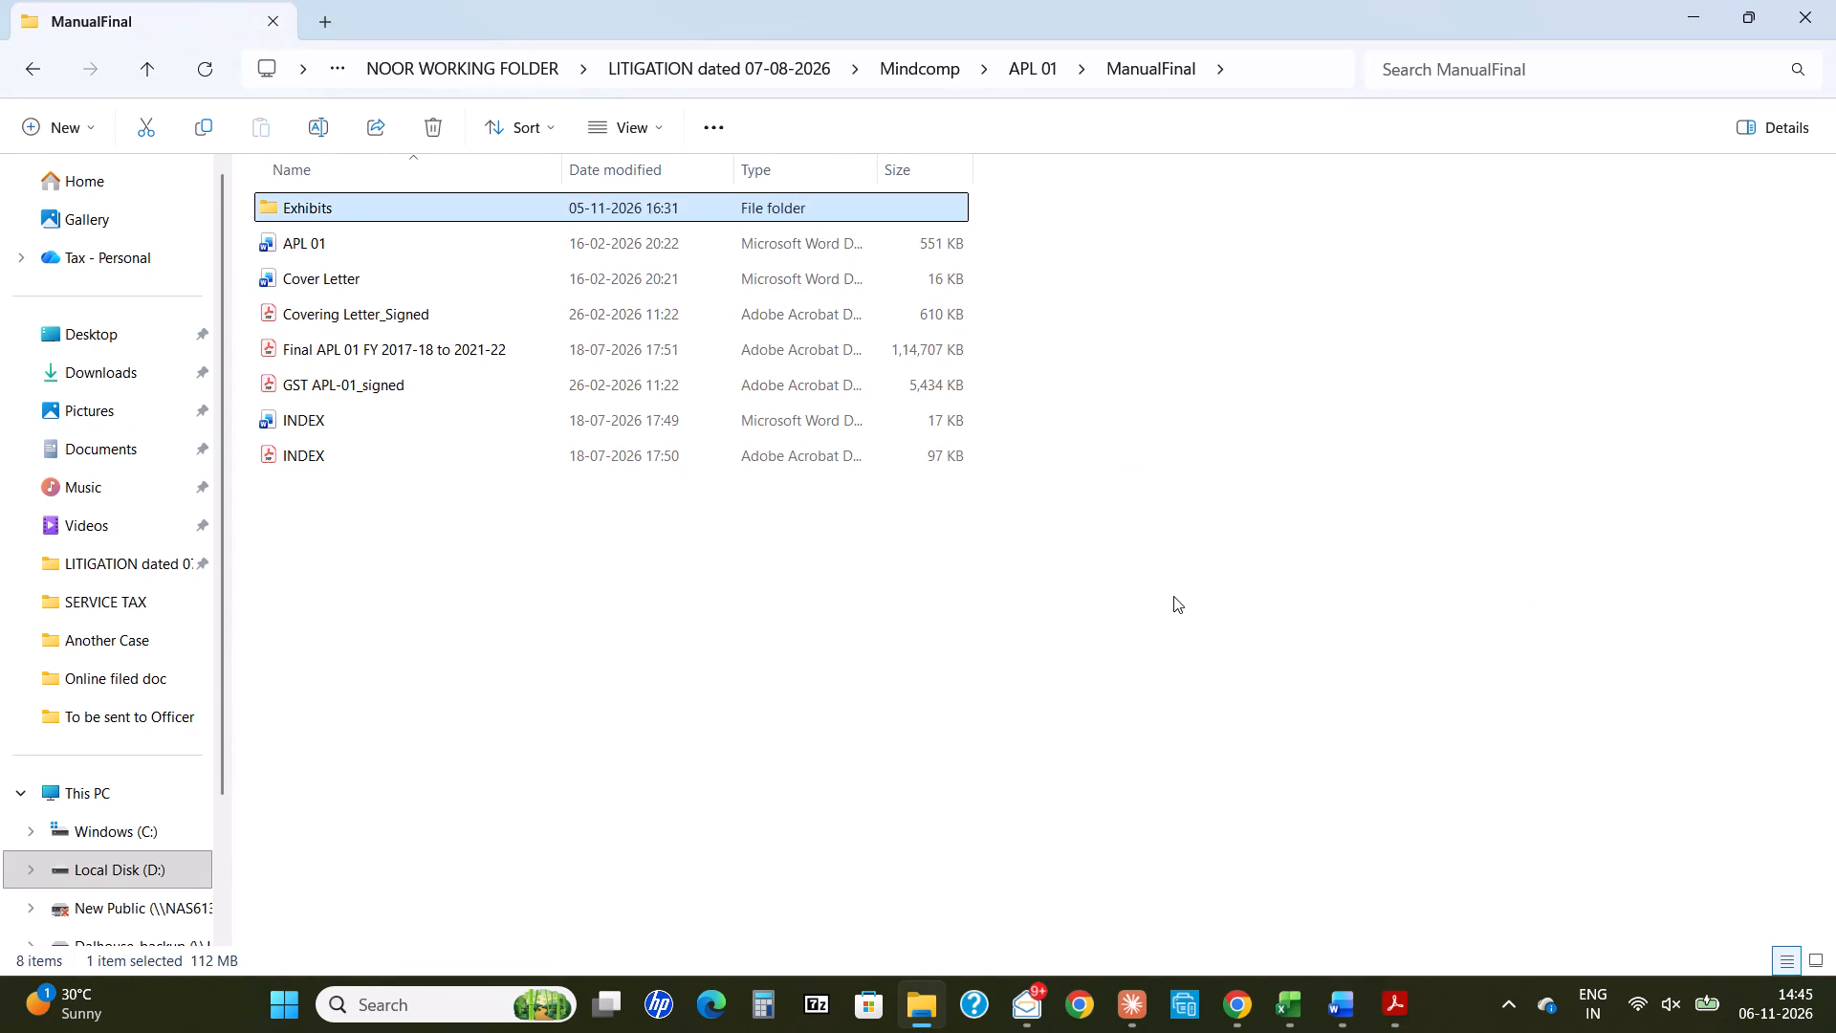
pyautogui.press('Return')
pyautogui.press('Down')
pyautogui.press('Down')
pyautogui.press('Down')
pyautogui.press('Down')
pyautogui.press('Down')
pyautogui.press('Down')
pyautogui.press('Down')
pyautogui.press('Down')
pyautogui.press('Down')
pyautogui.press('Down')
pyautogui.press('Up')
pyautogui.press('Up')
pyautogui.press('Return')
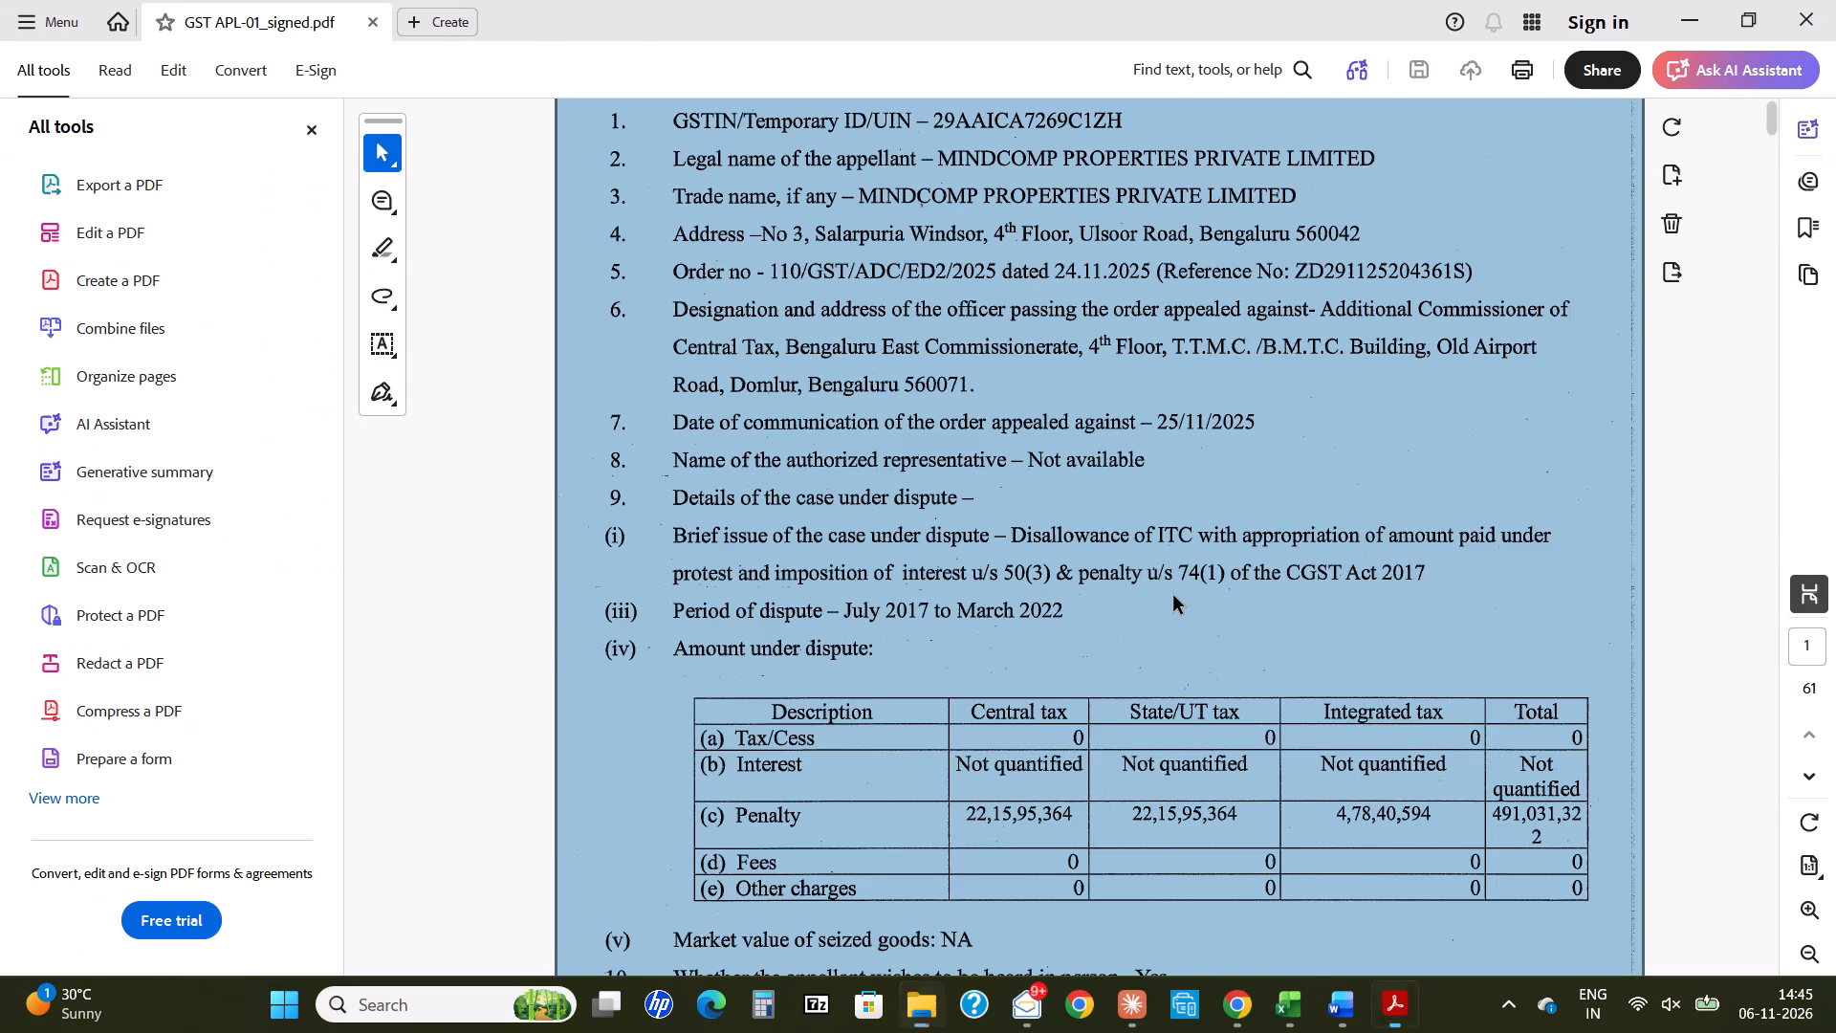
# Compare the details of demand in the EXH-7 DRC 07 with the amounts under dispute in GST APL-01_signed.
pyautogui.press('Return')
pyautogui.press('Return')
pyautogui.press('Return')
pyautogui.press('Escape')
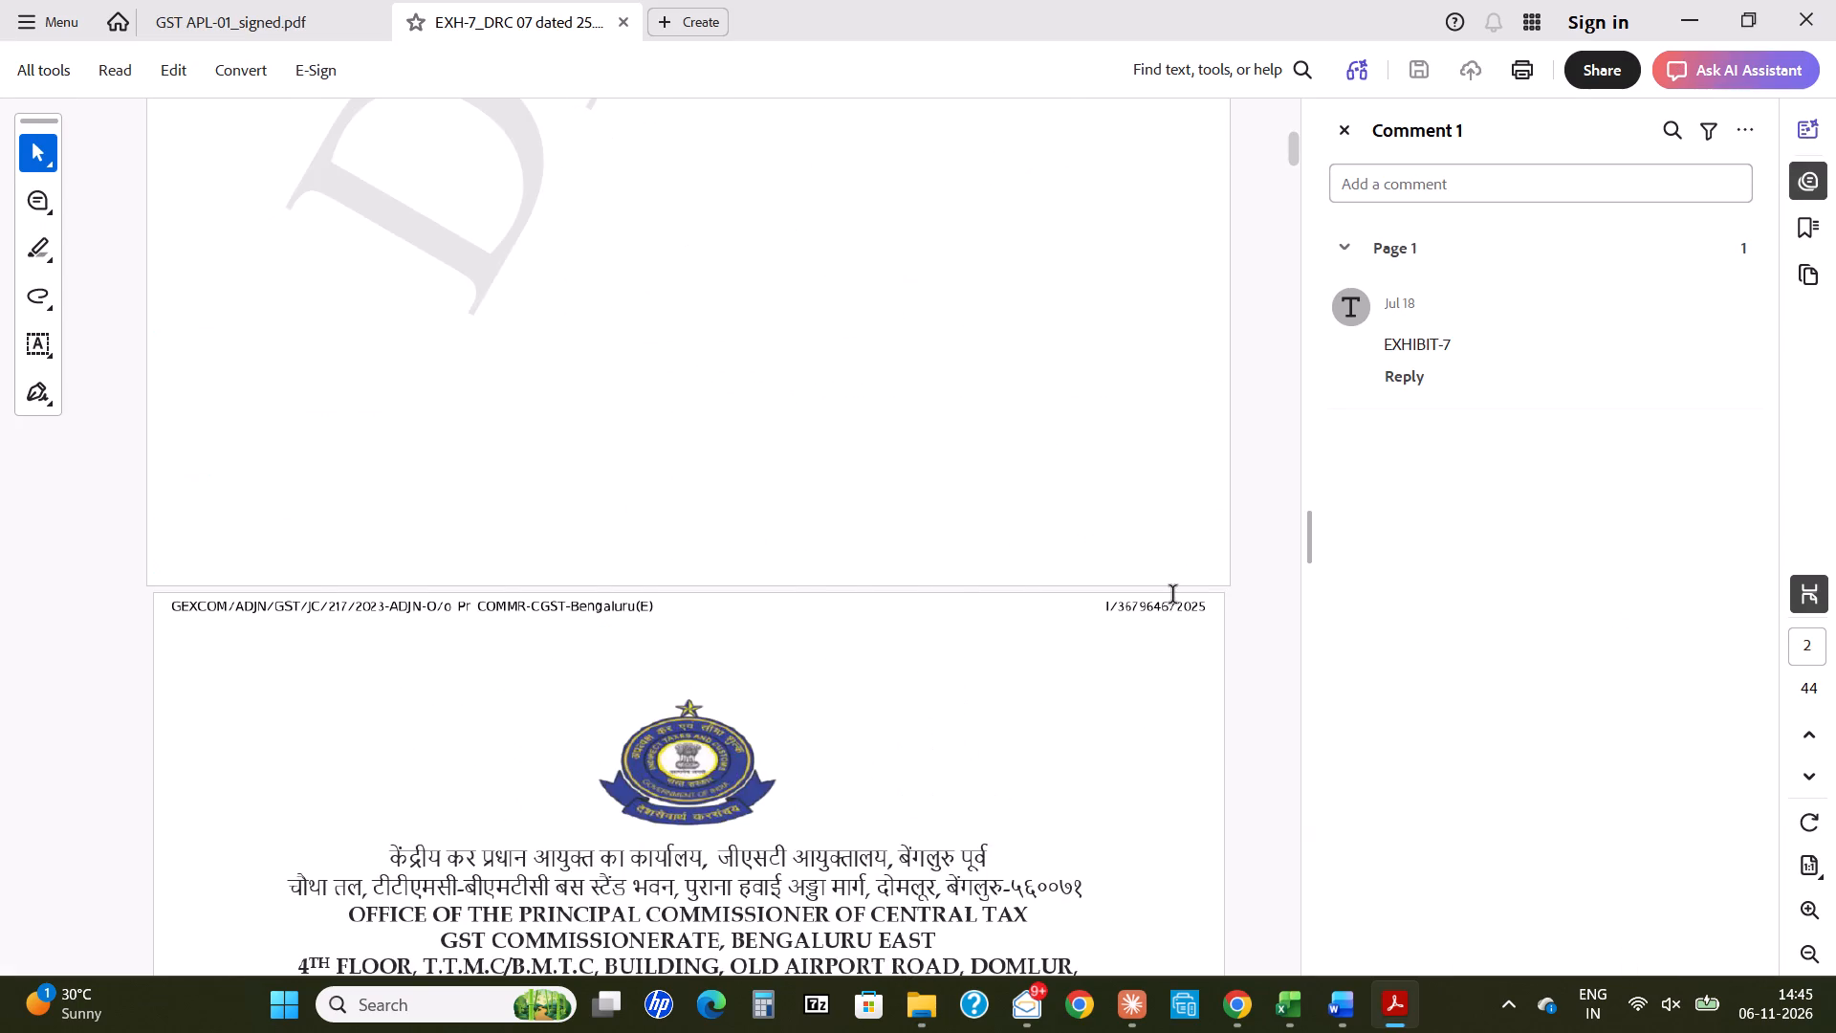
pyautogui.press('Return')
pyautogui.hotkey('shift', 'Return')
pyautogui.hotkey('shift', 'Return')
pyautogui.hotkey('shift', 'Return')
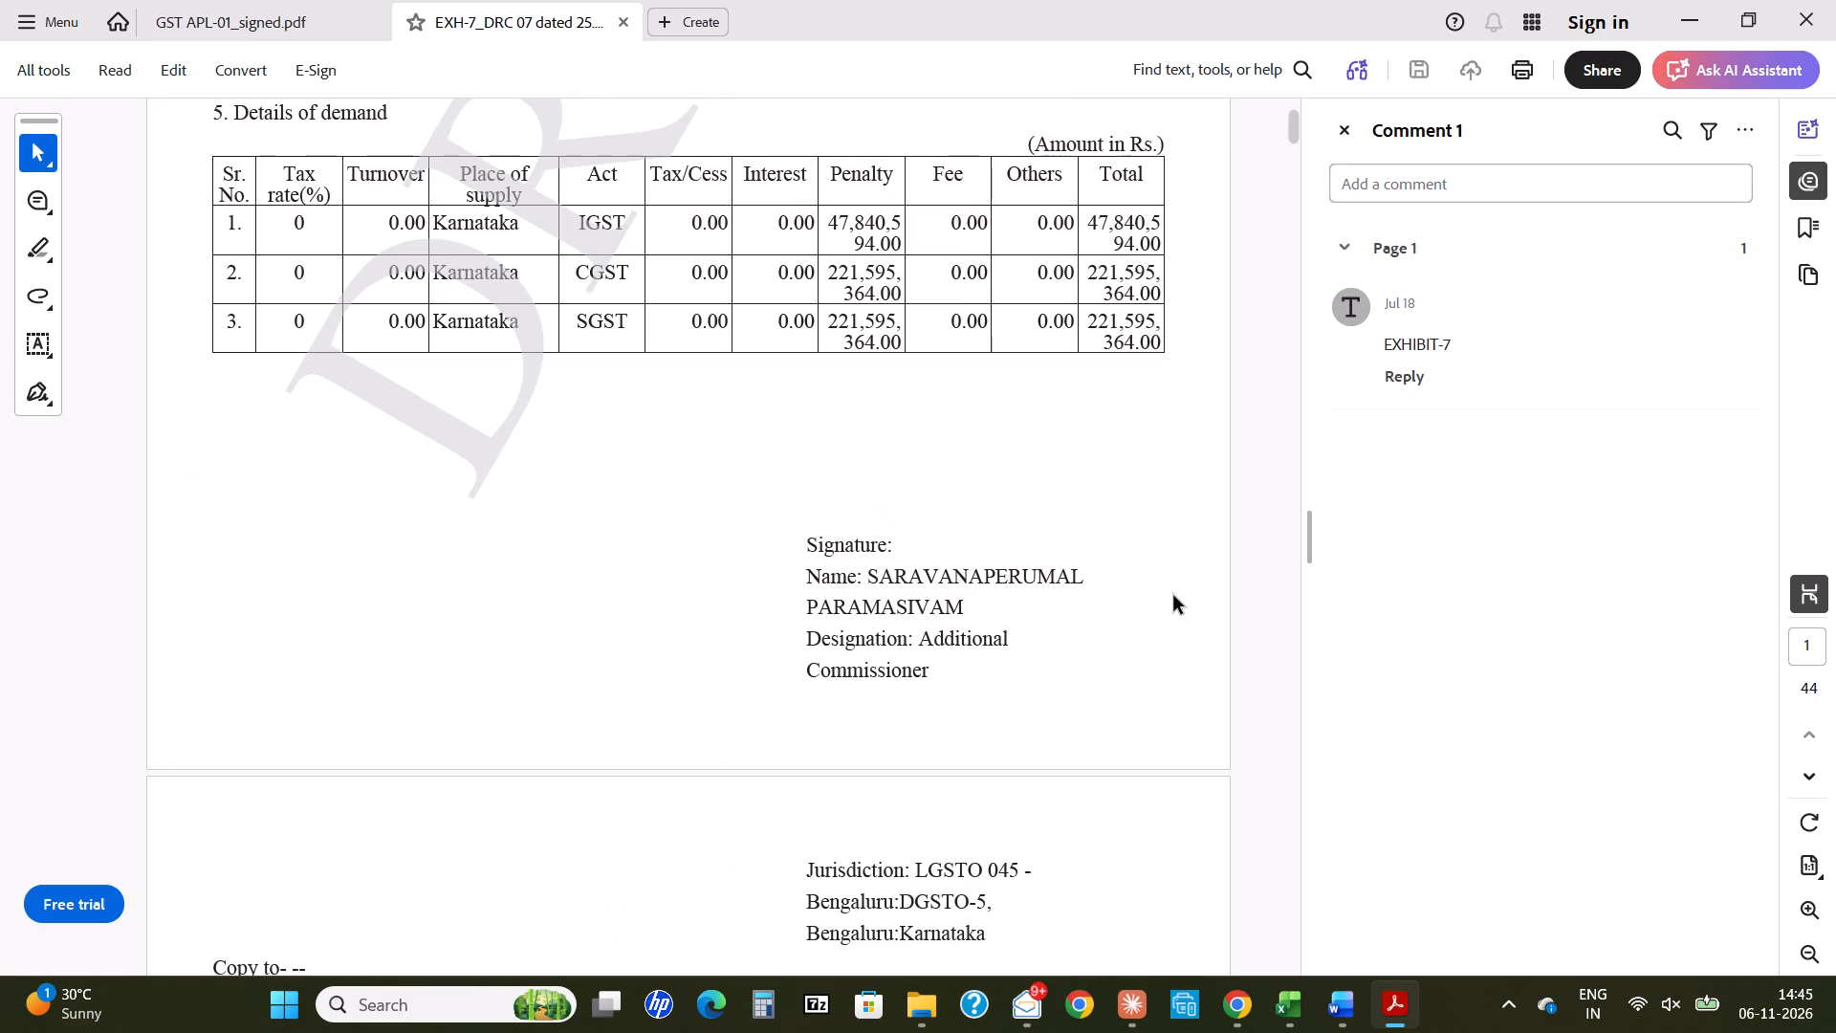
pyautogui.hotkey('alt', 'Tab')
pyautogui.hotkey('alt', 'Tab')
pyautogui.hotkey('ctrl', 'Tab')
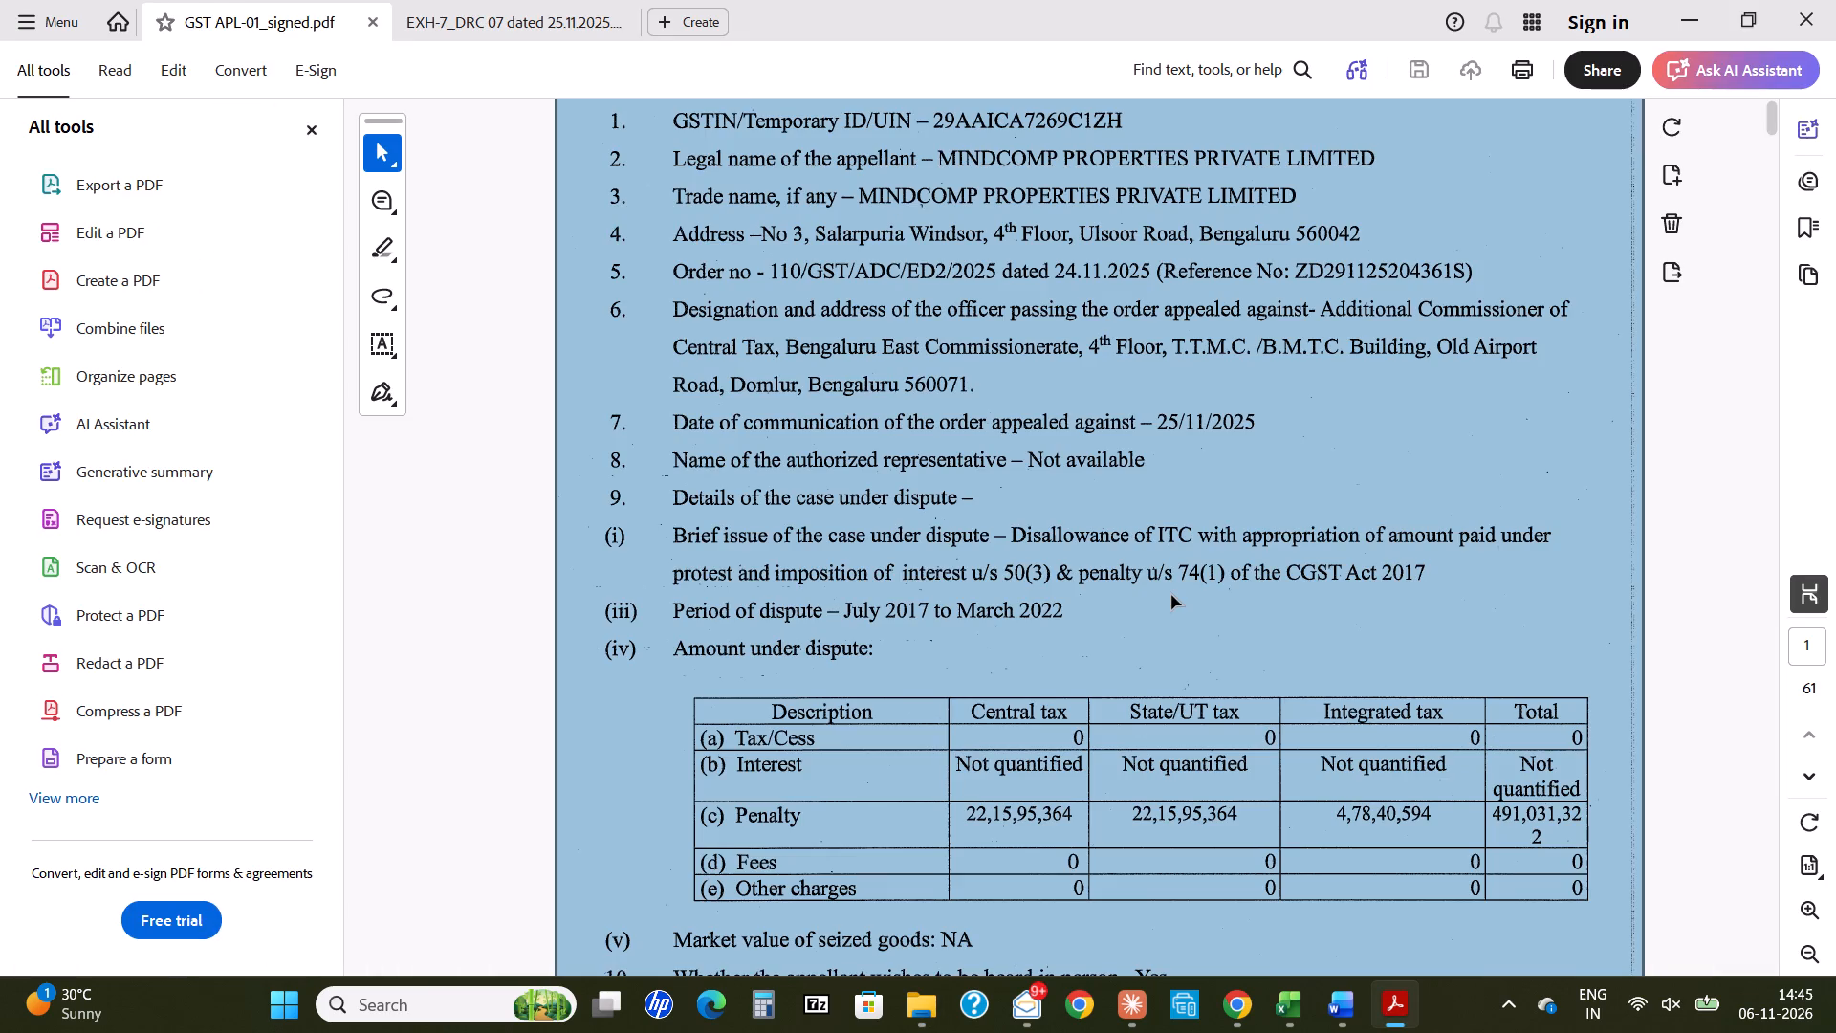
pyautogui.hotkey('ctrl', 'Tab')
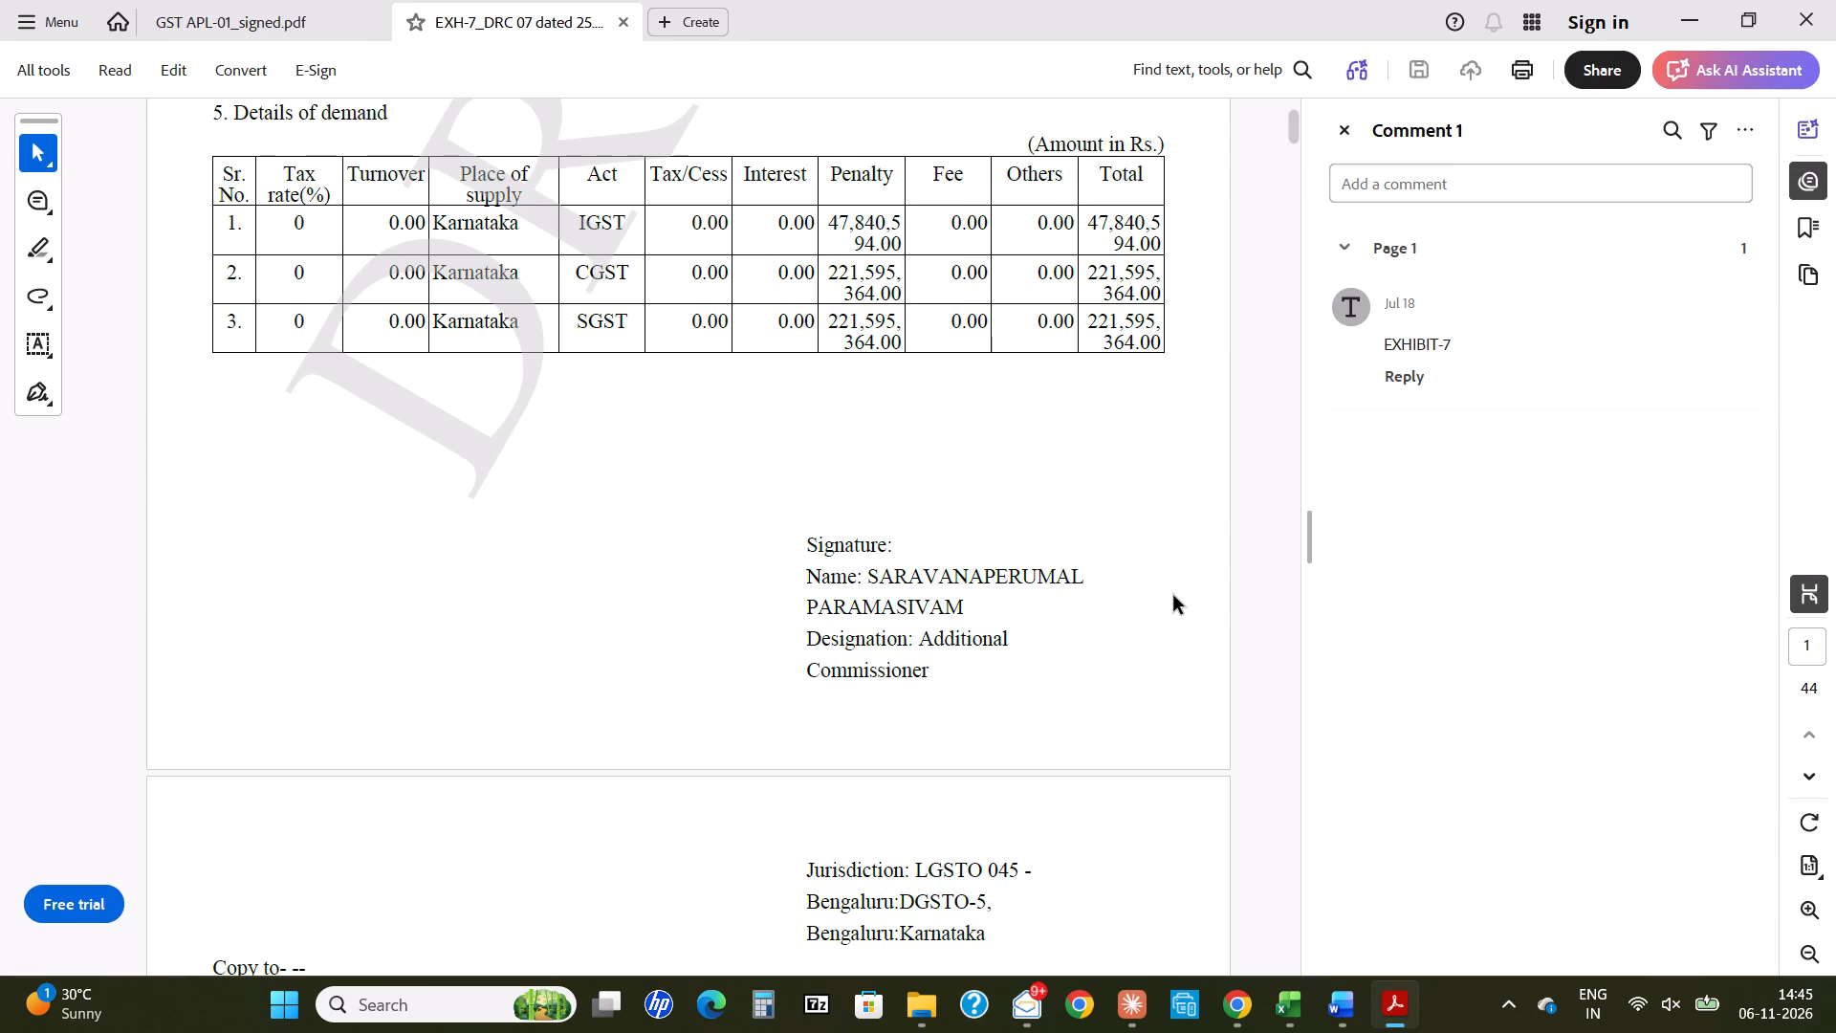
pyautogui.hotkey('ctrl', 'Tab')
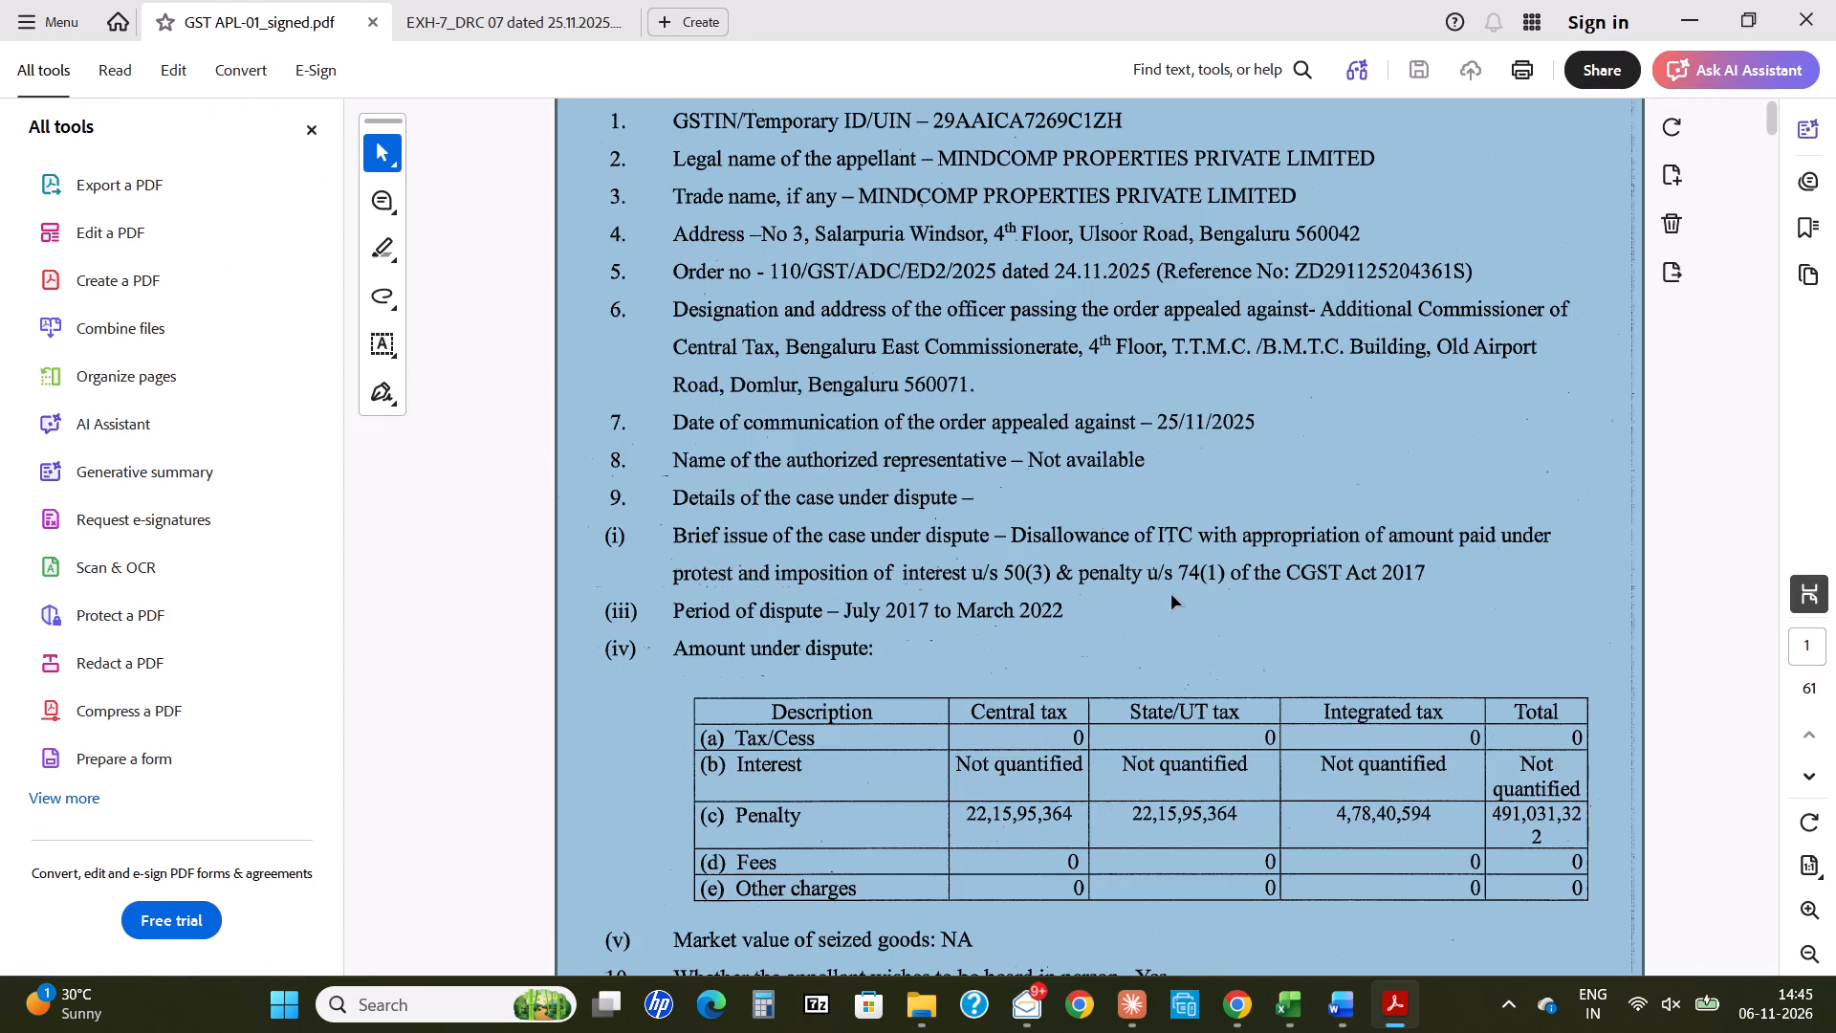
pyautogui.hotkey('ctrl', 'Tab')
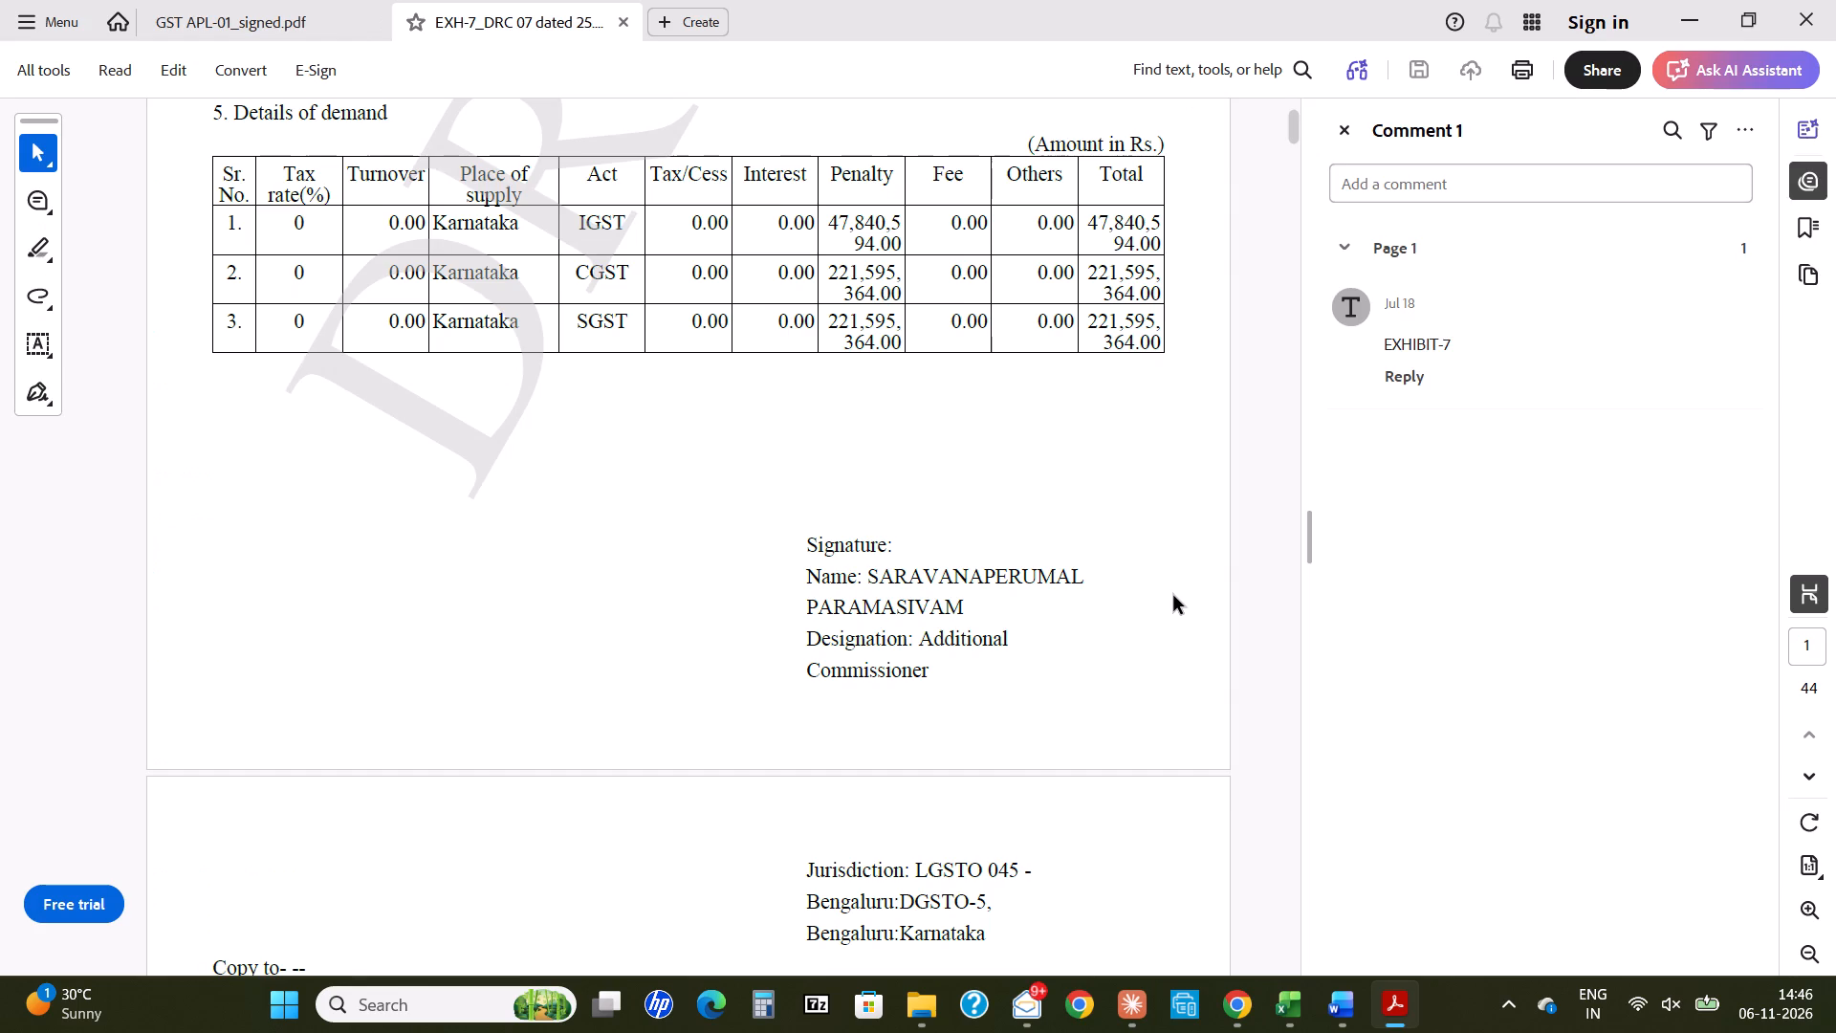
# Switch to the Word letter and replace the full stop after "March 2022" in paragraph 1 with " for " to continue the sentence.
pyautogui.hotkey('alt', 'Tab')
pyautogui.hotkey('alt', 'Tab')
pyautogui.hotkey('alt', 'Tab')
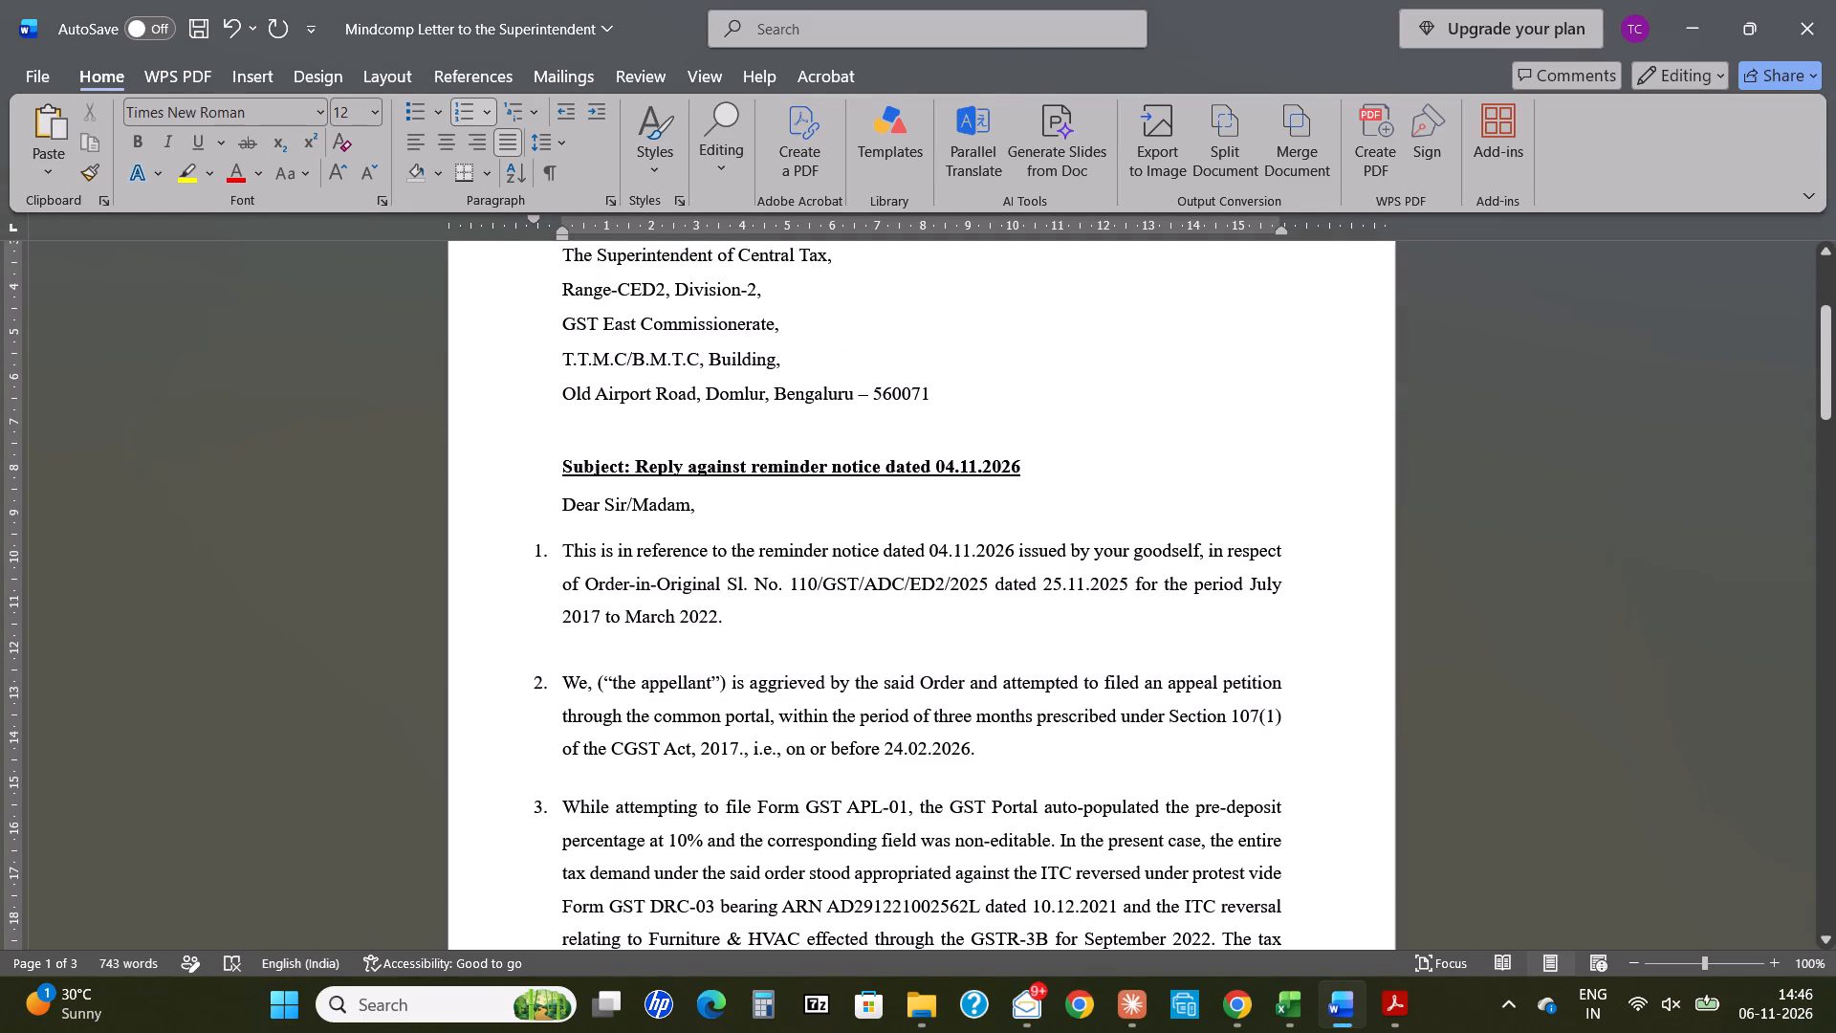
pyautogui.press('=')
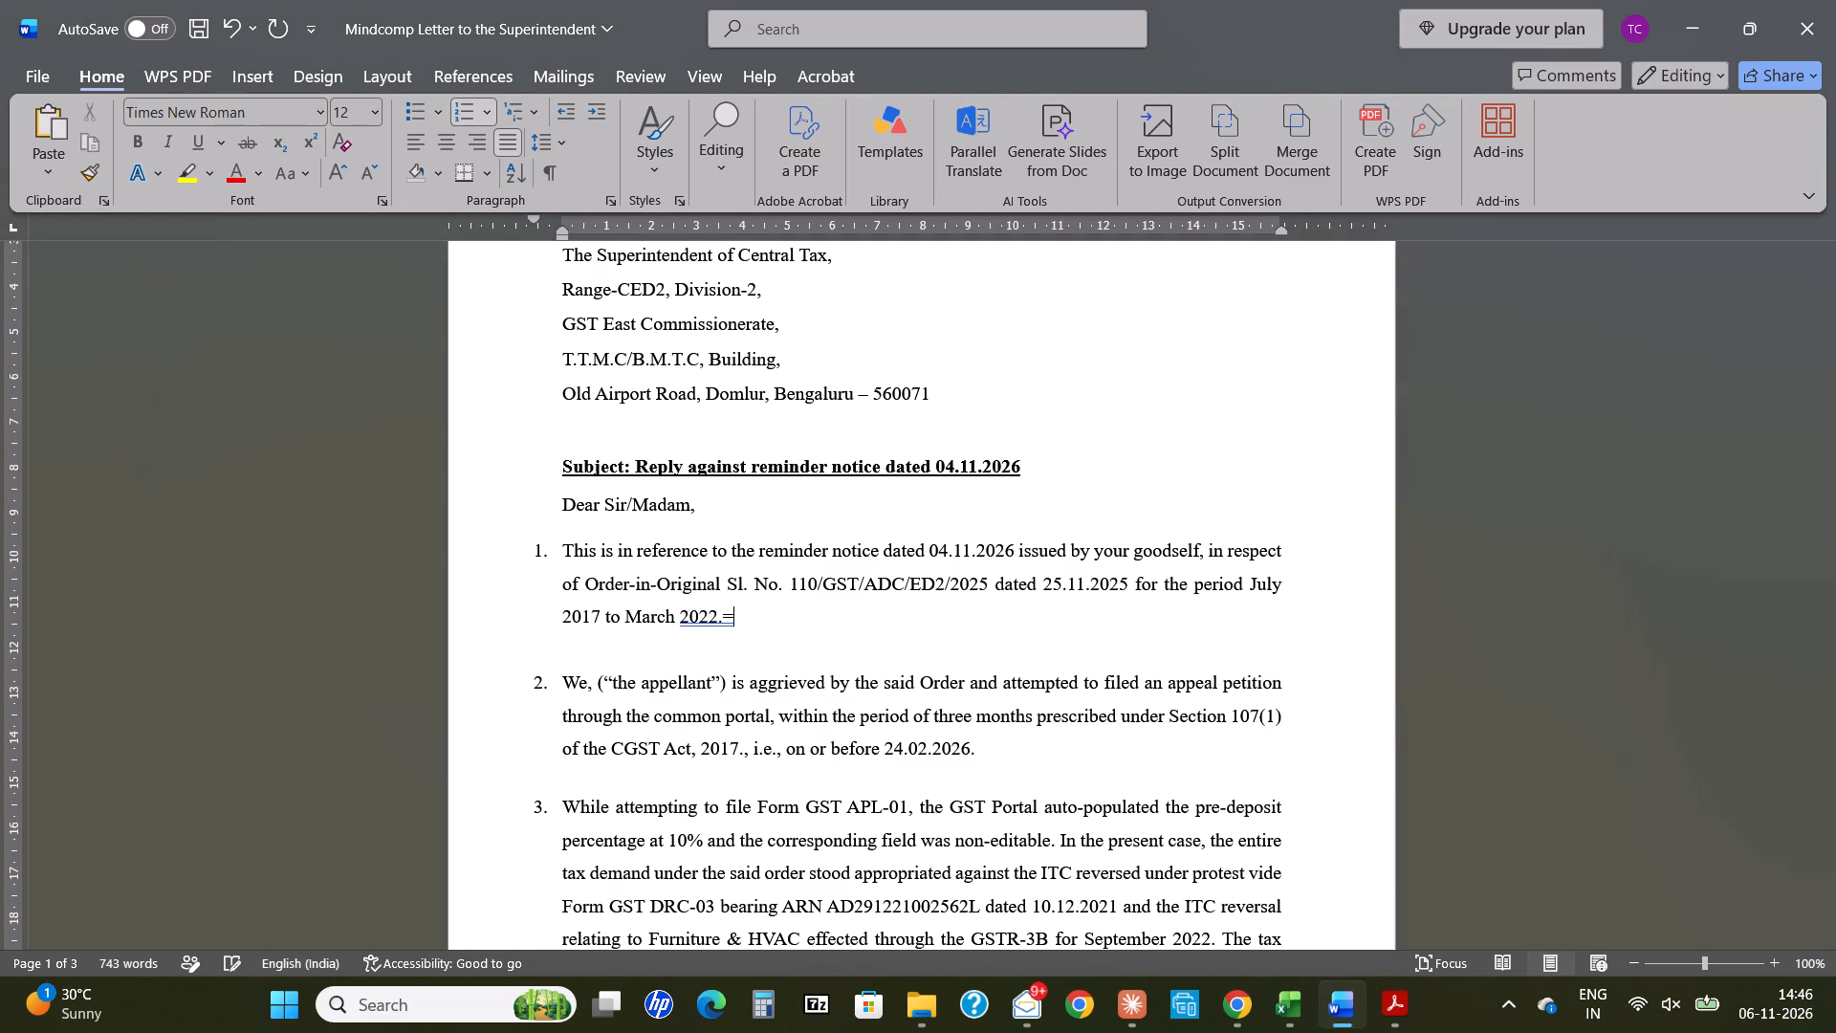
pyautogui.press('BackSpace')
pyautogui.press('BackSpace')
pyautogui.press('BackSpace')
pyautogui.write('2 fro')
pyautogui.press('BackSpace')
pyautogui.press('BackSpace')
pyautogui.write('or')
pyautogui.press('space')
# Switch to EXH-7 DRC 07 in Acrobat and review the order details, issues involved and details of demand on its first page.
pyautogui.hotkey('alt', 'Tab')
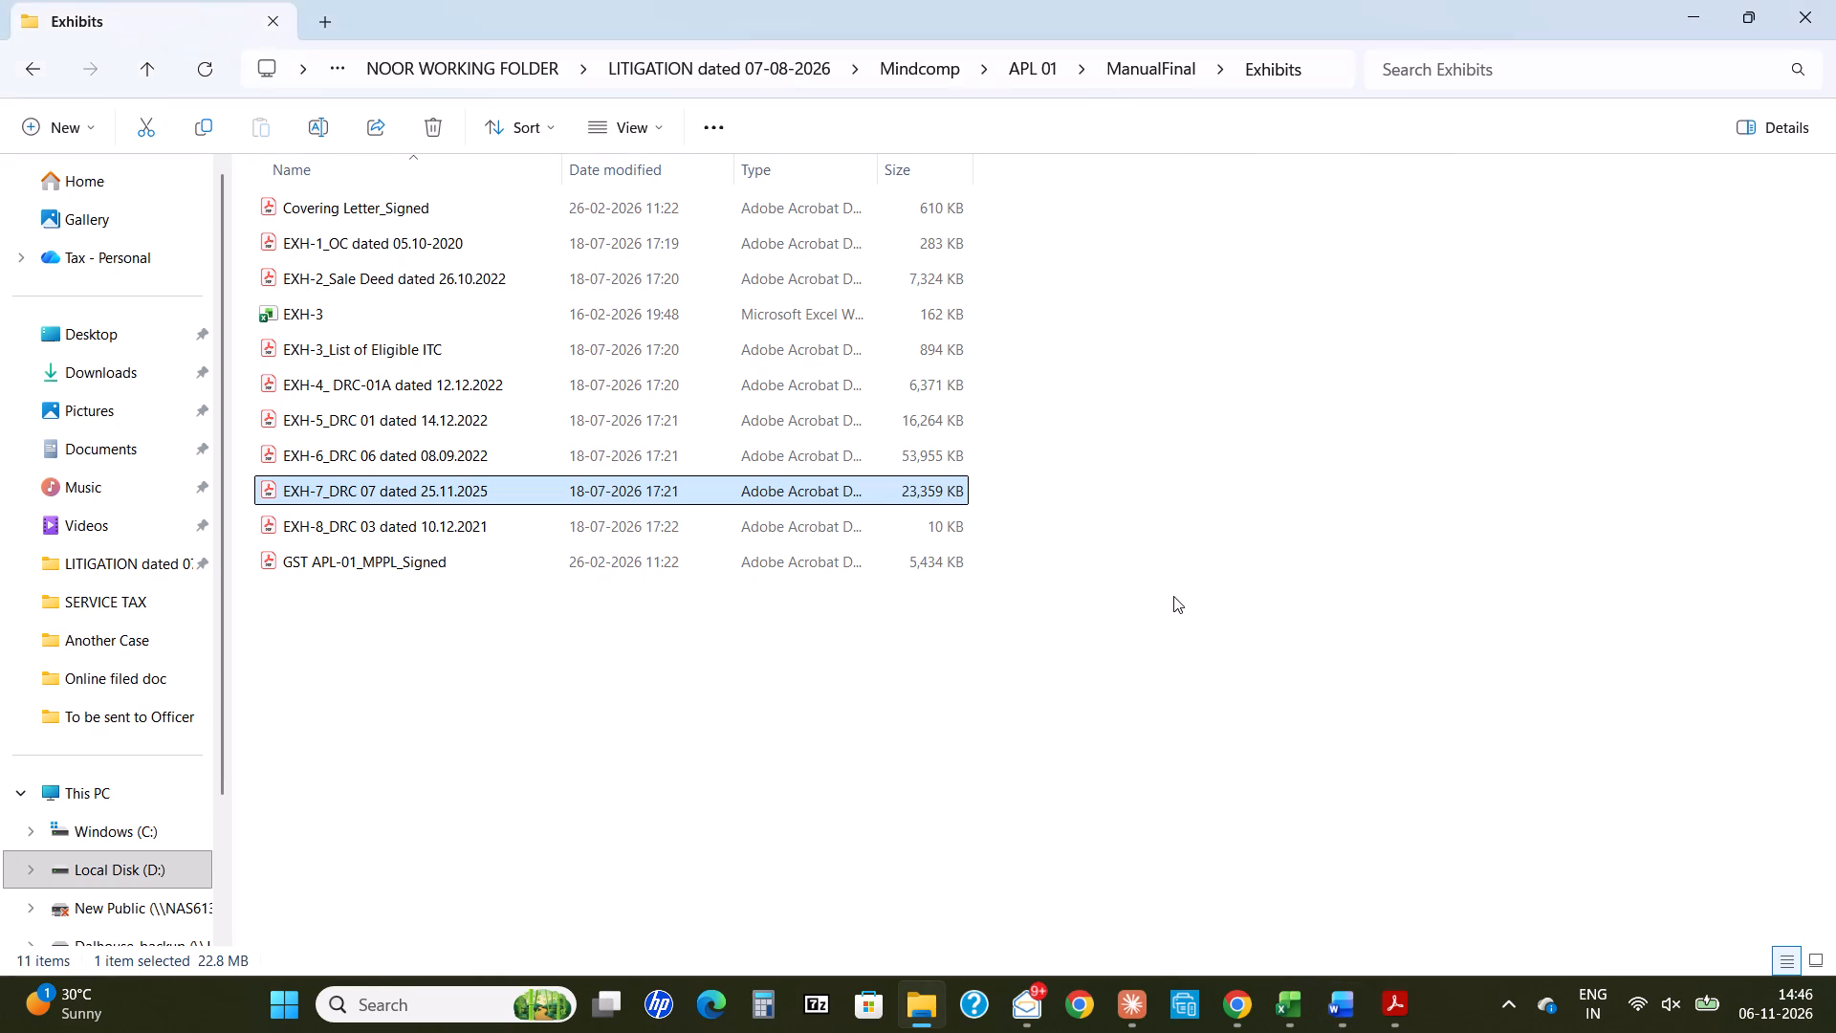
pyautogui.hotkey('alt', 'Tab')
pyautogui.hotkey('alt', 'Tab')
pyautogui.hotkey('alt', 'Tab')
pyautogui.scroll(5, 1169, 607)
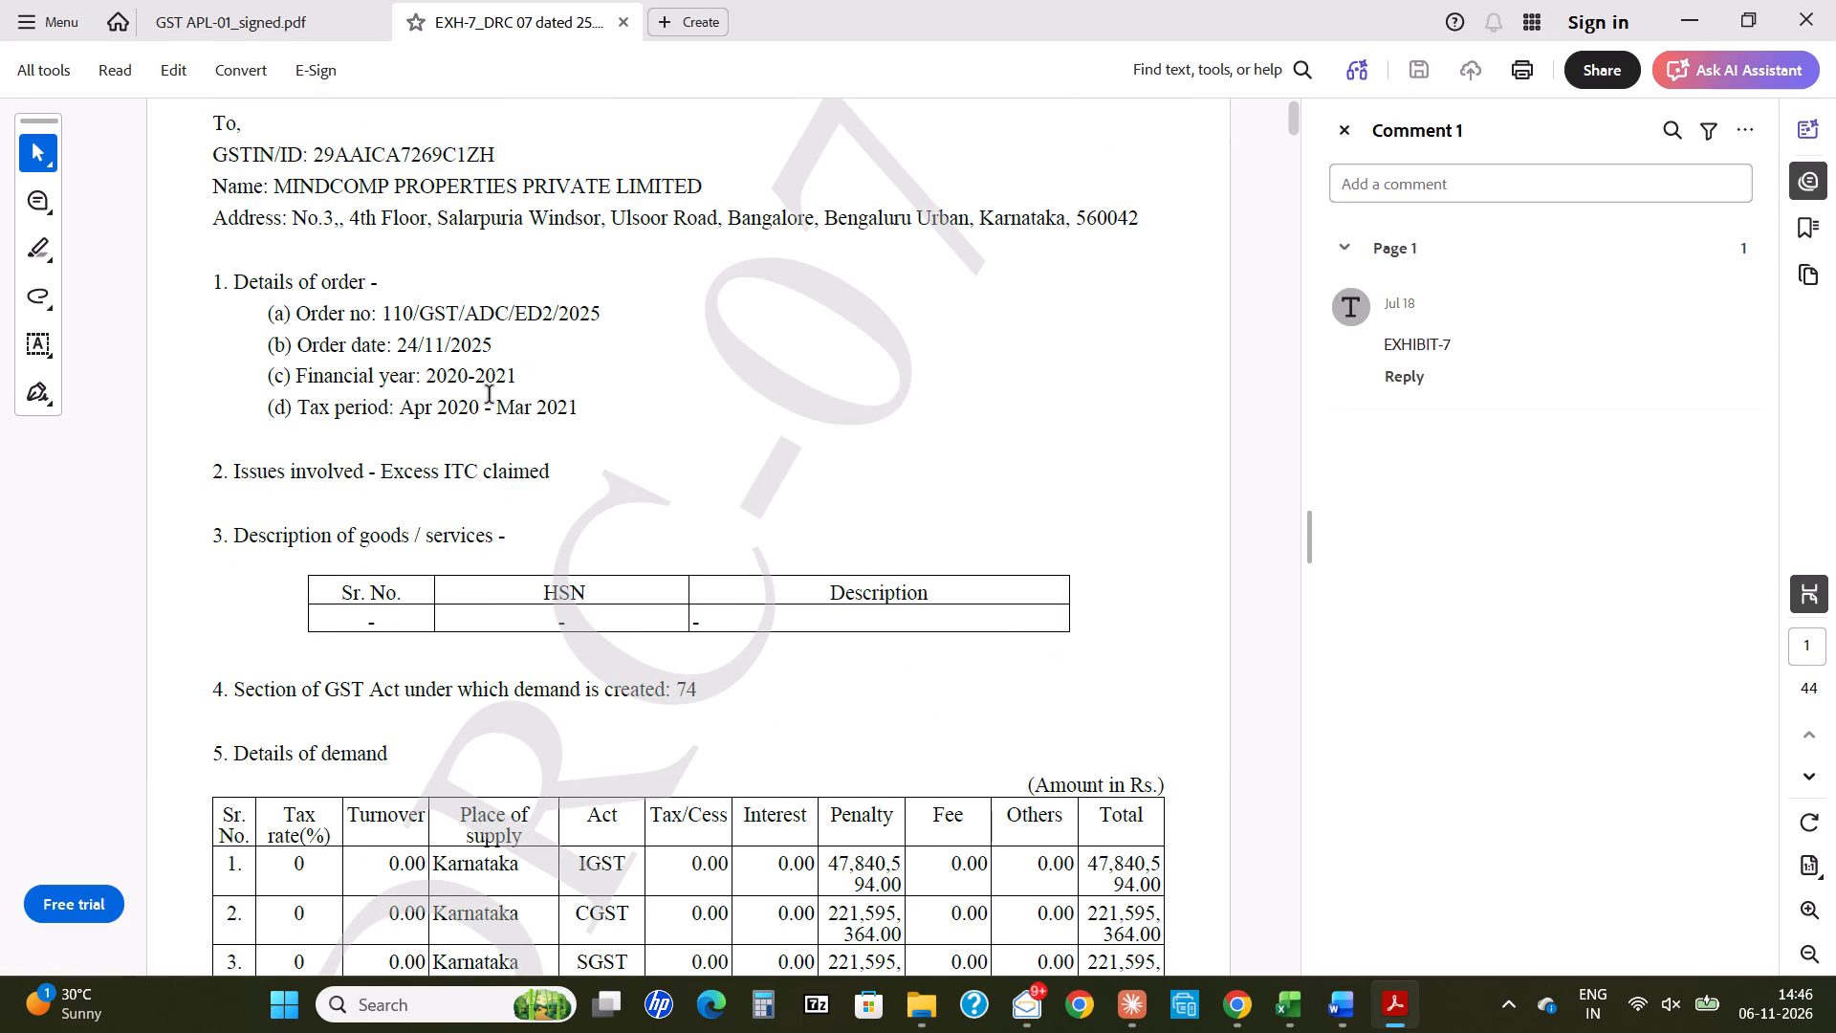
pyautogui.scroll(-1, 490, 396)
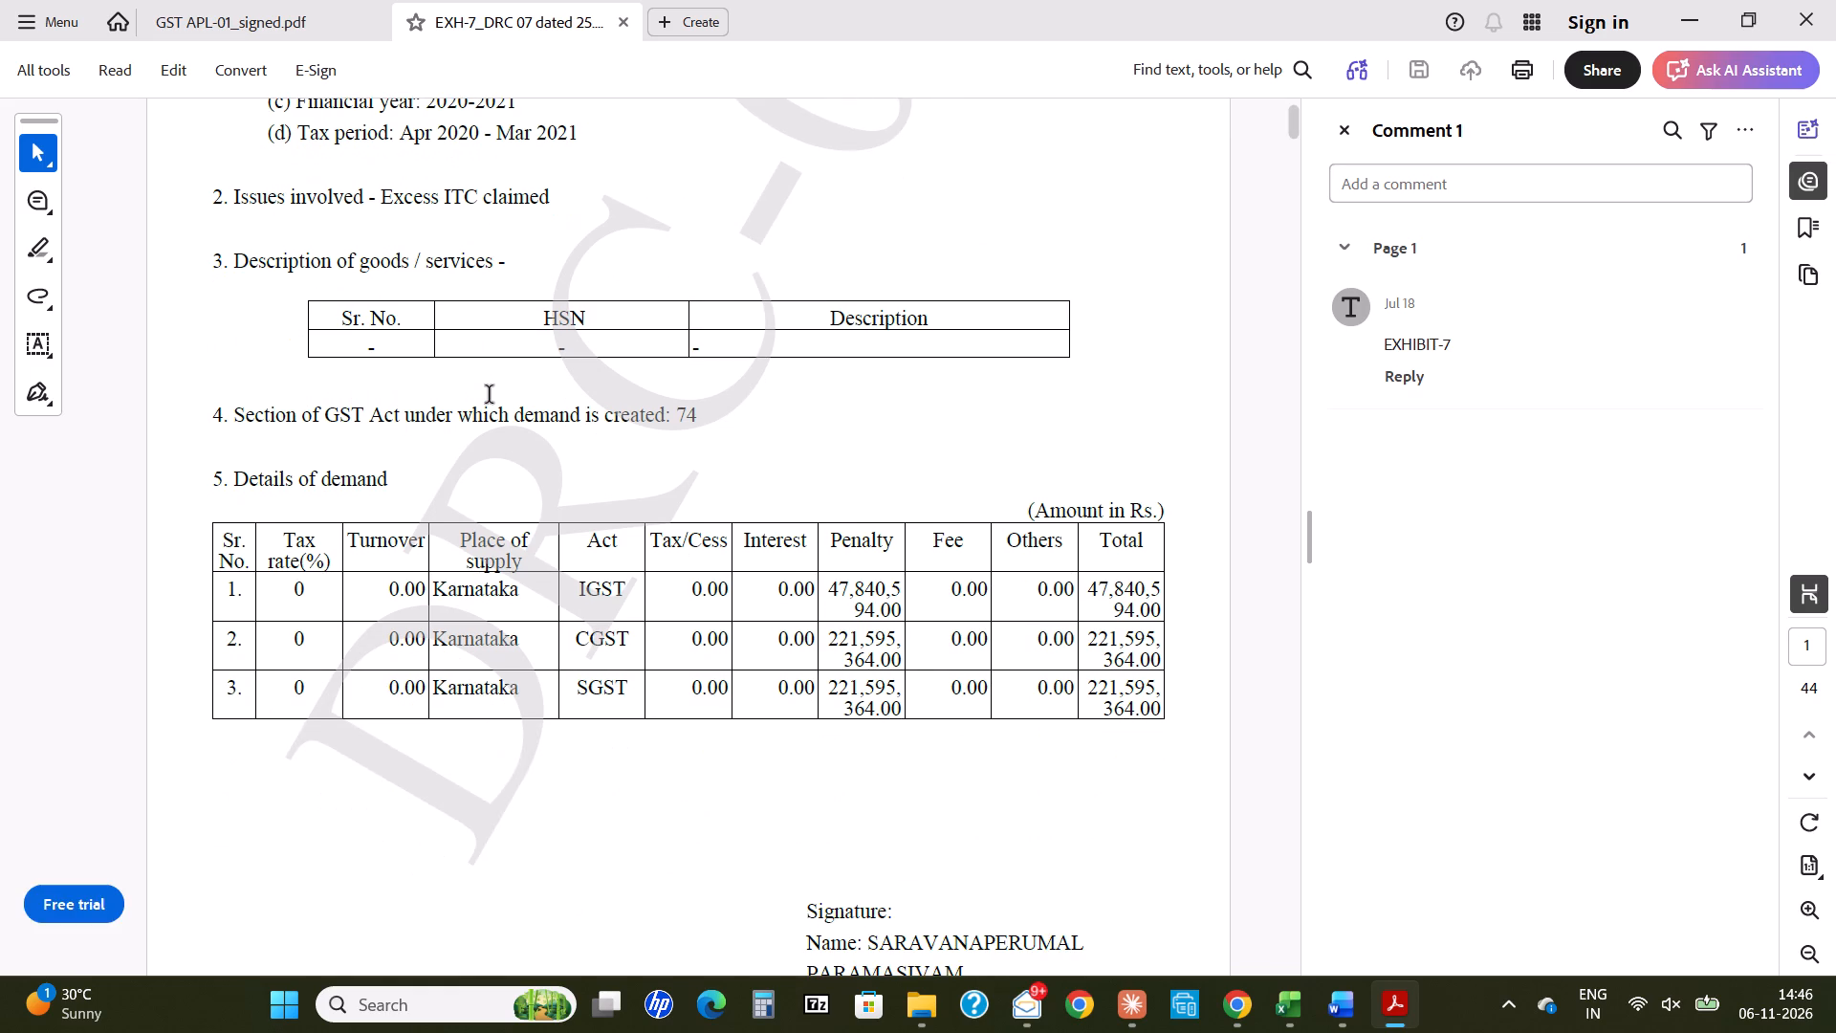
pyautogui.scroll(4, 490, 396)
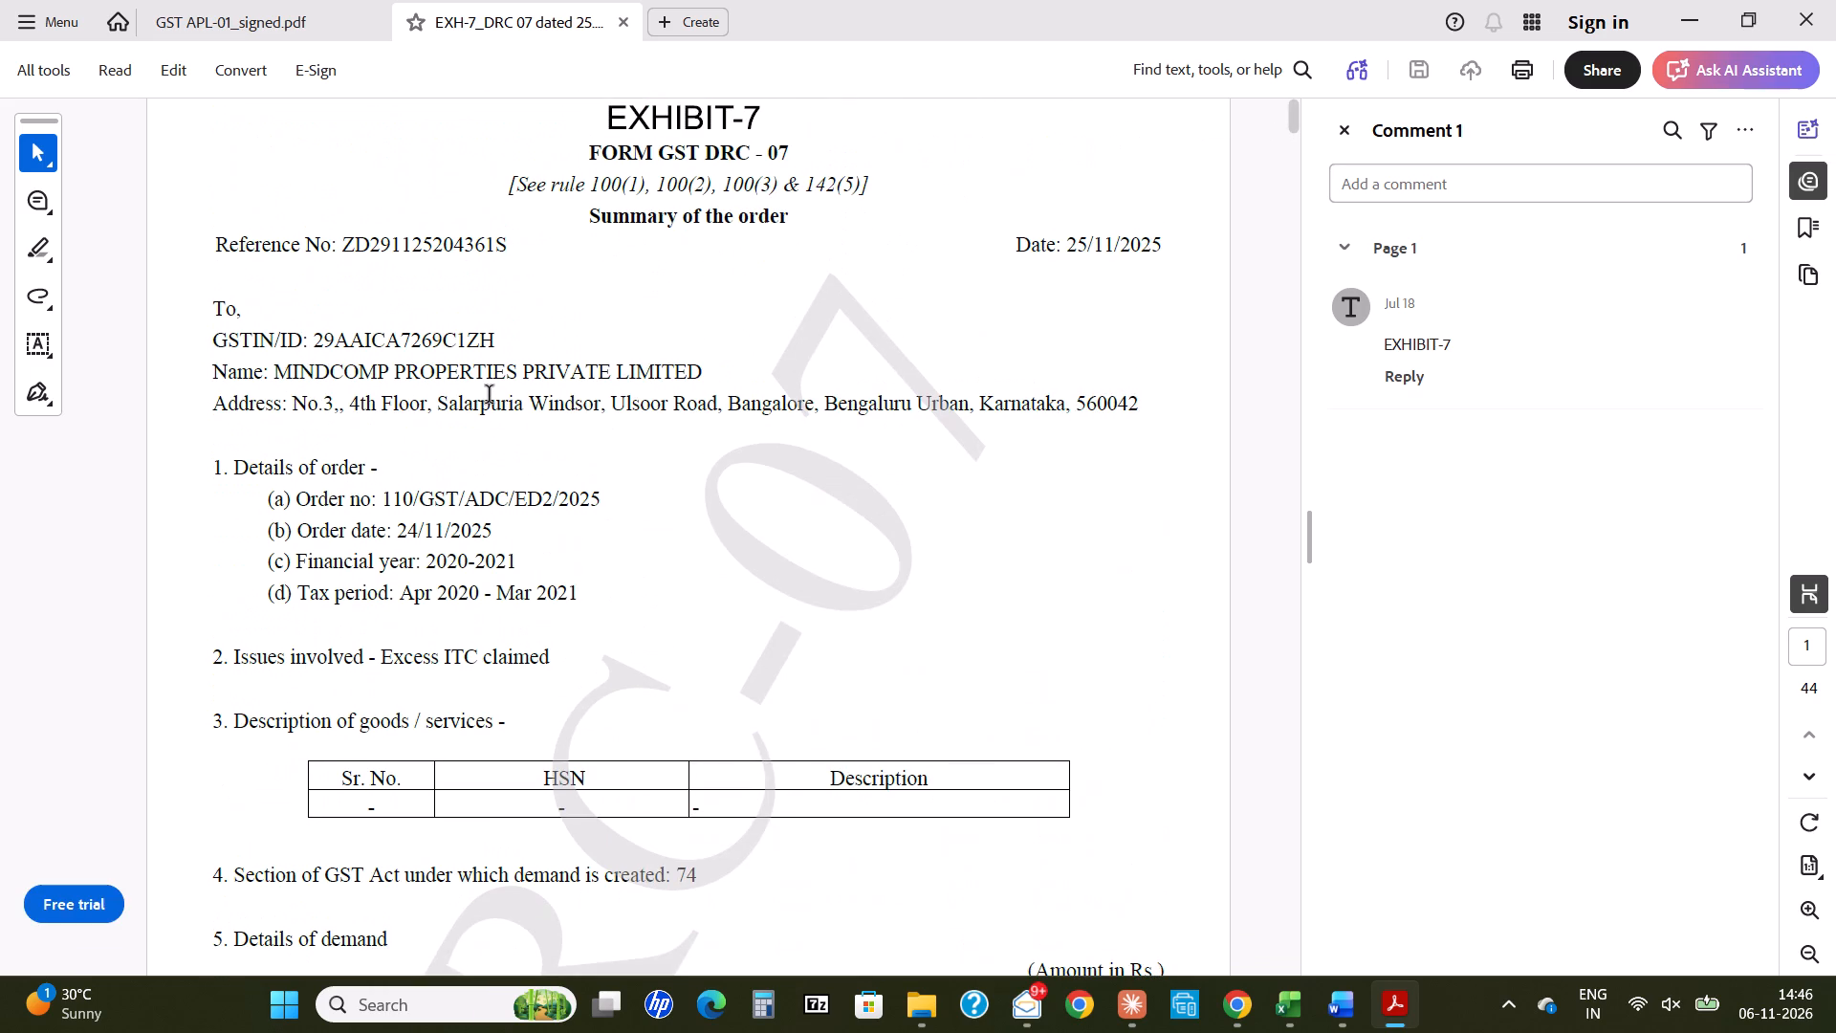
# Read the attached Order-in-Original from its preamble to the brief facts of the case, checking the proceedings and the period investigated.
pyautogui.scroll(-11, 490, 396)
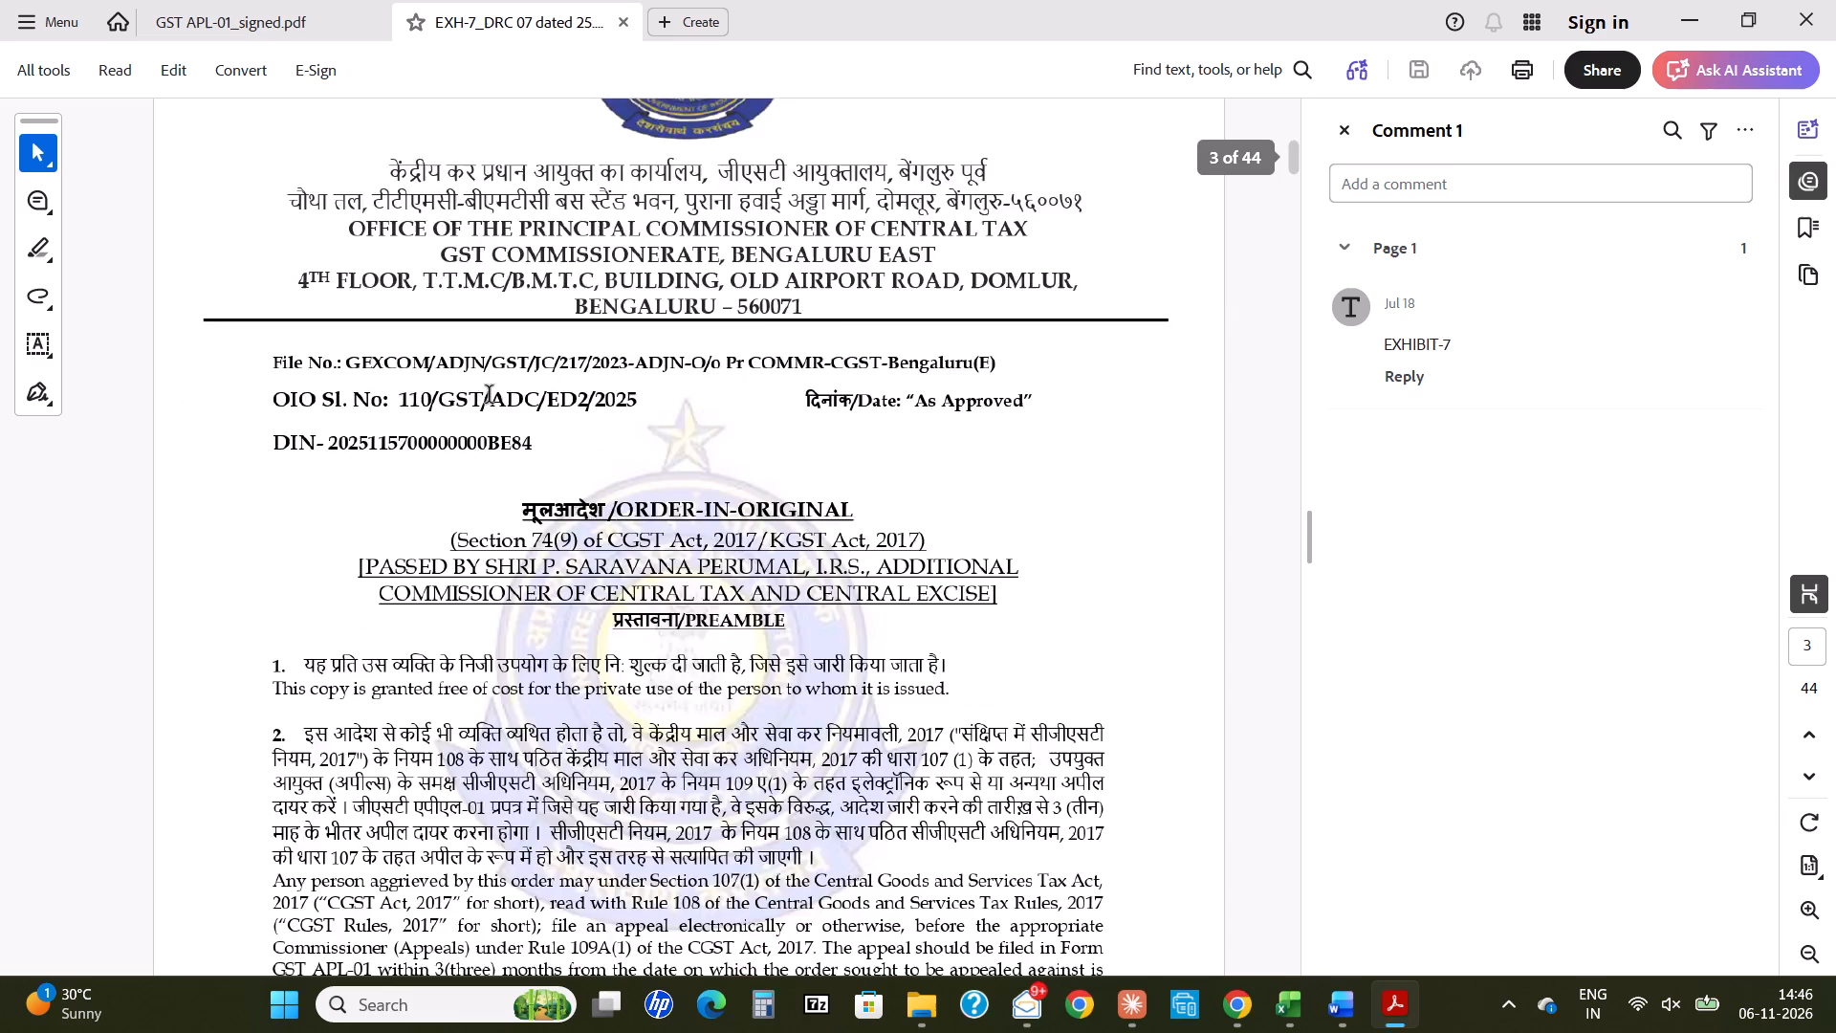
pyautogui.scroll(-3, 490, 396)
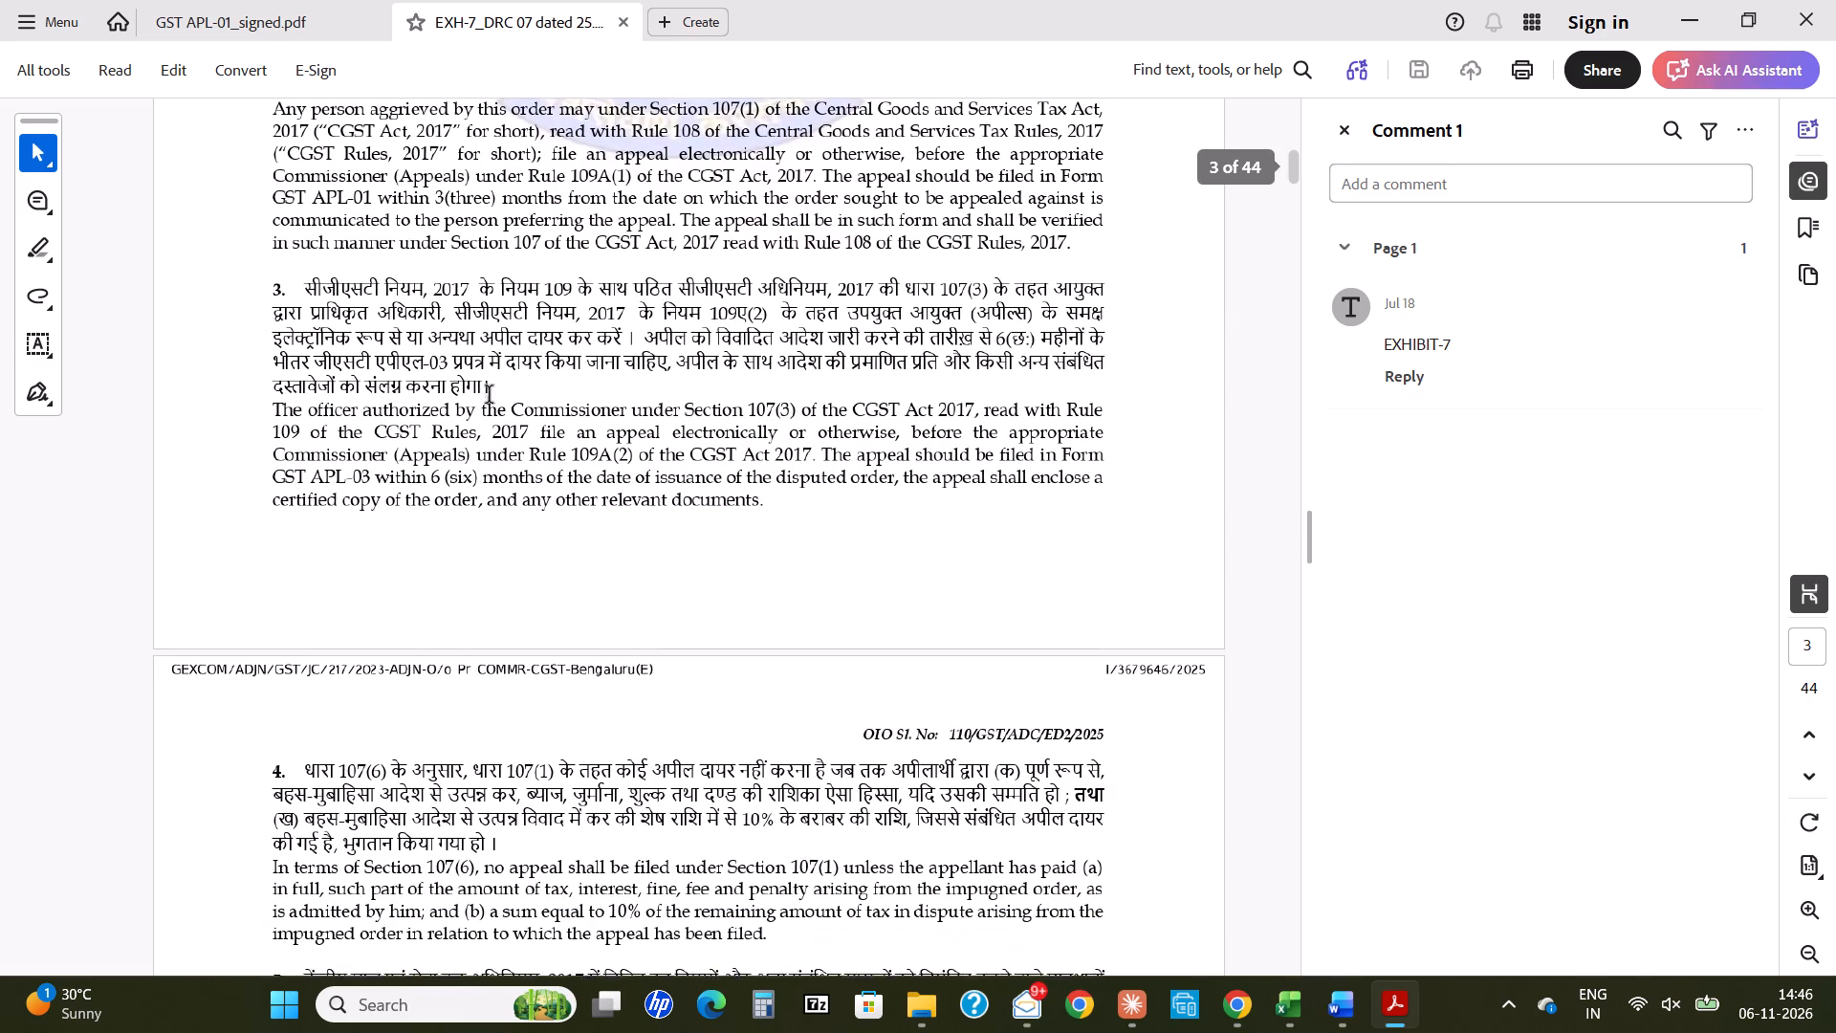
pyautogui.scroll(-4, 490, 396)
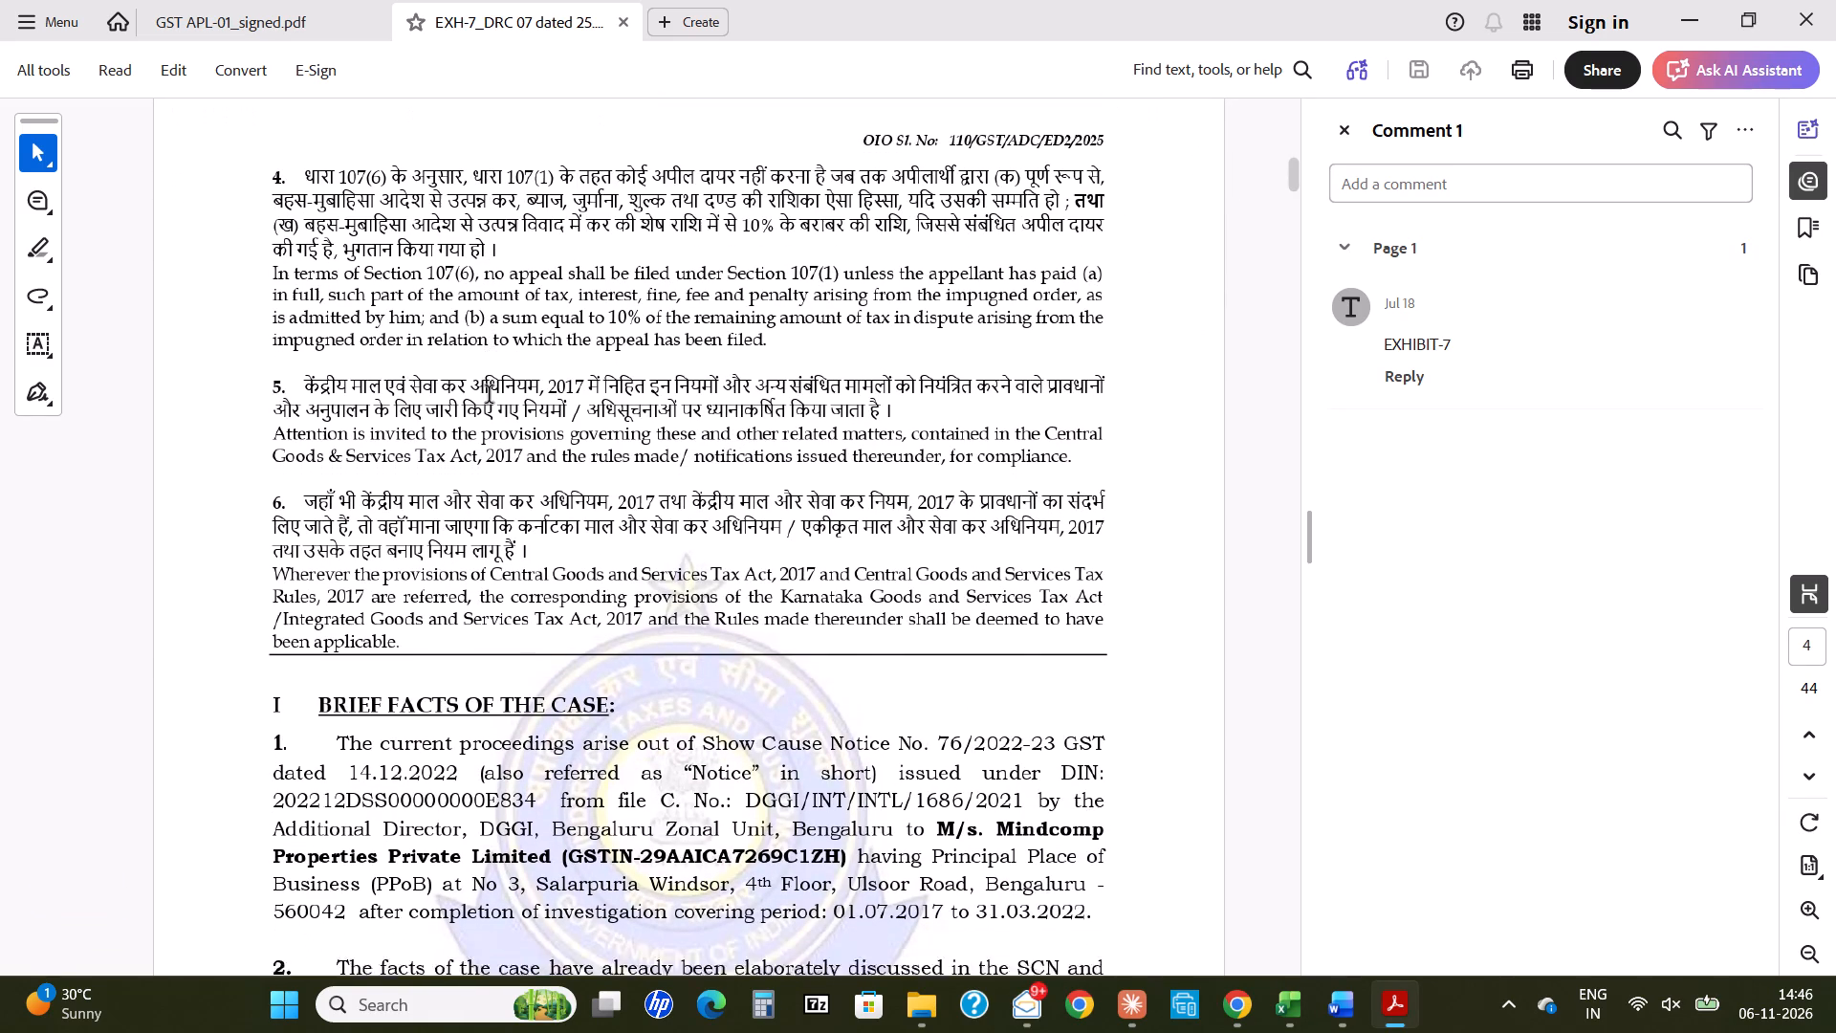
pyautogui.scroll(-2, 490, 396)
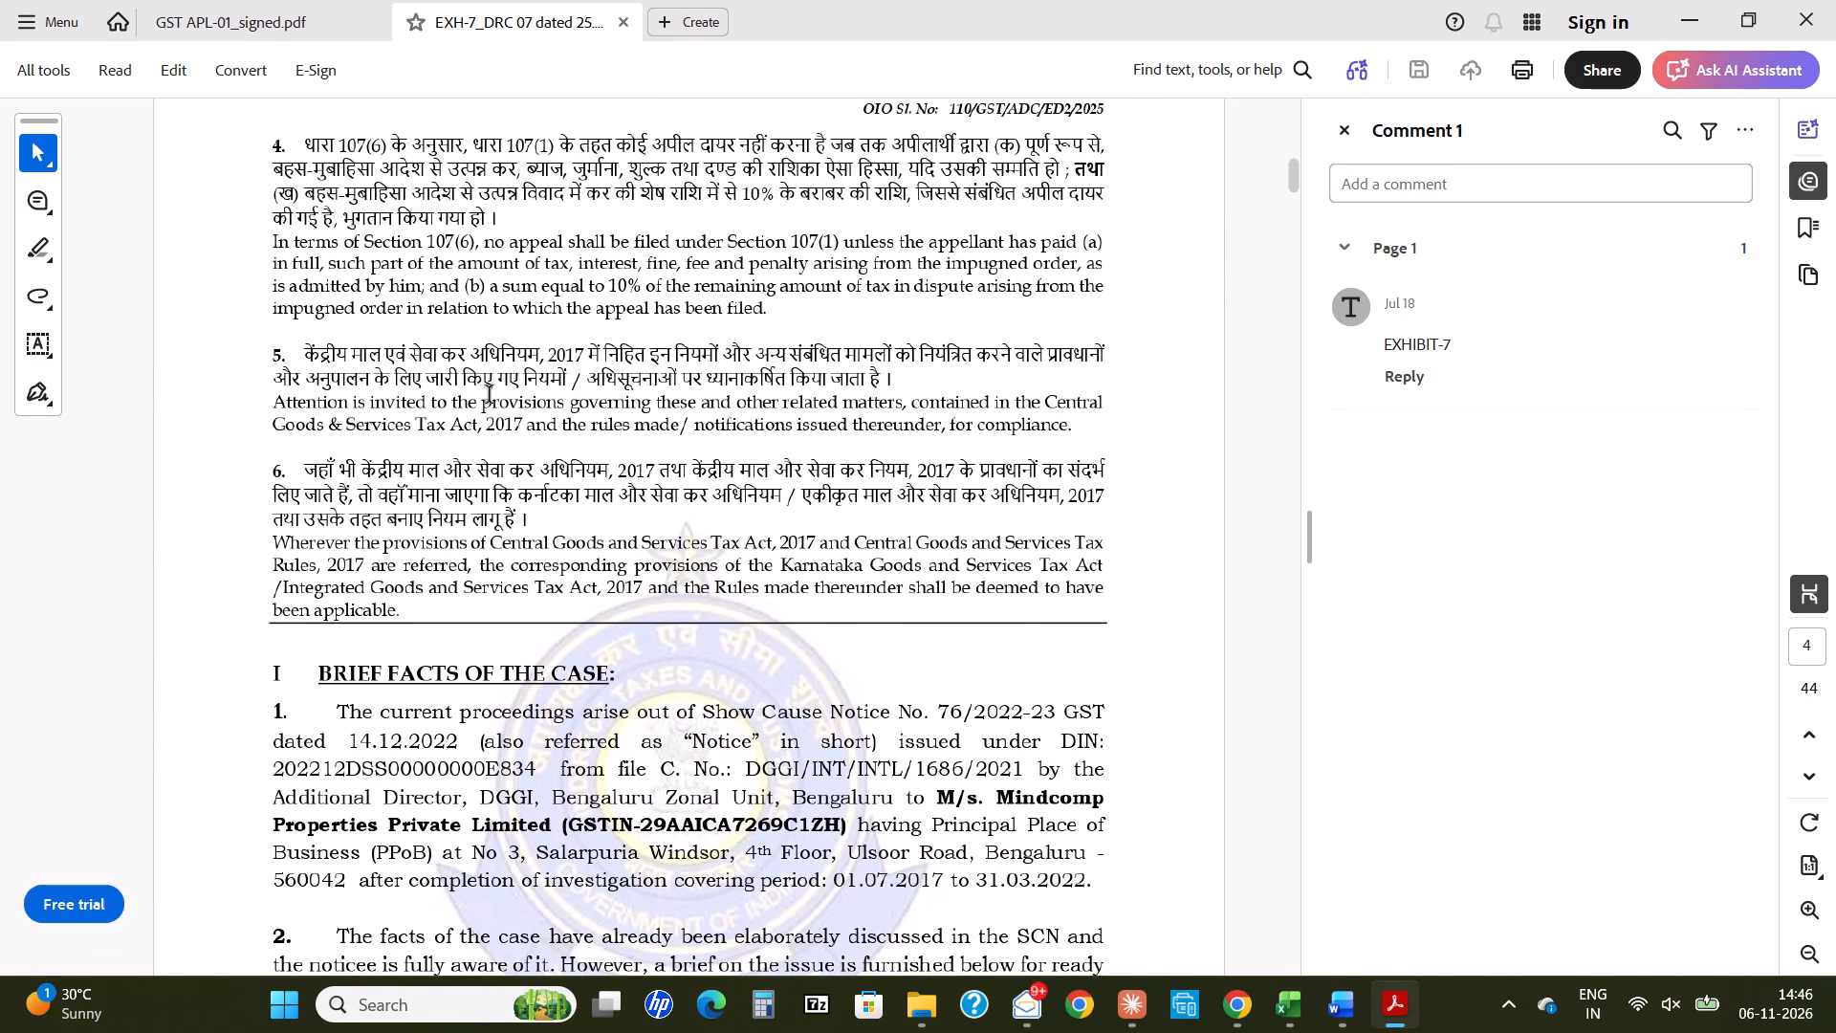
pyautogui.scroll(-2, 490, 396)
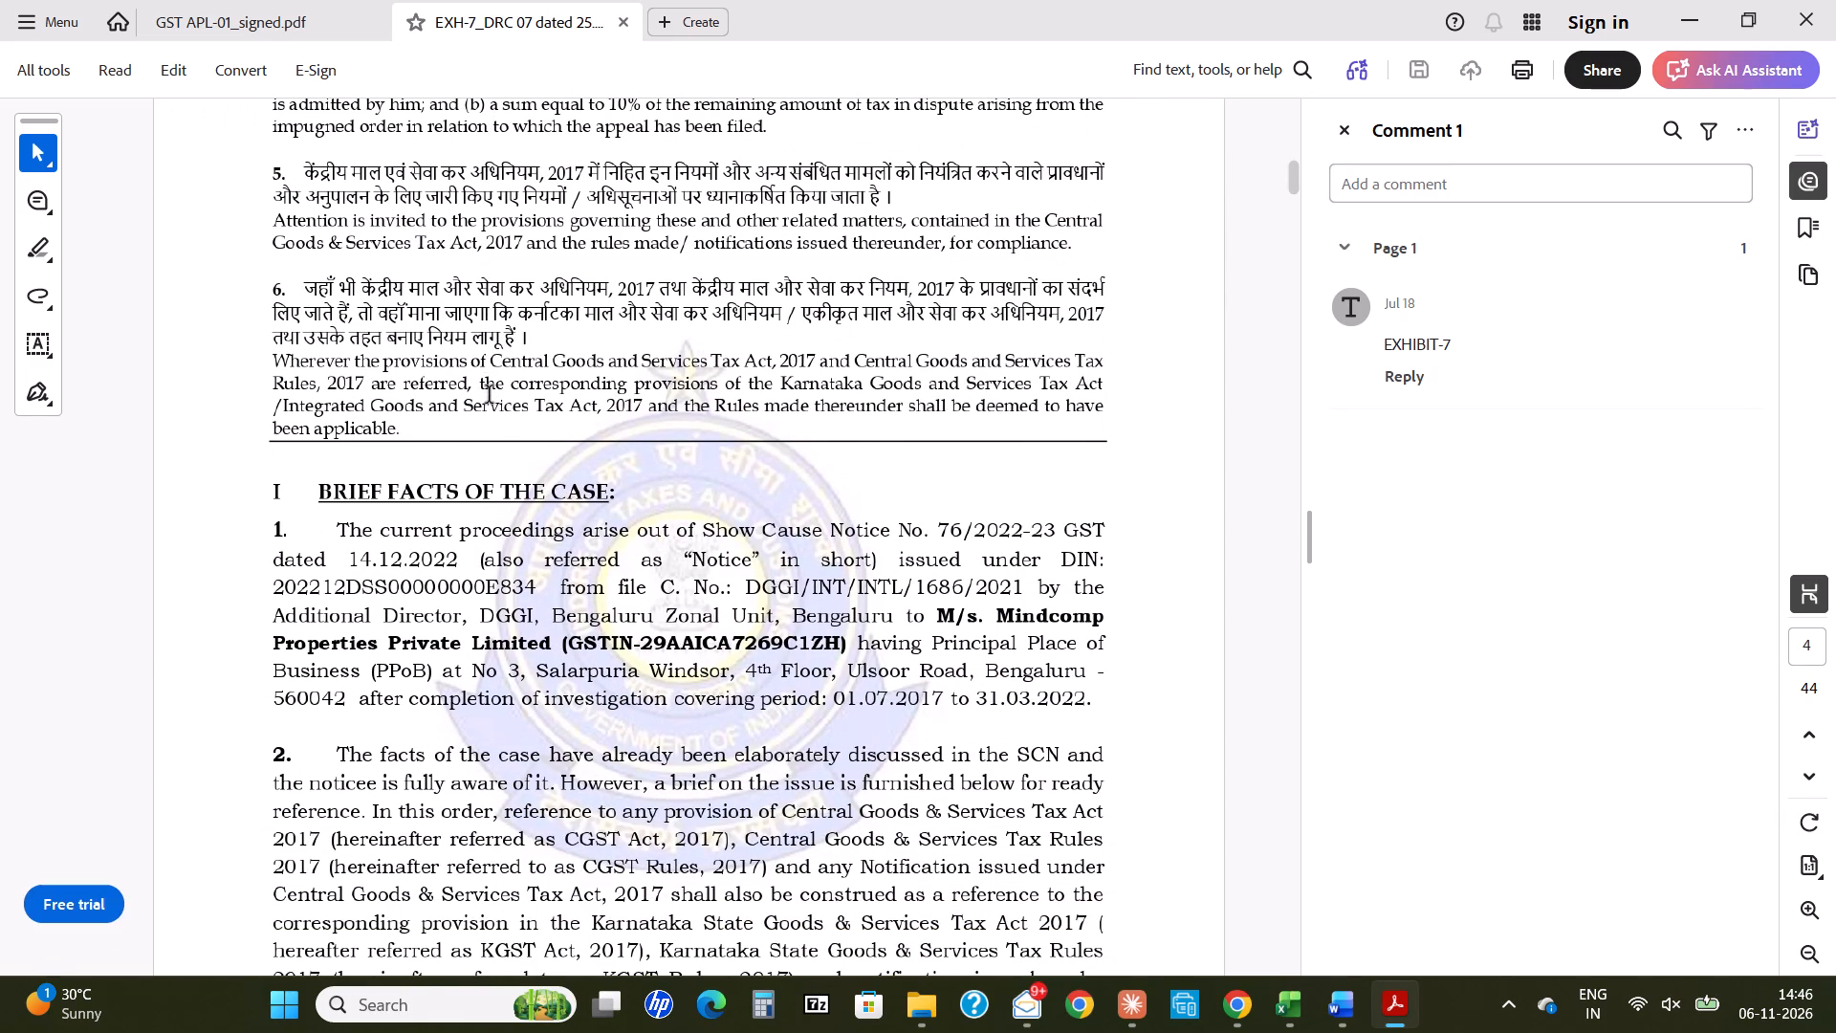
pyautogui.scroll(-2, 490, 396)
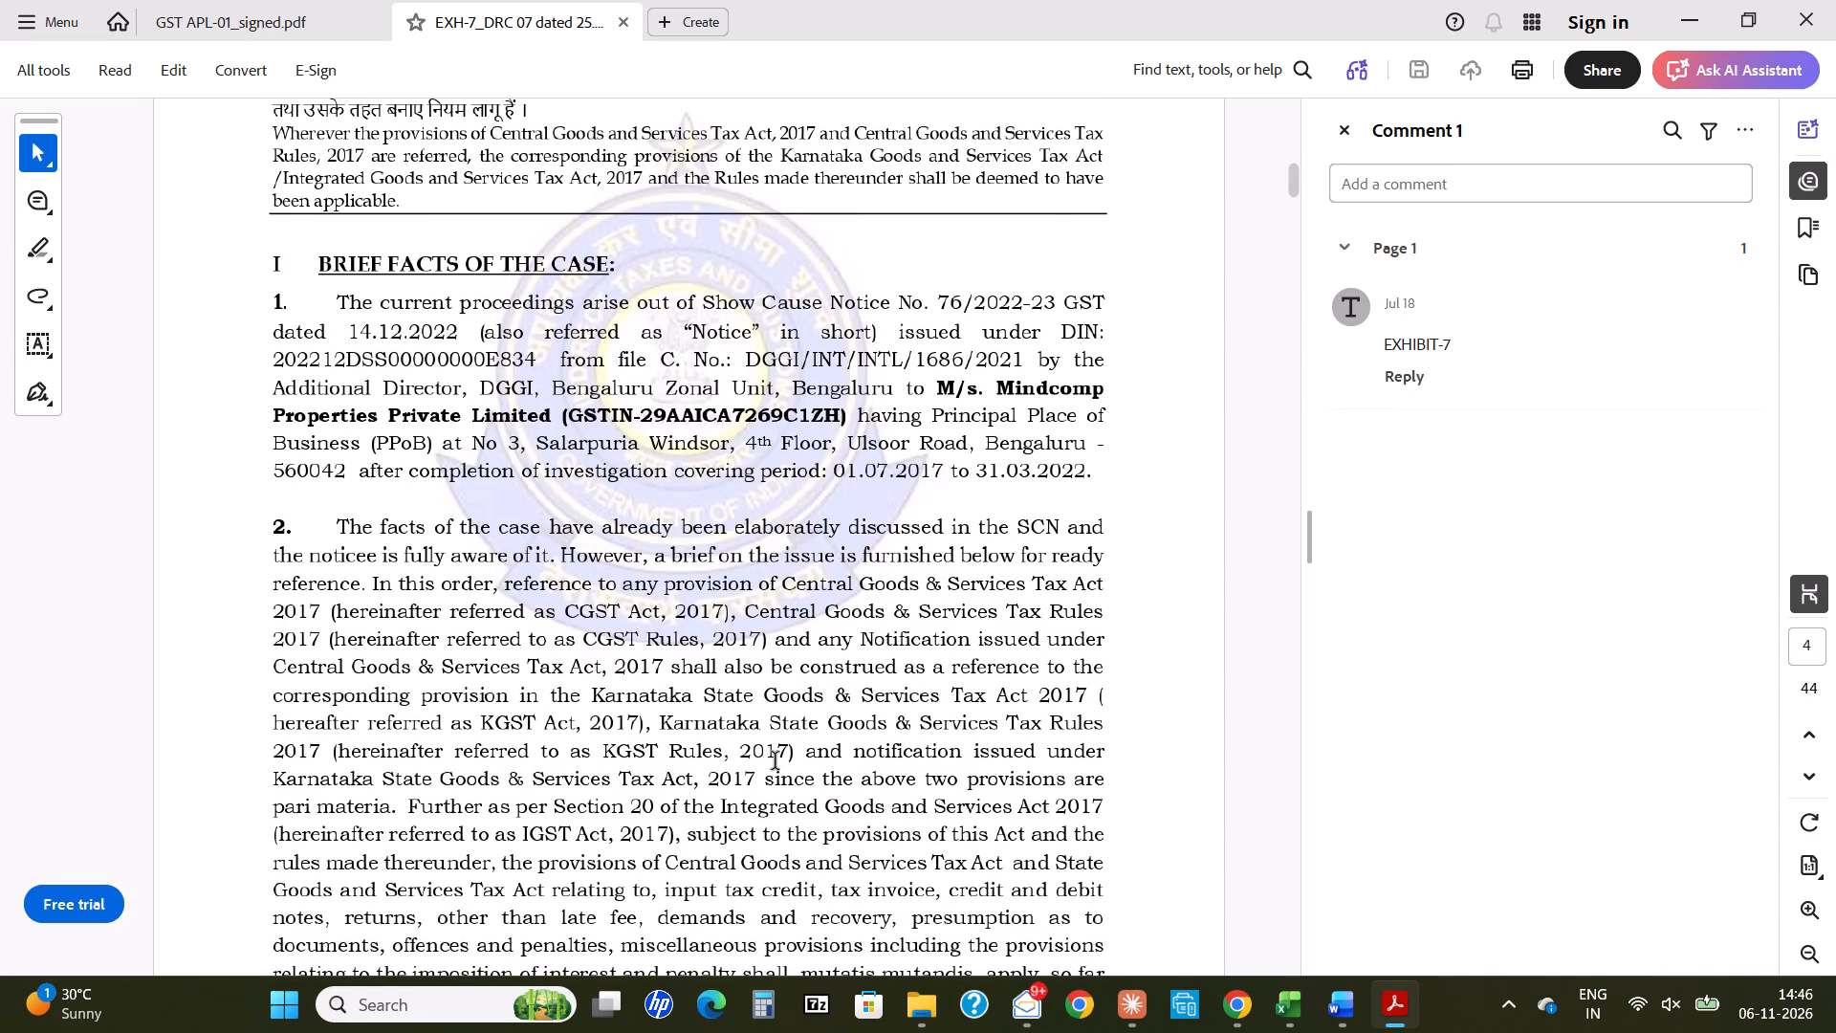
# Read the Order-in-Original's taxpayer, intelligence and investigation paragraphs up to 5.3, and return to the brief facts of the case.
pyautogui.scroll(-4, 845, 865)
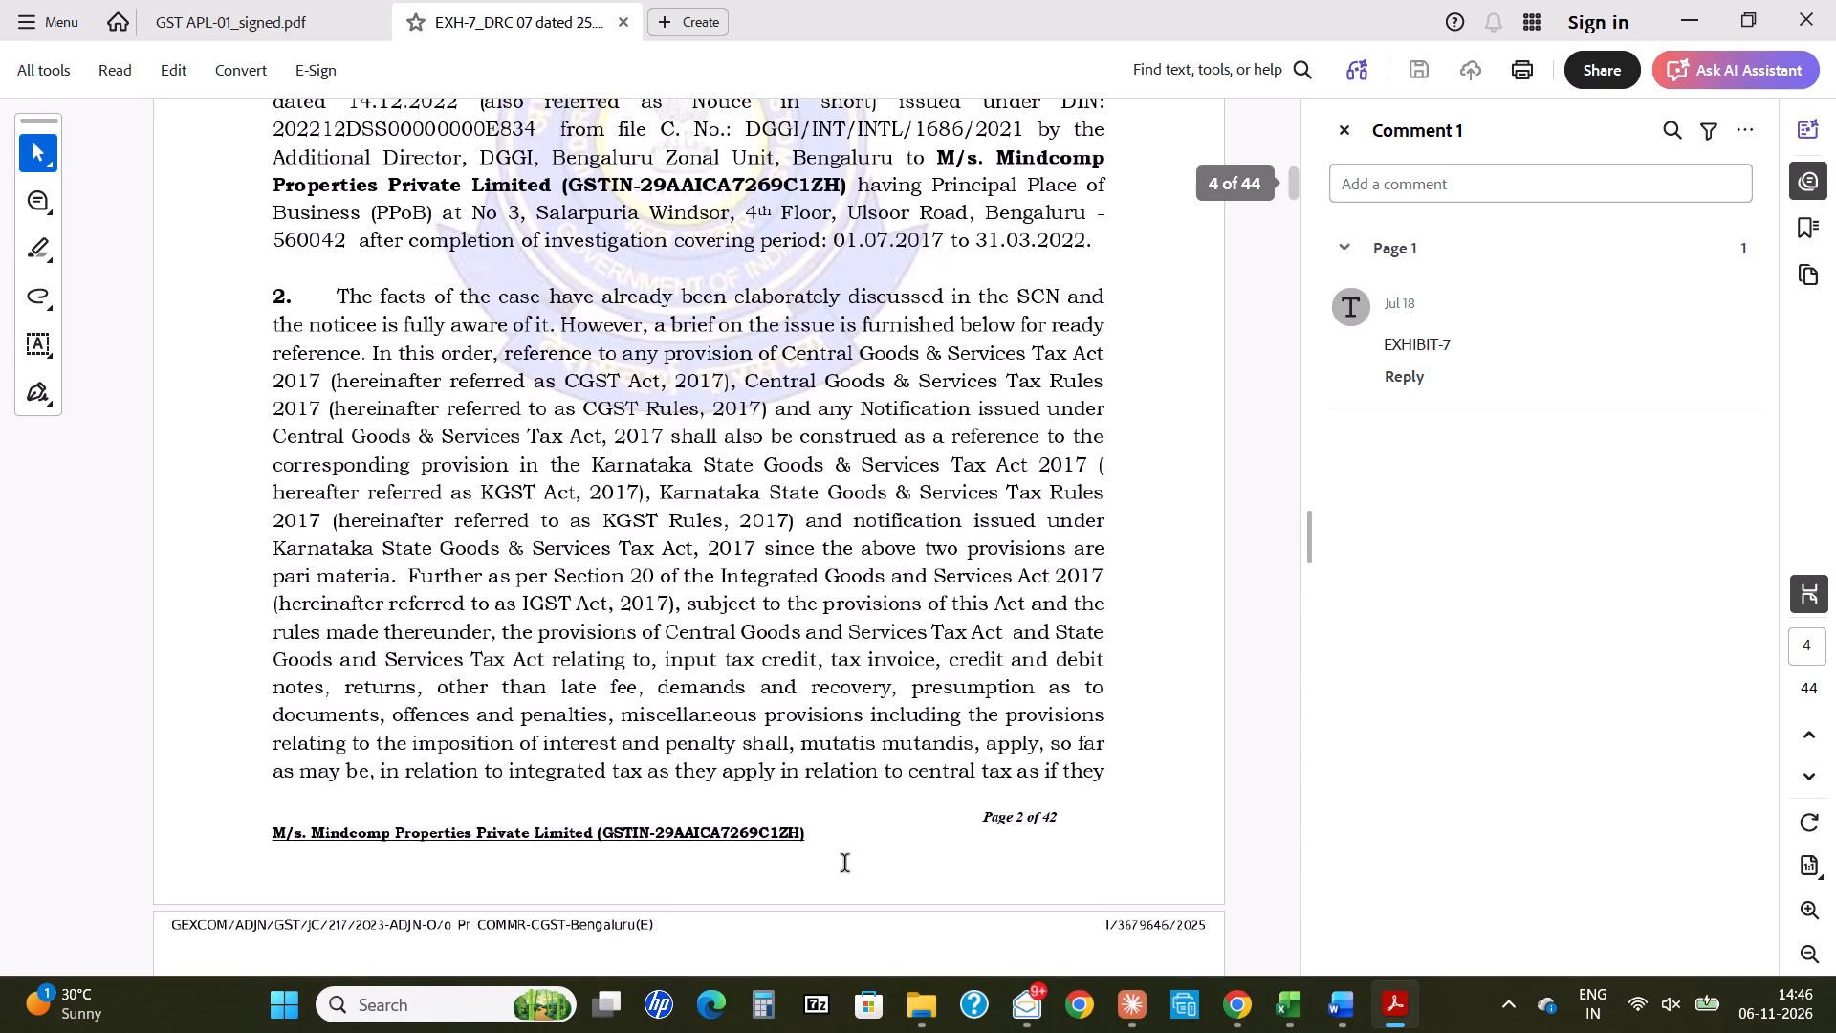
pyautogui.scroll(-3, 845, 865)
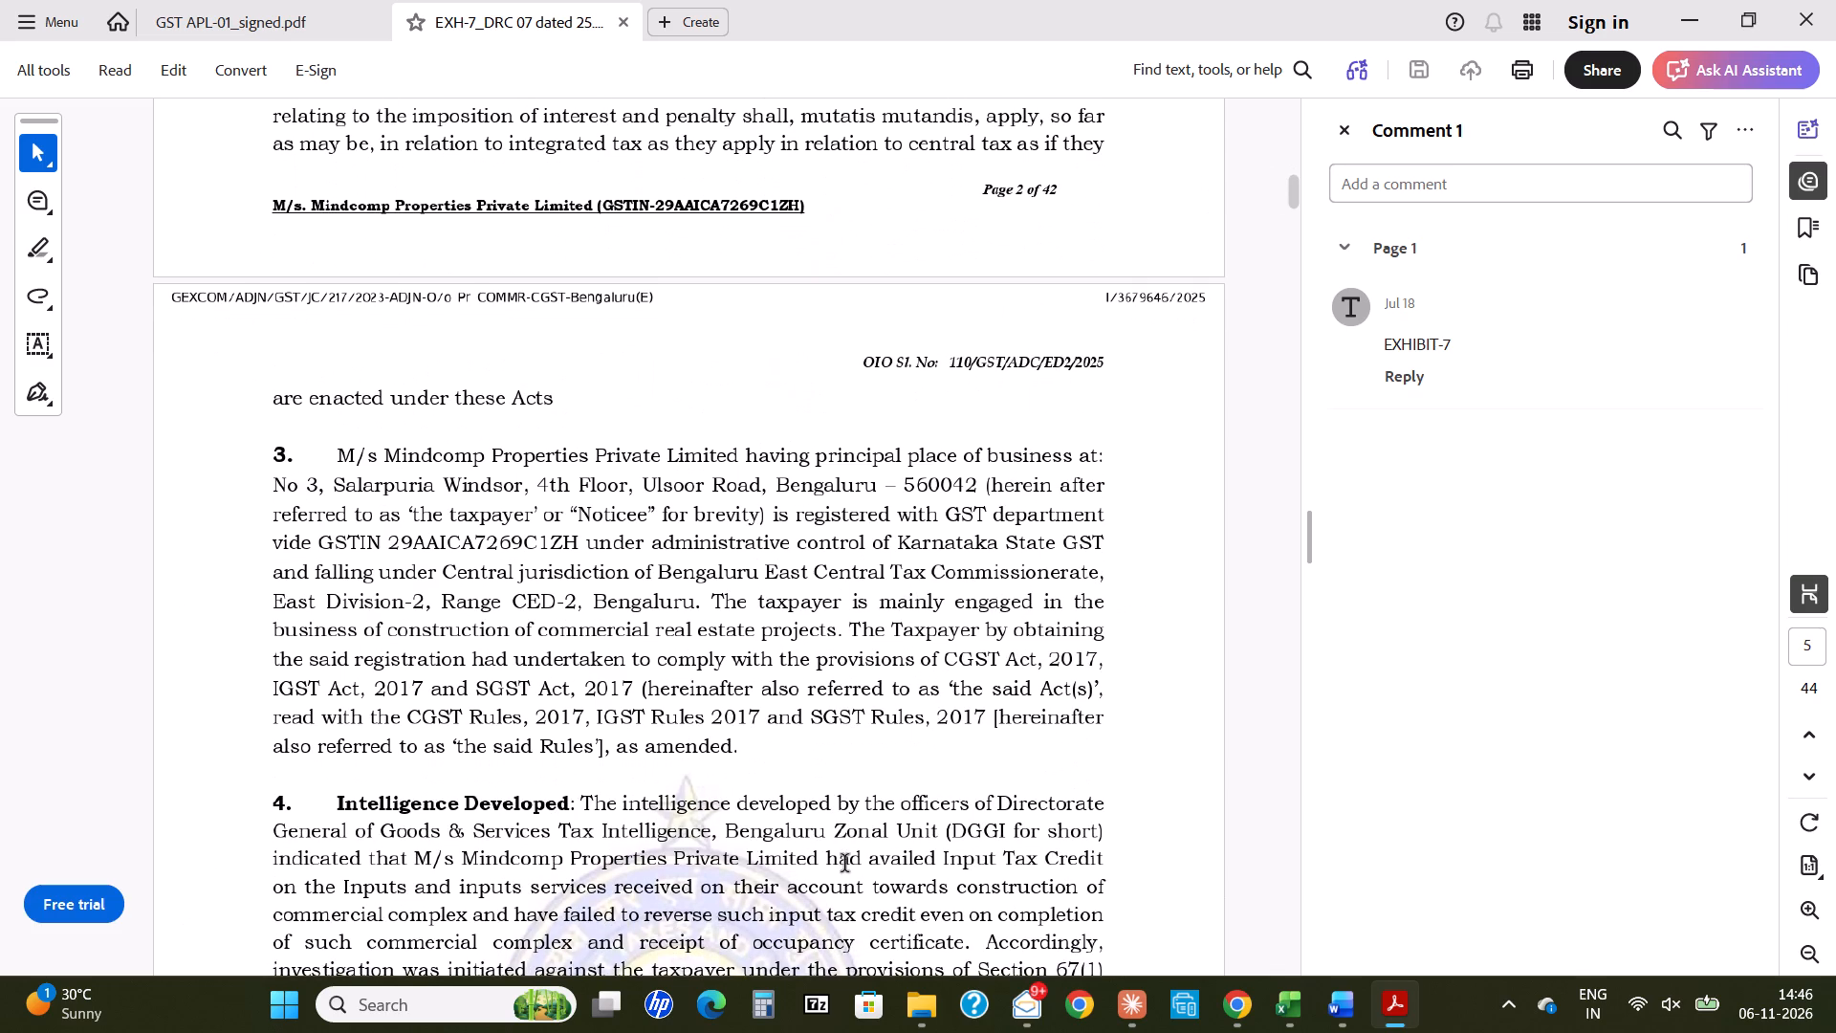
pyautogui.scroll(2, 845, 865)
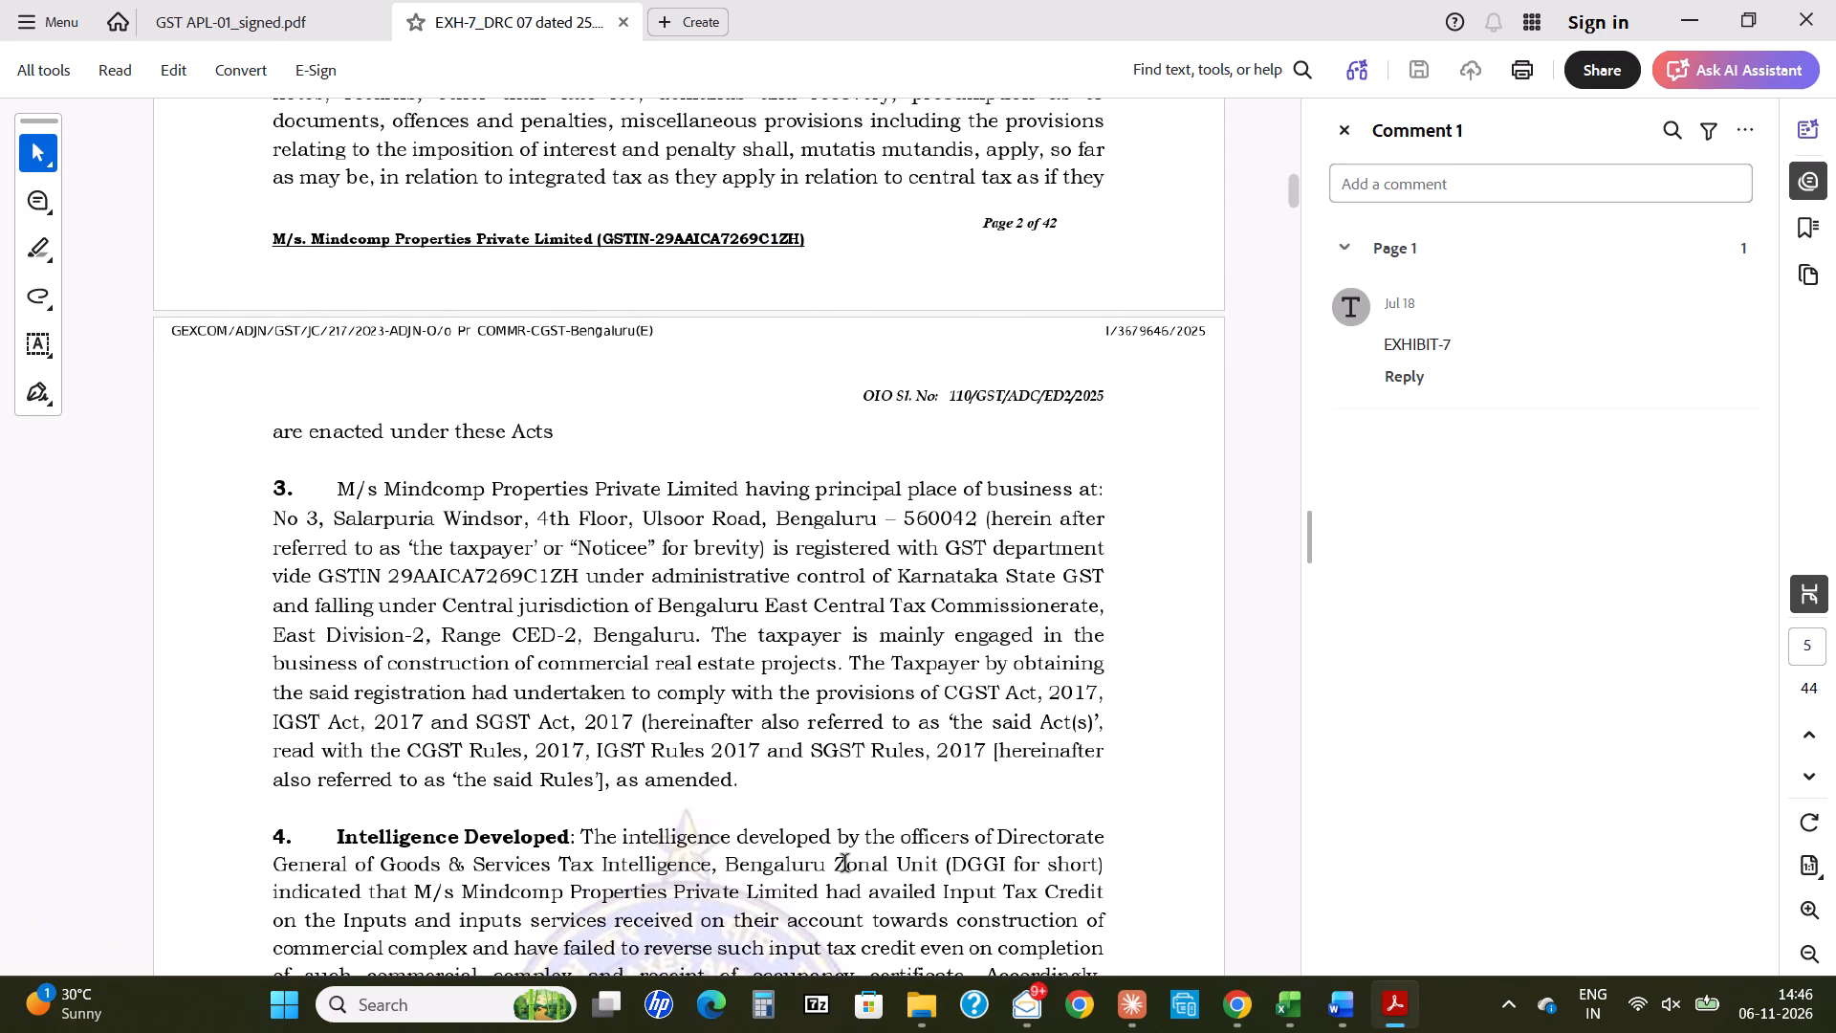
pyautogui.scroll(2, 845, 865)
pyautogui.scroll(-1, 845, 865)
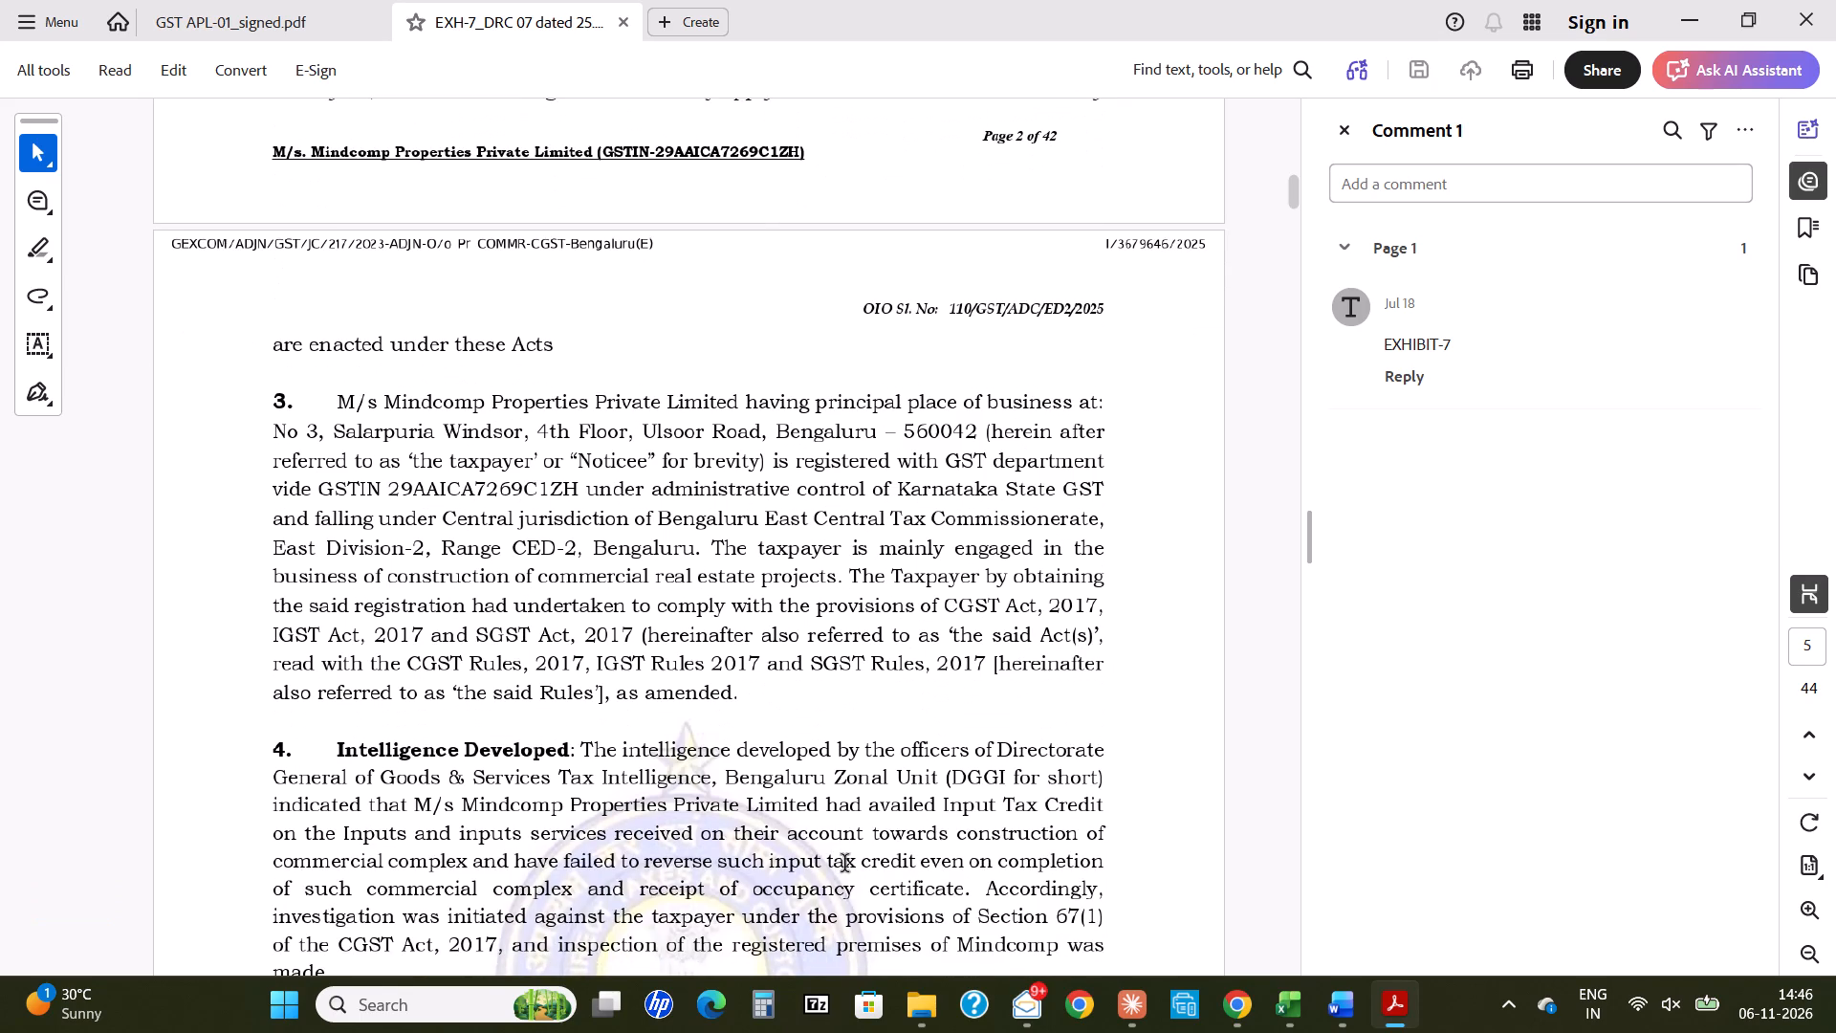
pyautogui.scroll(-3, 845, 865)
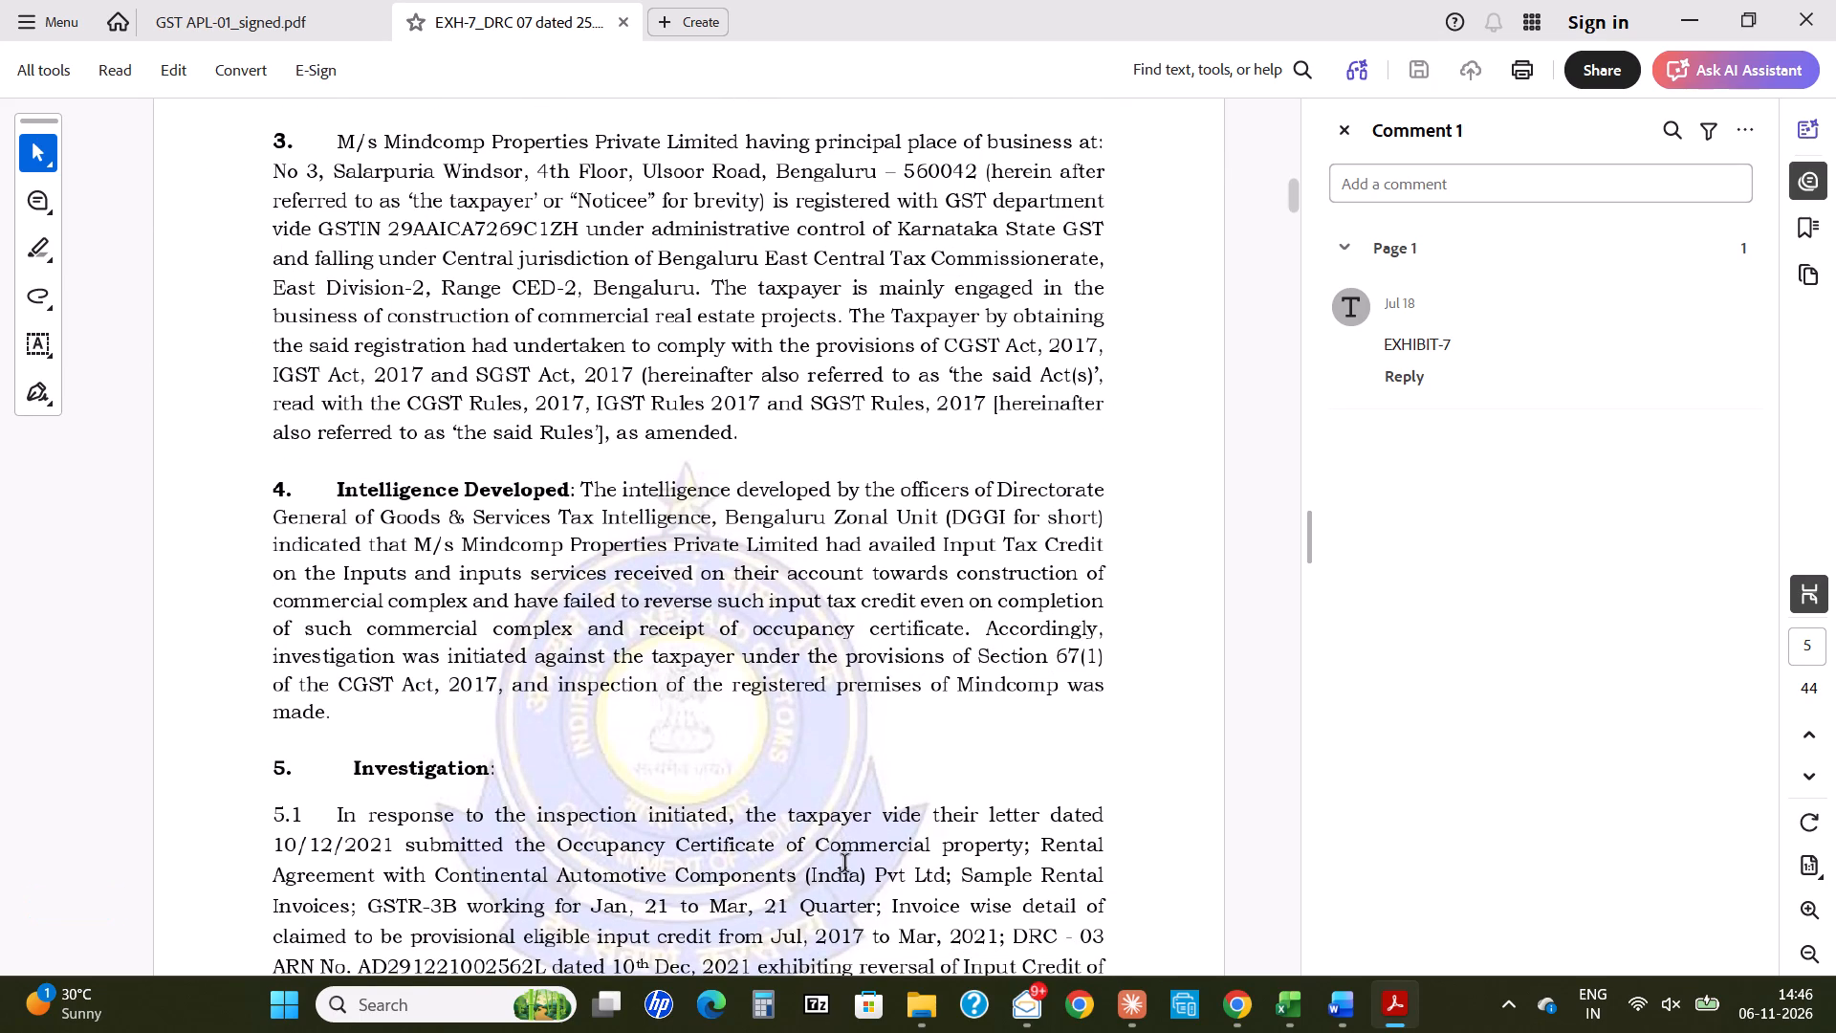
pyautogui.scroll(-5, 845, 865)
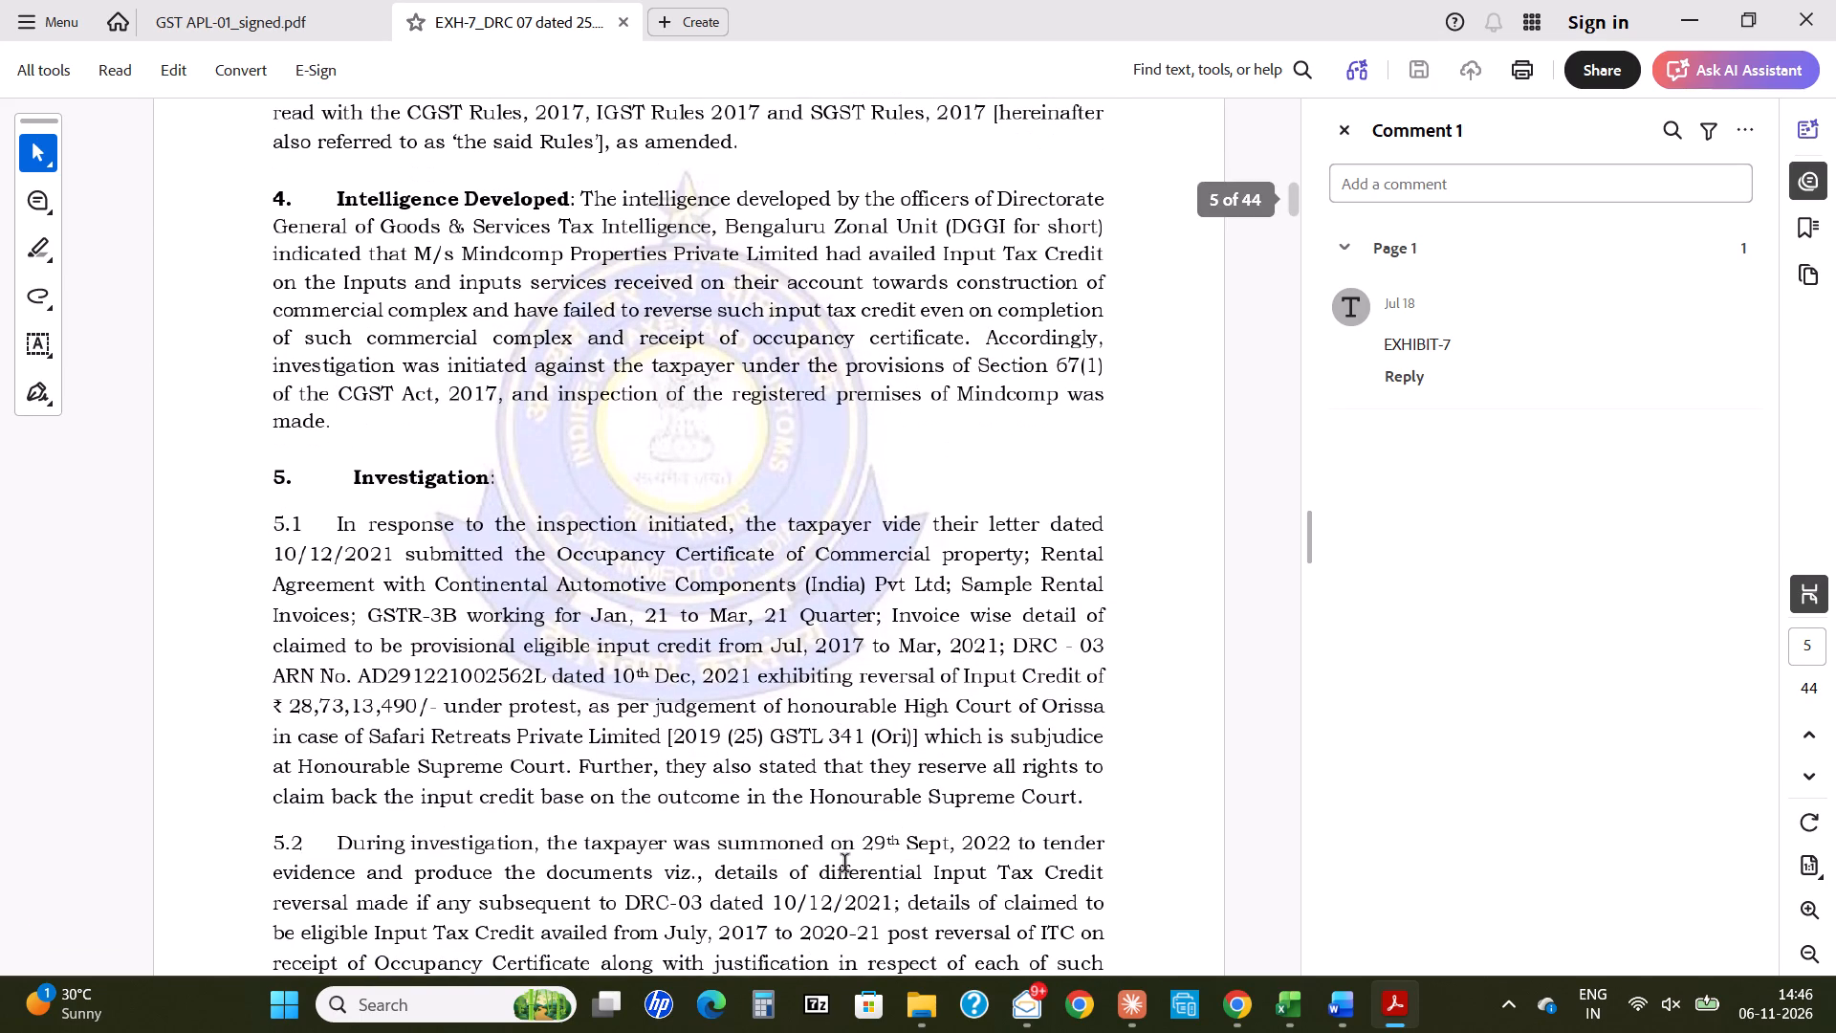
pyautogui.scroll(-1, 845, 865)
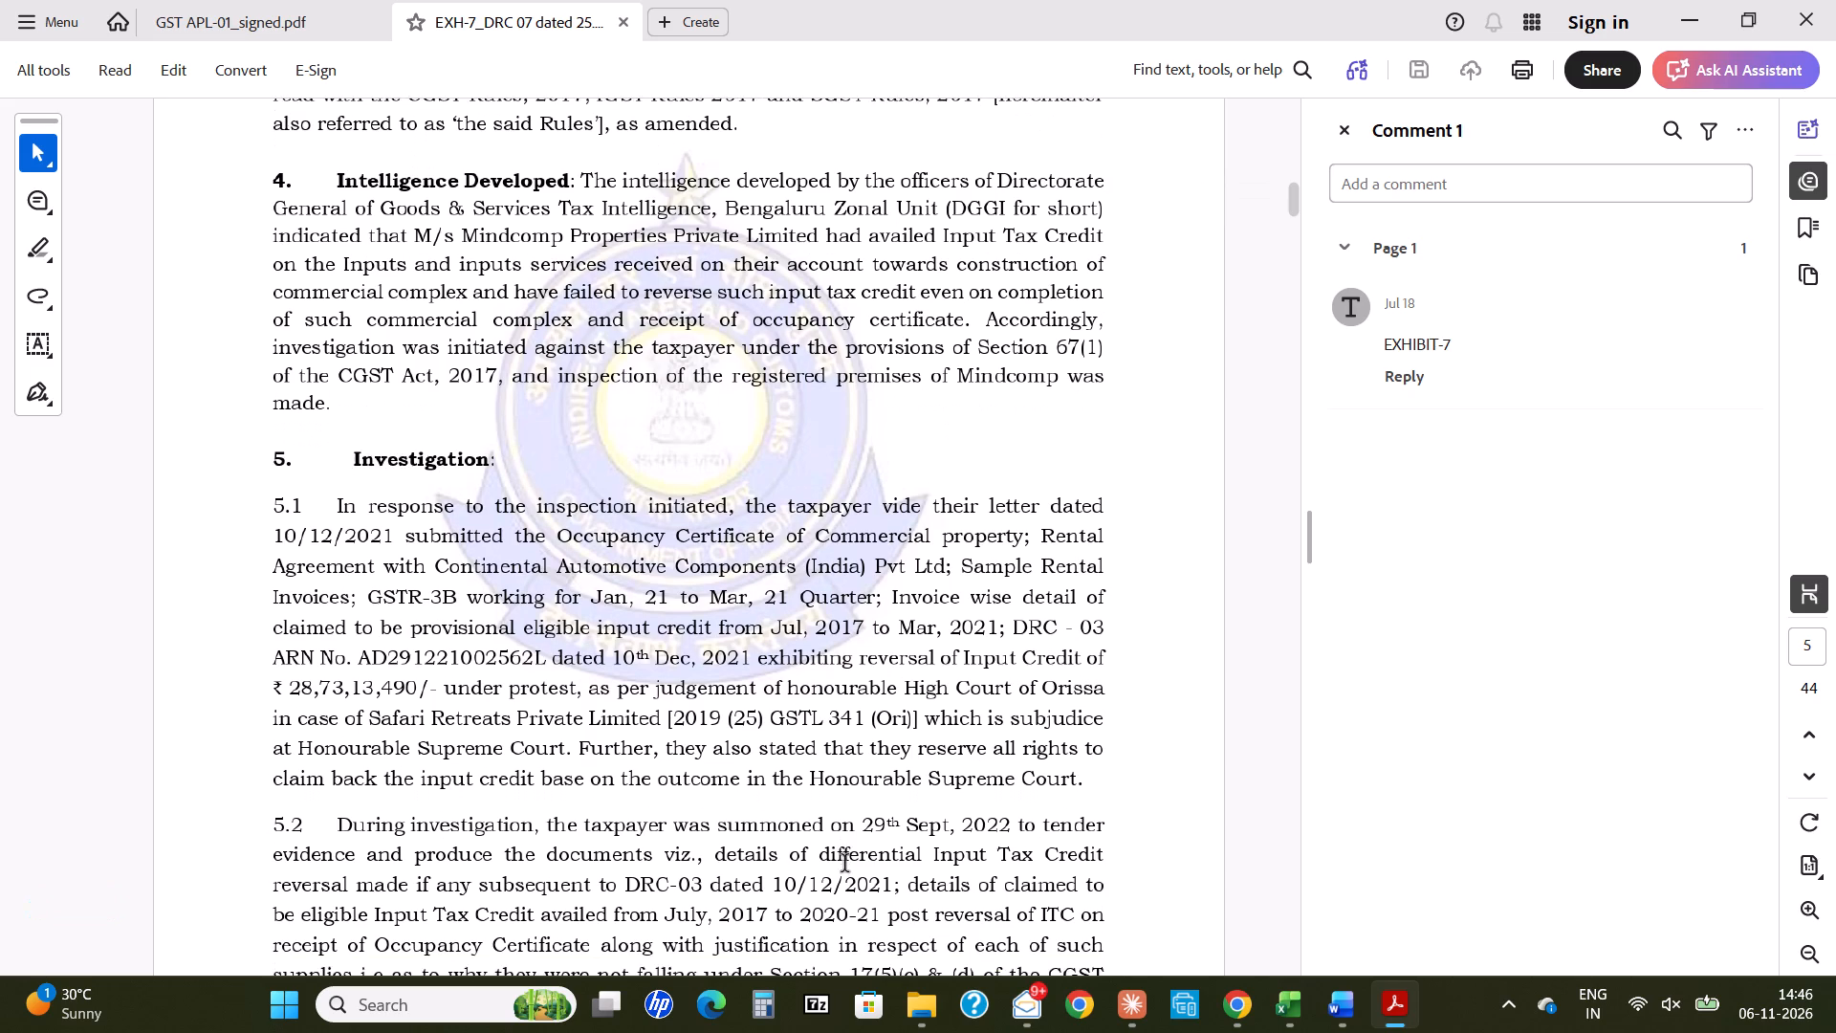
pyautogui.scroll(-2, 845, 865)
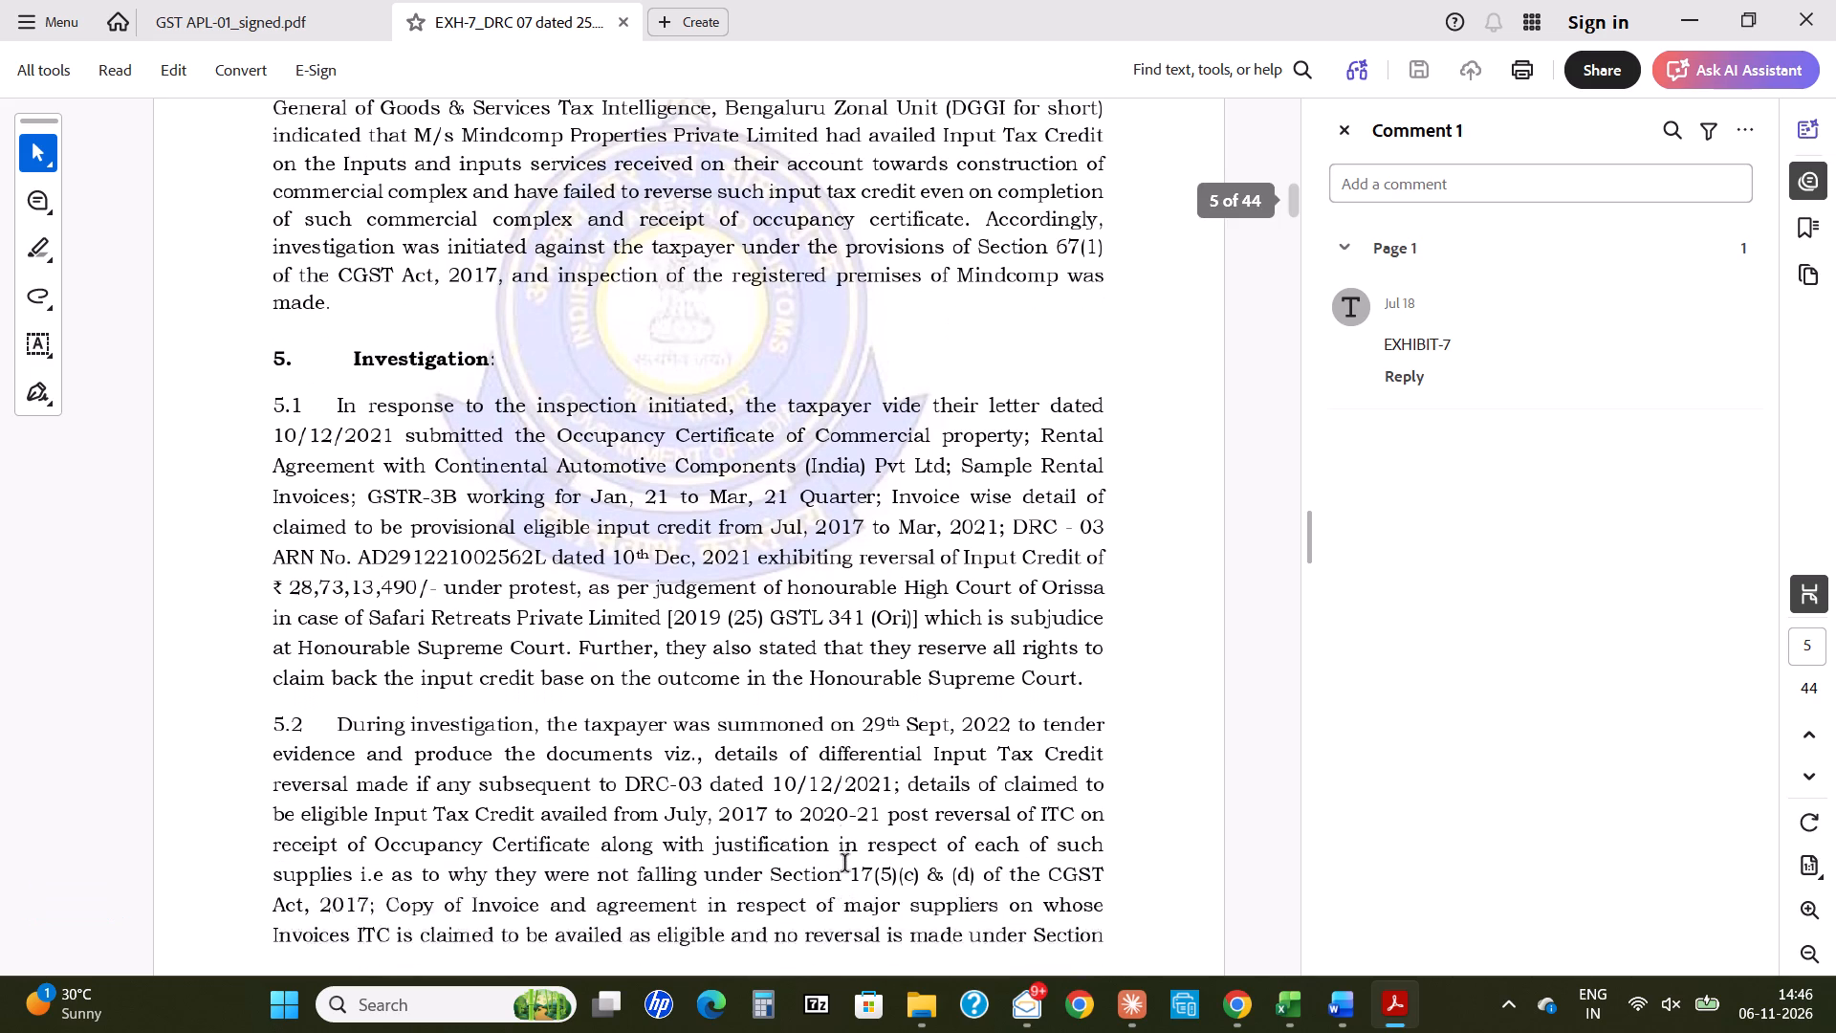
pyautogui.scroll(-4, 845, 865)
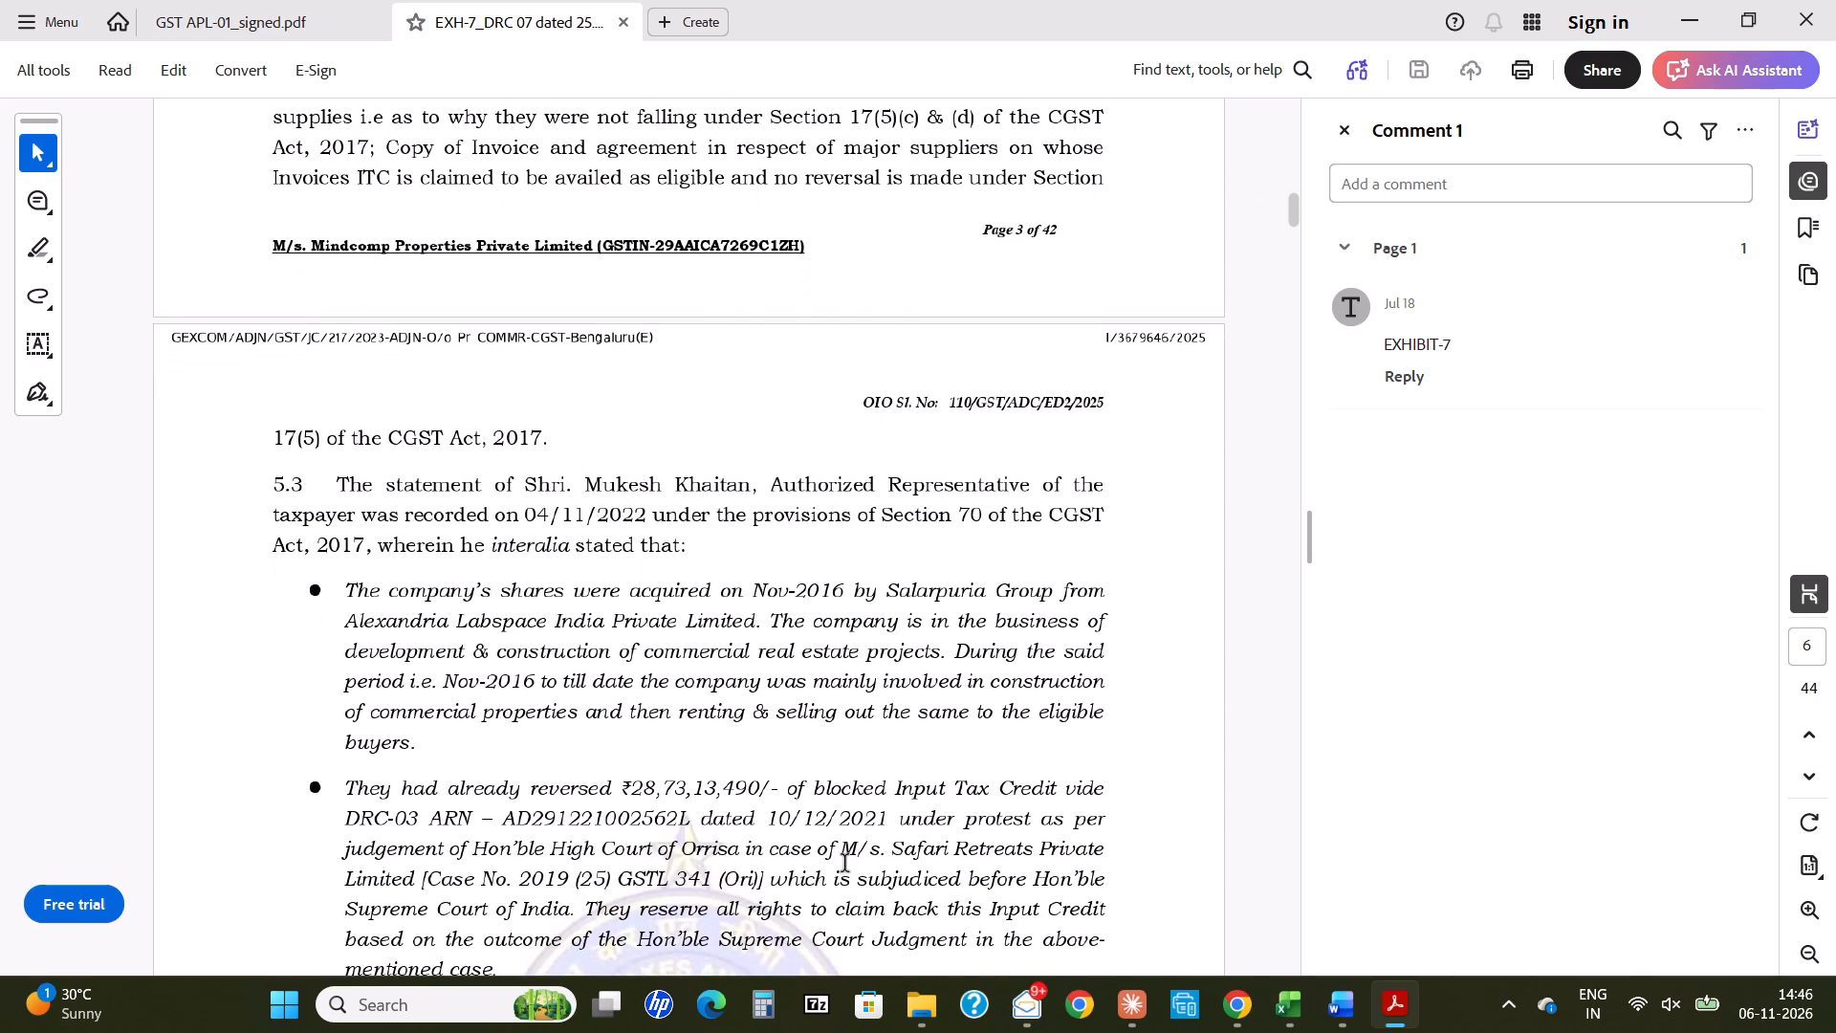
pyautogui.scroll(8, 845, 865)
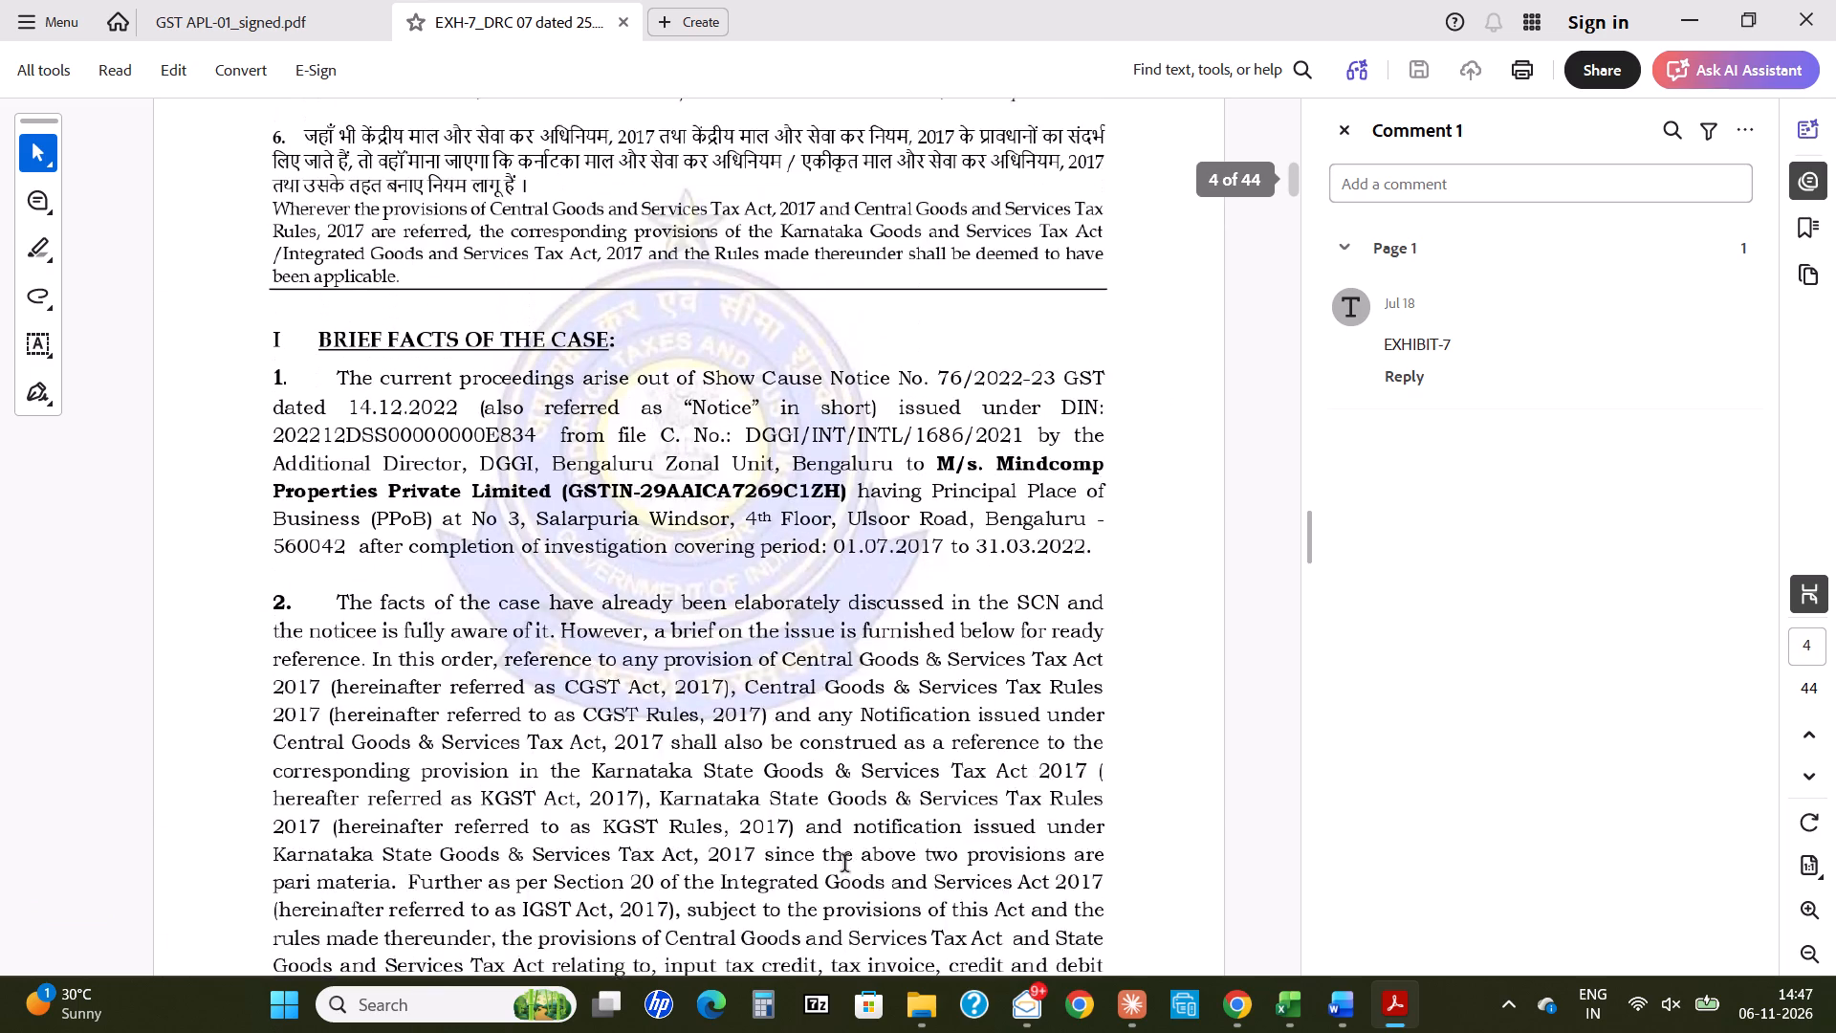
# Switch to File Explorer and open EXH-5_DRC 01 dated 14.12.2022 from the Exhibits folder.
pyautogui.hotkey('alt', 'Tab')
pyautogui.hotkey('alt', 'Tab')
pyautogui.press('Up')
pyautogui.press('Up')
pyautogui.press('Return')
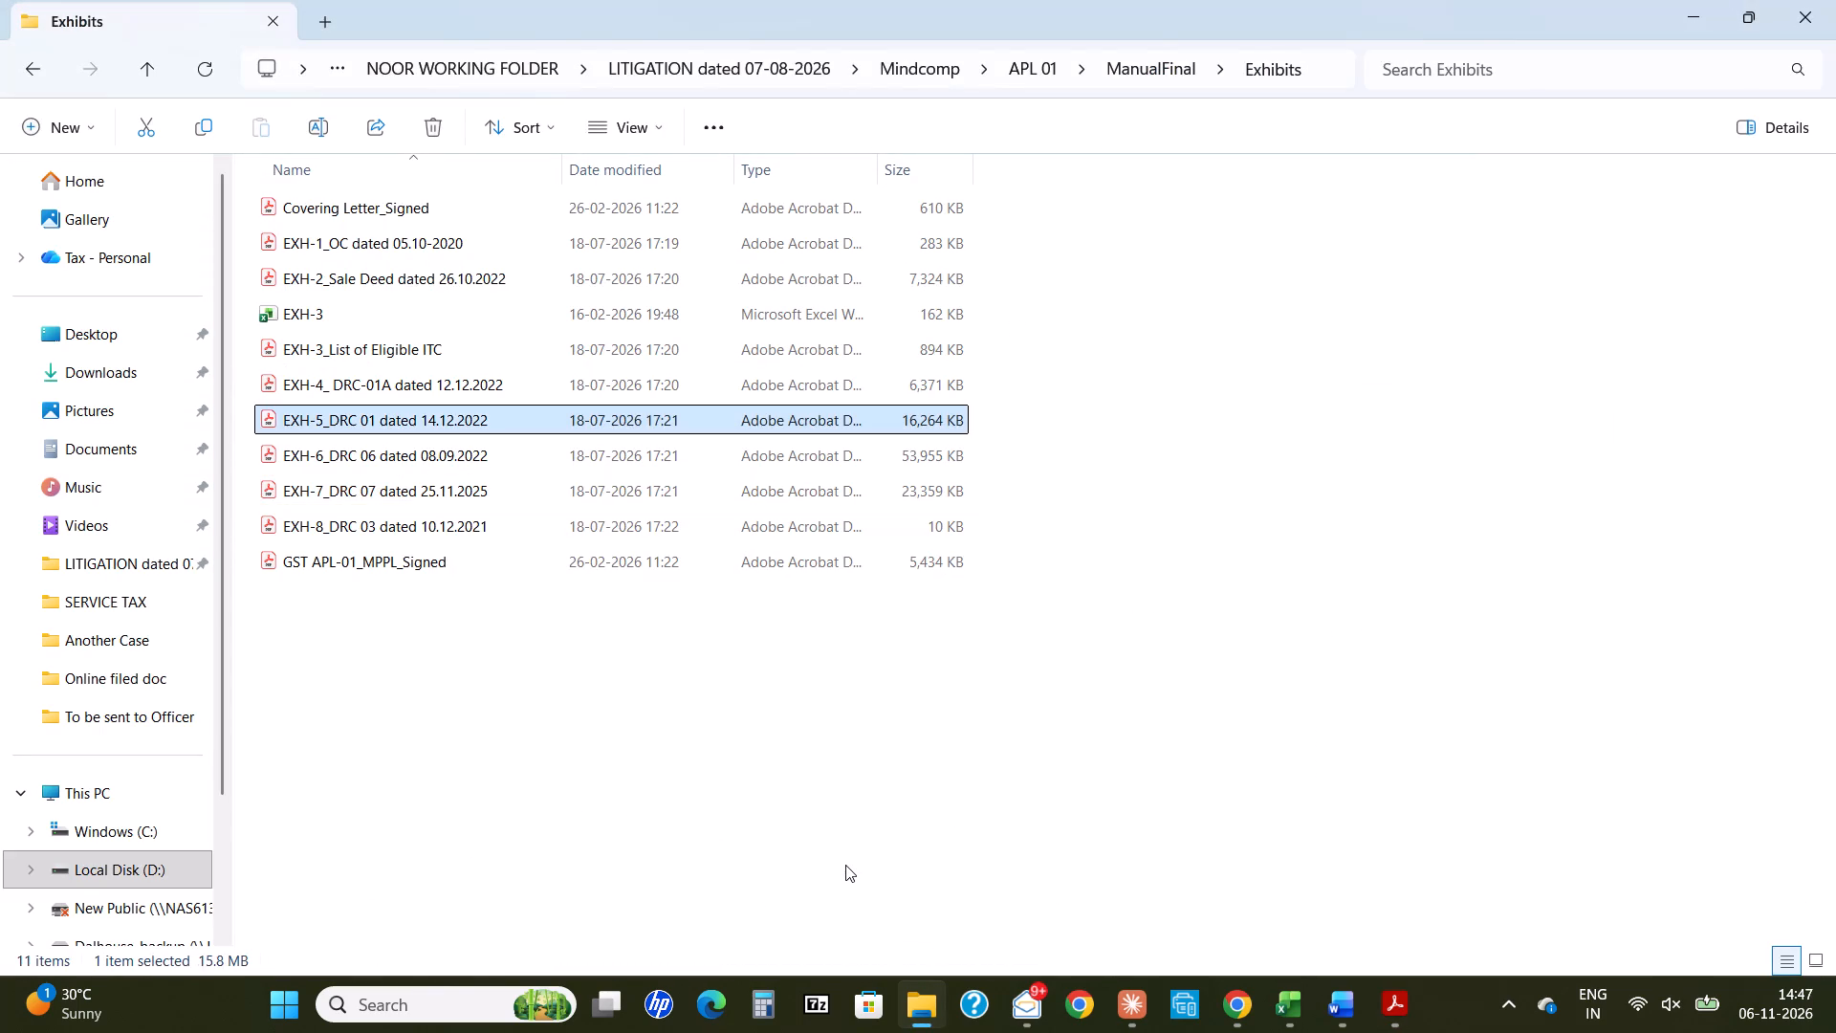
pyautogui.press('Escape')
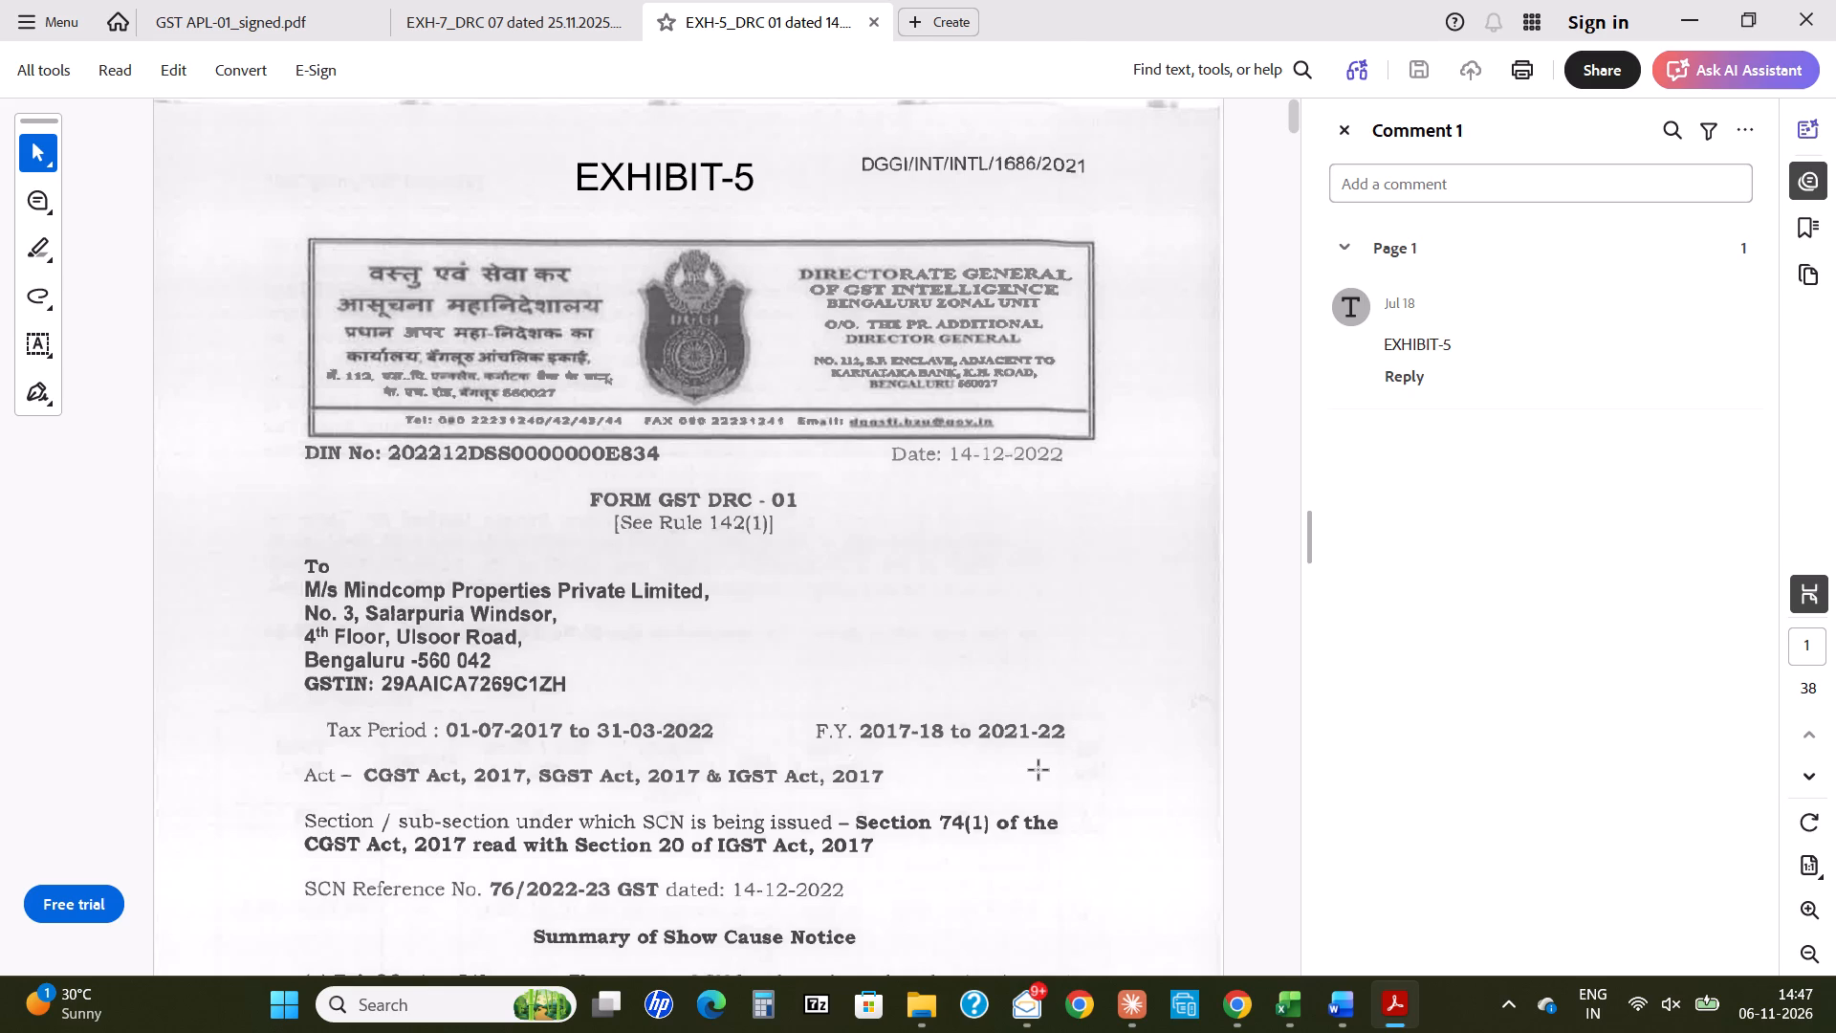
# Compare the tax period, issue and demand in the EXH-5 DRC 01 with the order summary in the EXH-7 DRC 07.
pyautogui.hotkey('ctrl', 'shift', 'Tab')
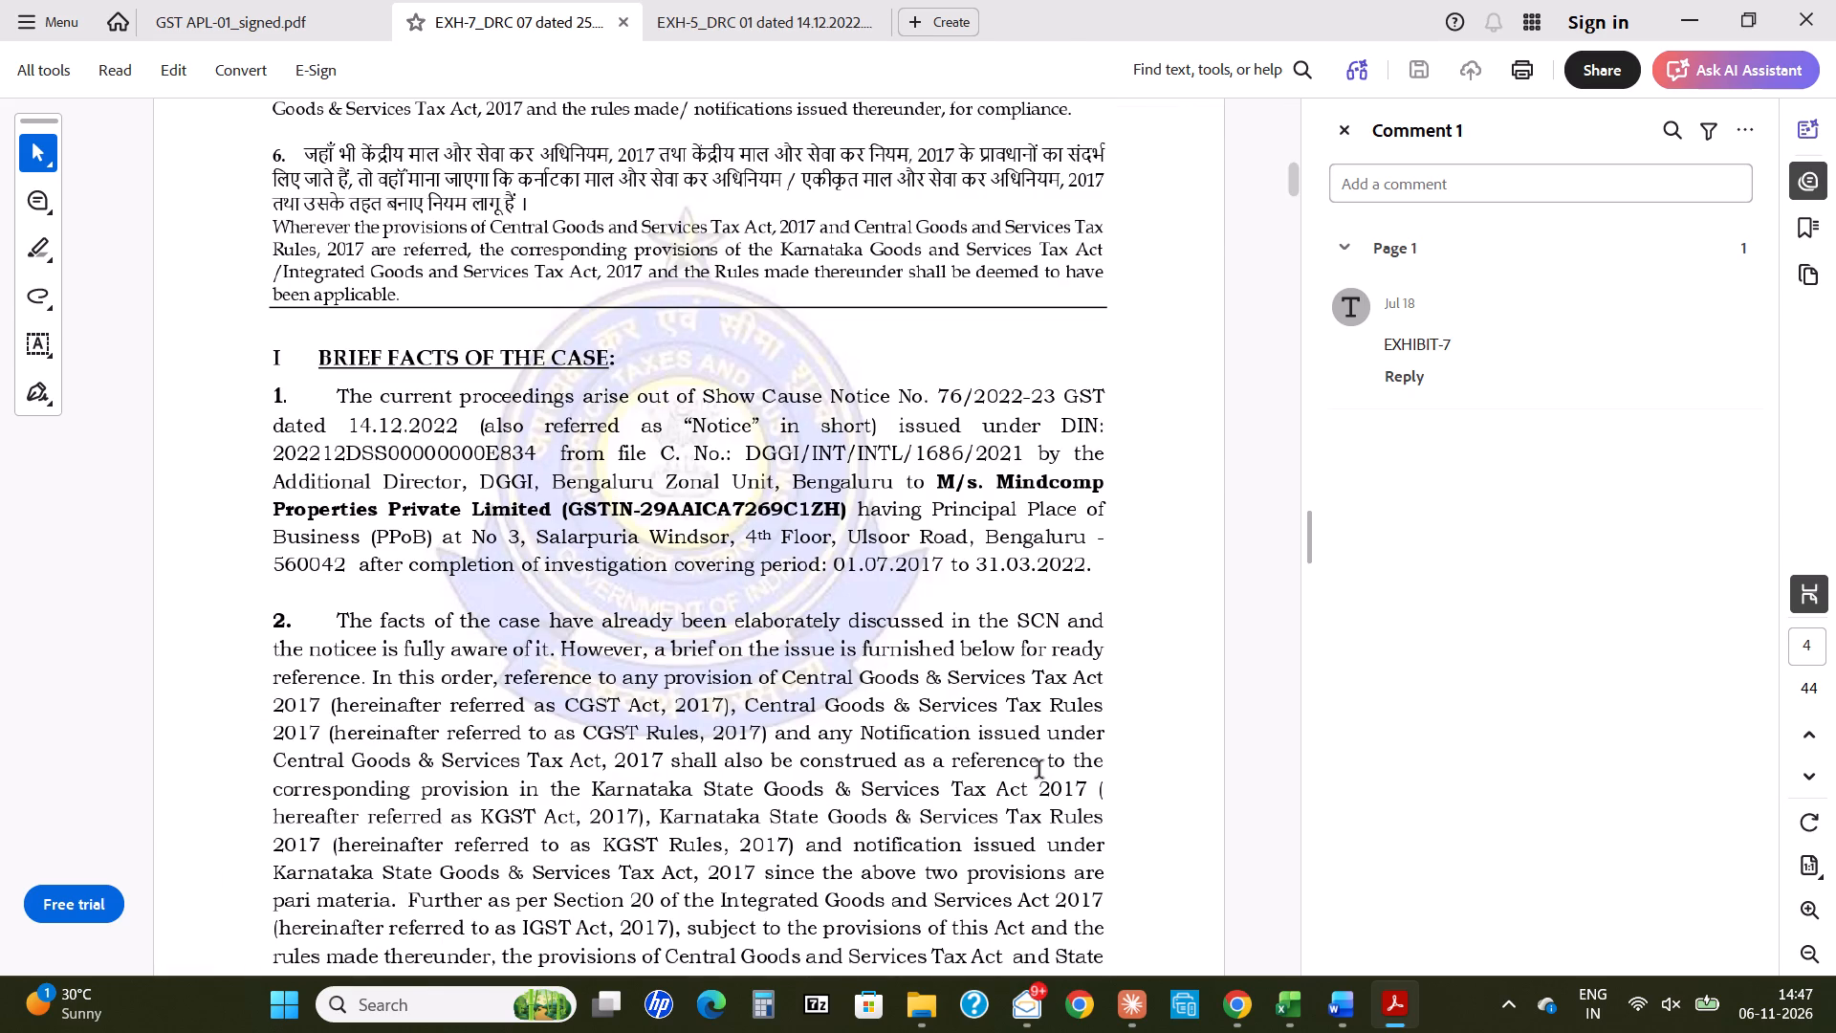
pyautogui.scroll(9, 1039, 771)
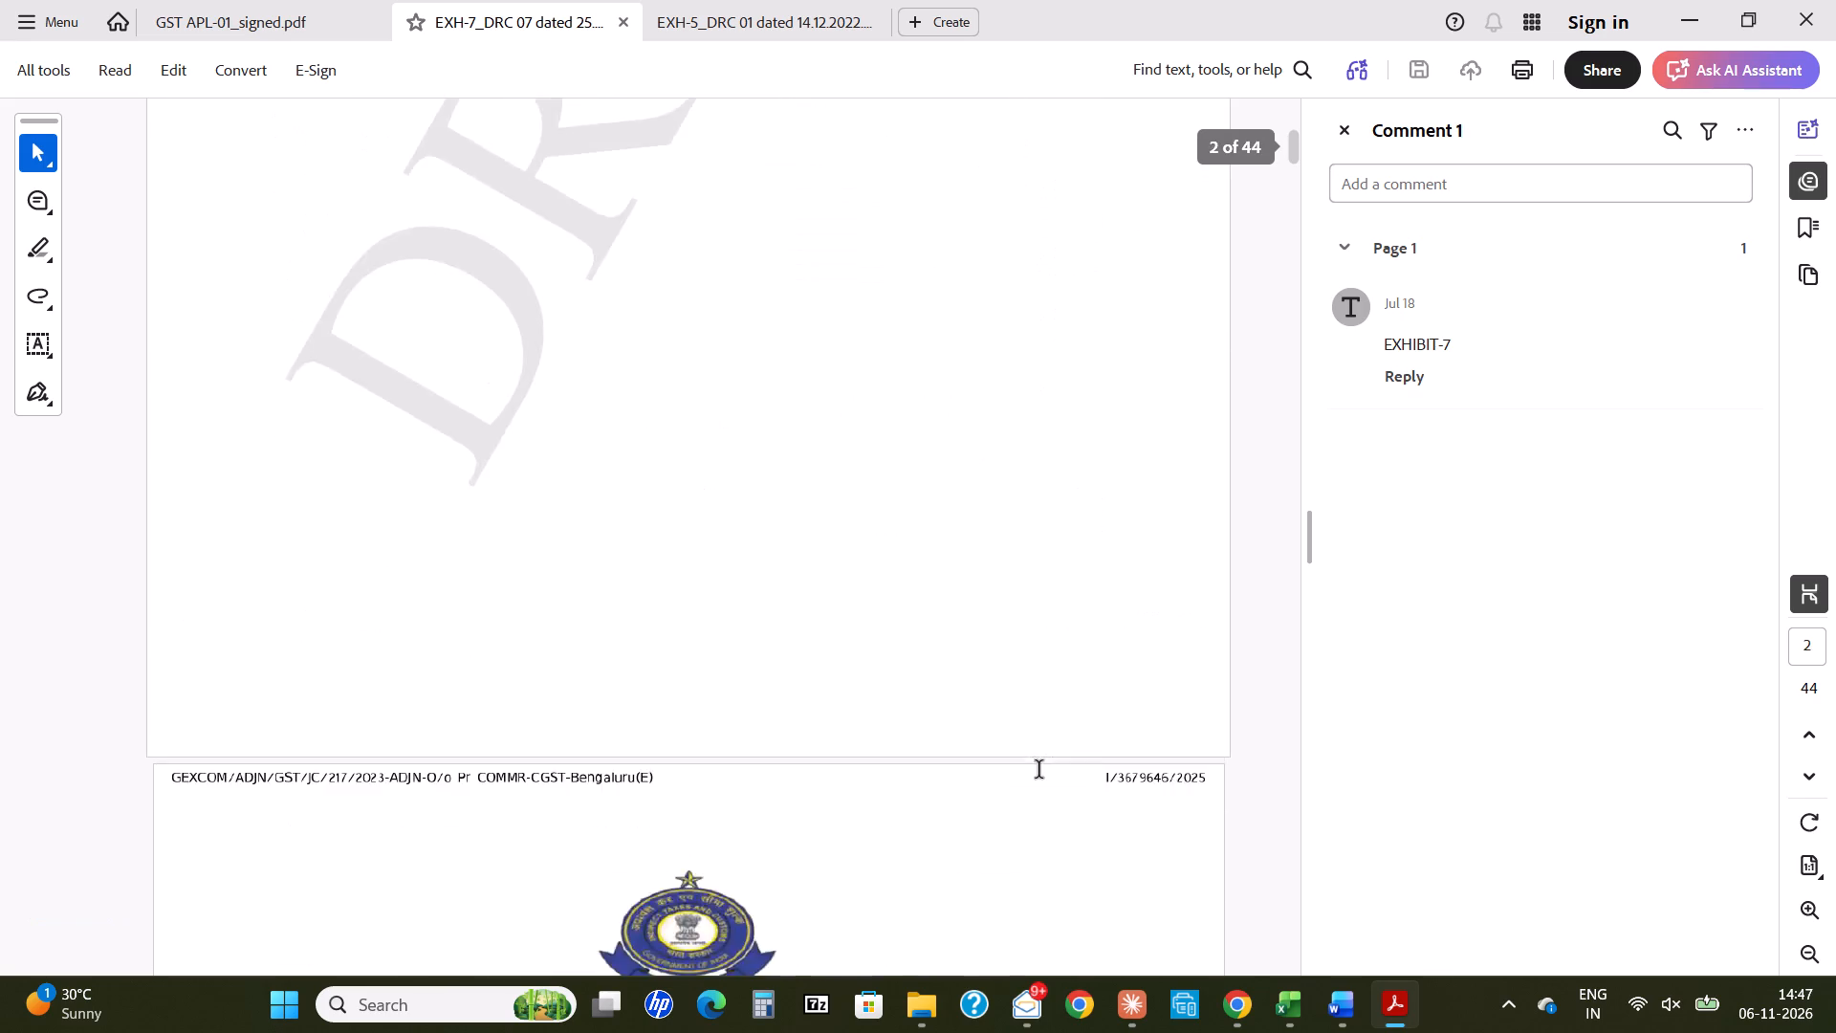
pyautogui.scroll(3, 1039, 771)
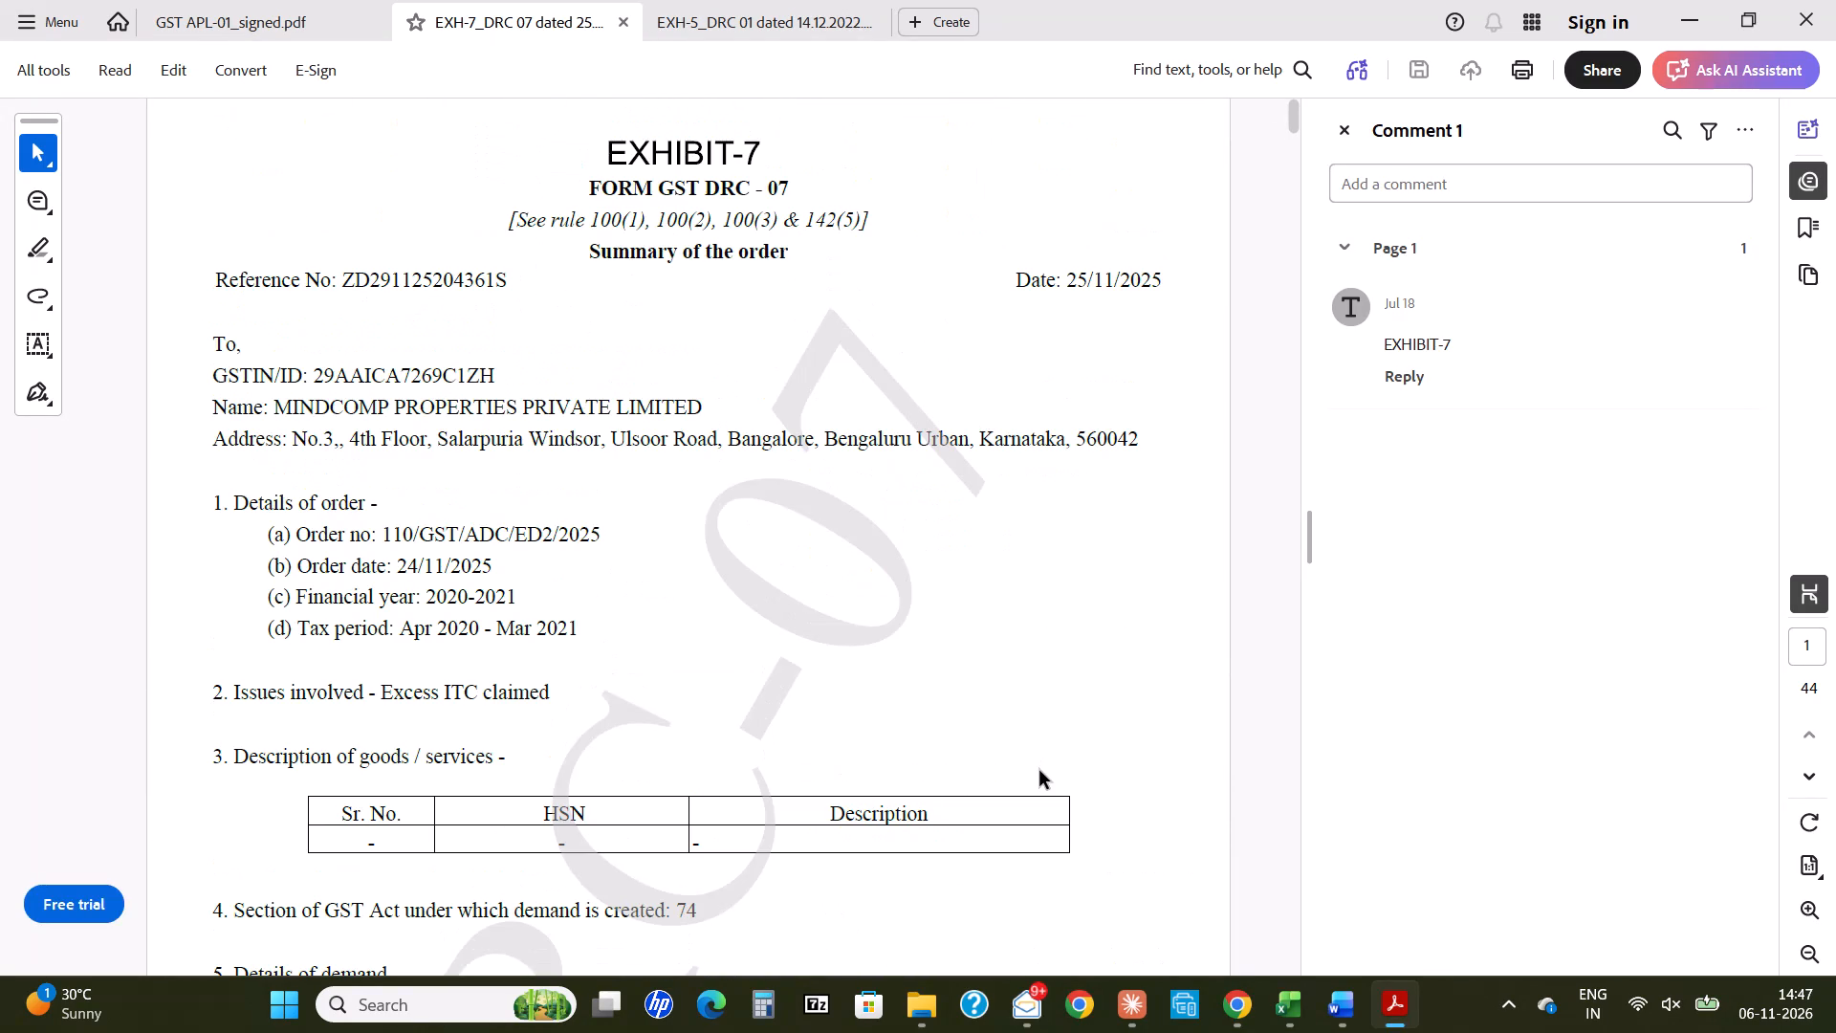
pyautogui.hotkey('ctrl', 'Tab')
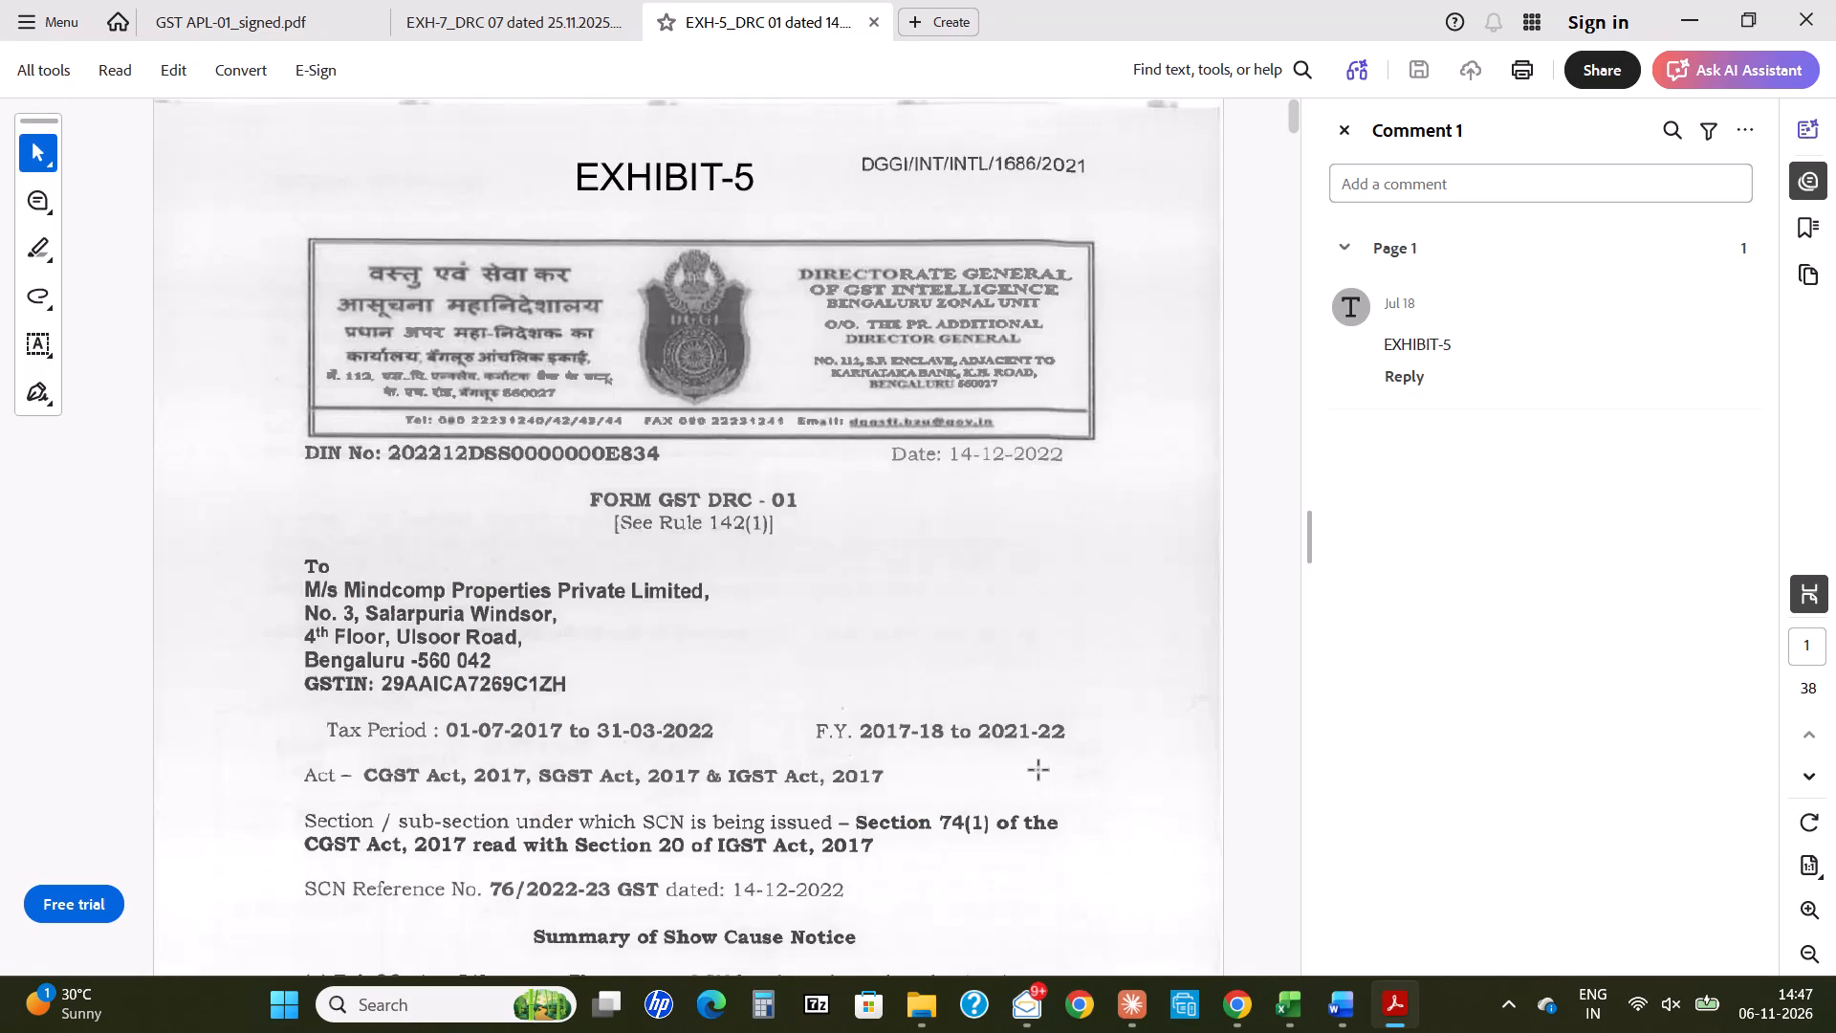
pyautogui.scroll(-3, 1039, 771)
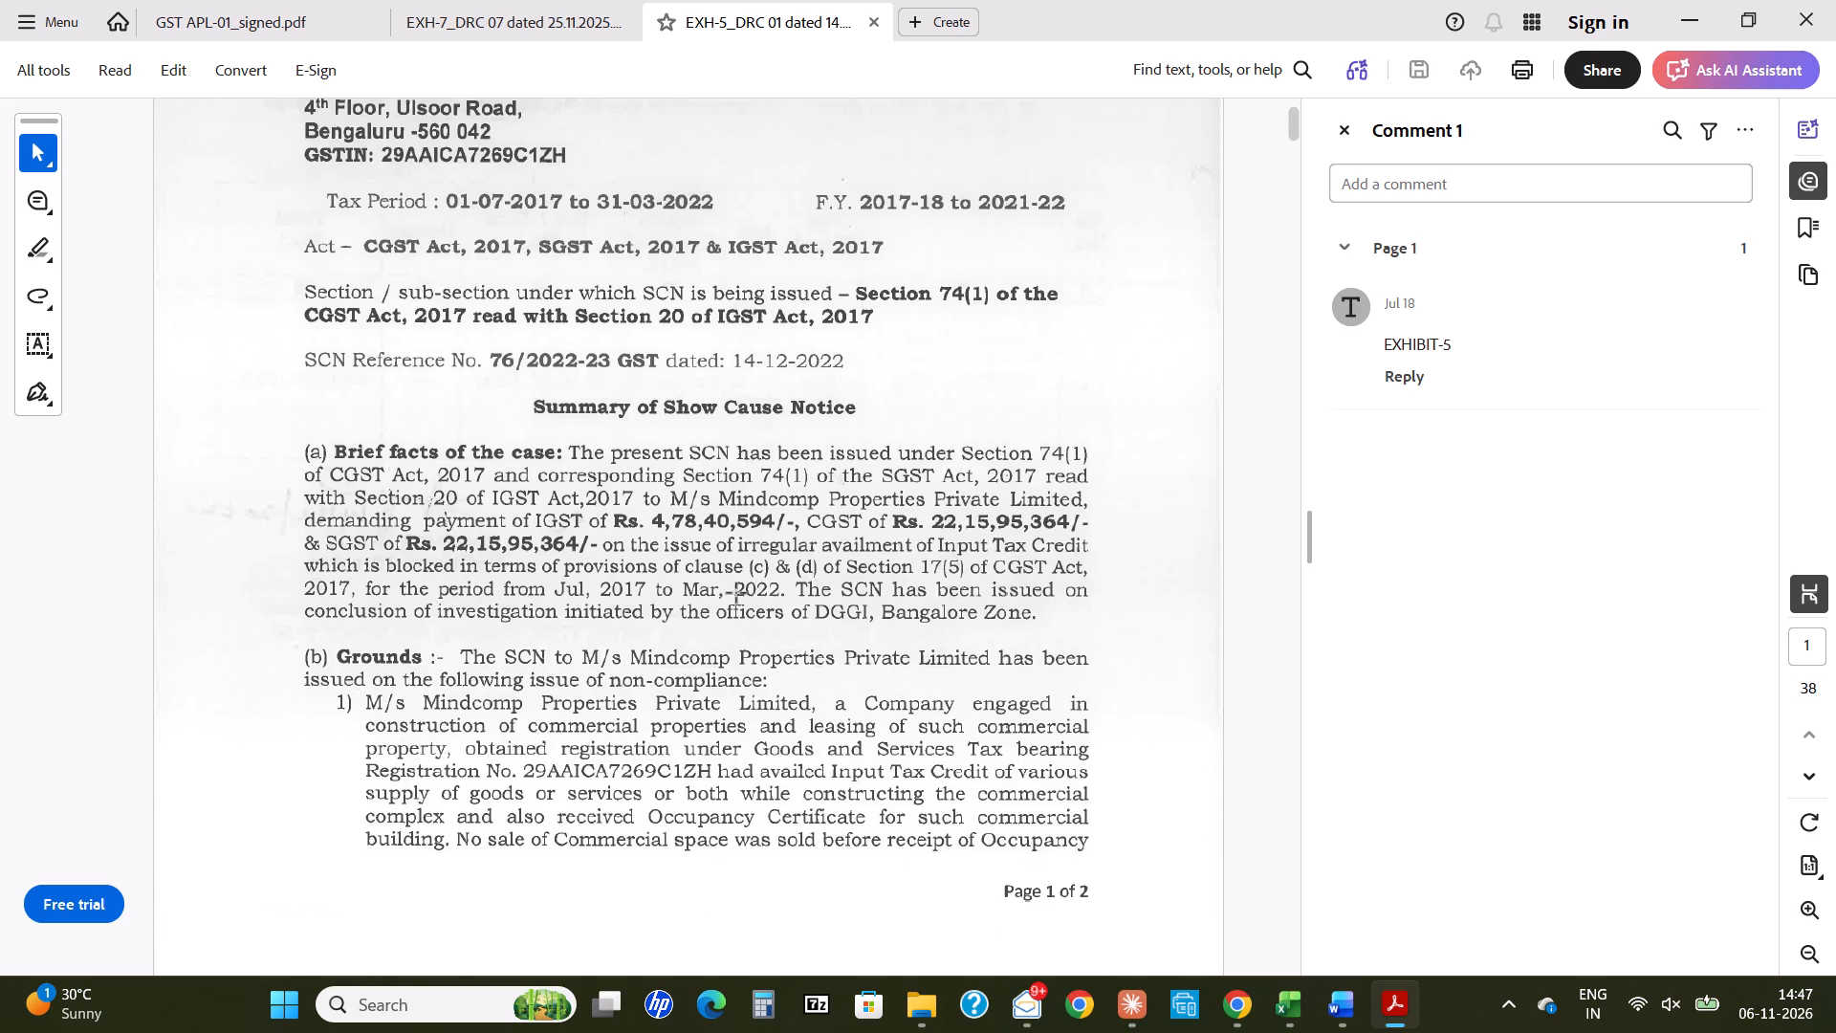
pyautogui.hotkey('ctrl', 'shift', 'Tab')
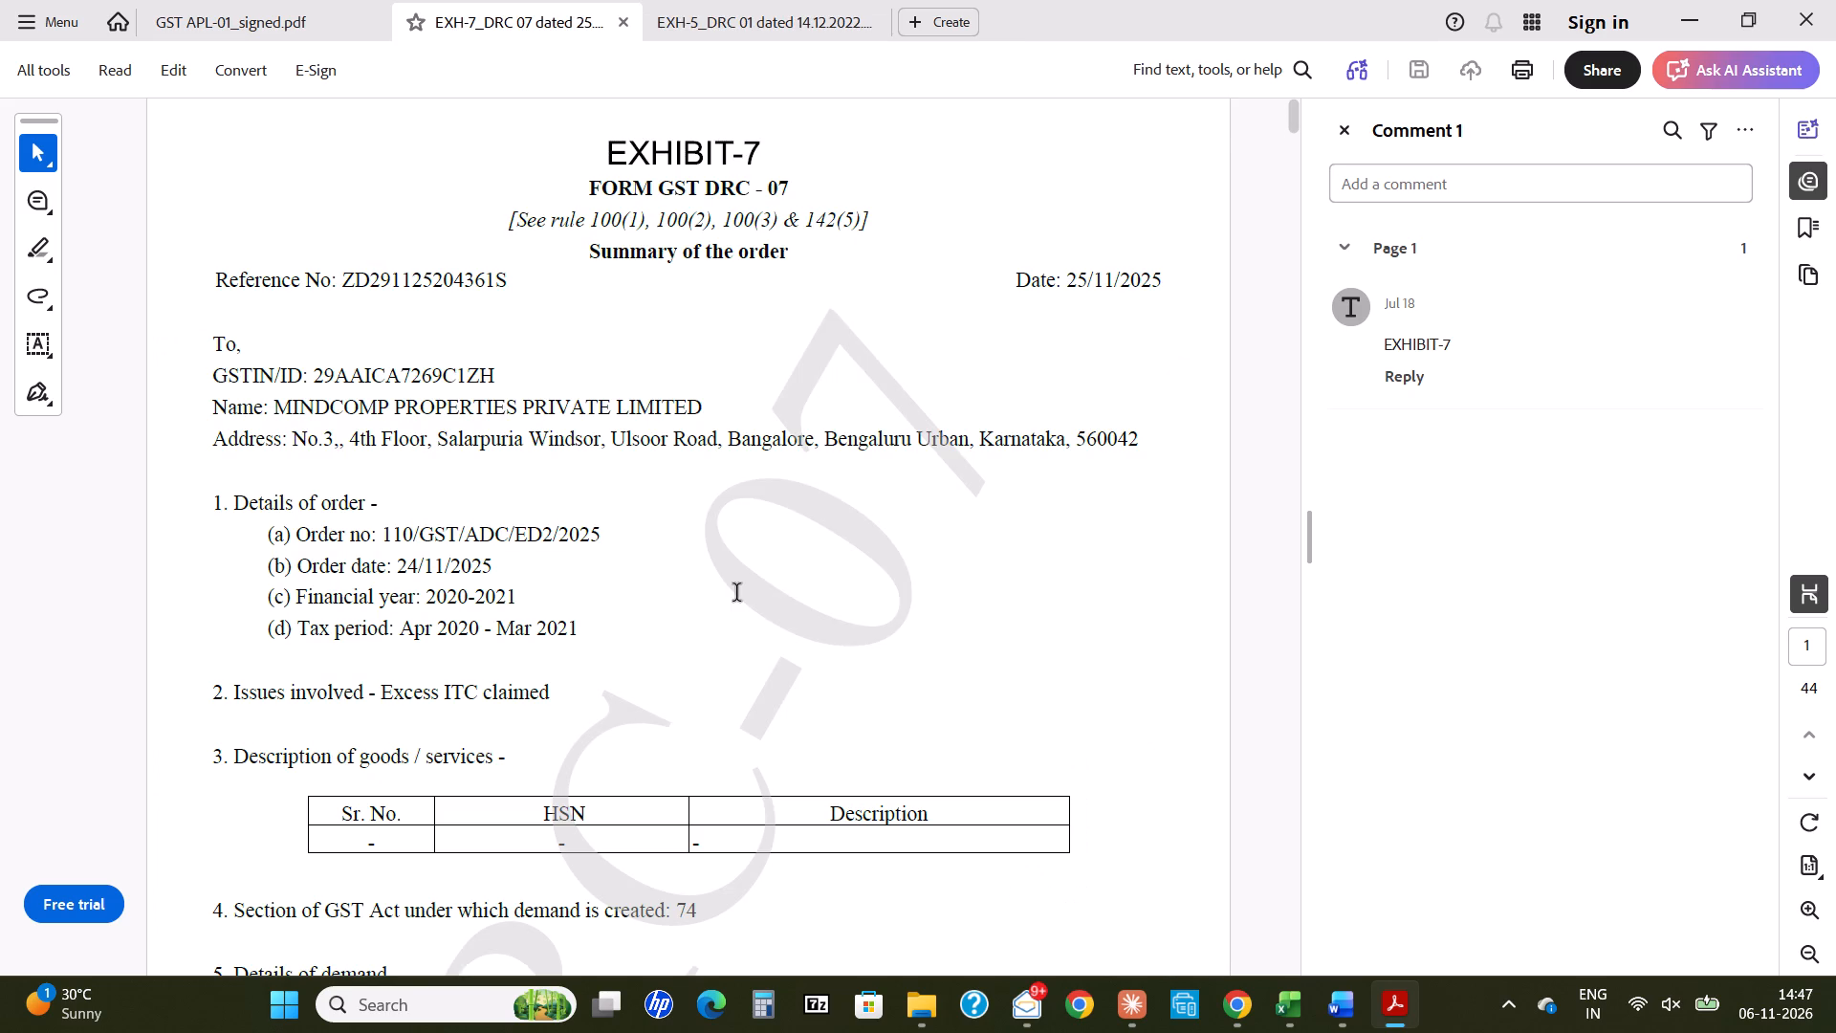
pyautogui.scroll(-1, 737, 594)
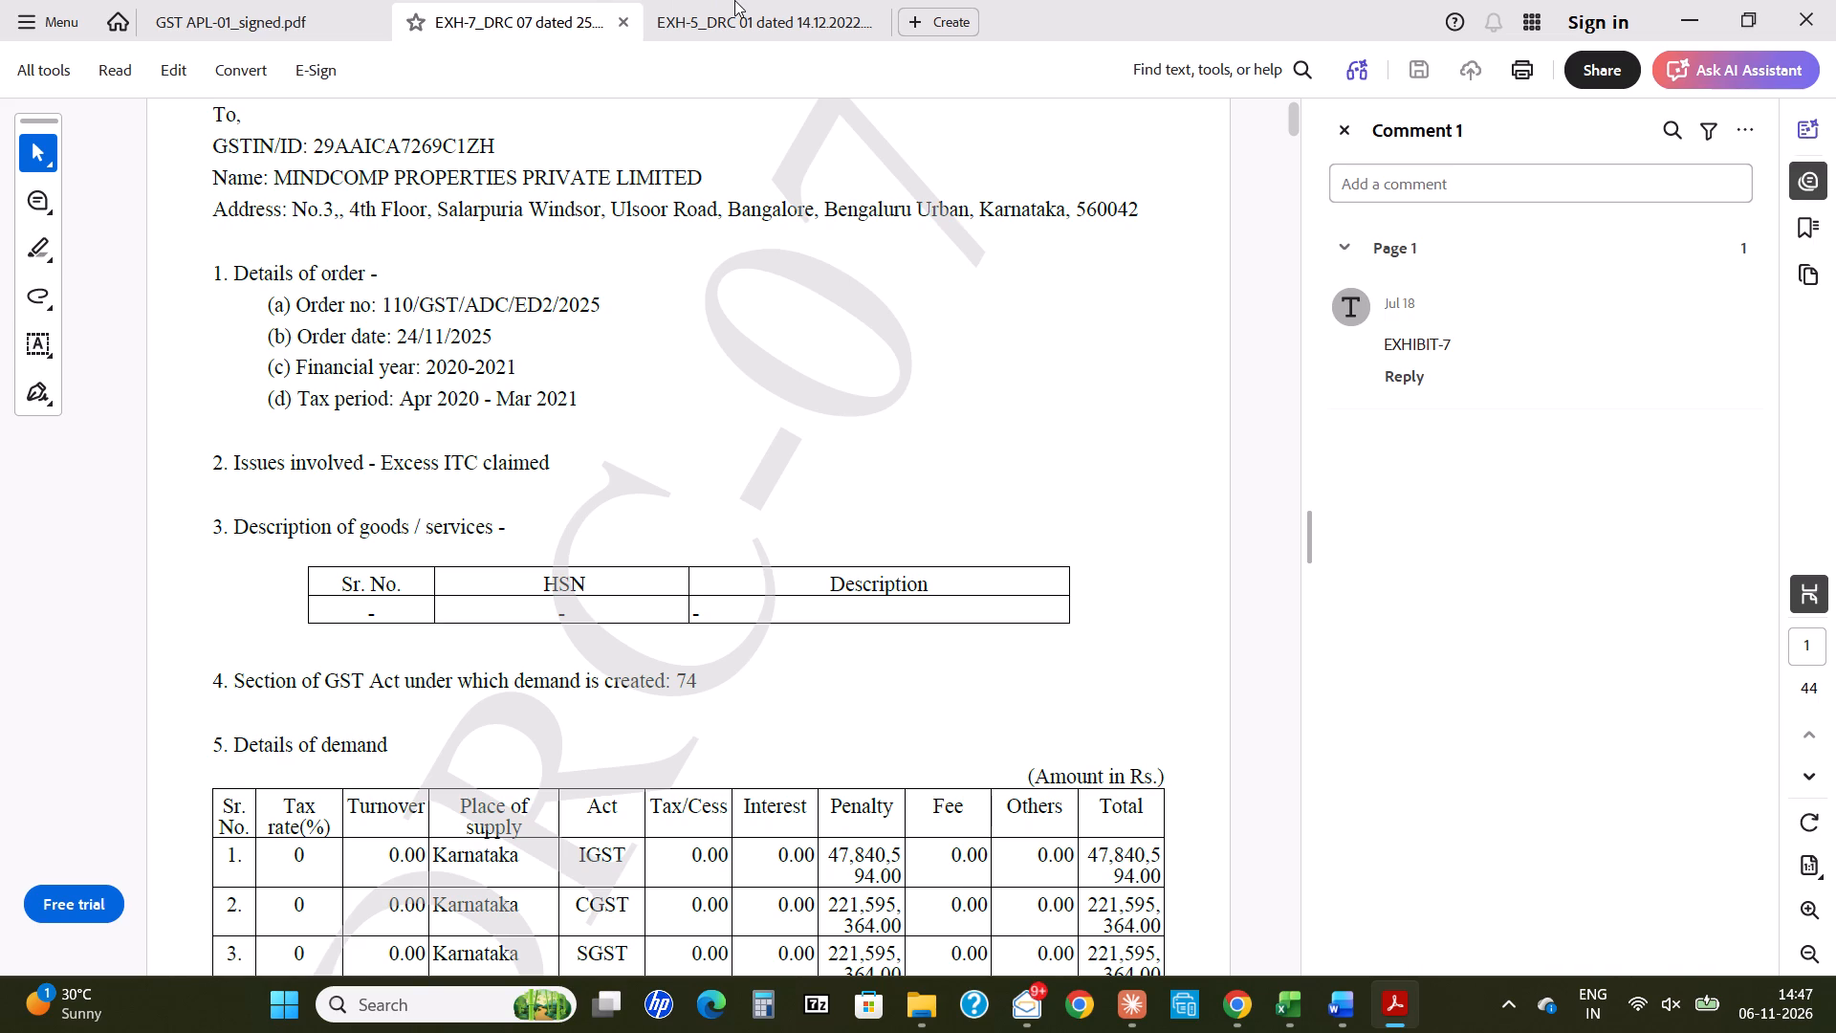
# Go through the EXH-7 Order-in-Original to paragraph 17.4 and examine the table of actual ITC to be reversed.
pyautogui.scroll(-10, 658, 561)
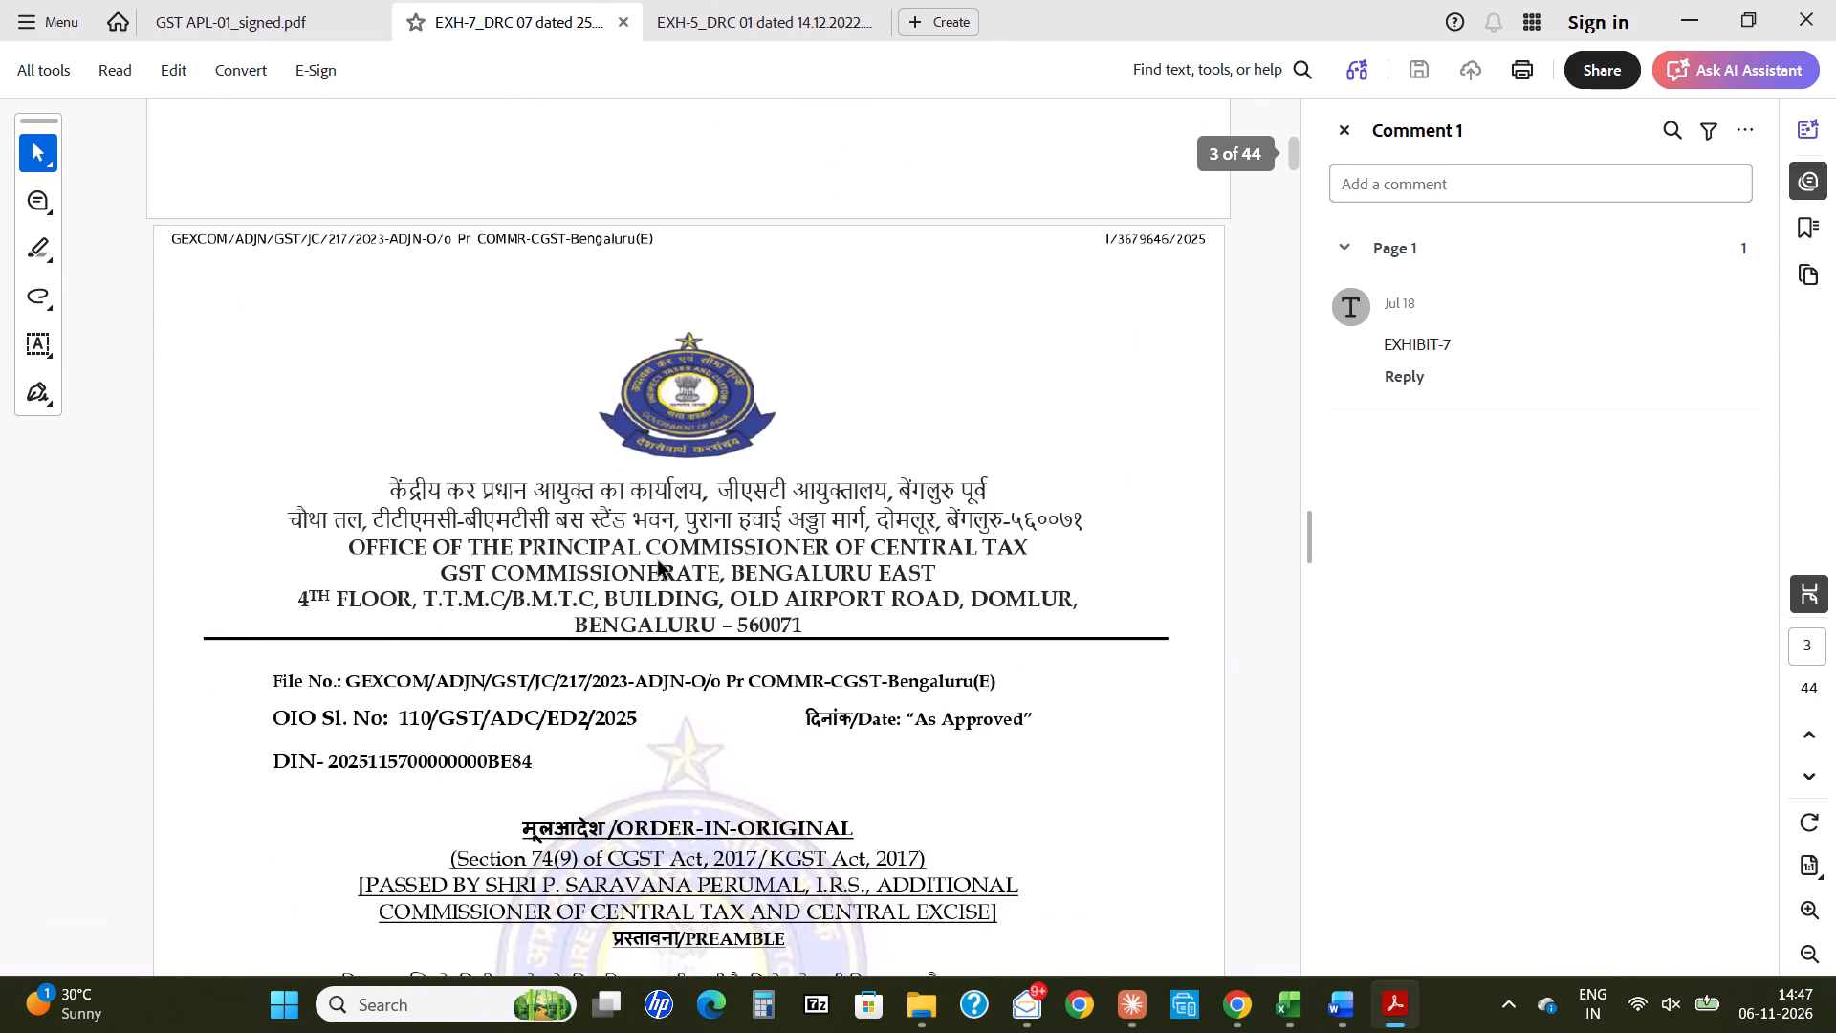
pyautogui.scroll(-17, 658, 561)
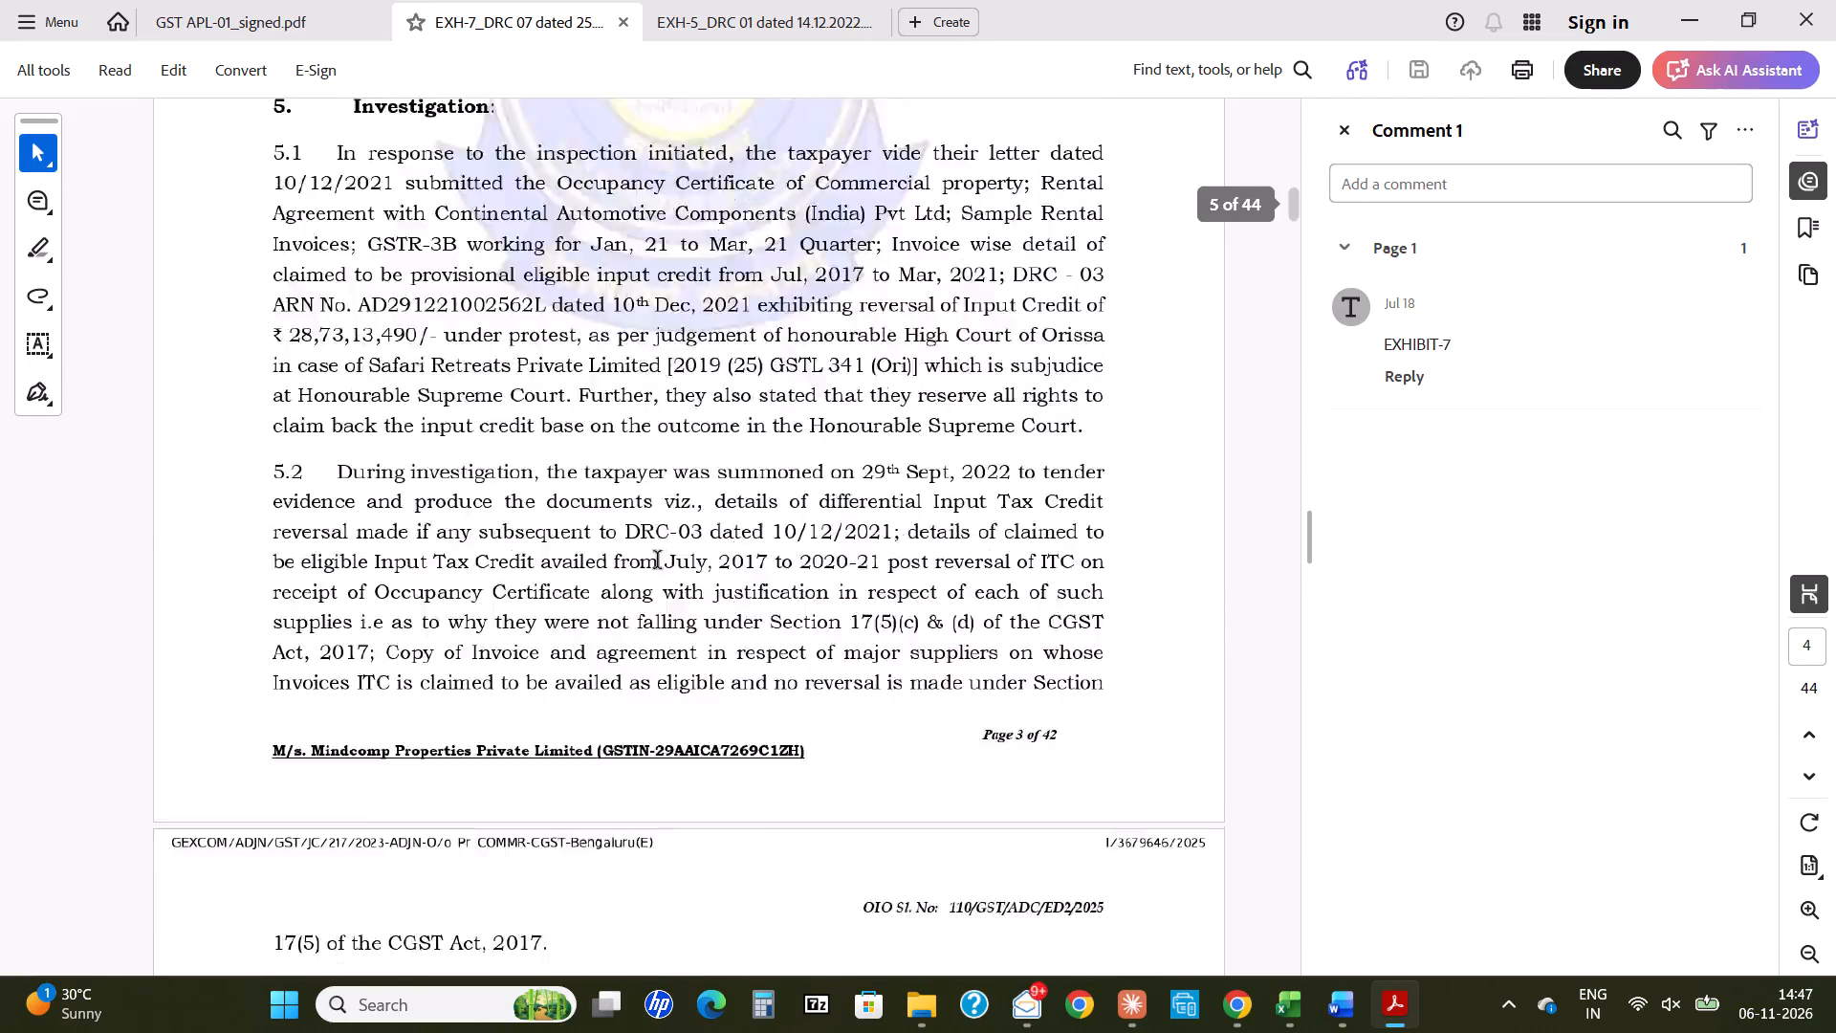
pyautogui.scroll(-17, 658, 561)
pyautogui.scroll(-14, 658, 561)
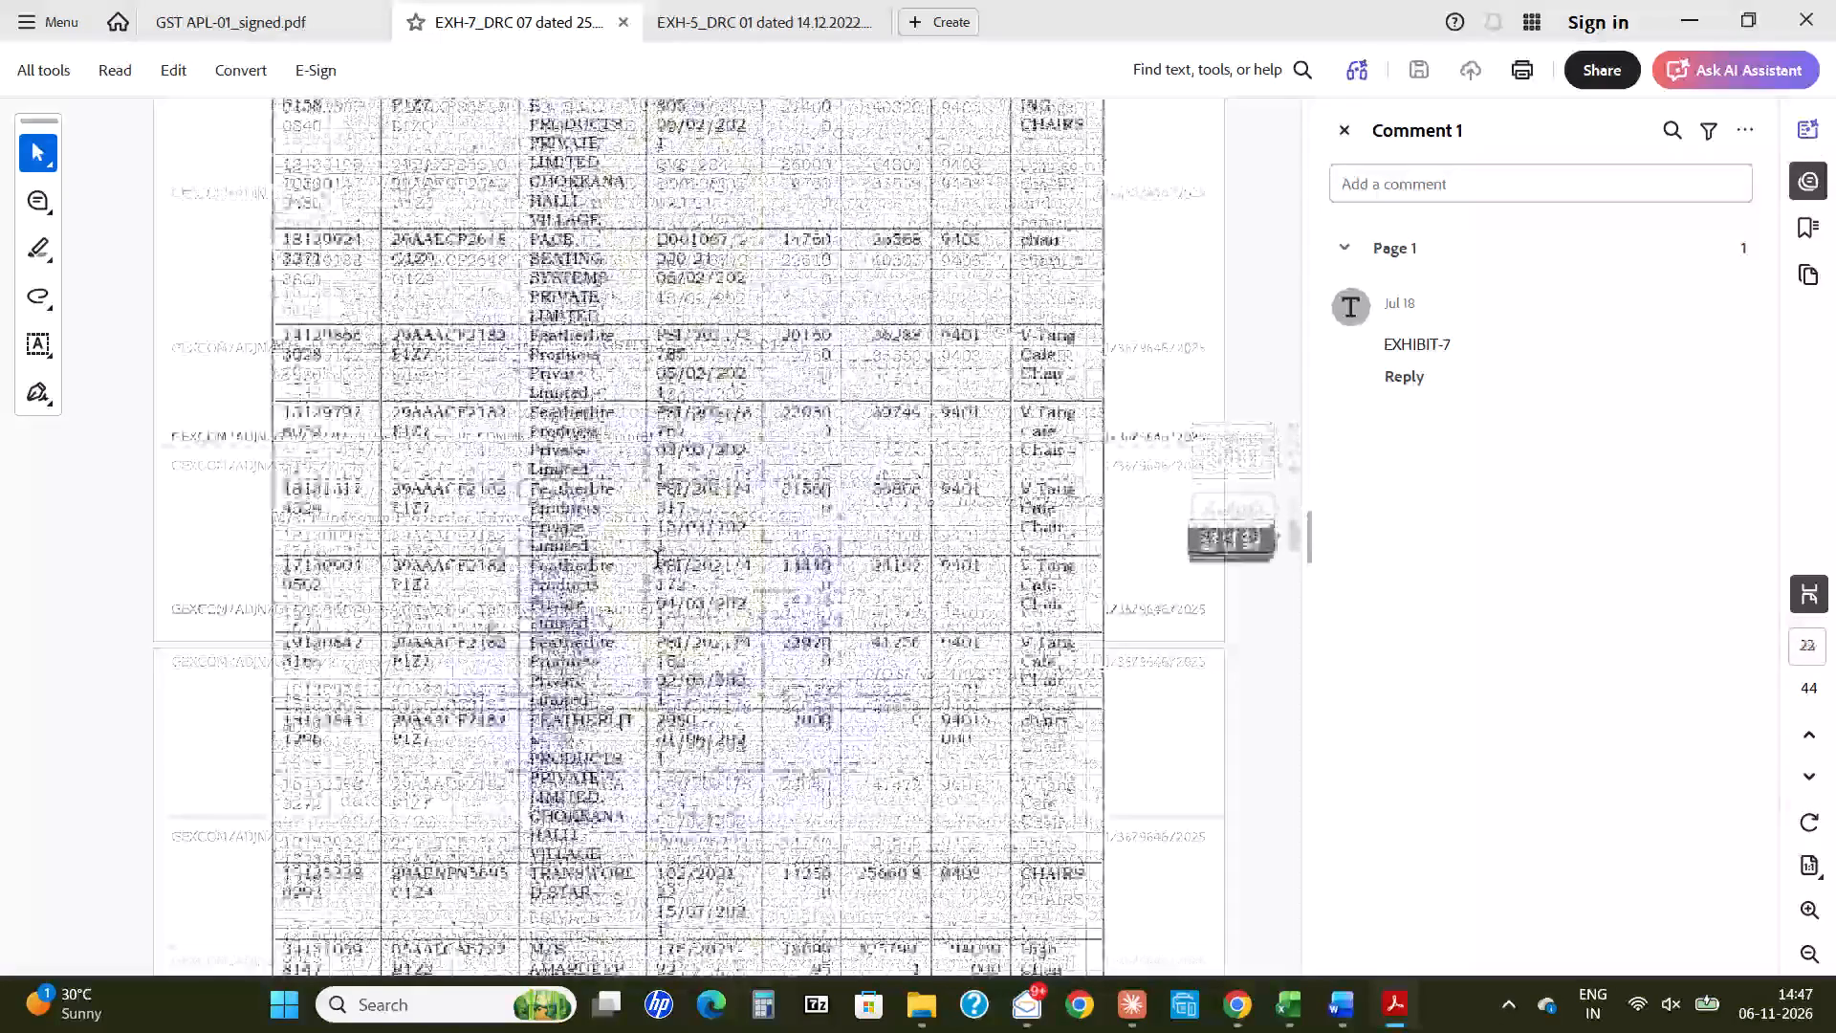
pyautogui.scroll(-16, 658, 561)
pyautogui.scroll(-6, 658, 561)
pyautogui.scroll(5, 658, 561)
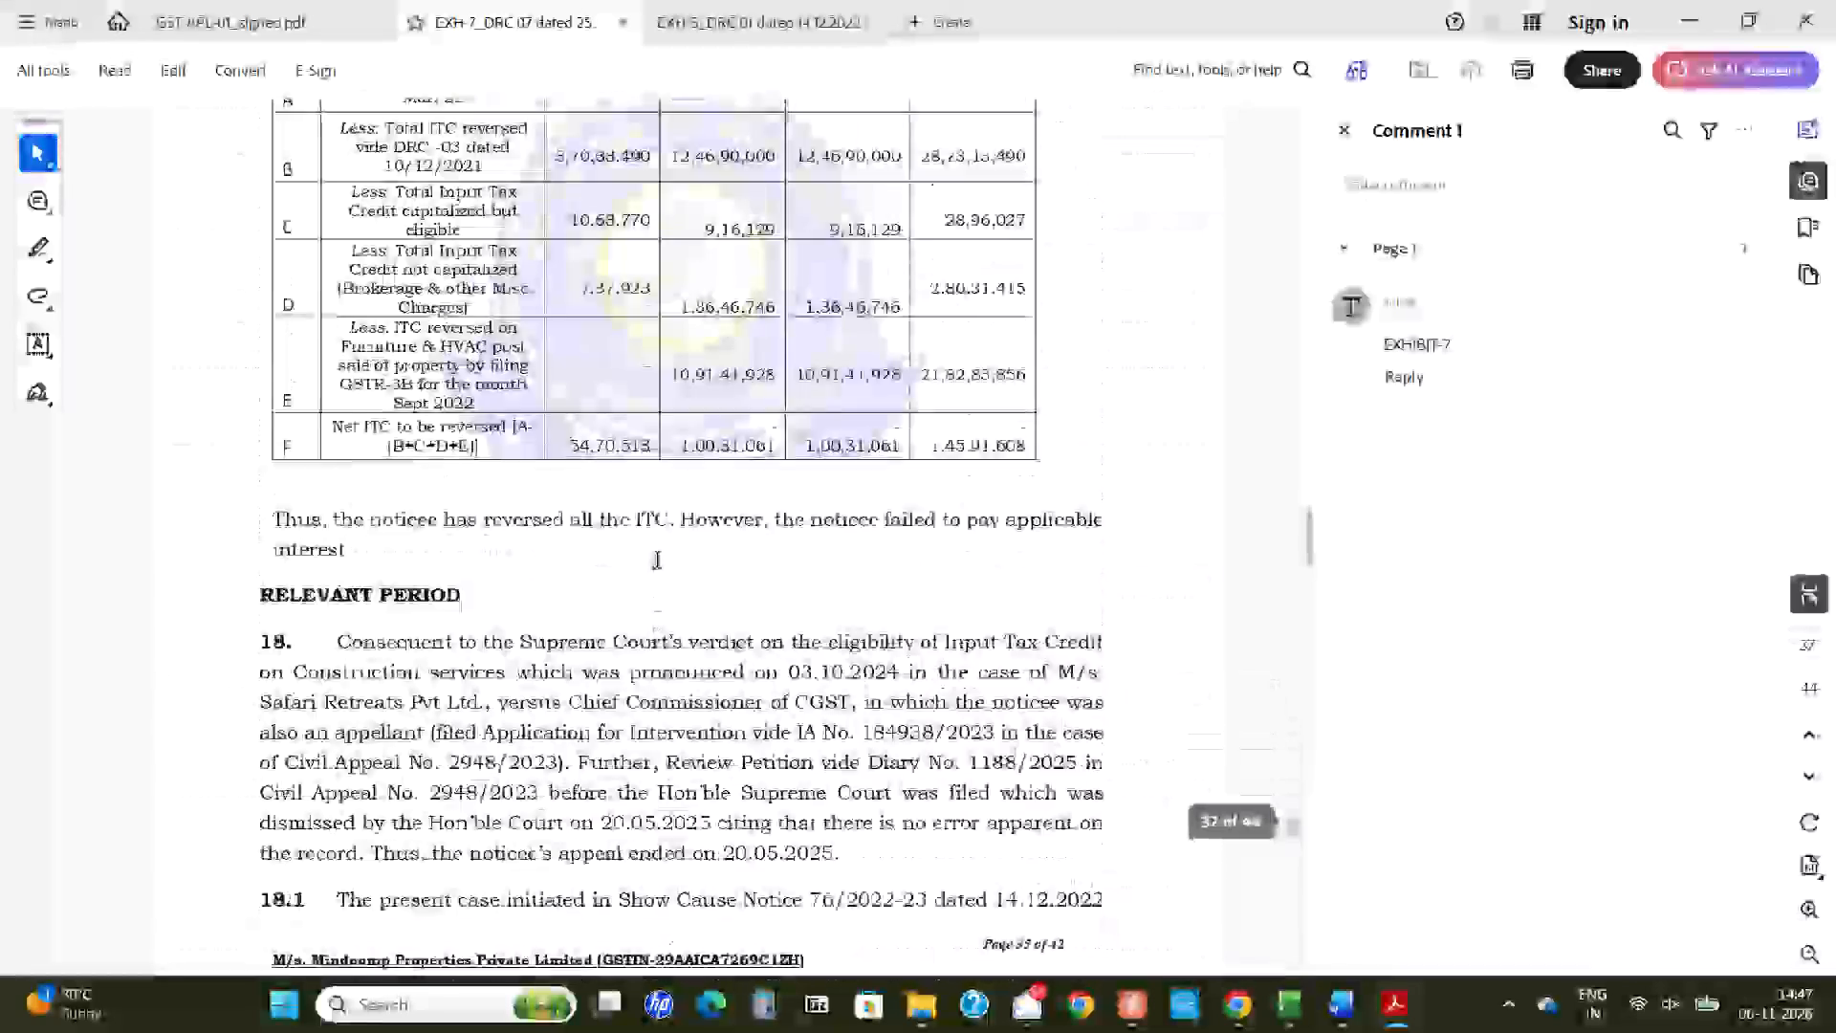
pyautogui.scroll(1, 658, 561)
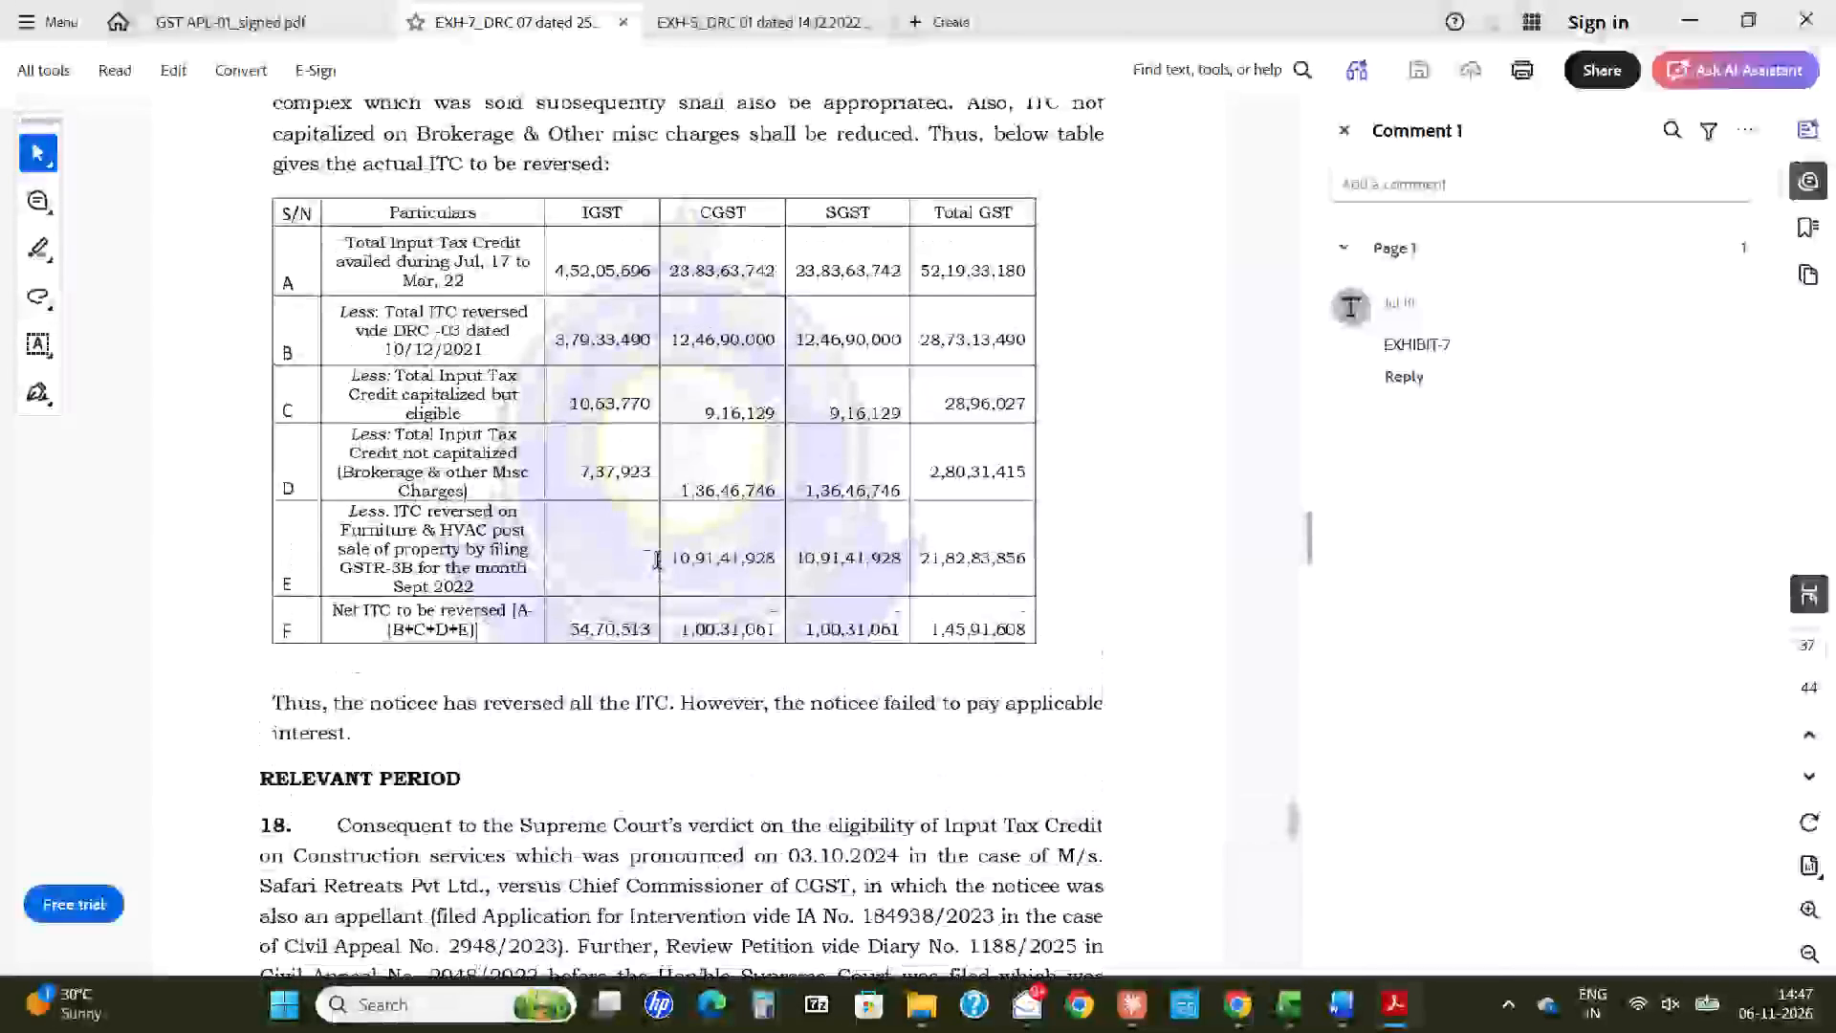
pyautogui.scroll(1, 658, 561)
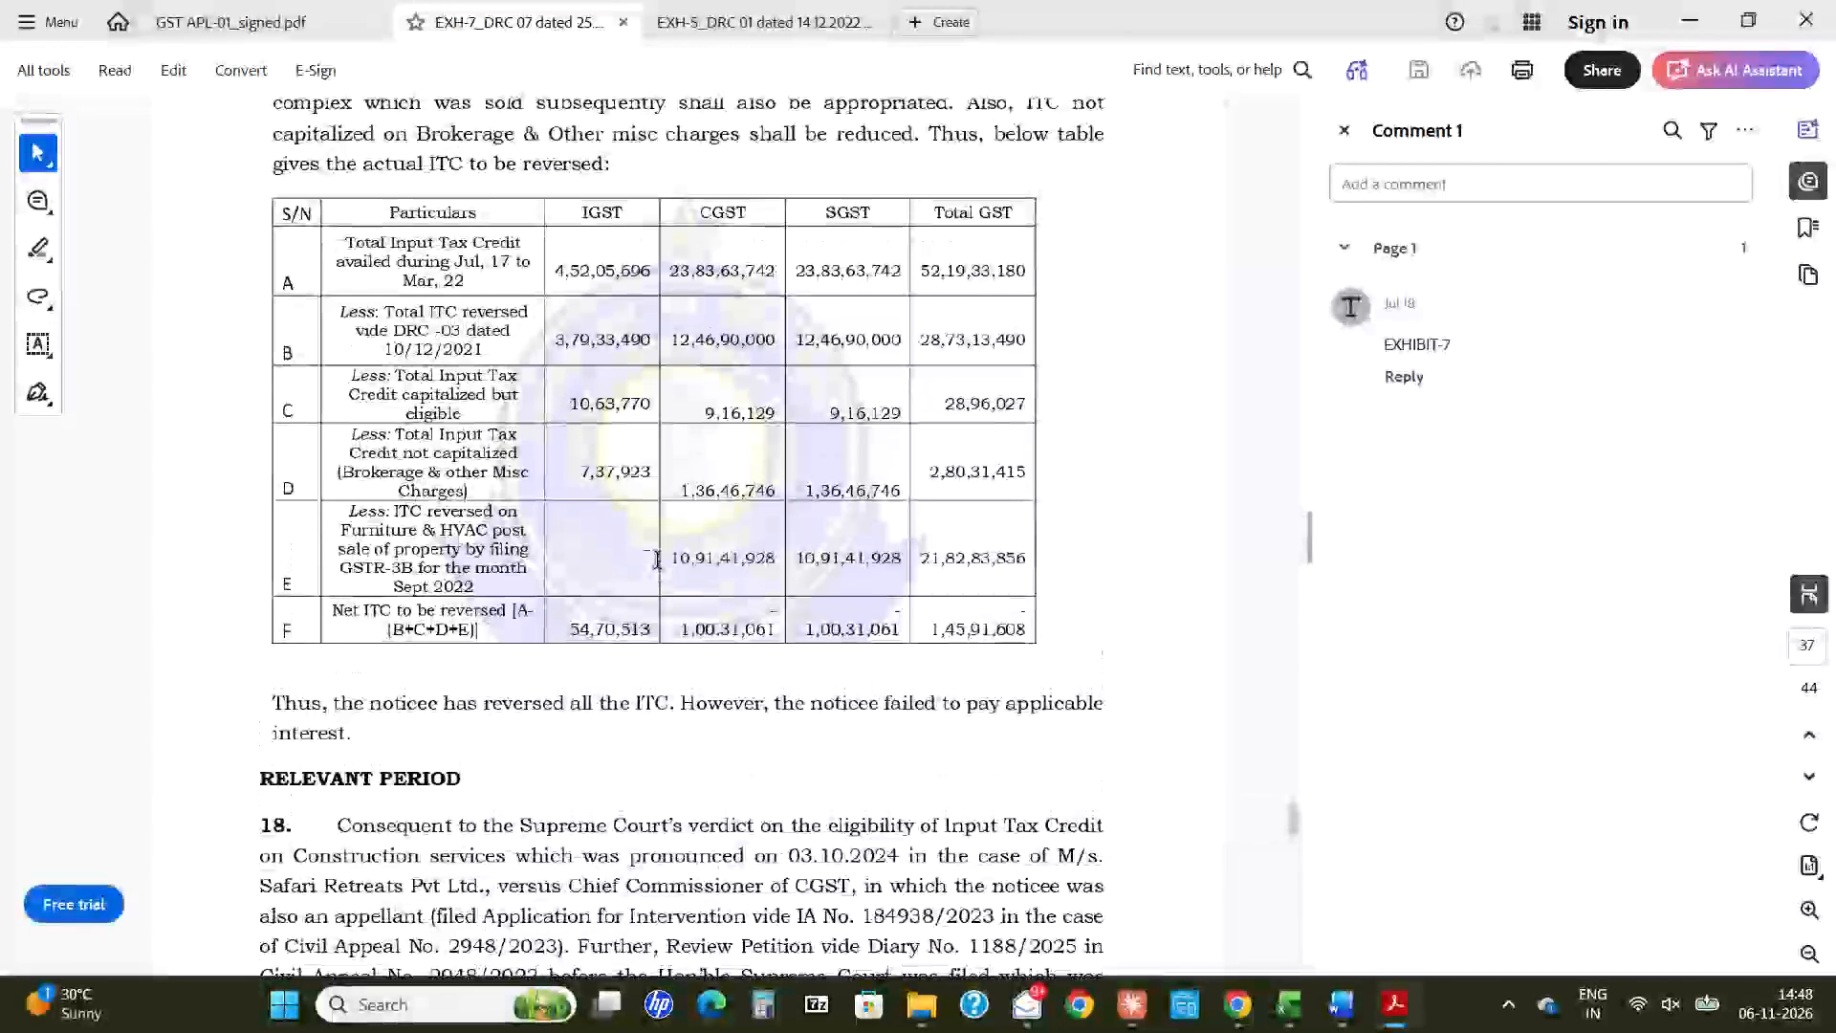
pyautogui.scroll(-1, 658, 561)
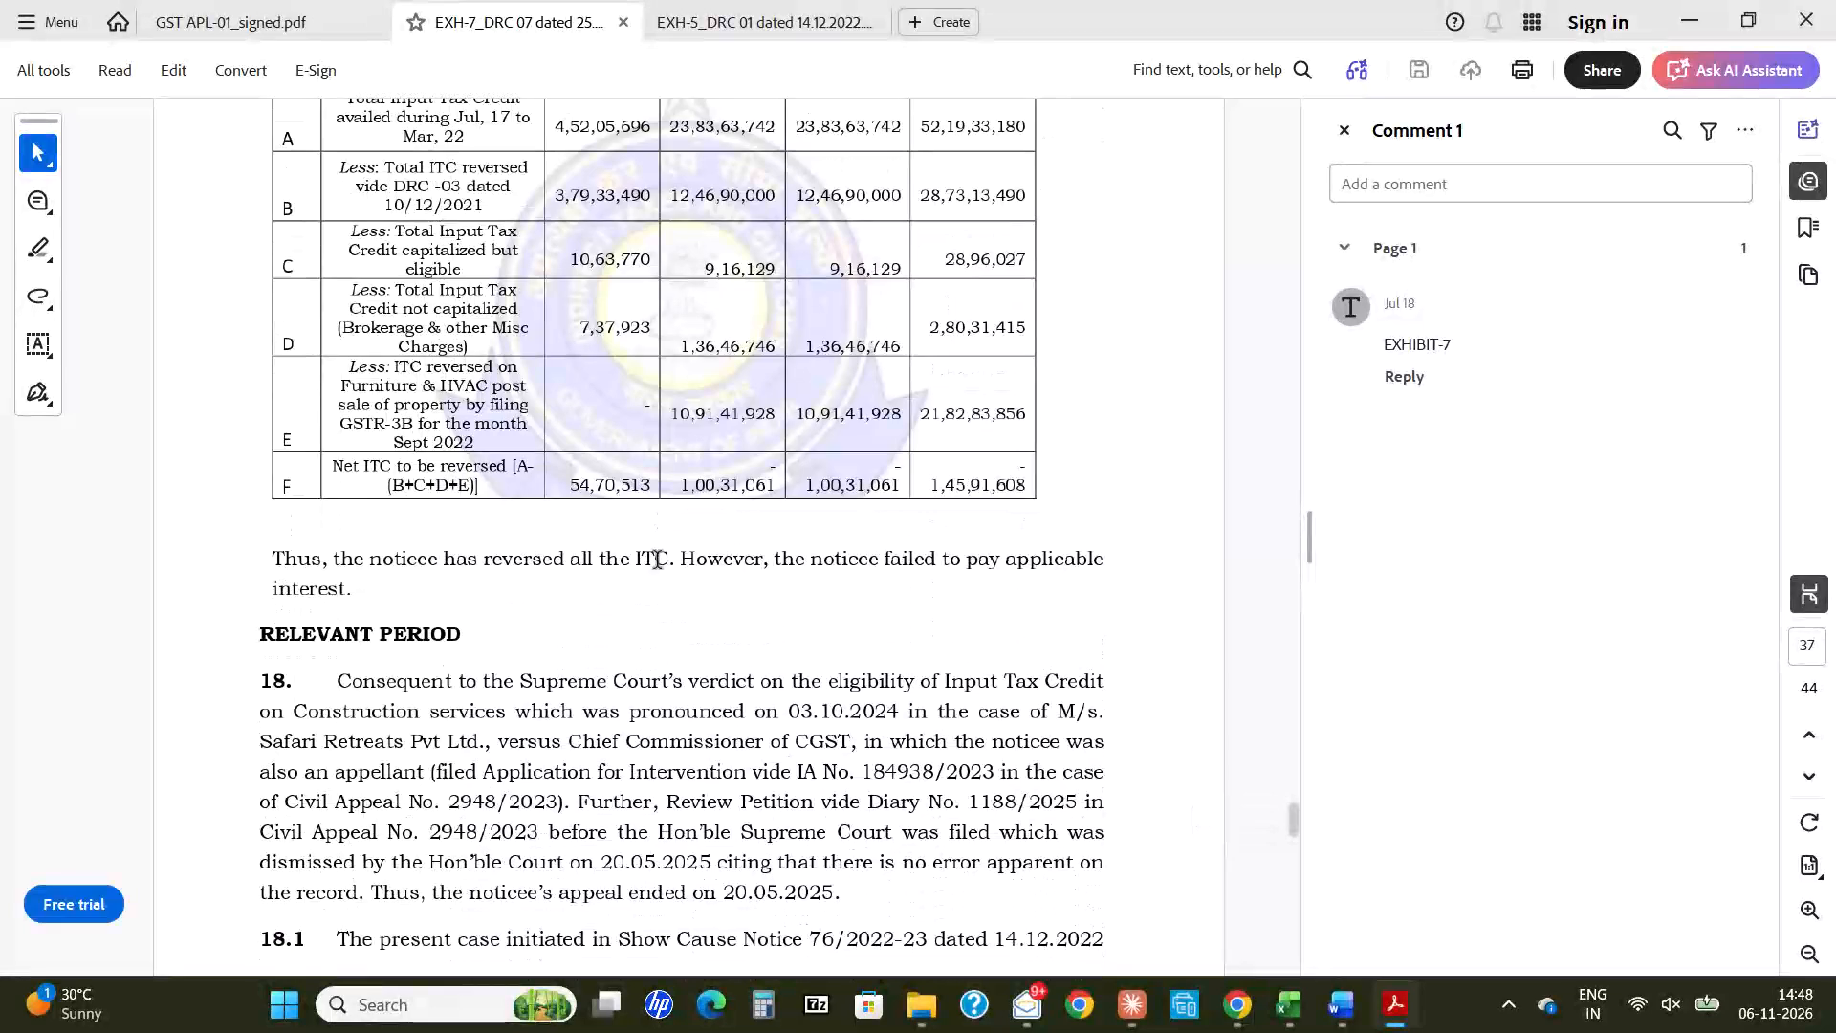
pyautogui.scroll(1, 658, 561)
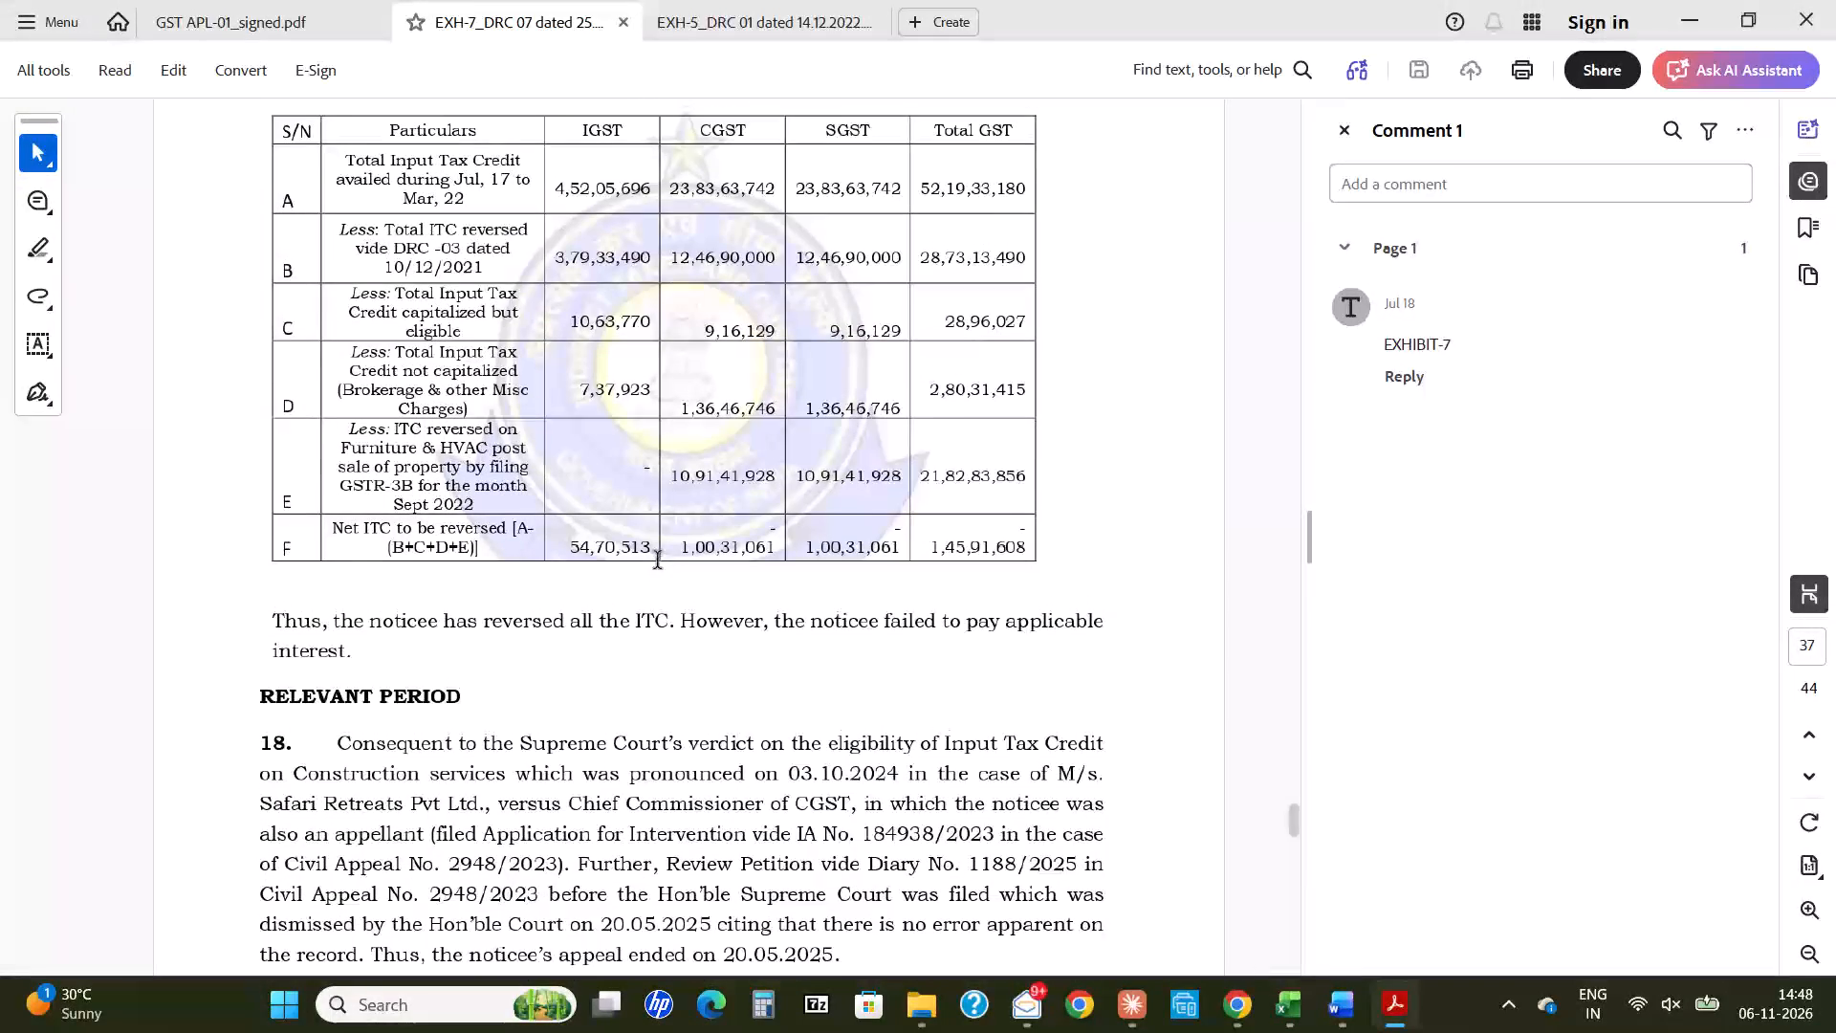
pyautogui.scroll(1, 658, 561)
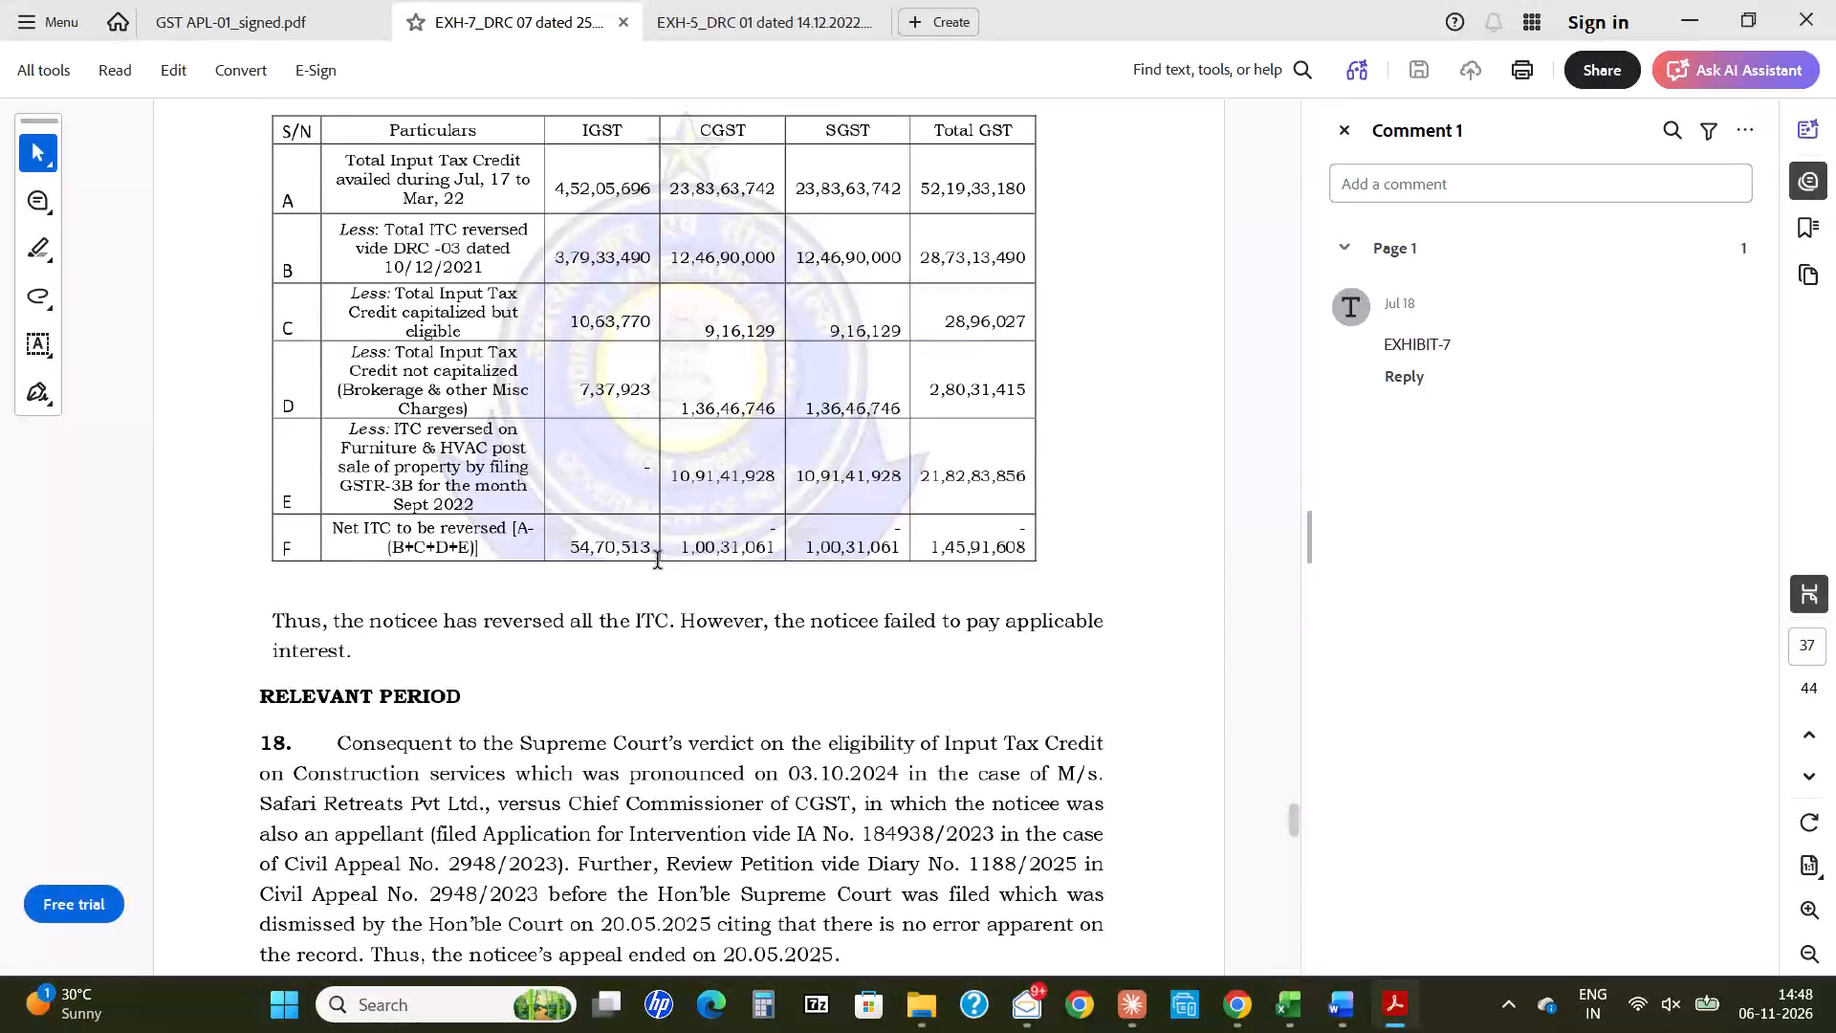
pyautogui.scroll(-2, 658, 561)
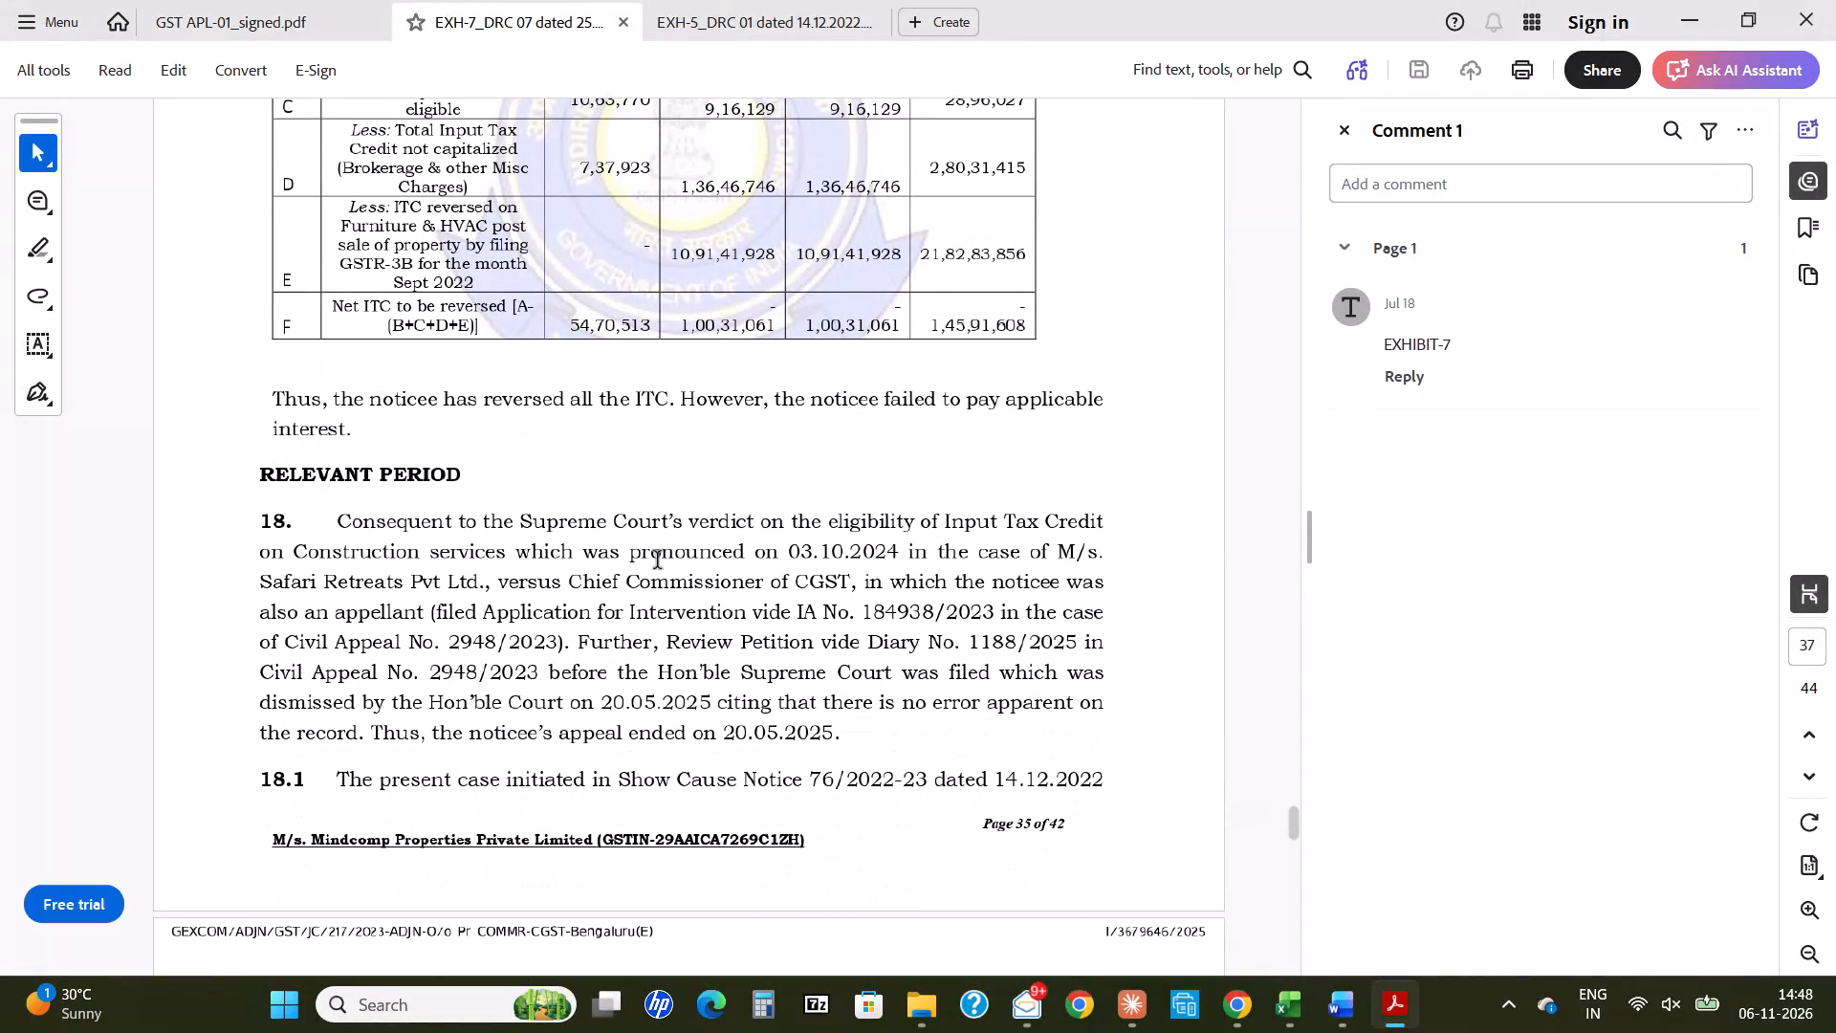
pyautogui.scroll(4, 658, 561)
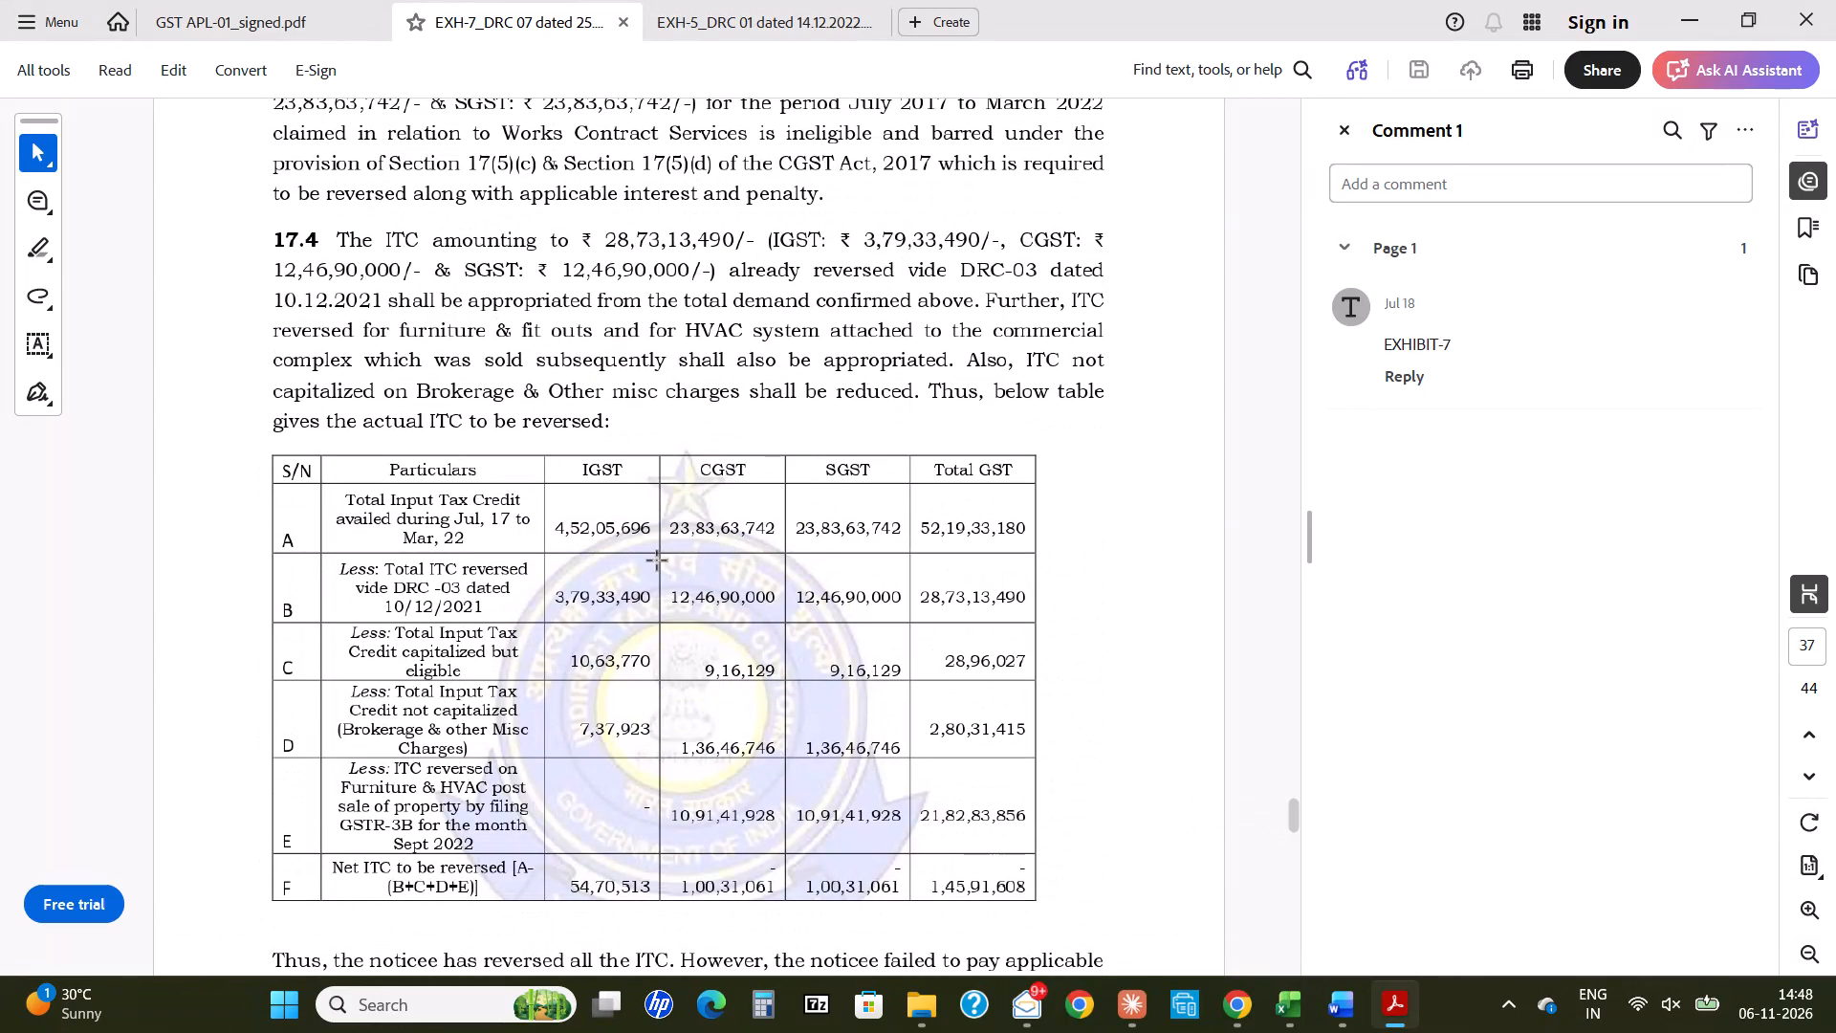
# Read paragraphs 18 to 19 of the order, checking the relevant period, the Section 75 time-line reasoning and the ITC demand.
pyautogui.scroll(-7, 658, 561)
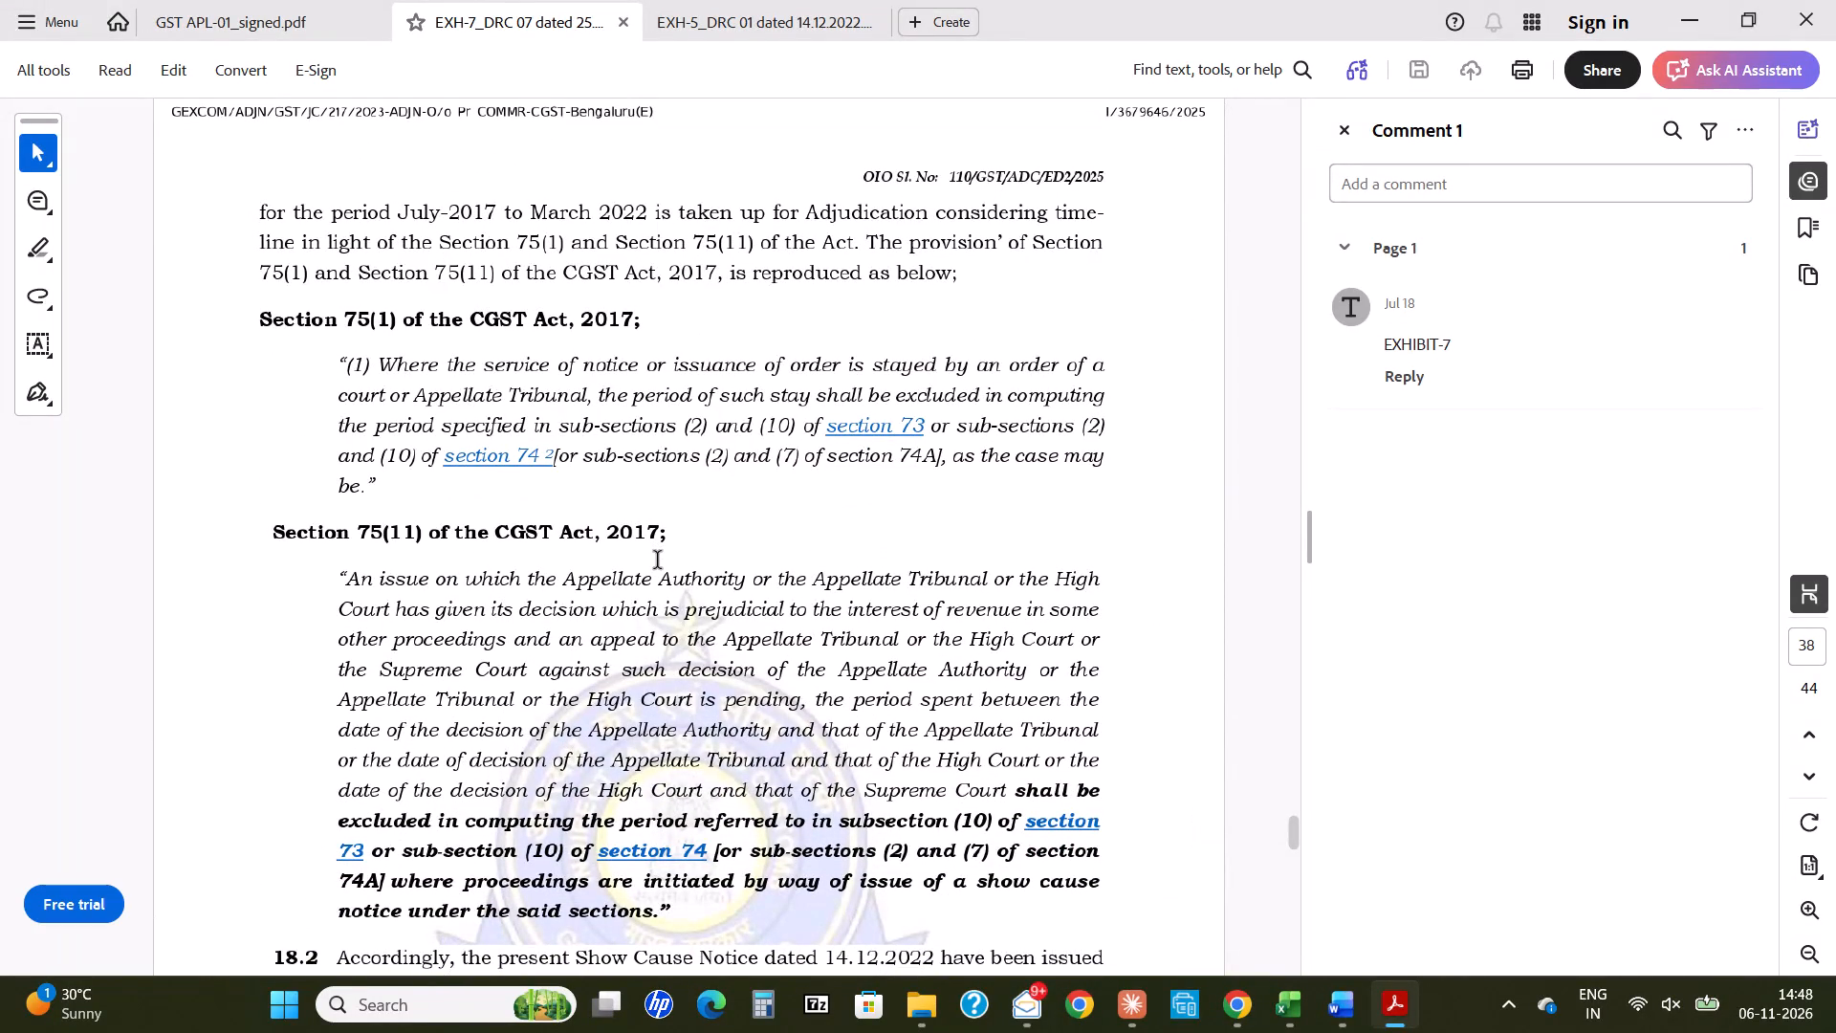
pyautogui.scroll(-2, 658, 561)
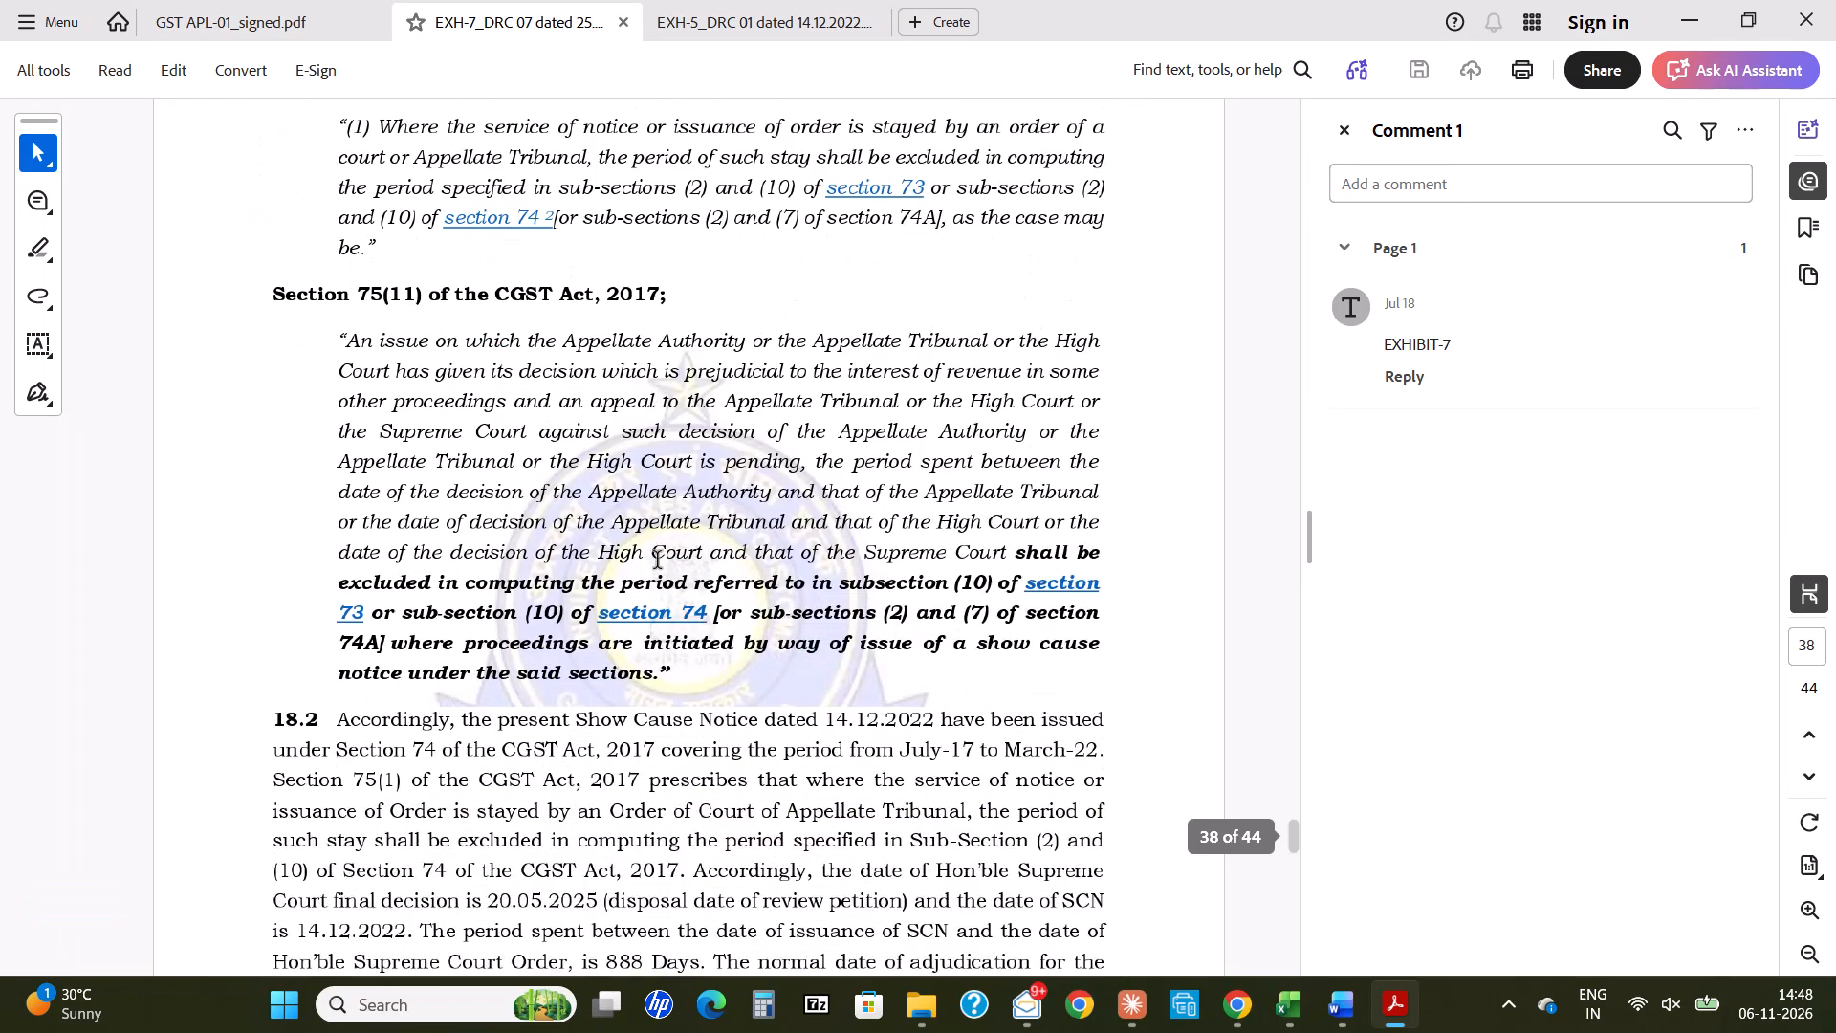
pyautogui.scroll(-4, 658, 561)
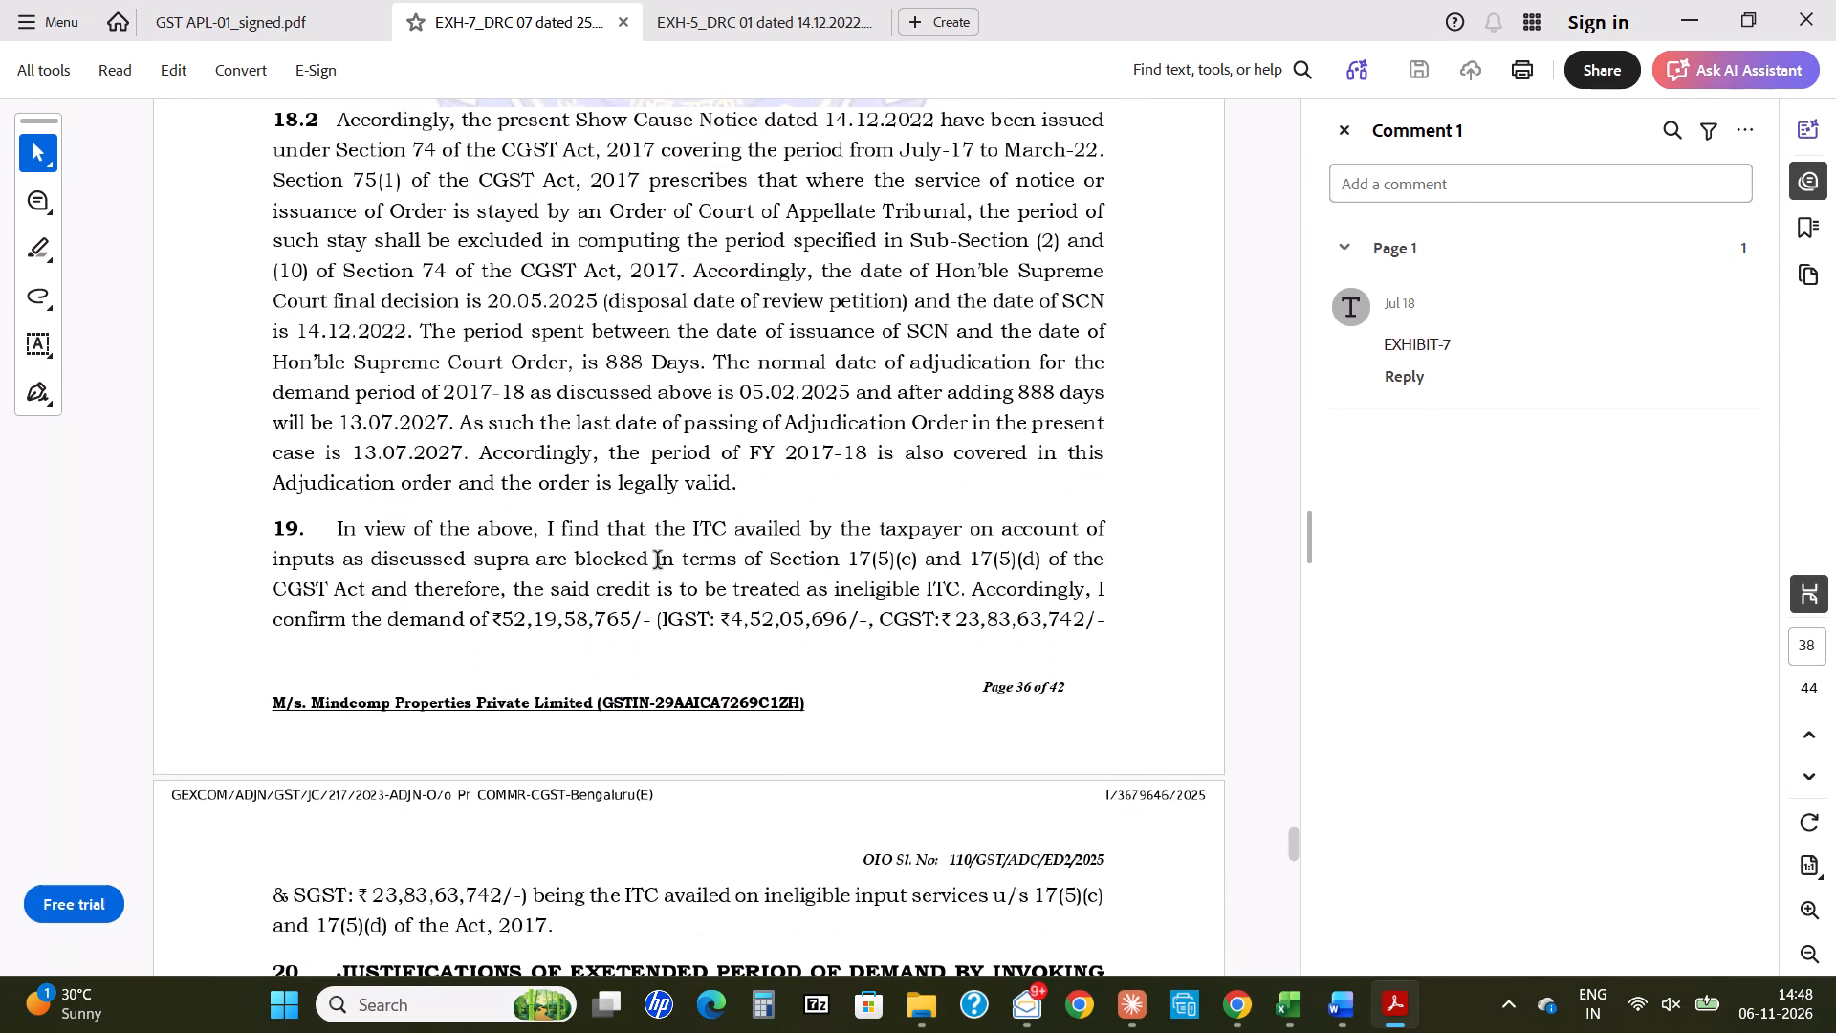
pyautogui.scroll(-2, 658, 561)
pyautogui.scroll(2, 658, 561)
pyautogui.scroll(-3, 658, 561)
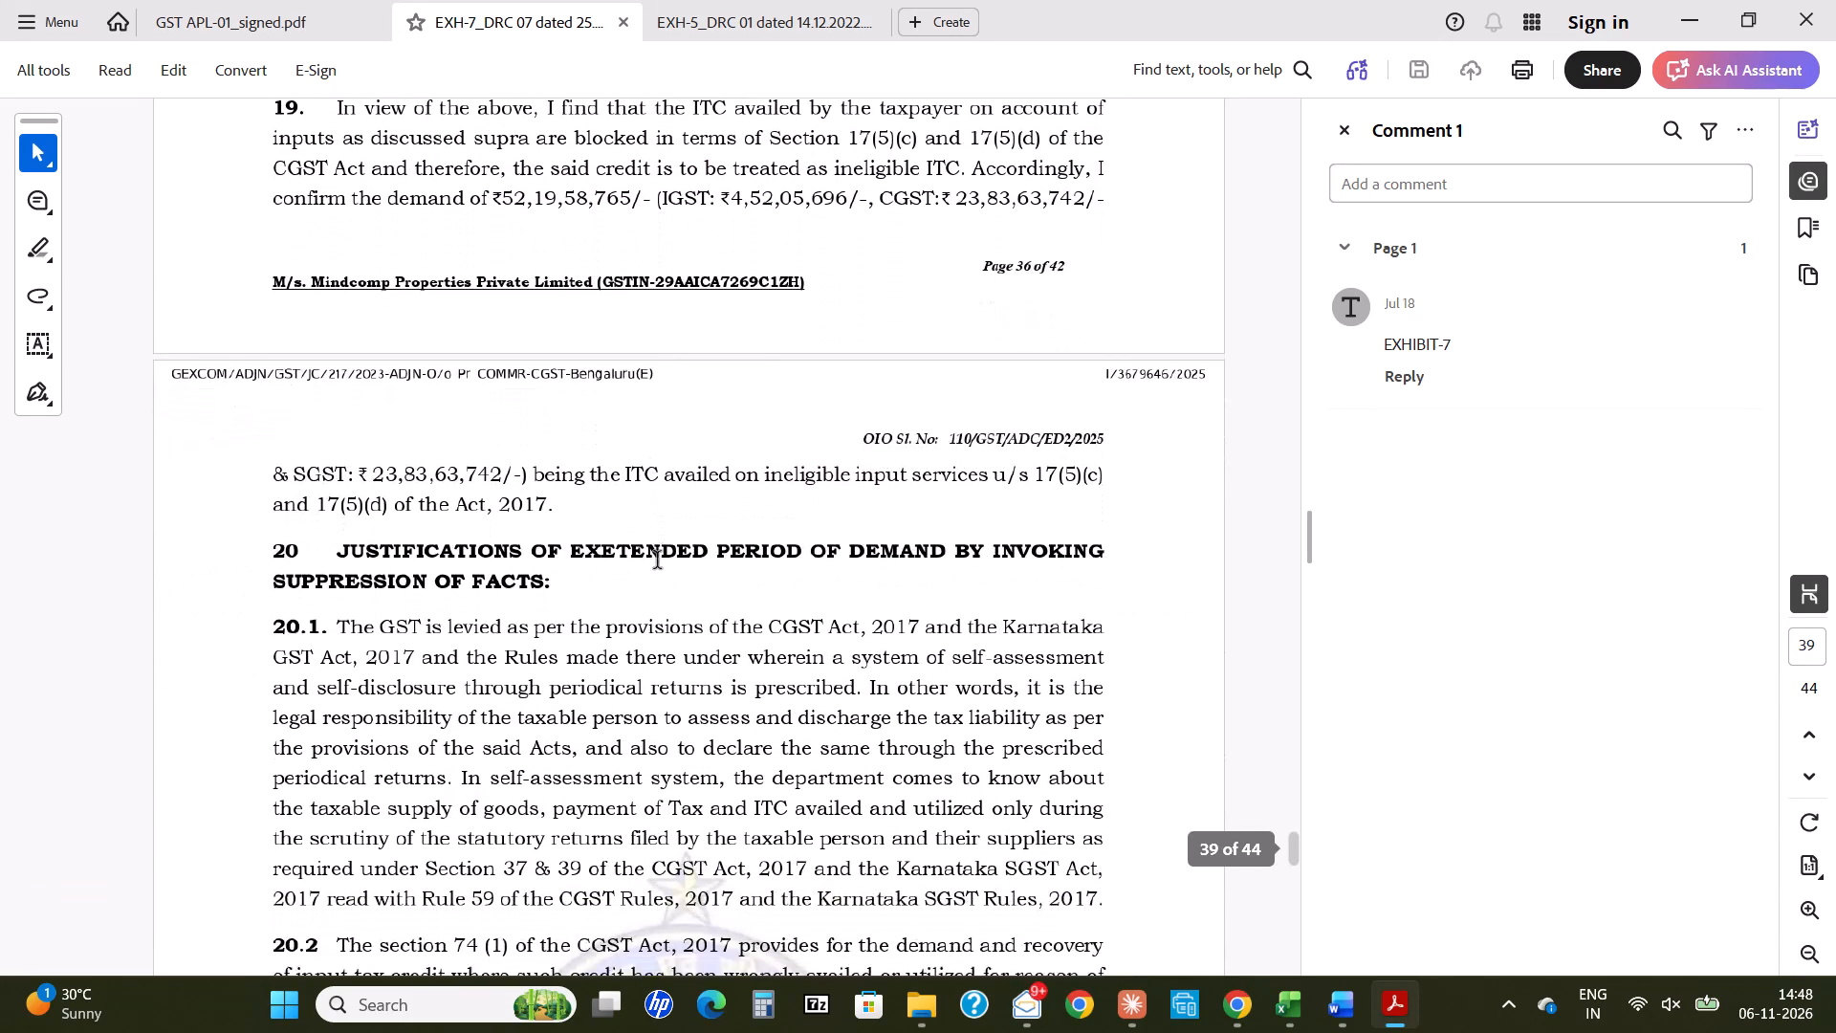
# Skim the order's paragraphs 20 and 21 on suppression of facts, the extended period, interest and penalty.
pyautogui.scroll(-3, 658, 561)
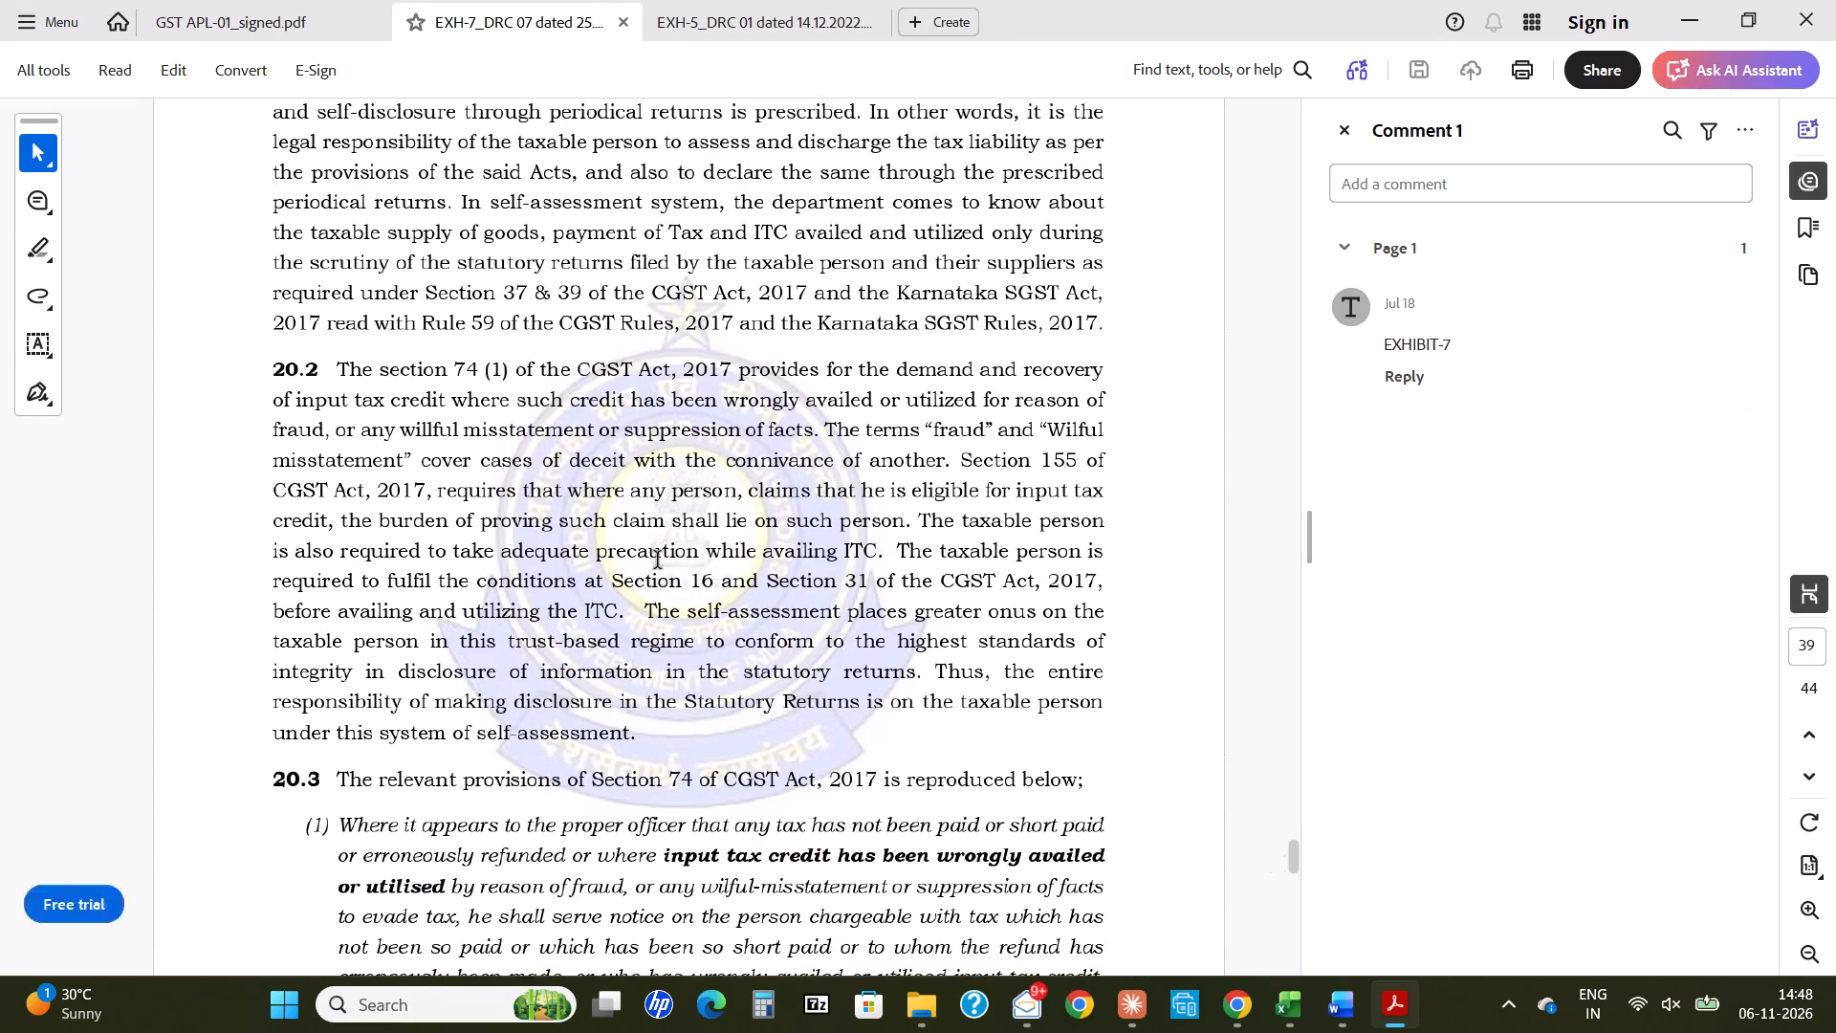
pyautogui.scroll(-8, 658, 561)
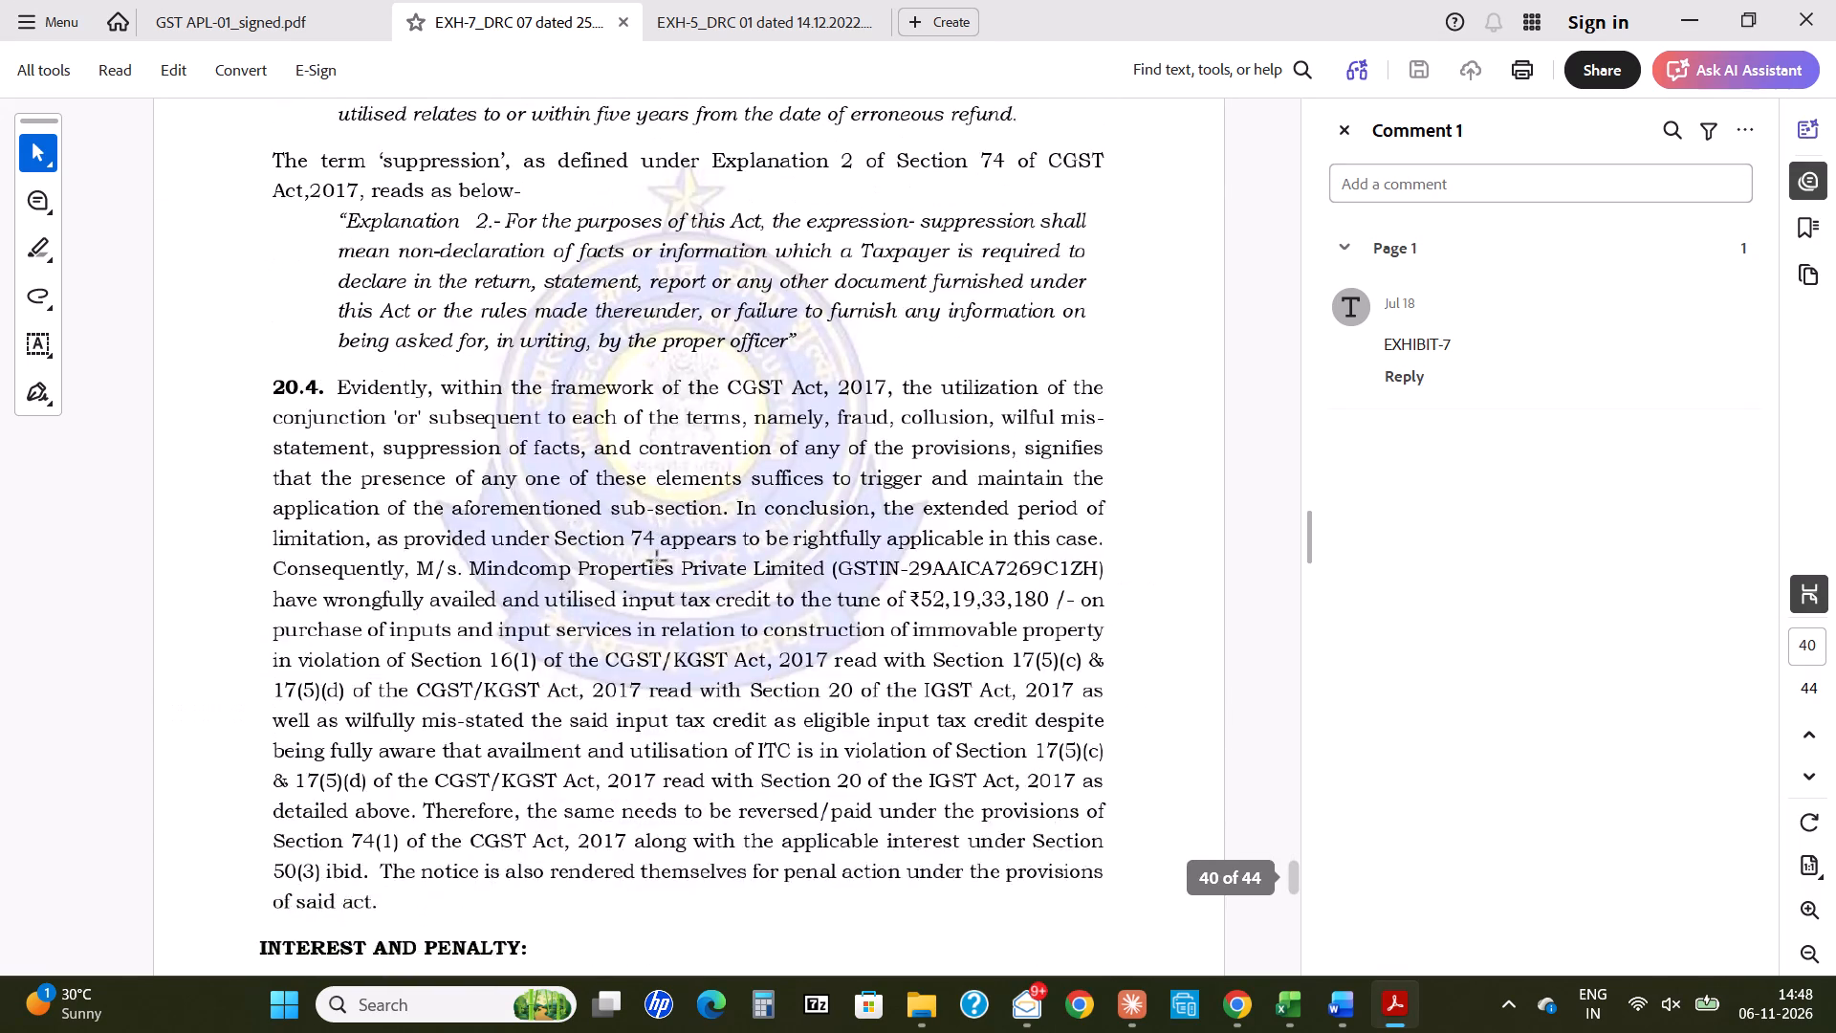
pyautogui.scroll(-8, 658, 561)
pyautogui.scroll(2, 658, 561)
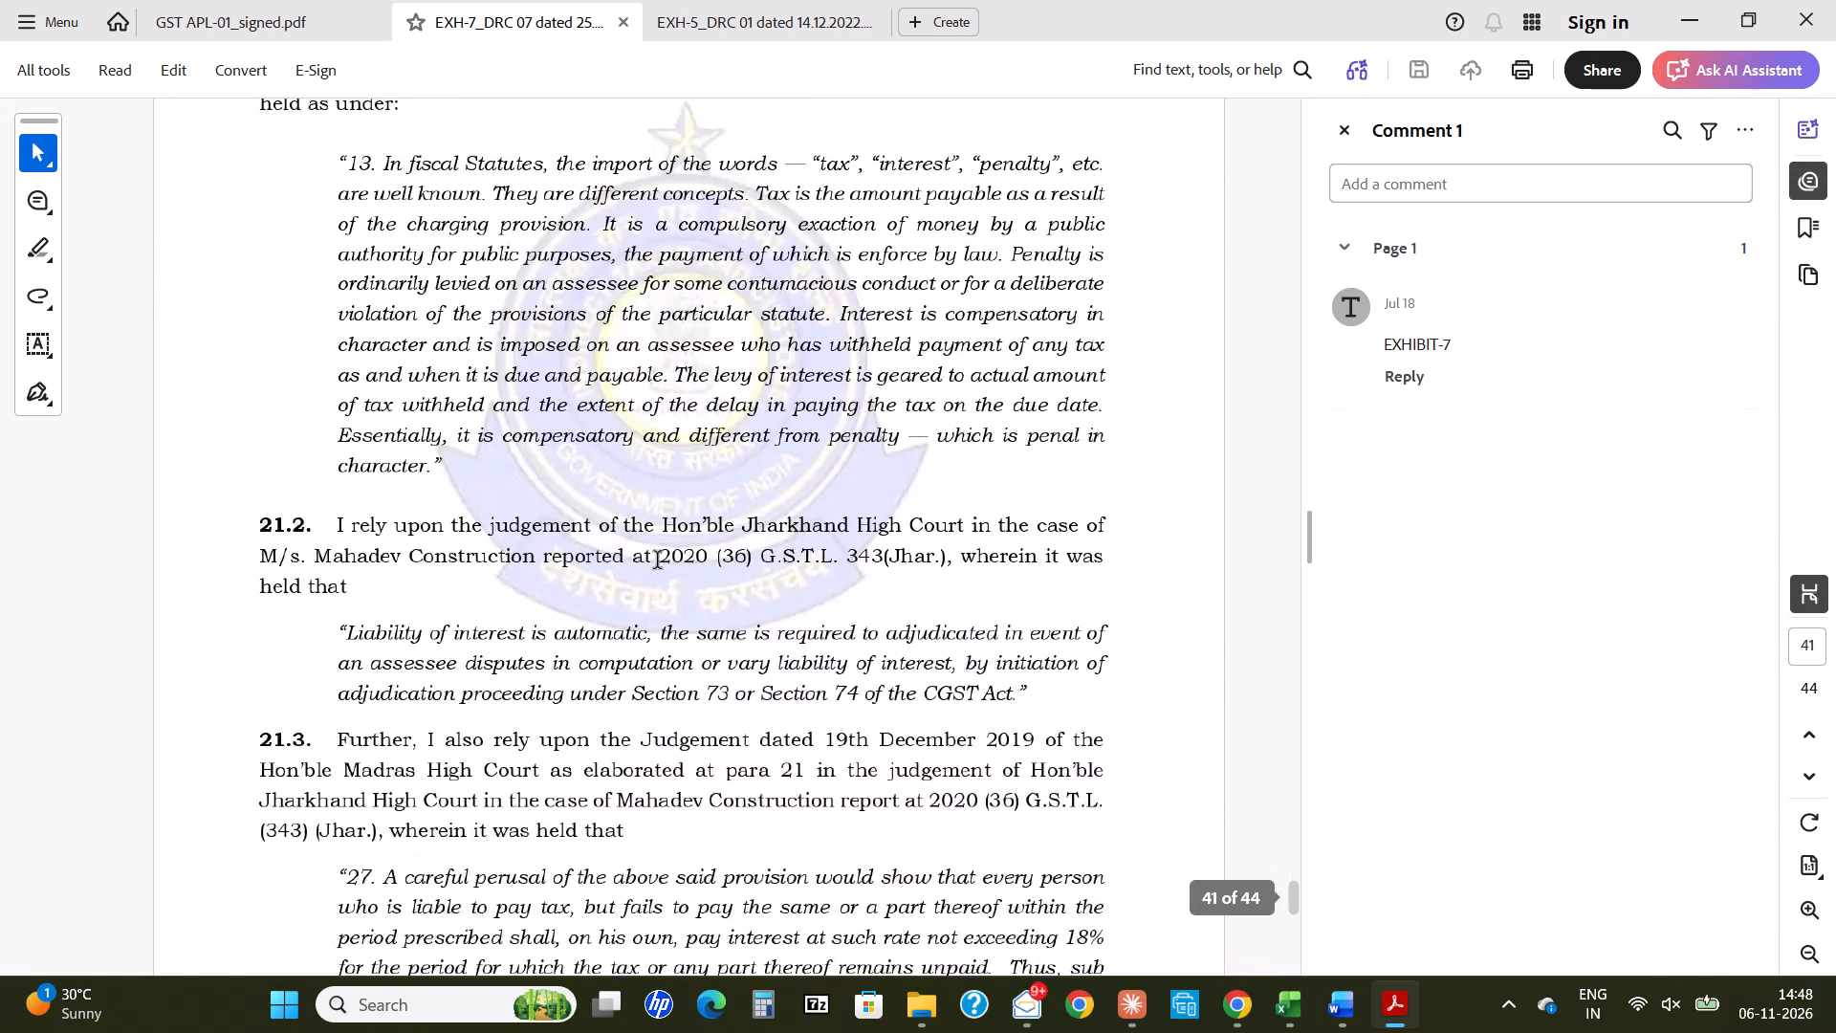
pyautogui.scroll(1, 658, 561)
pyautogui.scroll(-2, 658, 561)
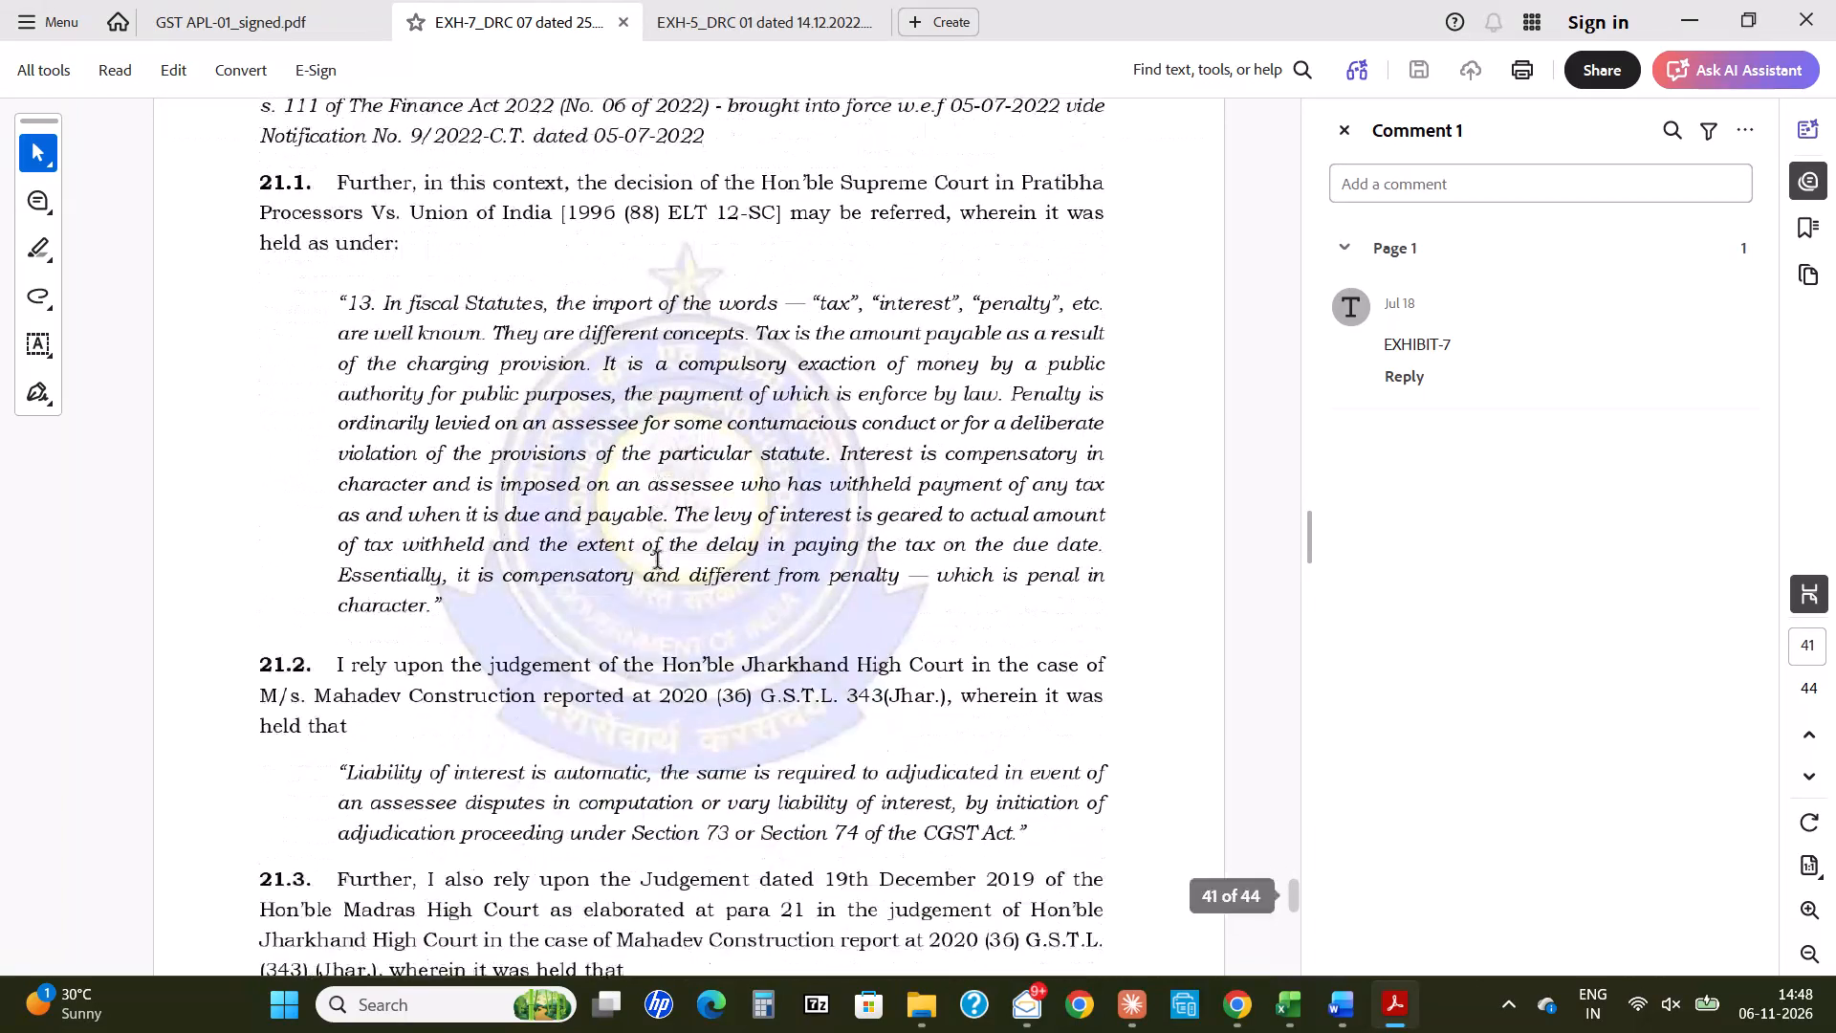
# Examine the operative order under paragraph 22, checking the IGST and CGST demands, appropriations, interest, penalties and period.
pyautogui.scroll(-7, 658, 561)
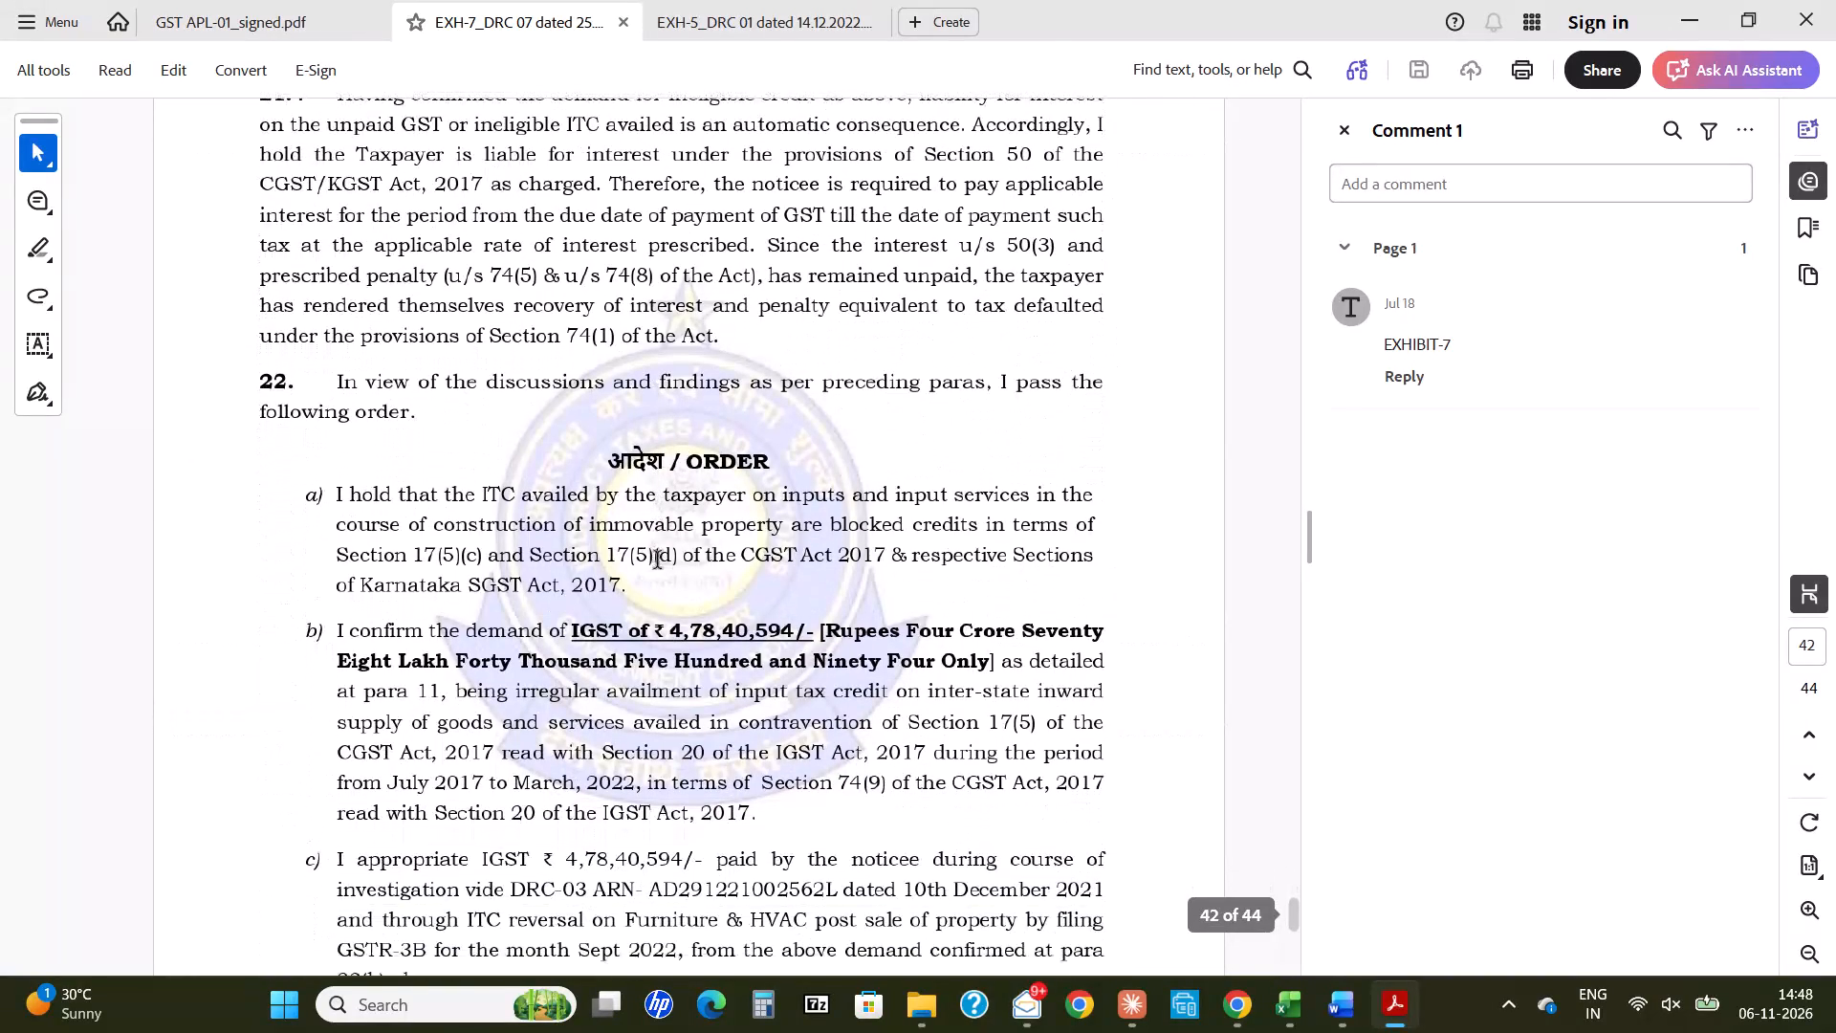
pyautogui.scroll(-3, 658, 561)
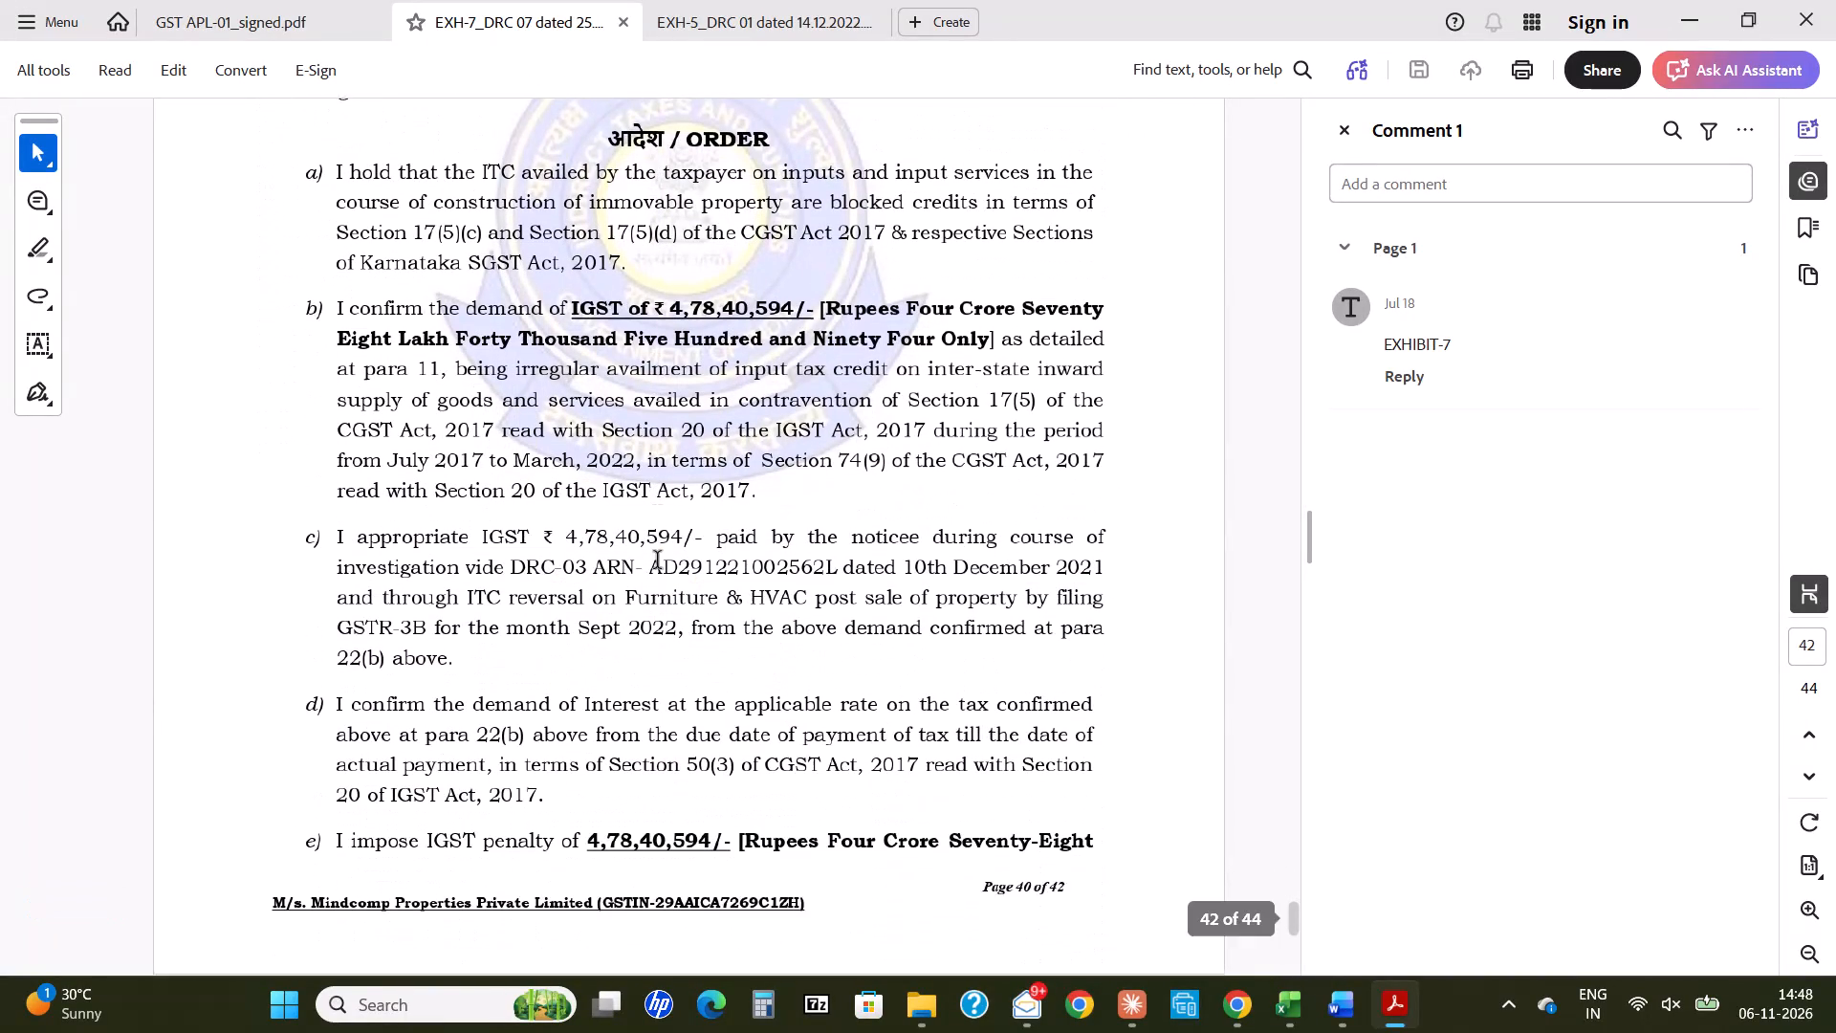
pyautogui.scroll(-3, 658, 561)
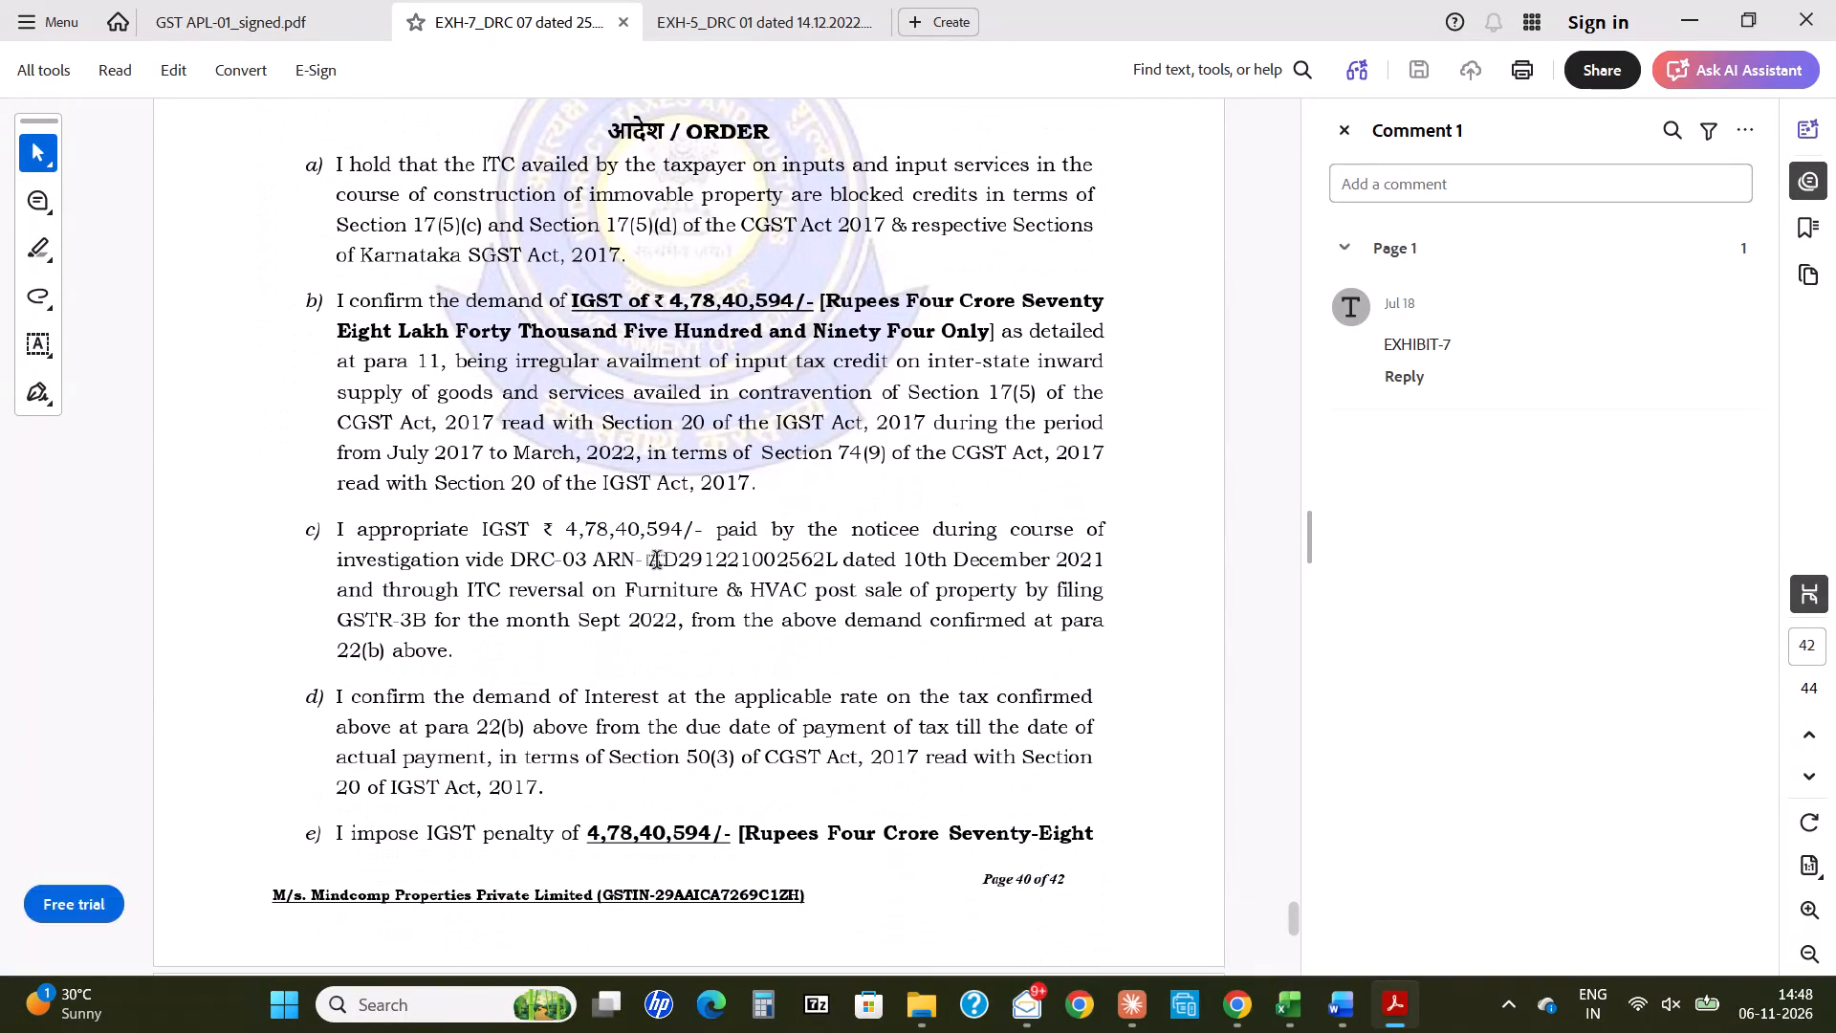
pyautogui.hotkey('alt', 'Tab')
pyautogui.hotkey('alt', 'Tab')
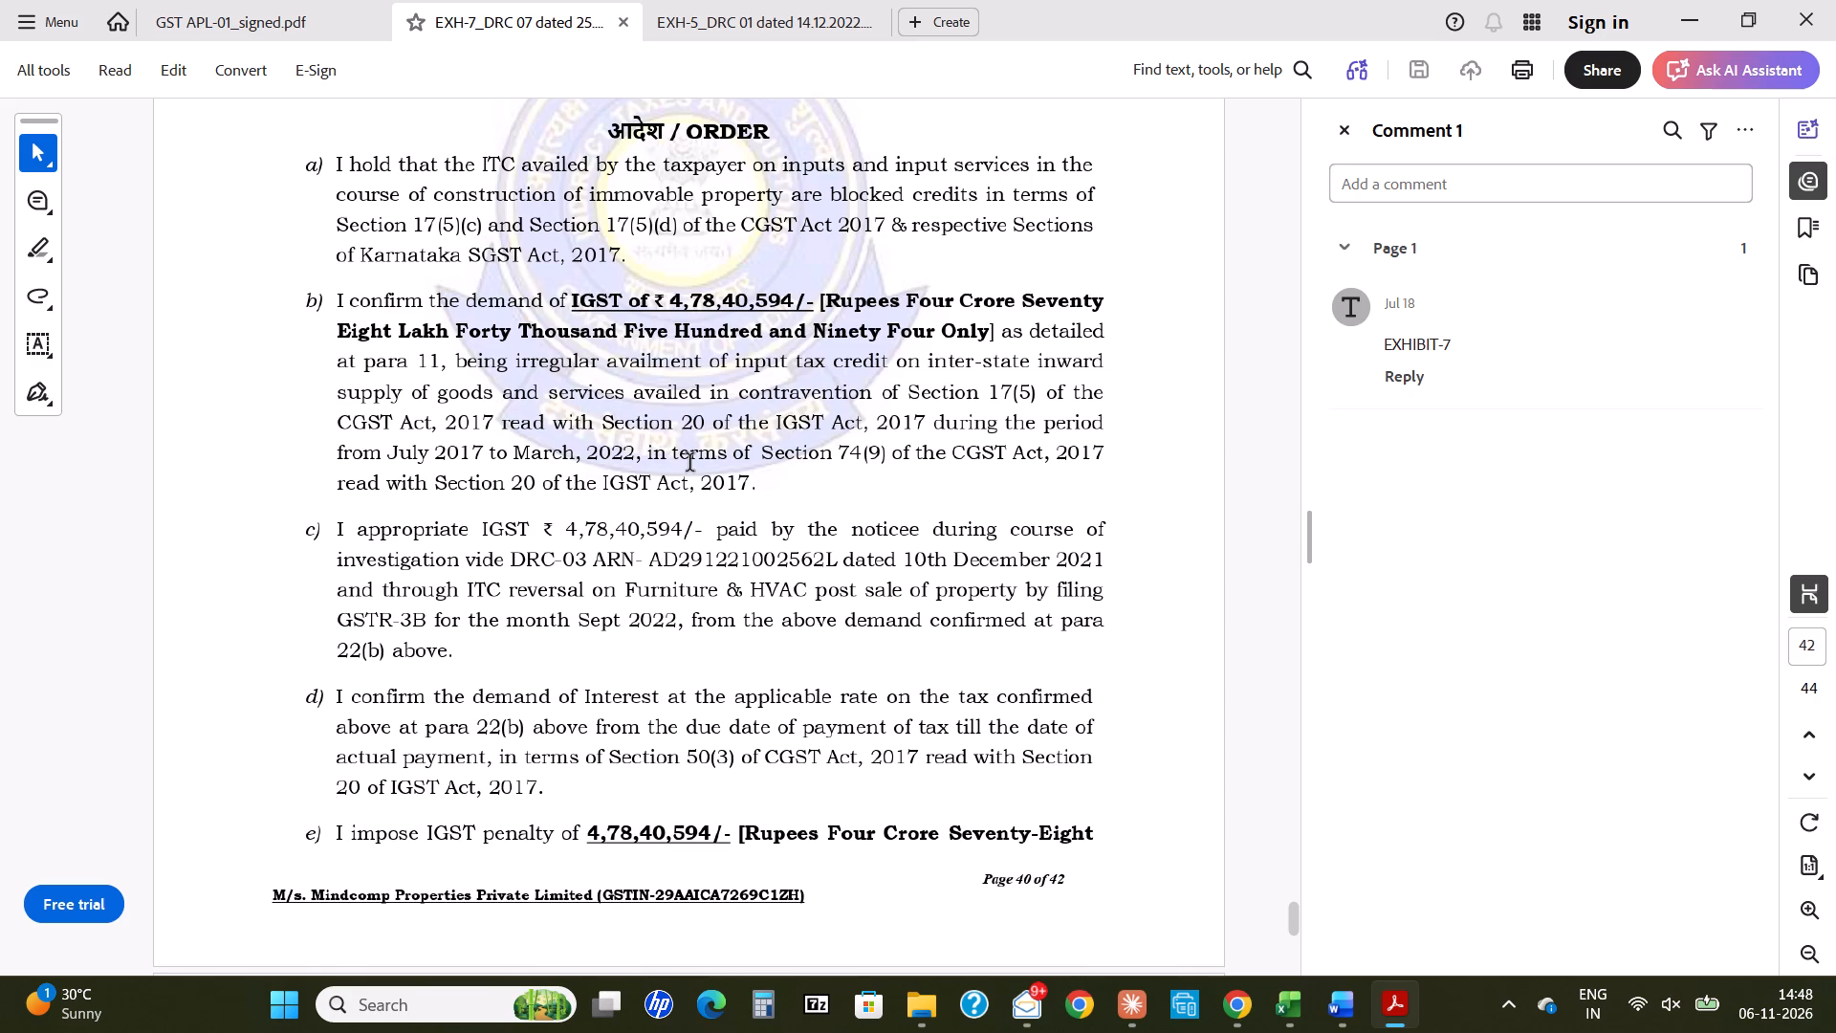
pyautogui.scroll(-1, 887, 547)
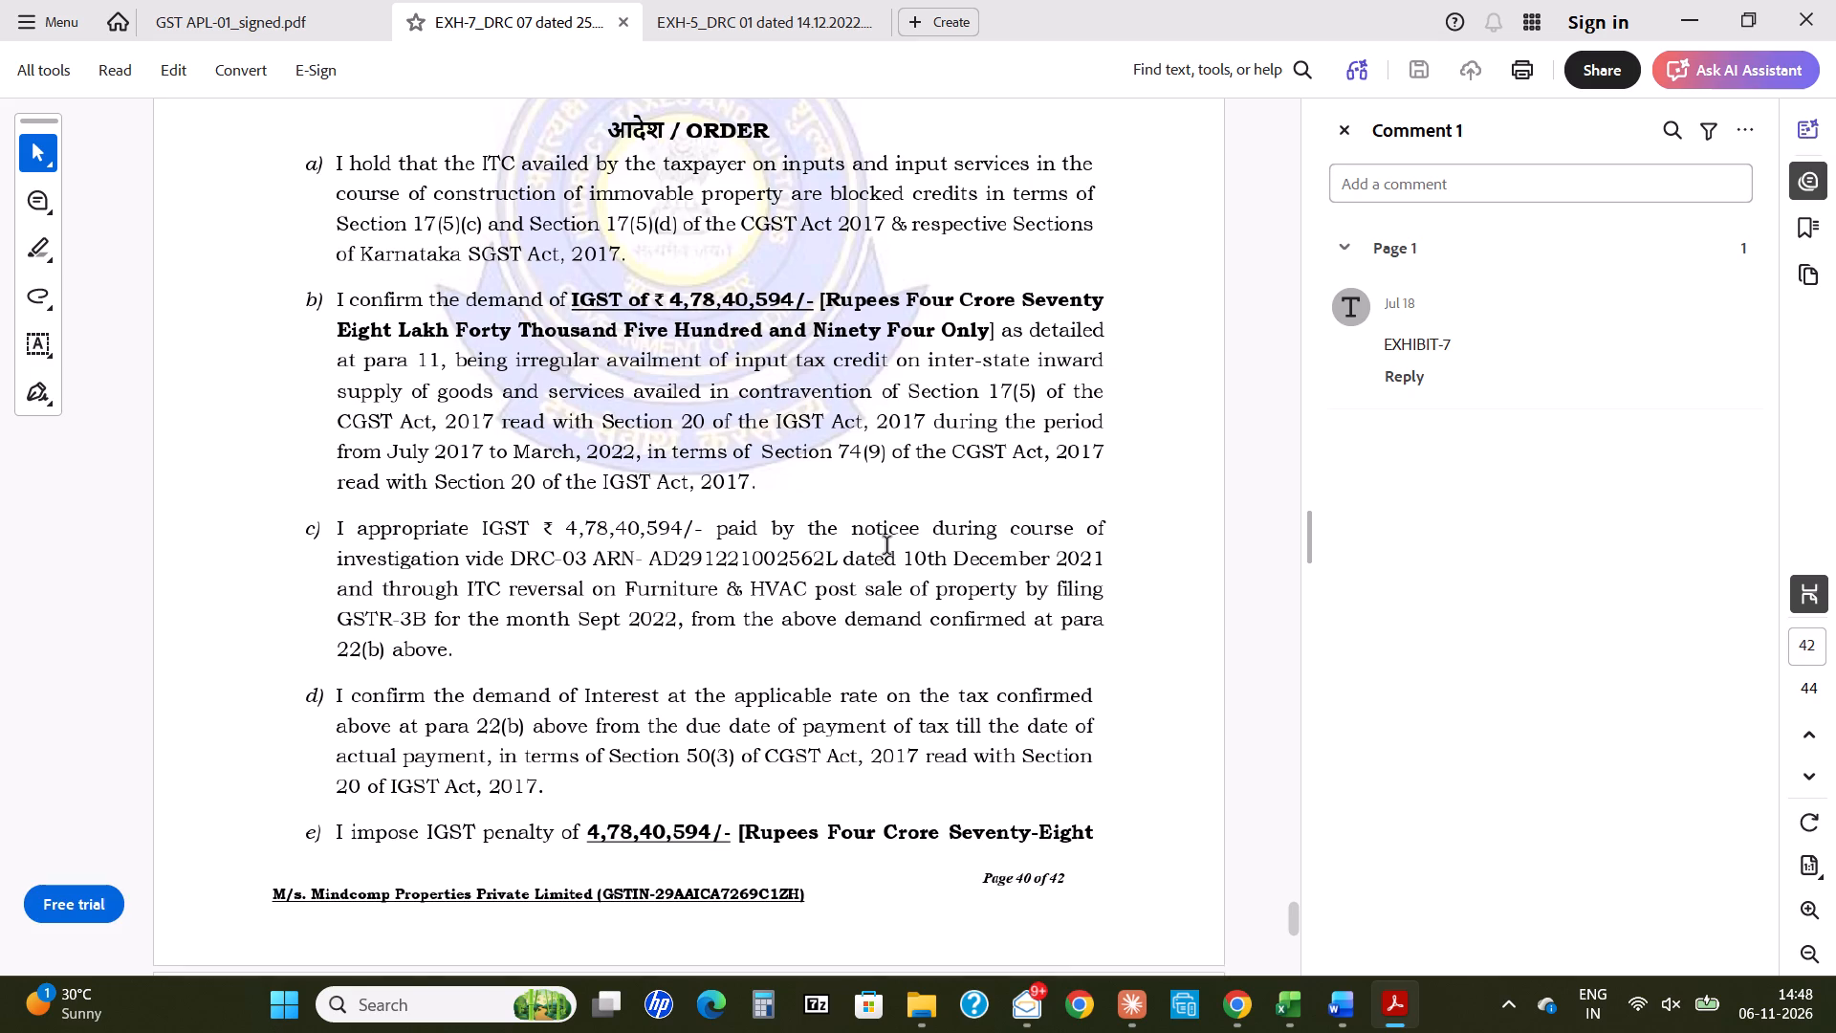
pyautogui.scroll(-3, 887, 547)
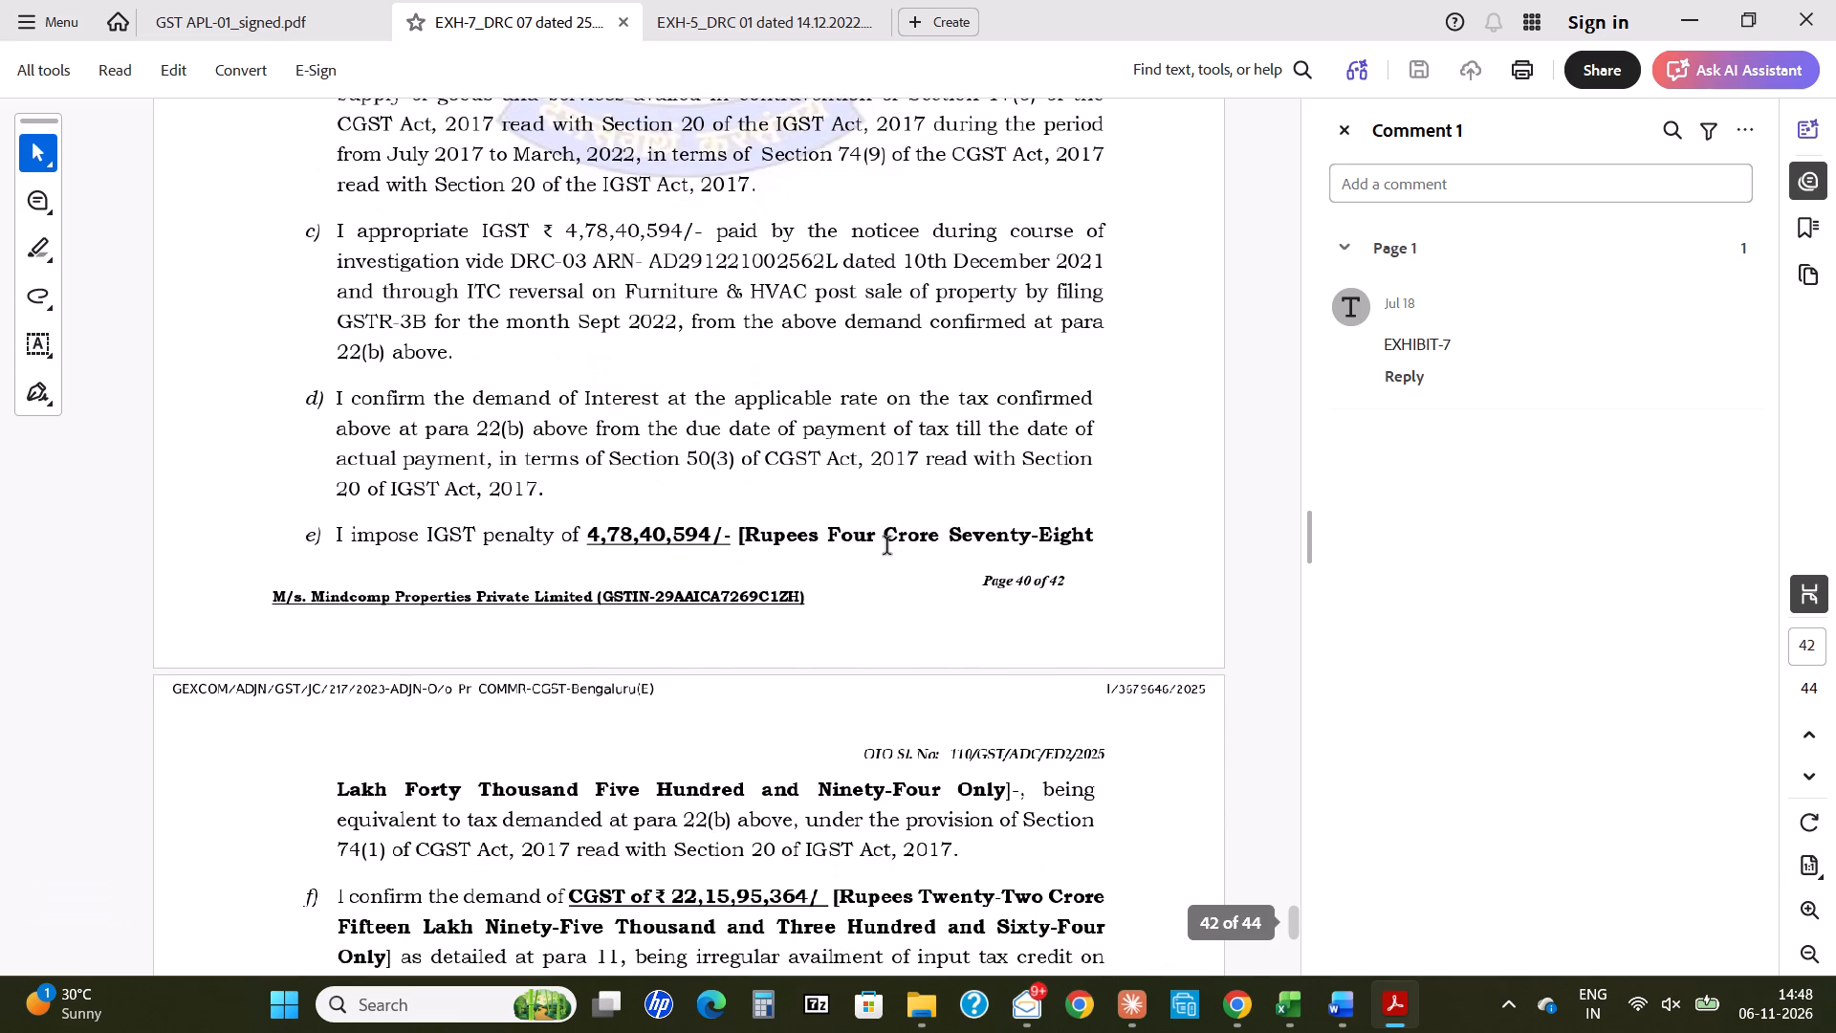
pyautogui.scroll(-3, 887, 547)
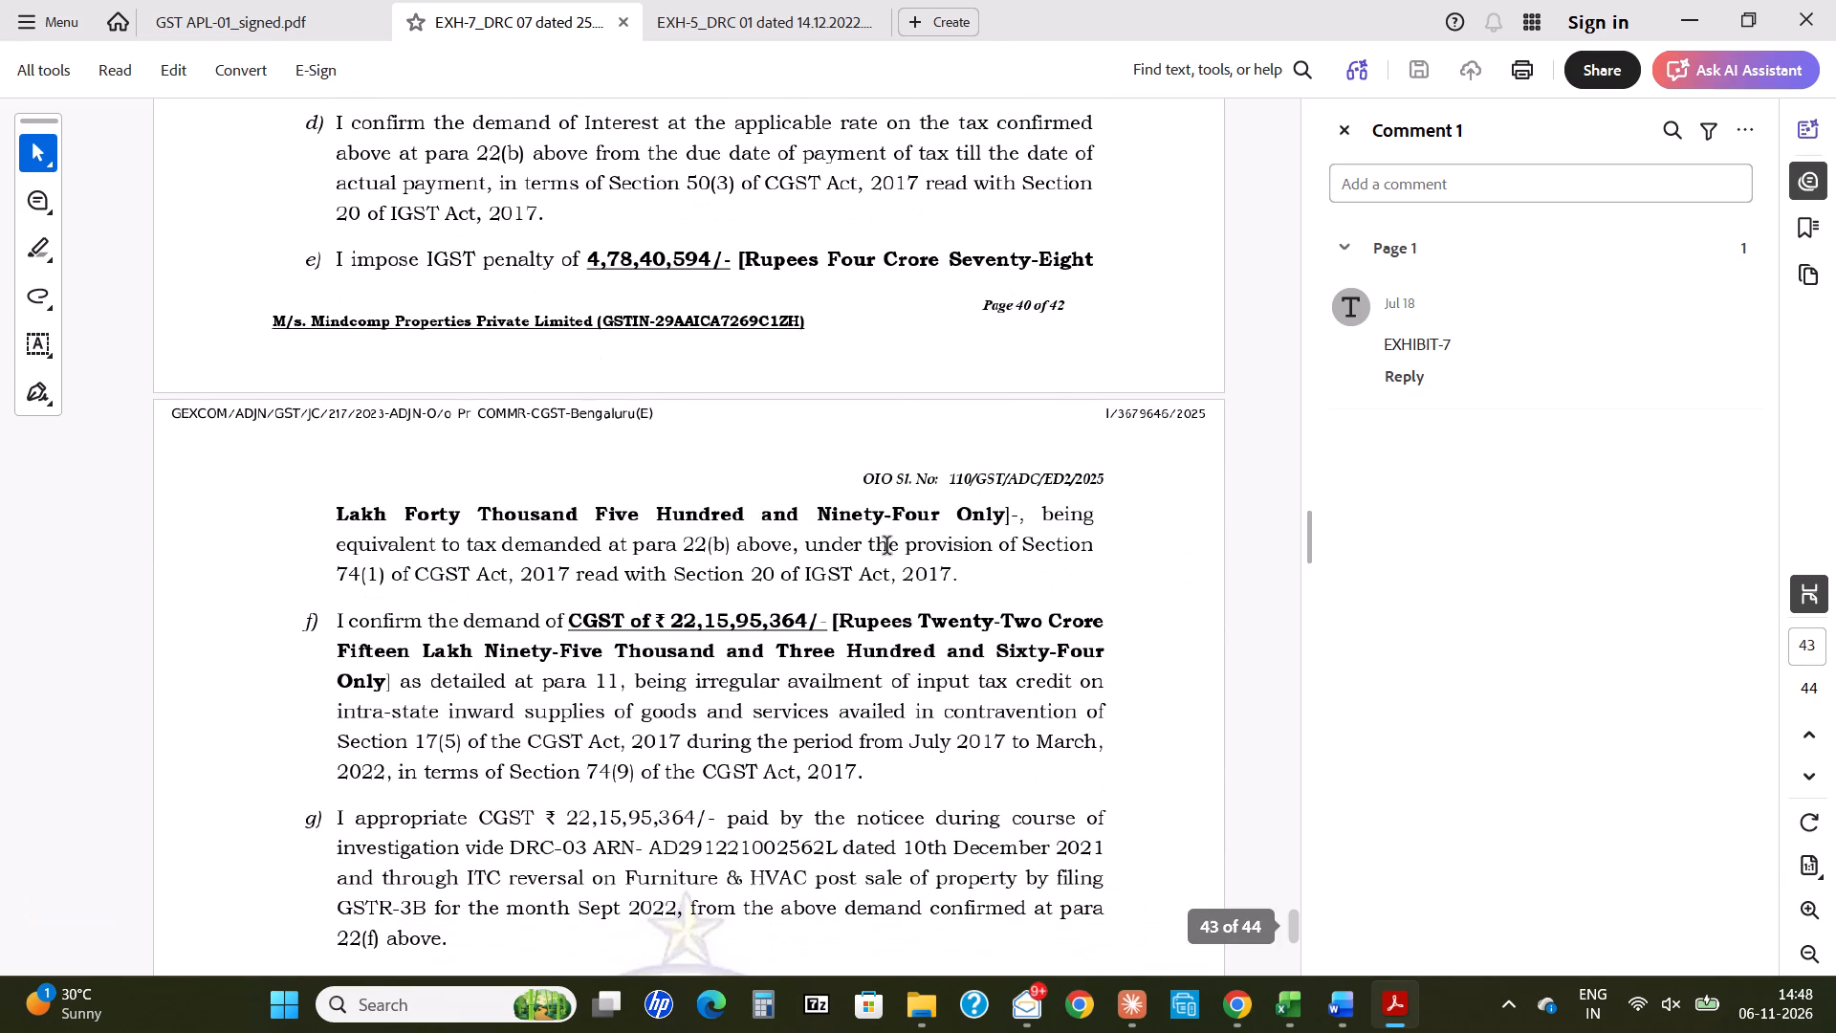
pyautogui.scroll(-2, 887, 547)
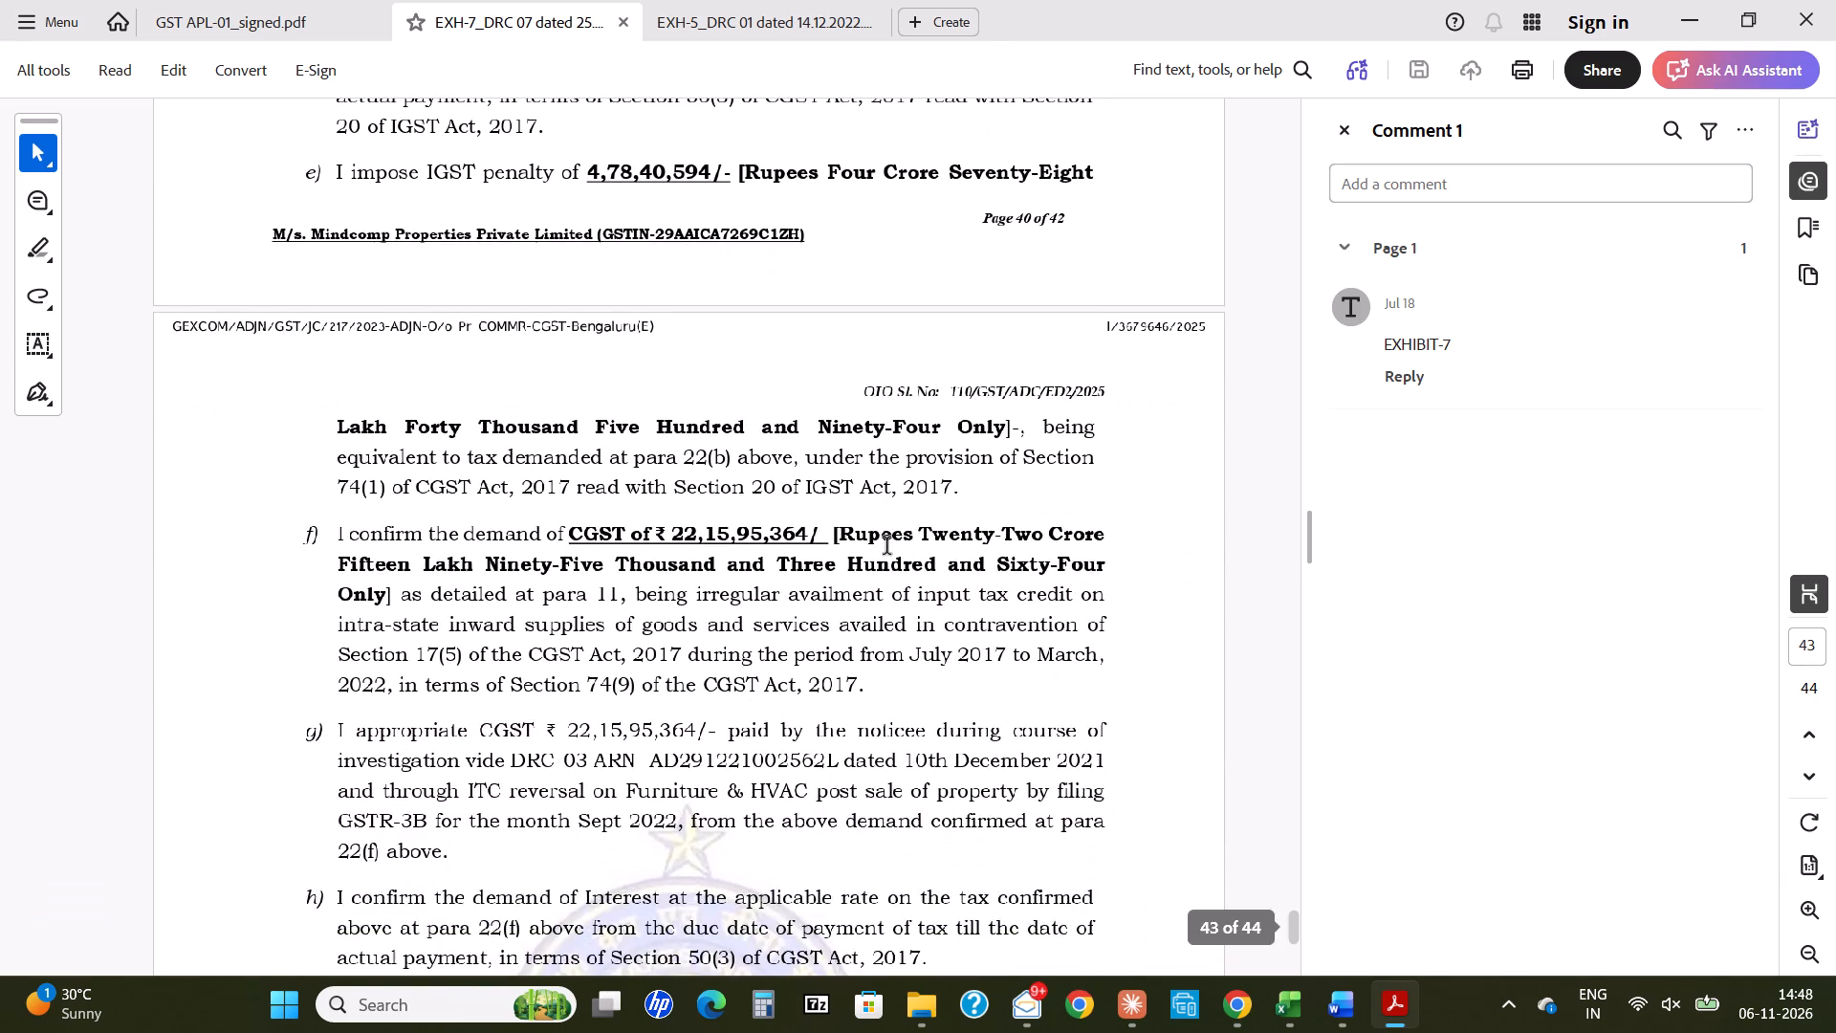
pyautogui.scroll(-1, 887, 547)
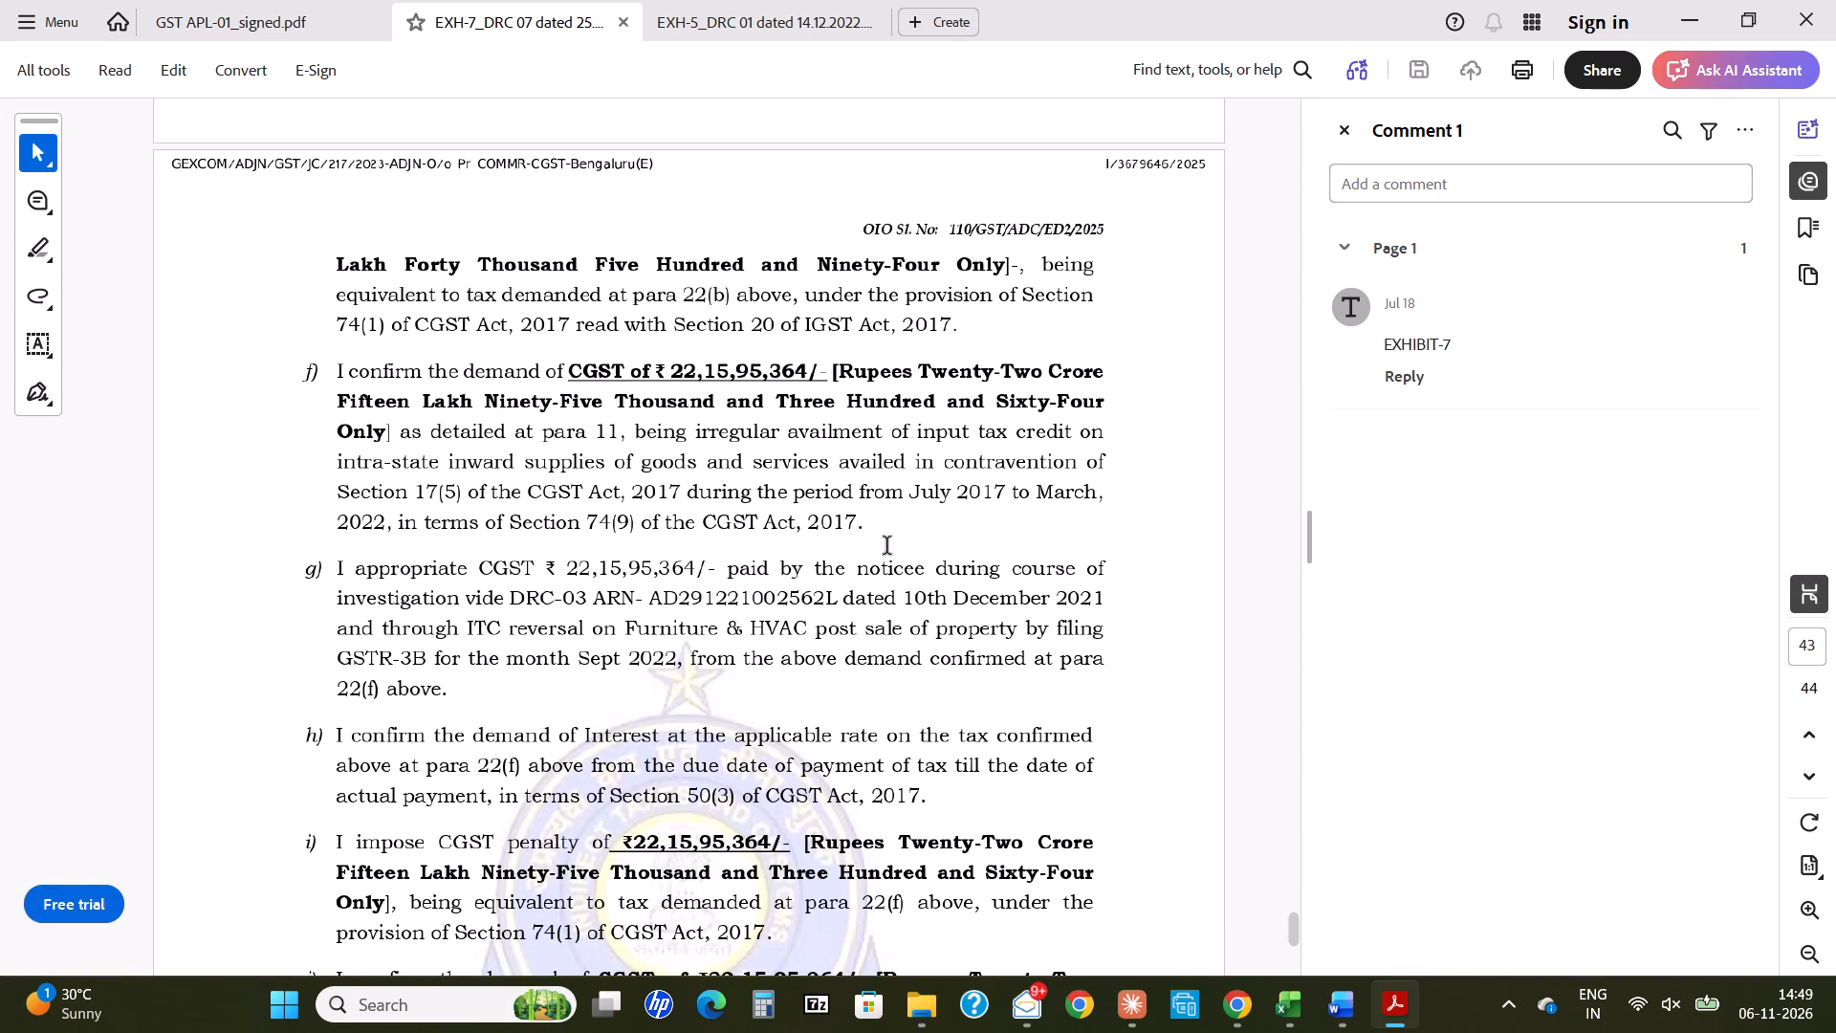
pyautogui.scroll(1, 887, 547)
# Switch to the Superintendent letter in Word and add "Mindcomp" after "for" at the end of paragraph 1.
pyautogui.hotkey('alt', 'Tab')
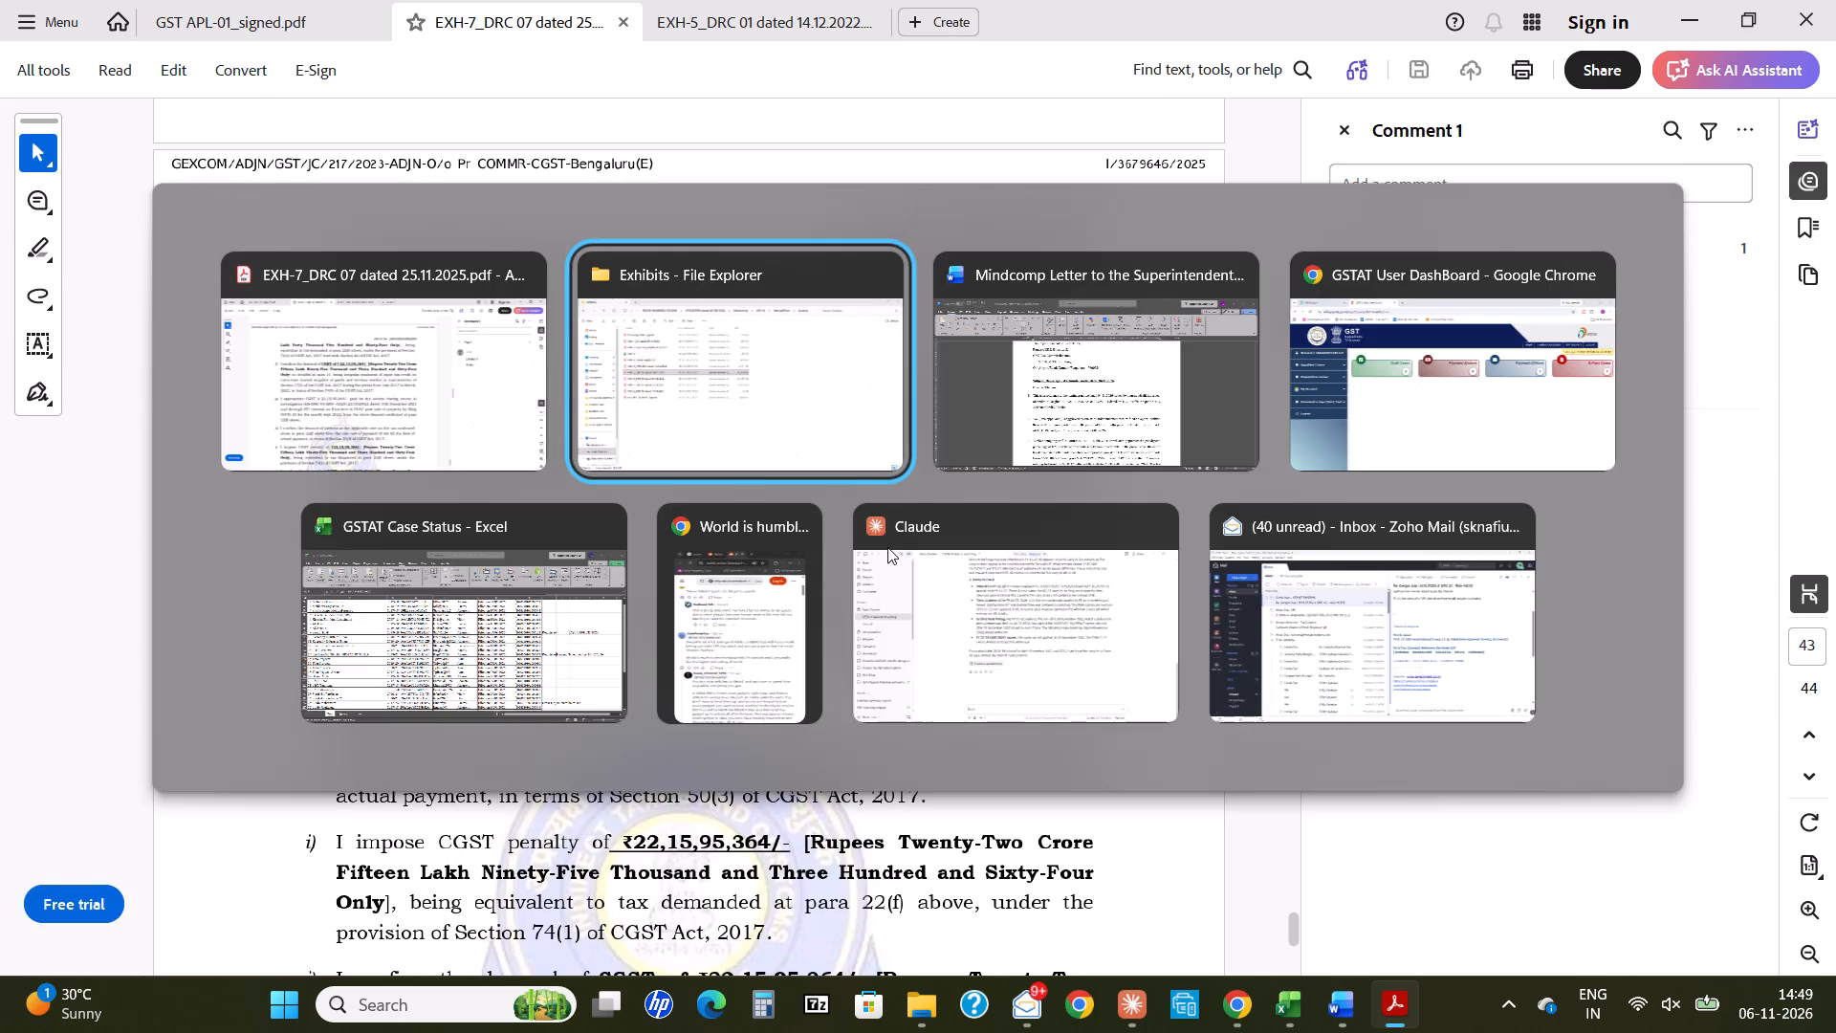
pyautogui.hotkey('alt', 'Tab')
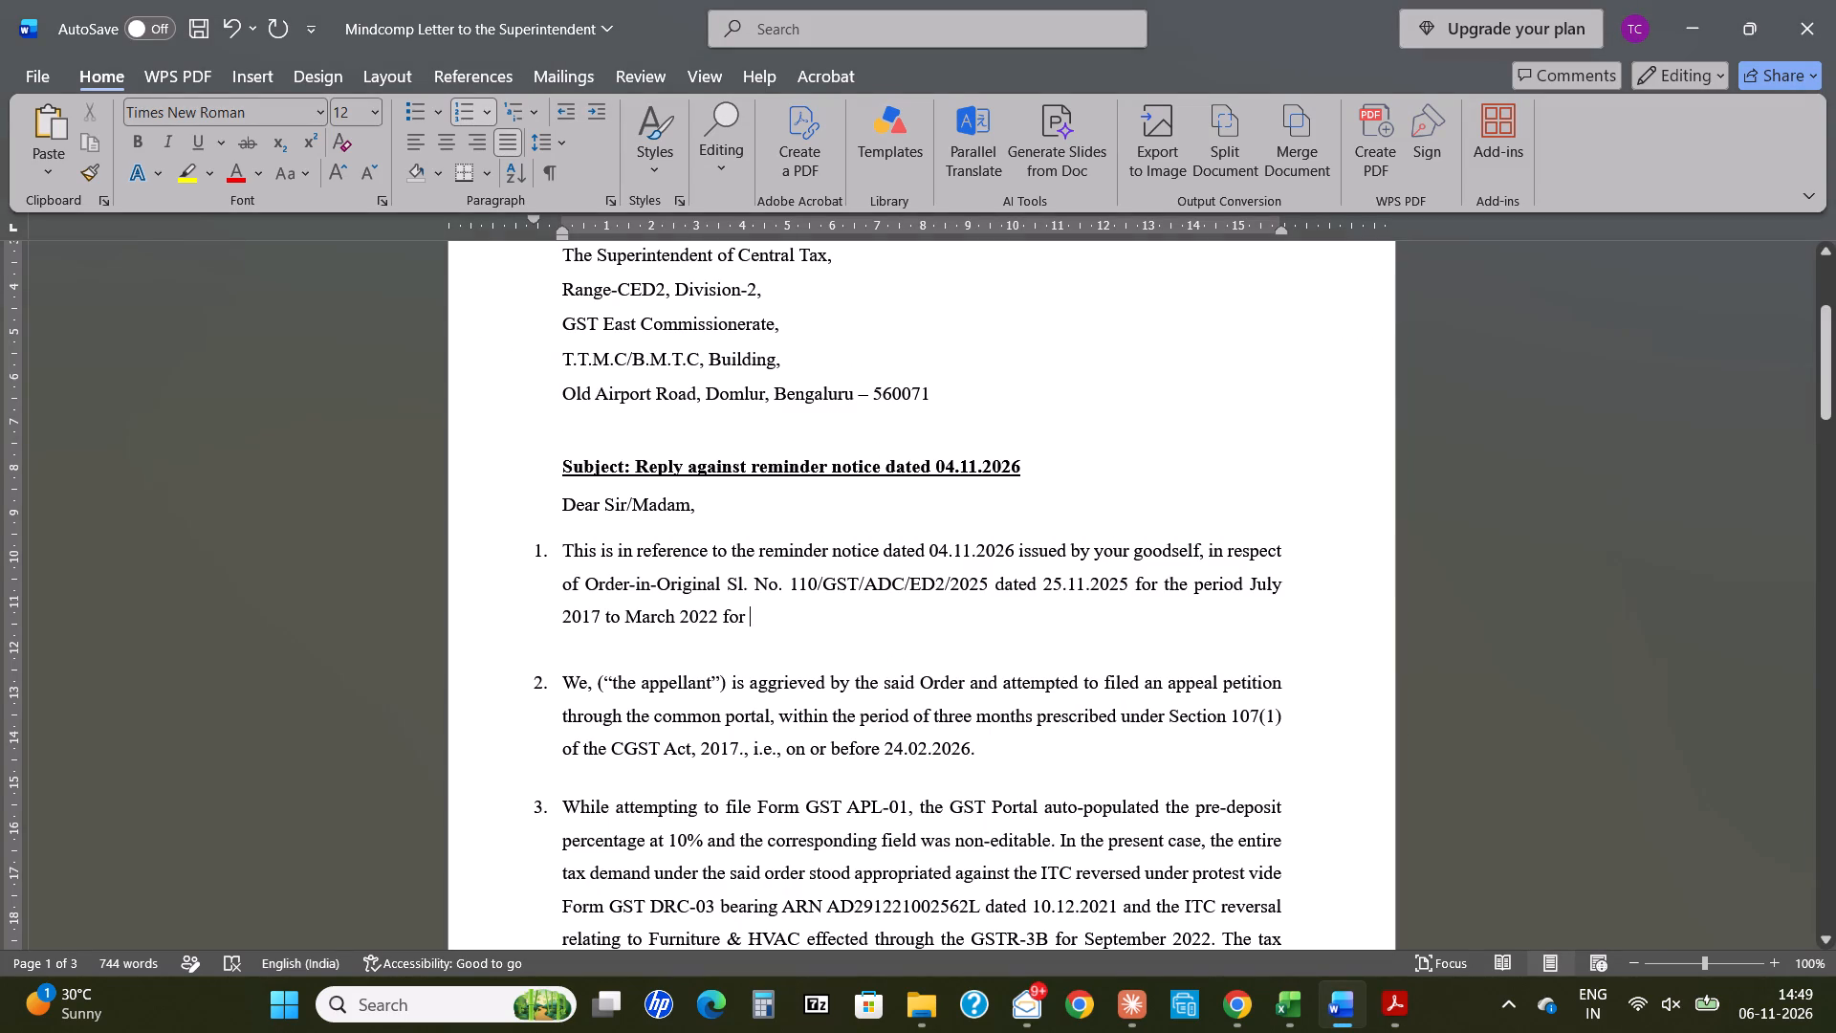
pyautogui.write('Mindcompy Proper')
pyautogui.press('BackSpace')
pyautogui.press('BackSpace')
pyautogui.press('BackSpace')
pyautogui.press('BackSpace')
pyautogui.press('BackSpace')
pyautogui.press('BackSpace')
pyautogui.press('BackSpace')
pyautogui.press('BackSpace')
pyautogui.press('space')
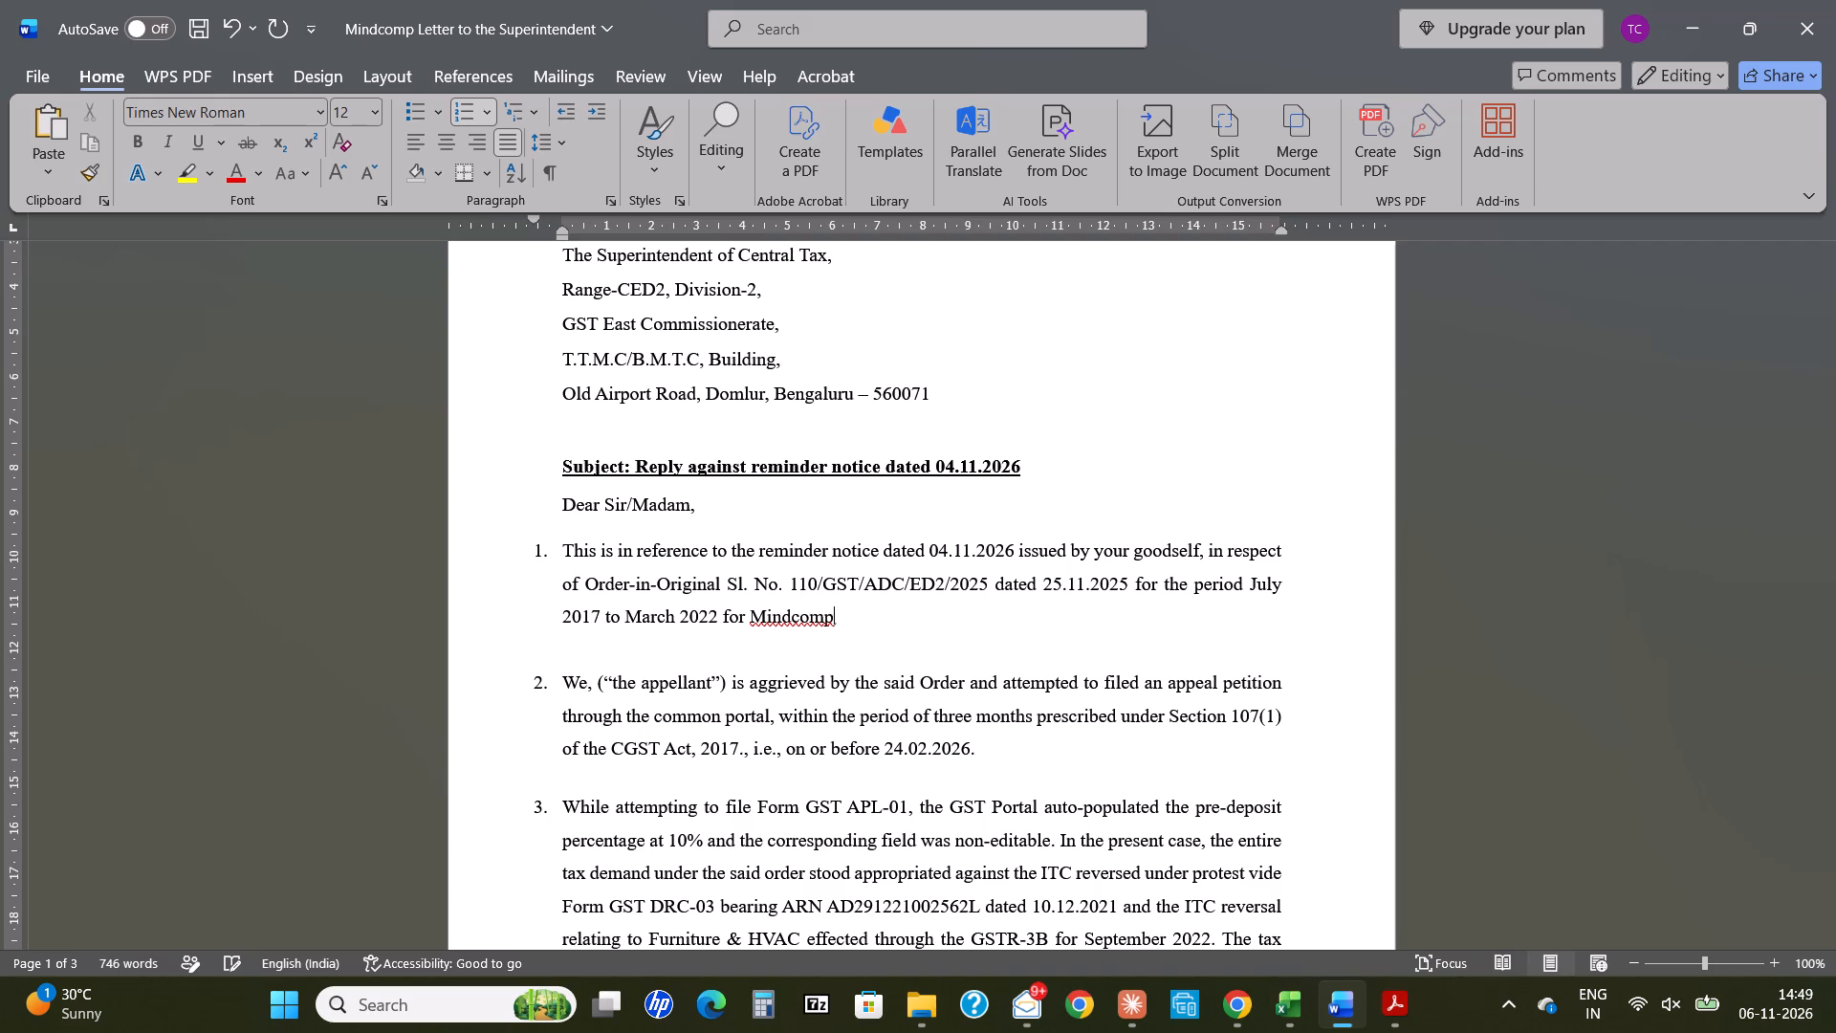
# Add the word "Mindcomp" to the spelling dictionary.
pyautogui.rightClick(795, 612)
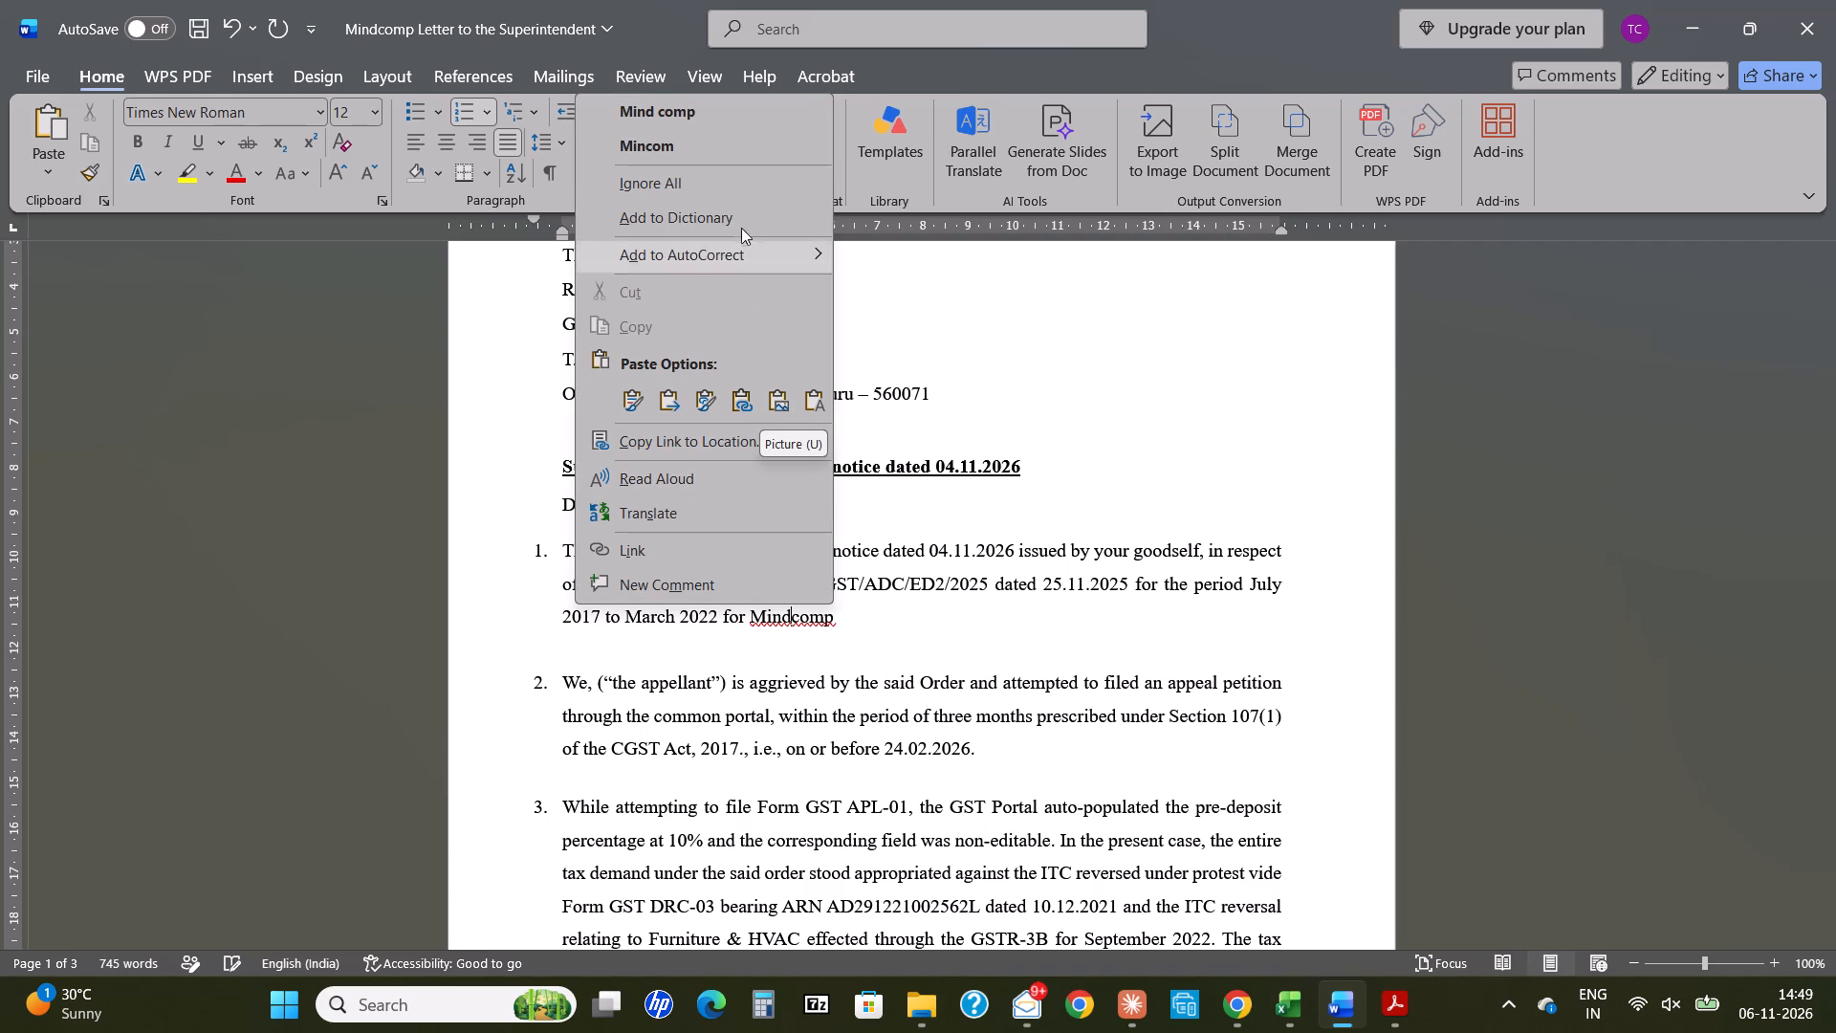
pyautogui.click(735, 215)
# Complete the company name at the end of paragraph 1 as "Mindcomp Properties Private Limited", checking it against the DRC 07.
pyautogui.scroll(-6, 786, 673)
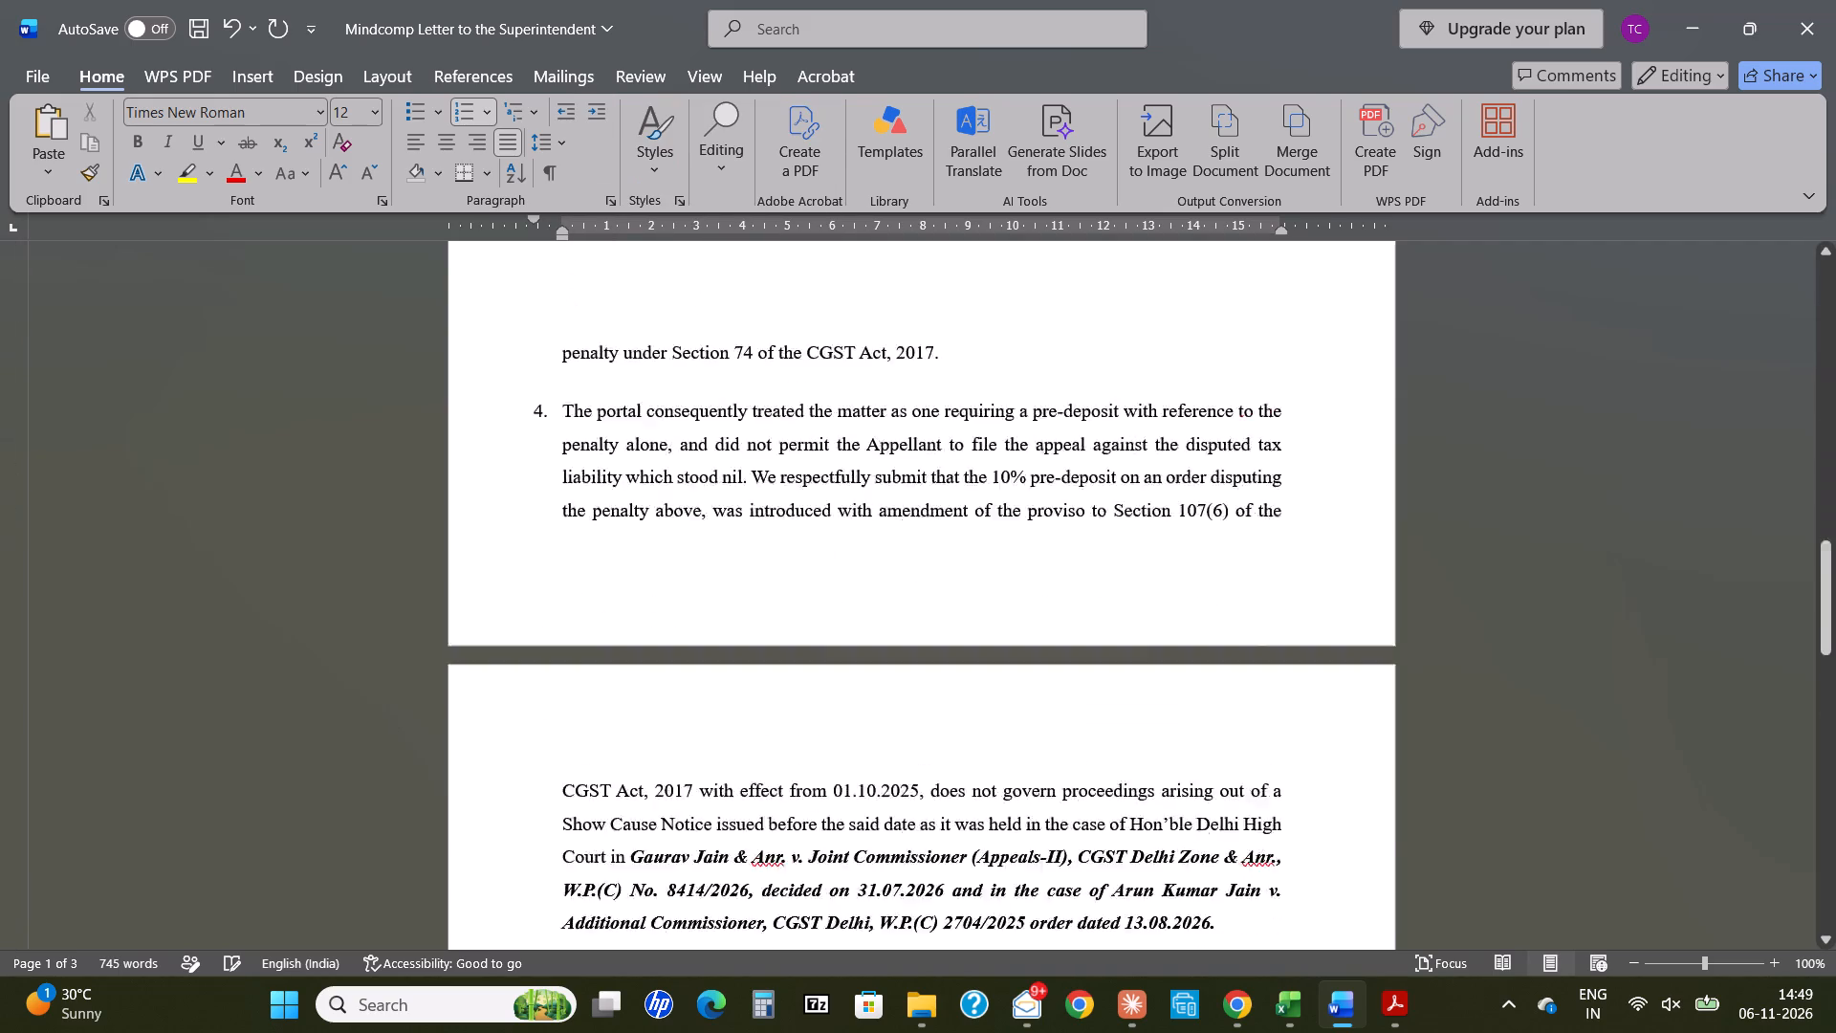
pyautogui.scroll(-2, 786, 673)
pyautogui.scroll(8, 786, 673)
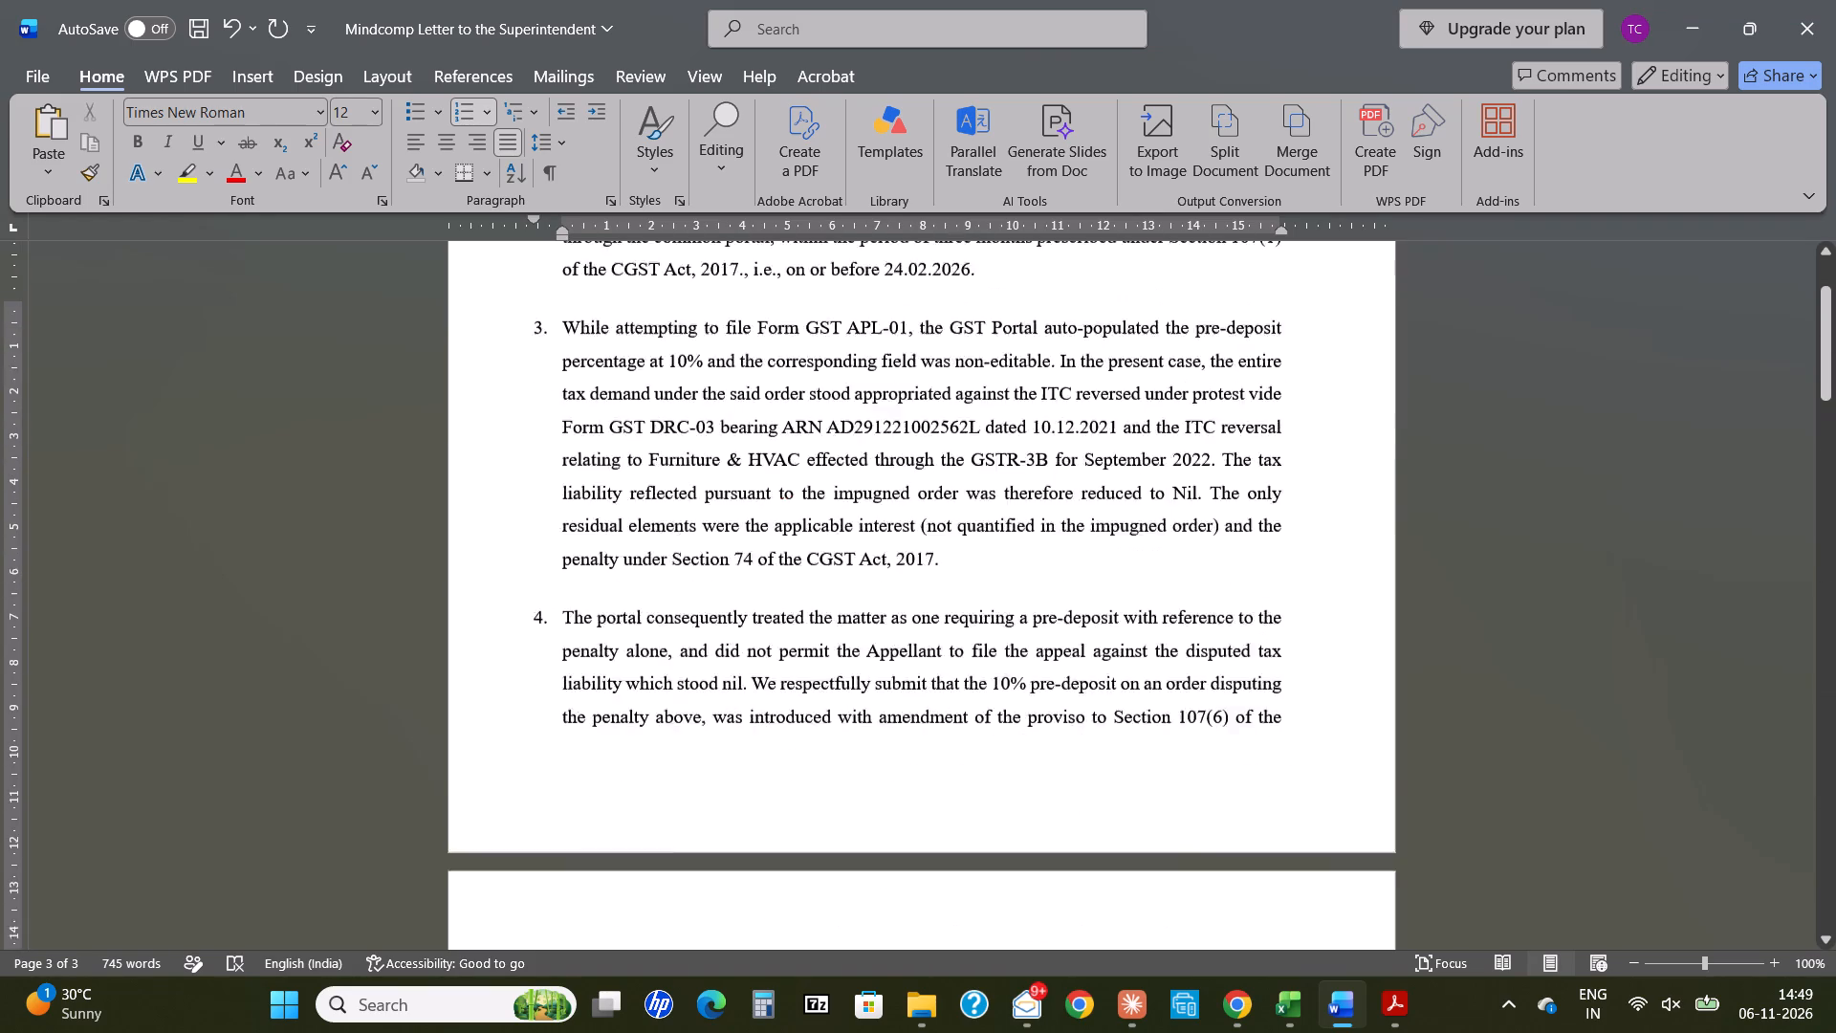
pyautogui.scroll(7, 786, 673)
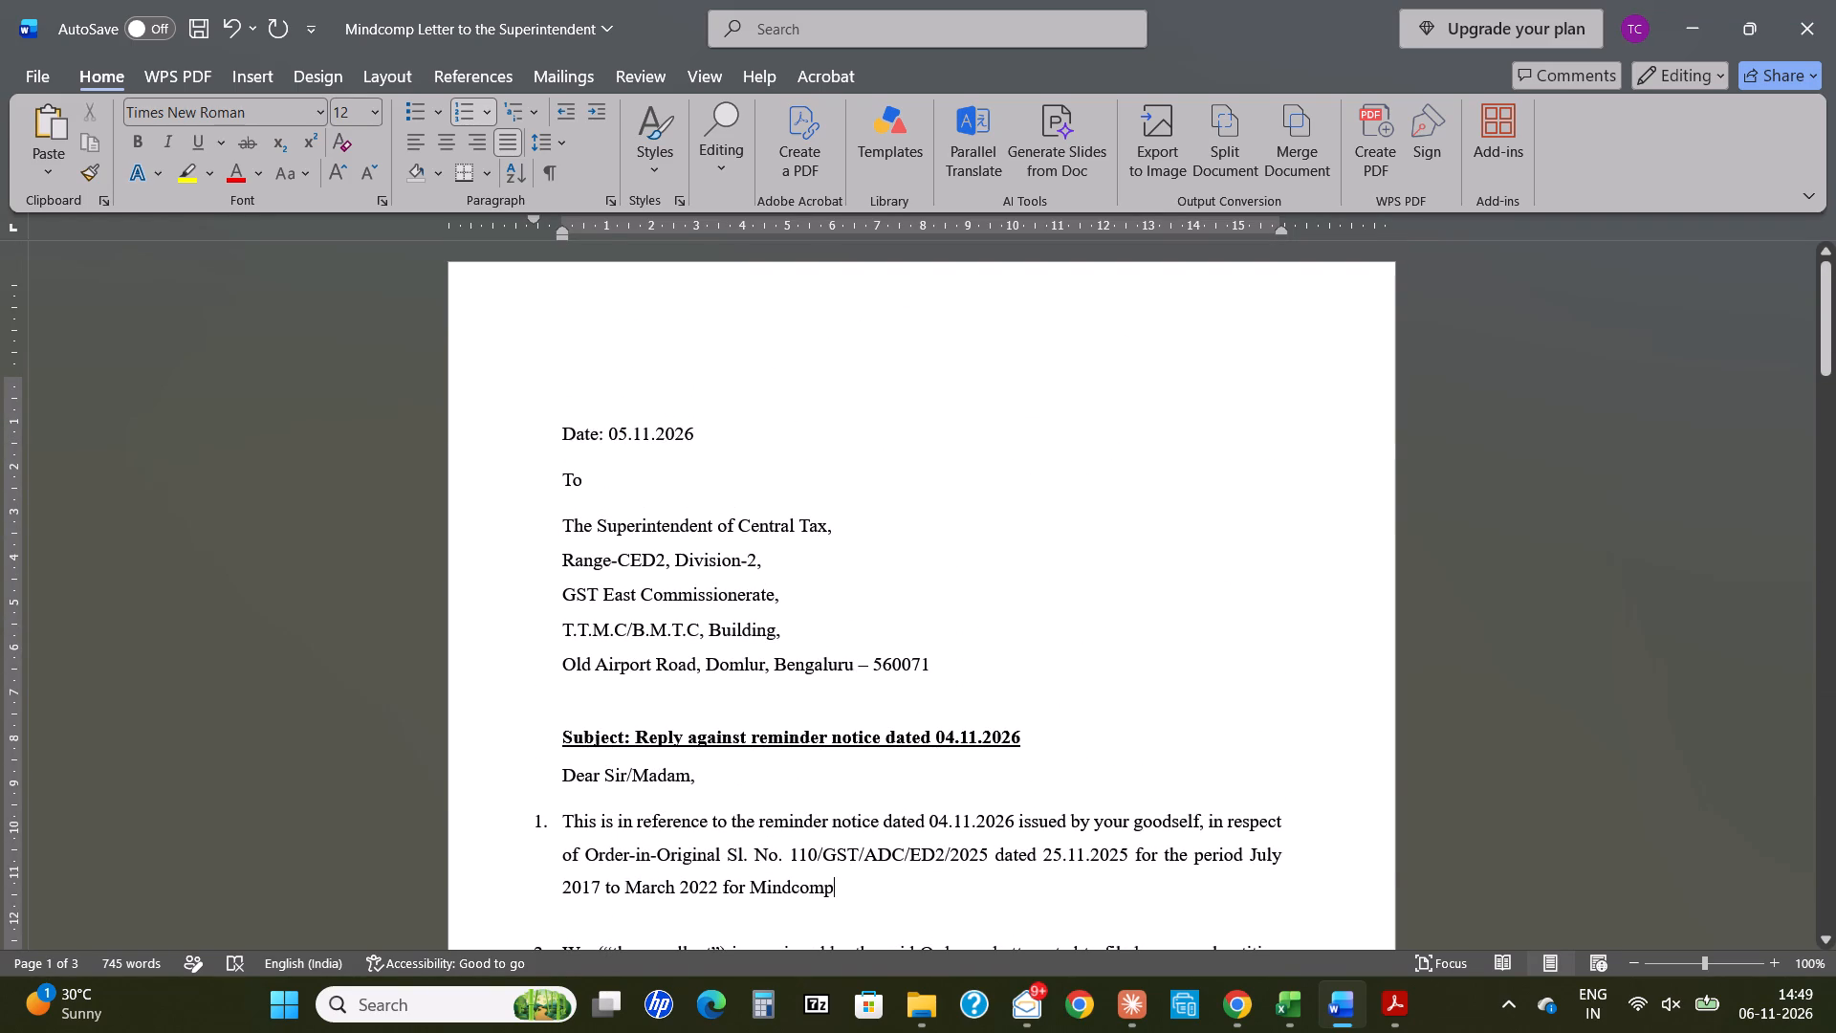
pyautogui.hotkey('alt', 'Tab')
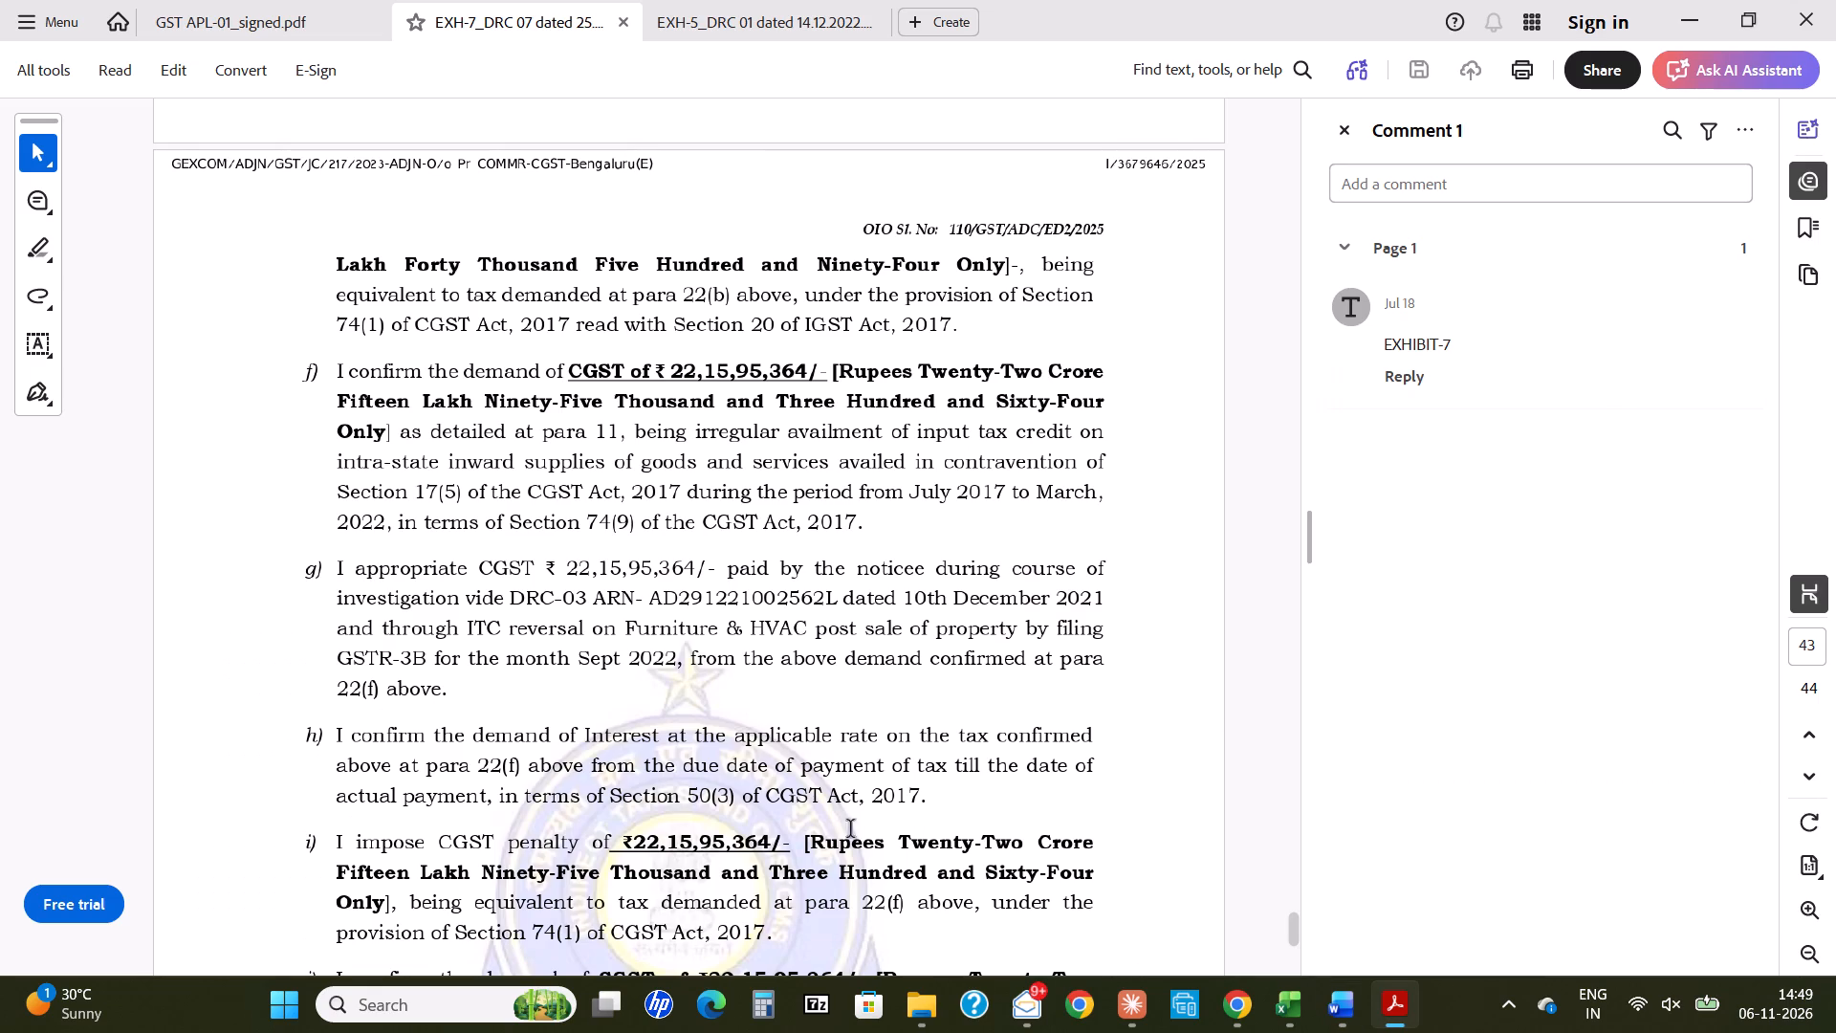
pyautogui.scroll(20, 838, 834)
pyautogui.scroll(6, 838, 834)
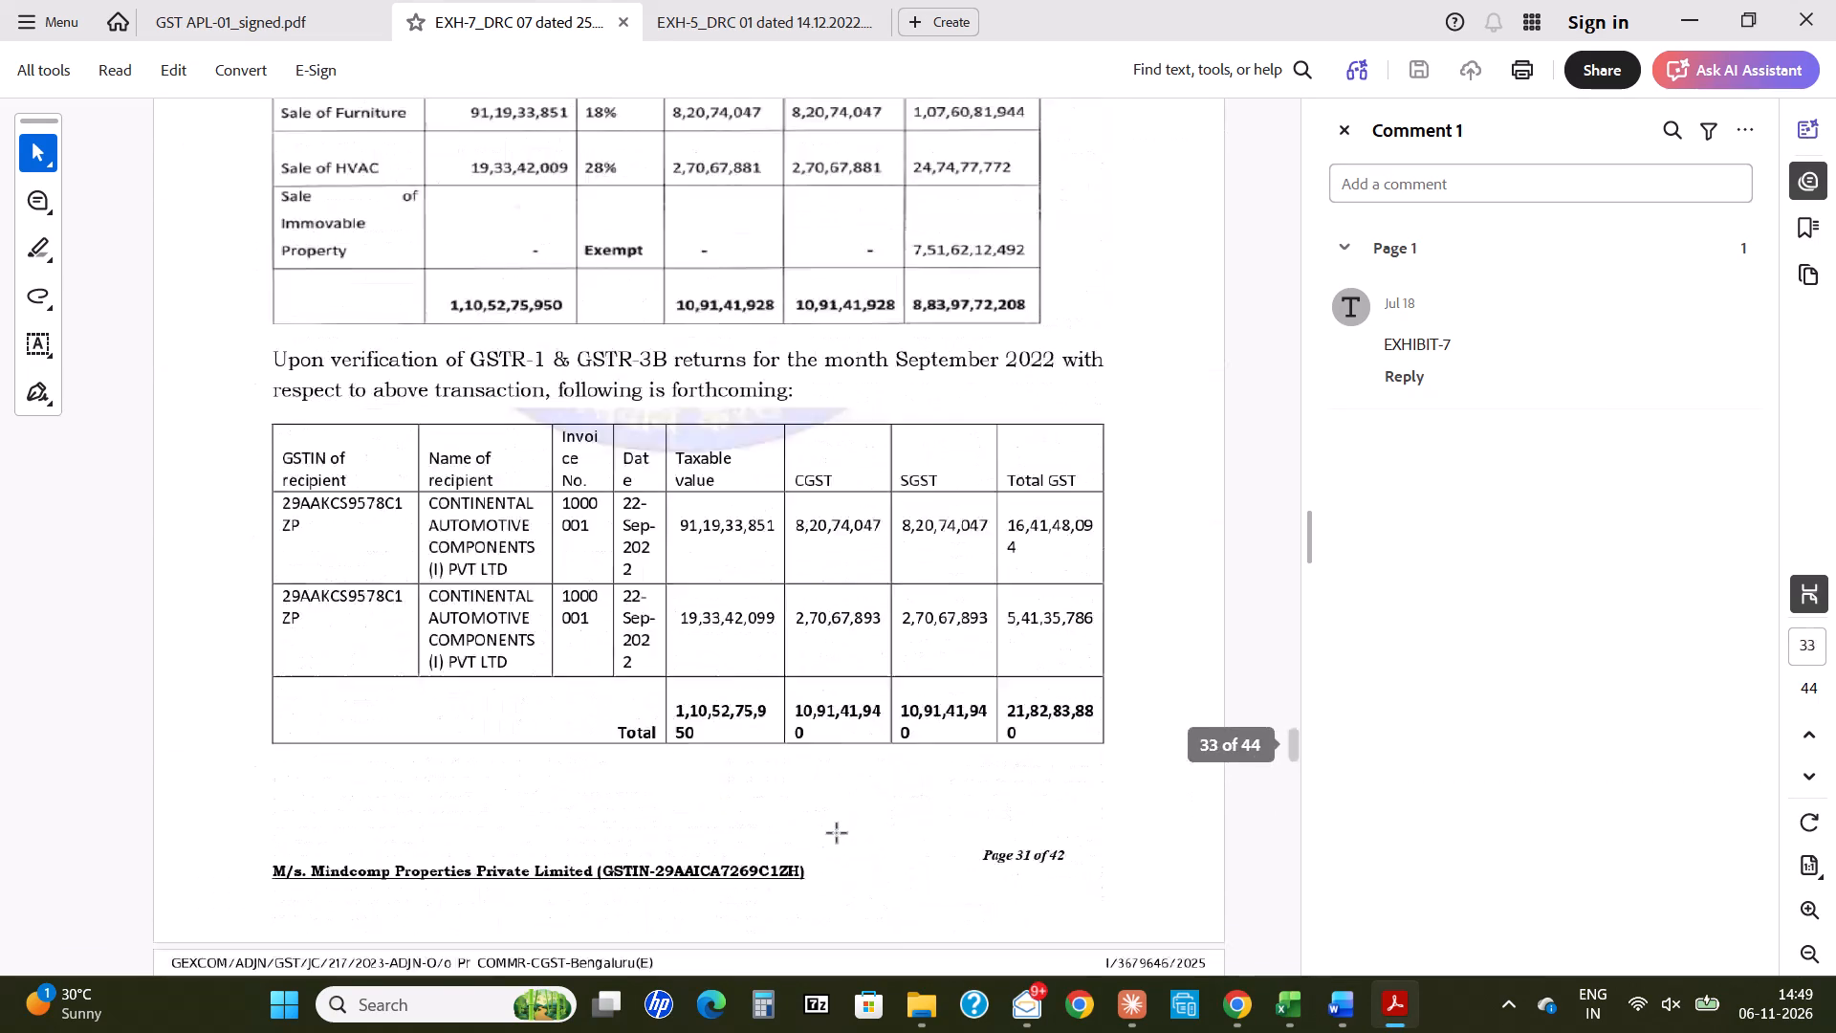
pyautogui.press('Home')
pyautogui.click(838, 834)
pyautogui.hotkey('alt', 'Tab')
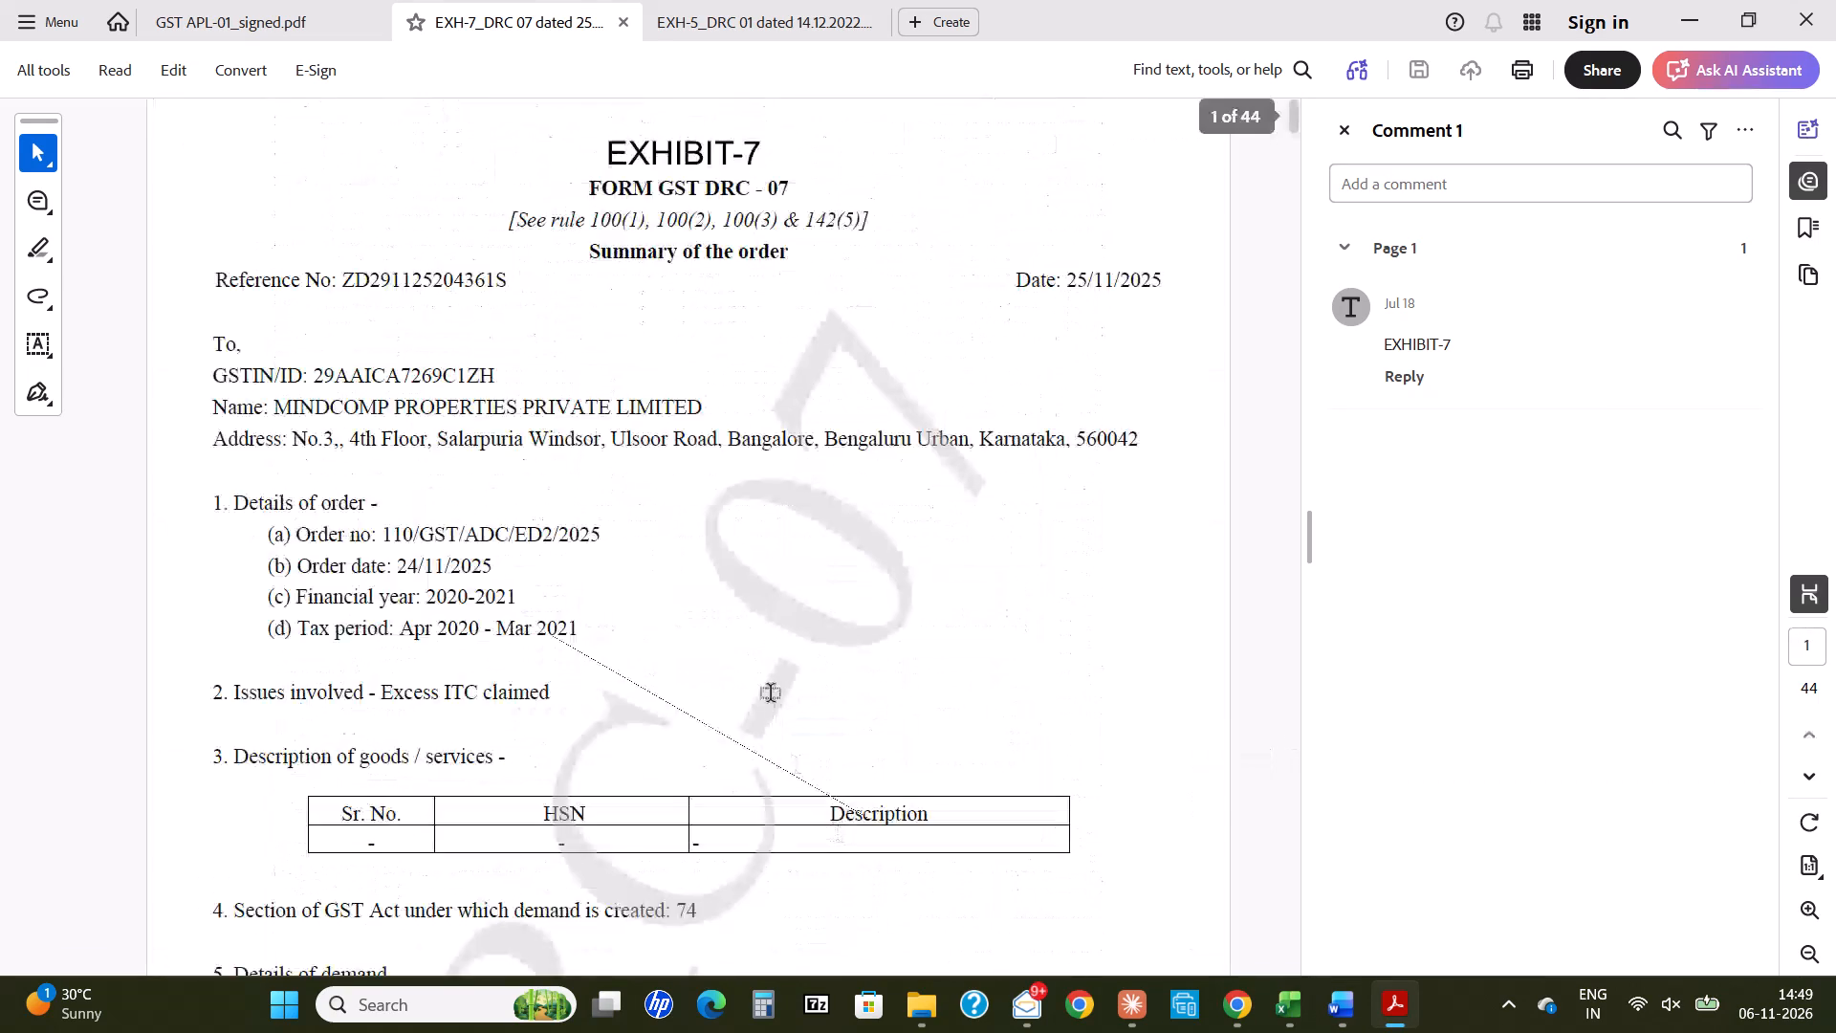
pyautogui.hotkey('alt', 'Tab')
pyautogui.hotkey('alt', 'Tab')
pyautogui.press('space')
pyautogui.write('Properties')
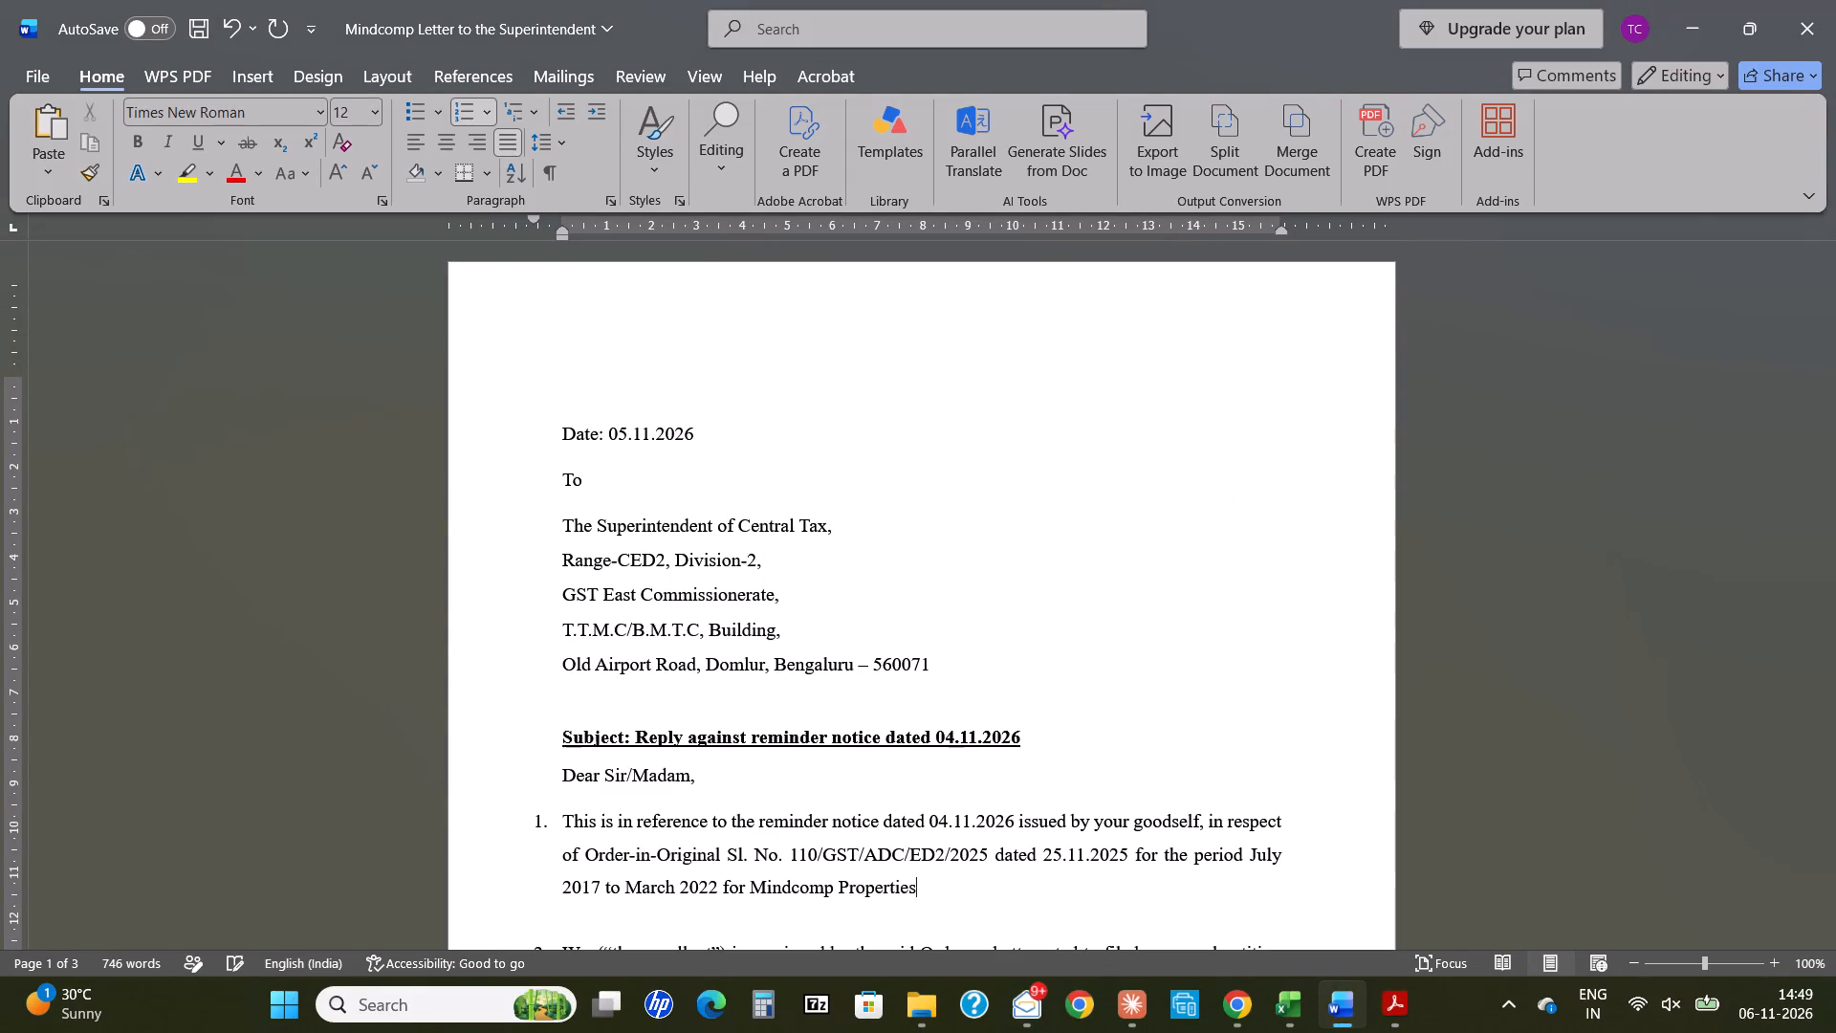
pyautogui.press('space')
pyautogui.hotkey('alt', 'Tab')
pyautogui.hotkey('alt', 'Tab')
pyautogui.write('Private Limited')
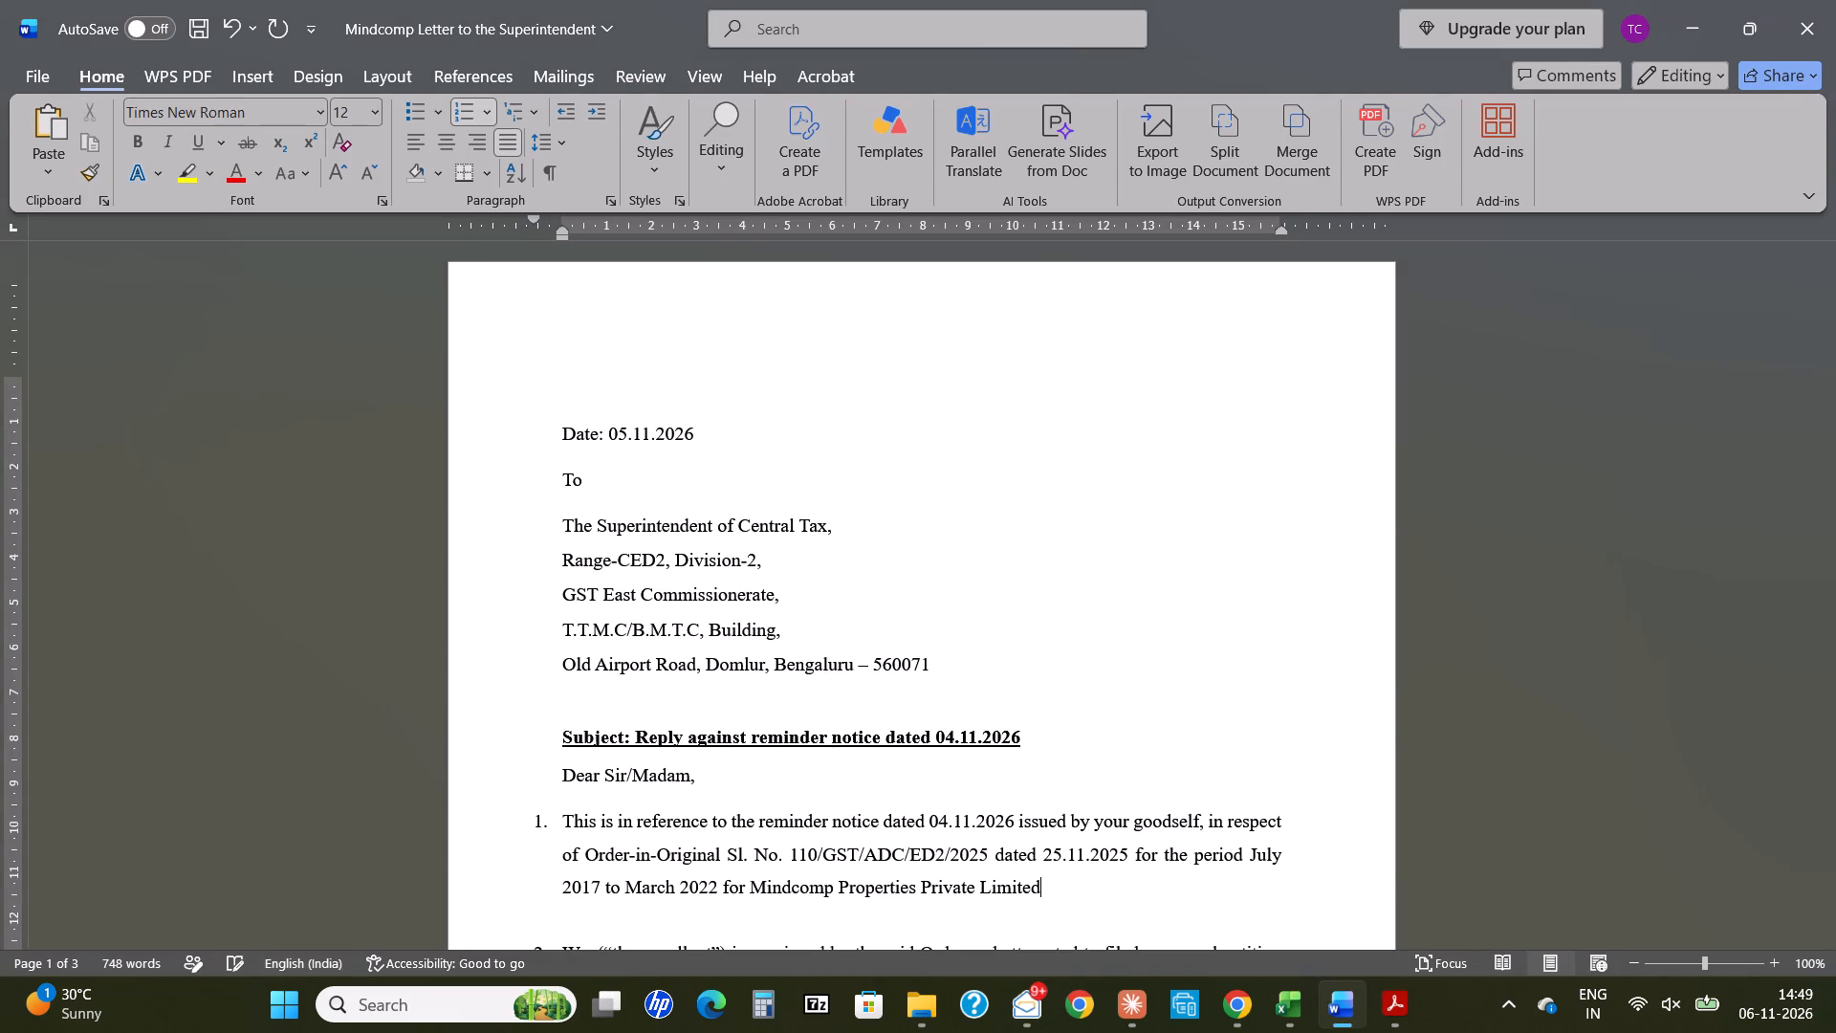
# Append the company's GSTIN after its name as "[GSTIN - …].", copying the number from the DRC 07.
pyautogui.press('space')
pyautogui.write('[GSTIN -')
pyautogui.press('space')
pyautogui.hotkey('alt', 'Tab')
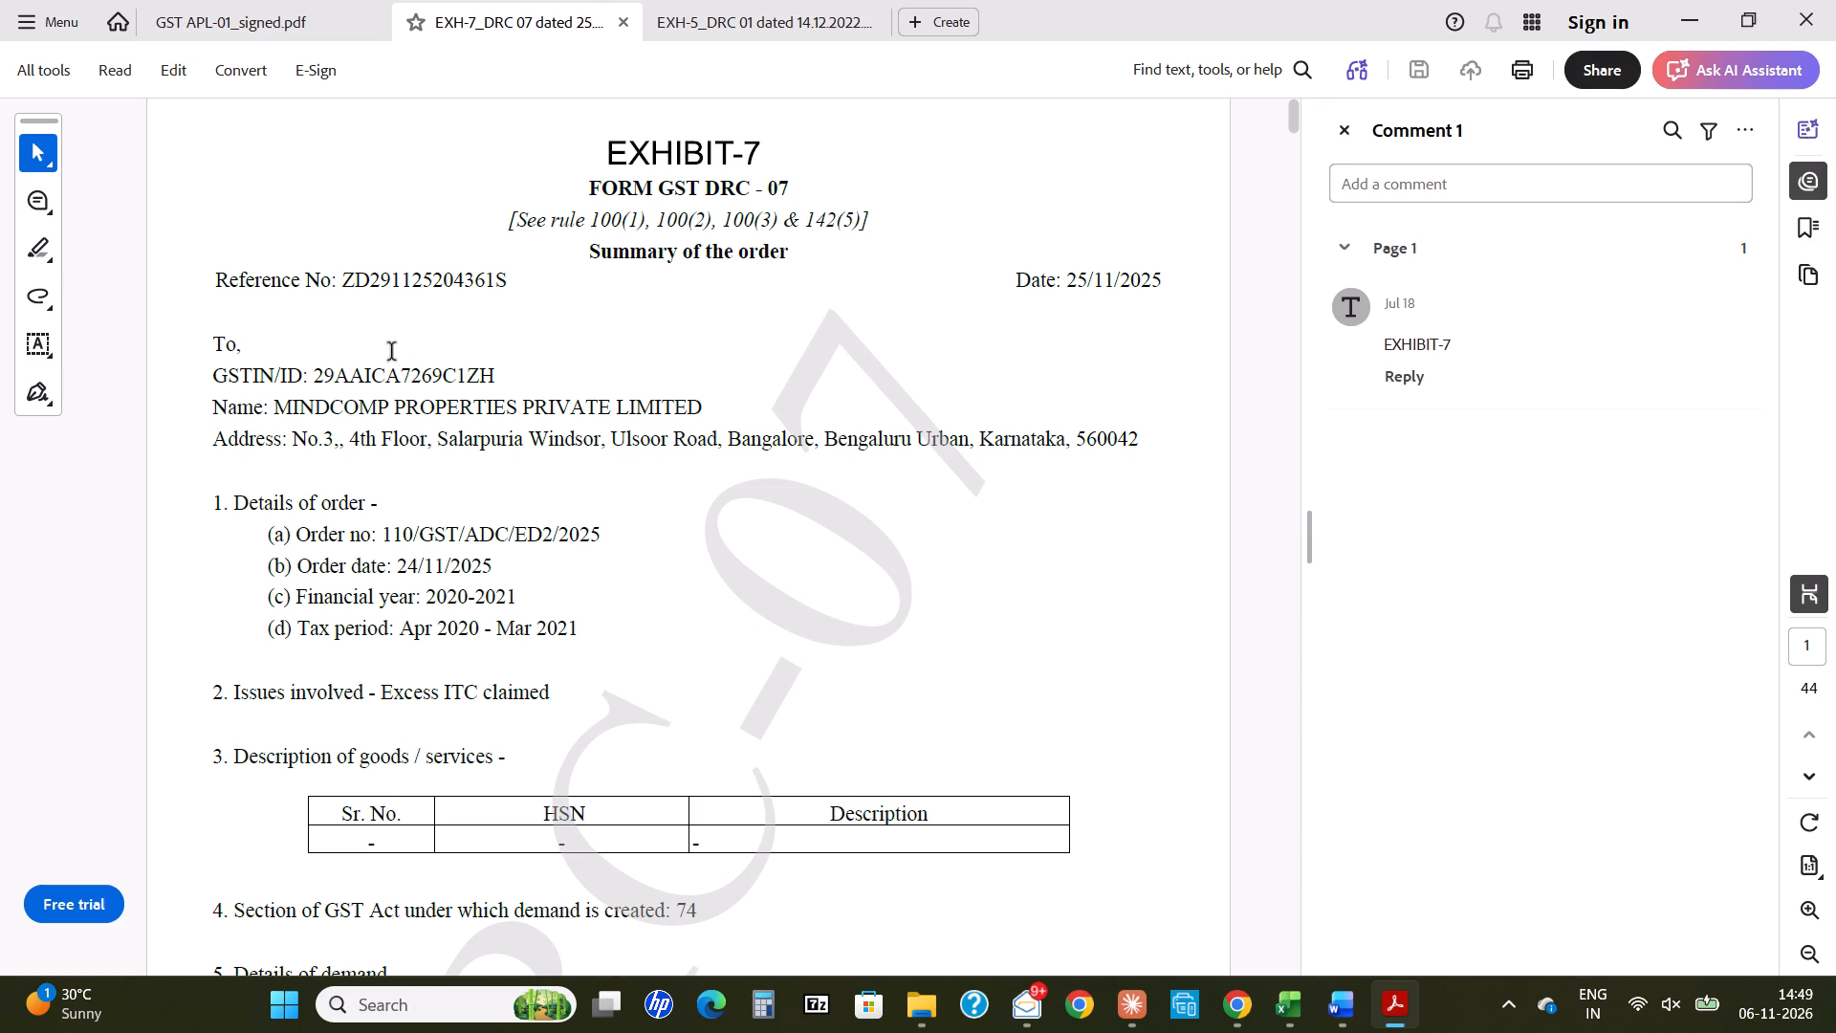
pyautogui.doubleClick(383, 369)
pyautogui.hotkey('ctrl', 'c')
pyautogui.hotkey('alt', 'Tab')
pyautogui.hotkey('ctrl', 'v')
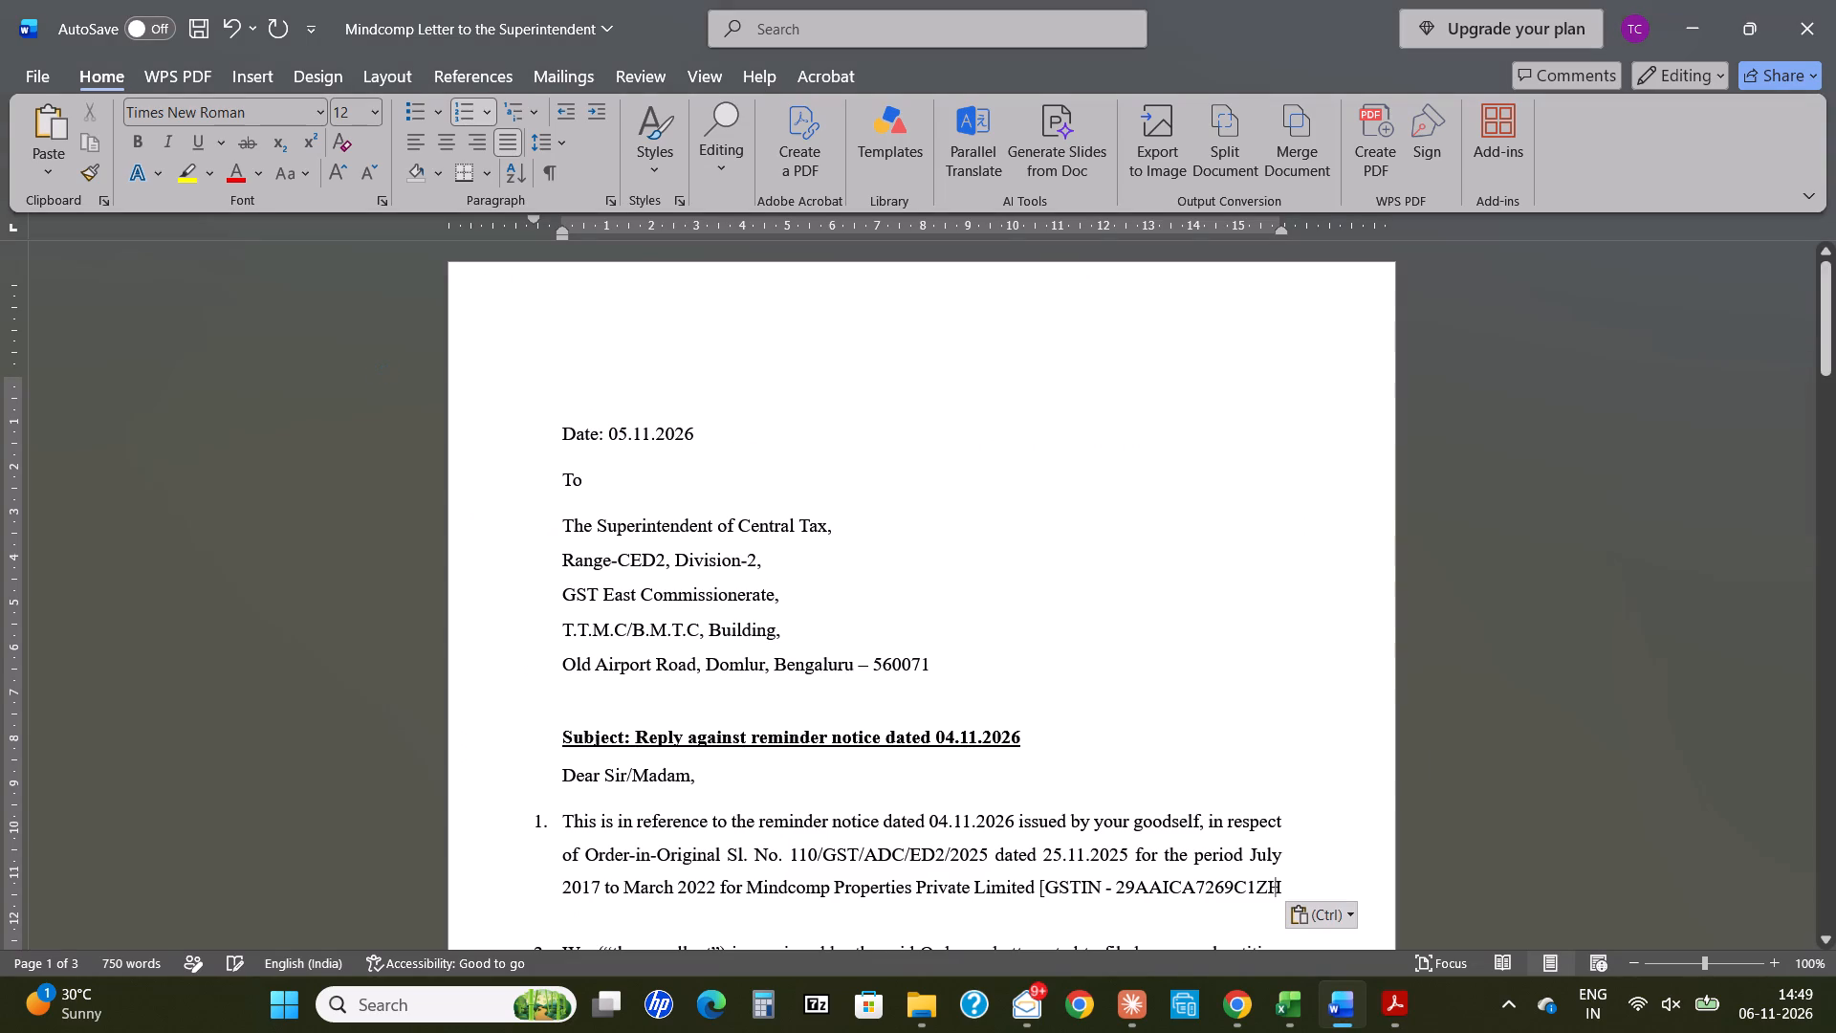
pyautogui.write('].')
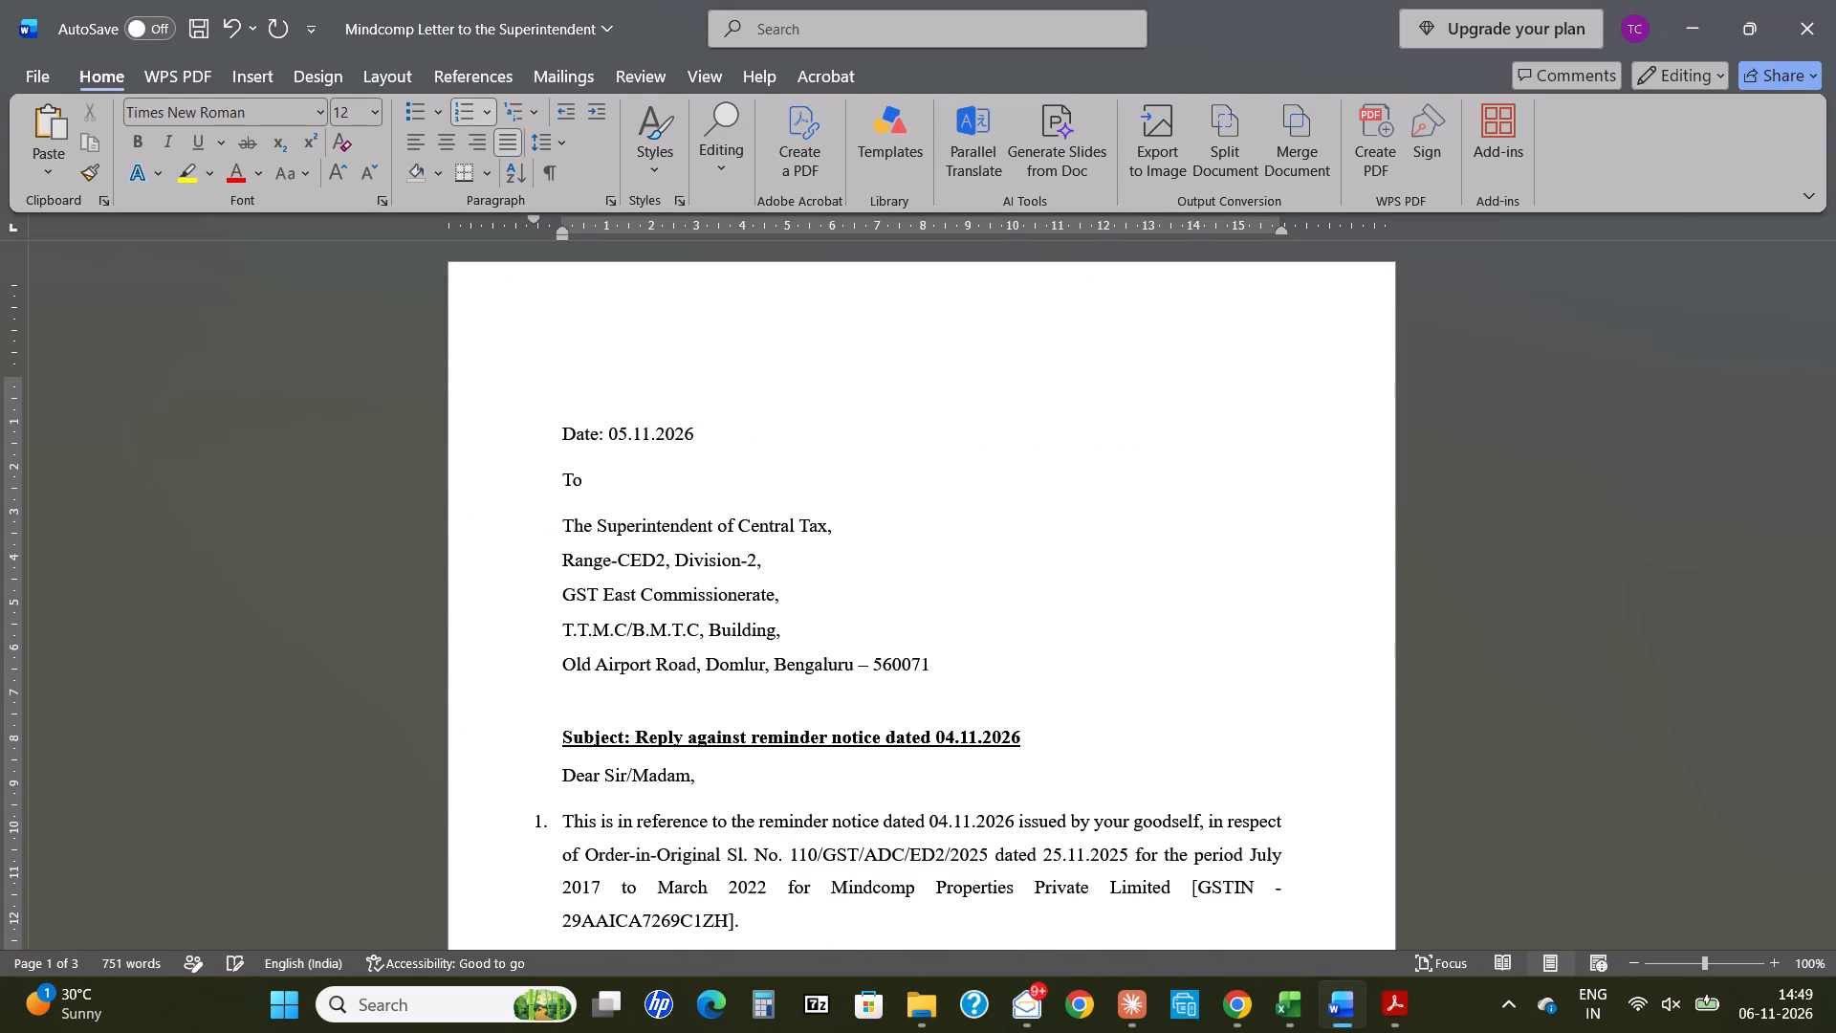
pyautogui.hotkey('alt', 'Tab')
pyautogui.hotkey('alt', 'Tab')
# Copy paragraph 8 on the reminder notice with its full italic quotation, for insertion at the start of paragraph 2.
pyautogui.scroll(-2, 383, 369)
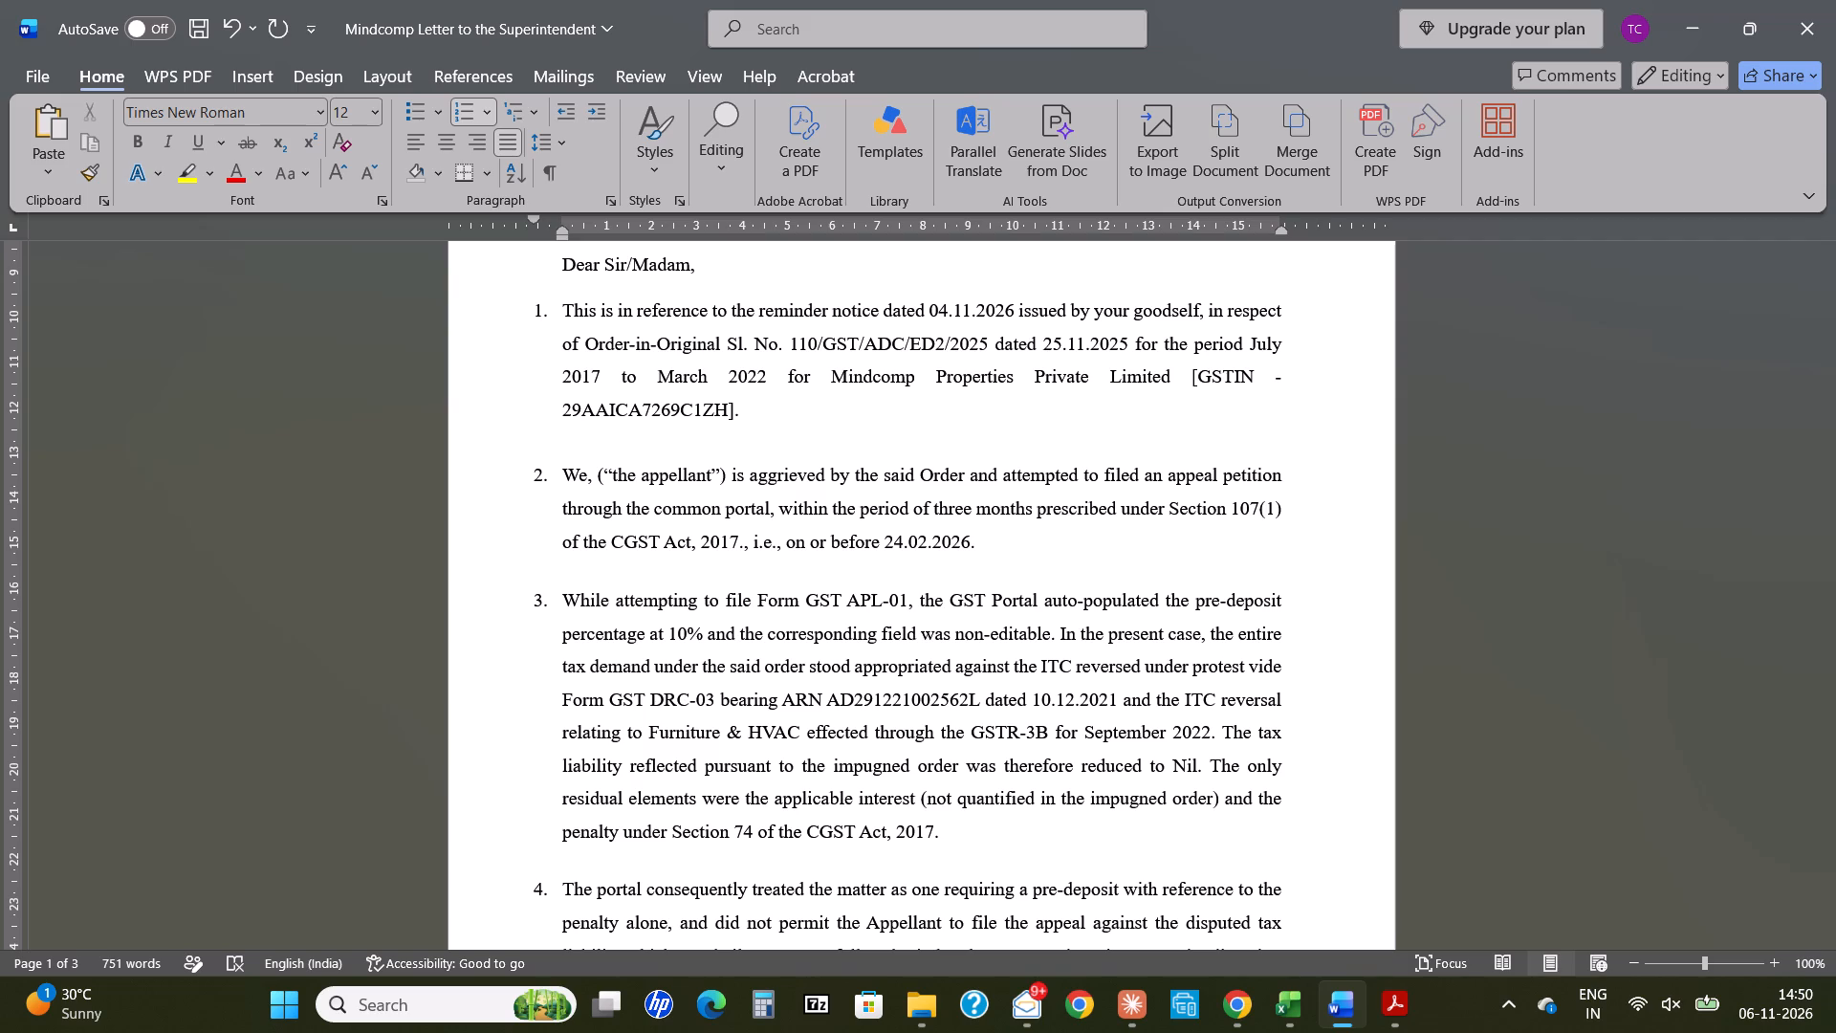
pyautogui.press('Right')
pyautogui.press('Right')
pyautogui.press('Right')
pyautogui.press('Right')
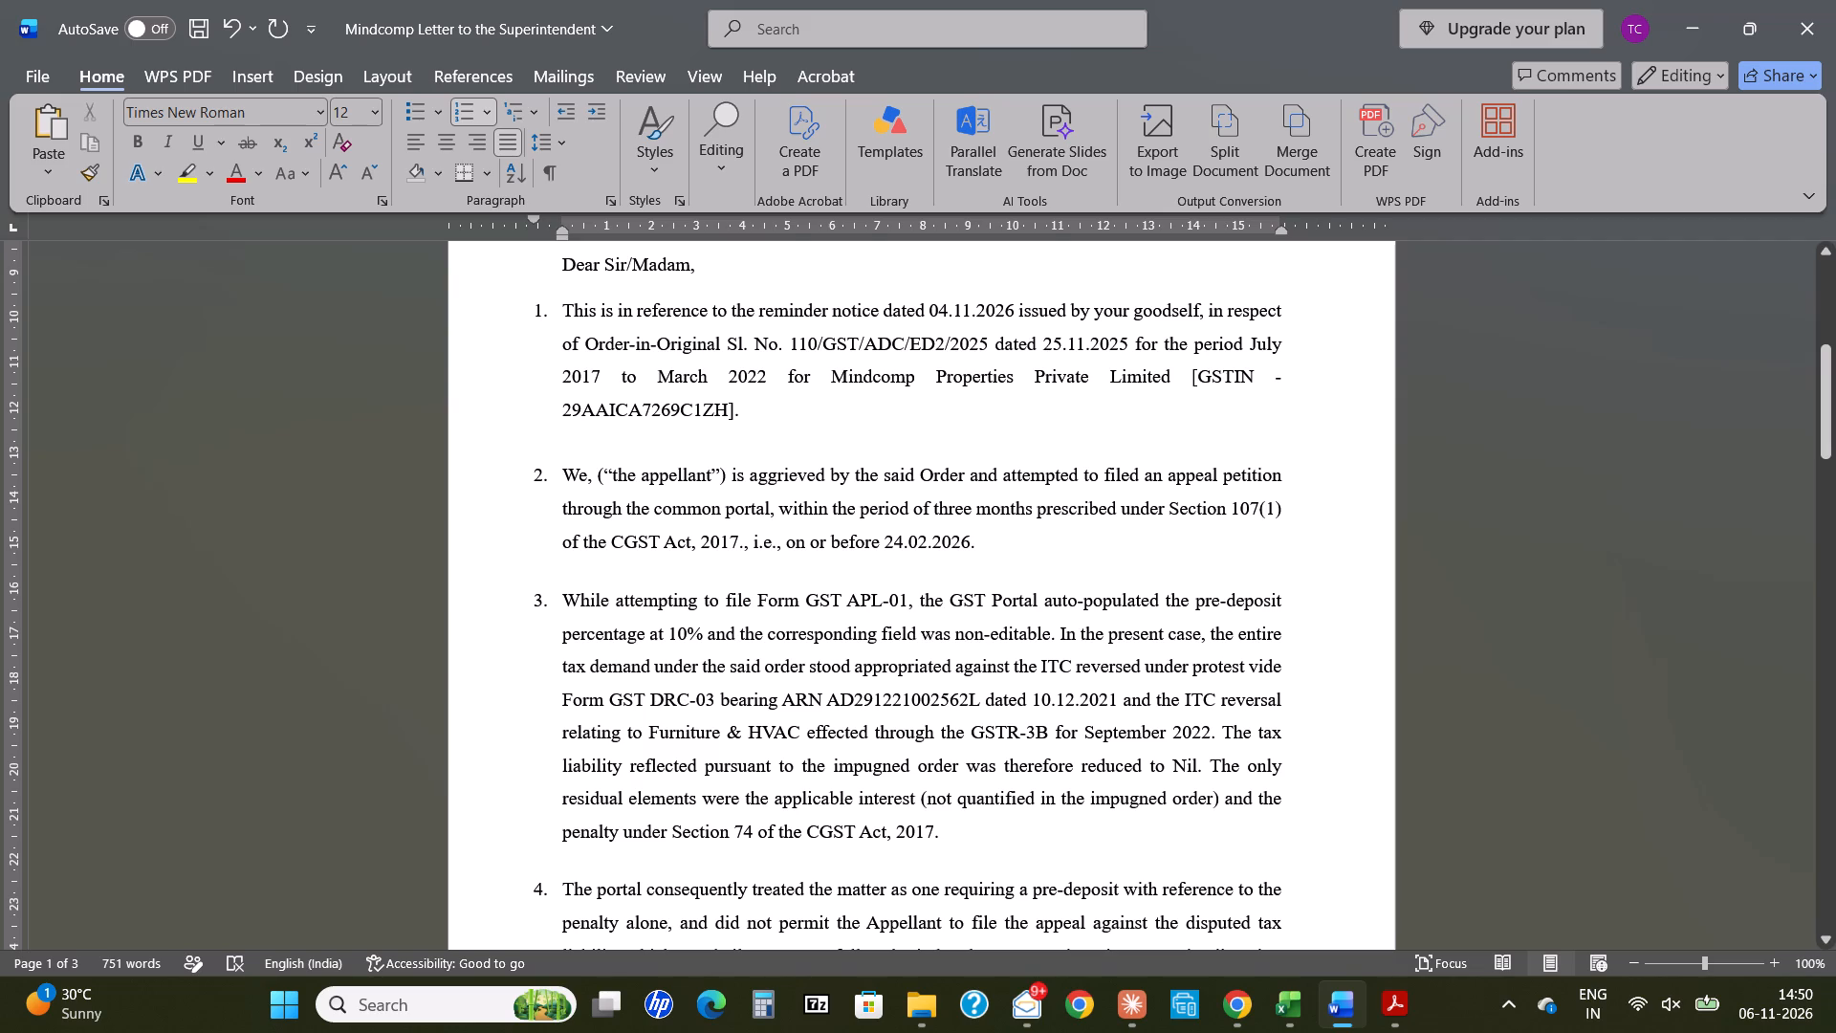
pyautogui.scroll(-5, 700, 551)
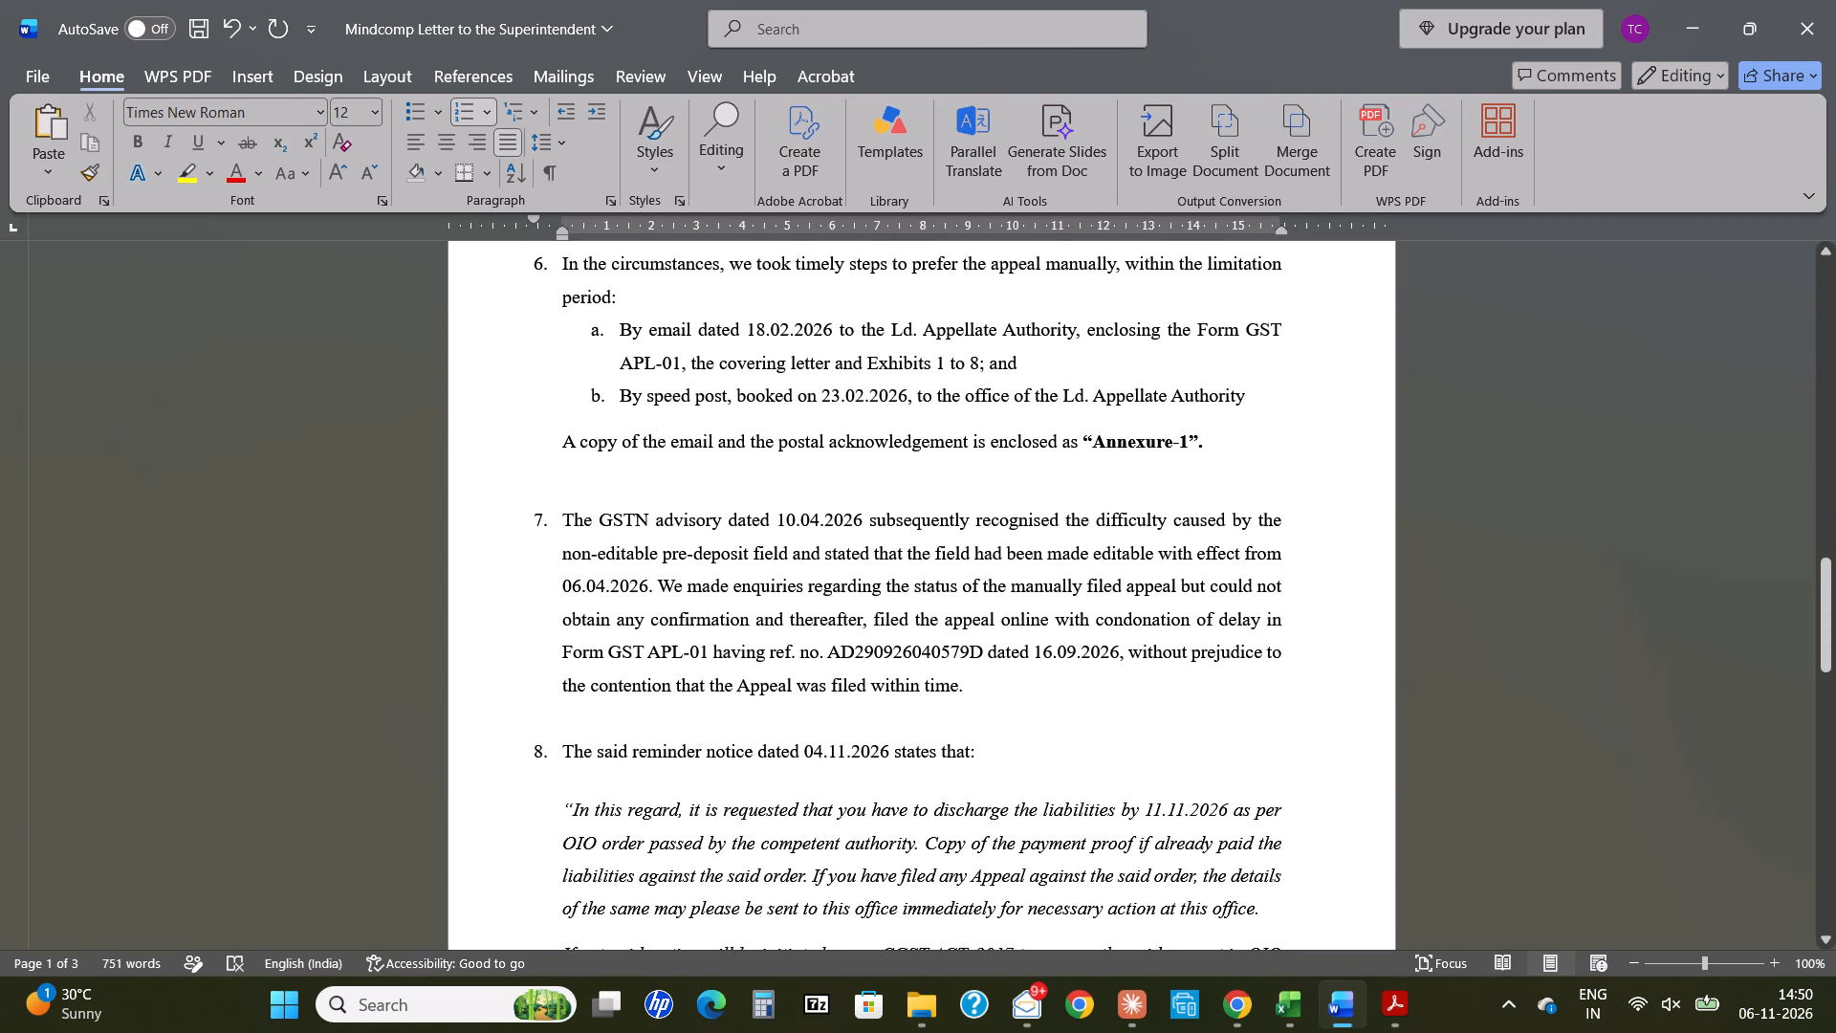
pyautogui.click(566, 758)
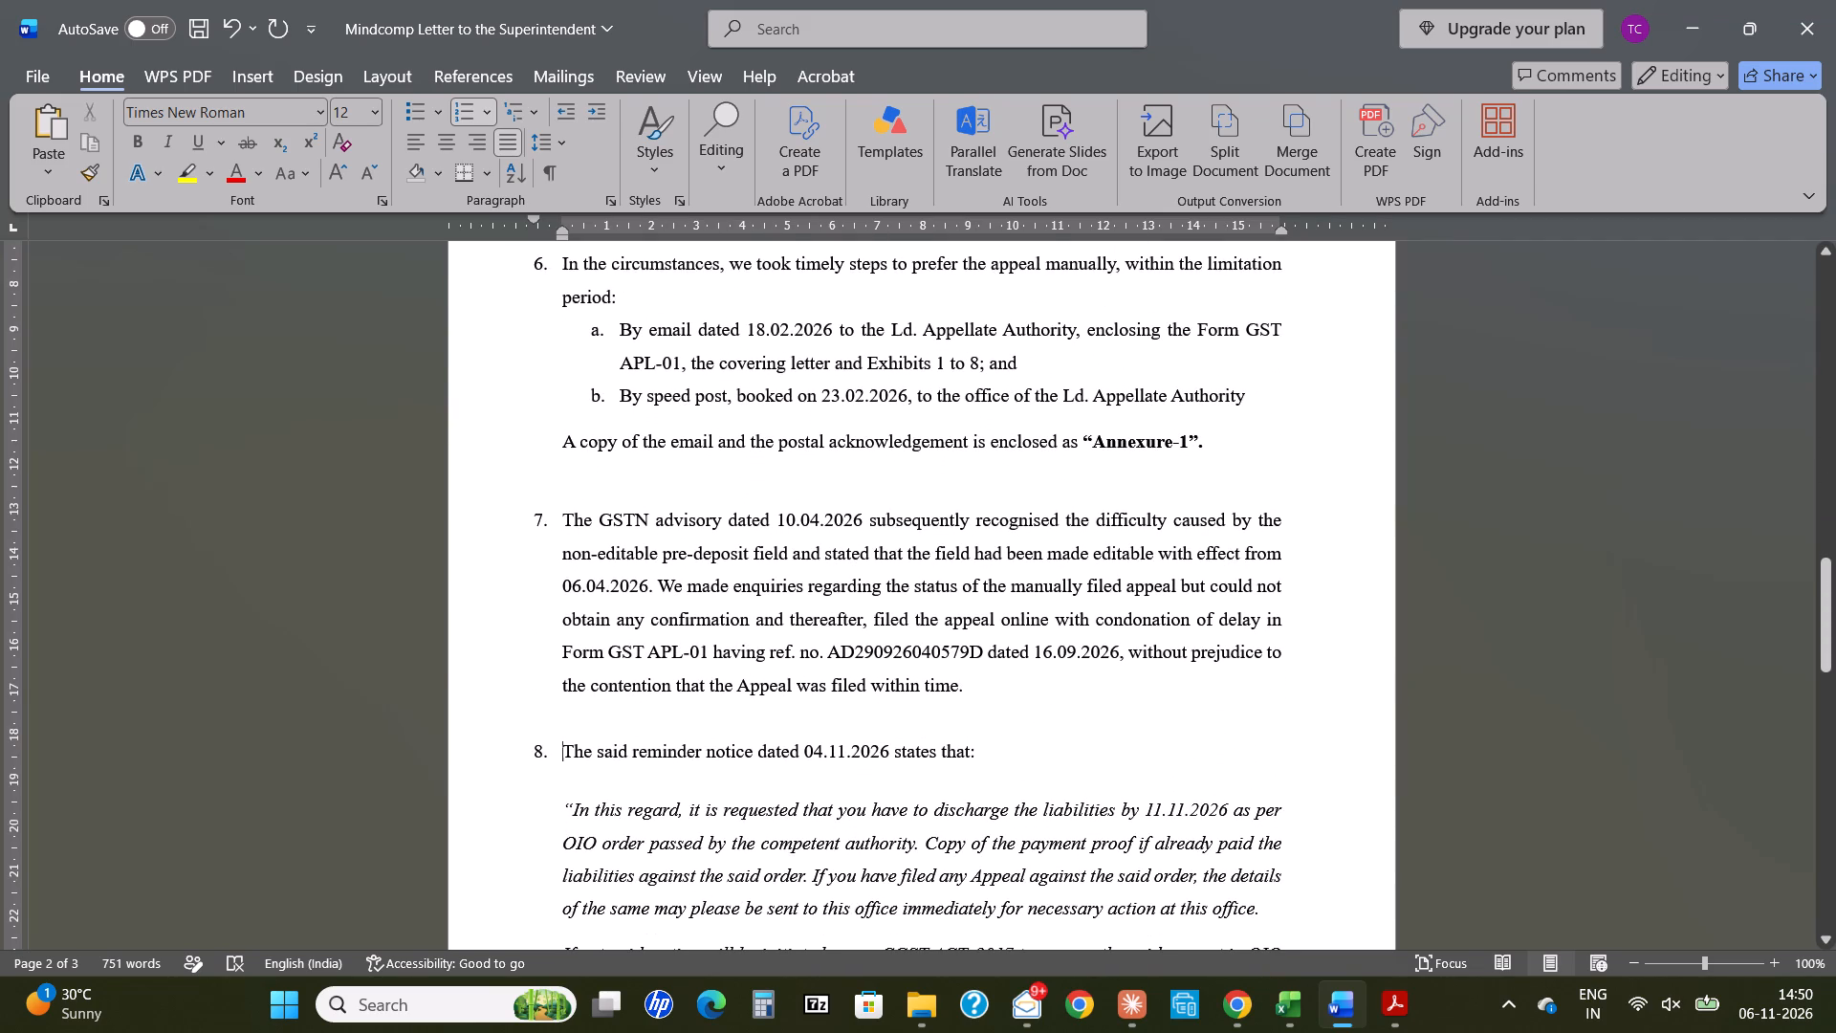
pyautogui.hotkey('ctrl', 'shift', 'Down')
pyautogui.hotkey('ctrl', 'shift', 'Down')
pyautogui.hotkey('ctrl', 'shift', 'Down')
pyautogui.hotkey('ctrl', 'shift', 'Down')
pyautogui.hotkey('ctrl', 'shift', 'Down')
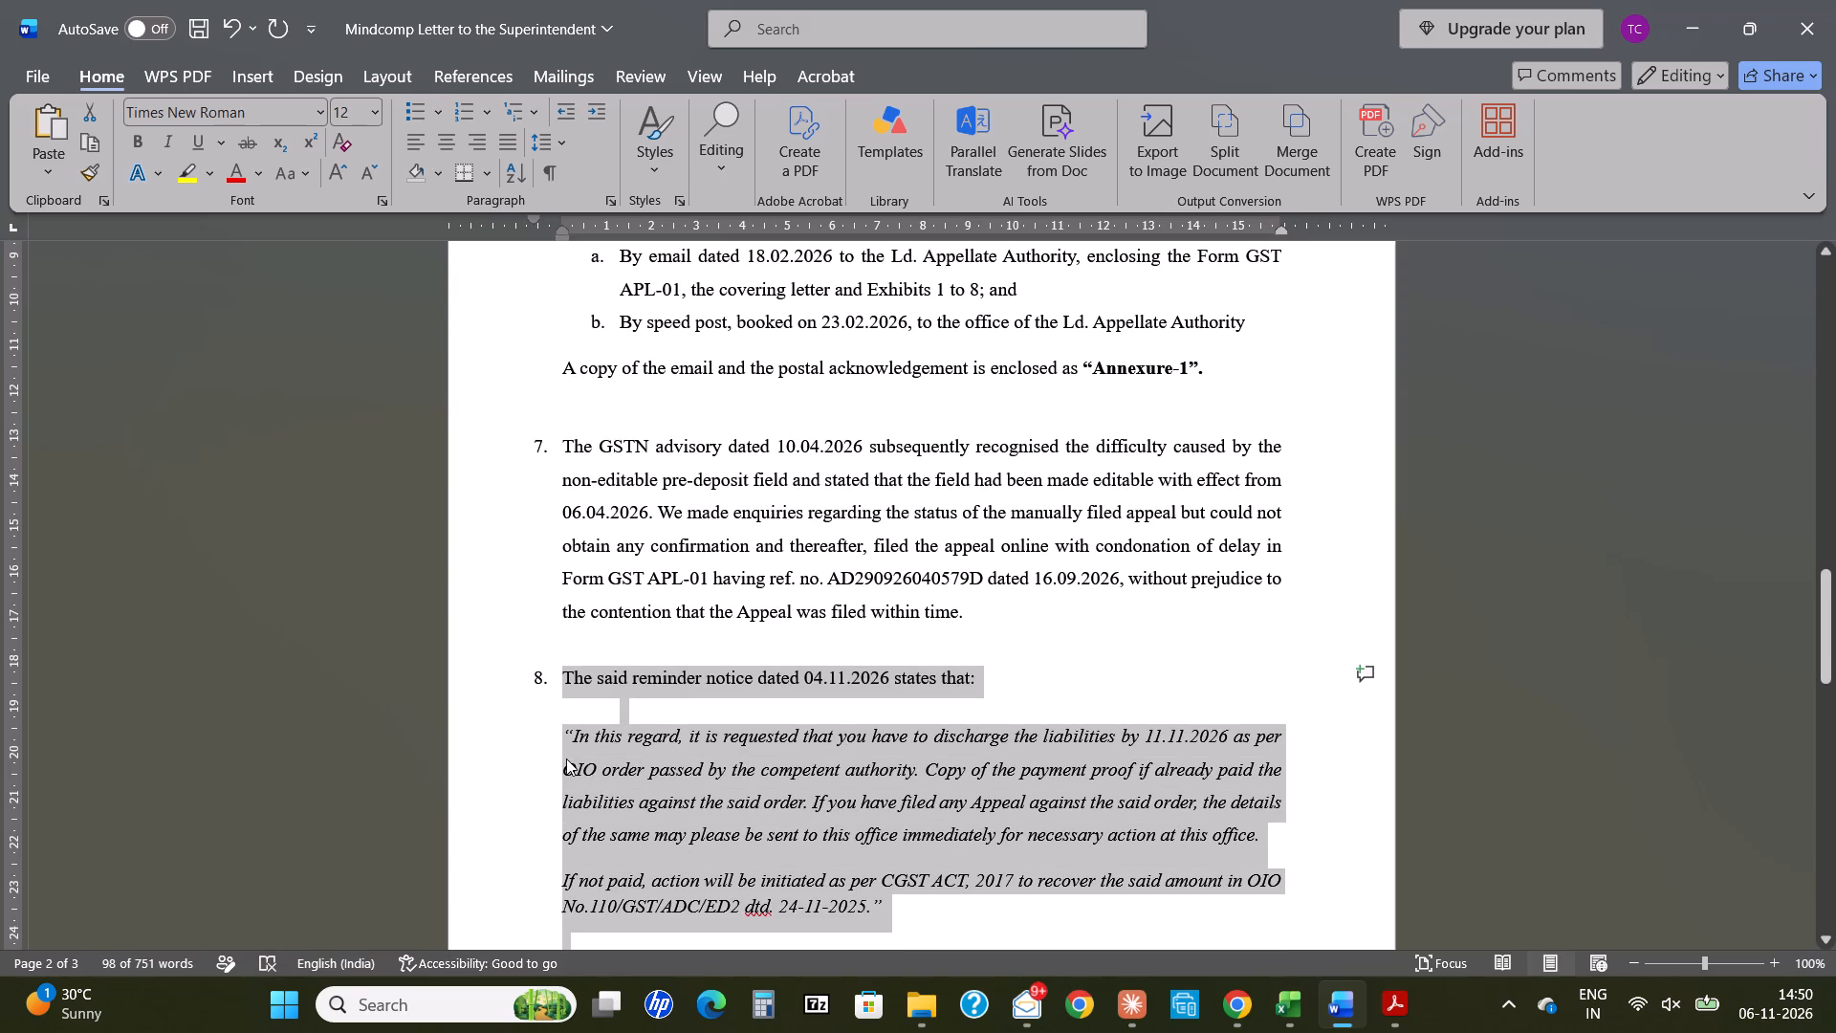
pyautogui.hotkey('ctrl', 'shift', 'Up')
pyautogui.hotkey('ctrl', 'c')
pyautogui.scroll(9, 566, 758)
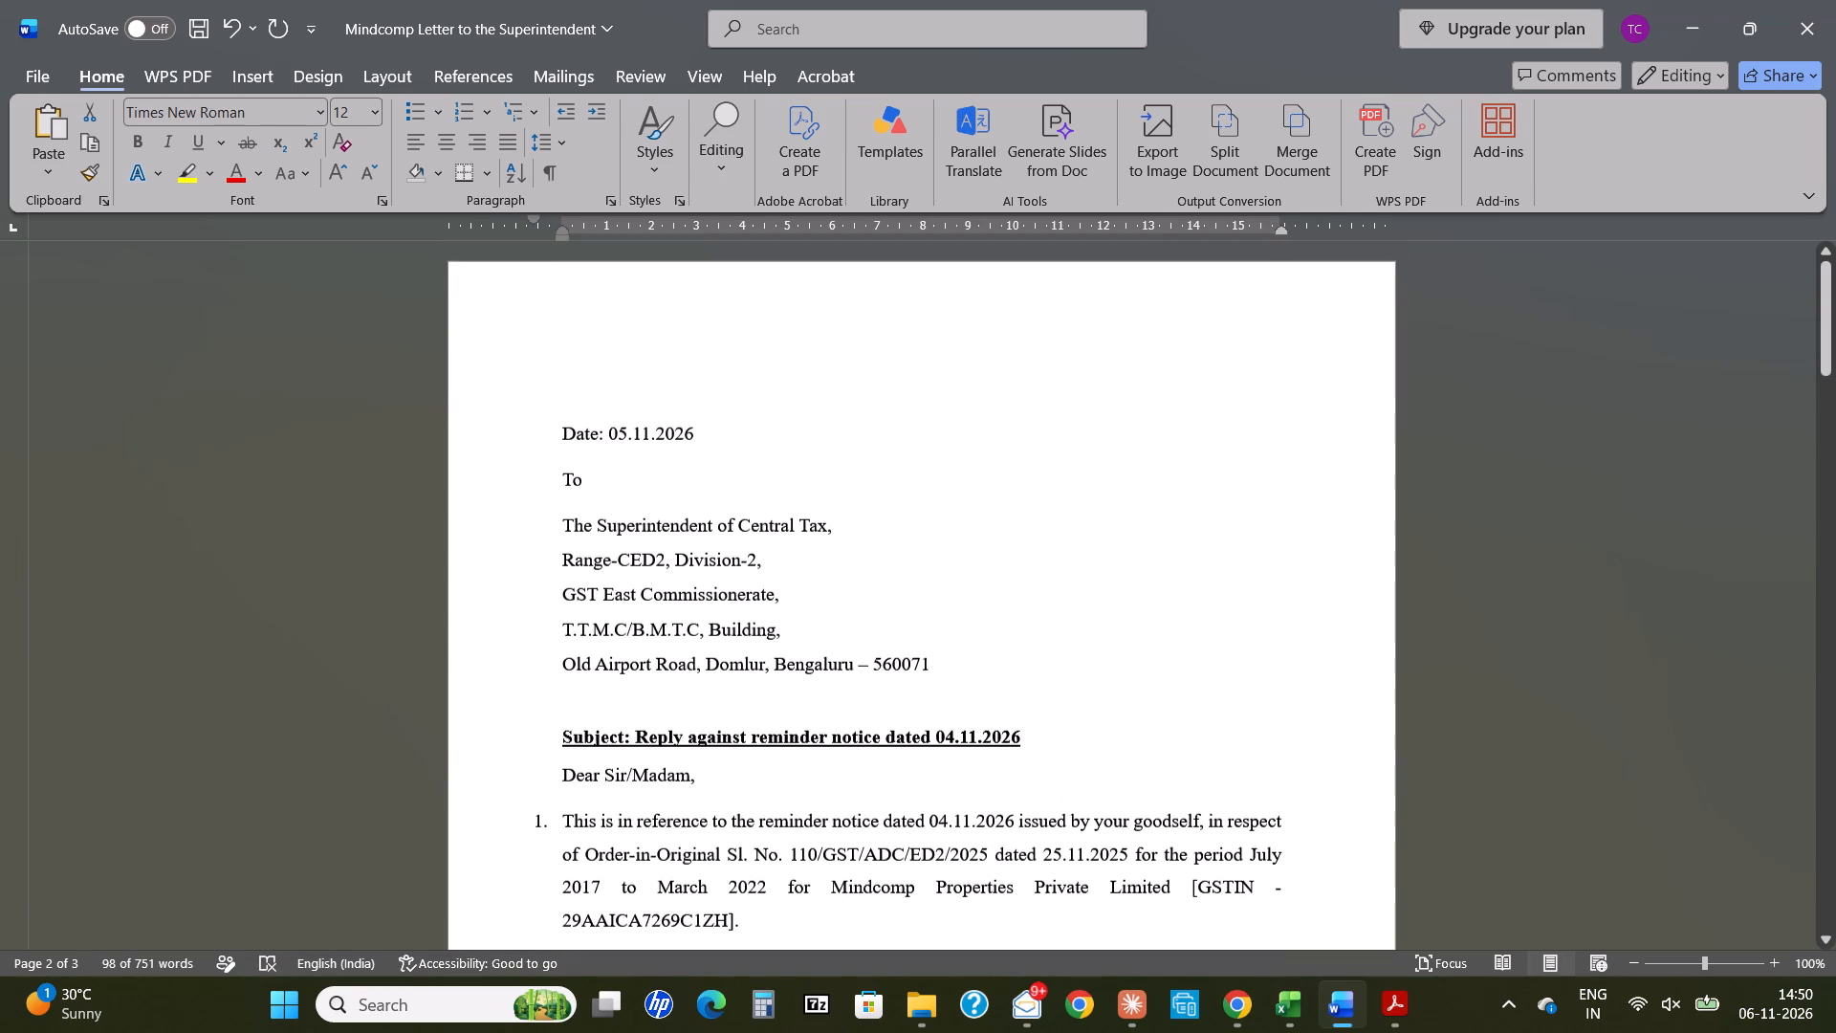
pyautogui.scroll(-1, 601, 744)
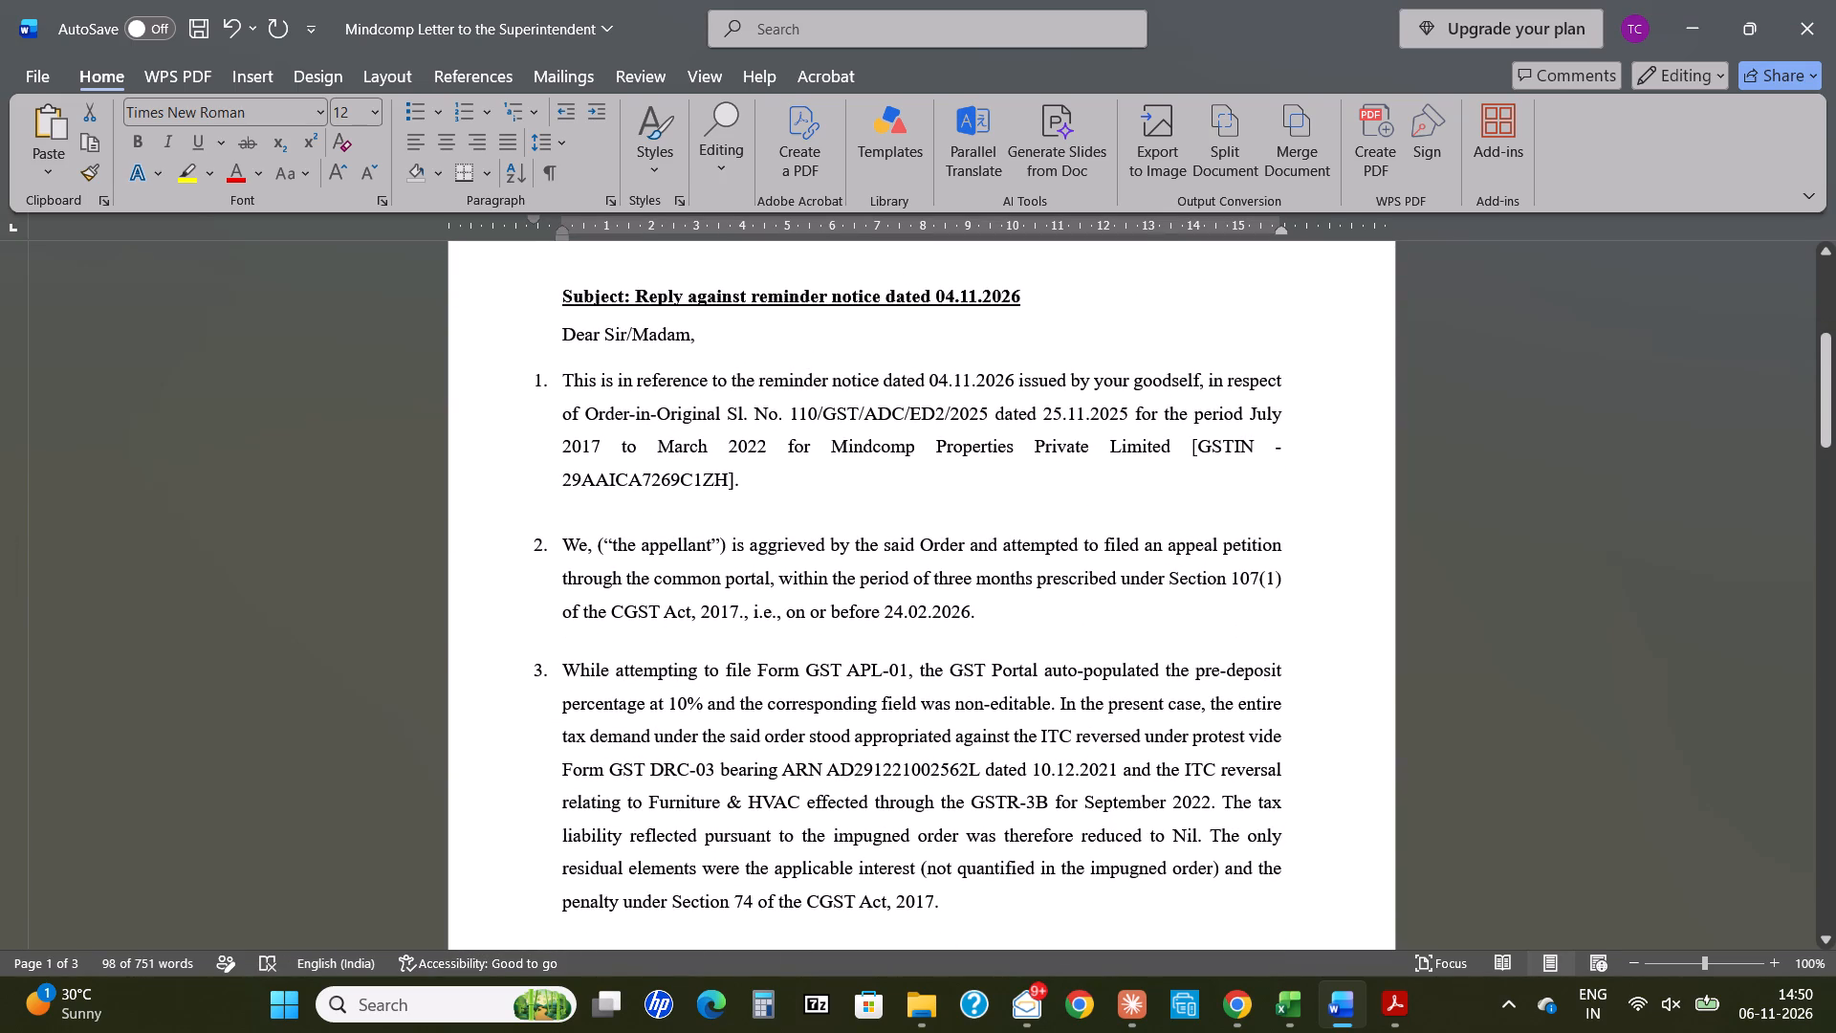
pyautogui.click(560, 552)
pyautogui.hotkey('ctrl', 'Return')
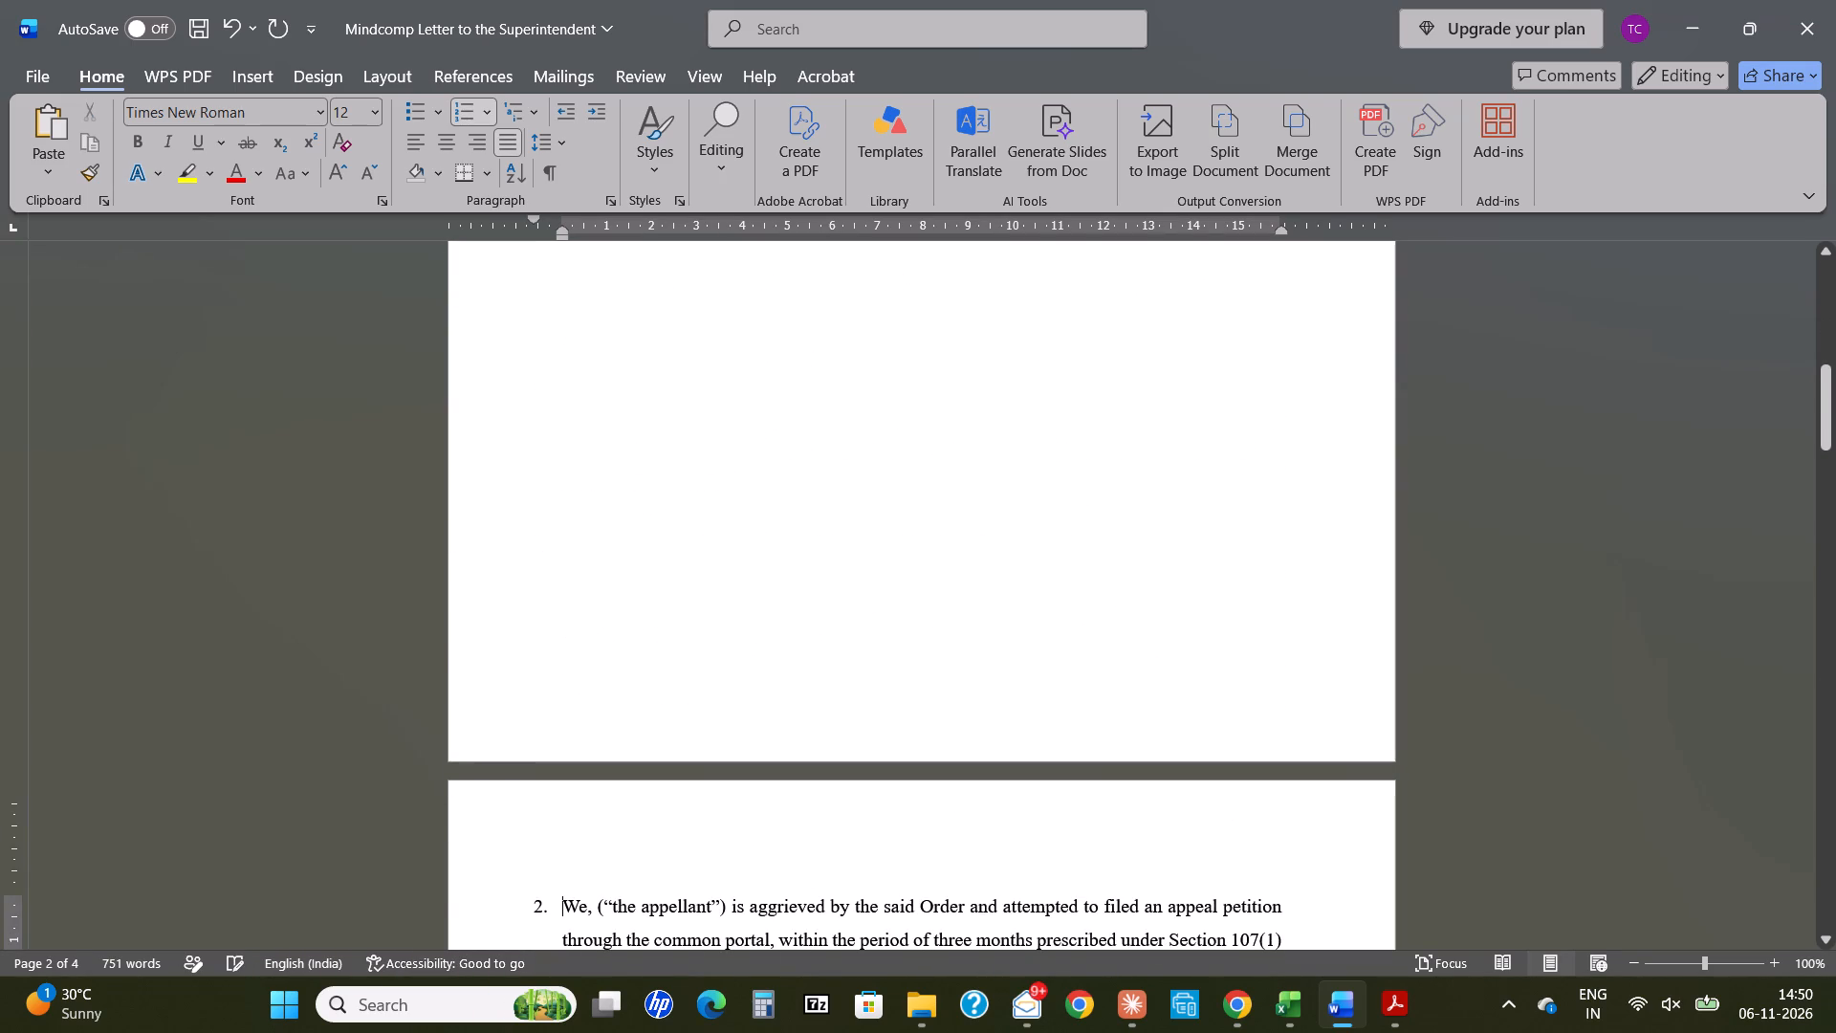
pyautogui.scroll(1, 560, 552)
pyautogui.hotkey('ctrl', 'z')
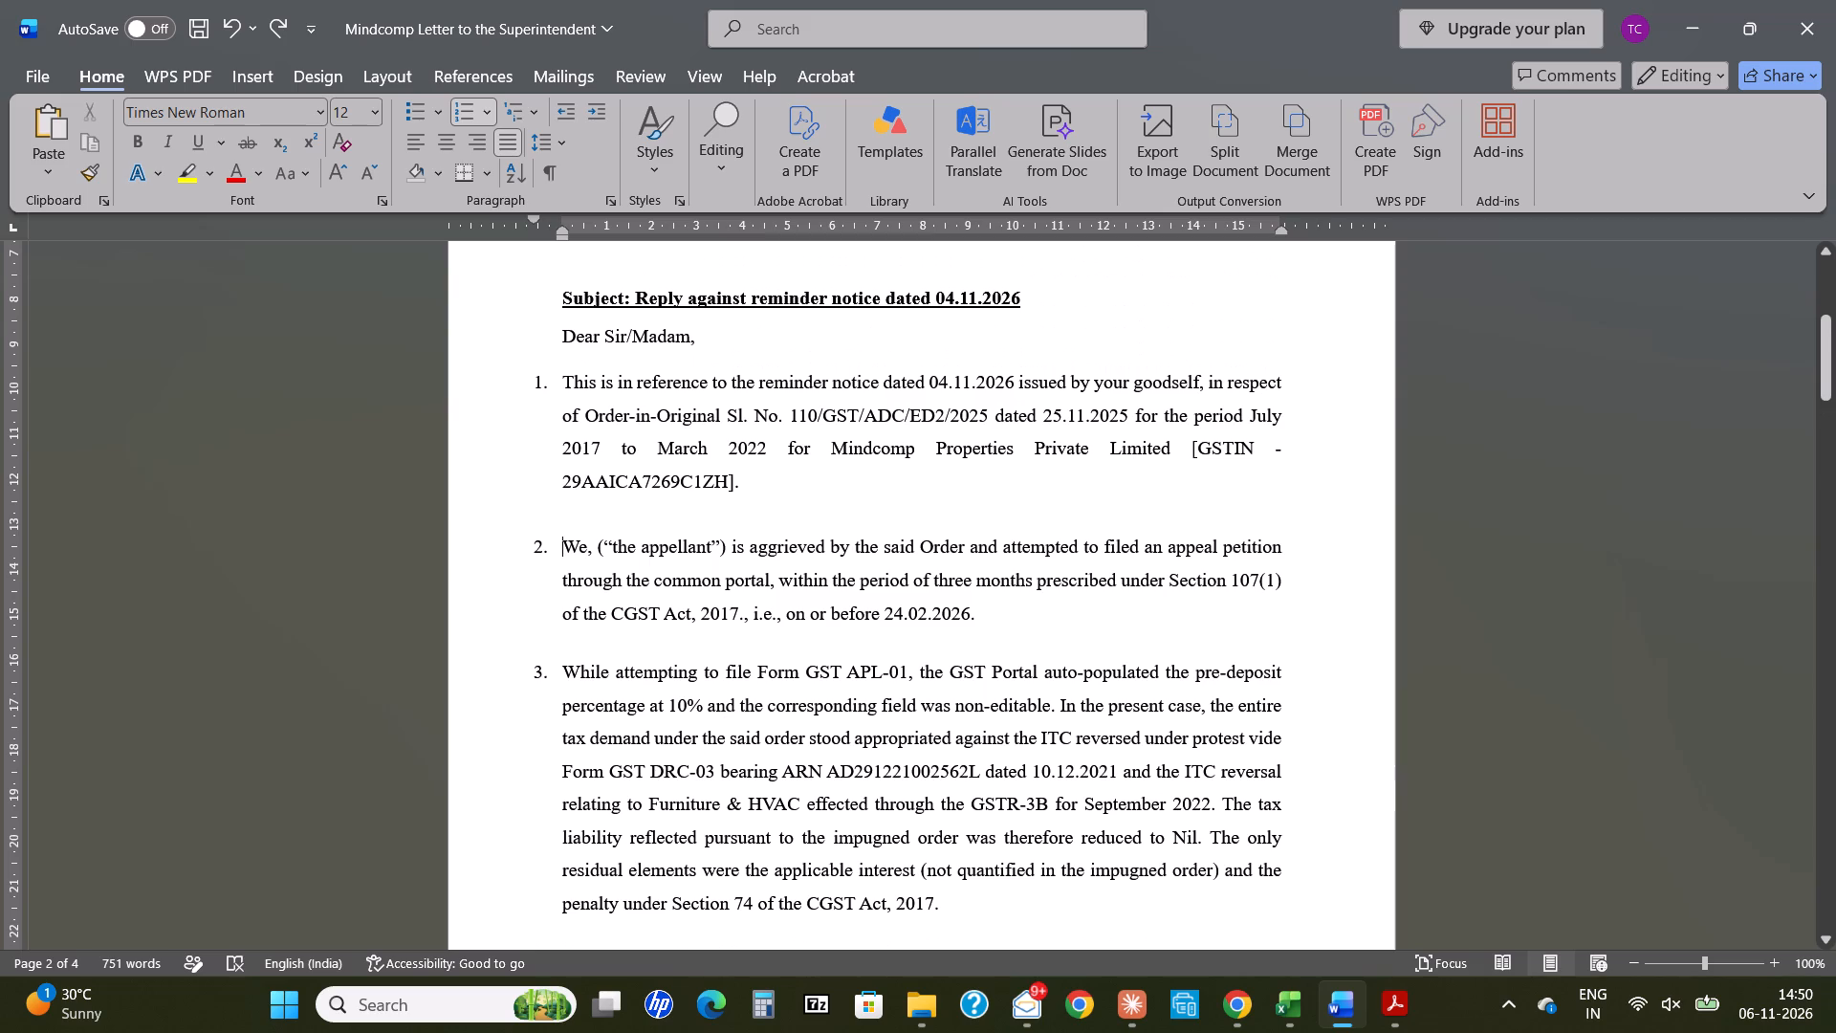
# Paste the copied reminder-notice text as the new paragraph 2 and remove the empty numbered item below it.
pyautogui.hotkey('ctrl', 'v')
pyautogui.press('Return')
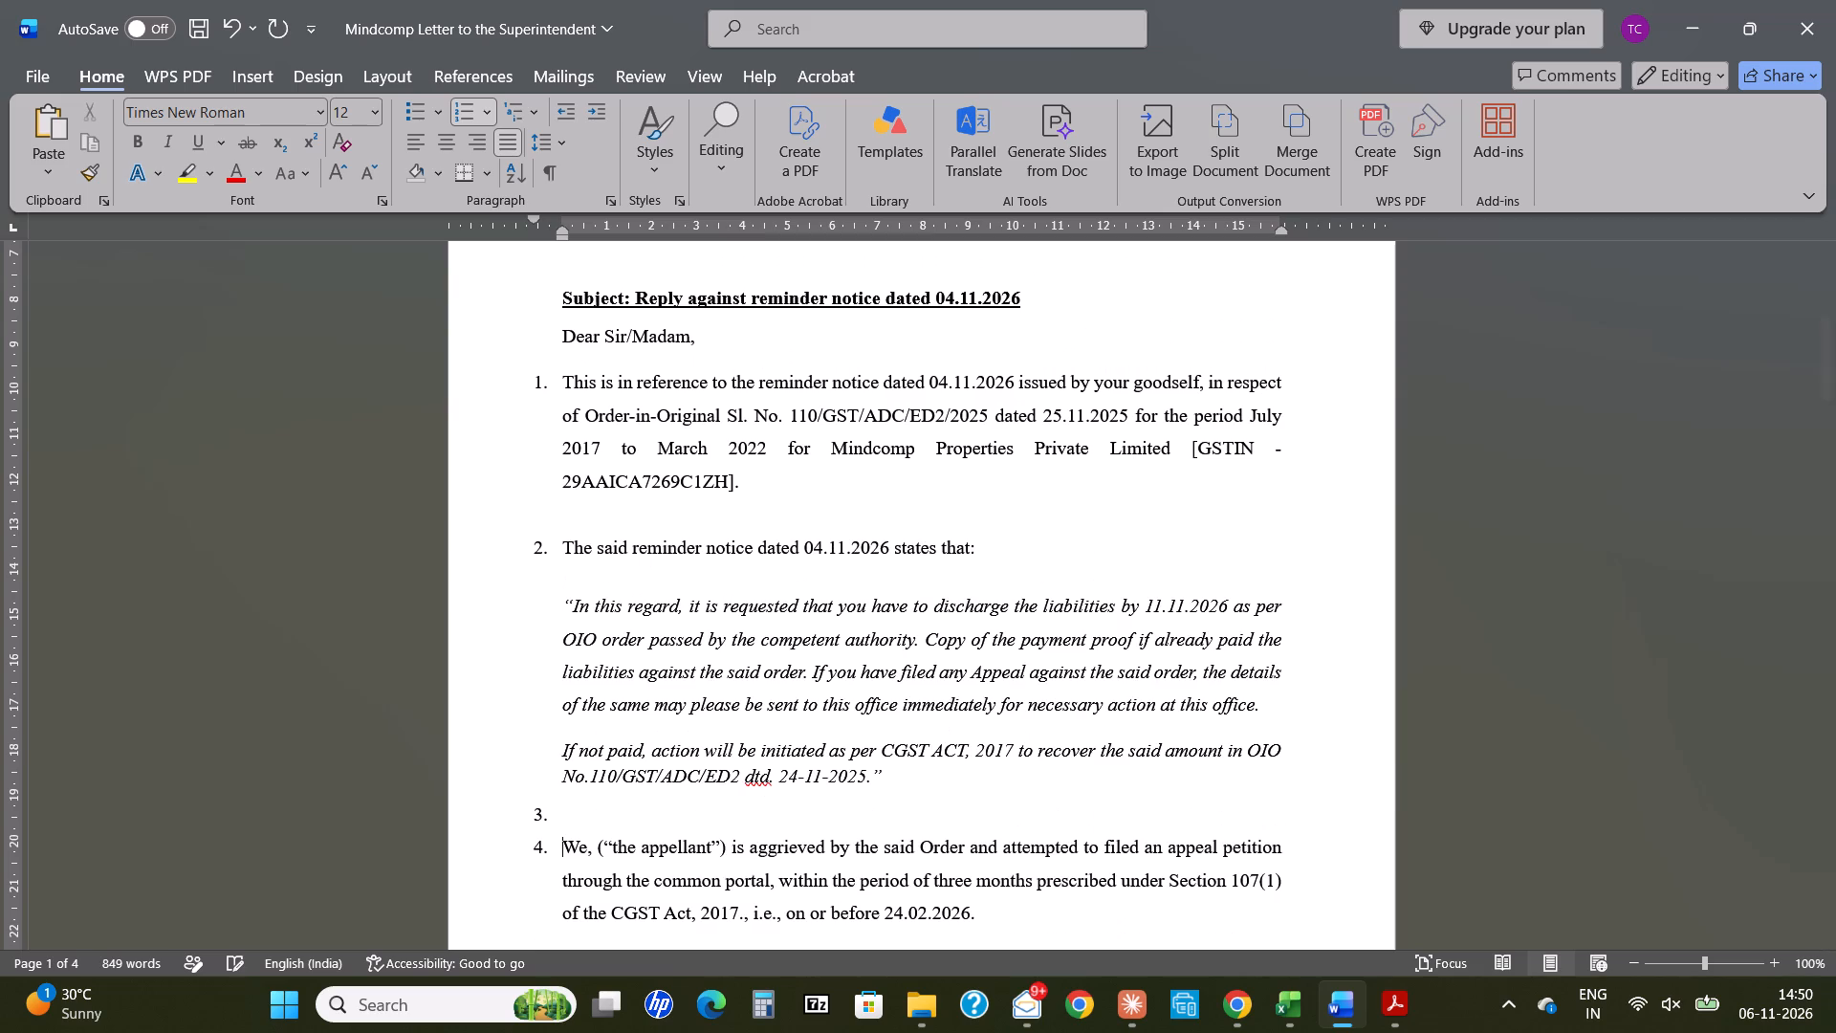
pyautogui.press('Up')
pyautogui.press('BackSpace')
# Delete the blank line between "The said reminder notice dated 04.11.2026 states that:" and the quotation in paragraph 2.
pyautogui.press('Up')
pyautogui.press('Up')
pyautogui.press('Up')
pyautogui.press('Up')
pyautogui.press('Up')
pyautogui.press('Up')
pyautogui.press('Delete')
pyautogui.press('Up')
pyautogui.hotkey('ctrl', 'z')
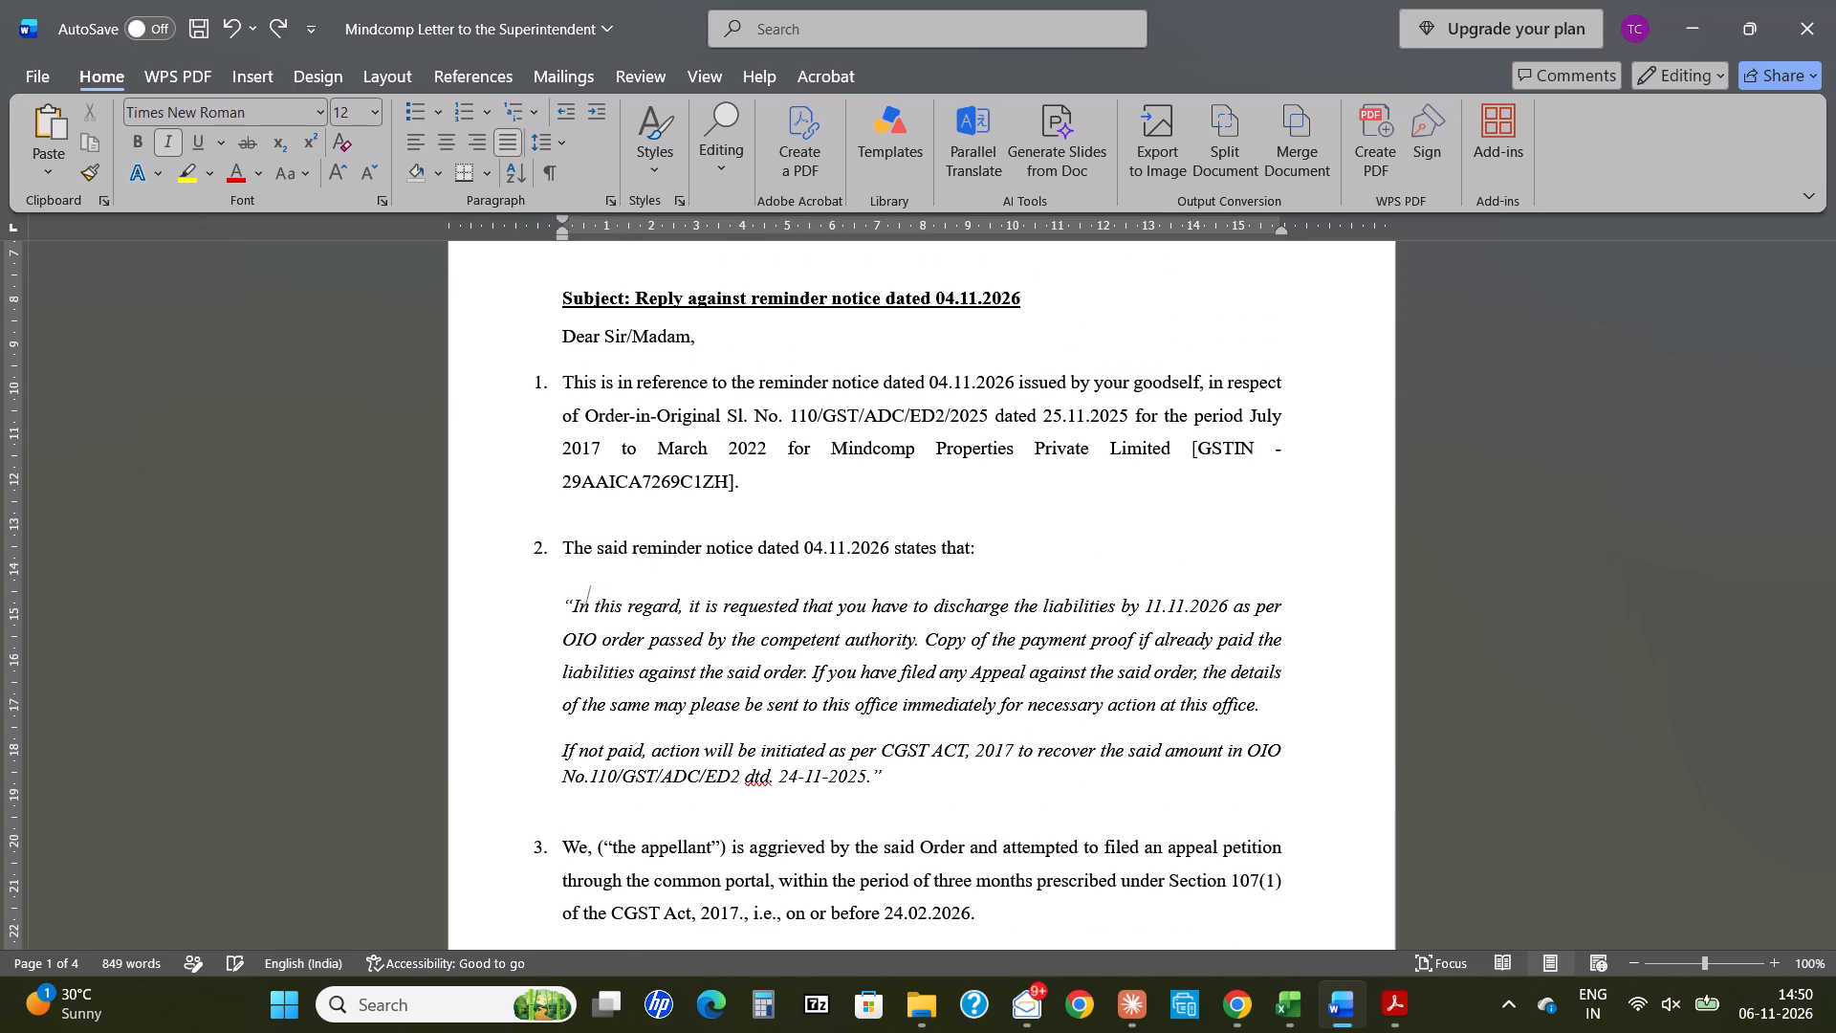
pyautogui.press('Up')
pyautogui.press('Delete')
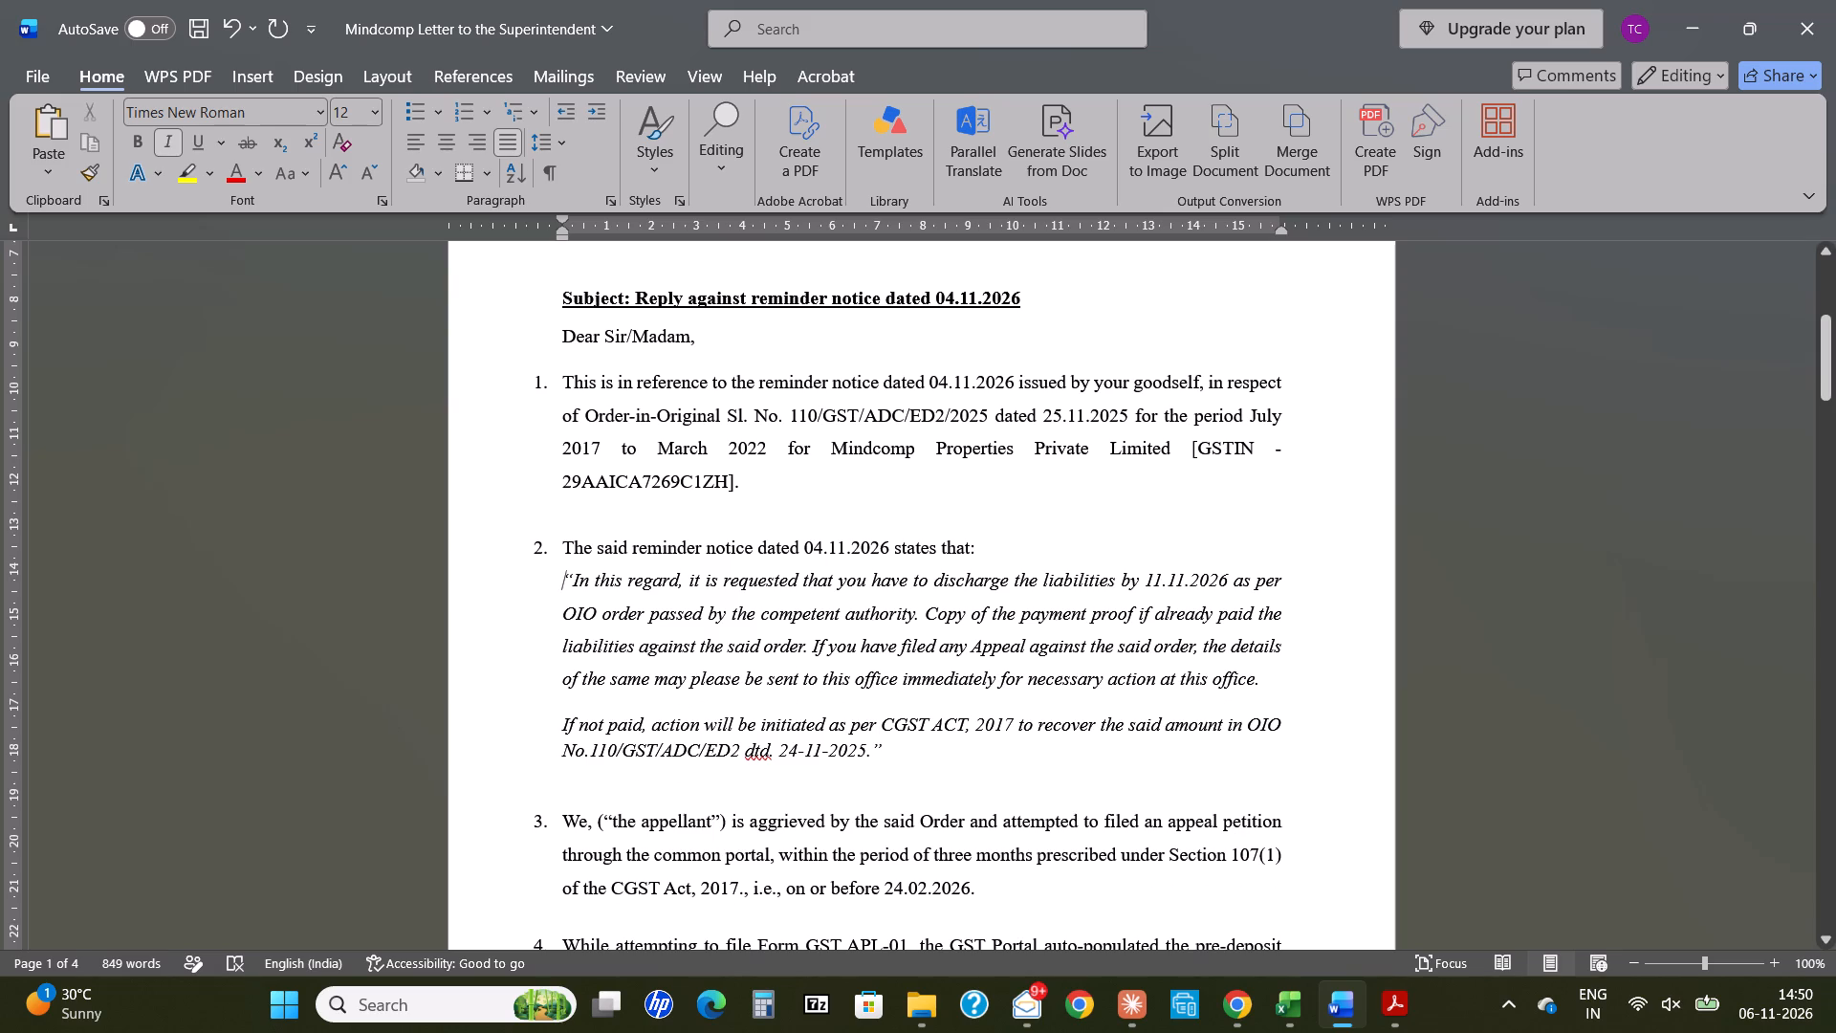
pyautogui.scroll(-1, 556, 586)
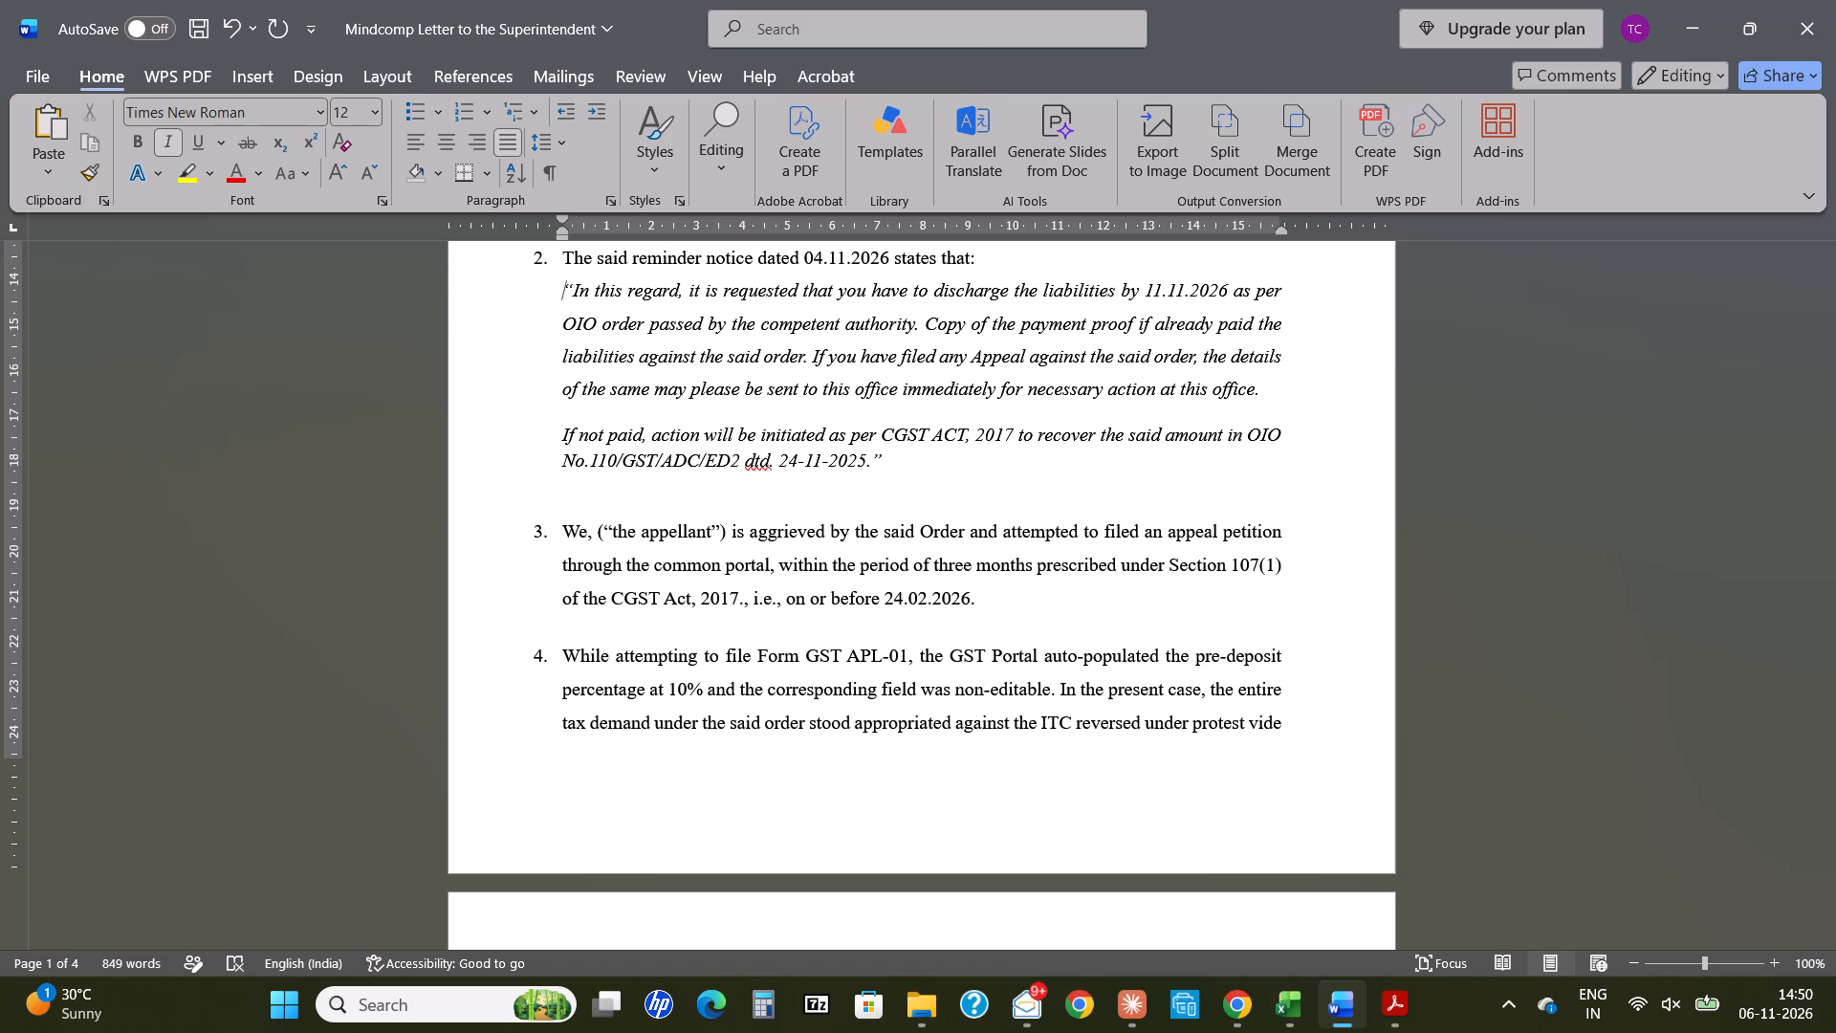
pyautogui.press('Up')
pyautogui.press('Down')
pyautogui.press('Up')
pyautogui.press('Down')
# Insert a new numbered paragraph 3 before "We, (“the appellant”)" and begin it with "In the present case, the entire".
pyautogui.press('Down')
pyautogui.press('Down')
pyautogui.press('Down')
pyautogui.hotkey('ctrl', 'Down')
pyautogui.press('Down')
pyautogui.press('Down')
pyautogui.press('Down')
pyautogui.press('Up')
pyautogui.press('Right')
pyautogui.press('Right')
pyautogui.press('Up')
pyautogui.press('Down')
pyautogui.press('Return')
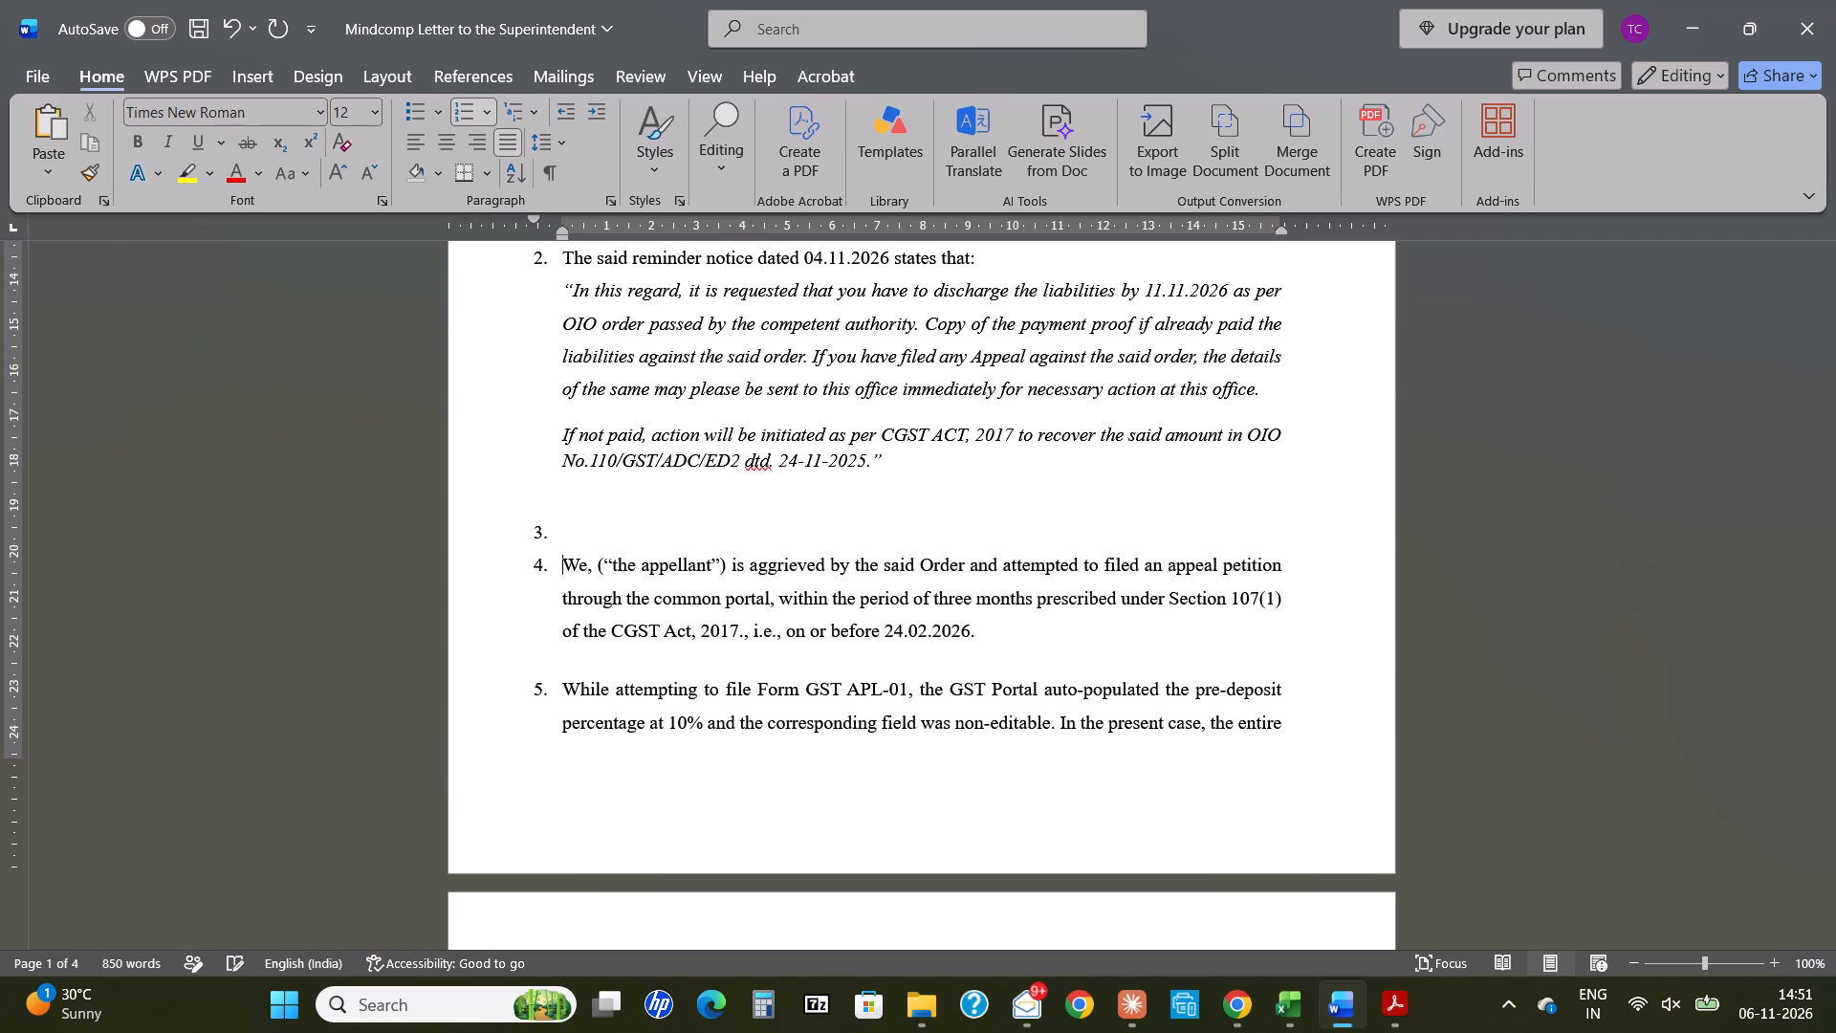
pyautogui.press('Up')
pyautogui.write('In the present case, the entire')
pyautogui.press('space')
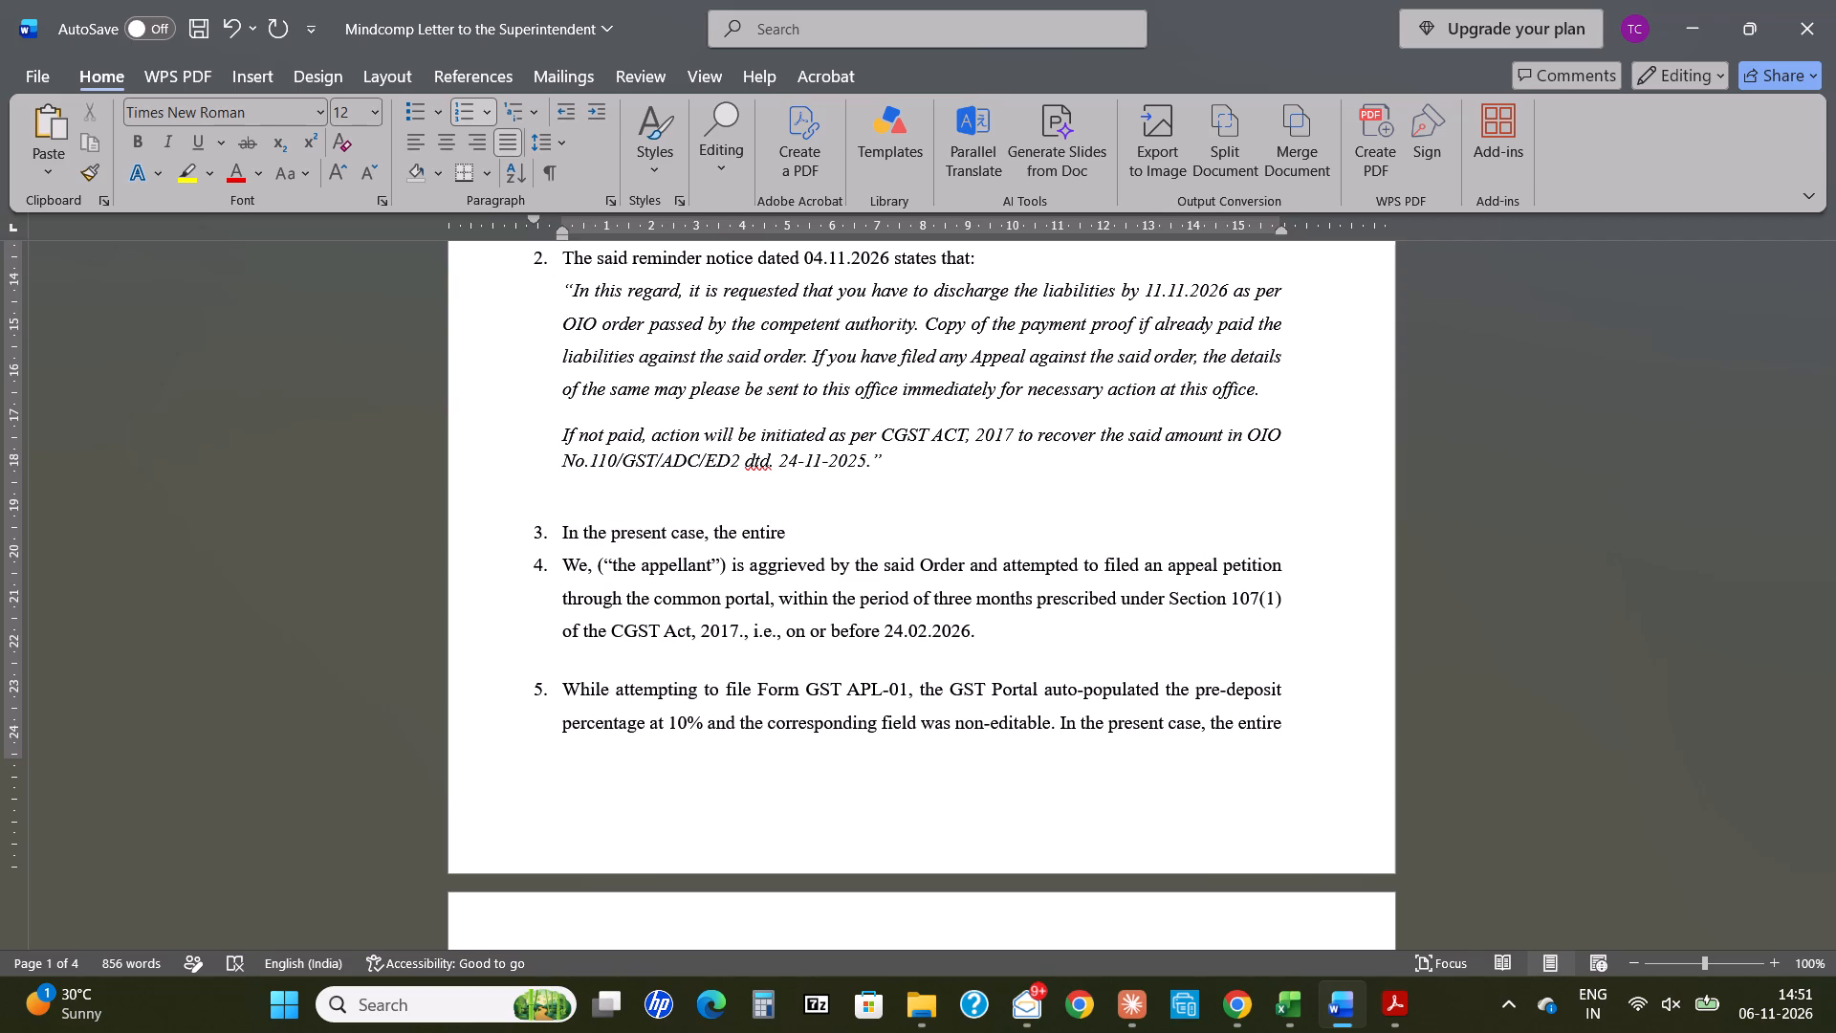
# Copy the paragraph 5 text from "tax demand under the said order" through "therefore reduced to Nil.".
pyautogui.scroll(-1, 919, 803)
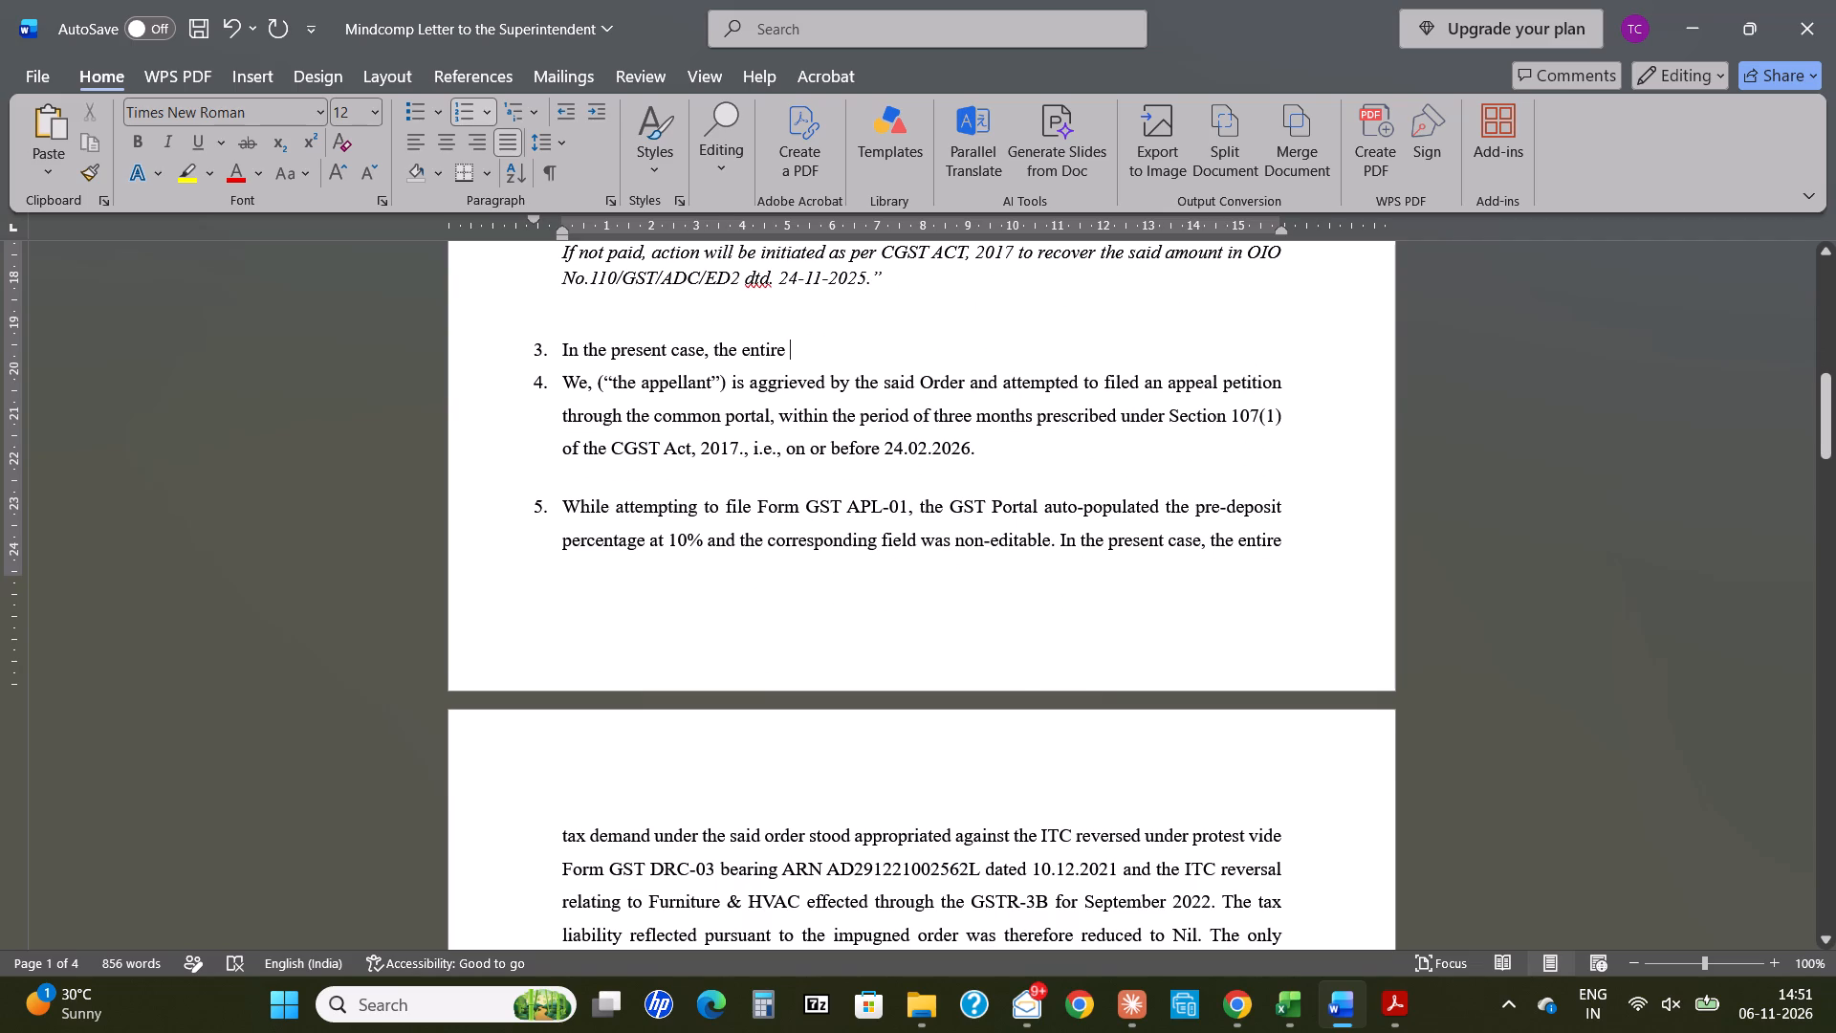
pyautogui.click(565, 836)
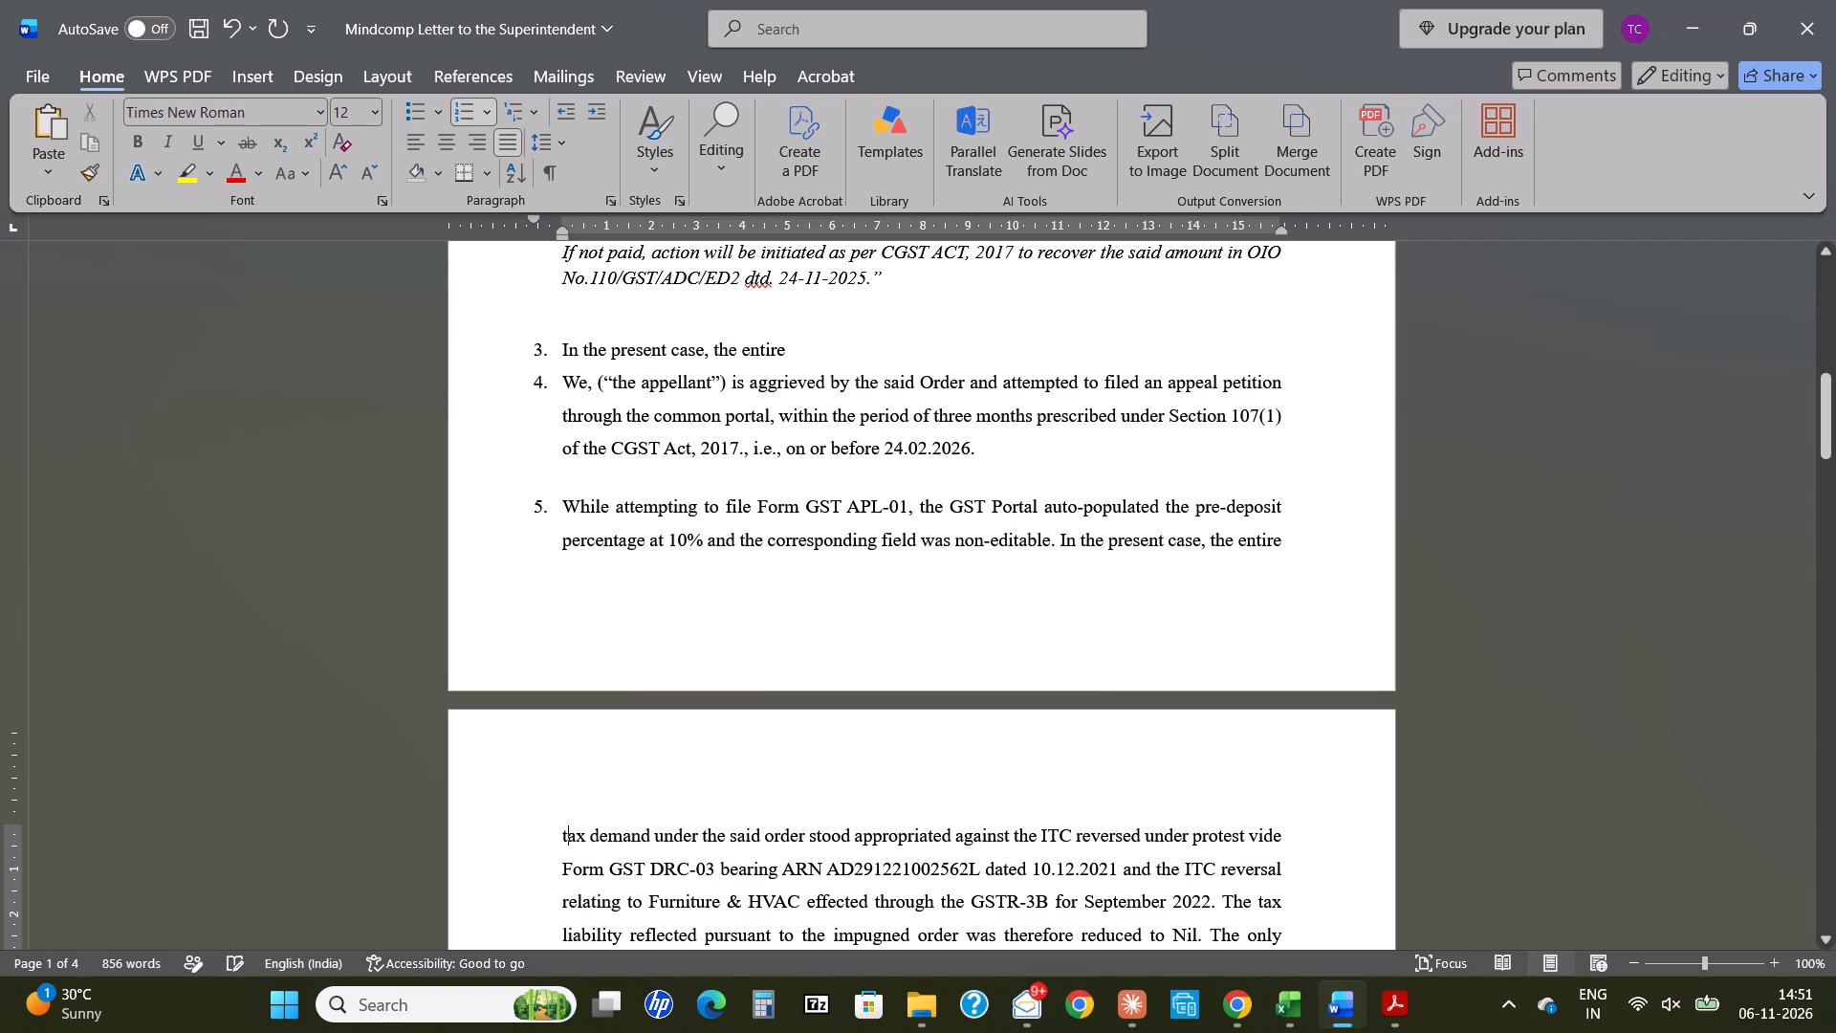
pyautogui.press('Left')
pyautogui.hotkey('shift', 'End')
pyautogui.hotkey('shift', 'Down')
pyautogui.hotkey('shift', 'Down')
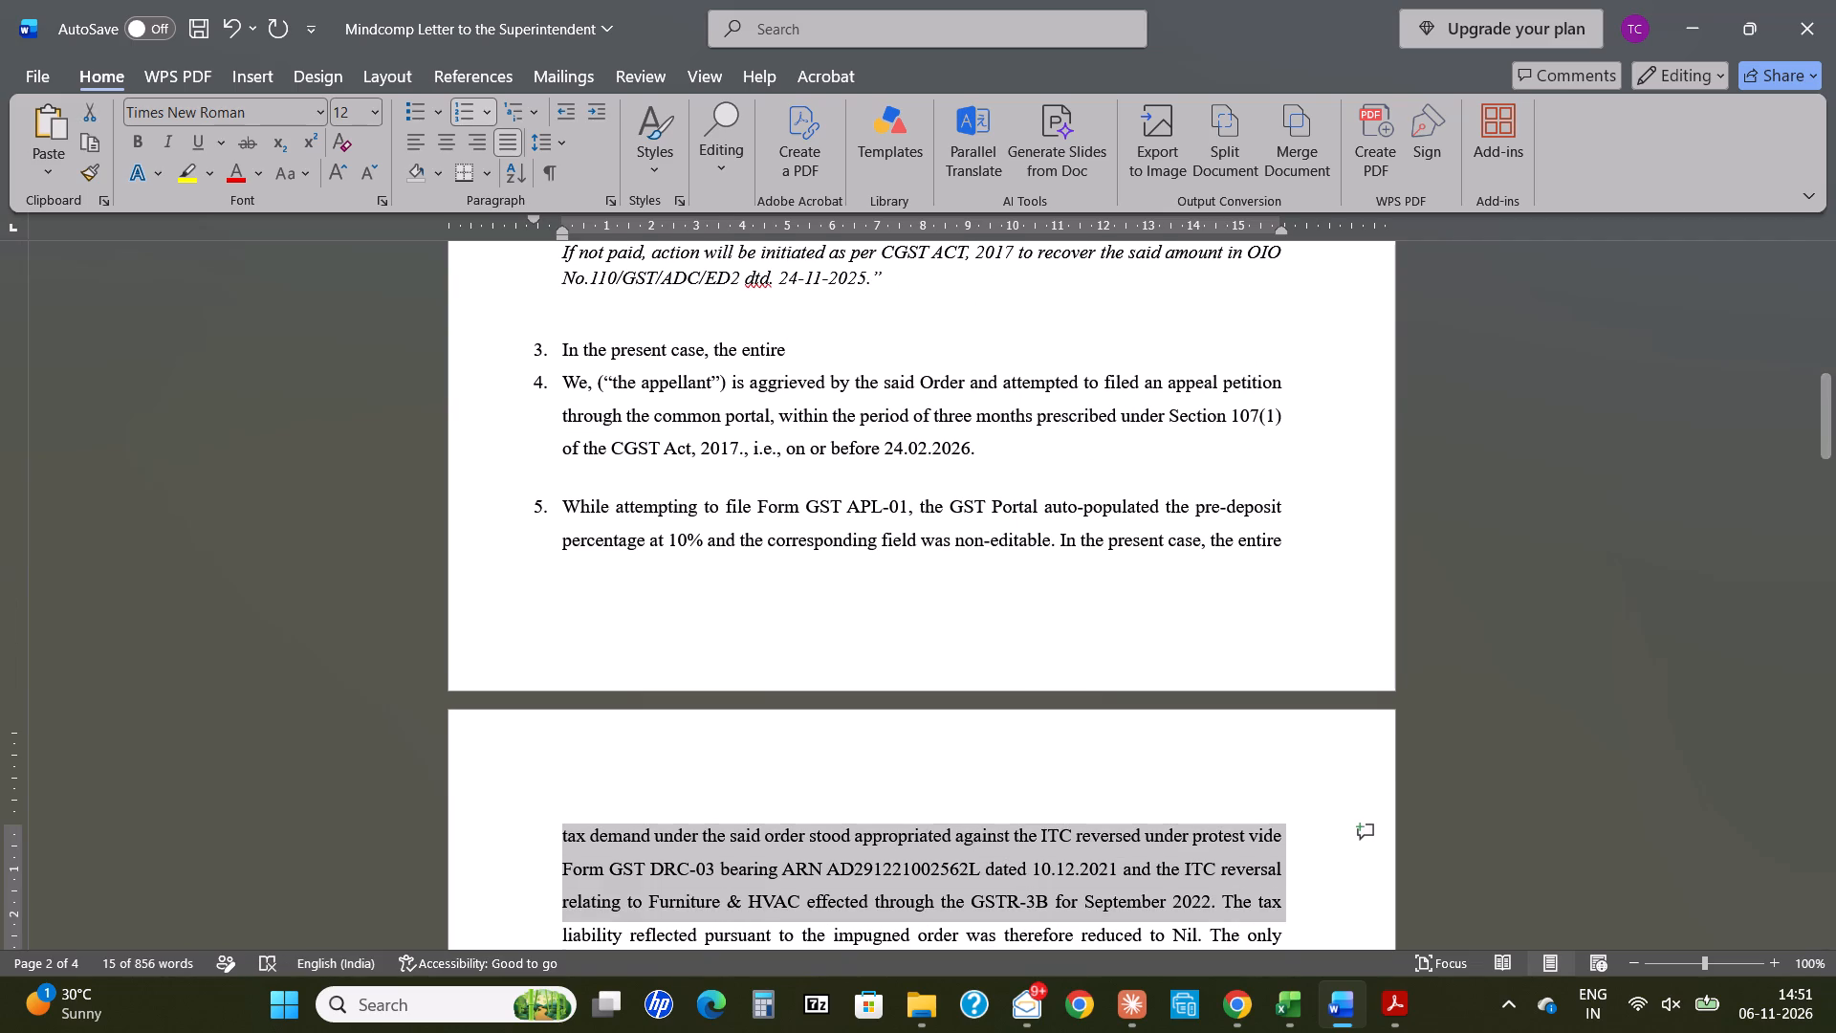
pyautogui.hotkey('shift', 'Down')
pyautogui.hotkey('shift', 'Left')
pyautogui.hotkey('shift', 'Left')
pyautogui.hotkey('shift', 'Left')
pyautogui.hotkey('shift', 'Left')
pyautogui.hotkey('shift', 'Left')
pyautogui.hotkey('ctrl', 'shift', 'Left')
pyautogui.hotkey('ctrl', 'shift', 'Left')
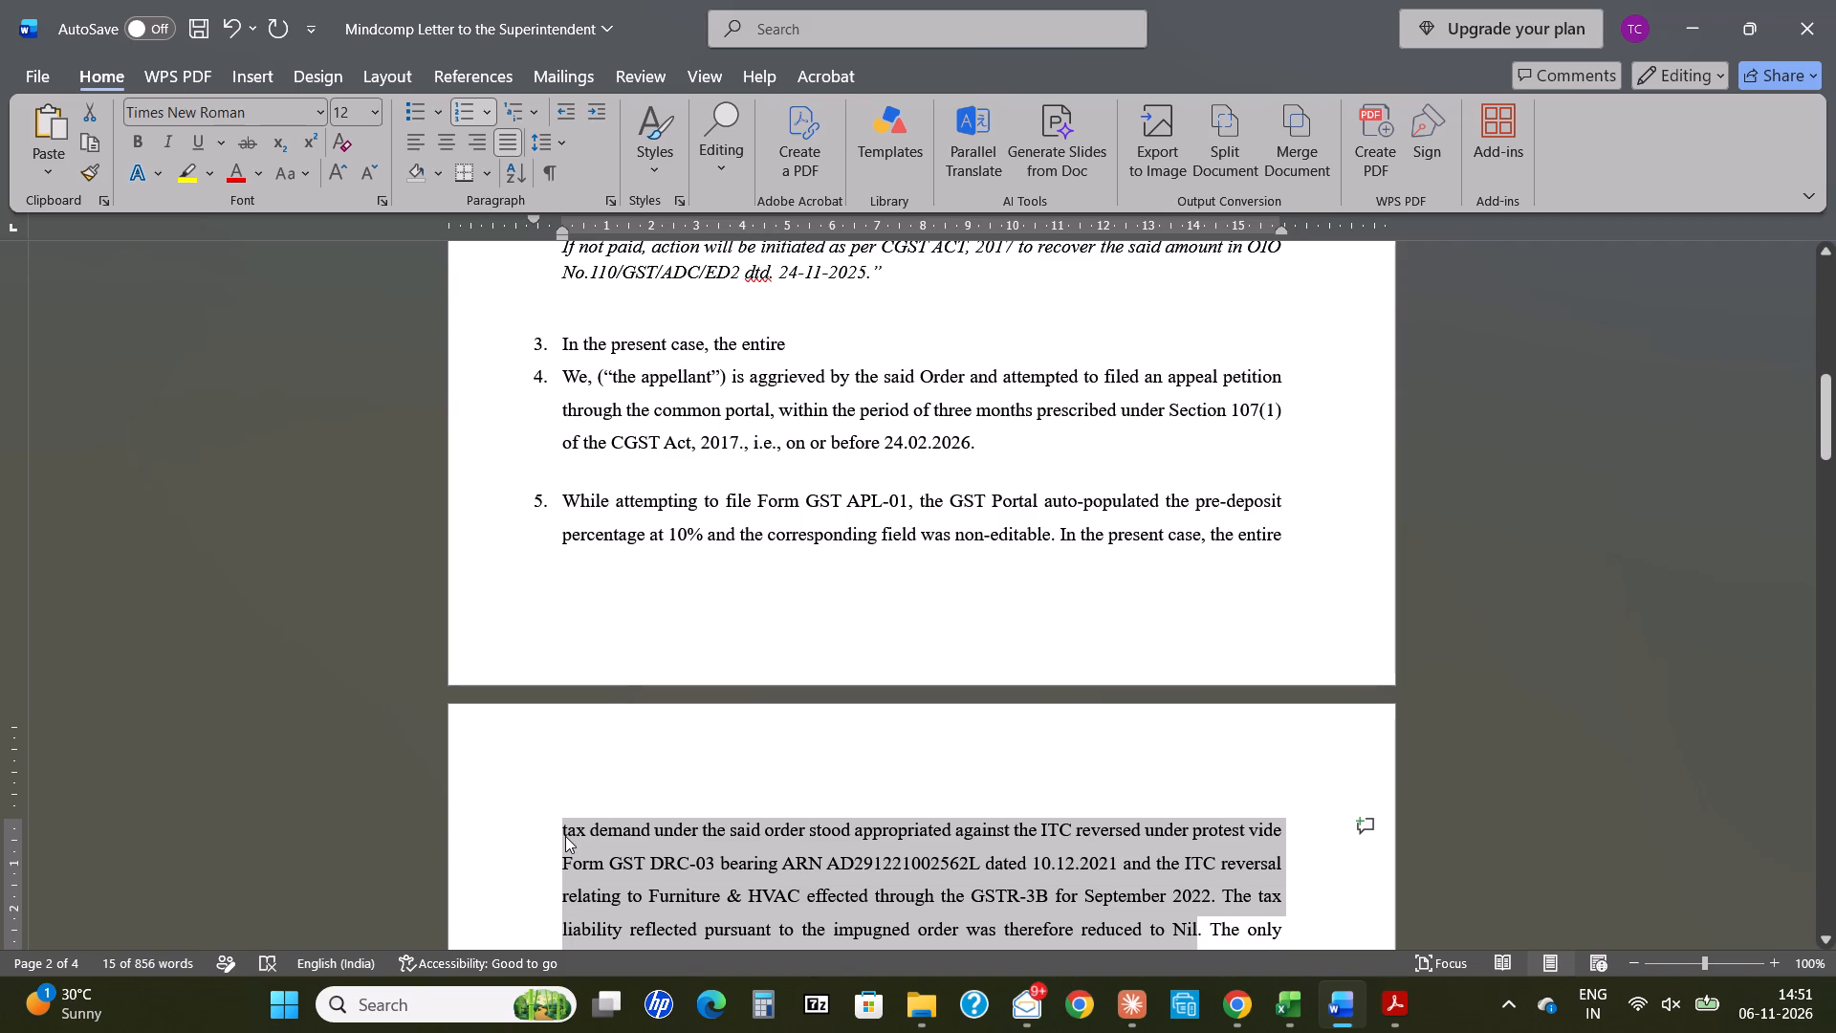
pyautogui.hotkey('ctrl', 'shift', 'Right')
pyautogui.hotkey('shift', 'Left')
pyautogui.hotkey('ctrl', 'c')
# Paste the copied tax-demand text after "In the present case, the entire" in paragraph 3.
pyautogui.press('Up')
pyautogui.press('Up')
pyautogui.press('Up')
pyautogui.press('Up')
pyautogui.press('Up')
pyautogui.press('Up')
pyautogui.press('Up')
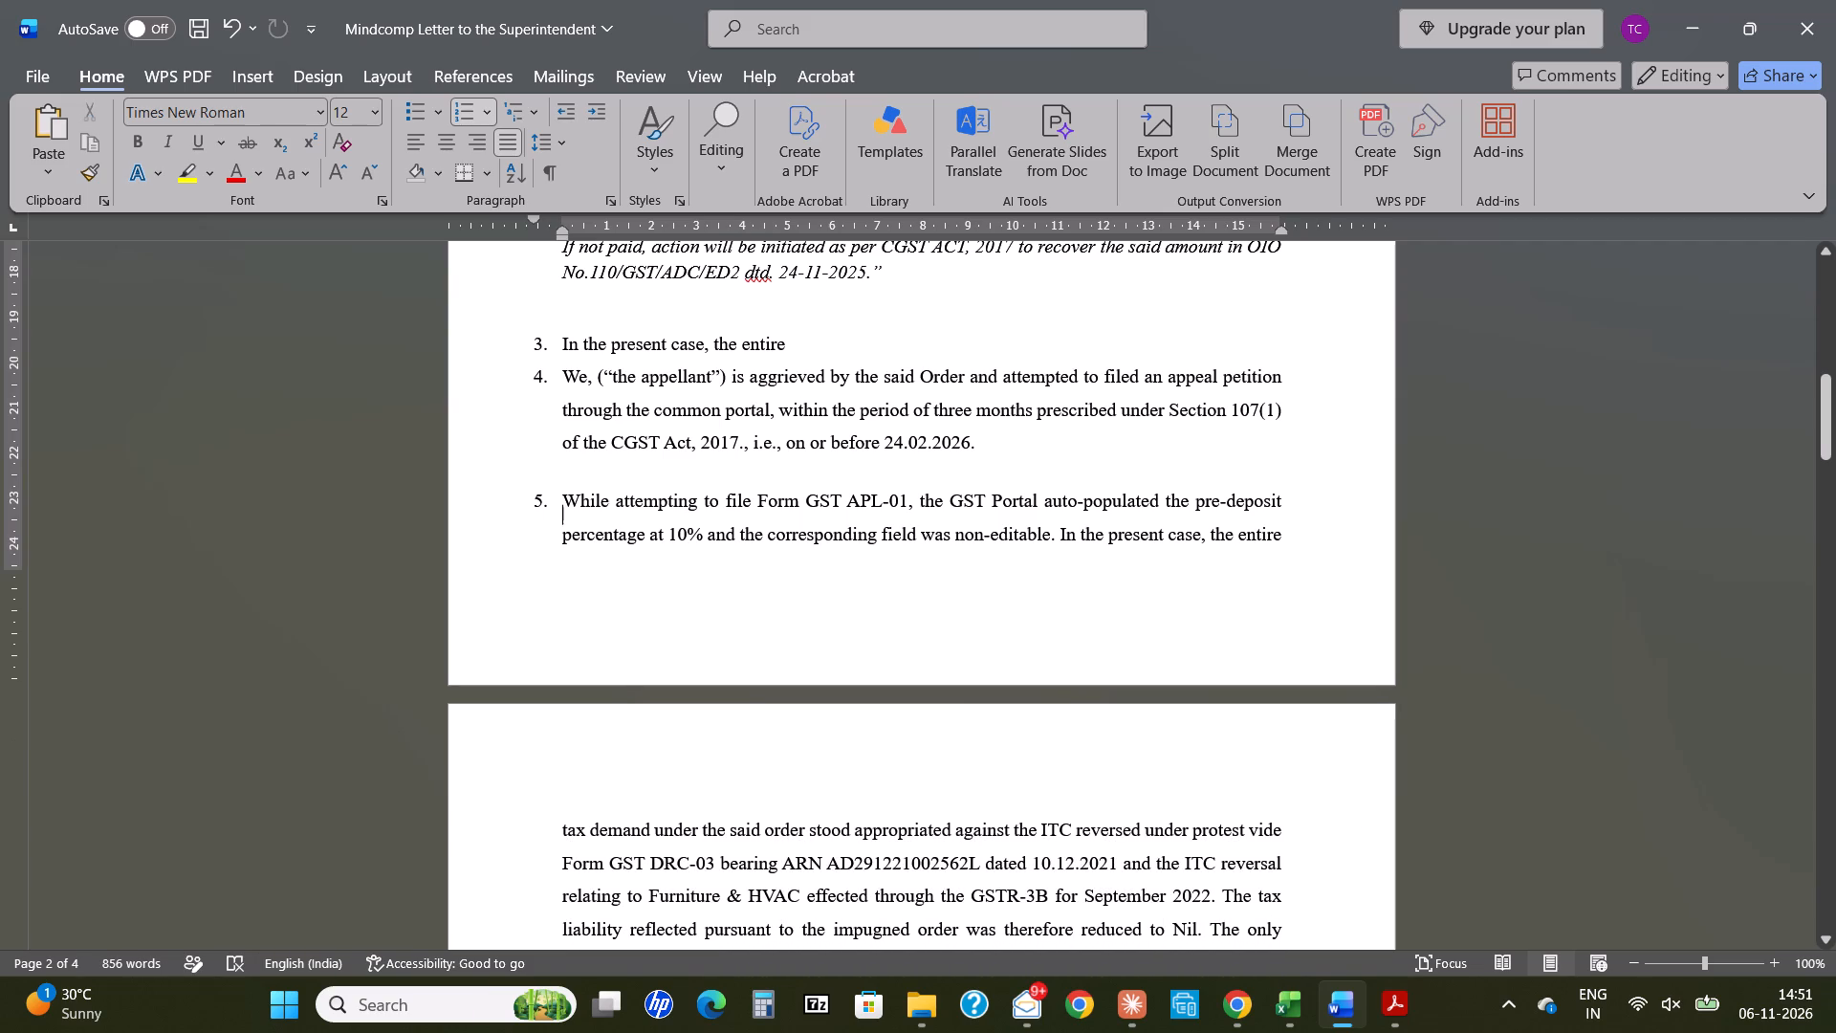
pyautogui.press('End')
pyautogui.hotkey('ctrl', 'v')
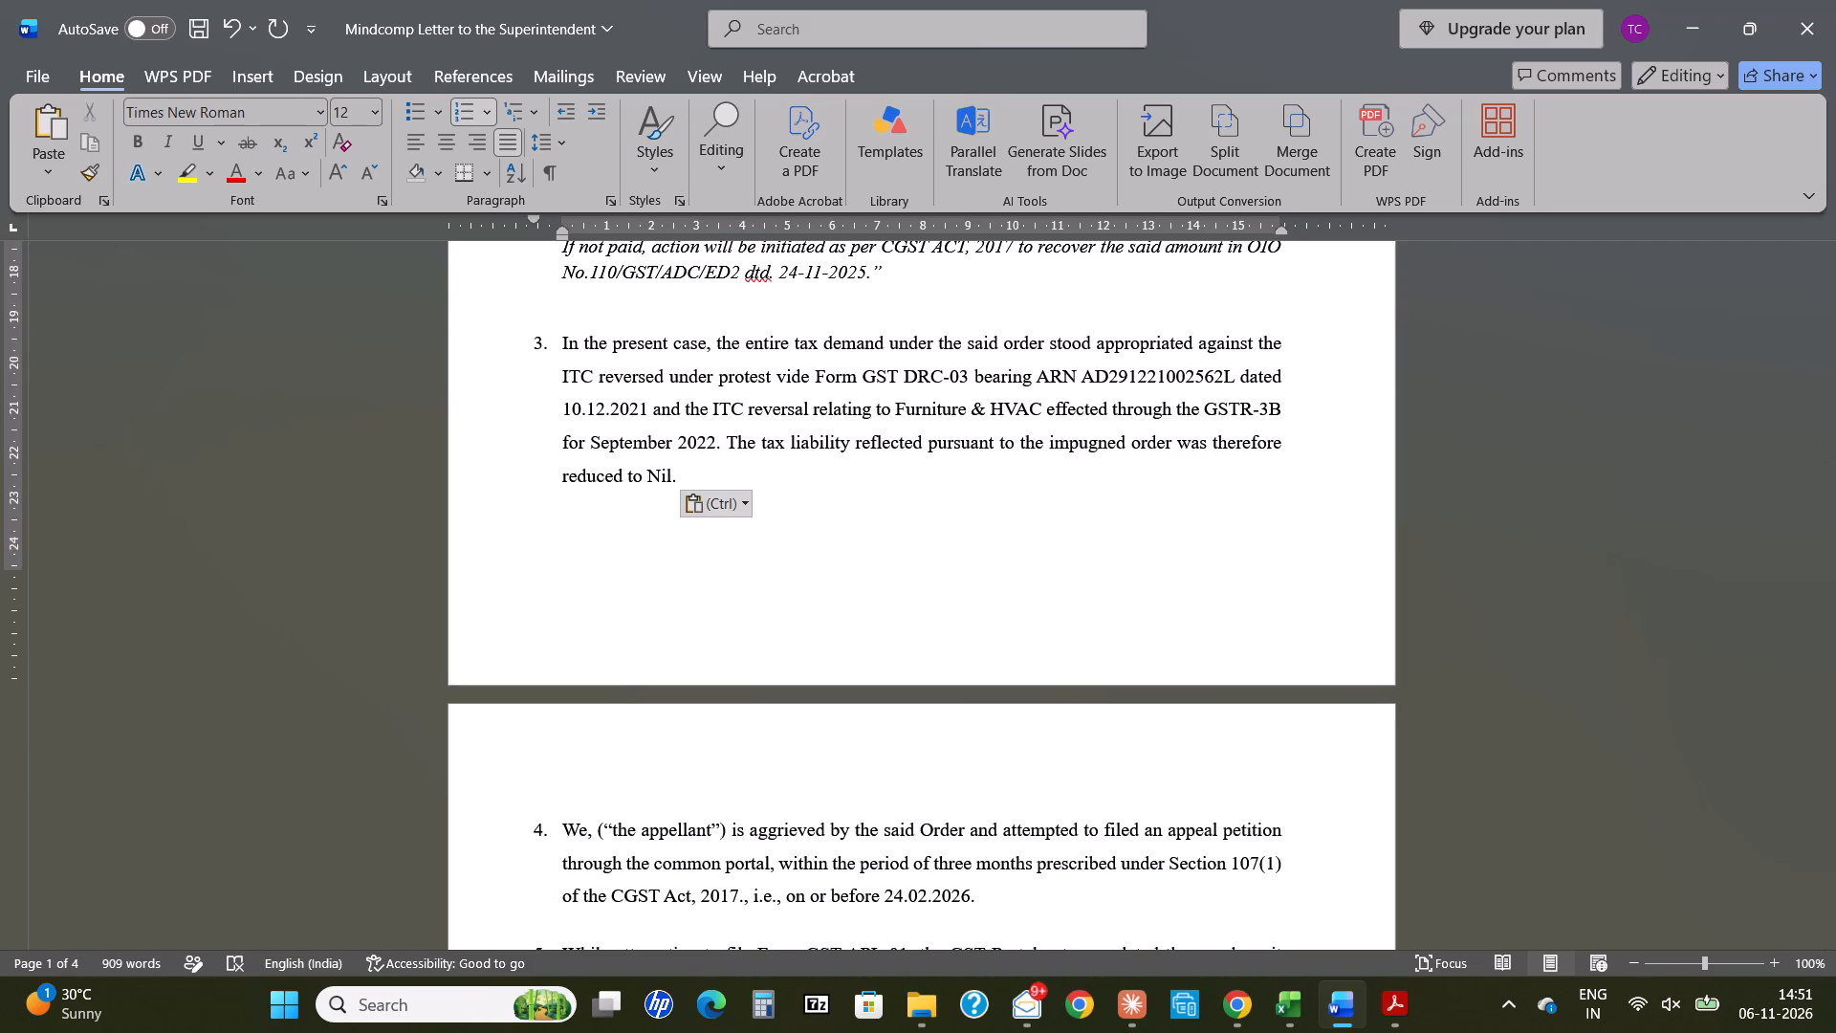
# Insert an unnumbered blank line below paragraph 3, followed by a new empty numbered item.
pyautogui.press('Return')
pyautogui.press('.')
pyautogui.press('Return')
pyautogui.press('Left')
pyautogui.press('Left')
pyautogui.press('Left')
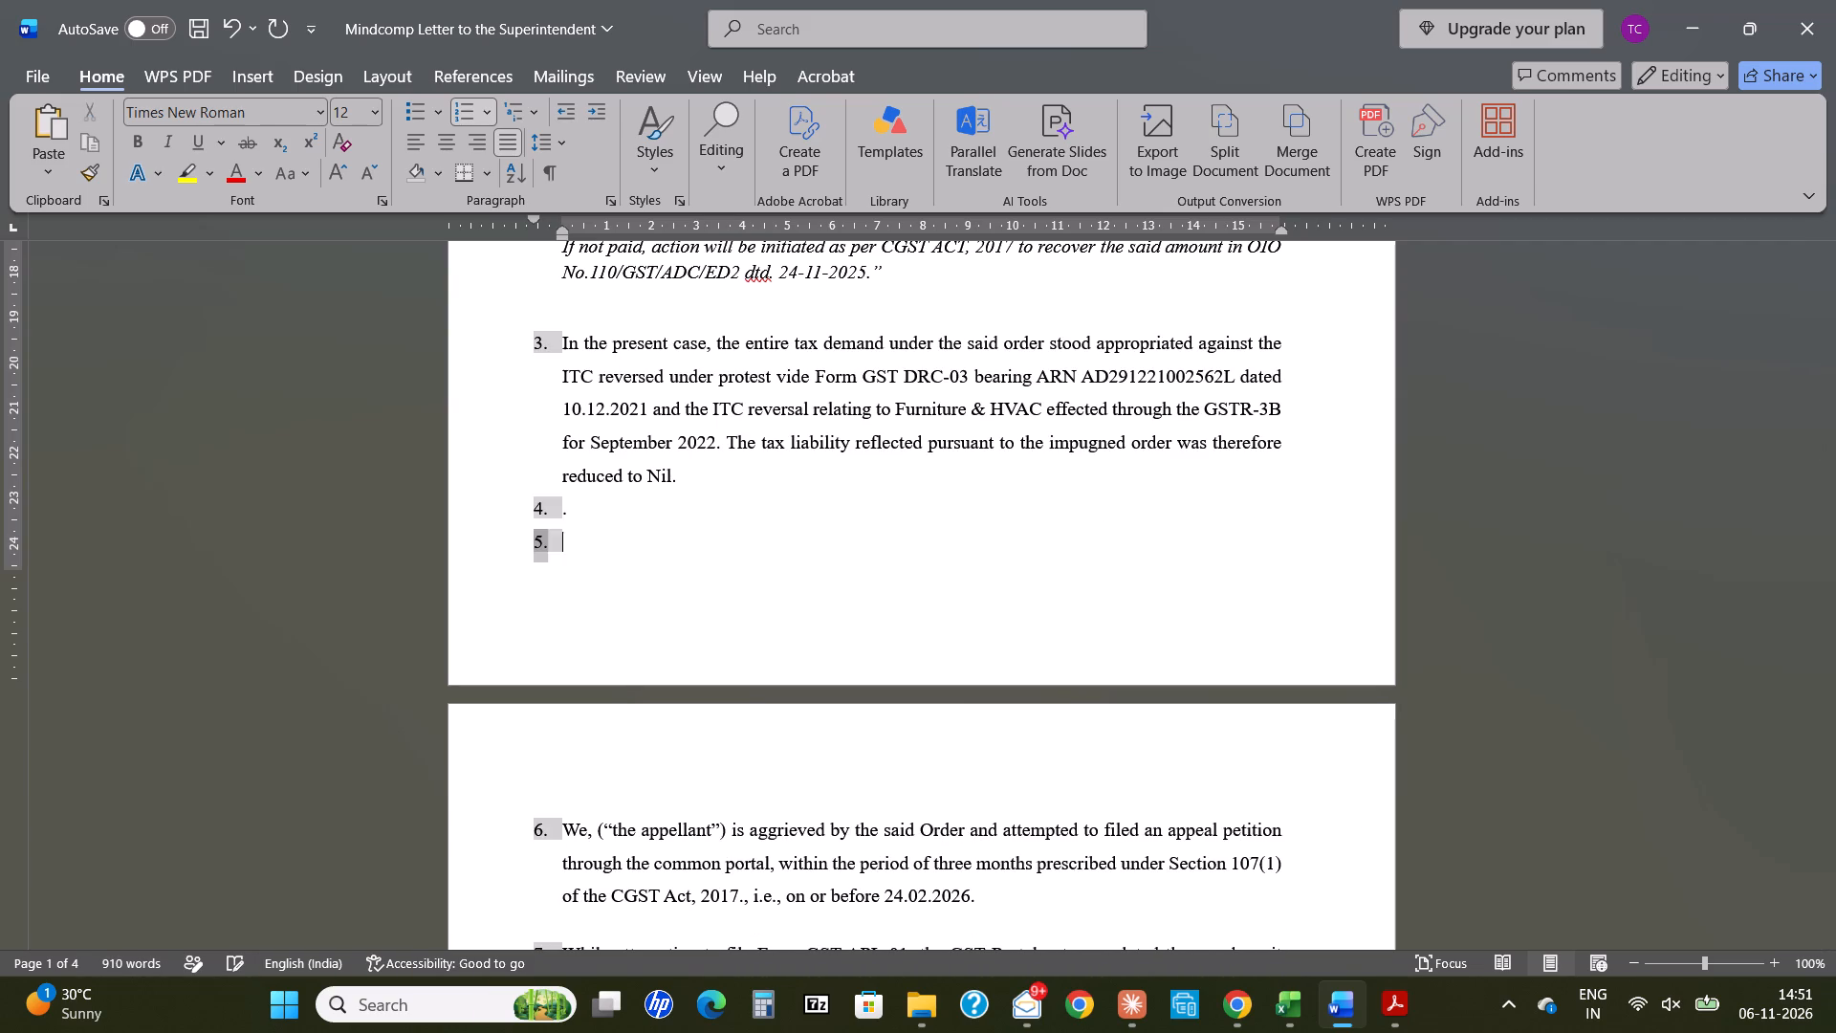
pyautogui.press('Left')
pyautogui.press('Right')
pyautogui.press('Right')
pyautogui.press('BackSpace')
pyautogui.press('BackSpace')
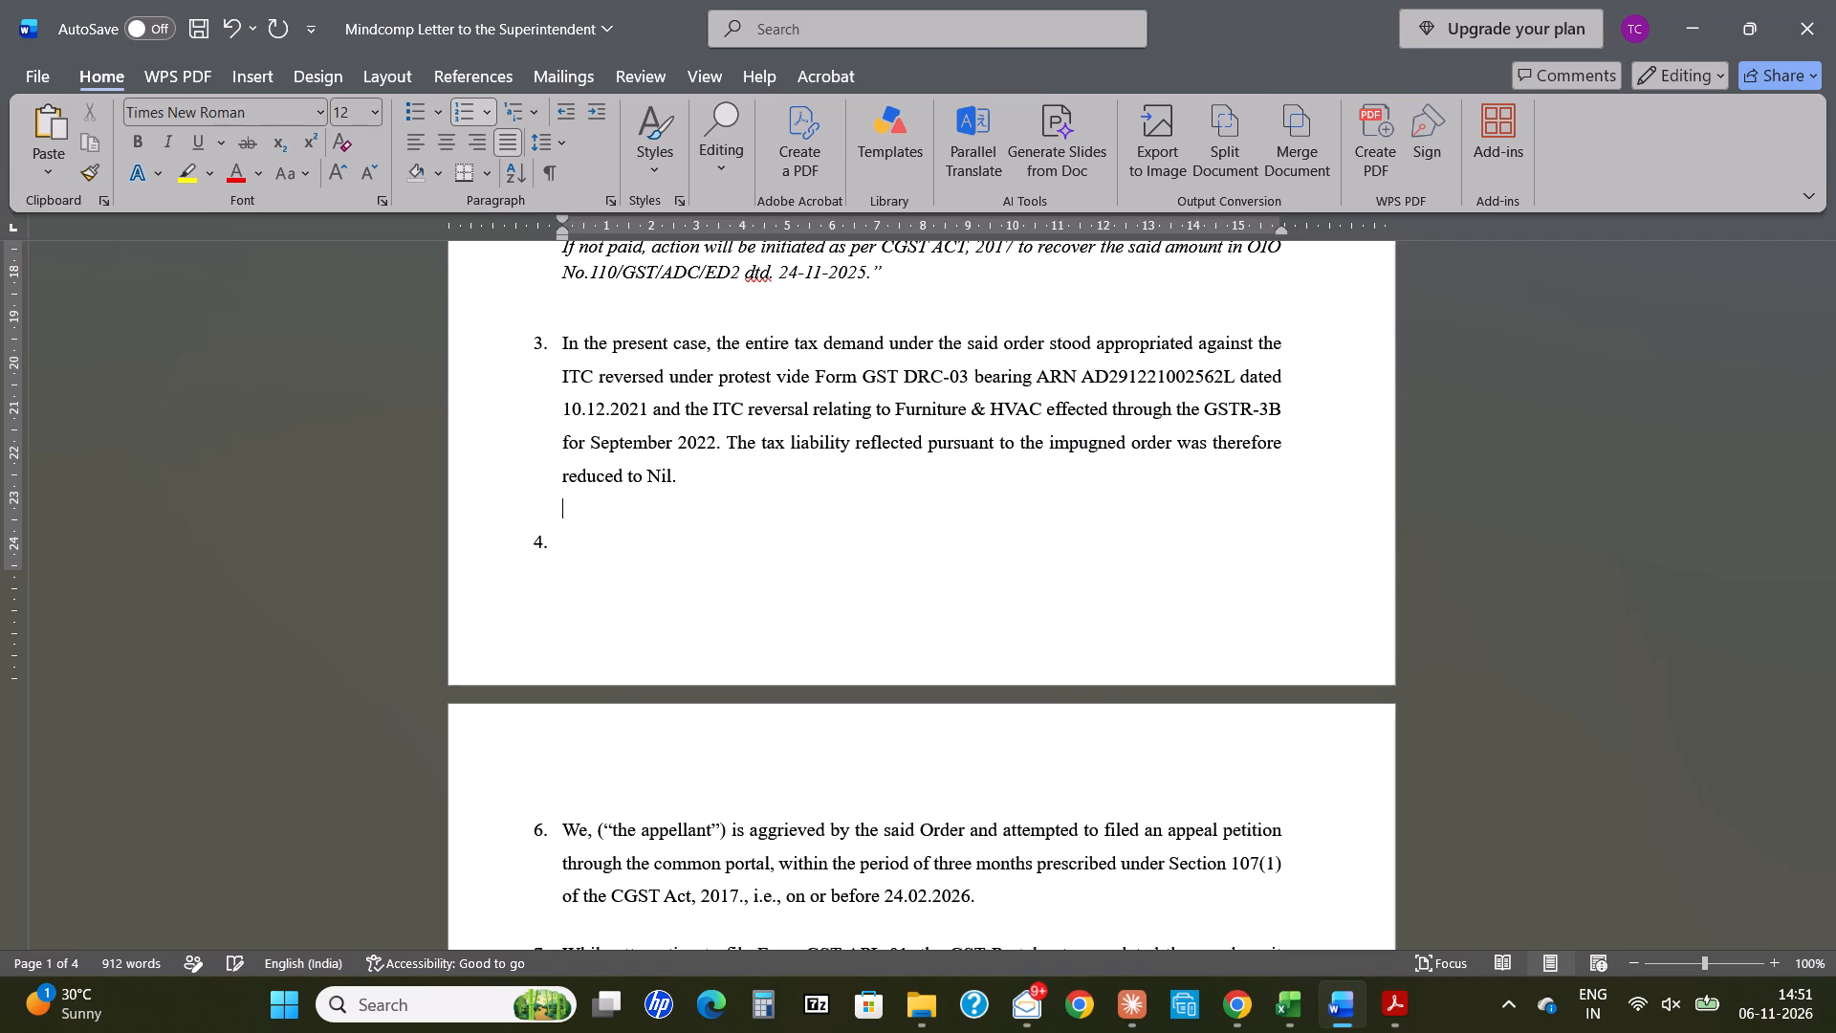
# Begin the new numbered paragraph 4 with "Thereafter,".
pyautogui.press('Down')
pyautogui.write('Thre')
pyautogui.press('BackSpace')
pyautogui.press('BackSpace')
pyautogui.write('ereafter')
pyautogui.write(',')
pyautogui.press('space')
# Start a closing sentence at the end of paragraph 3 with "The only residual elements".
pyautogui.press('Up')
pyautogui.press('Up')
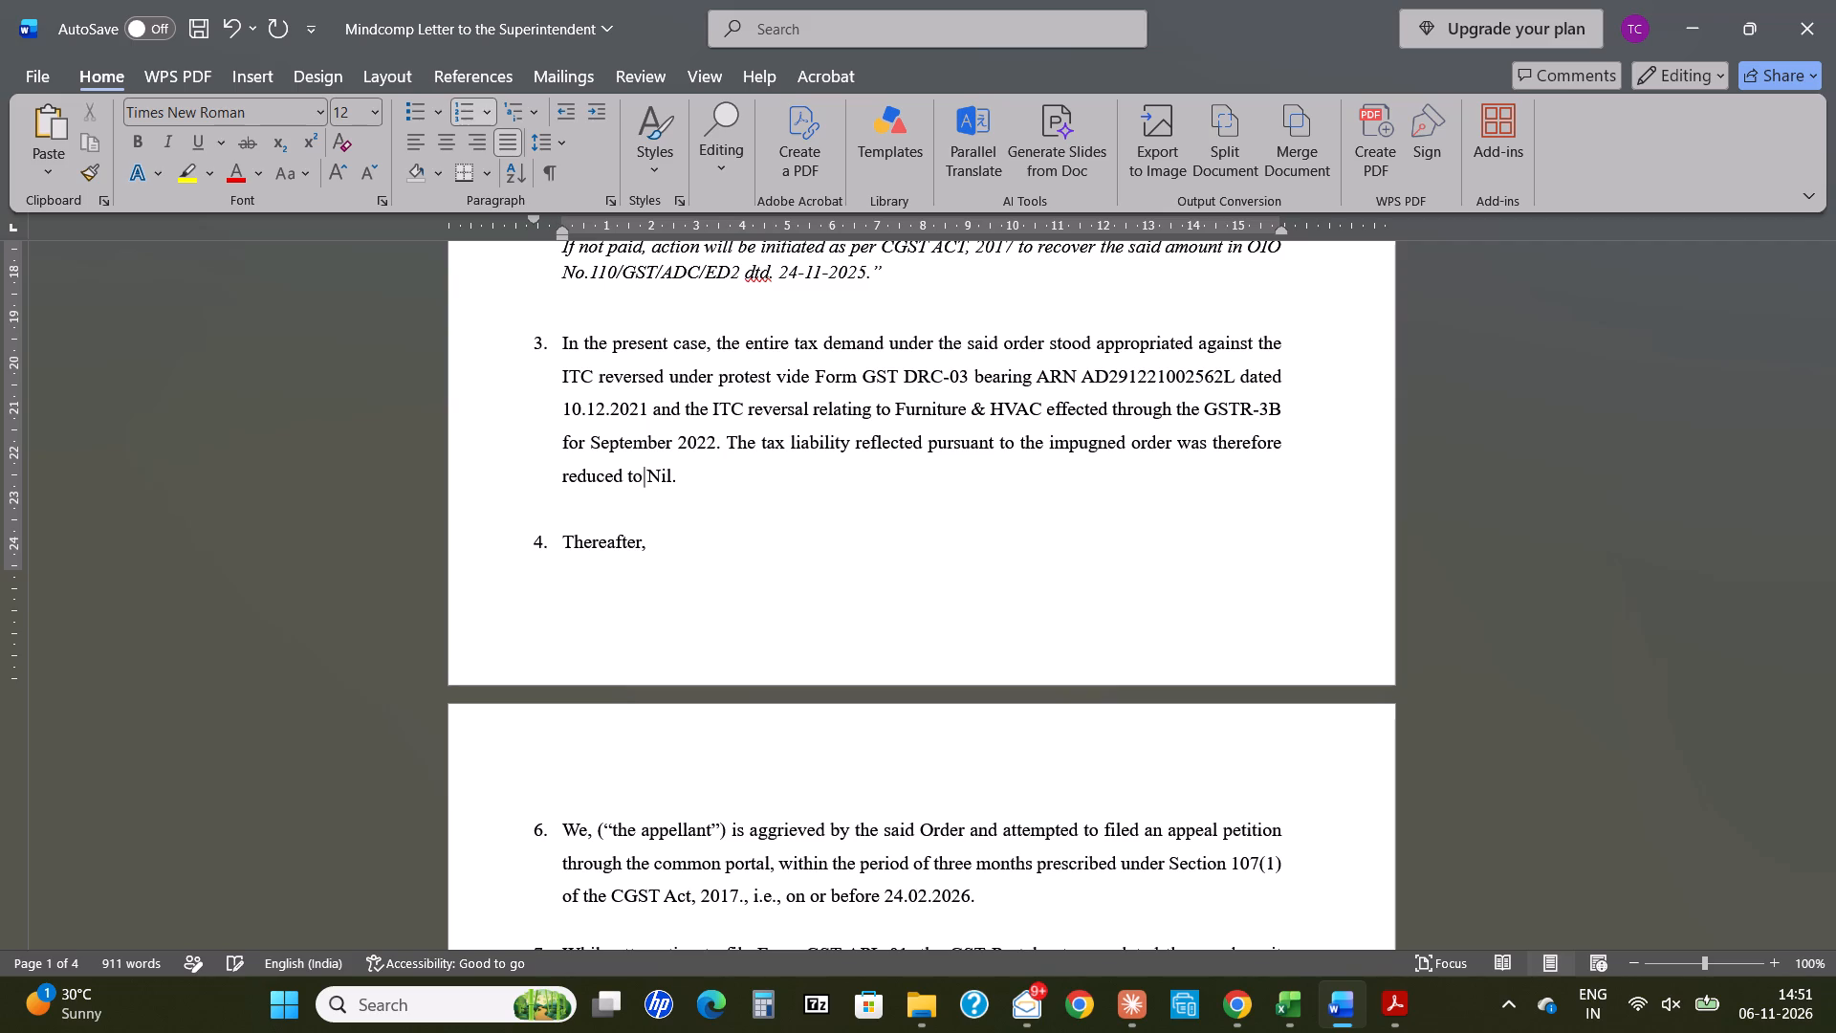
pyautogui.press('End')
pyautogui.press('space')
pyautogui.write('The')
pyautogui.press('space')
pyautogui.write('only residau')
pyautogui.press('BackSpace')
pyautogui.press('u')
pyautogui.press('BackSpace')
pyautogui.press('BackSpace')
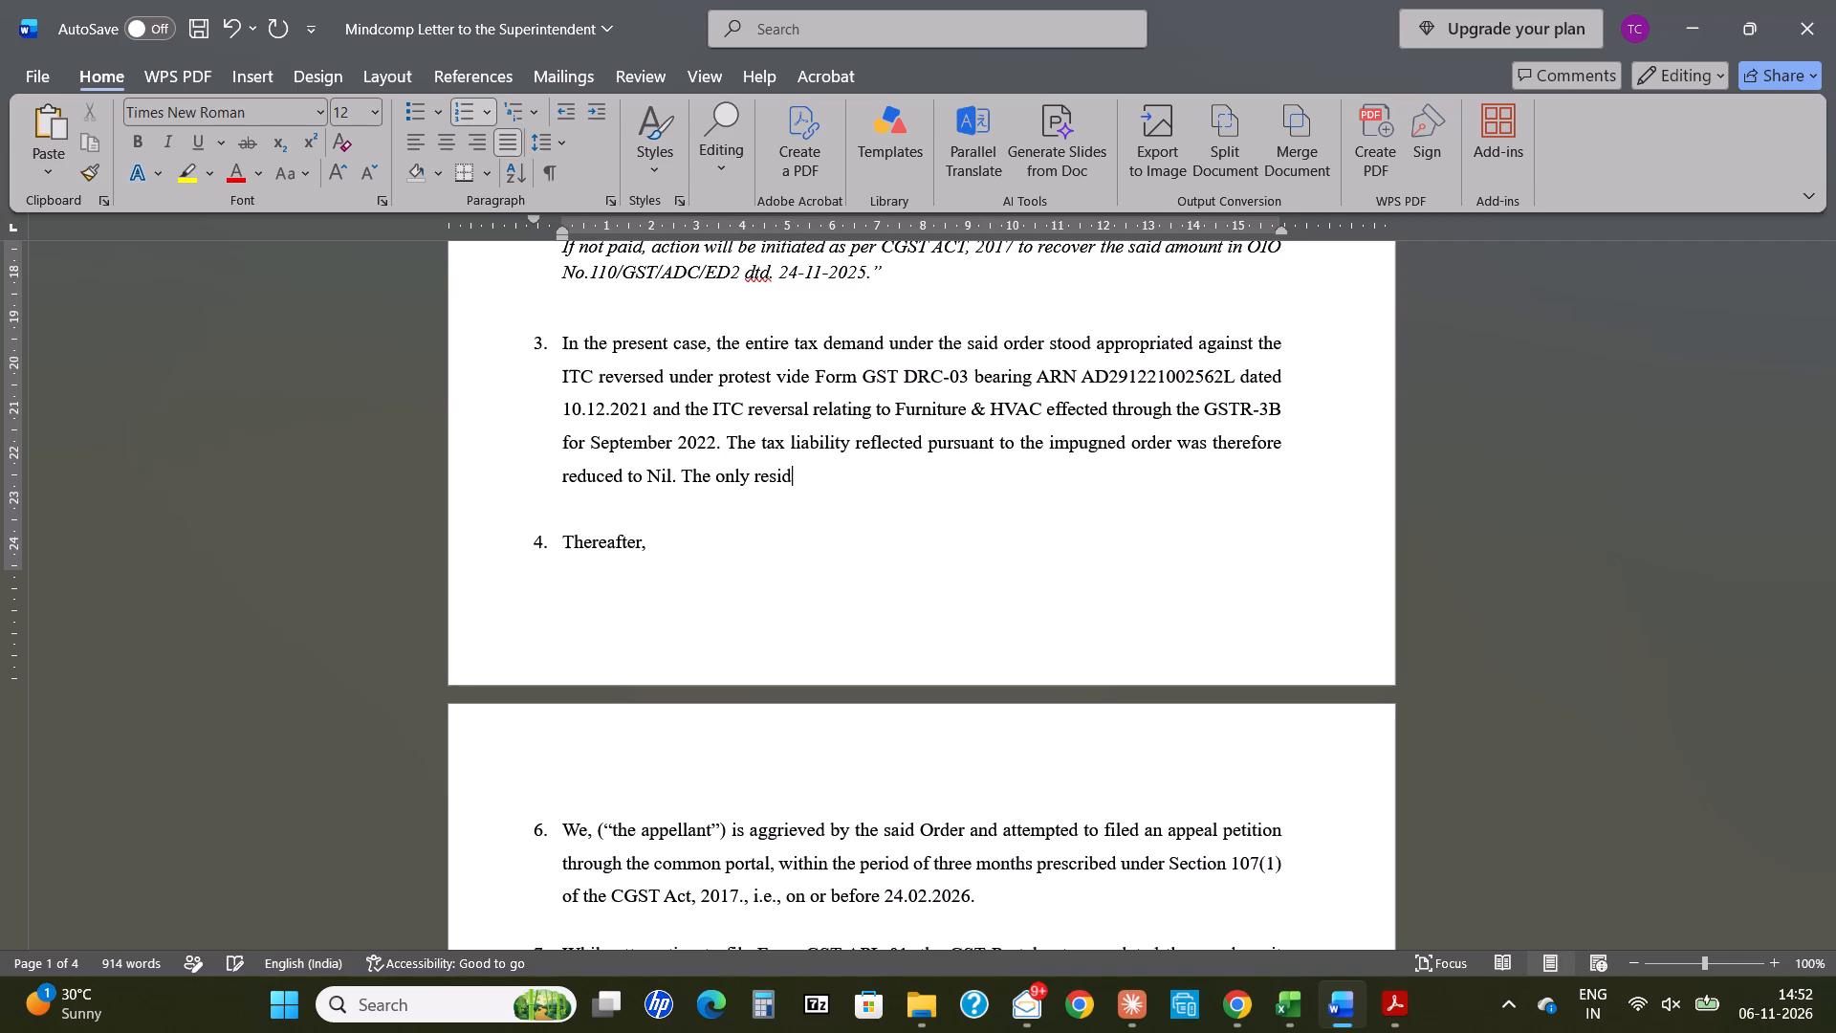
pyautogui.write('ual')
pyautogui.press('space')
pyautogui.write('elements wewre t')
pyautogui.press('BackSpace')
pyautogui.press('BackSpace')
pyautogui.press('BackSpace')
pyautogui.press('BackSpace')
pyautogui.press('BackSpace')
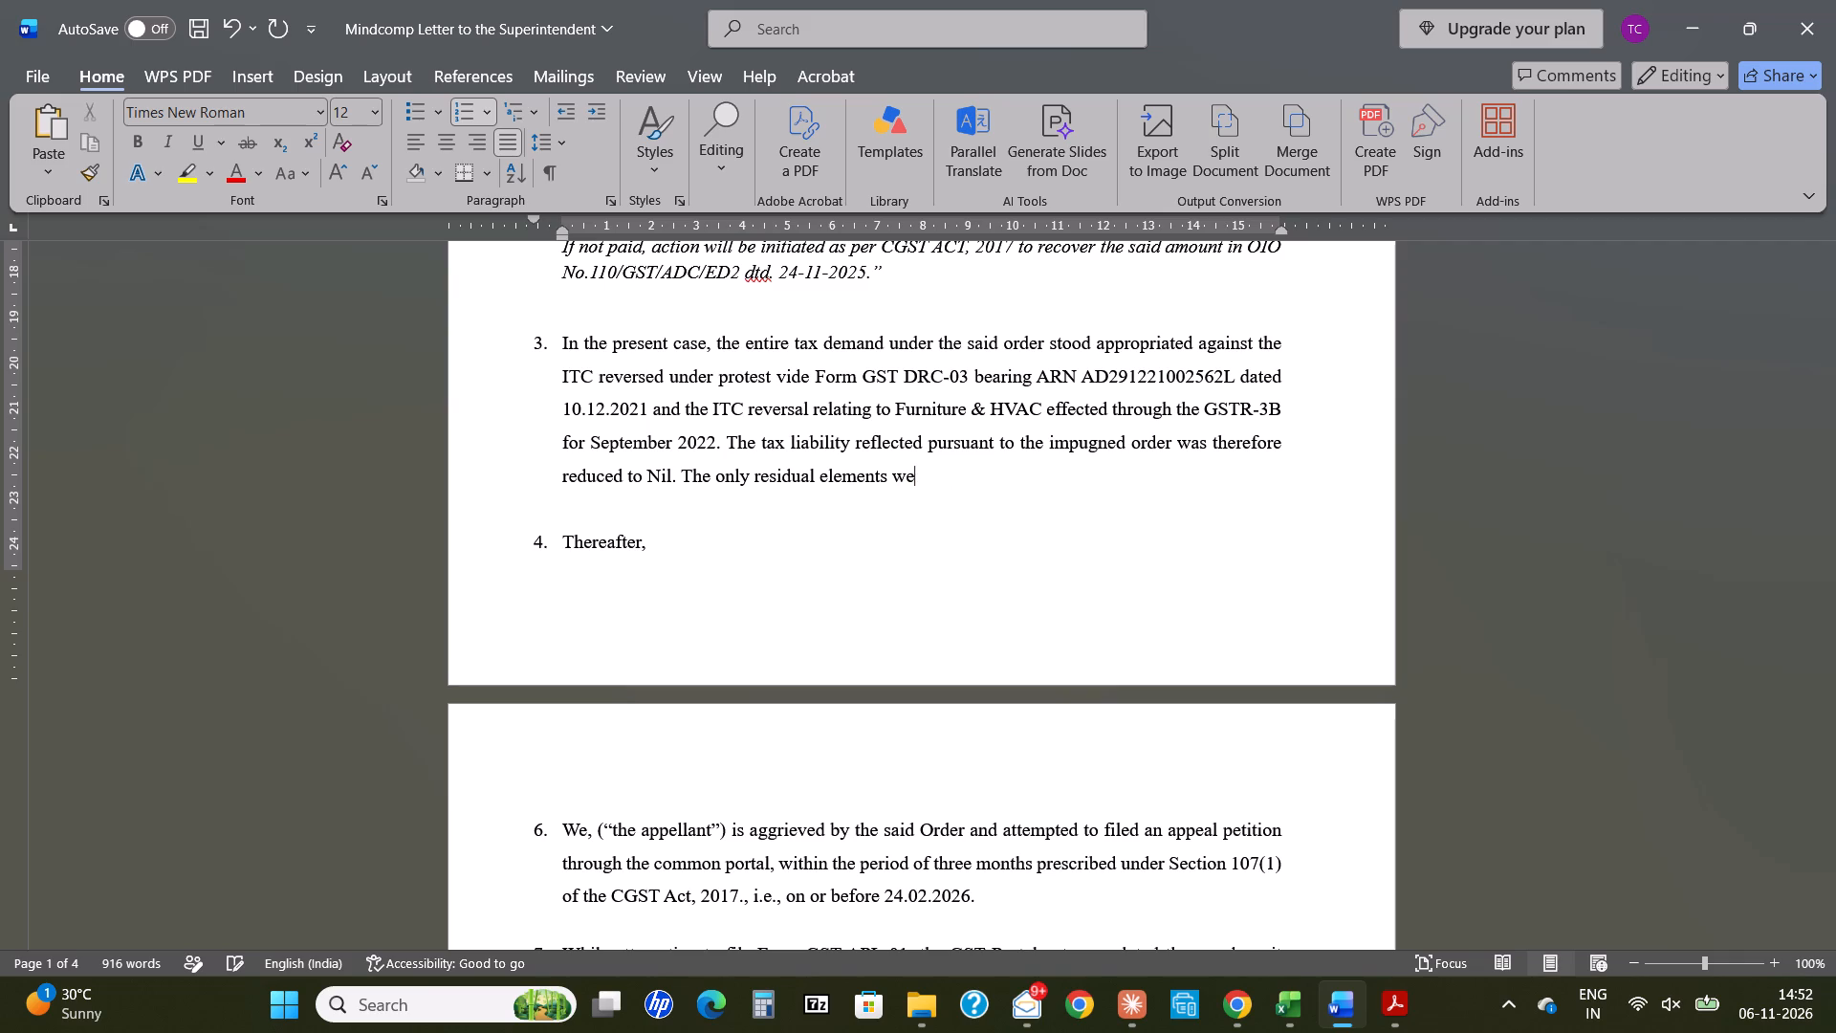
# Complete the sentence with "were the applicable interest (not quantified in the impugned order) and the penalty under Section 74 of the CGST Act, 2017.".
pyautogui.write('re the applicable interest (not quantified in the im')
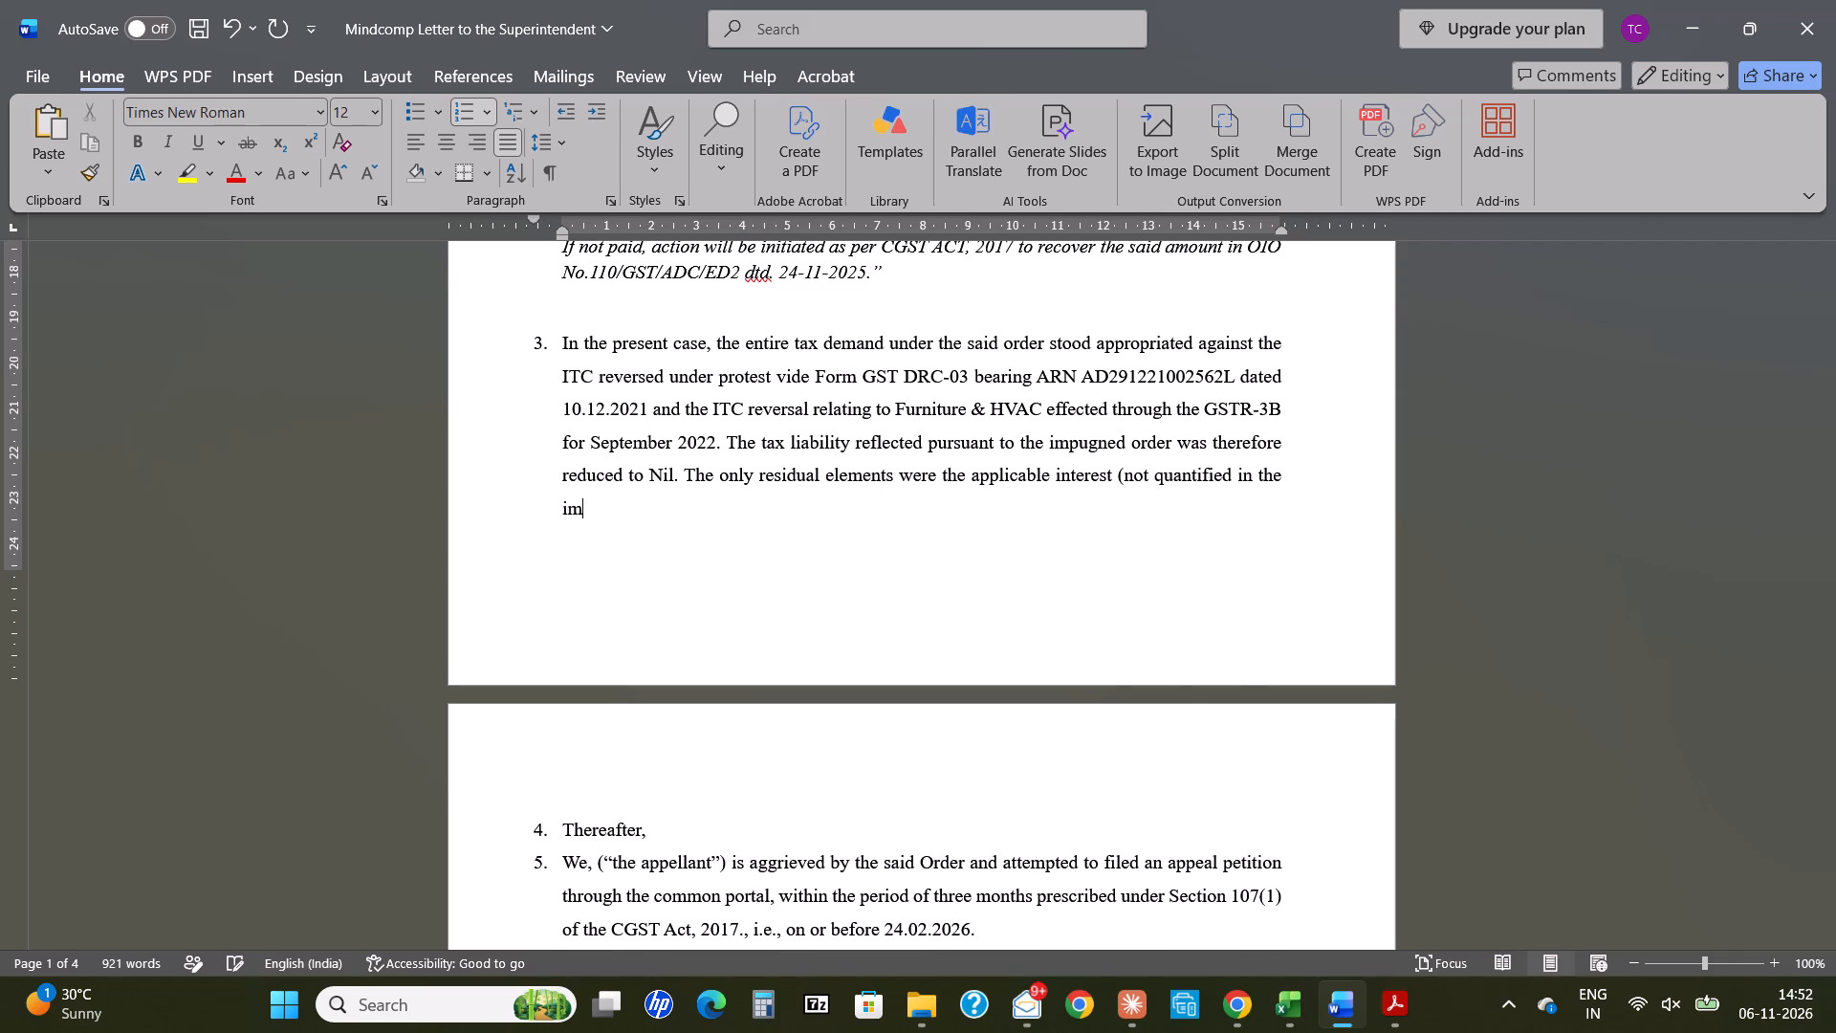
pyautogui.write('pu')
pyautogui.press('BackSpace')
pyautogui.write('gued')
pyautogui.press('BackSpace')
pyautogui.press('BackSpace')
pyautogui.press('BackSpace')
pyautogui.press('BackSpace')
pyautogui.write('ugne o')
pyautogui.press('BackSpace')
pyautogui.press('BackSpace')
pyautogui.write('d order) and the penalty under Section 4')
pyautogui.press('BackSpace')
pyautogui.write('74 of the CGST Act, 2017.')
# Continue paragraph 4 after "Thereafter," with "we sough an appeal manually on 18.02.2026".
pyautogui.press('Down')
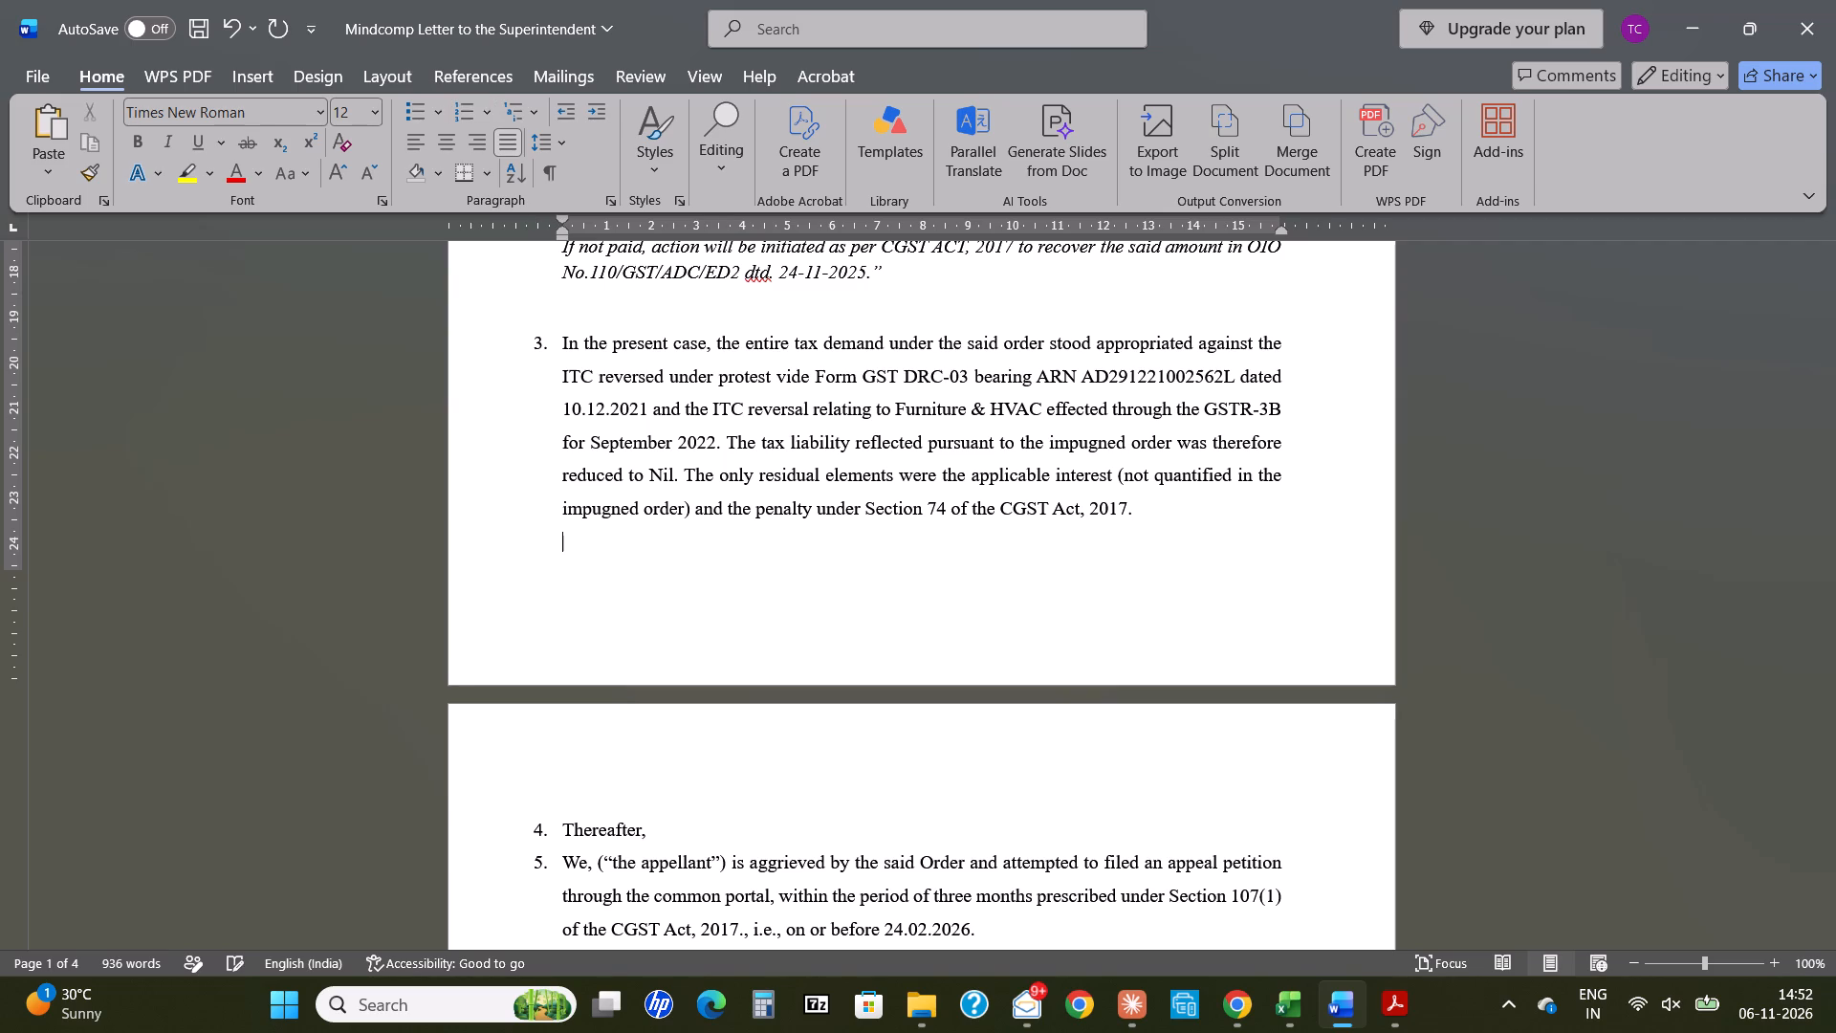
pyautogui.press('Down')
pyautogui.write('we sough an appeal')
pyautogui.press('space')
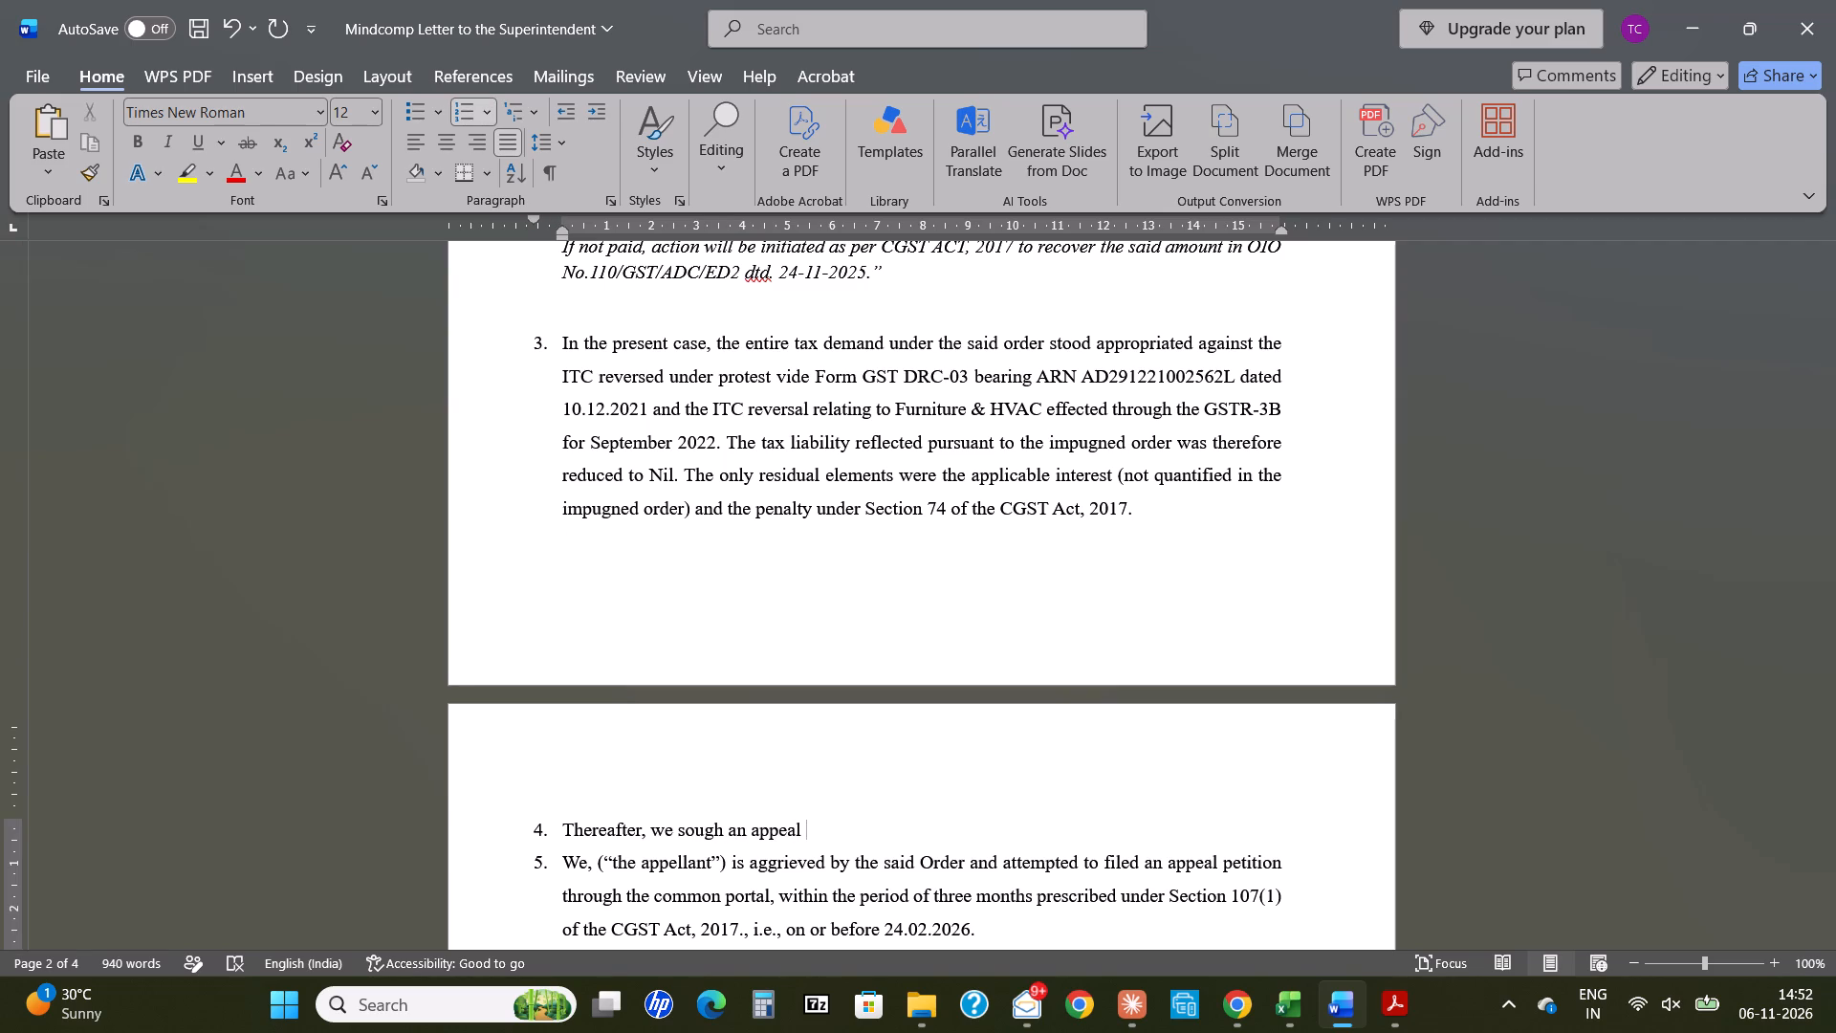
pyautogui.write('manually on')
pyautogui.press('space')
pyautogui.write('18.02.202')
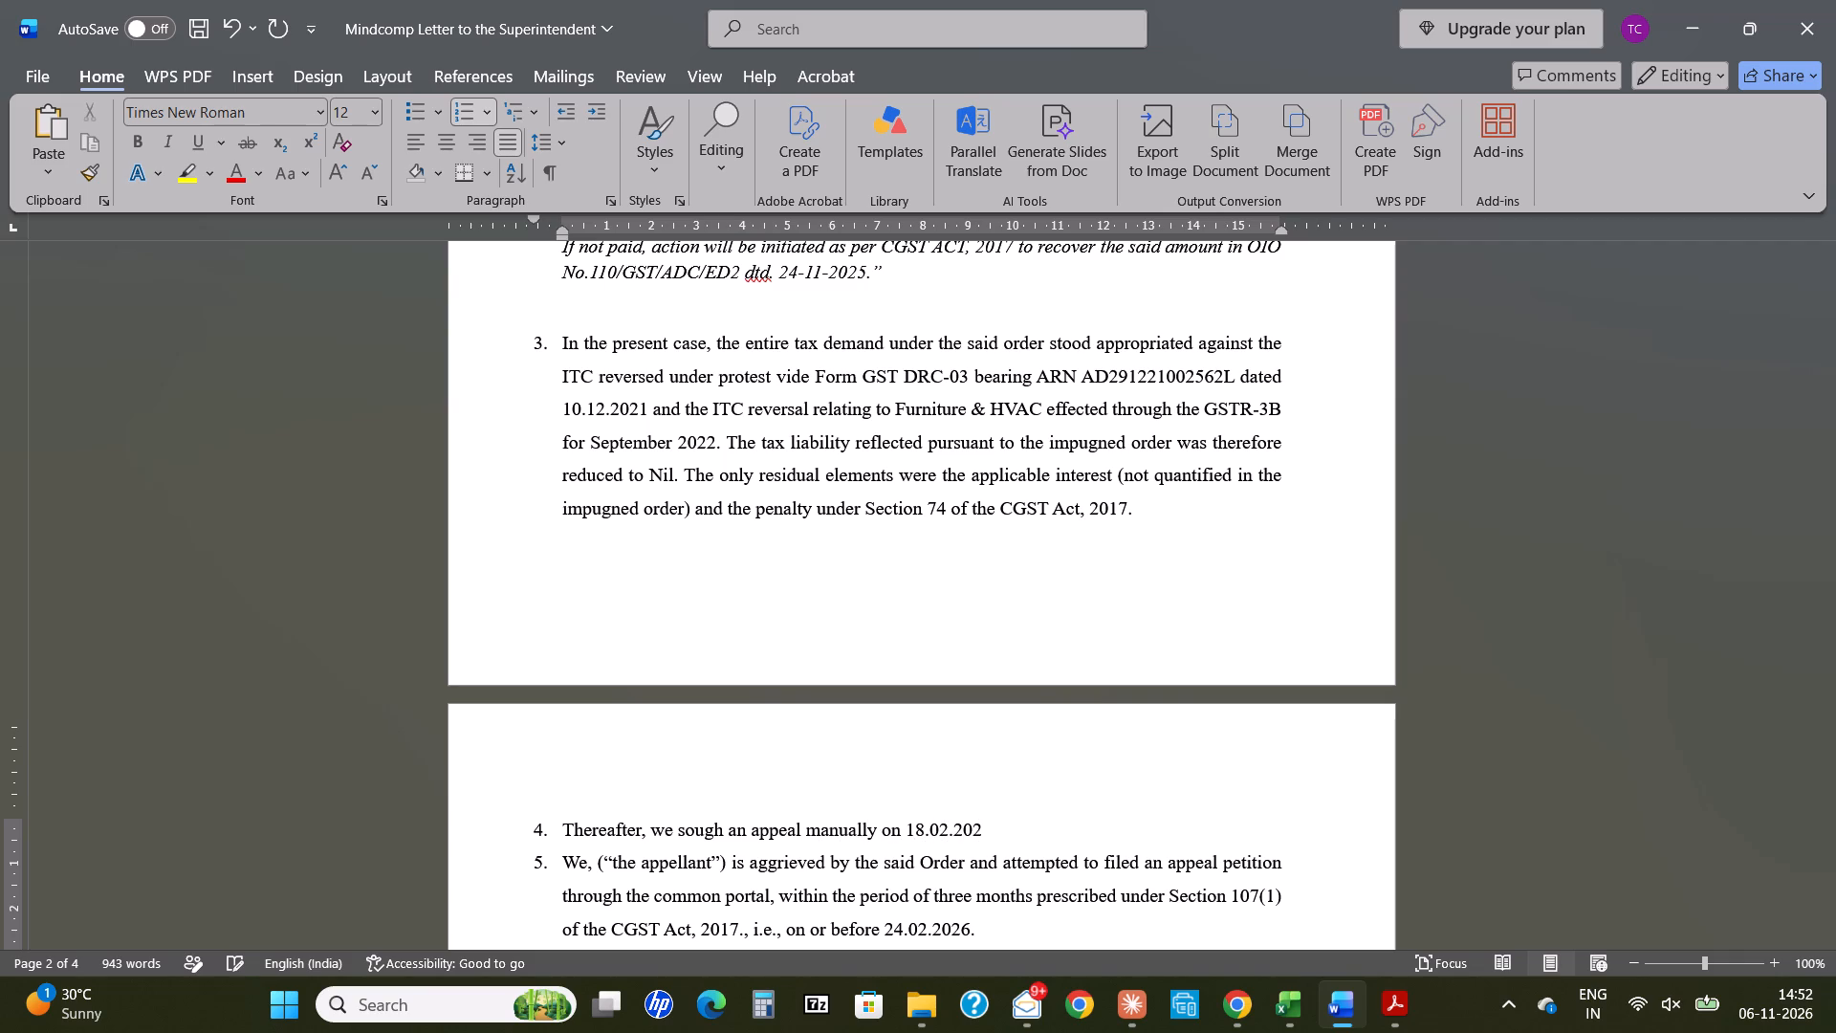
pyautogui.press('6')
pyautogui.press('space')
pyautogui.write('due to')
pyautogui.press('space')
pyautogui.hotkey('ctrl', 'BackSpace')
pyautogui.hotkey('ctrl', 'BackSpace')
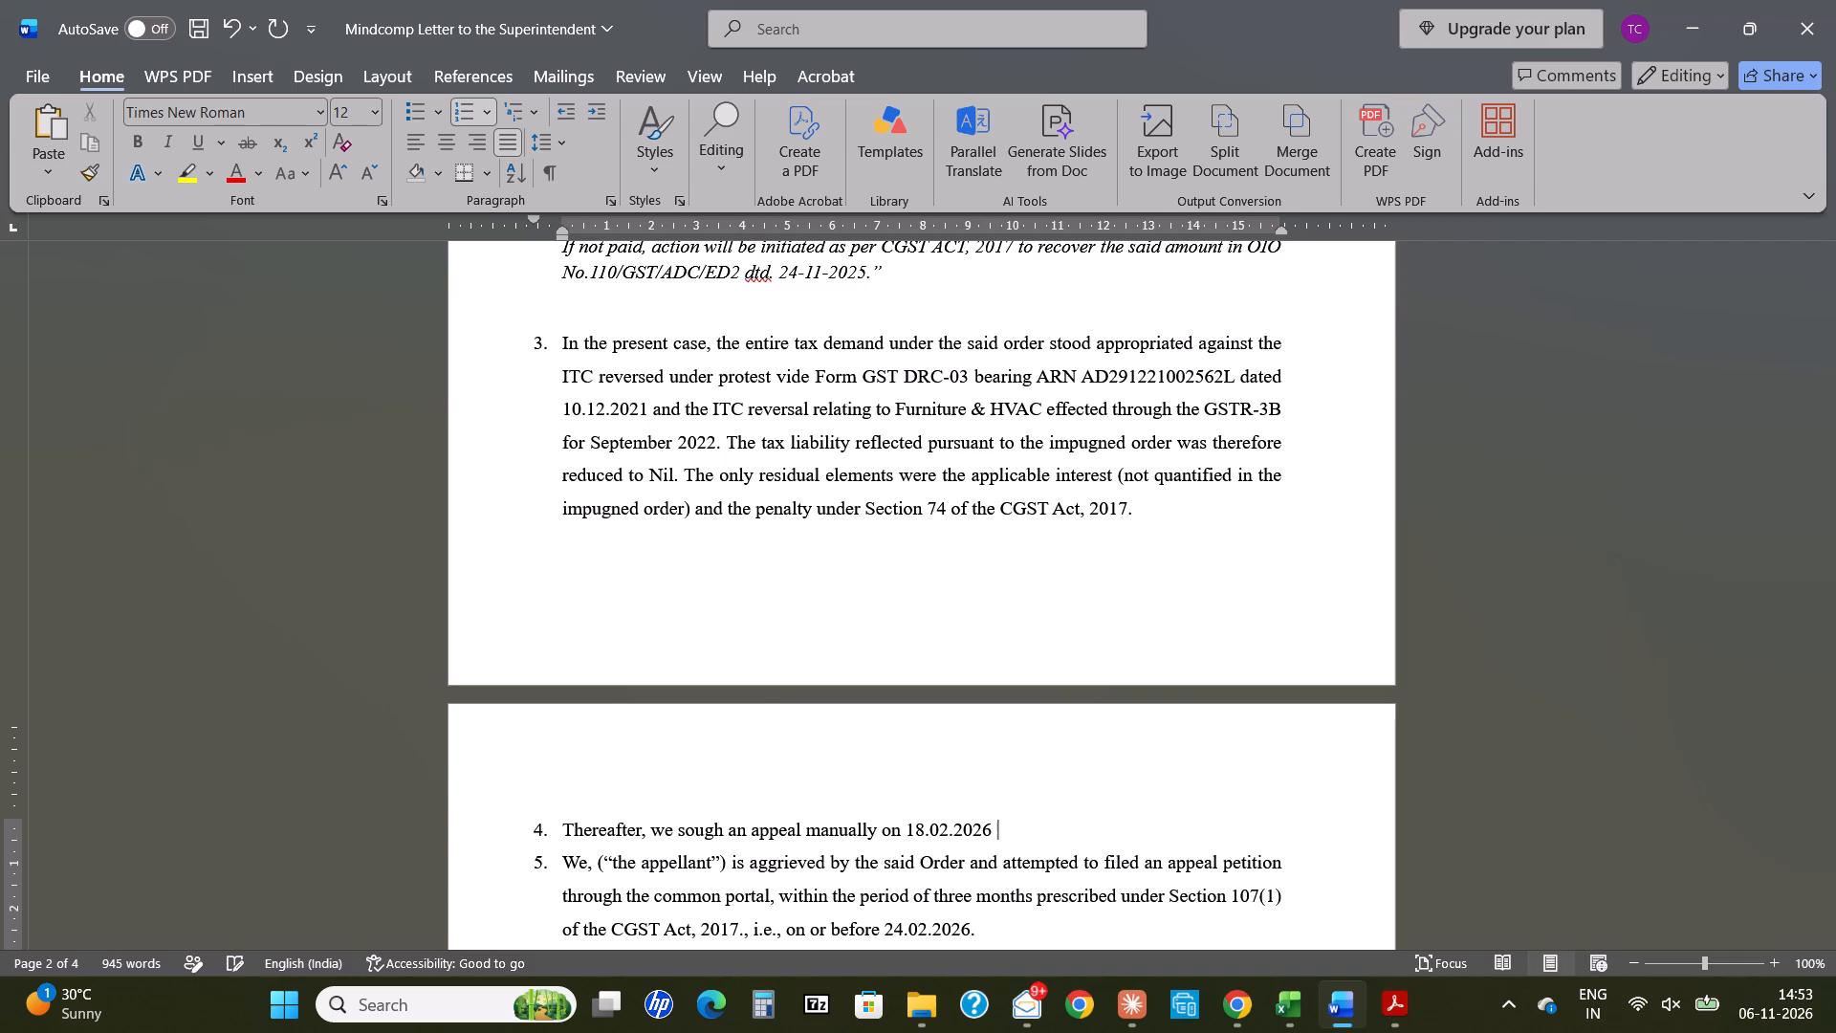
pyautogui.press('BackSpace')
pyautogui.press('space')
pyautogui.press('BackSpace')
# Extend the paragraph 4 sentence with "by email to the Ld. Appellate Authority".
pyautogui.press('space')
pyautogui.write('by eamil')
pyautogui.press('space')
pyautogui.write('to the Ld. Appellate AUthoritu')
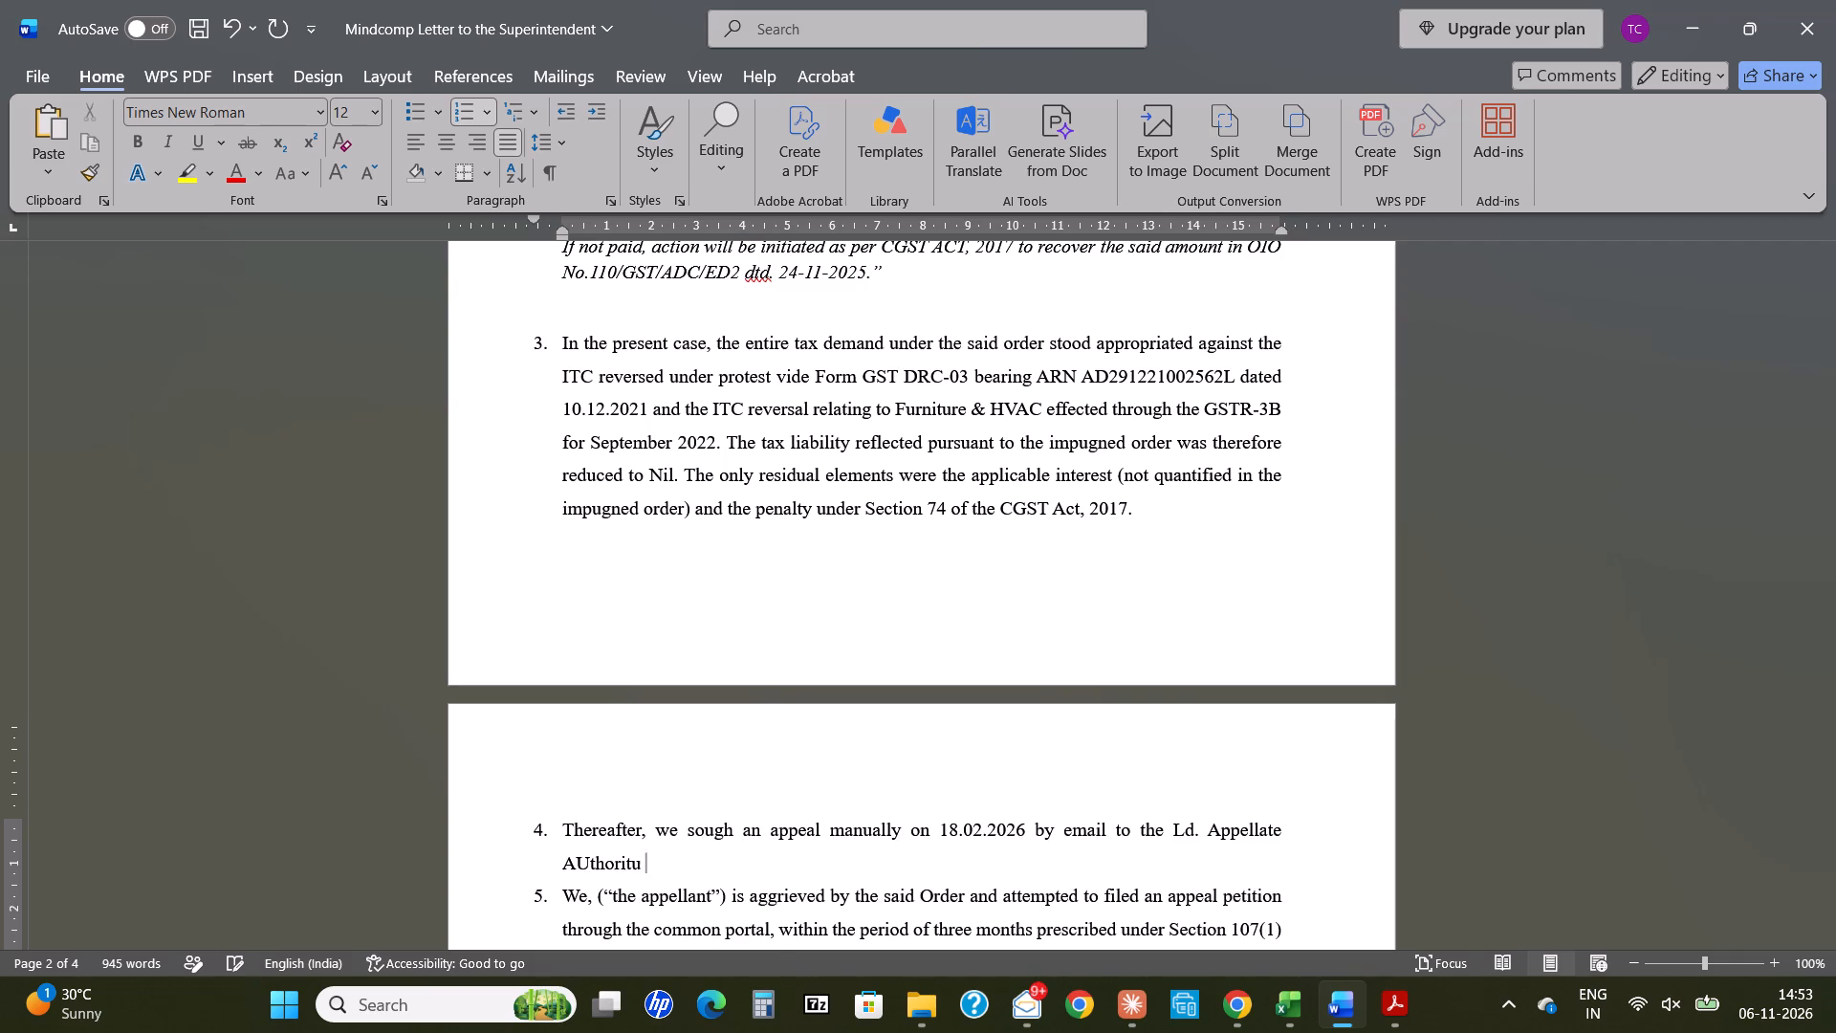
pyautogui.press('BackSpace')
pyautogui.write('y')
pyautogui.press('space')
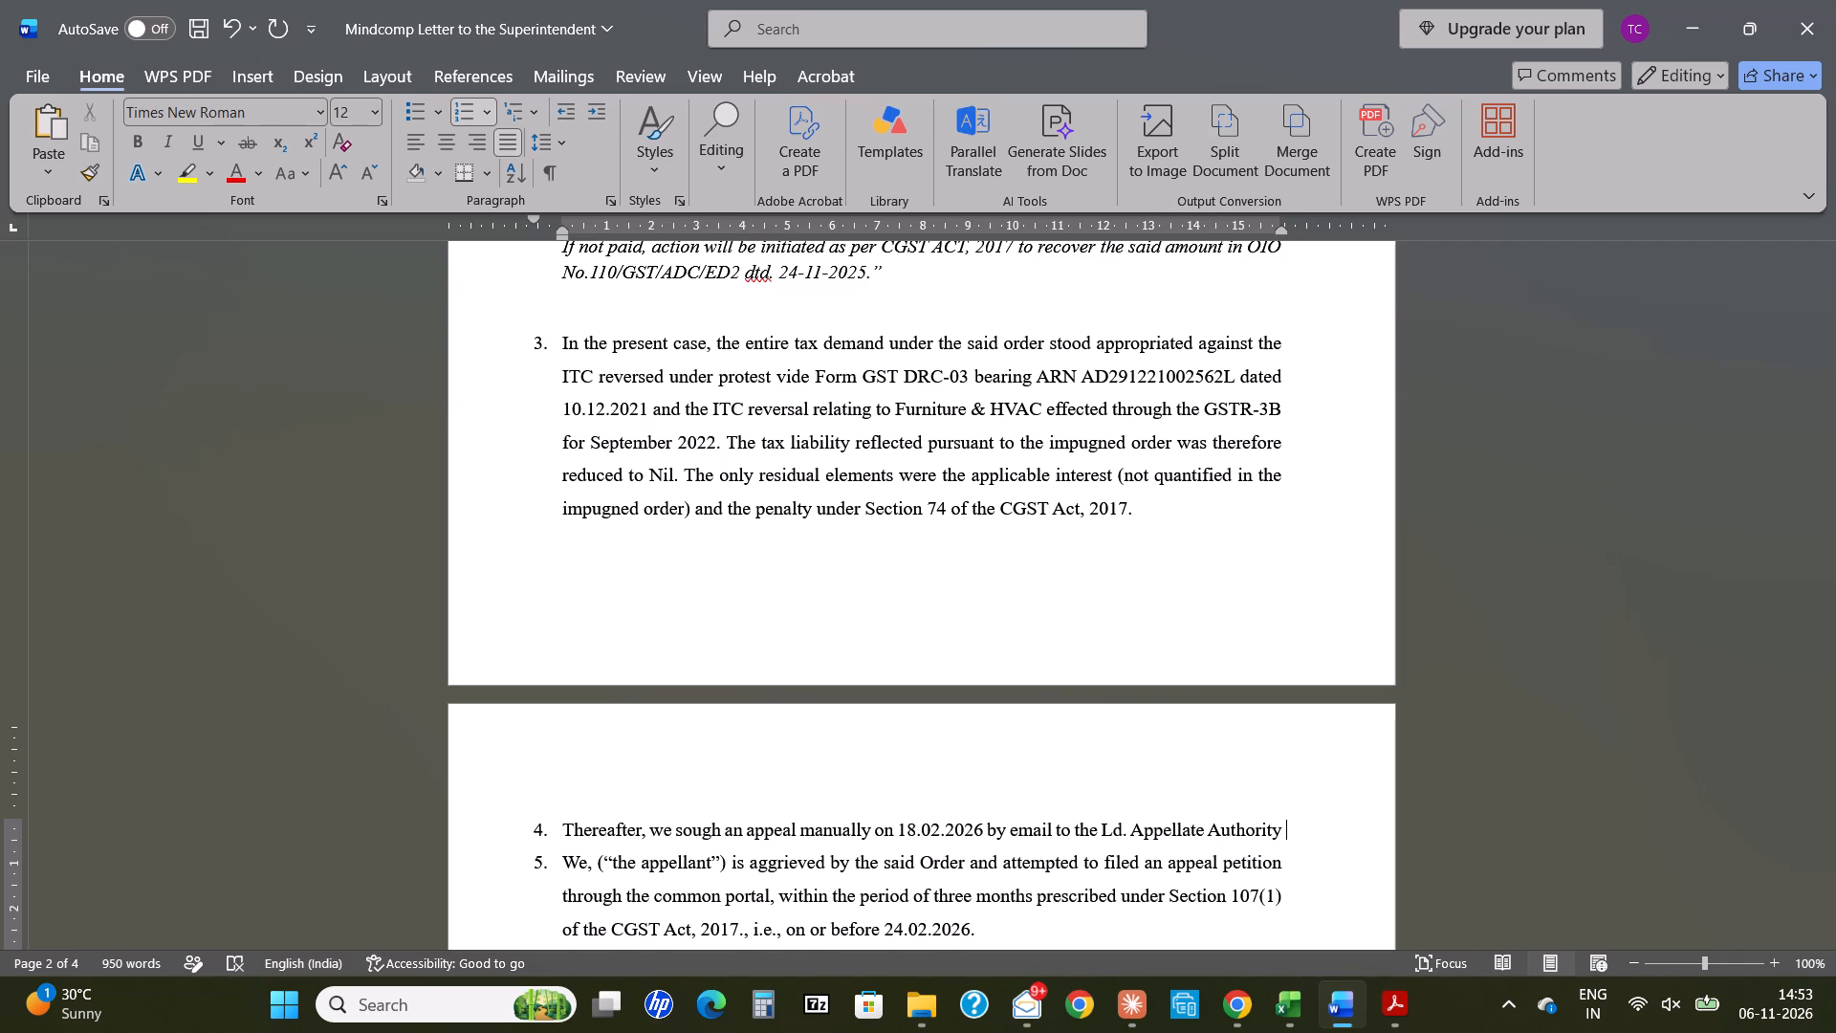
# Add "and by speed post which was booked on 23.02.2026" to the paragraph 4 sentence.
pyautogui.press('BackSpace')
pyautogui.press('space')
pyautogui.write('and by sppe')
pyautogui.press('BackSpace')
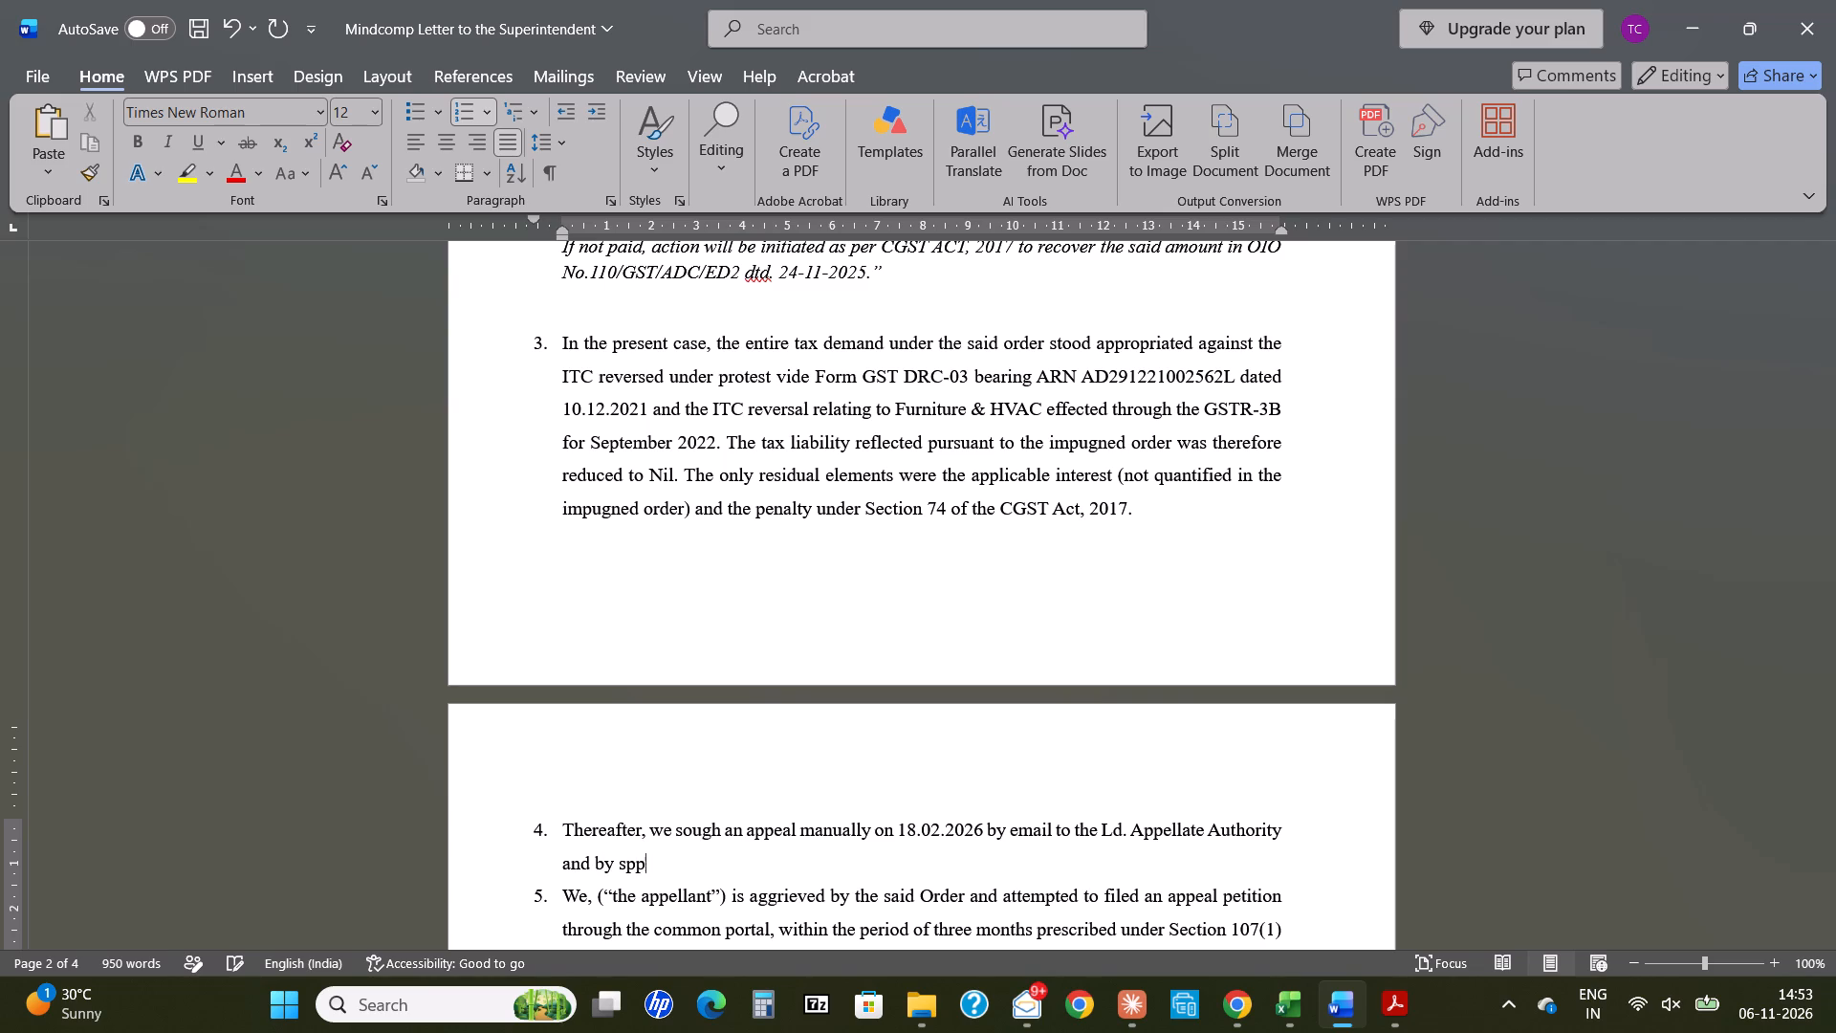
pyautogui.press('BackSpace')
pyautogui.write('eed post which was booked on')
pyautogui.press('space')
pyautogui.write('523')
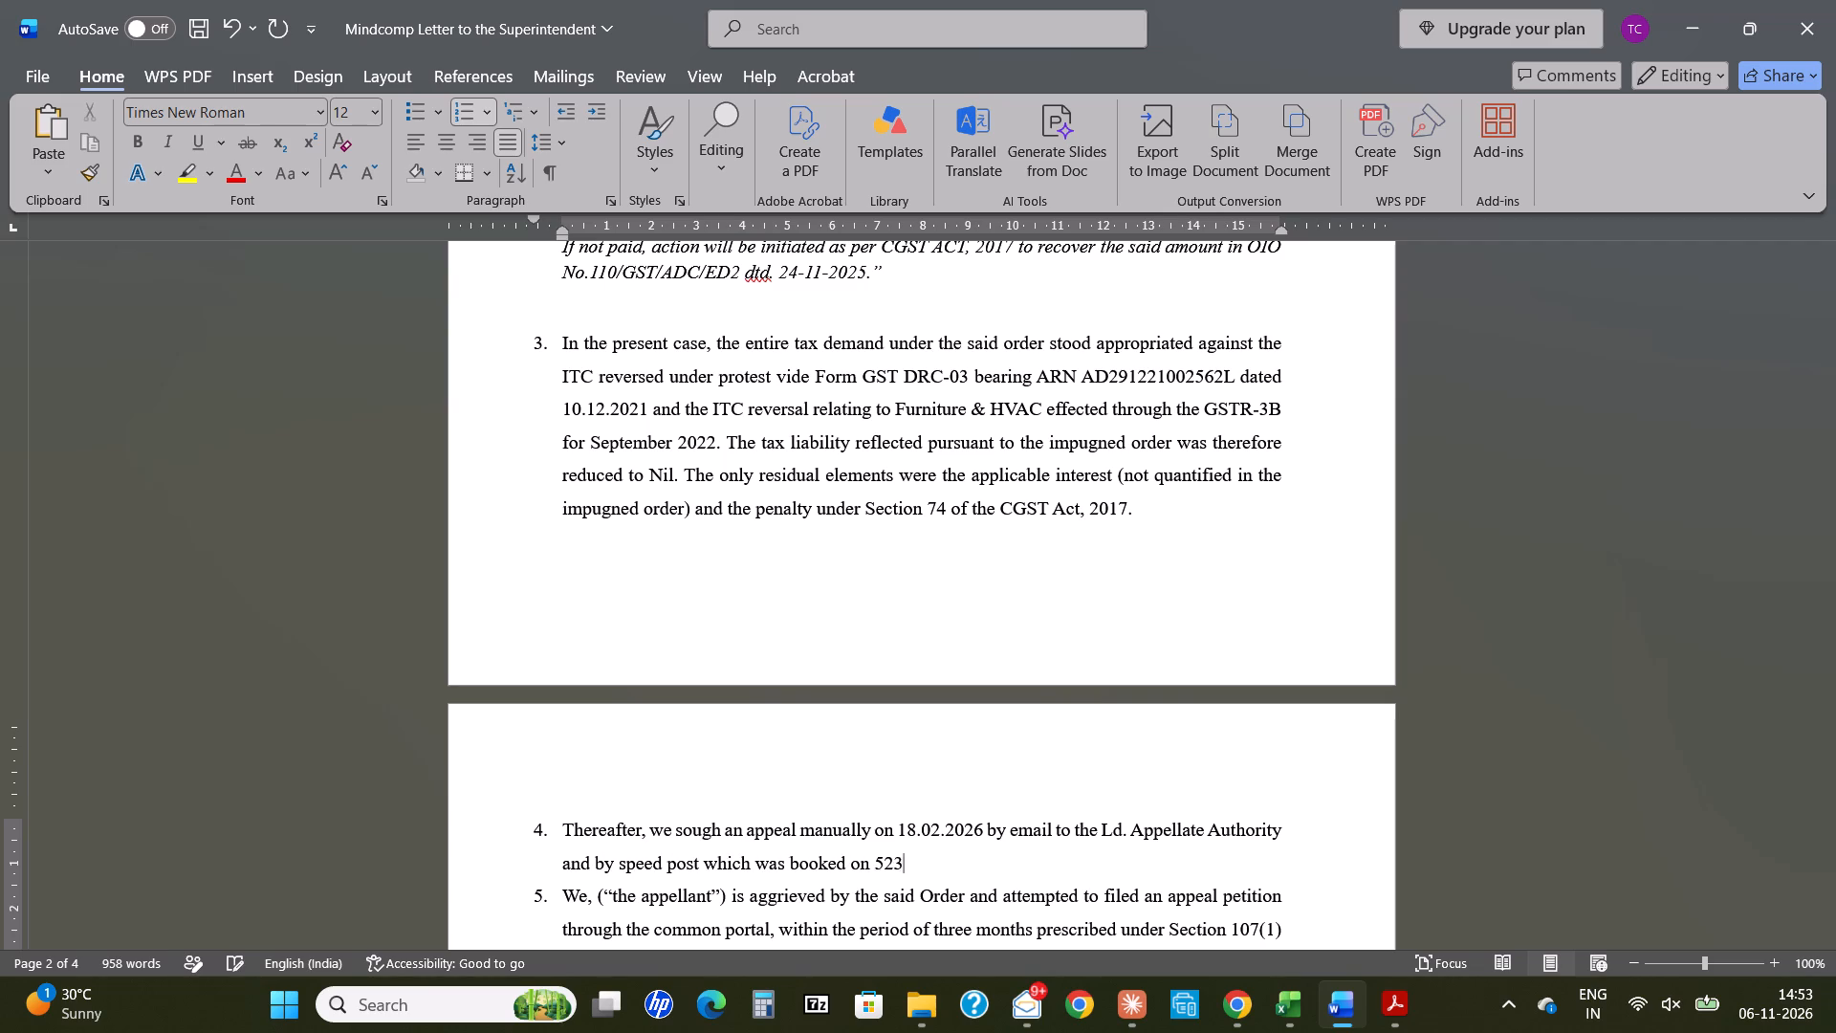
pyautogui.press('BackSpace')
pyautogui.press('BackSpace')
pyautogui.press('BackSpace')
pyautogui.write('23.02.2026')
# Finish paragraph 4 with ", to the office of the Ld. Appellate Authority.".
pyautogui.write(', to the officer o')
pyautogui.press('BackSpace')
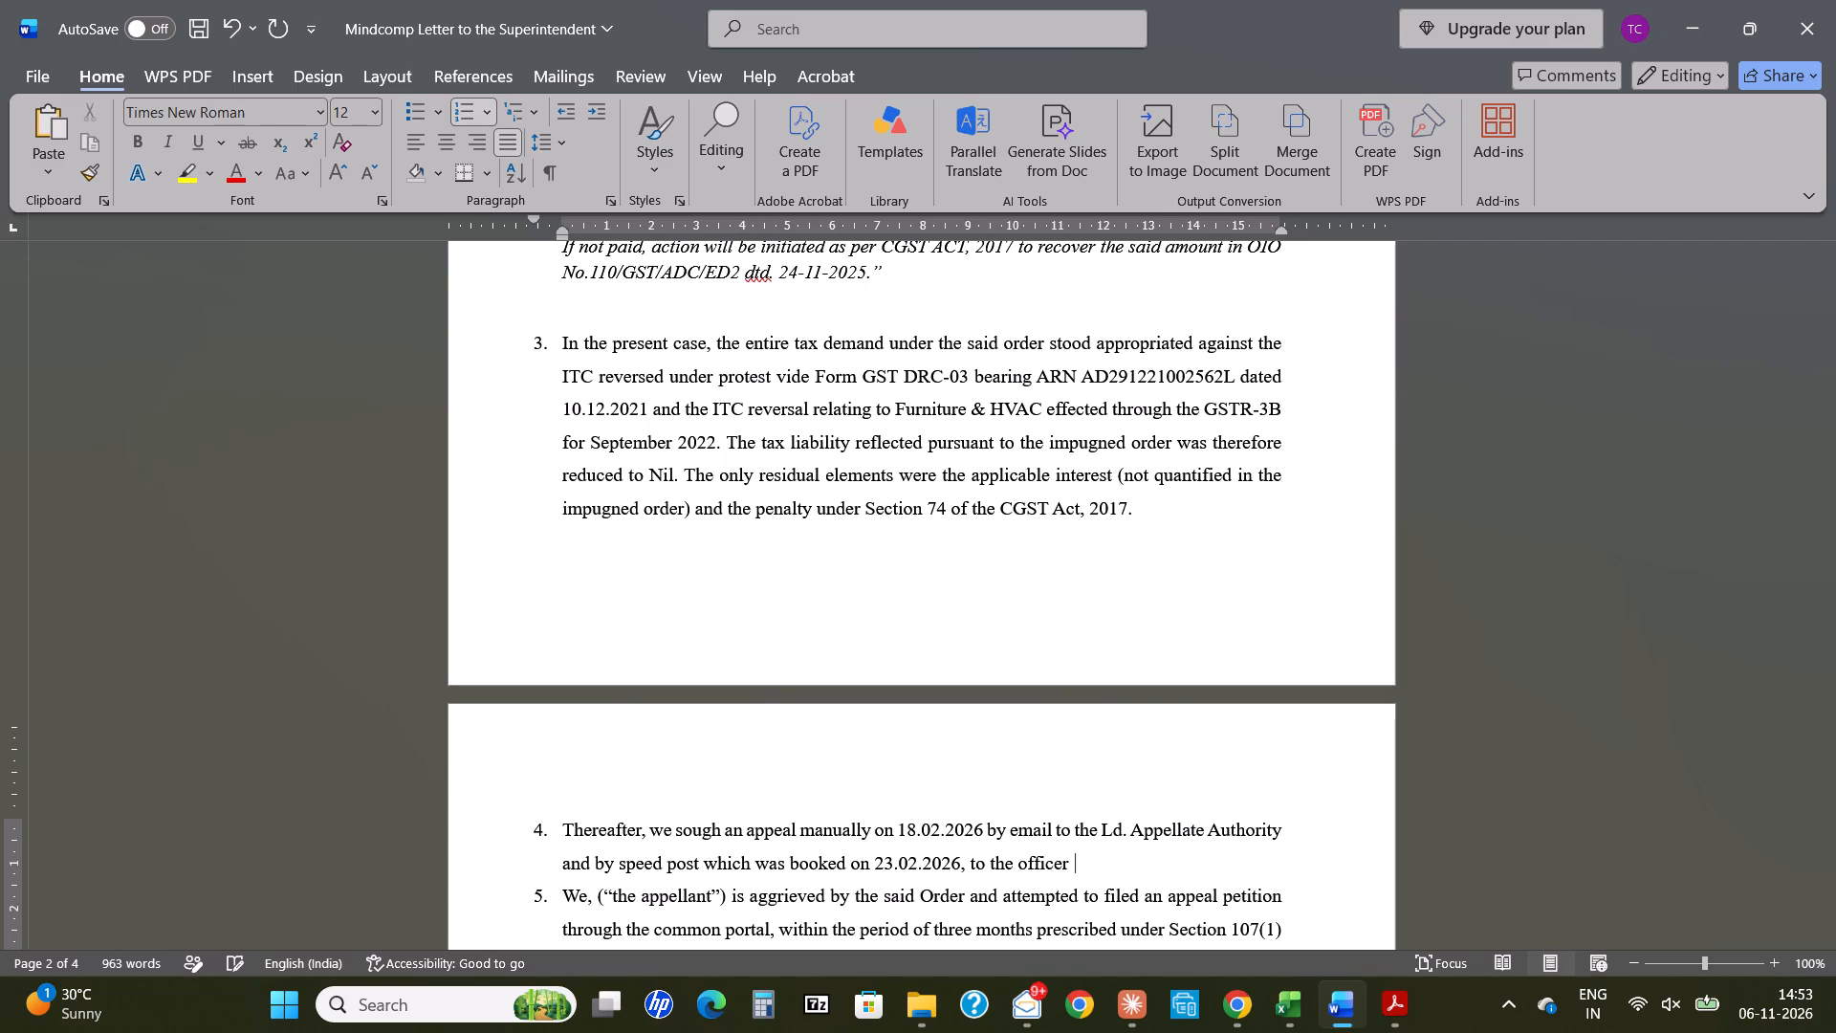
pyautogui.press('BackSpace')
pyautogui.press('BackSpace')
pyautogui.press('space')
pyautogui.write('of the Ld. Apelate')
pyautogui.press('BackSpace')
pyautogui.press('BackSpace')
pyautogui.press('BackSpace')
pyautogui.press('BackSpace')
pyautogui.press('BackSpace')
pyautogui.write('pellat e')
pyautogui.press('BackSpace')
pyautogui.press('BackSpace')
pyautogui.write('e Authority.')
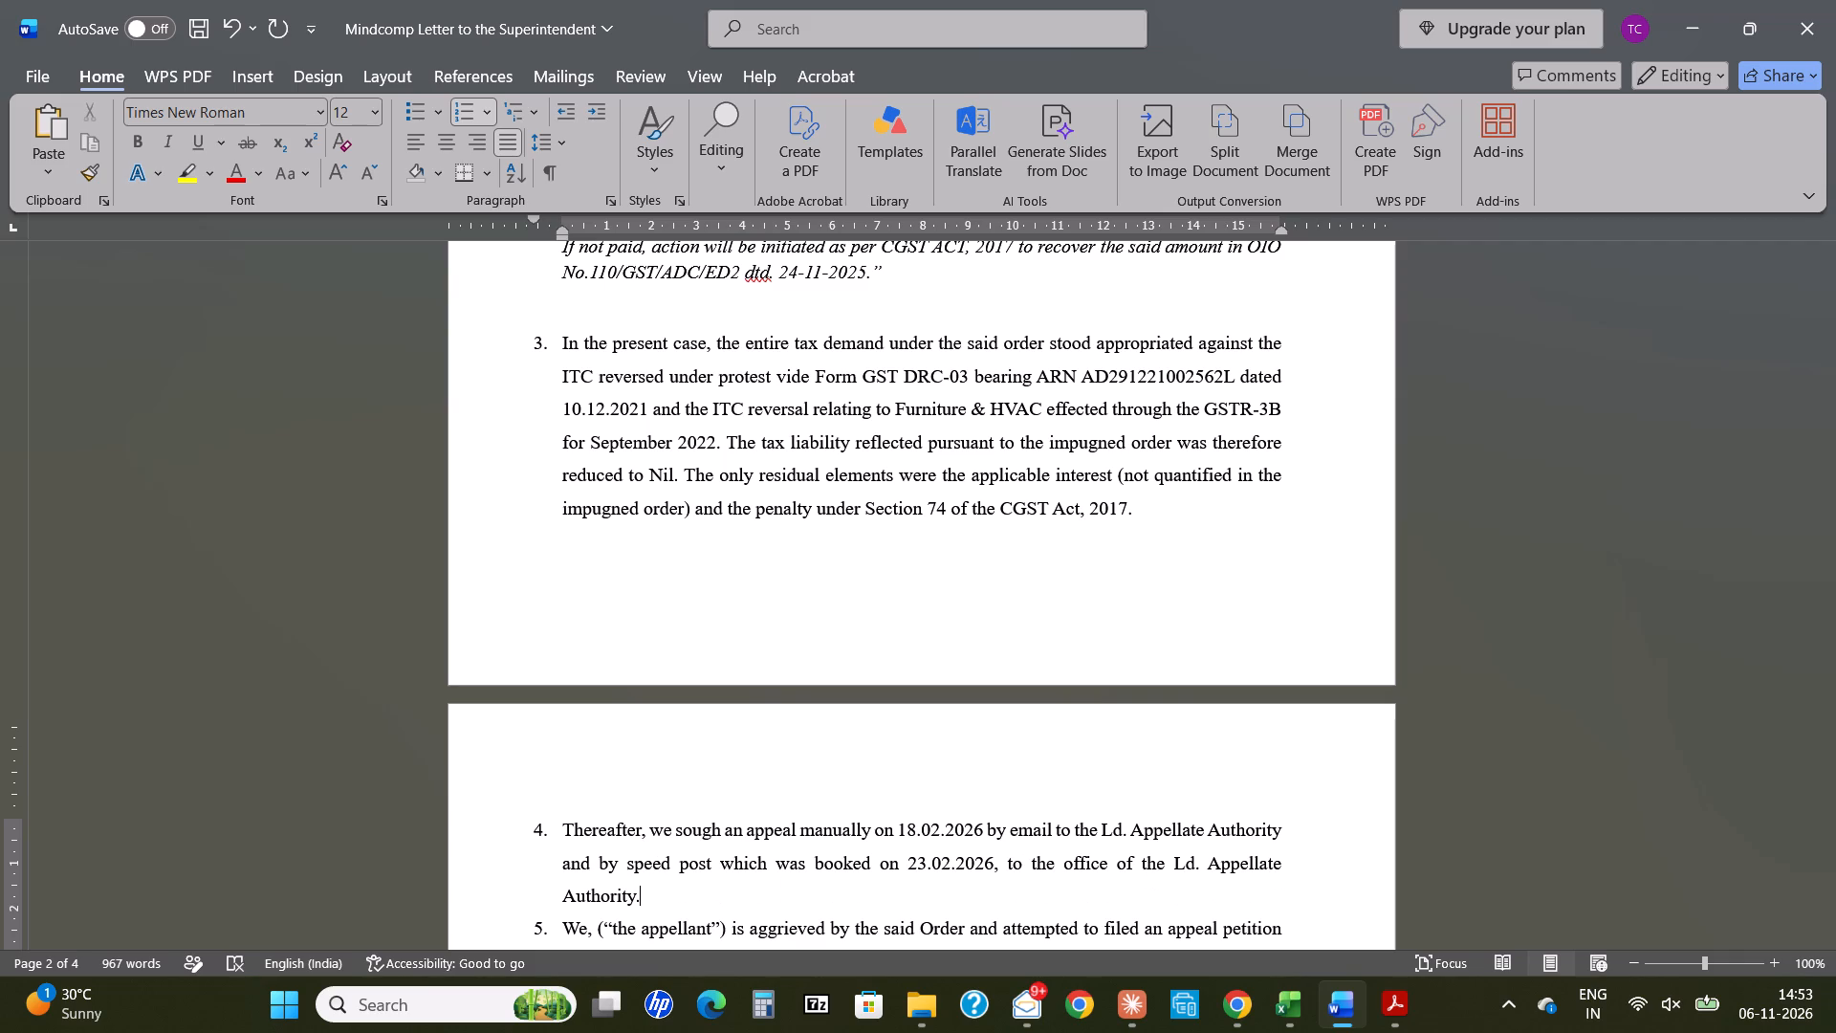
pyautogui.press('space')
# Add numbered paragraph 5: "Subsequently, we filed the said appeal online with condonation of delay in Form GST APL-01 having ref. no.".
pyautogui.press('Return')
pyautogui.write('Subsequently,')
pyautogui.press('space')
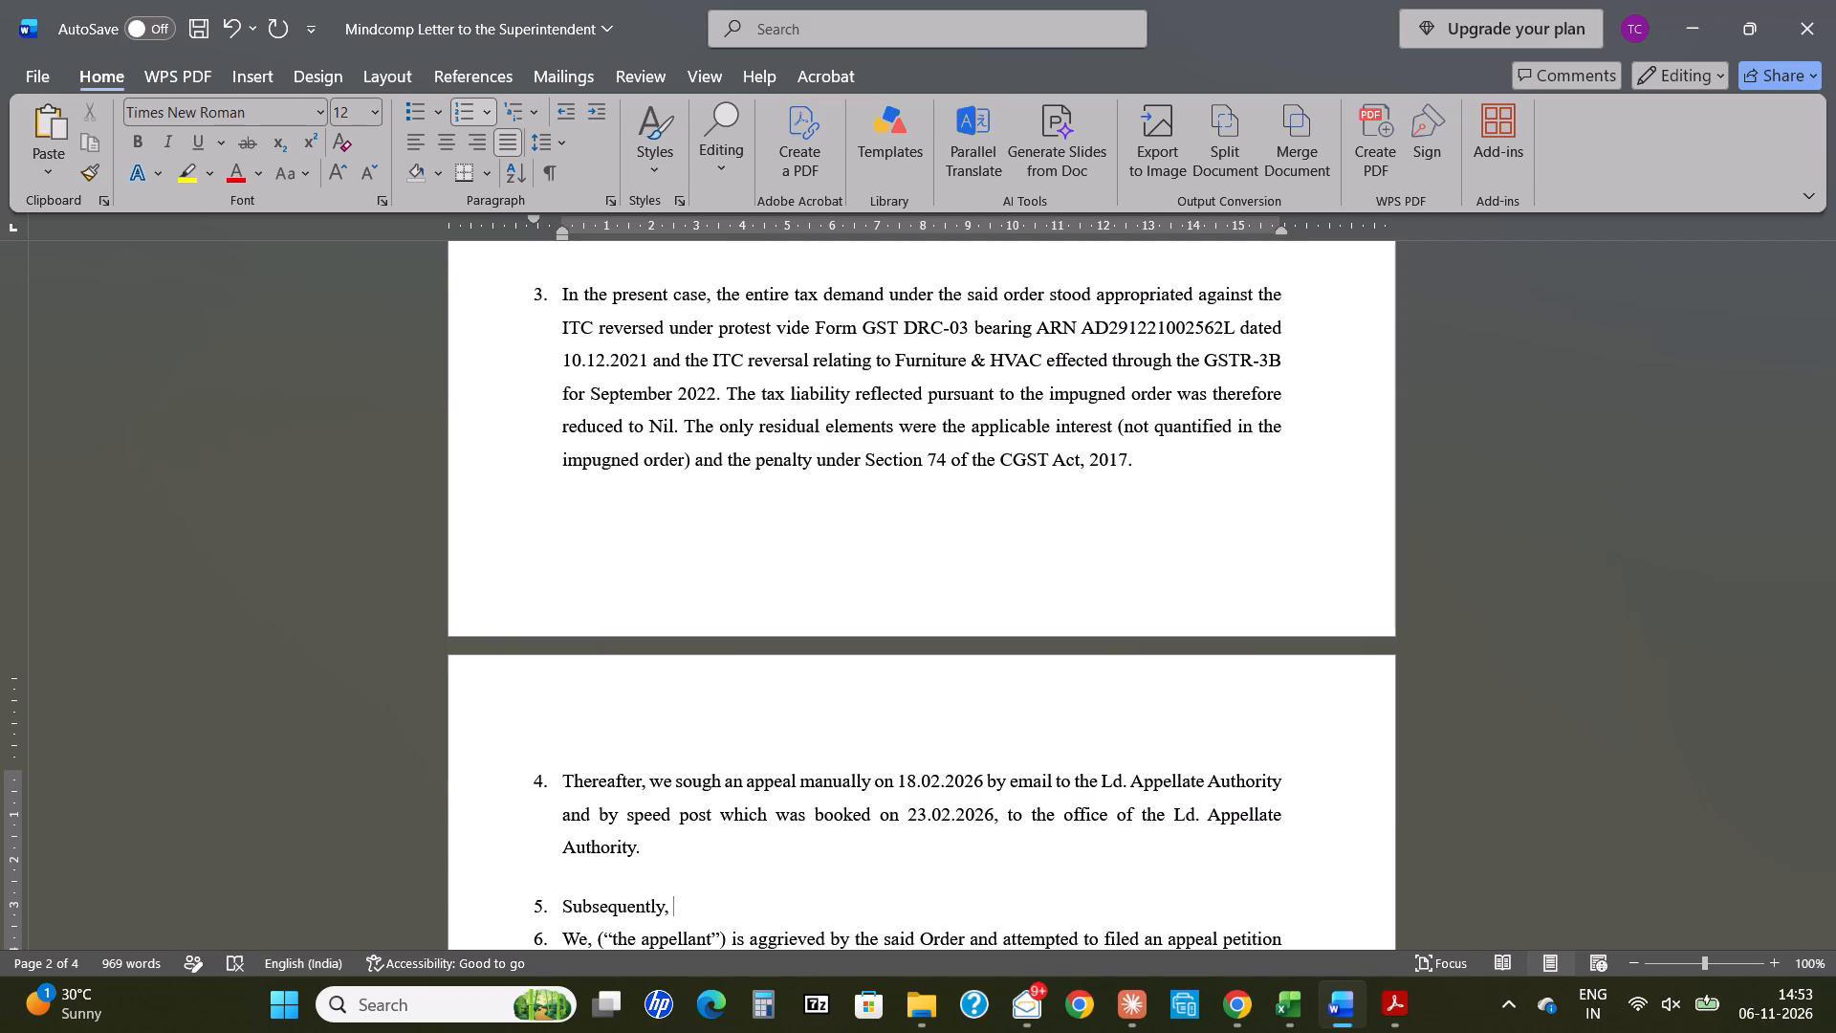
pyautogui.write('we filed')
pyautogui.press('space')
pyautogui.write('the said appeal online with condonation of delay in')
pyautogui.press('space')
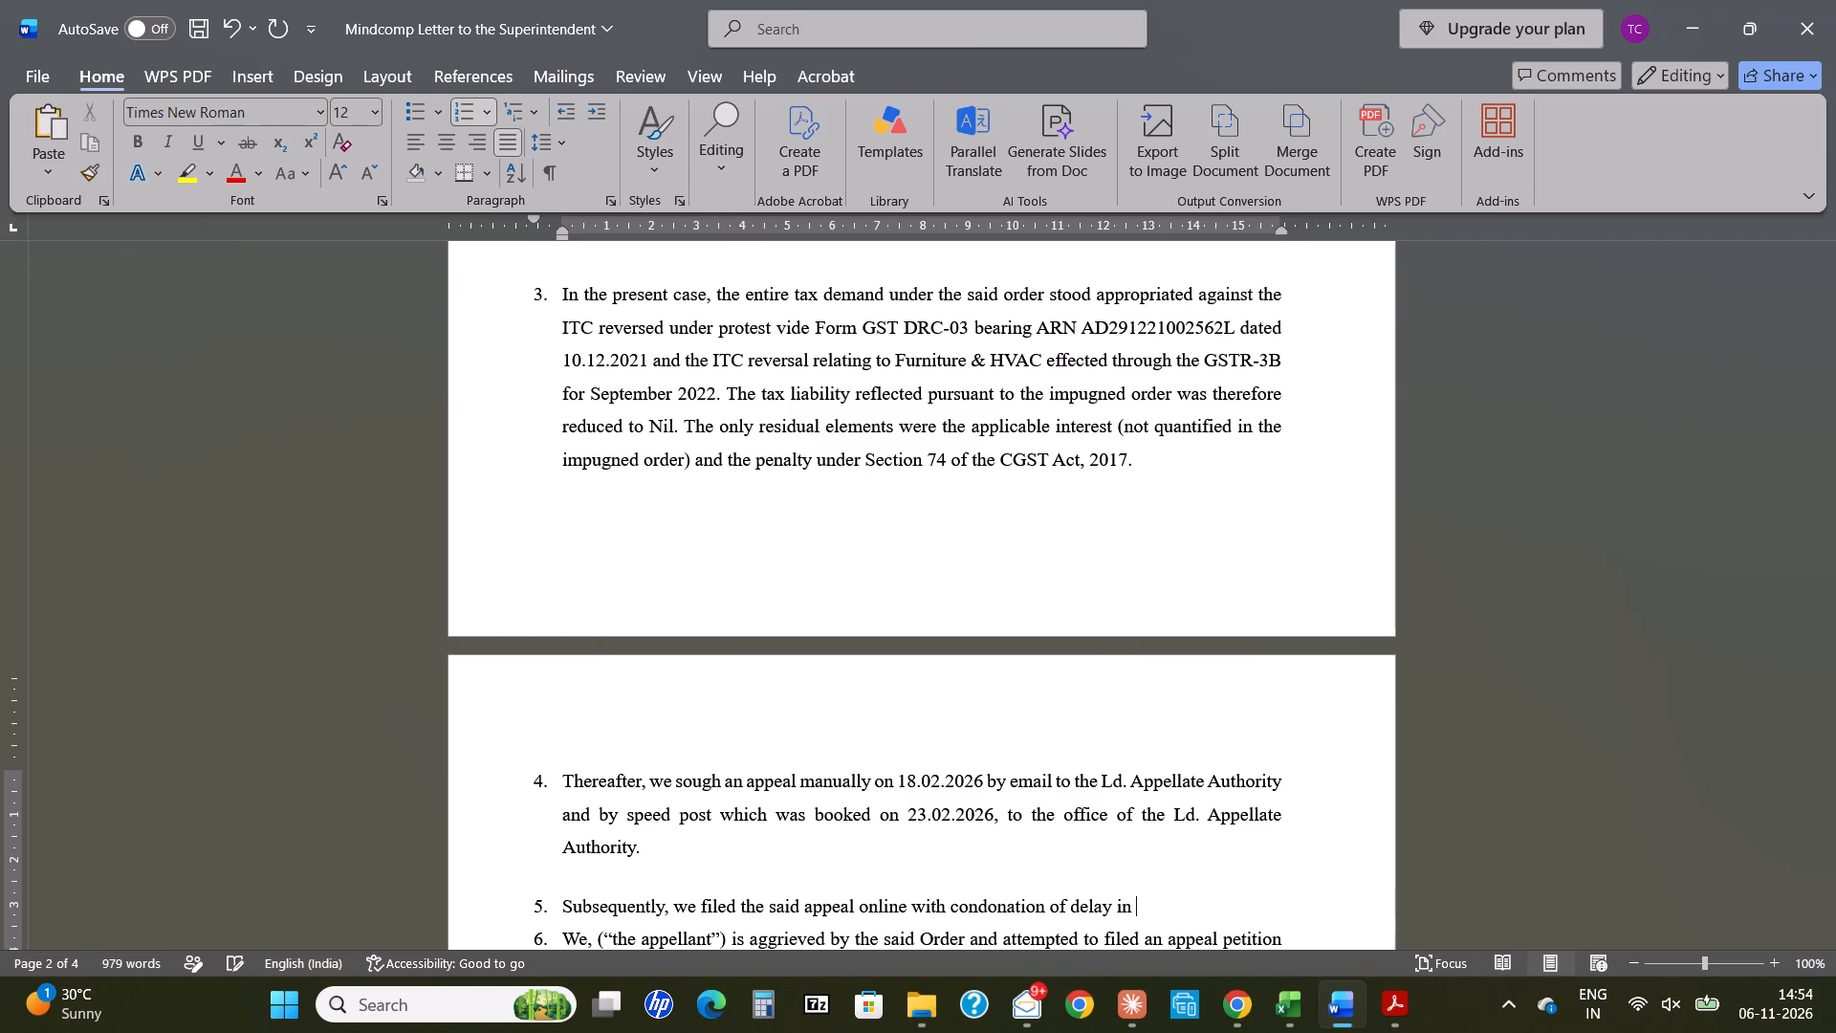
pyautogui.write('o')
pyautogui.press('BackSpace')
pyautogui.write('Form GST APL-01 having ref. no.')
pyautogui.press('space')
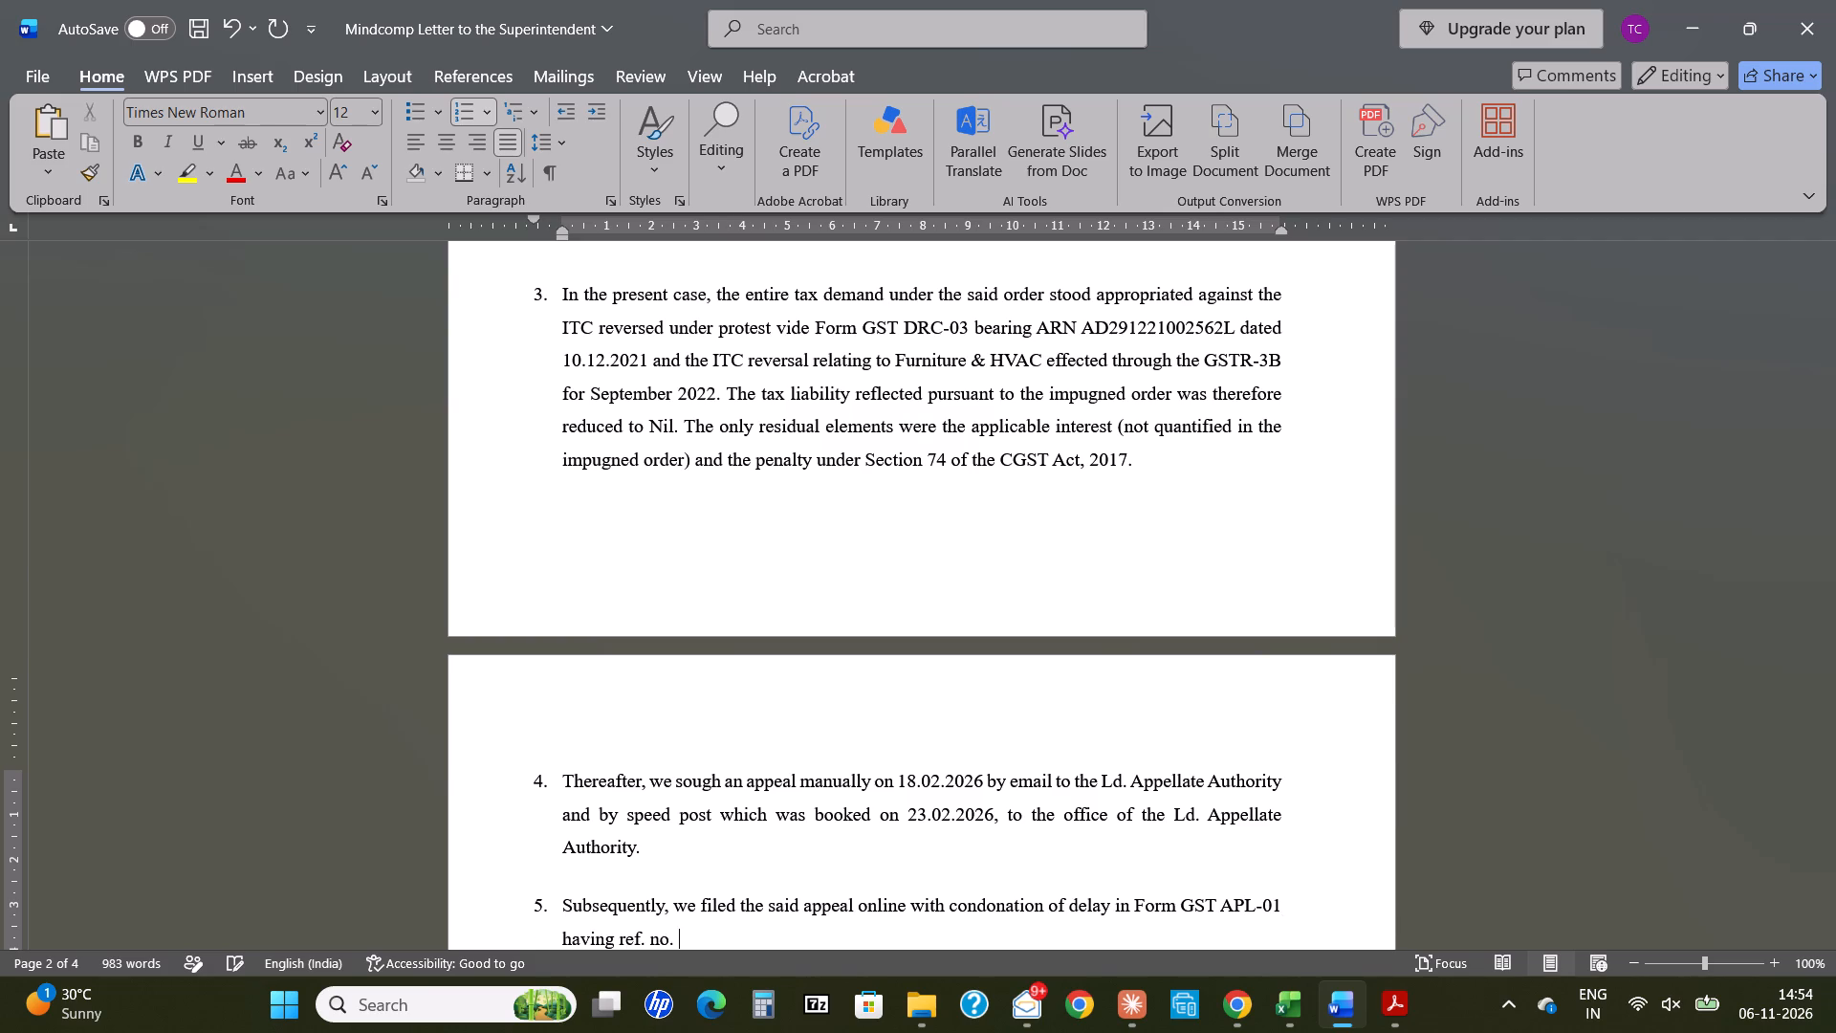
# Copy the online appeal's reference number with "dated 16.09.2026" from the GSTN advisory paragraph to the end of paragraph 5.
pyautogui.scroll(-2, 565, 836)
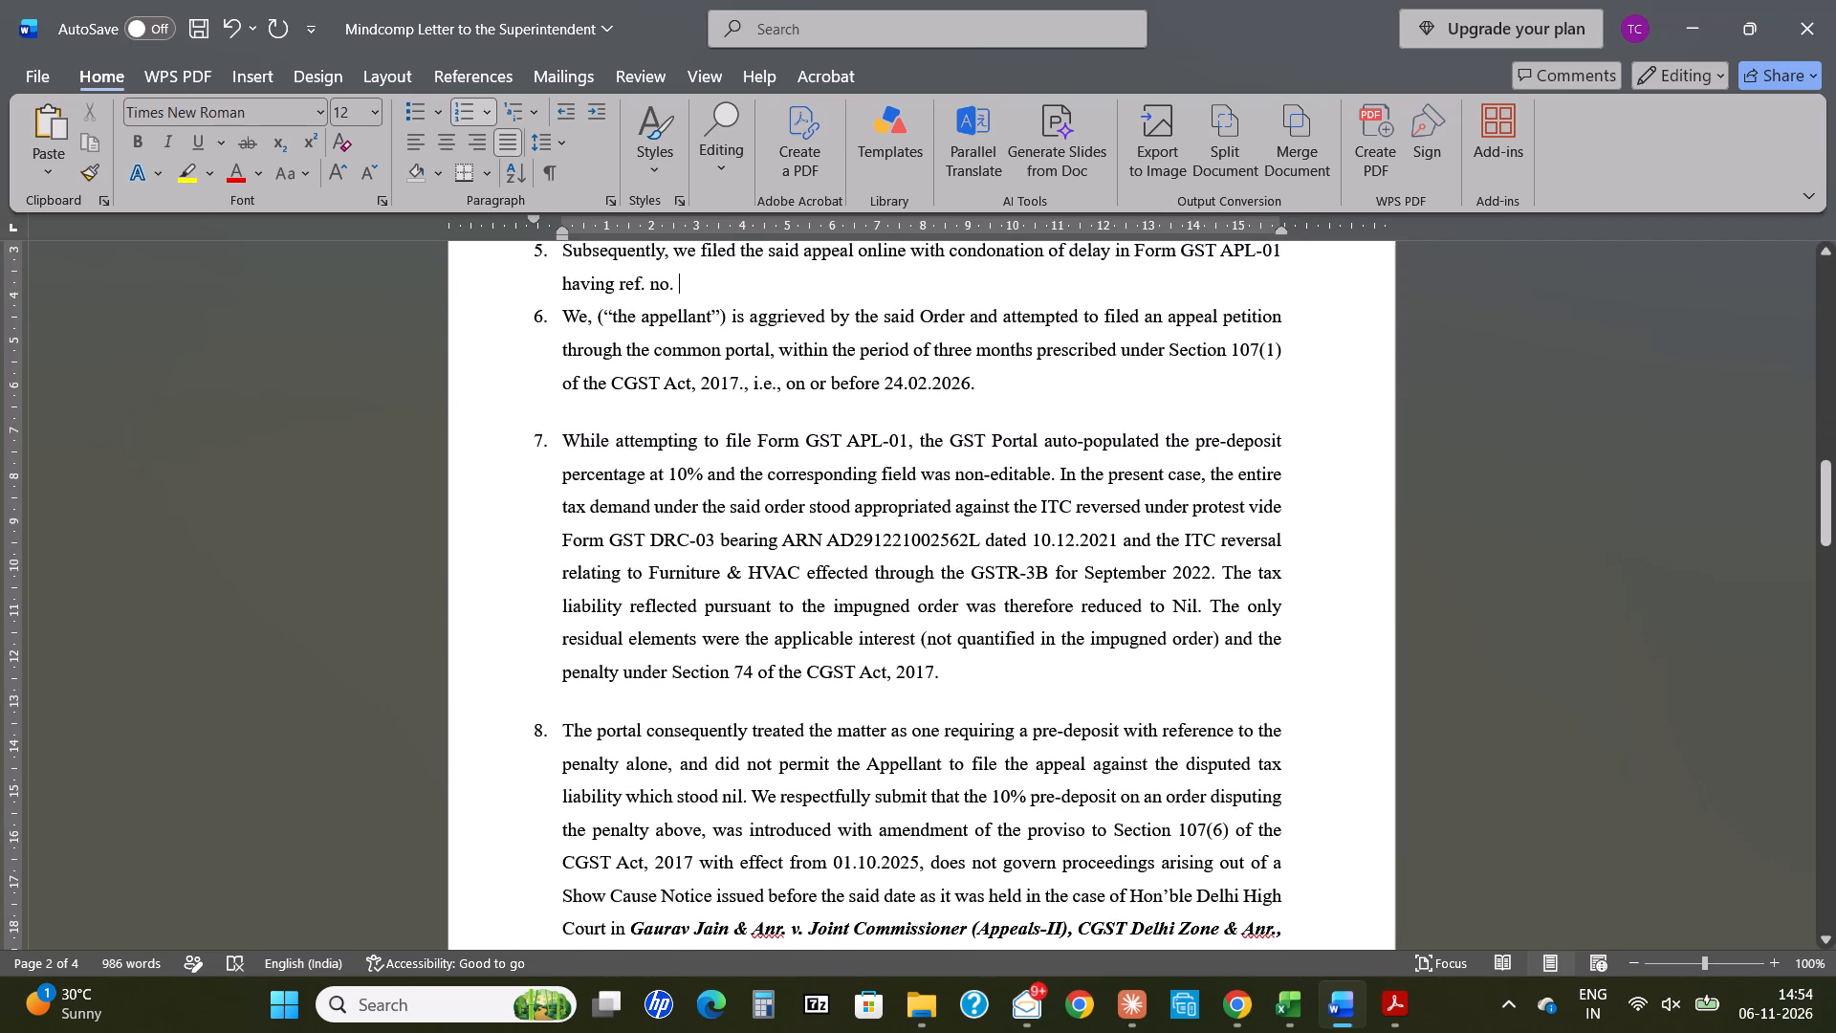
pyautogui.scroll(-2, 832, 805)
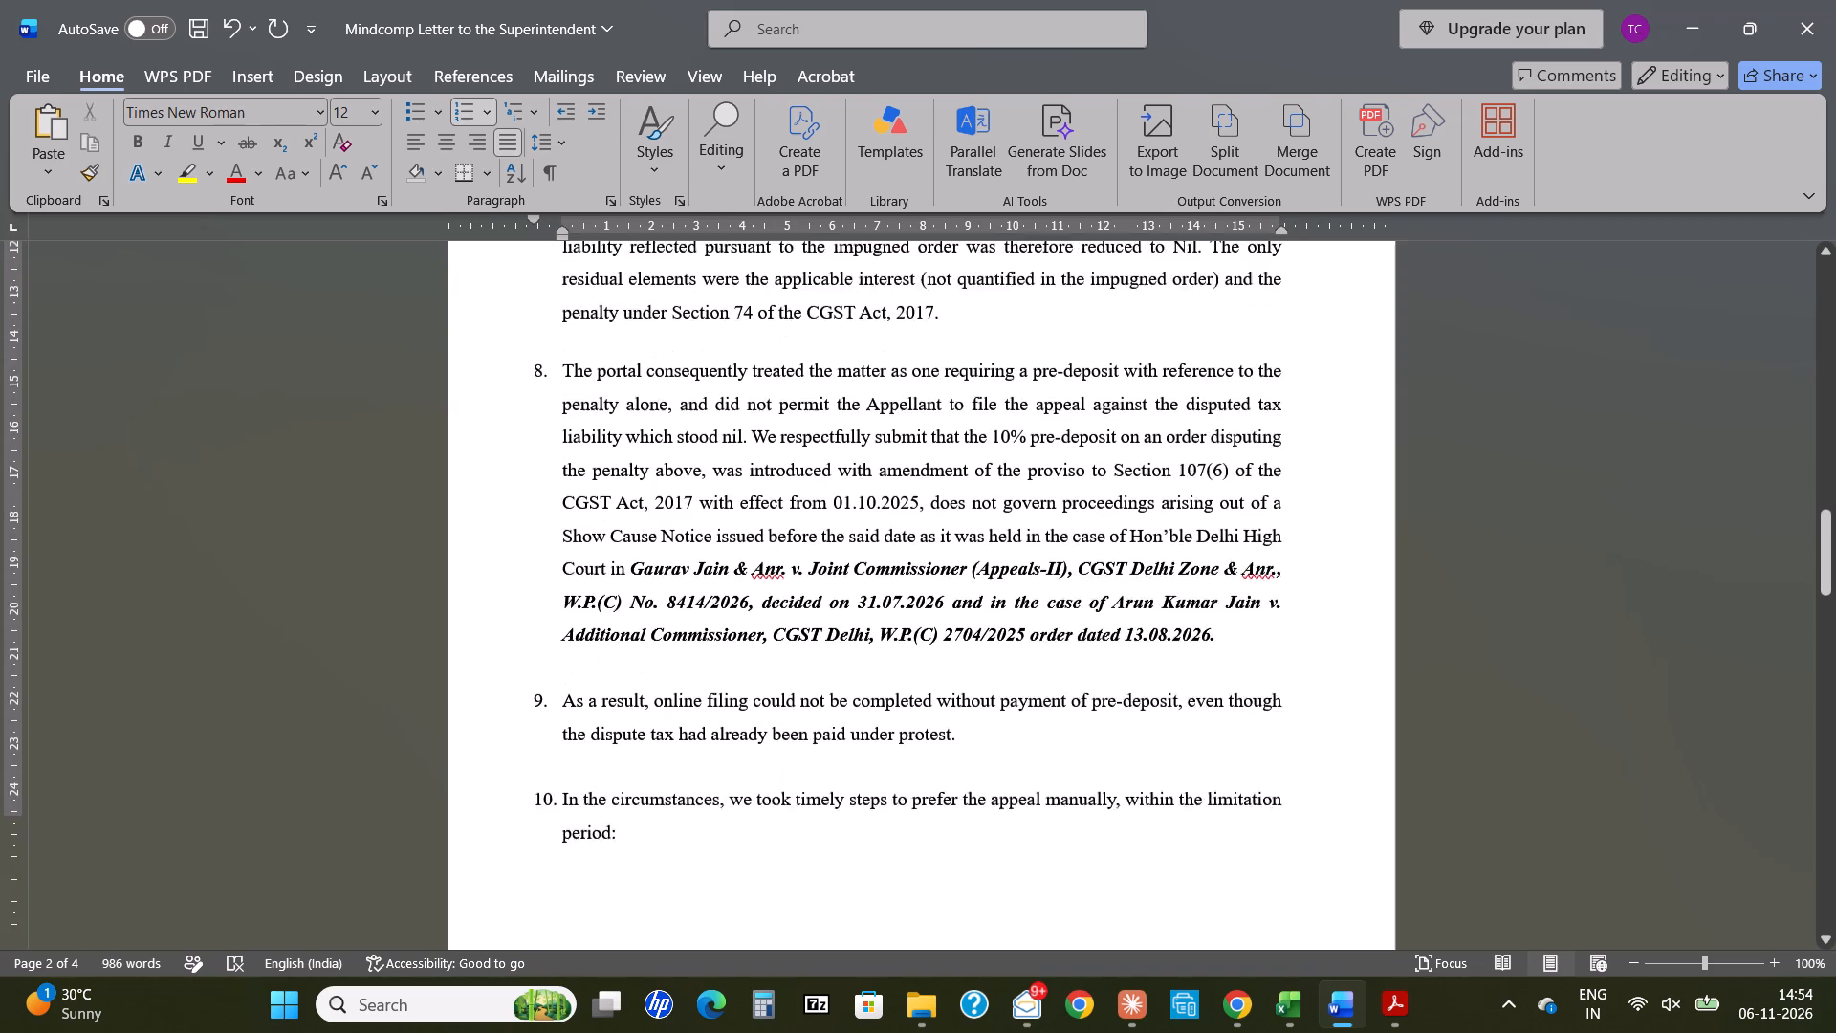
pyautogui.scroll(-3, 832, 805)
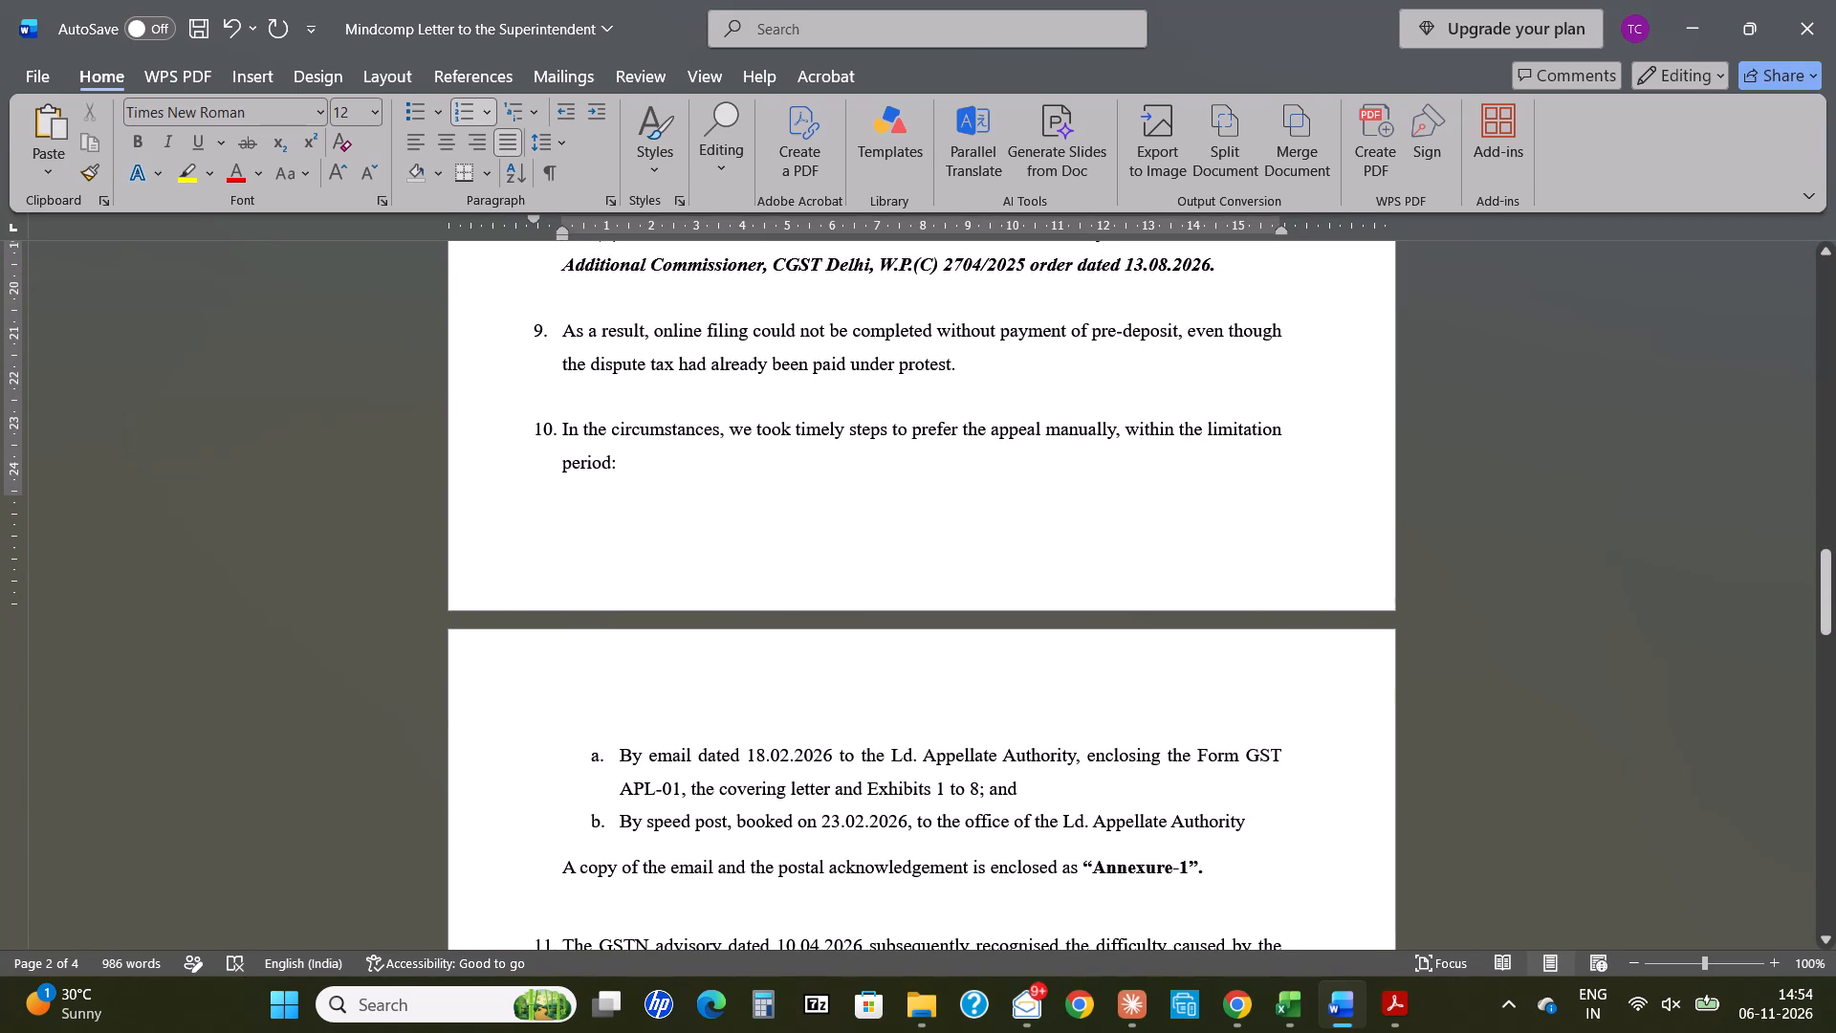
pyautogui.scroll(-4, 832, 805)
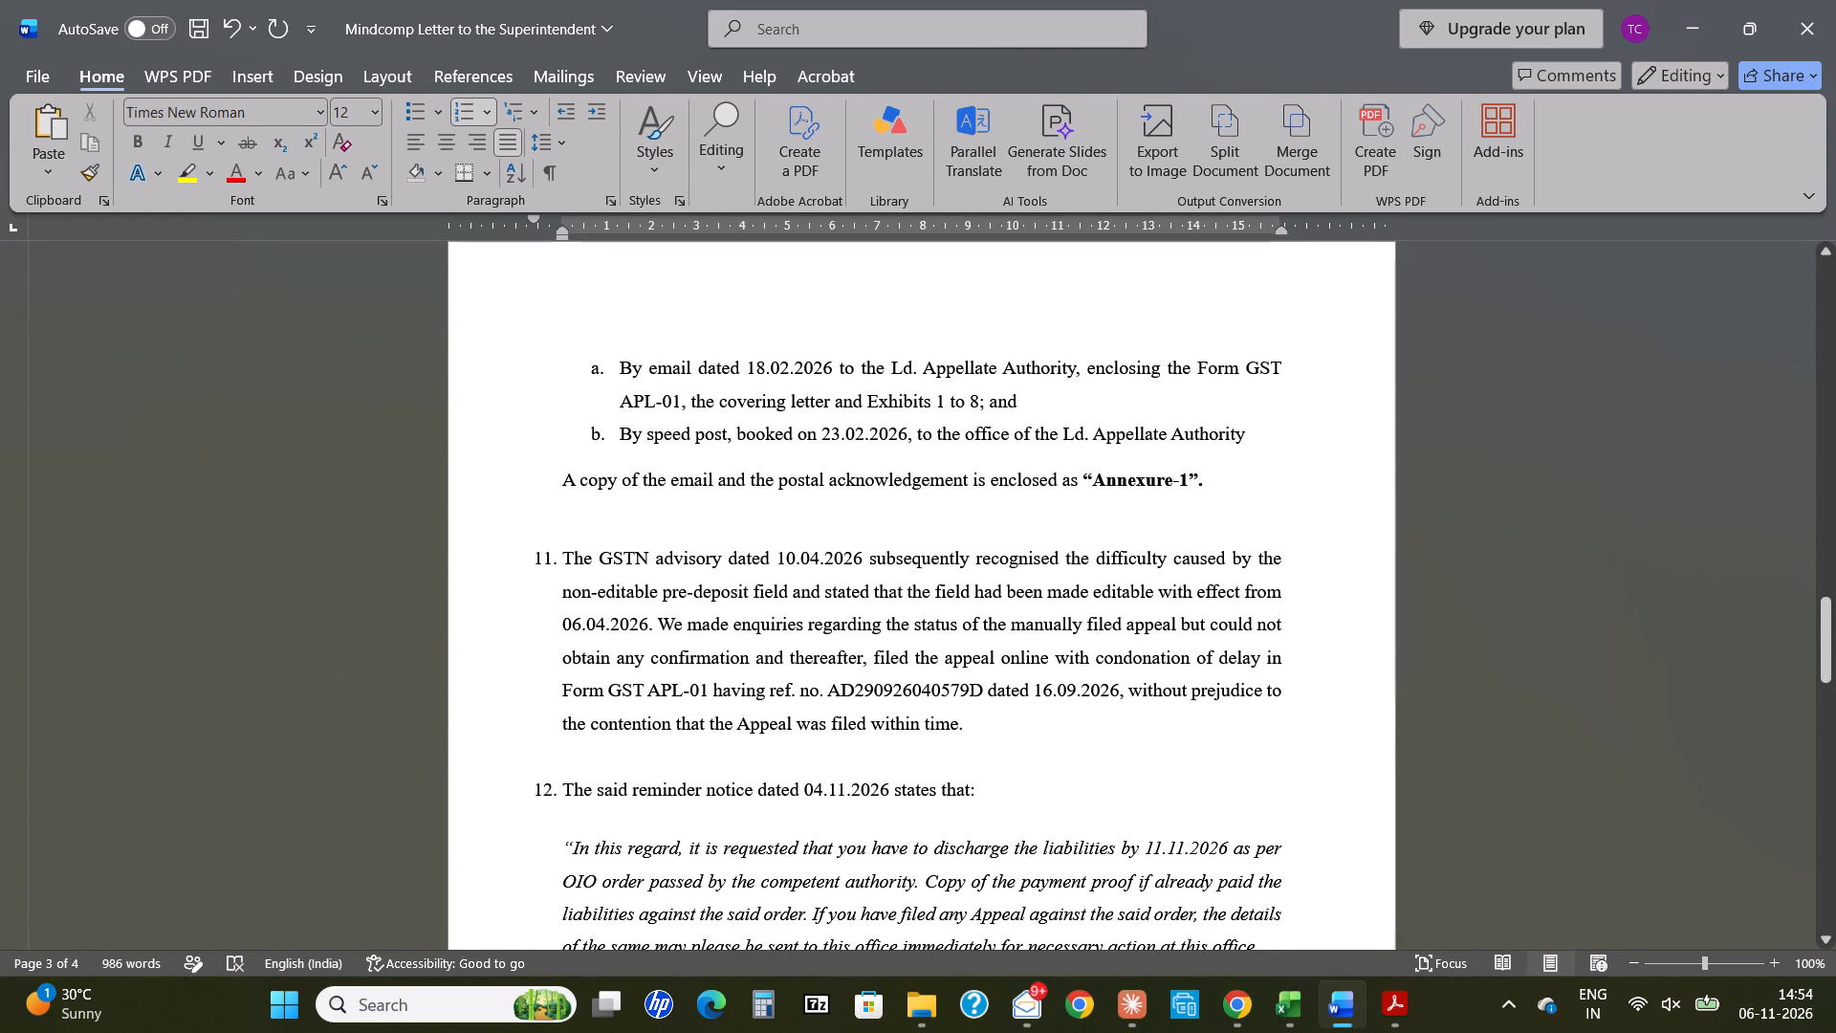
pyautogui.doubleClick(872, 692)
pyautogui.hotkey('shift', 'Right')
pyautogui.hotkey('ctrl', 'shift', 'Right')
pyautogui.hotkey('ctrl', 'shift', 'Right')
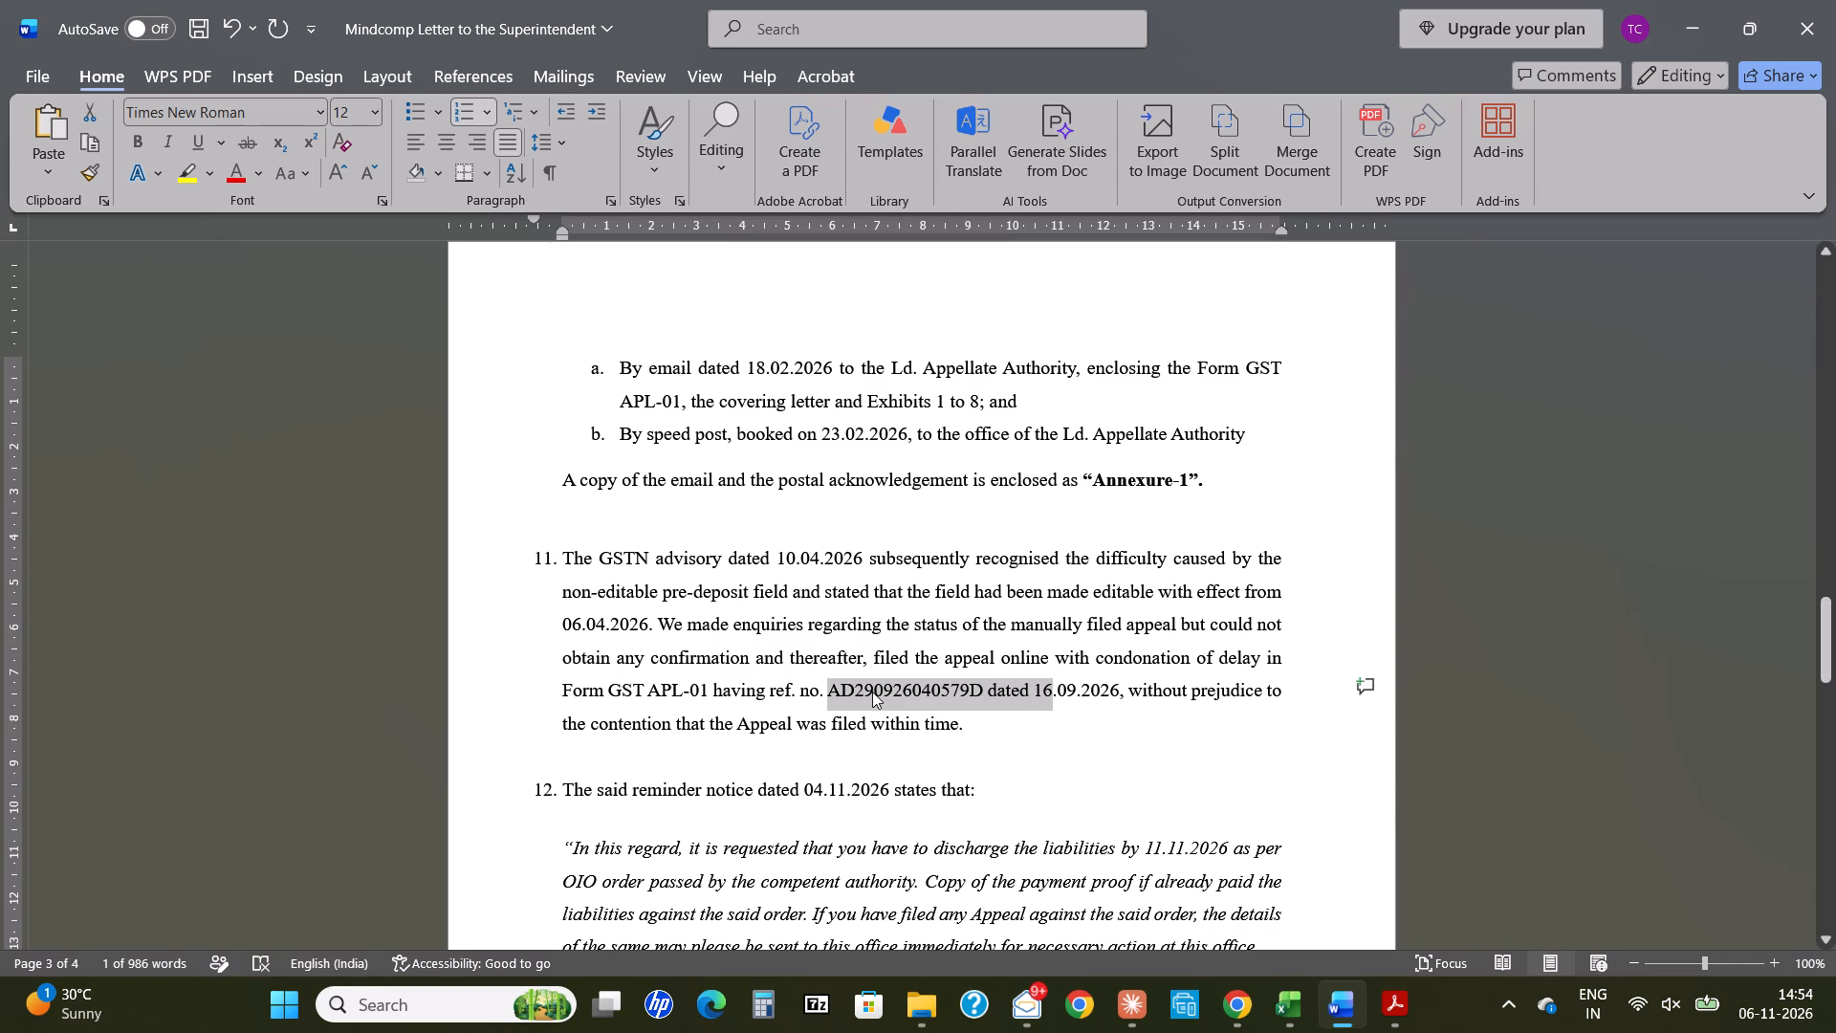
pyautogui.hotkey('shift', 'Right')
pyautogui.hotkey('shift', 'Right')
pyautogui.hotkey('shift', 'Right')
pyautogui.hotkey('shift', 'Right')
pyautogui.hotkey('shift', 'Right')
pyautogui.hotkey('shift', 'Right')
pyautogui.hotkey('shift', 'Right')
pyautogui.hotkey('shift', 'Right')
pyautogui.hotkey('ctrl', 'c')
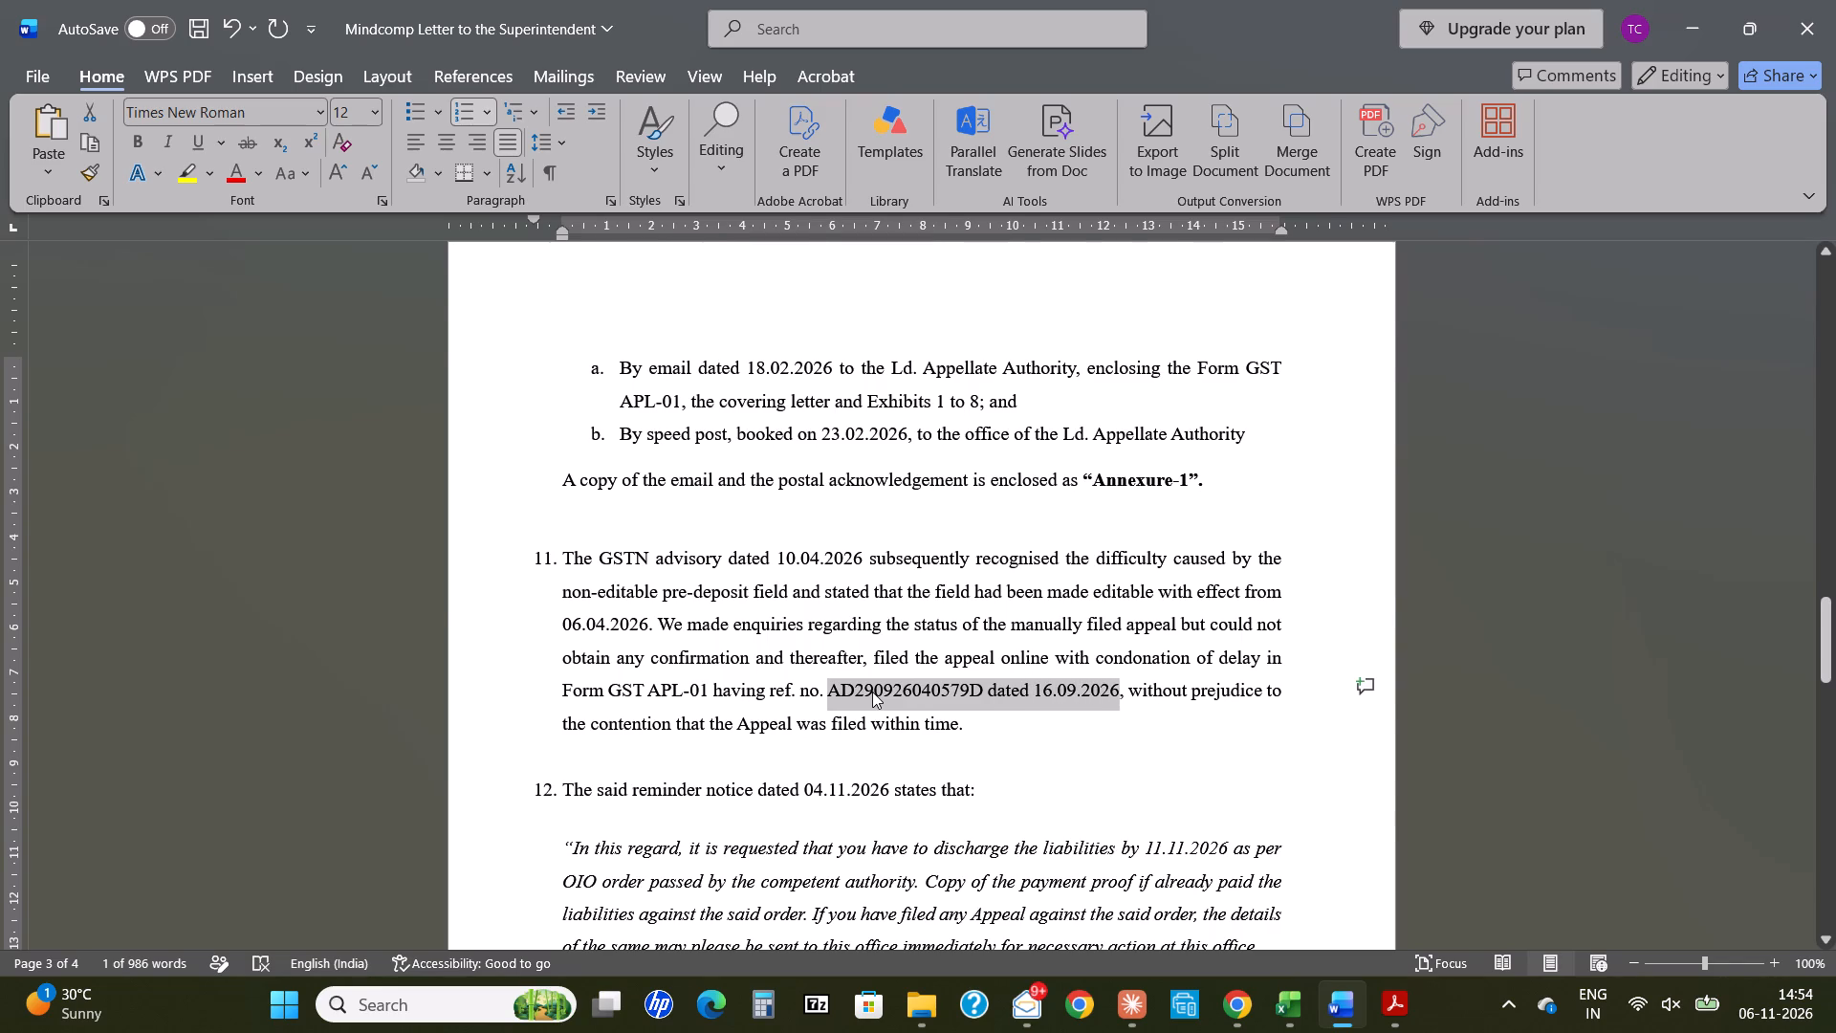
pyautogui.scroll(14, 872, 692)
pyautogui.scroll(-4, 874, 682)
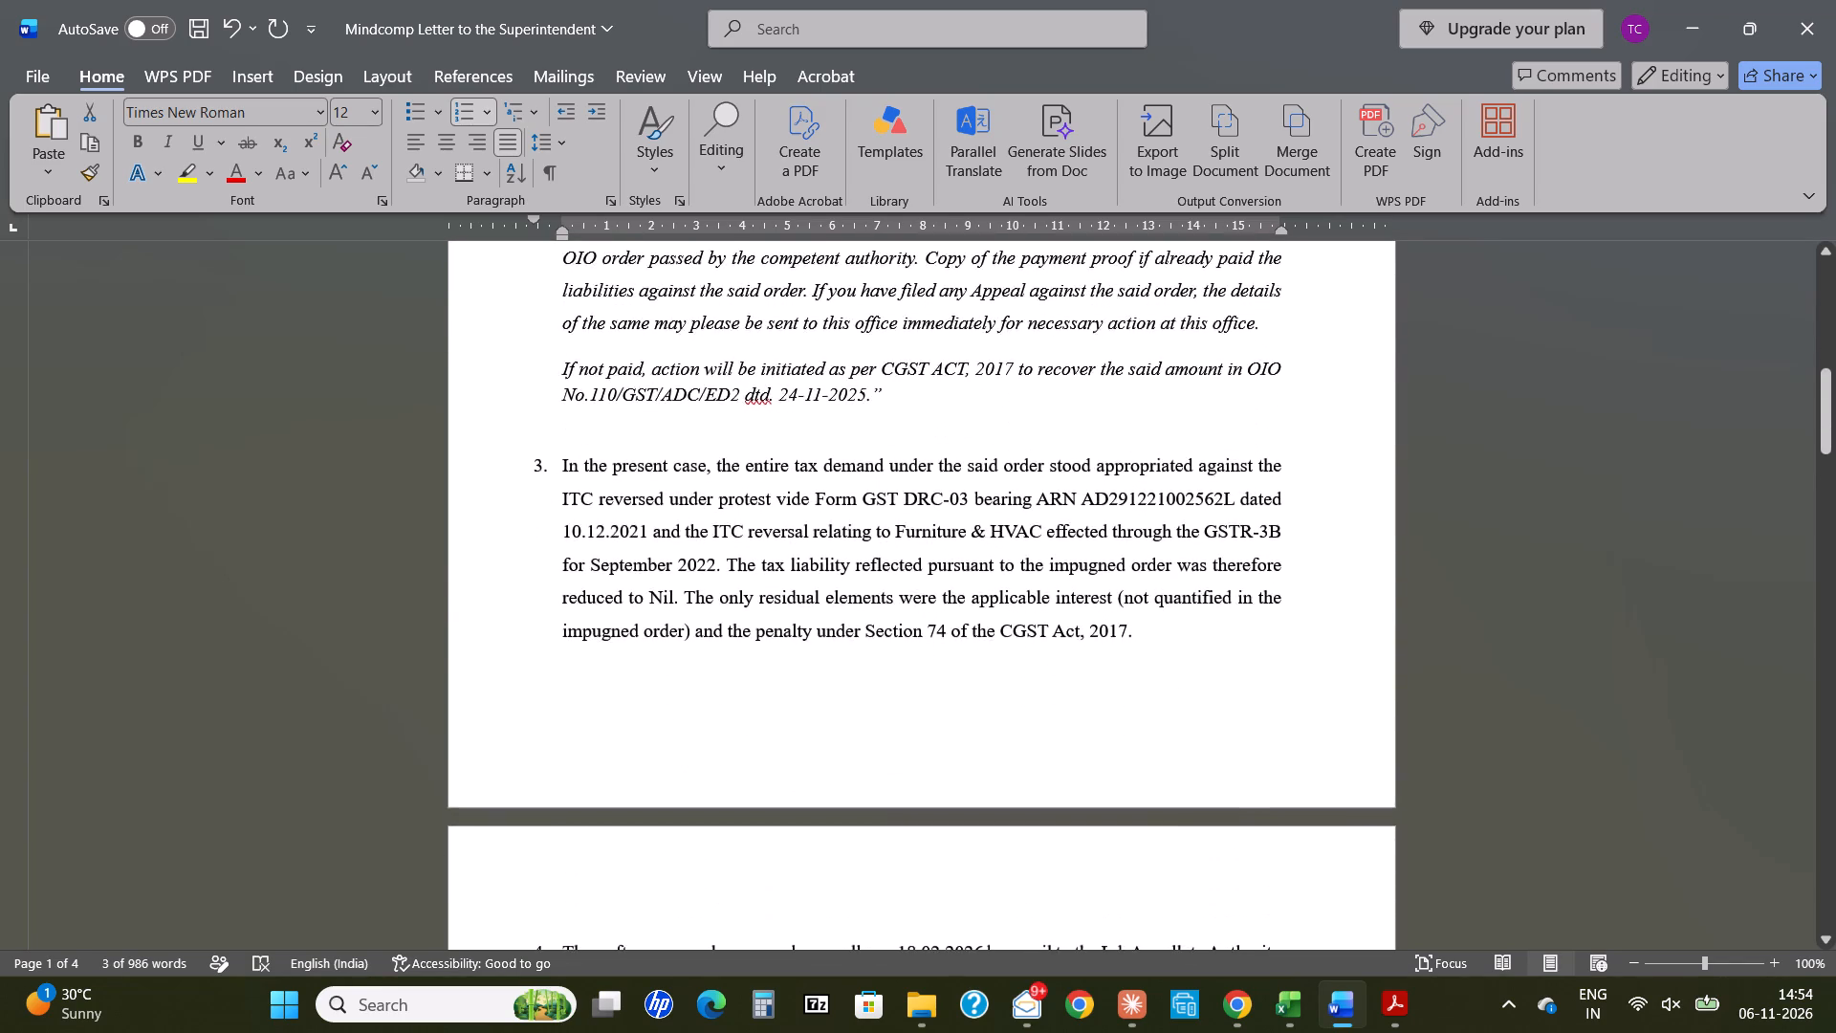
pyautogui.scroll(-1, 874, 682)
pyautogui.click(832, 675)
pyautogui.hotkey('ctrl', 'v')
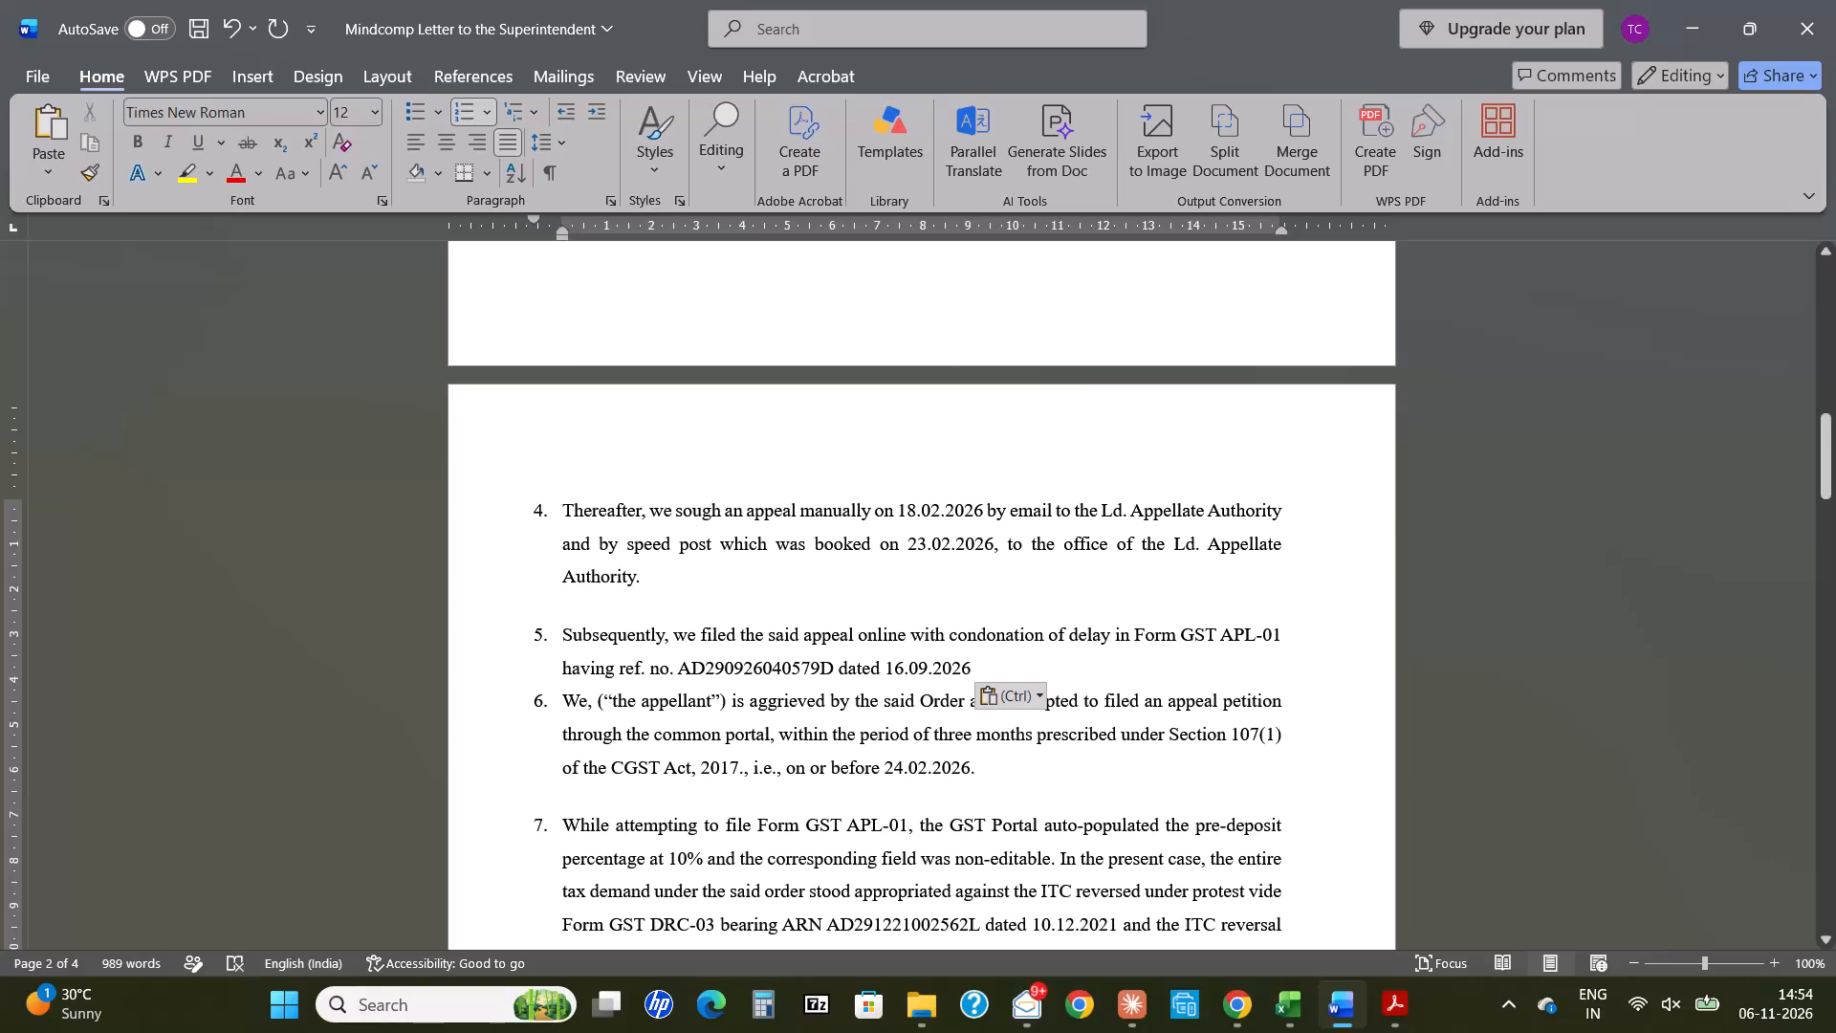
# Finish paragraph 5 with ", without prejudice to the contention that the Appeal was filed within time as per Section 107.".
pyautogui.write(', without prejudice to the contentio')
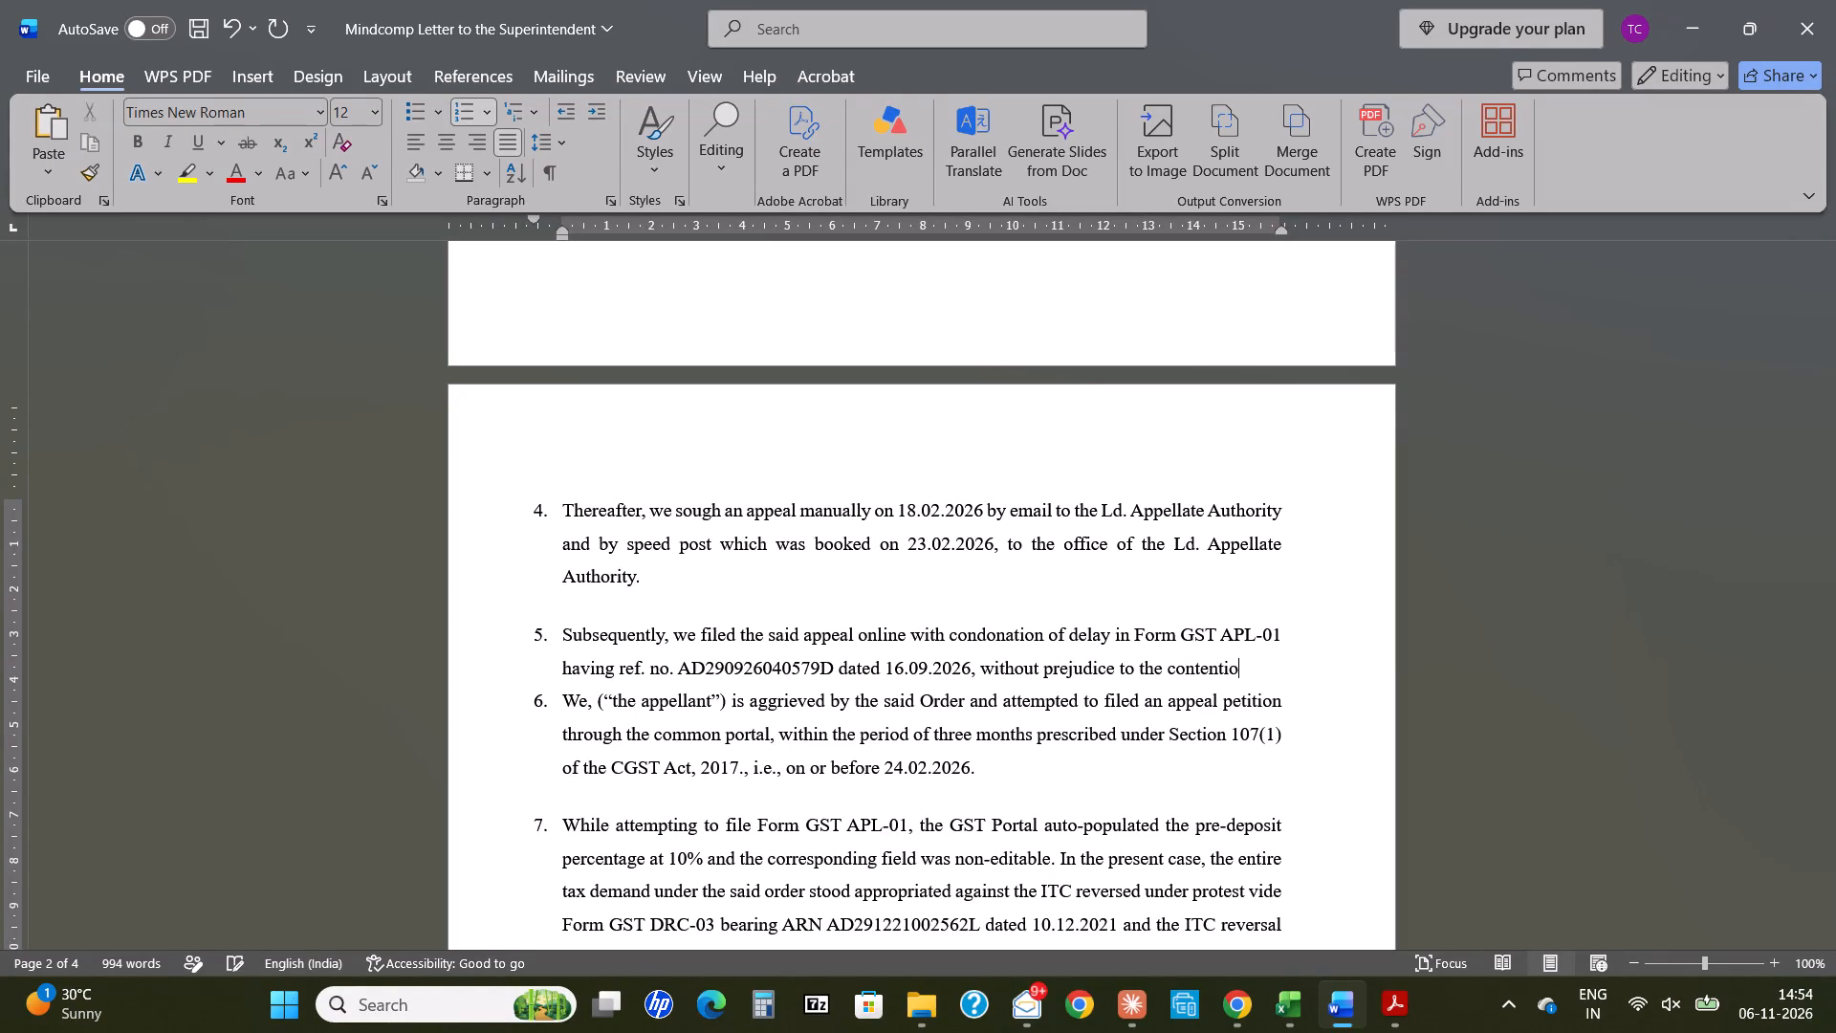
pyautogui.write('n that the Appeal was filed witi')
pyautogui.press('BackSpace')
pyautogui.write('hin time as per Section 107')
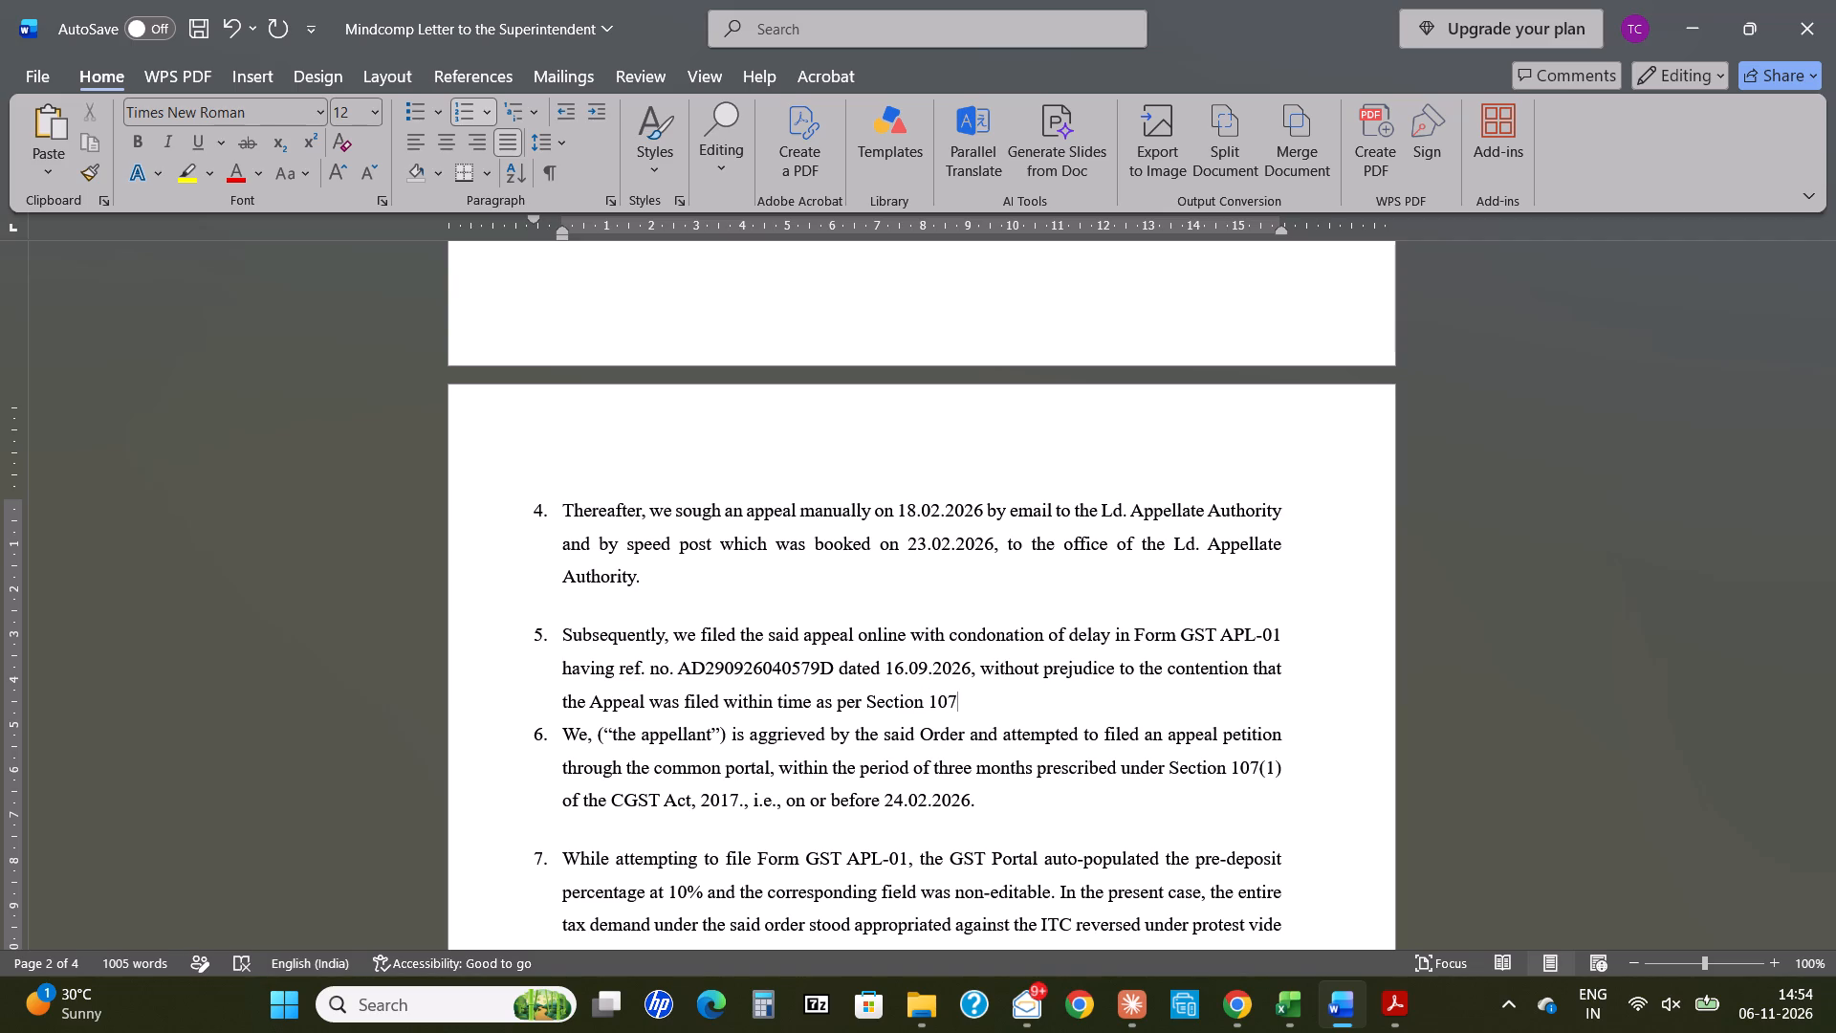
pyautogui.press('.')
# Start numbered paragraph 6 with "Fur" and separate it from paragraph 5 with a blank line.
pyautogui.press('Return')
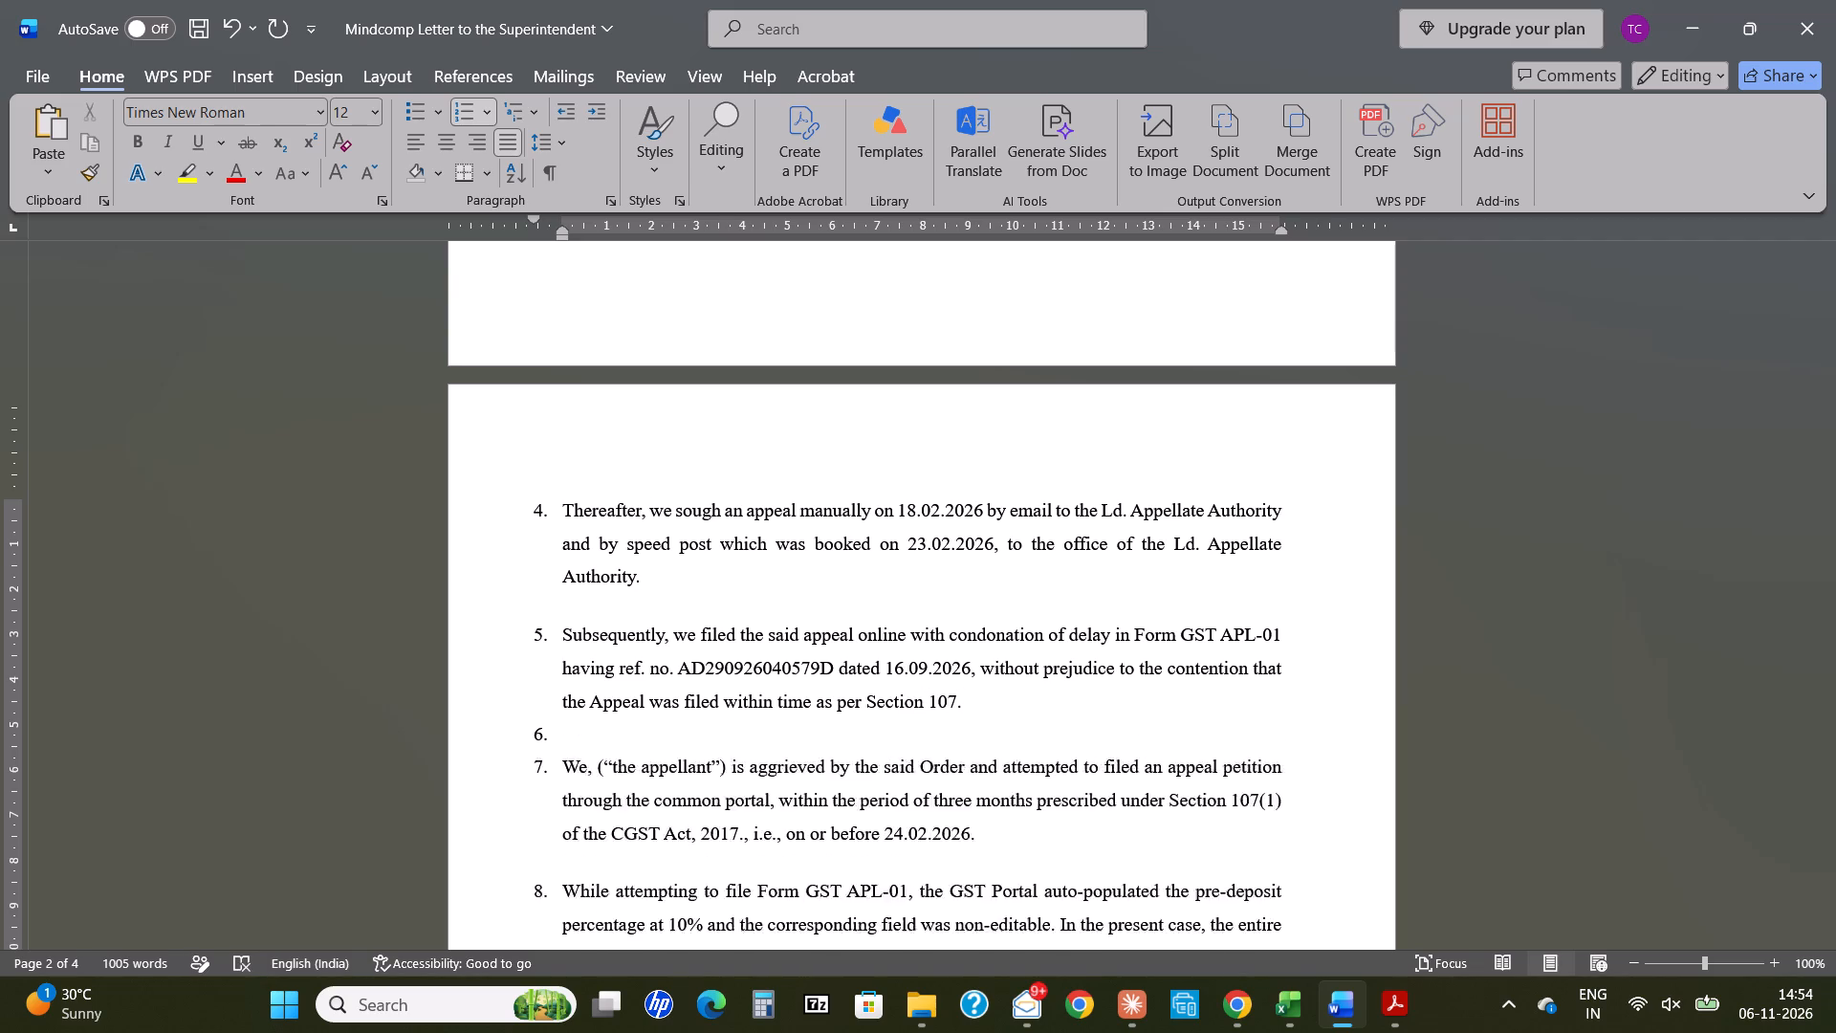
pyautogui.write('Fur')
pyautogui.press('Up')
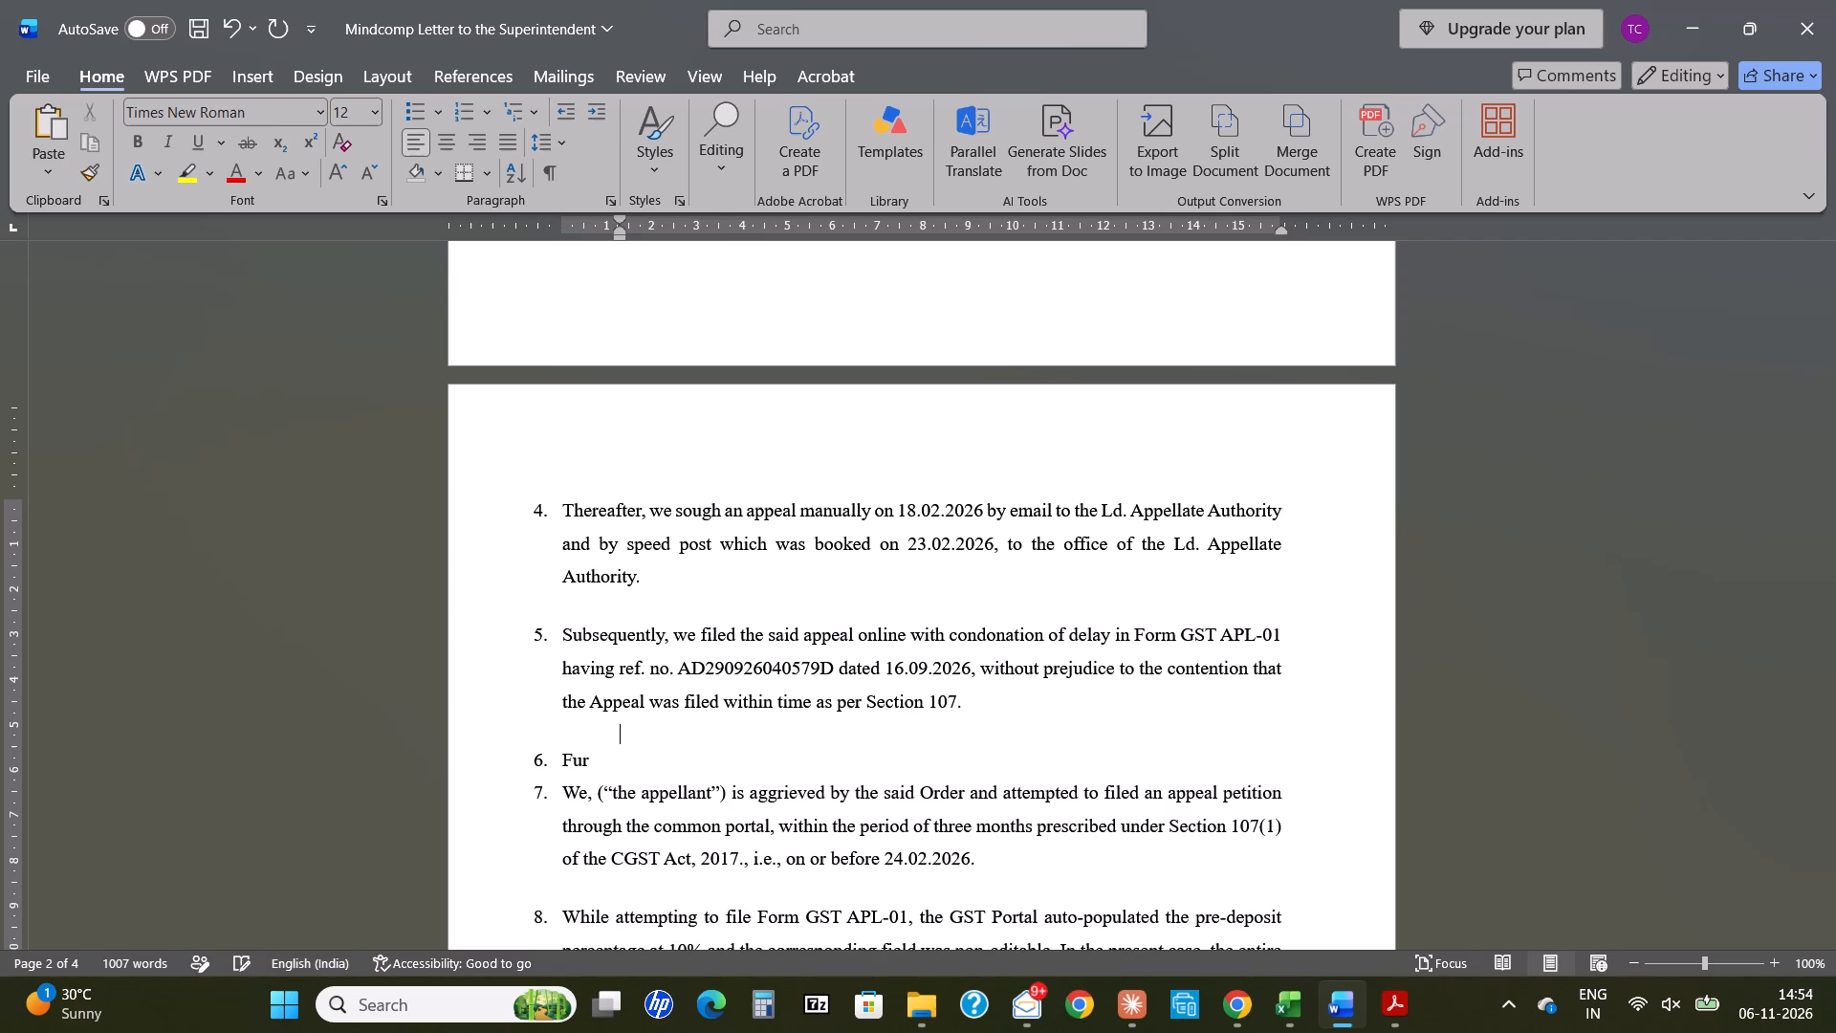
pyautogui.press('Delete')
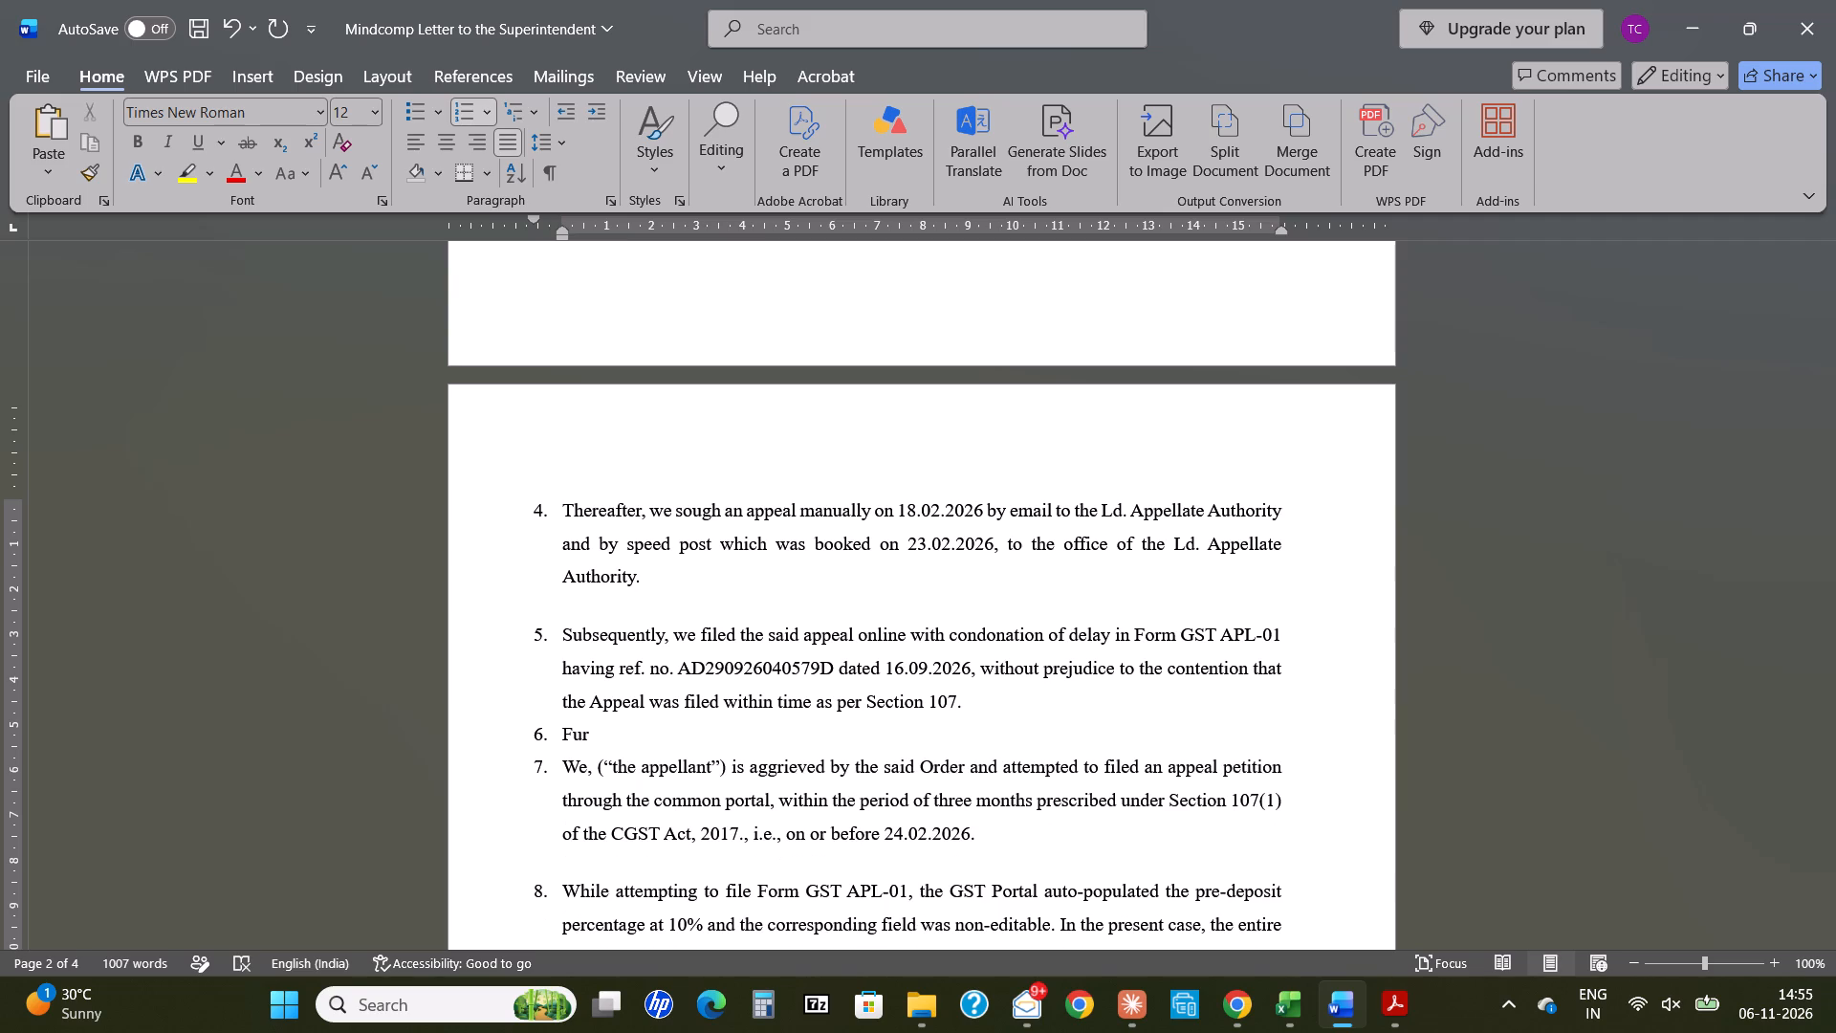
pyautogui.press('Return')
pyautogui.press('Up')
pyautogui.press('BackSpace')
pyautogui.press('Down')
pyautogui.press('End')
# Extend the opening of paragraph 6 to read "Further, to inform you that Section 107(".
pyautogui.write('ther, to inform your go')
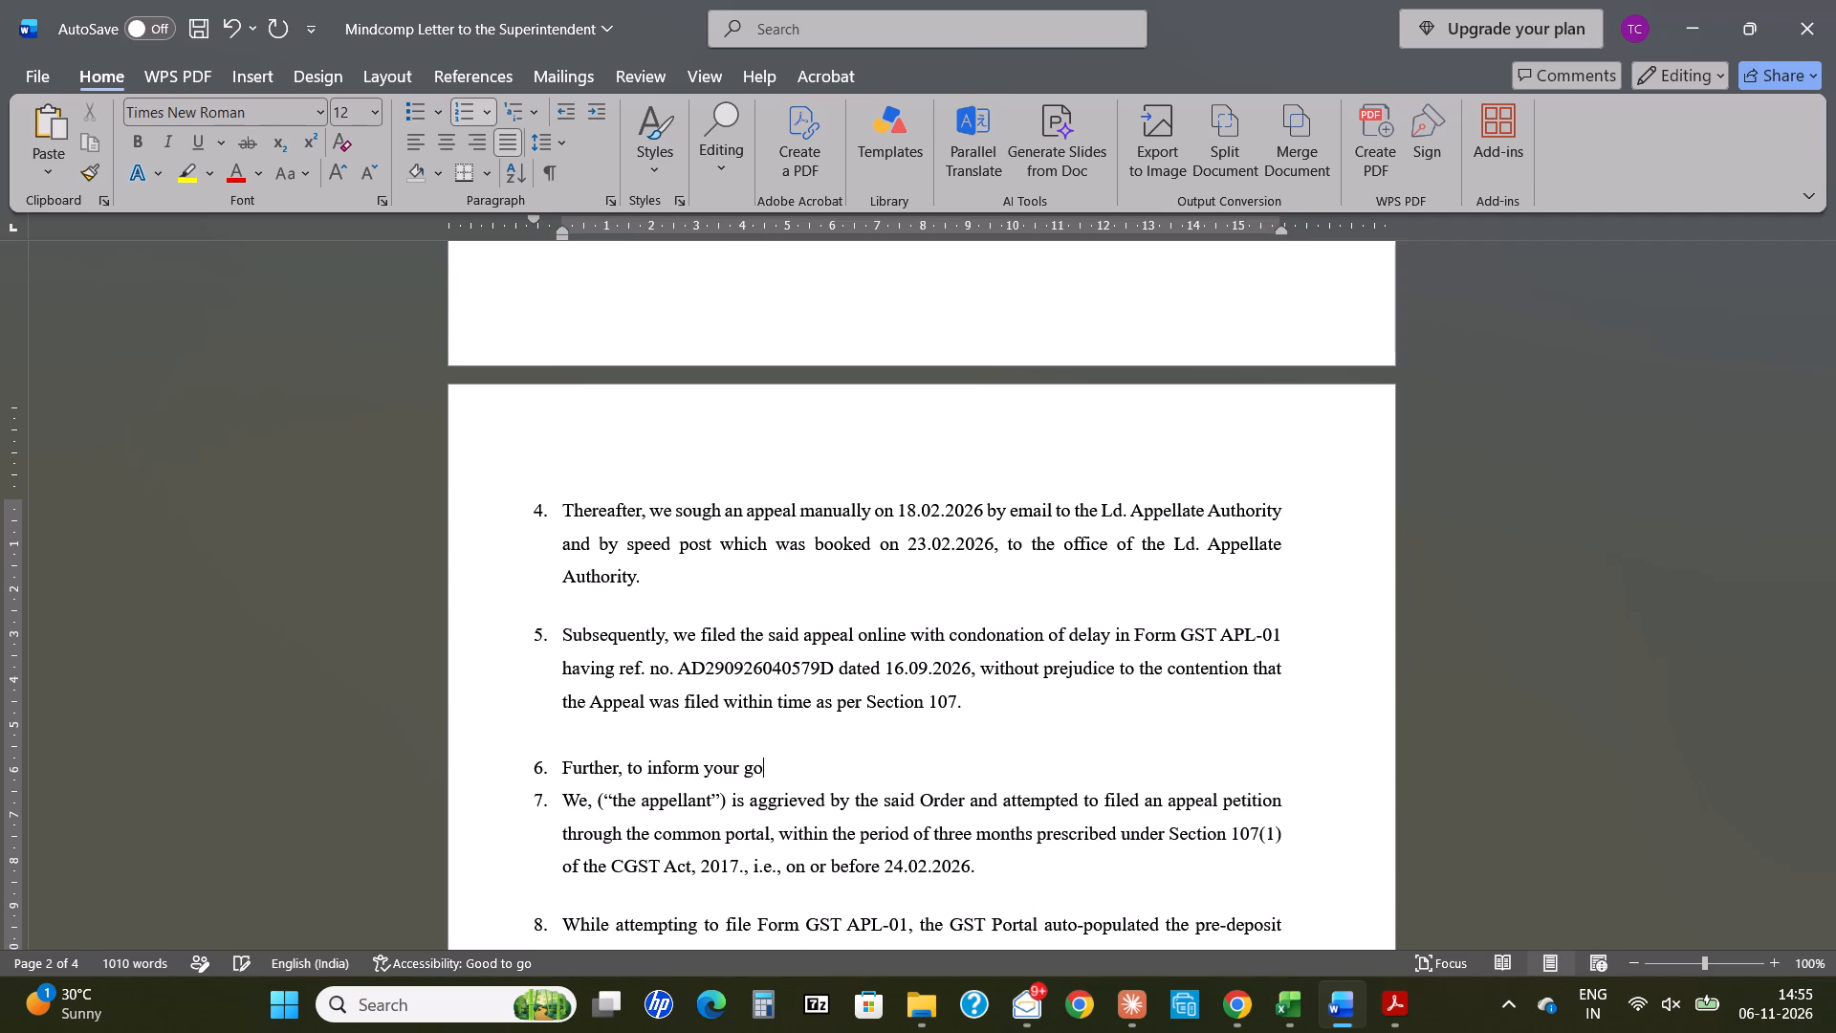
pyautogui.hotkey('ctrl', 'BackSpace')
pyautogui.hotkey('ctrl', 'BackSpace')
pyautogui.write('you')
pyautogui.press('space')
pyautogui.press('BackSpace')
pyautogui.press(',')
pyautogui.press('BackSpace')
pyautogui.press('space')
pyautogui.write('that')
pyautogui.press('space')
pyautogui.write('Section 107(')
# Switch to Chrome and open the Acts section of the TaxTMI website in a new tab.
pyautogui.hotkey('alt', 'Tab')
pyautogui.hotkey('alt', 'Tab')
pyautogui.hotkey('alt', 'Tab')
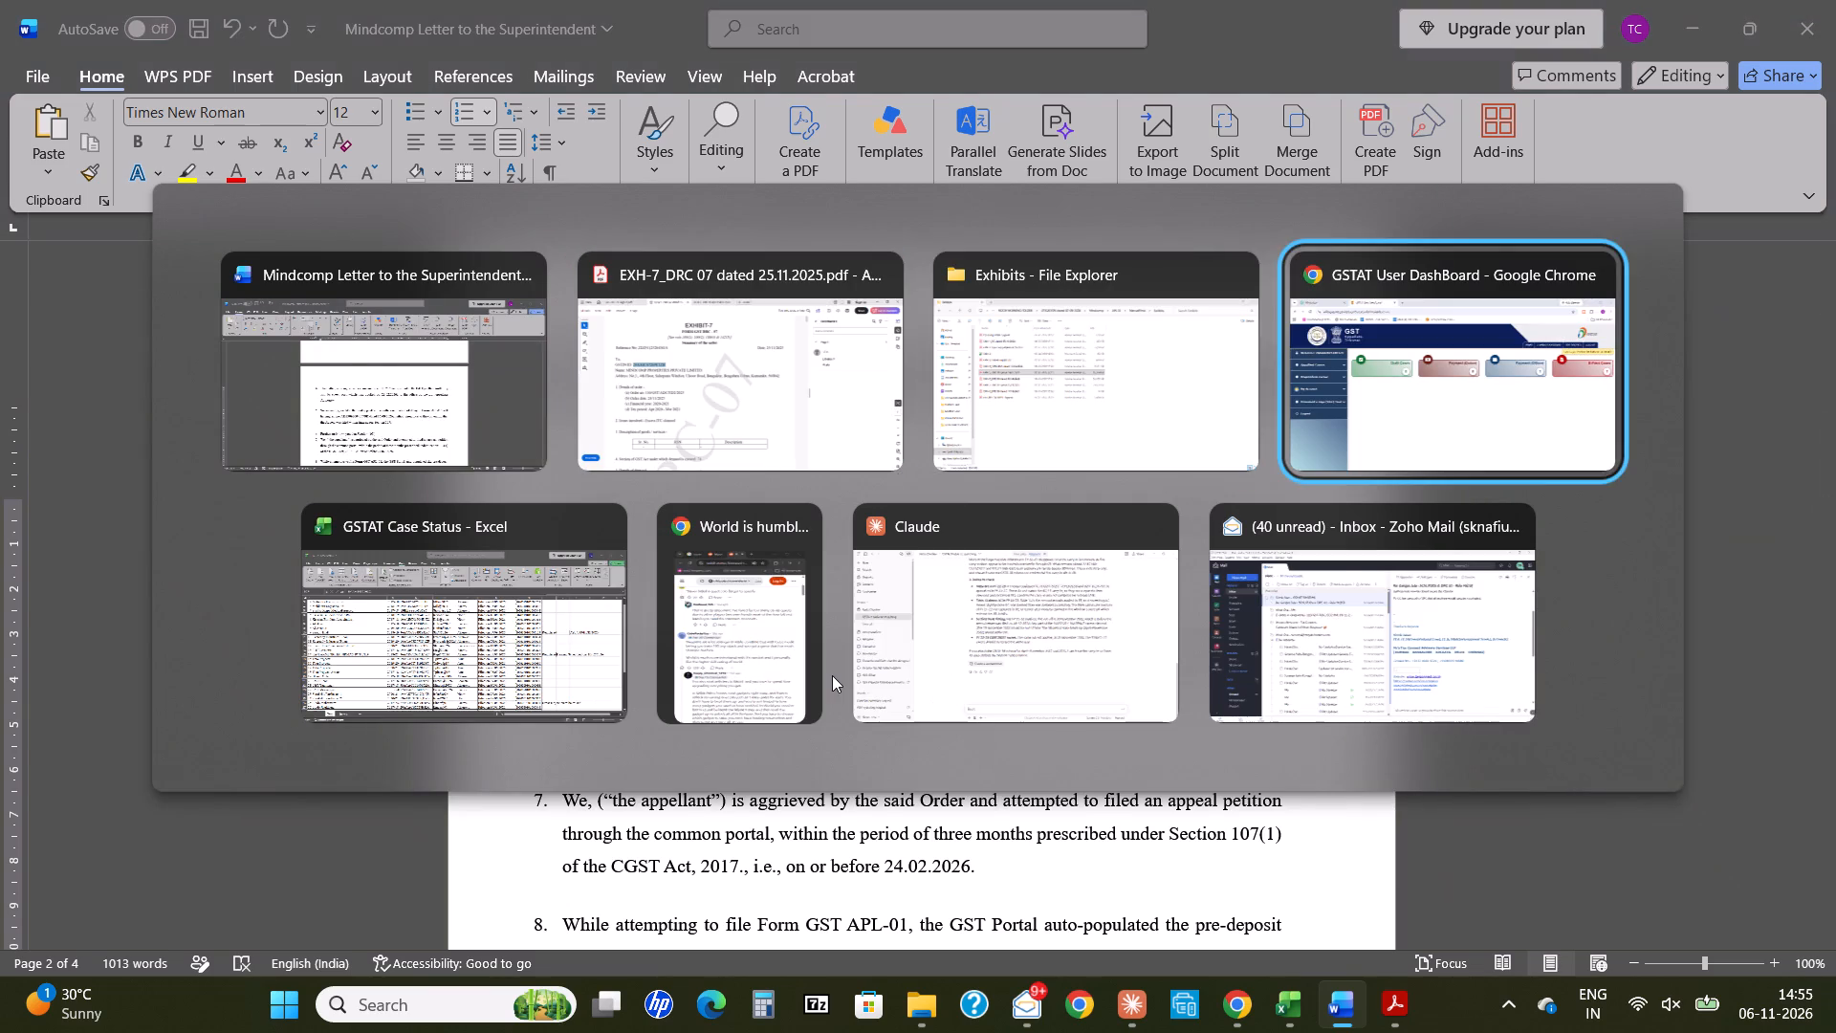
pyautogui.hotkey('ctrl', 't')
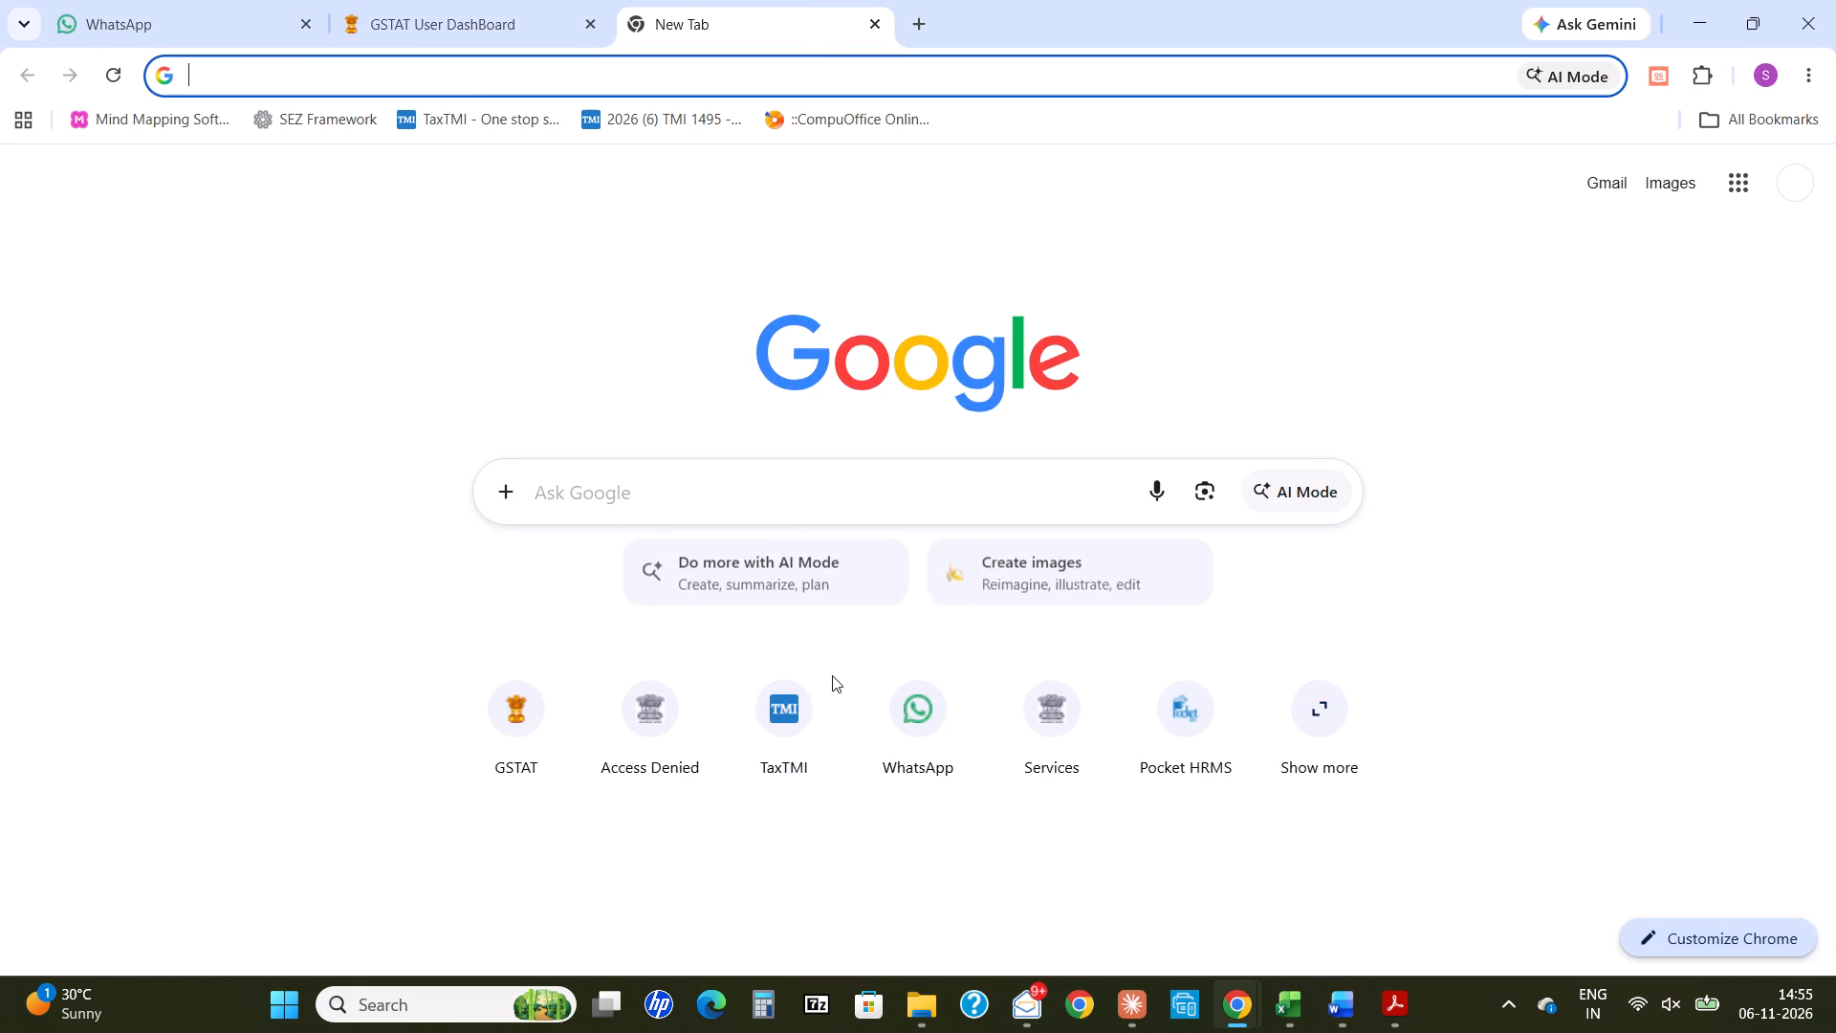
pyautogui.write('tax')
pyautogui.press('Return')
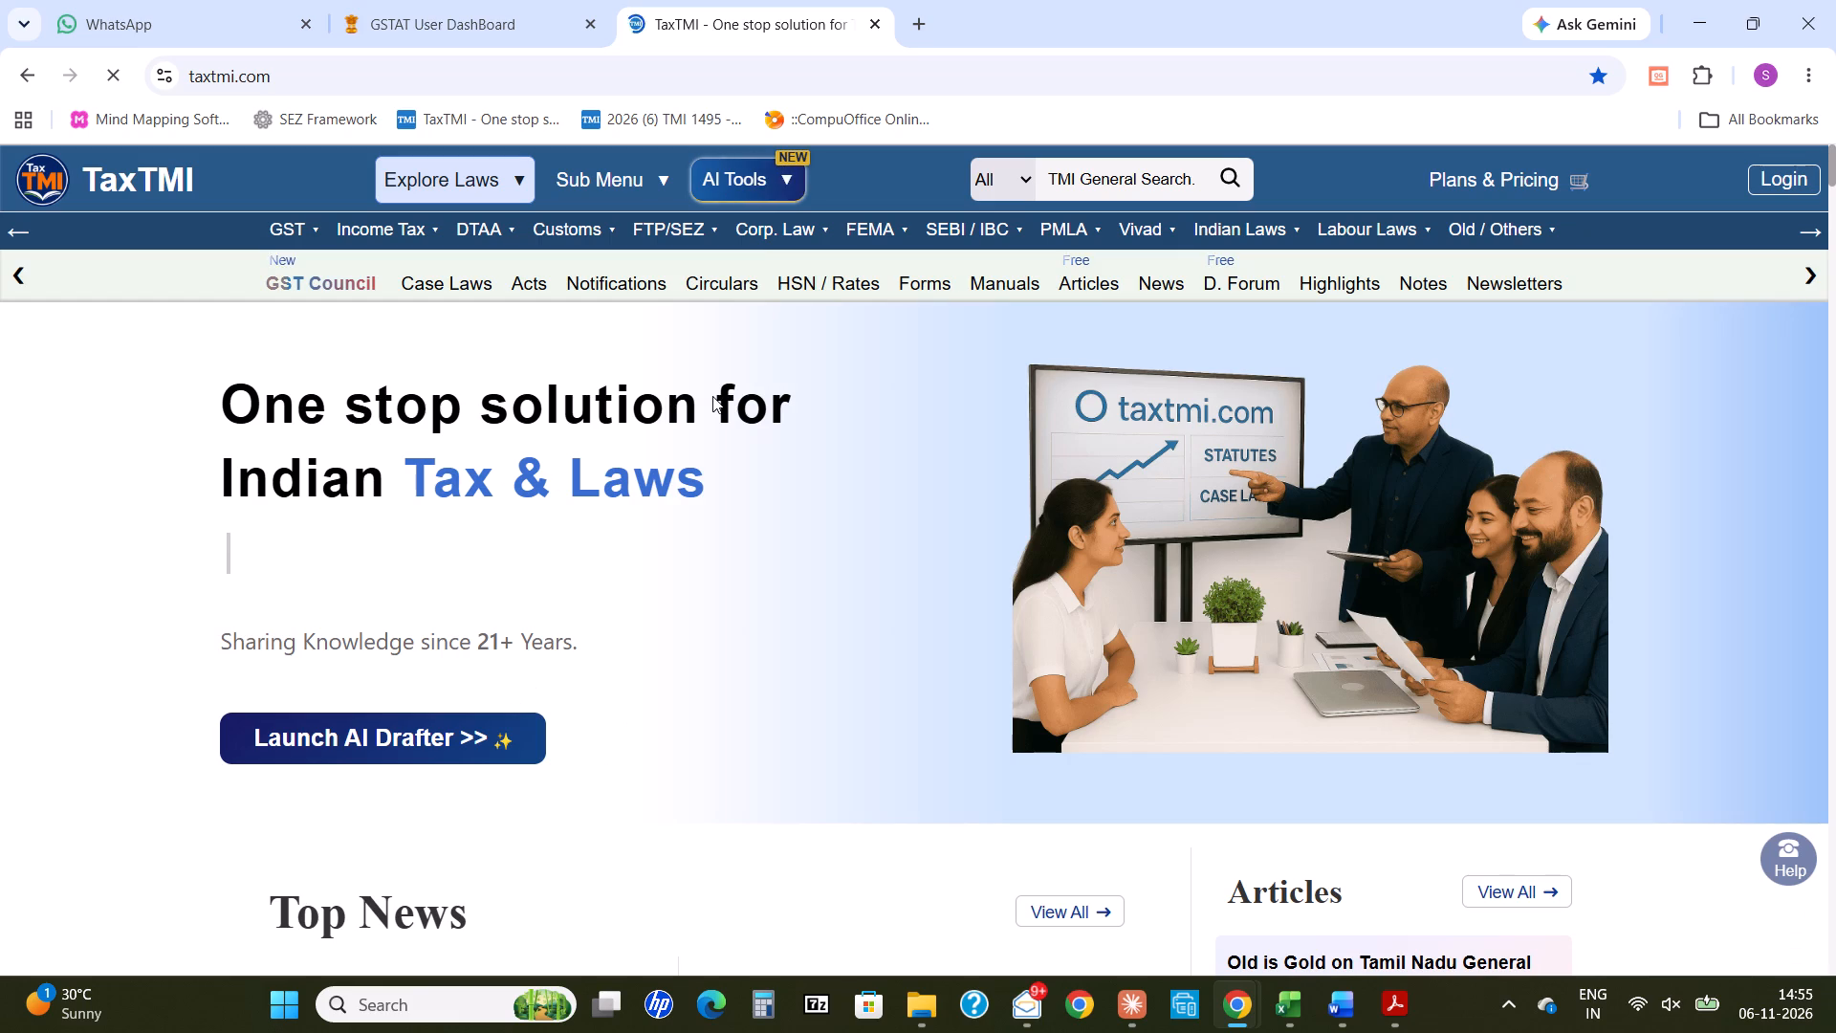
pyautogui.click(548, 282)
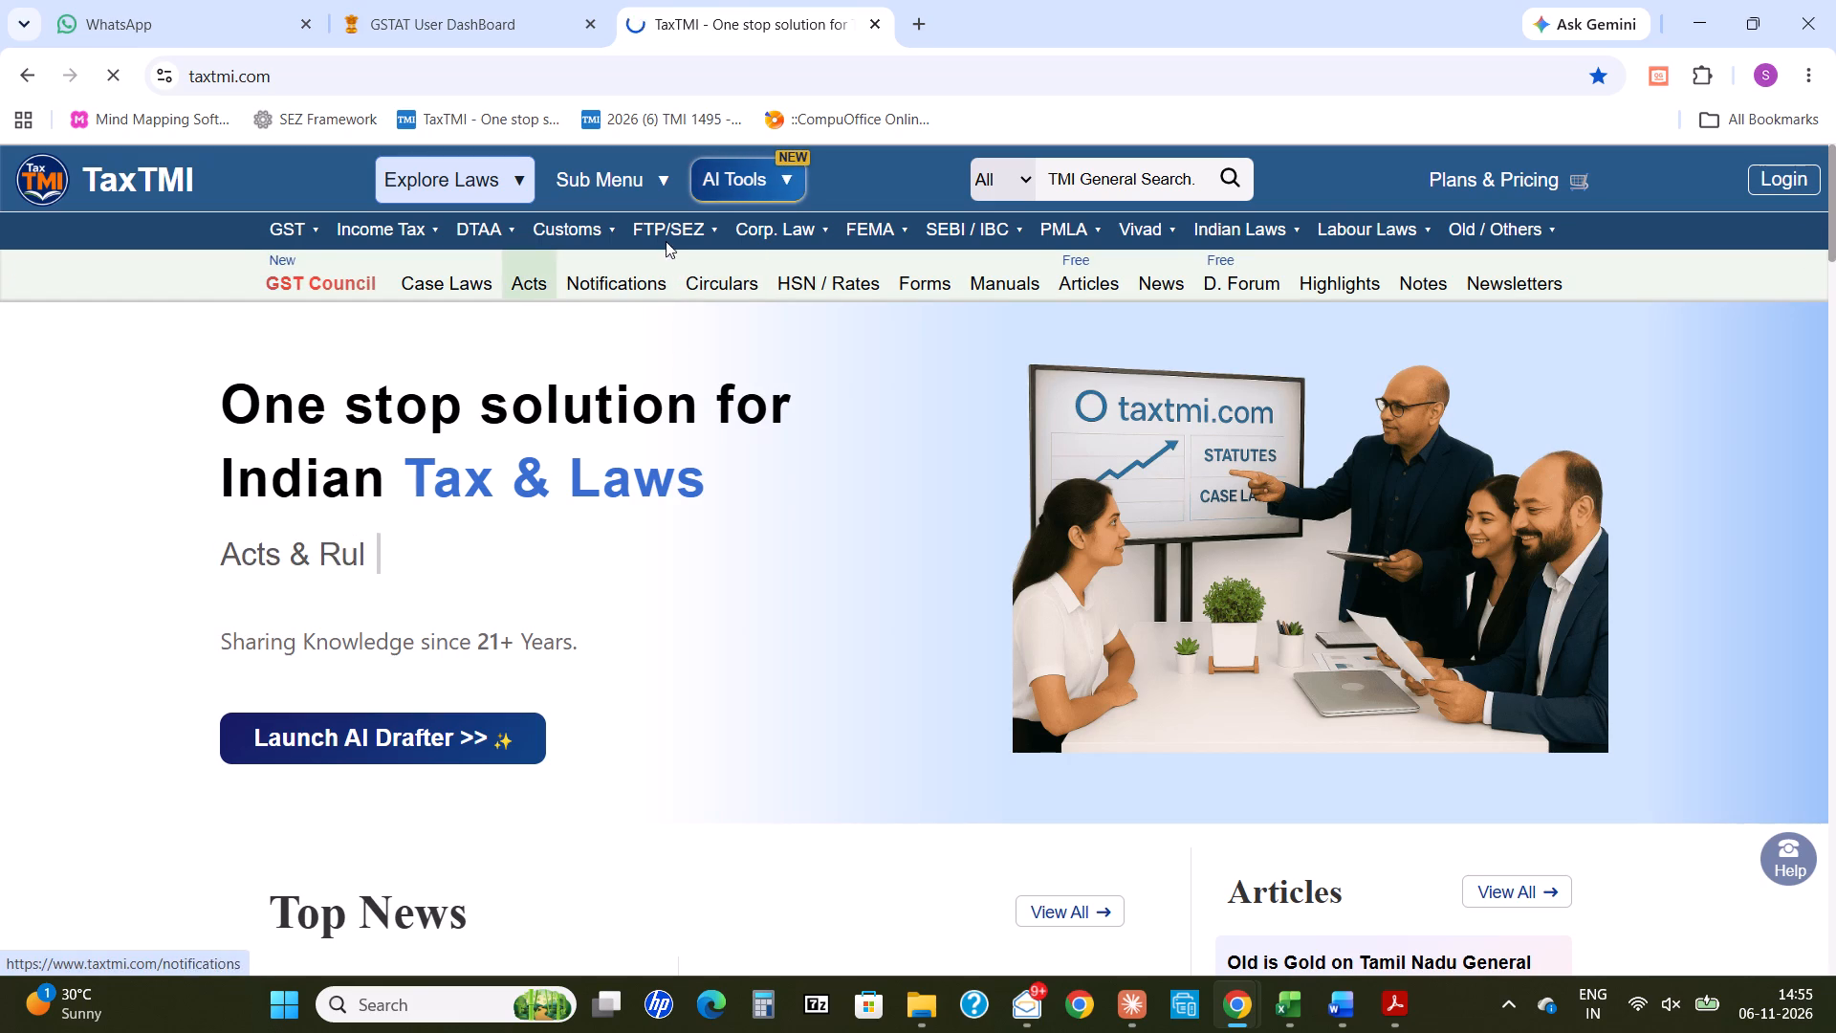
# Open the login options on the TaxTMI website.
pyautogui.click(1785, 169)
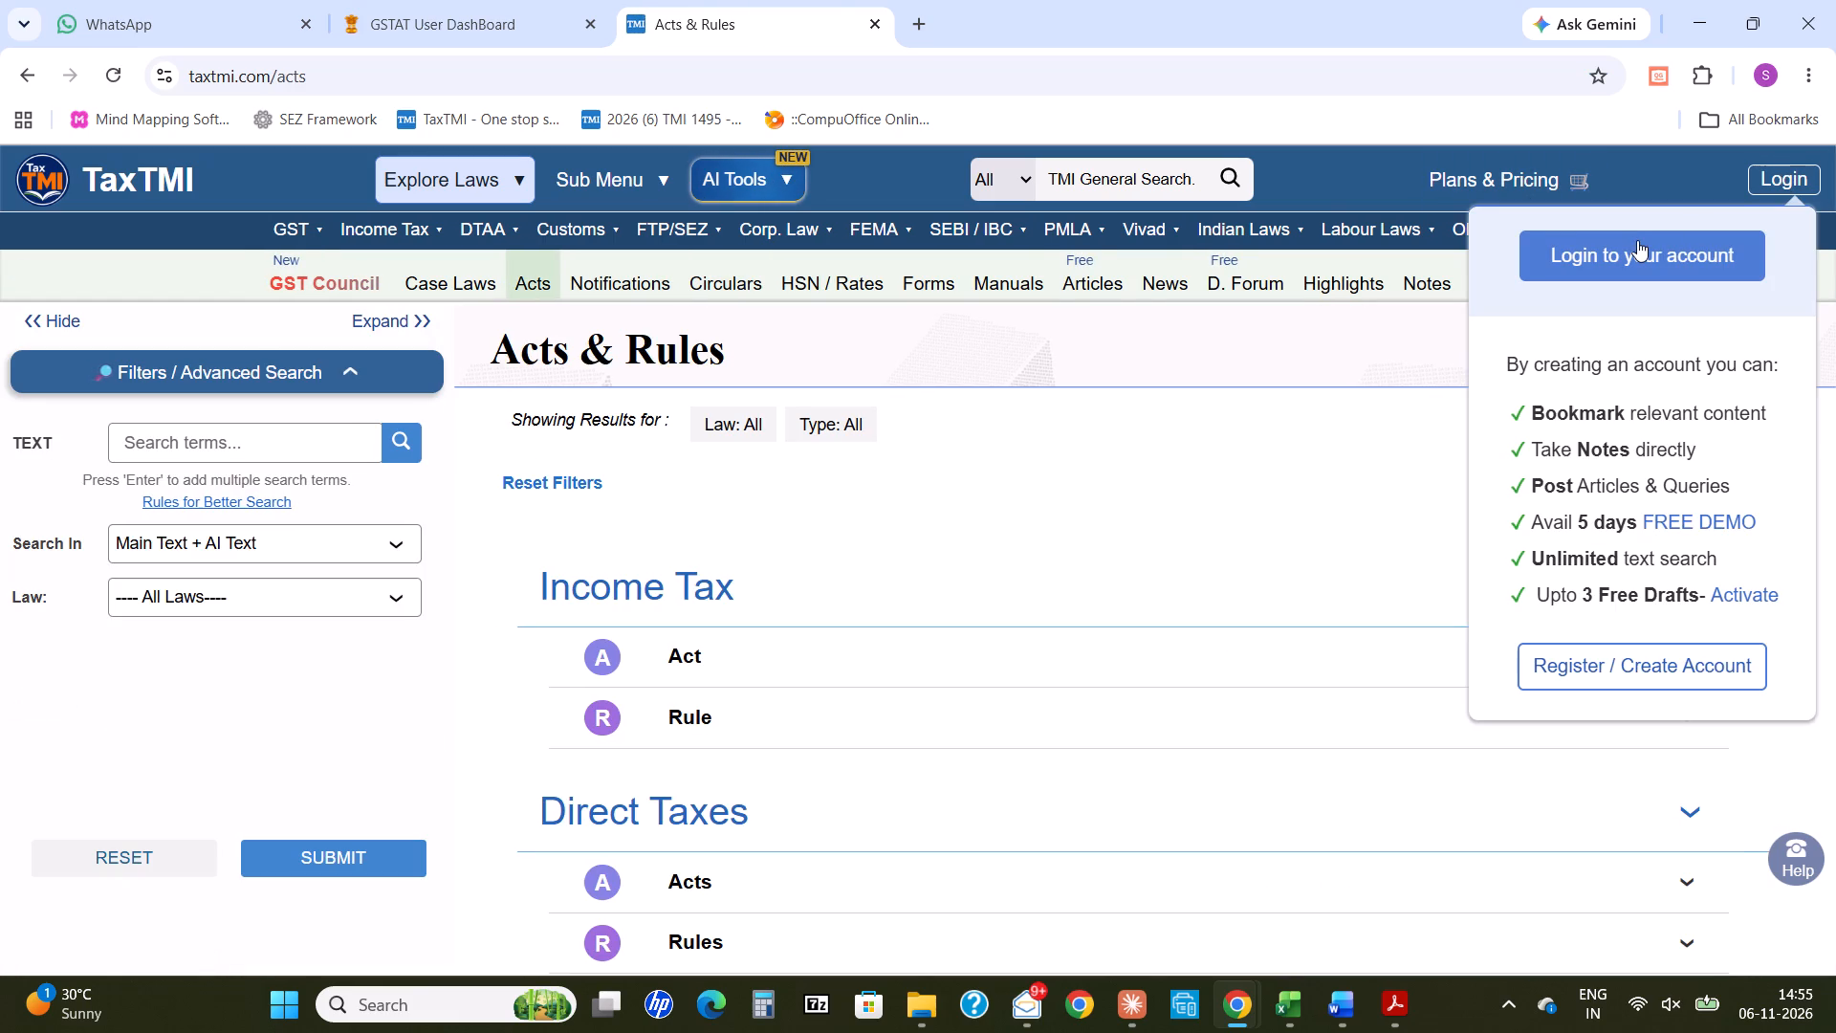
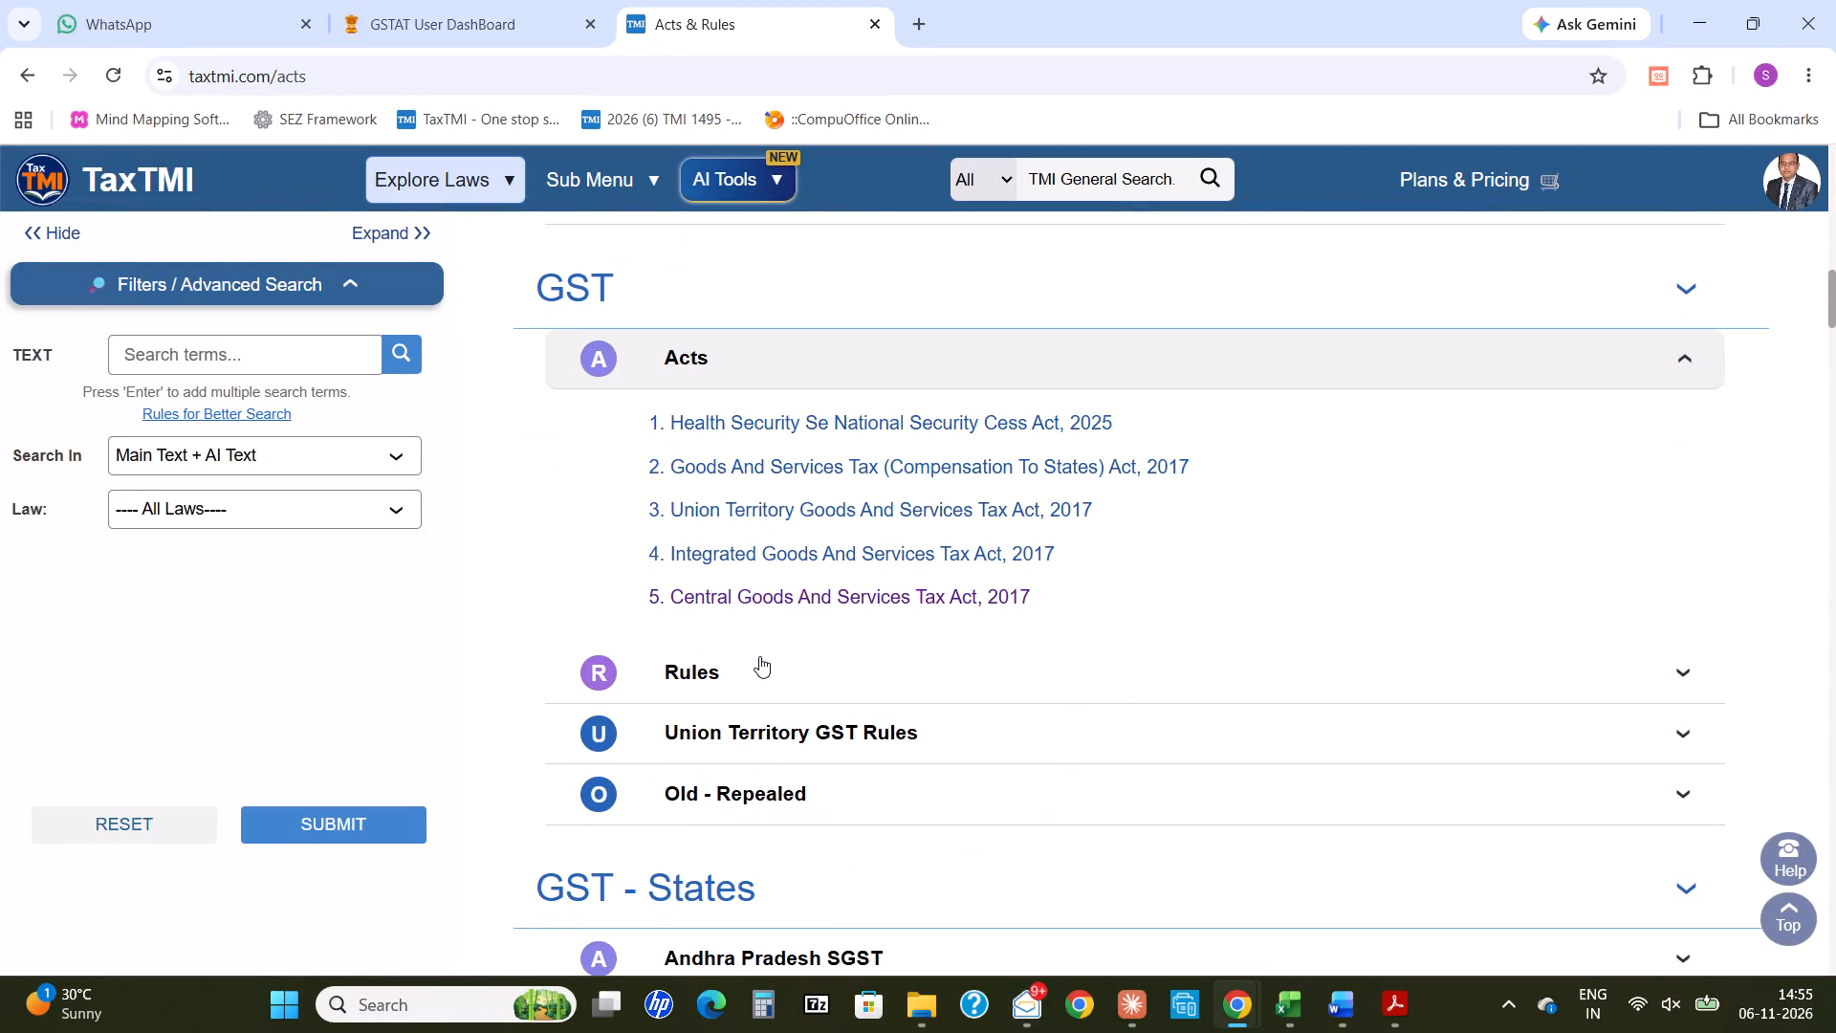
# Open Section 107, Appeals to Appellate Authority, of the Central Goods And Services Tax Act, 2017 on TaxTMI.
pyautogui.click(792, 575)
pyautogui.scroll(-10, 792, 575)
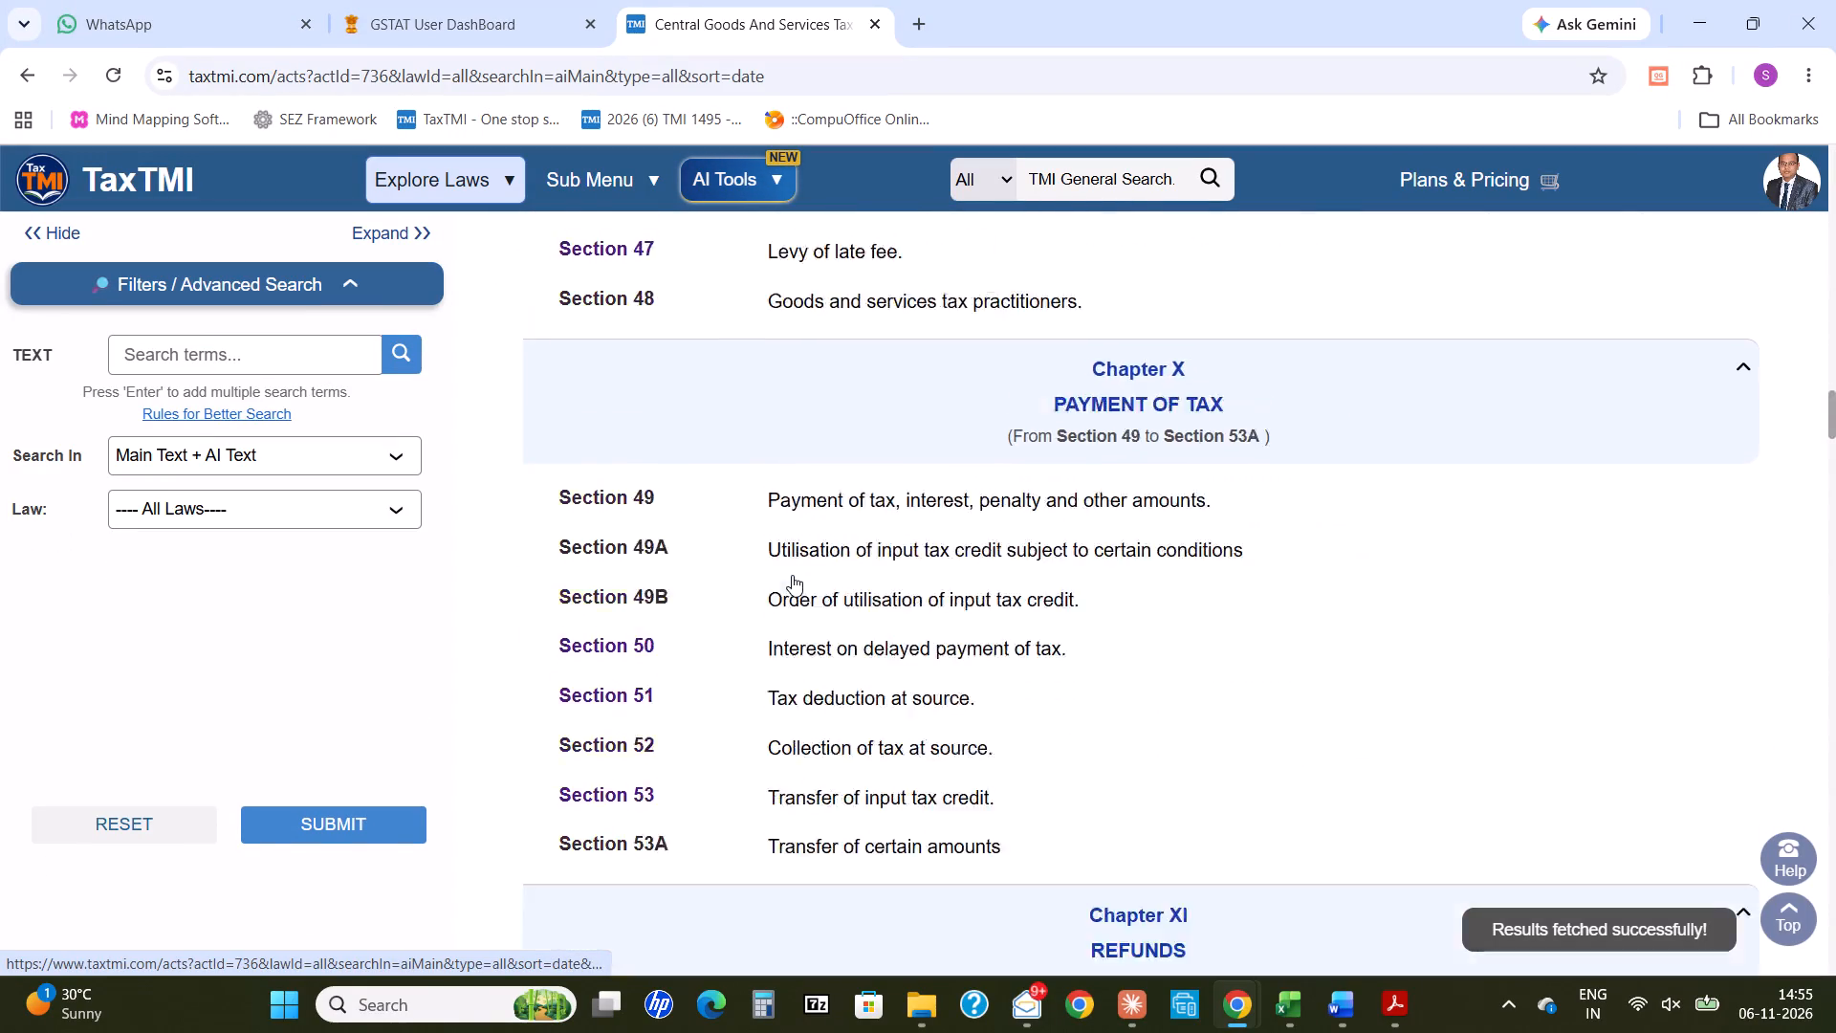
pyautogui.scroll(-4, 792, 575)
pyautogui.scroll(9, 792, 575)
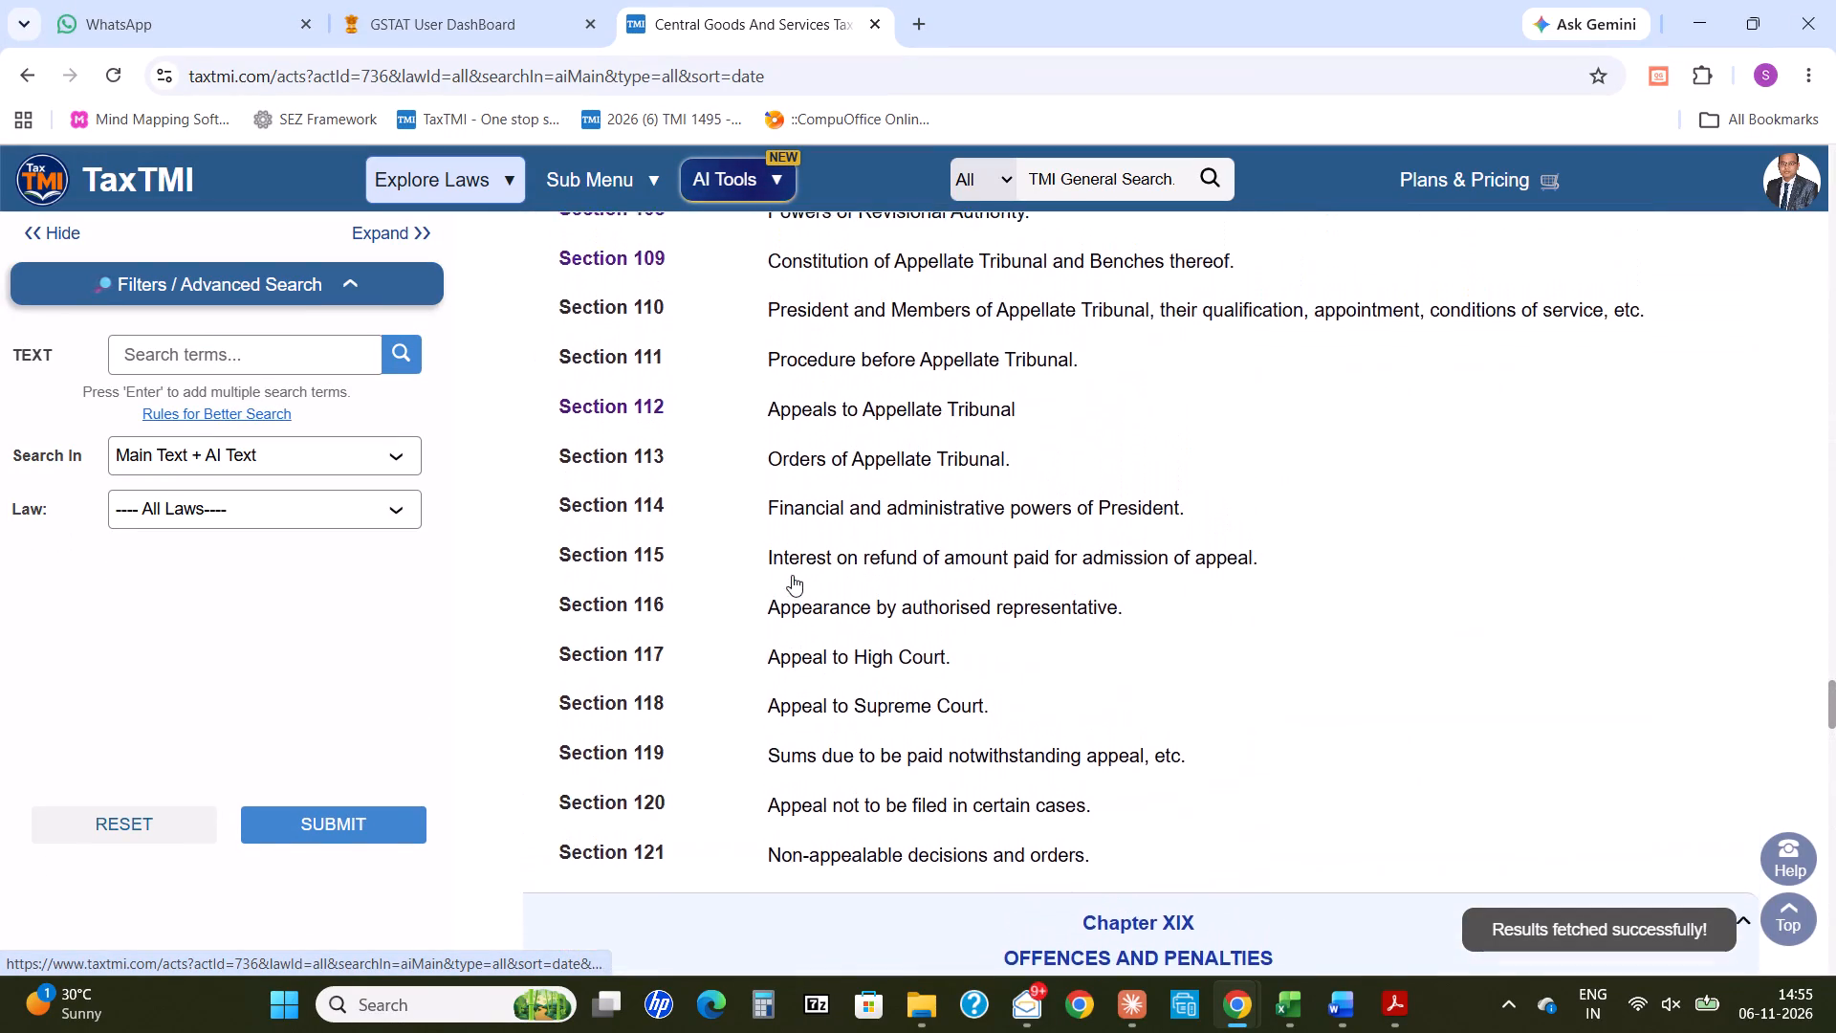
pyautogui.scroll(3, 792, 575)
pyautogui.scroll(-1, 792, 575)
pyautogui.click(778, 483)
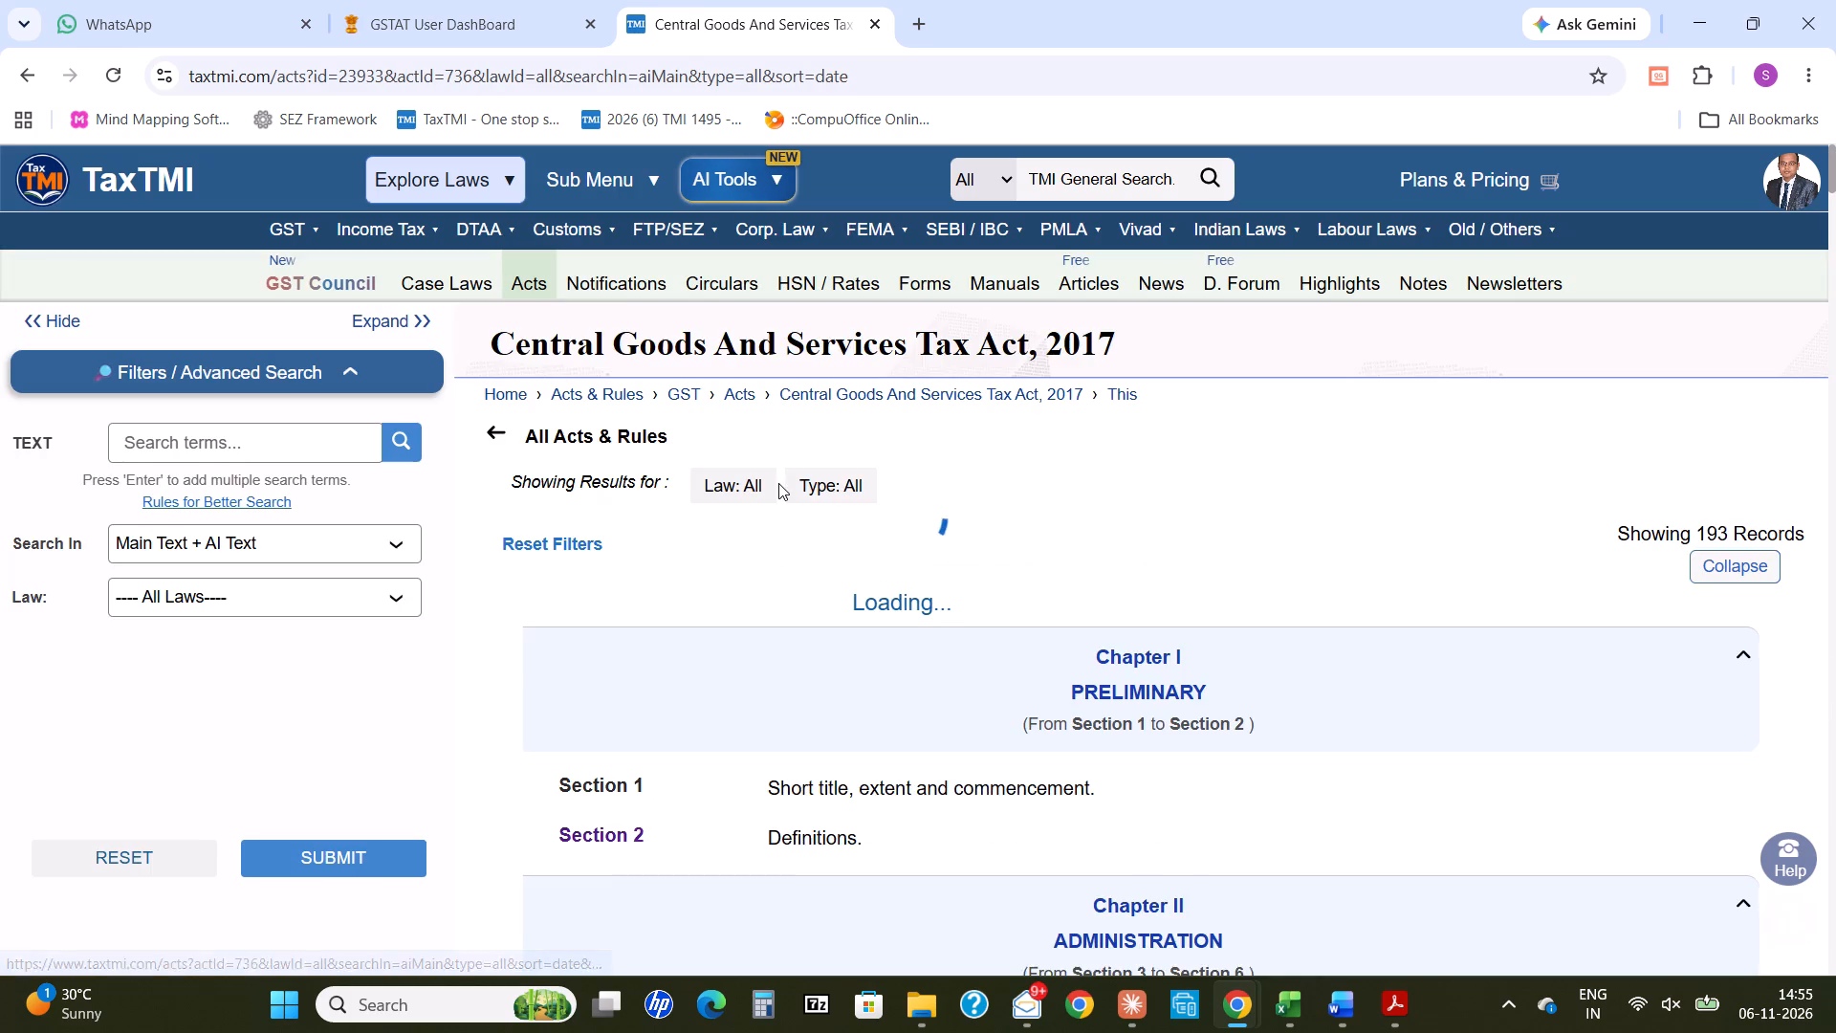
# Read the sub-sections of Section 107 on pre-deposit and stay of recovery, comparing them with paragraph 6 of the letter.
pyautogui.scroll(-3, 1015, 591)
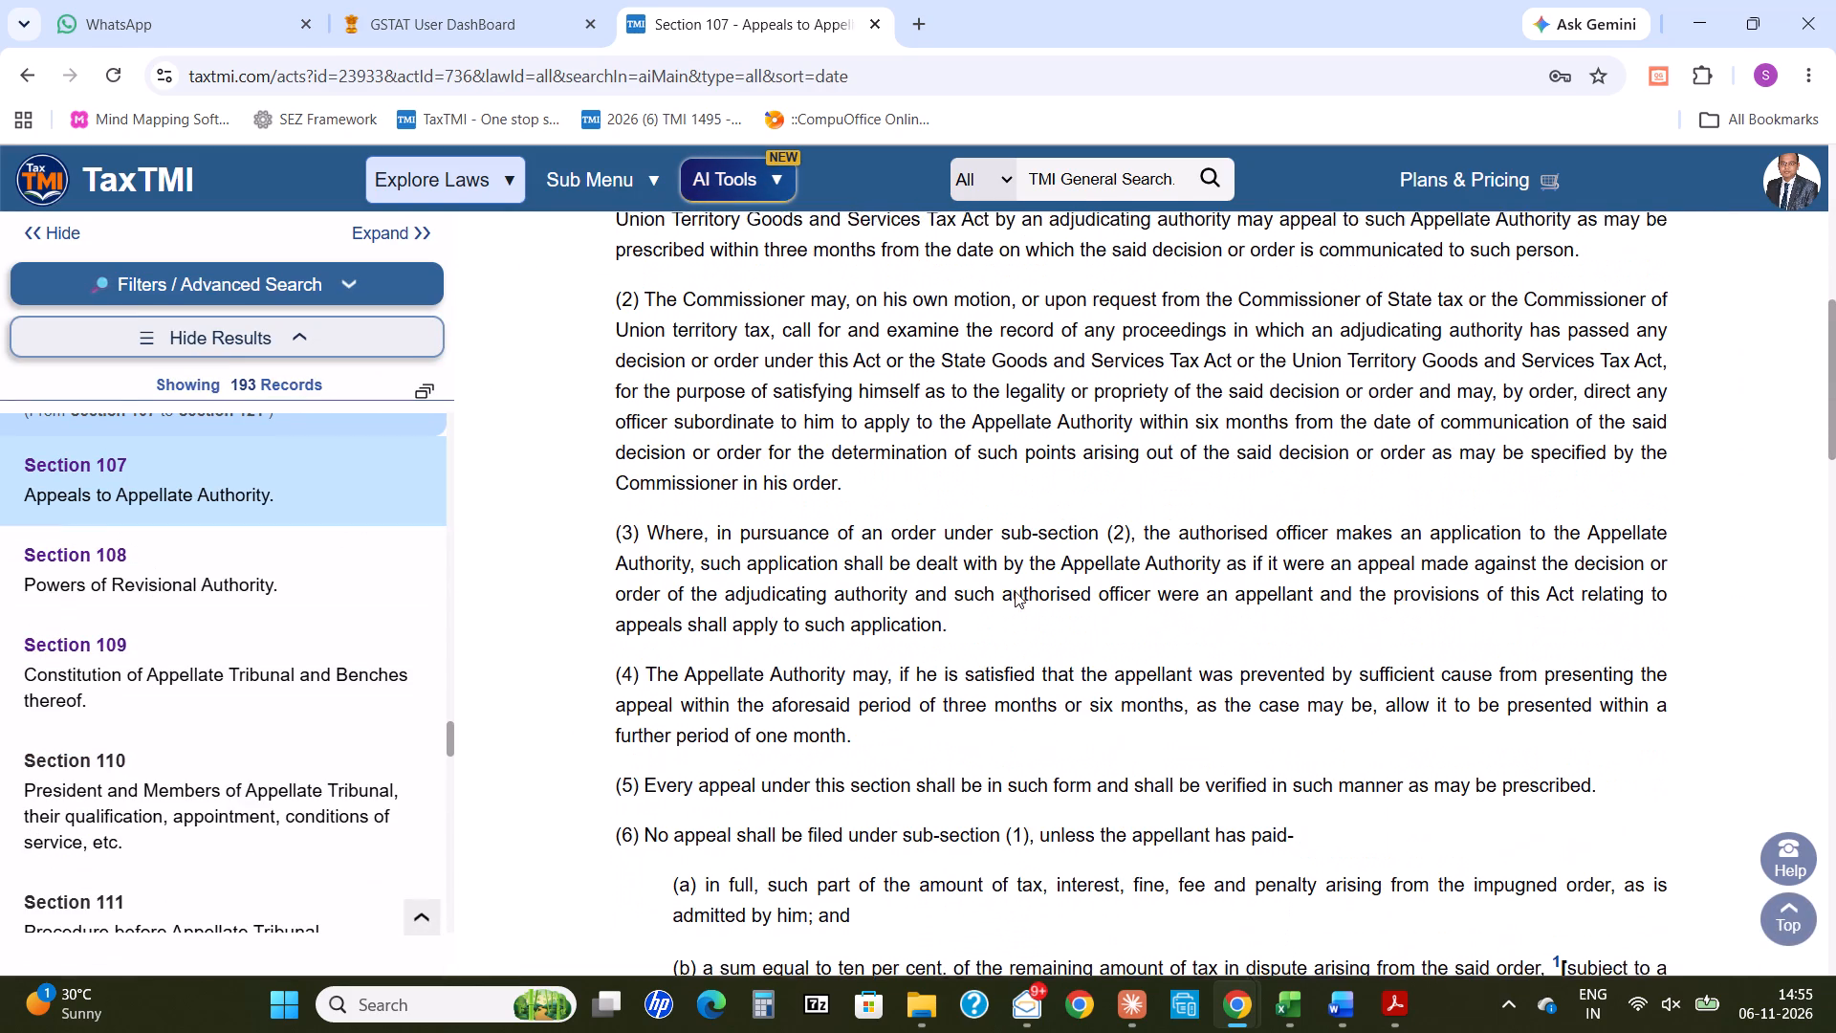
pyautogui.scroll(-1, 1015, 591)
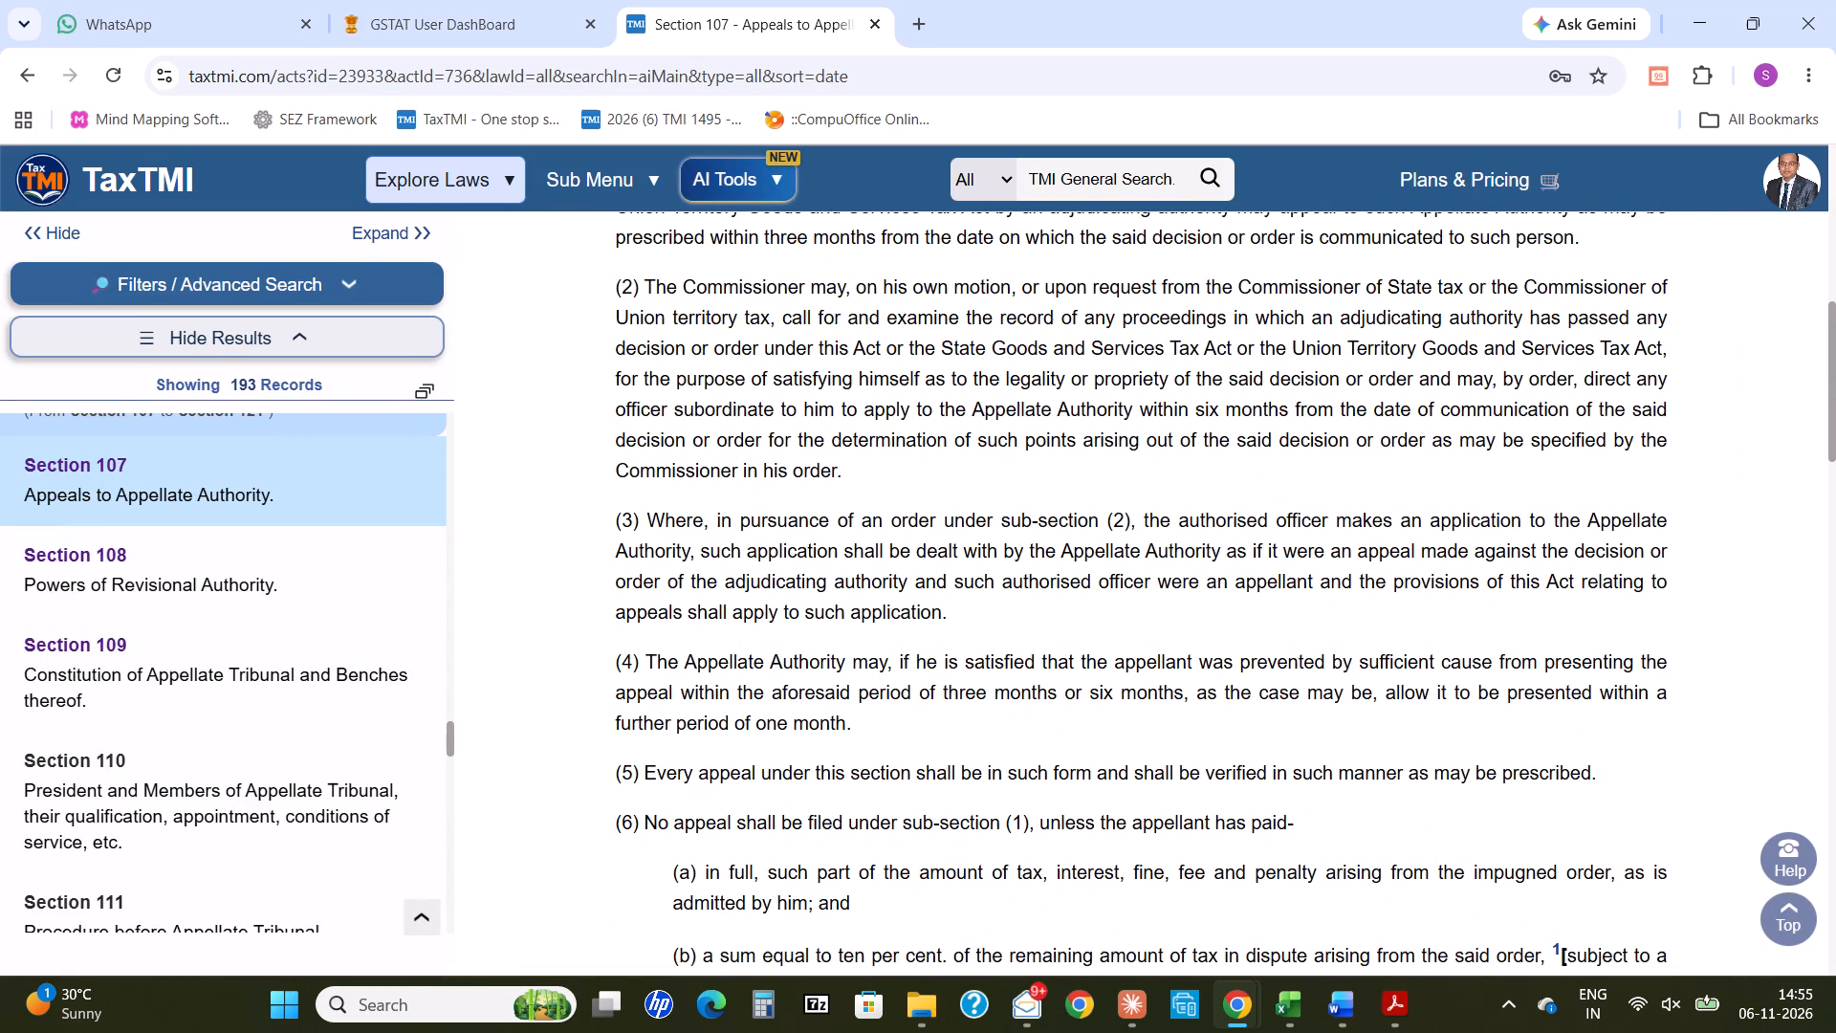
pyautogui.scroll(-2, 1015, 591)
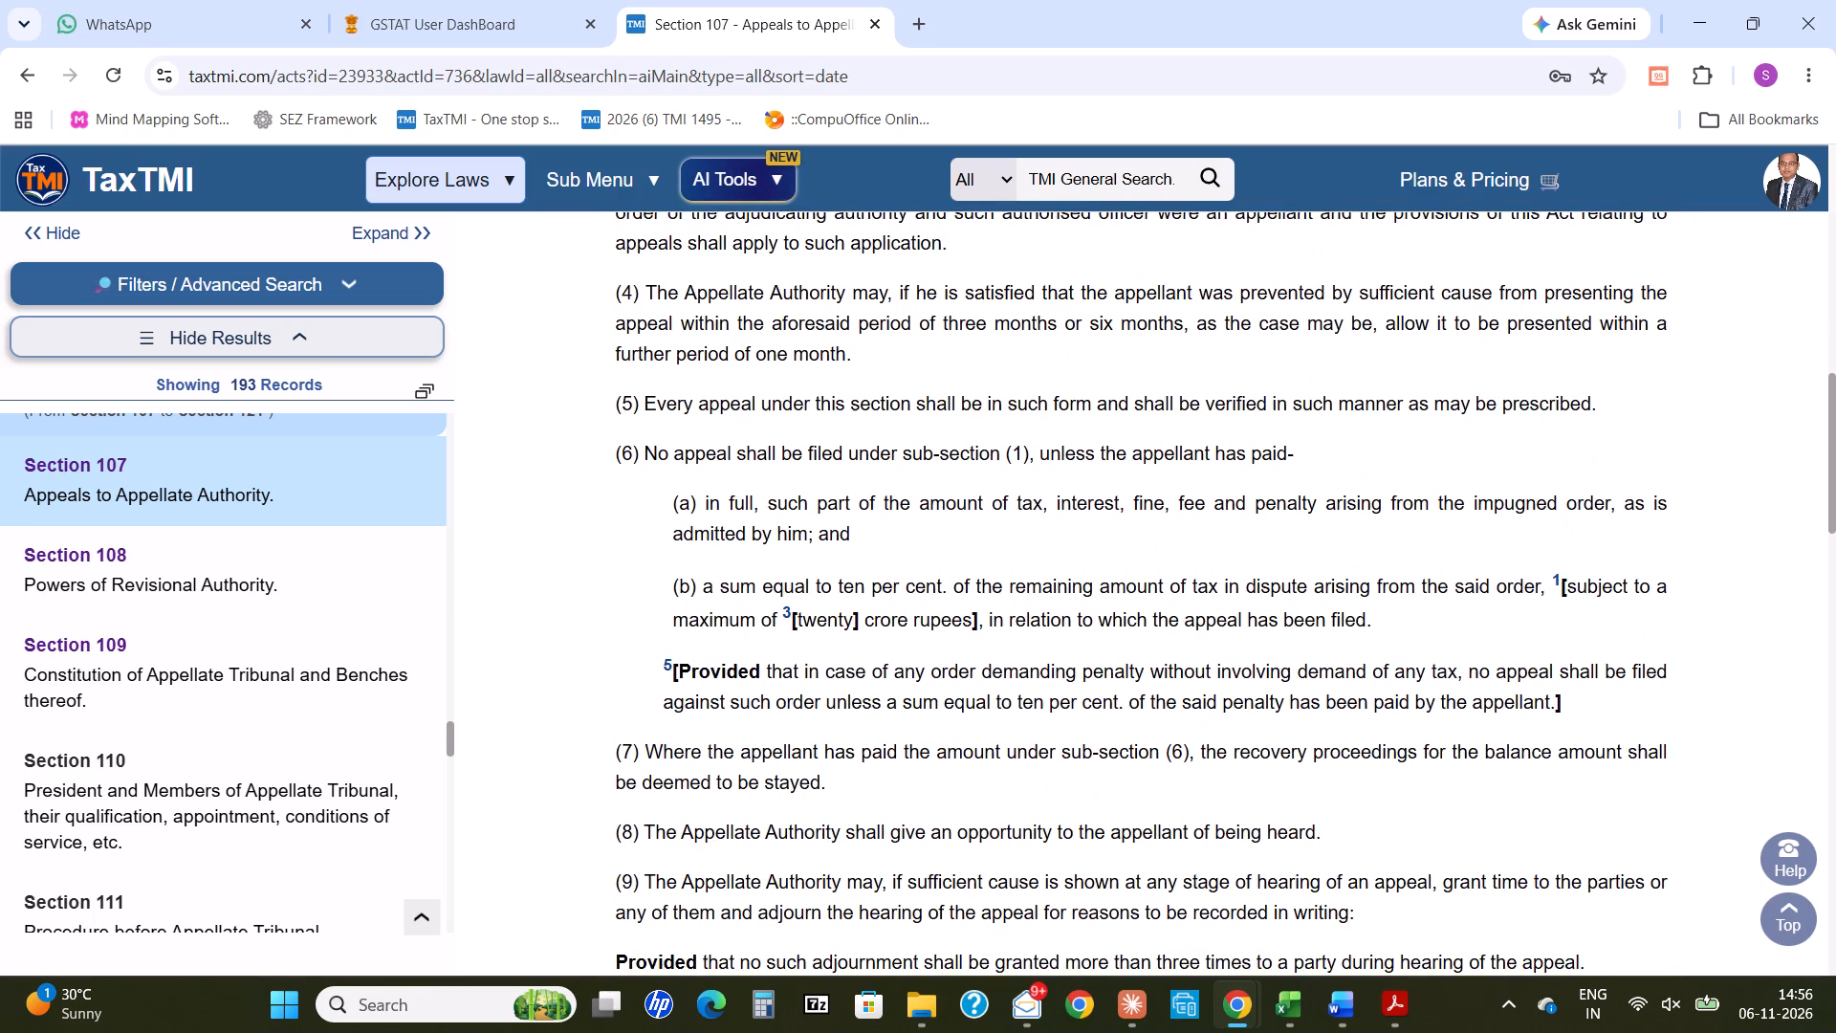
pyautogui.scroll(-1, 1015, 591)
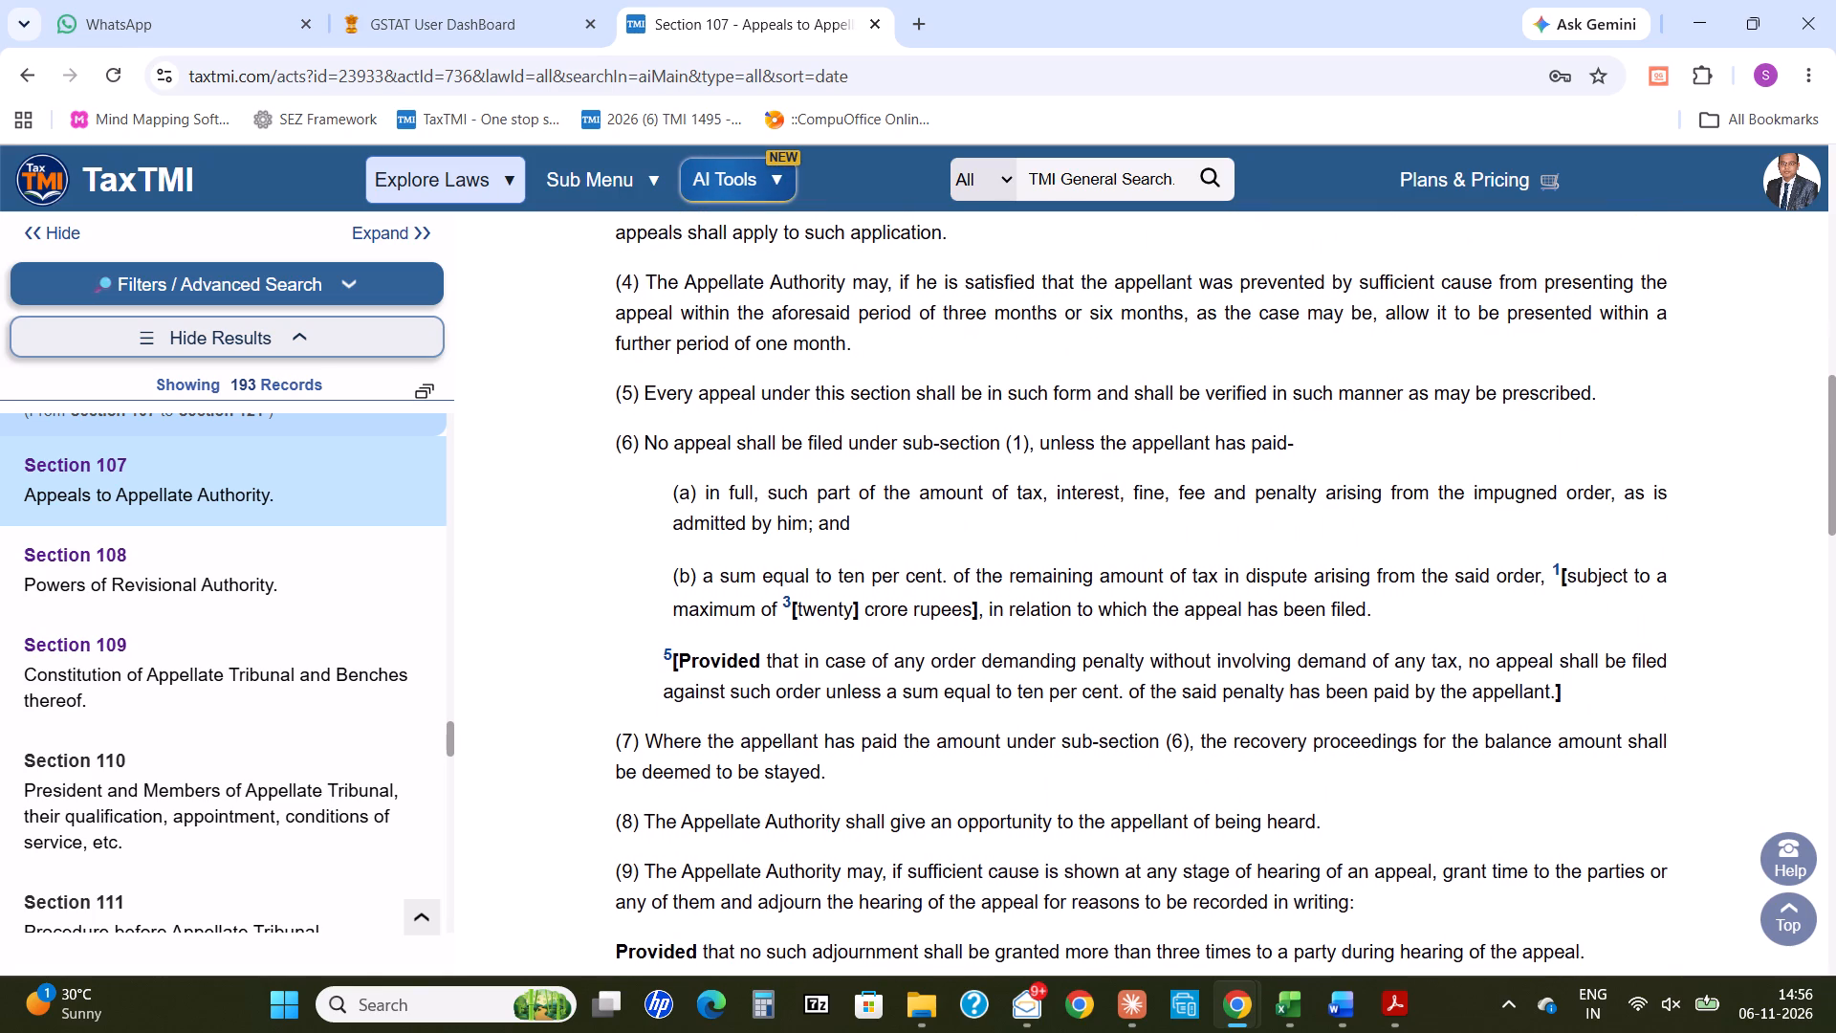
pyautogui.scroll(-2, 1015, 591)
pyautogui.hotkey('alt', 'Tab')
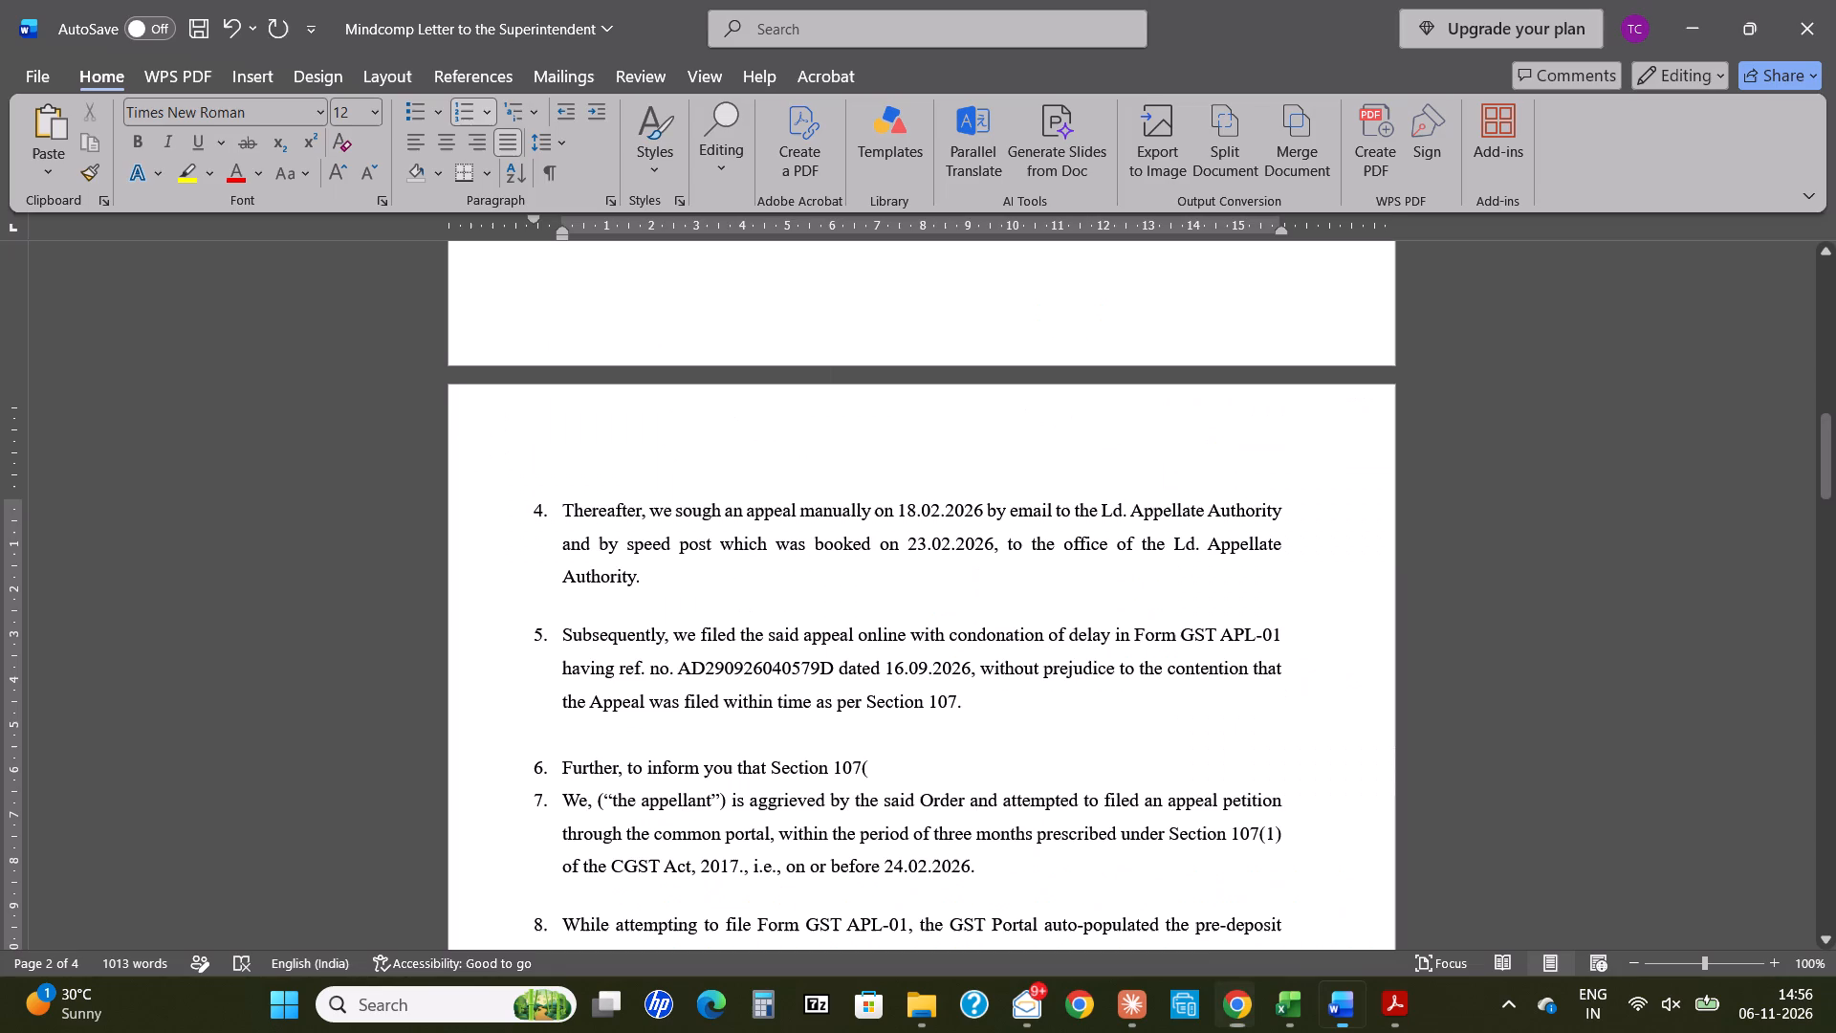
pyautogui.hotkey('alt', 'Tab')
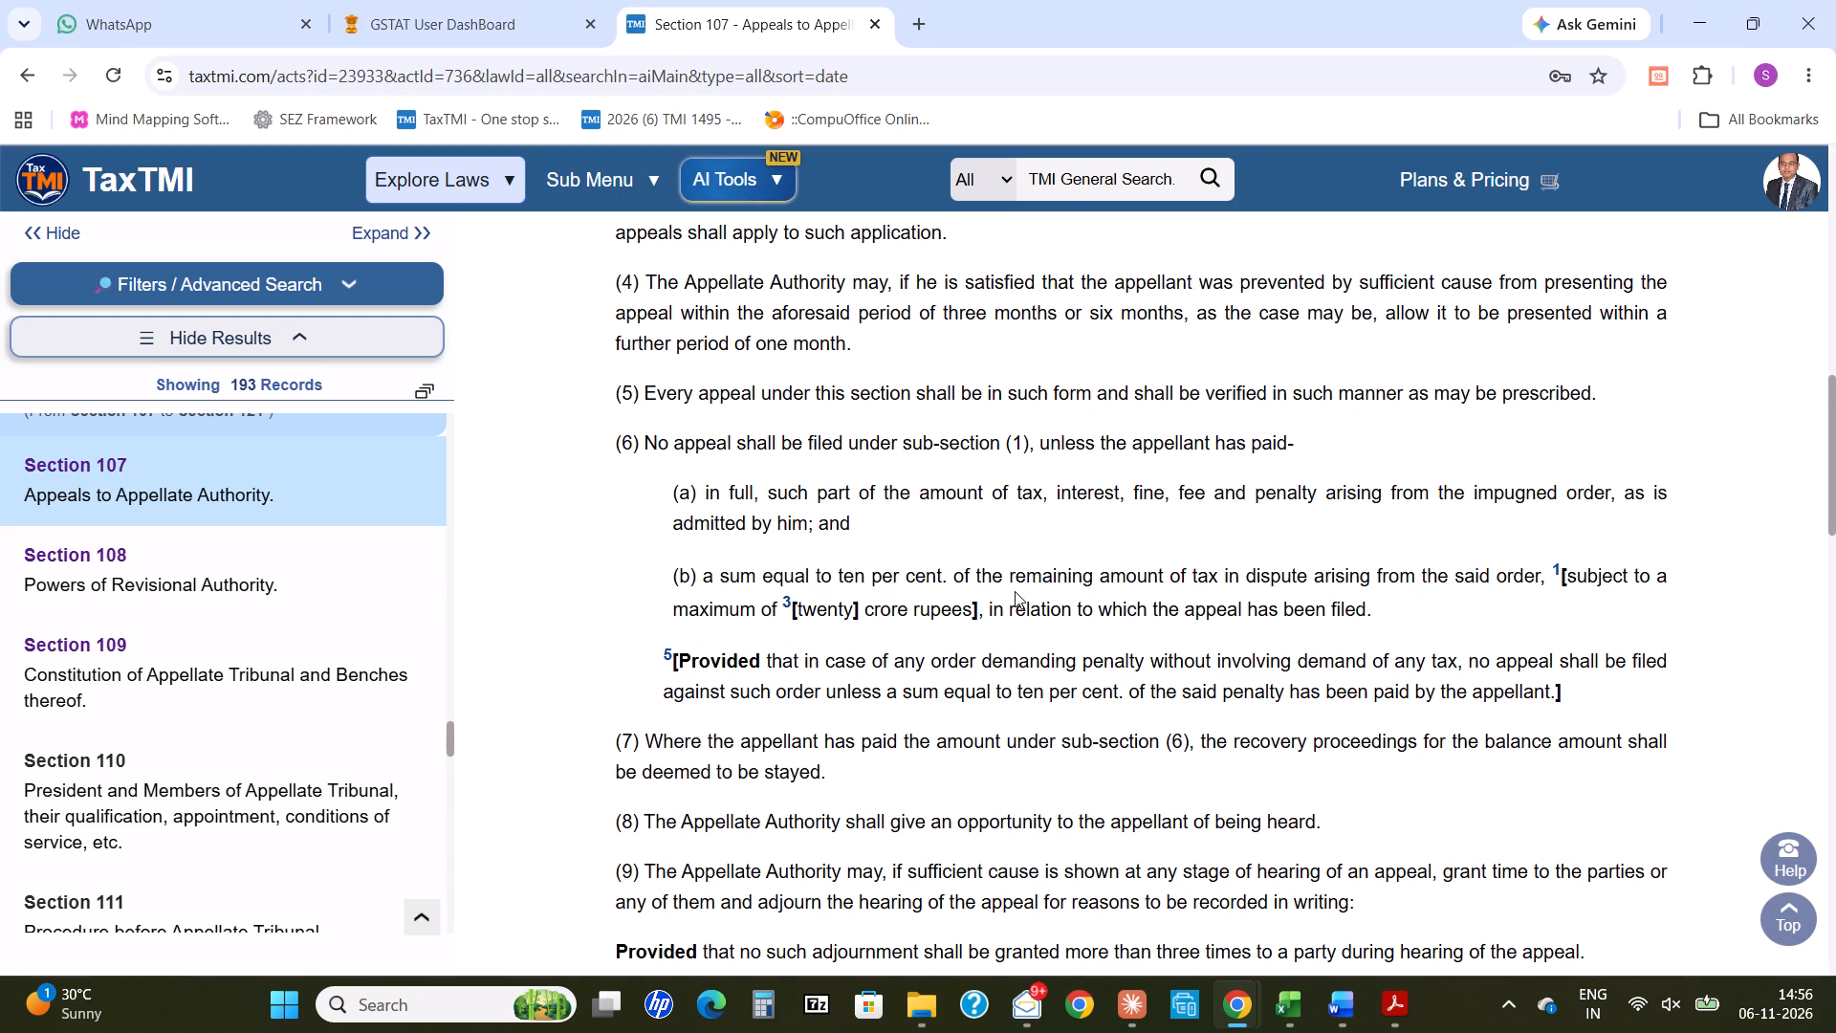
# Complete the provision reference in paragraph 6 of the Word letter so it reads "Section 107(7)".
pyautogui.hotkey('alt', 'Tab')
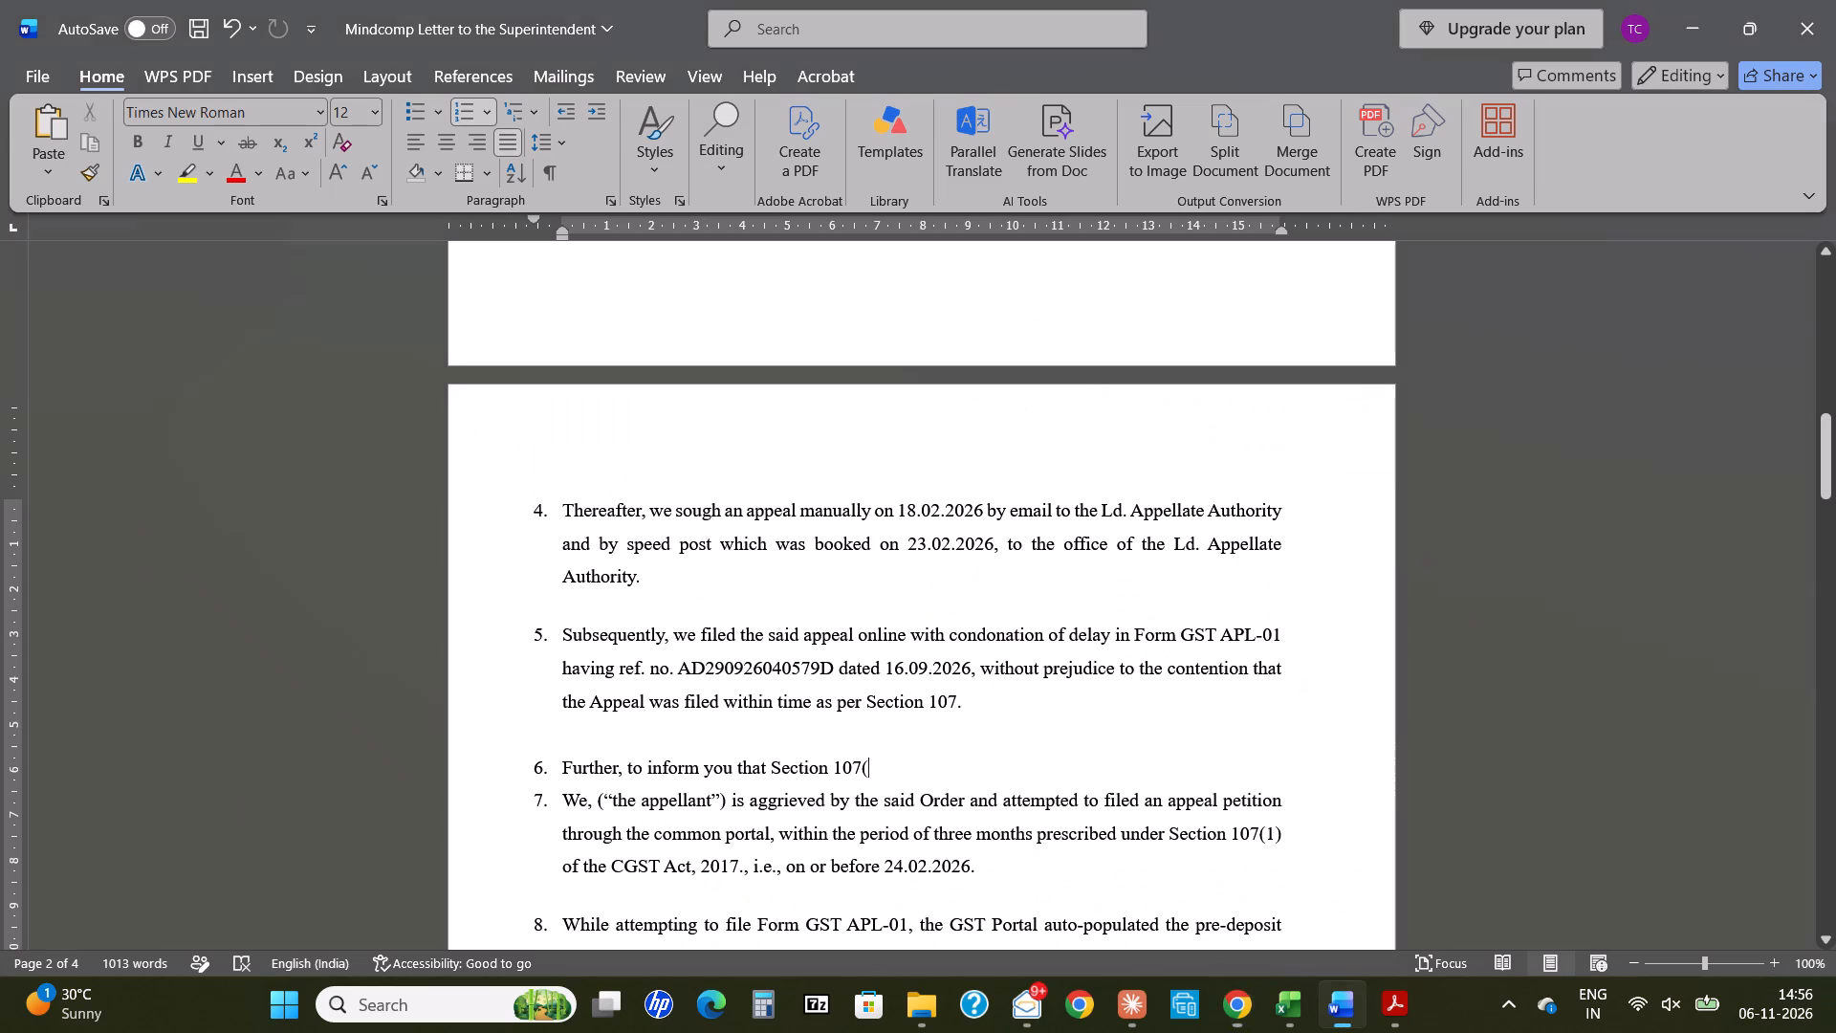
pyautogui.write('7(')
pyautogui.hotkey('alt', 'Tab')
pyautogui.hotkey('alt', 'Tab')
pyautogui.press('BackSpace')
pyautogui.hotkey('shift', ')')
pyautogui.hotkey('alt', 'Tab')
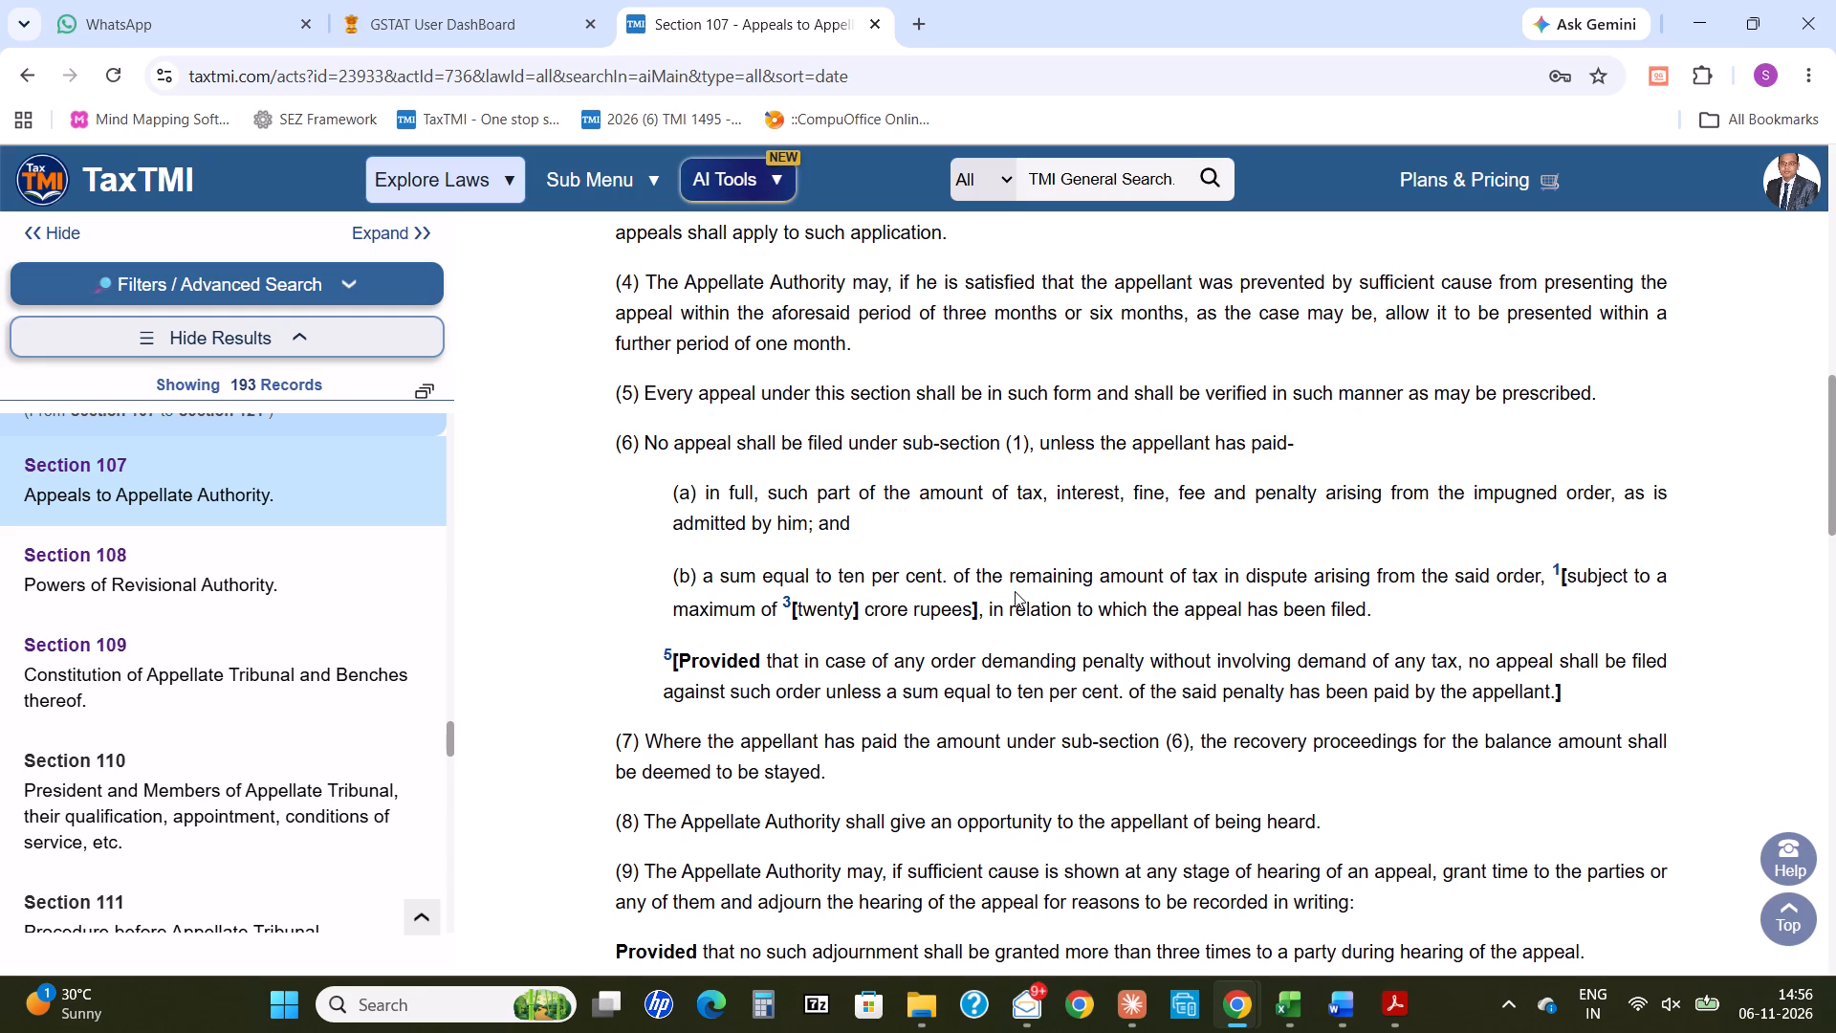
pyautogui.hotkey('alt', 'Tab')
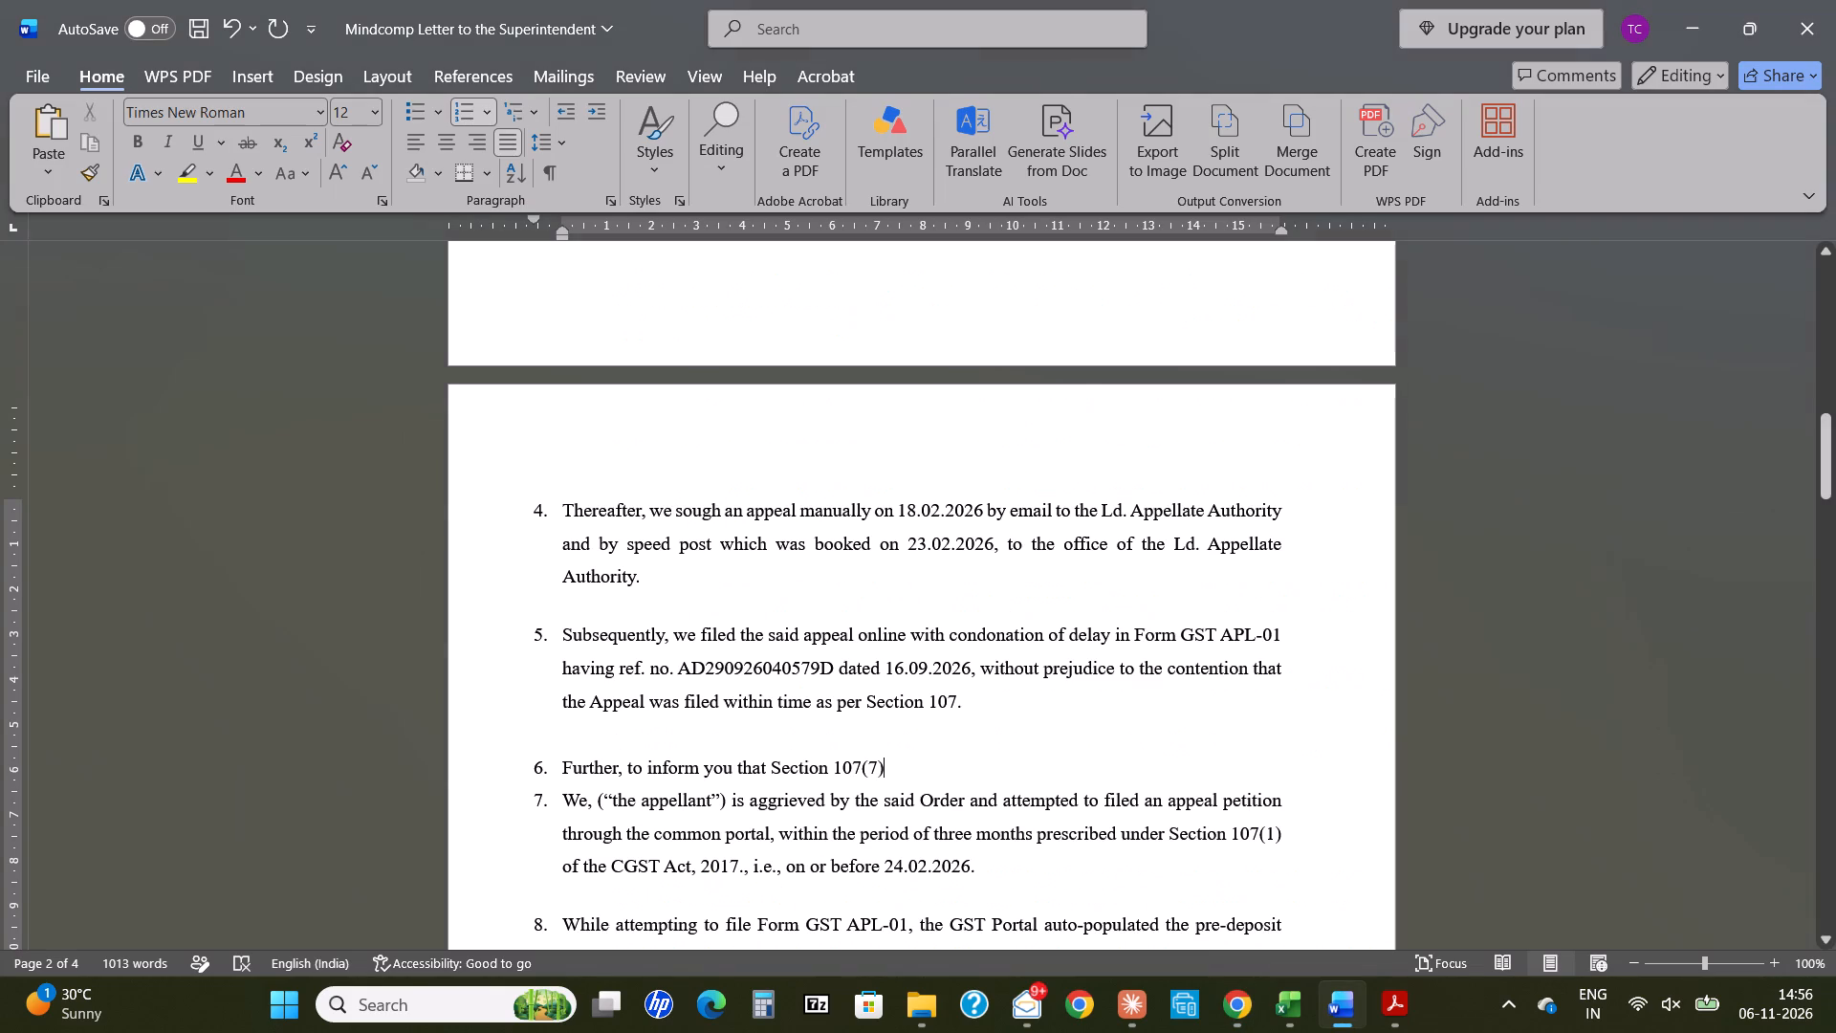
# Continue paragraph 6 after the section reference with "of the CGST Act, 2017 clearly states that".
pyautogui.scroll(2, 1015, 591)
pyautogui.scroll(-1, 1015, 591)
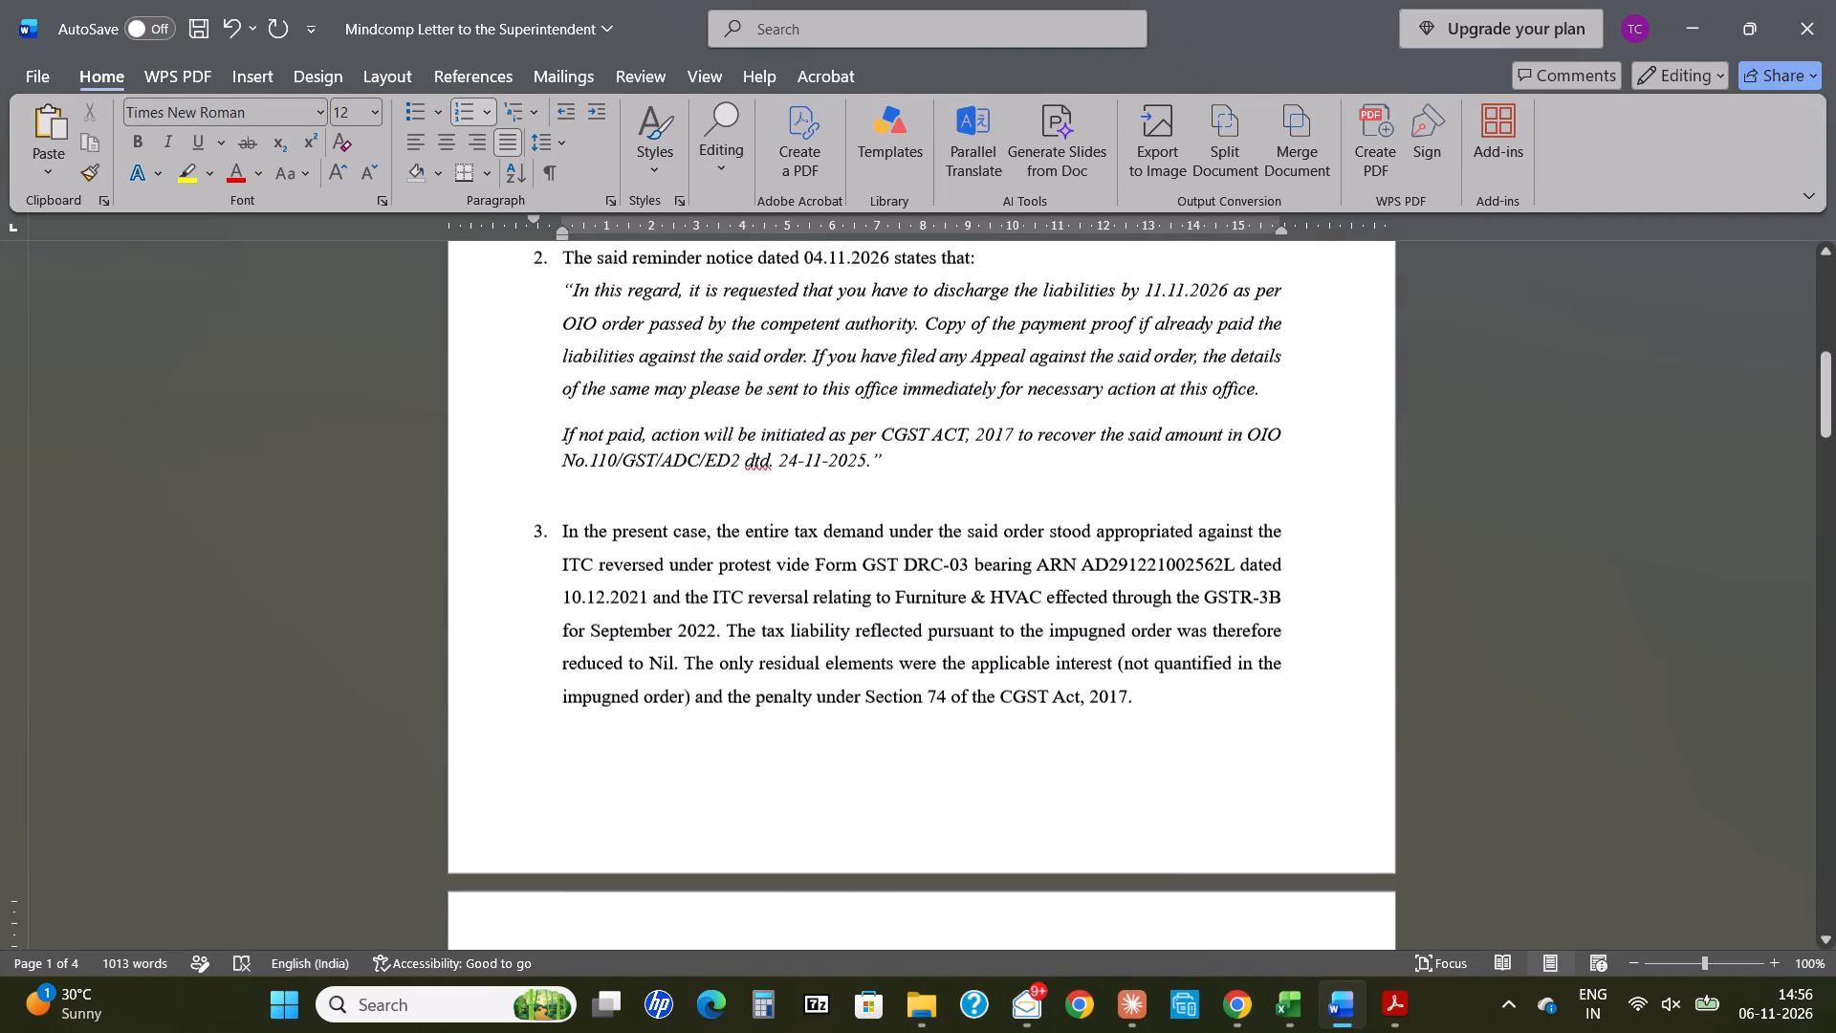
pyautogui.scroll(-2, 1015, 591)
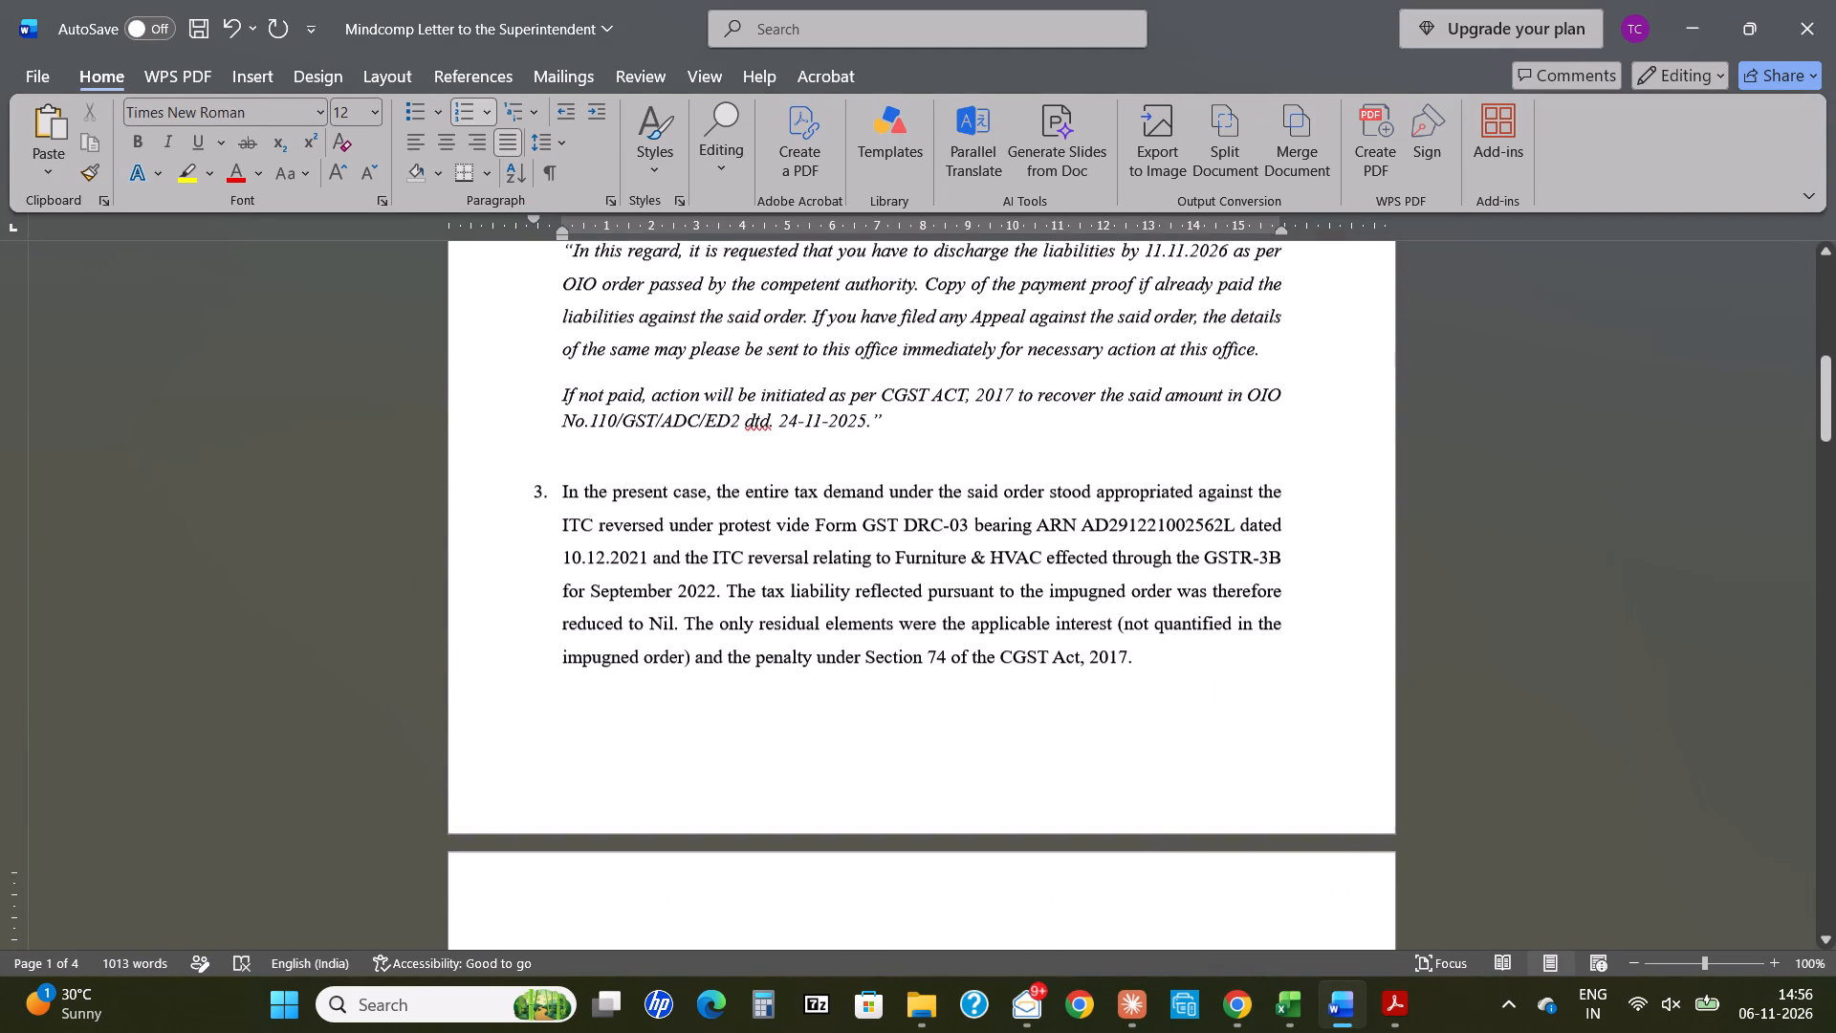
pyautogui.scroll(-1, 1015, 591)
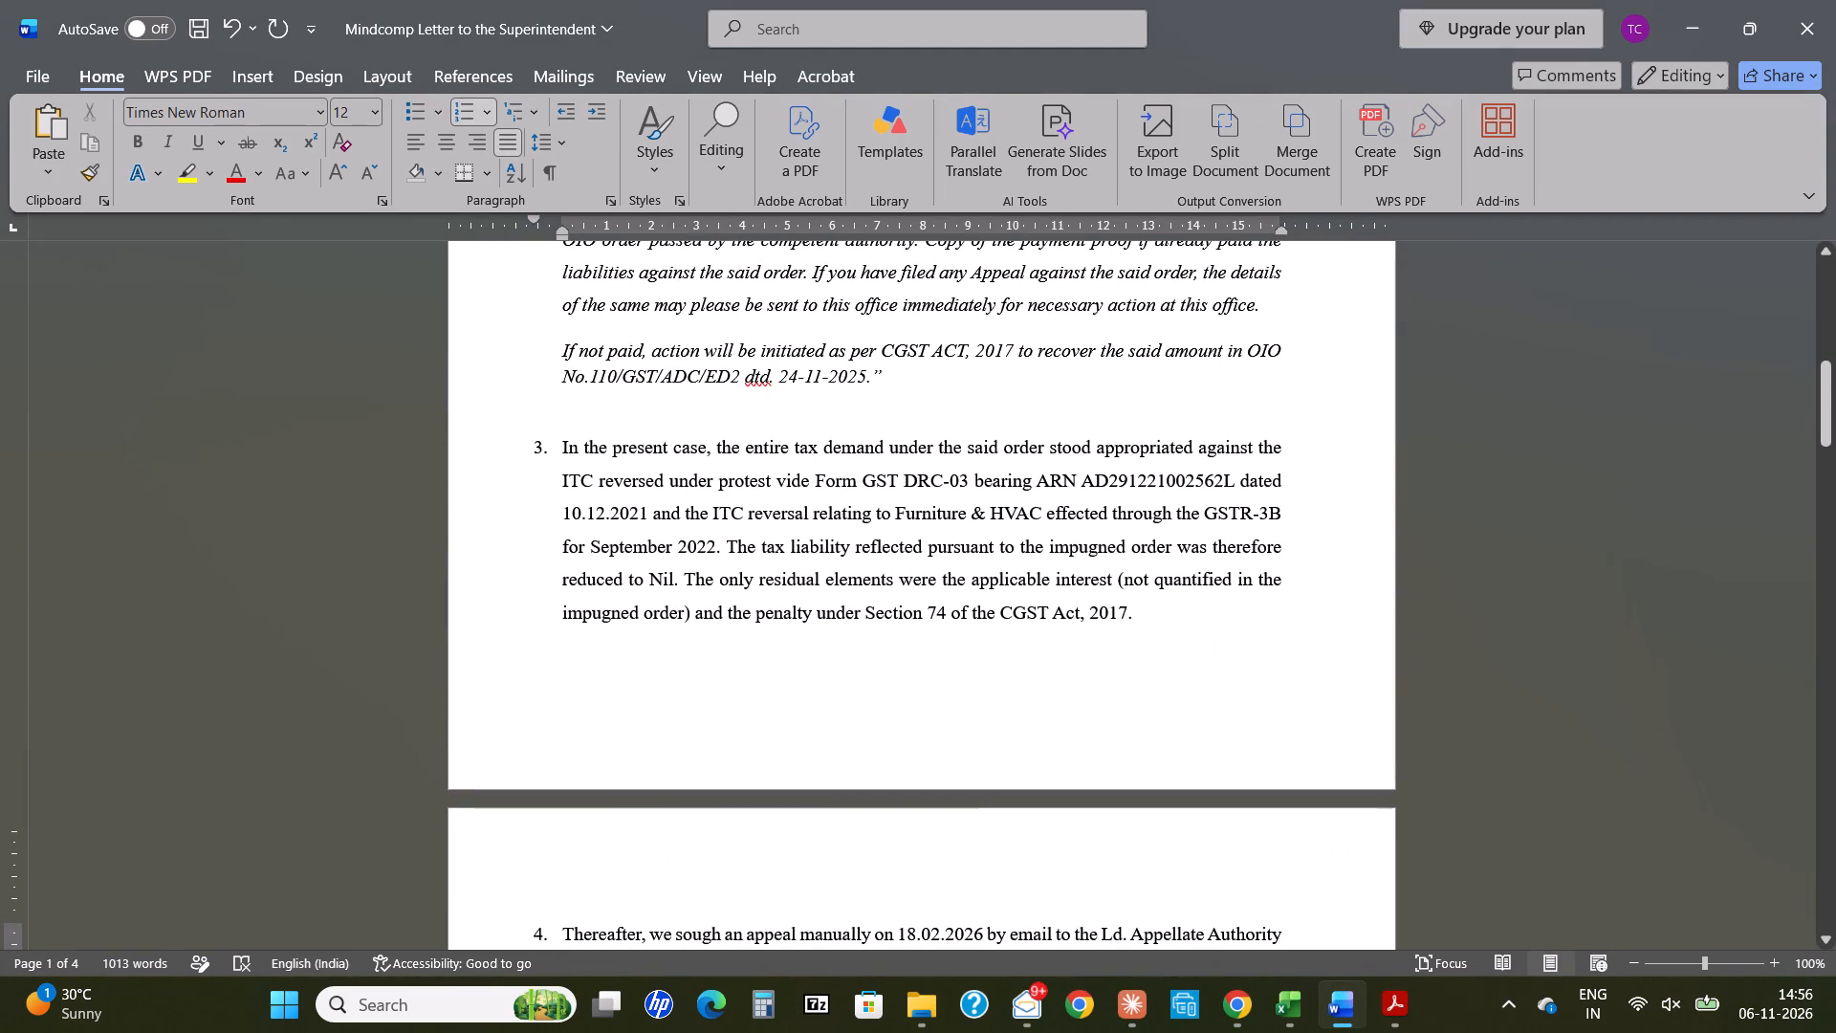
pyautogui.scroll(-2, 1015, 591)
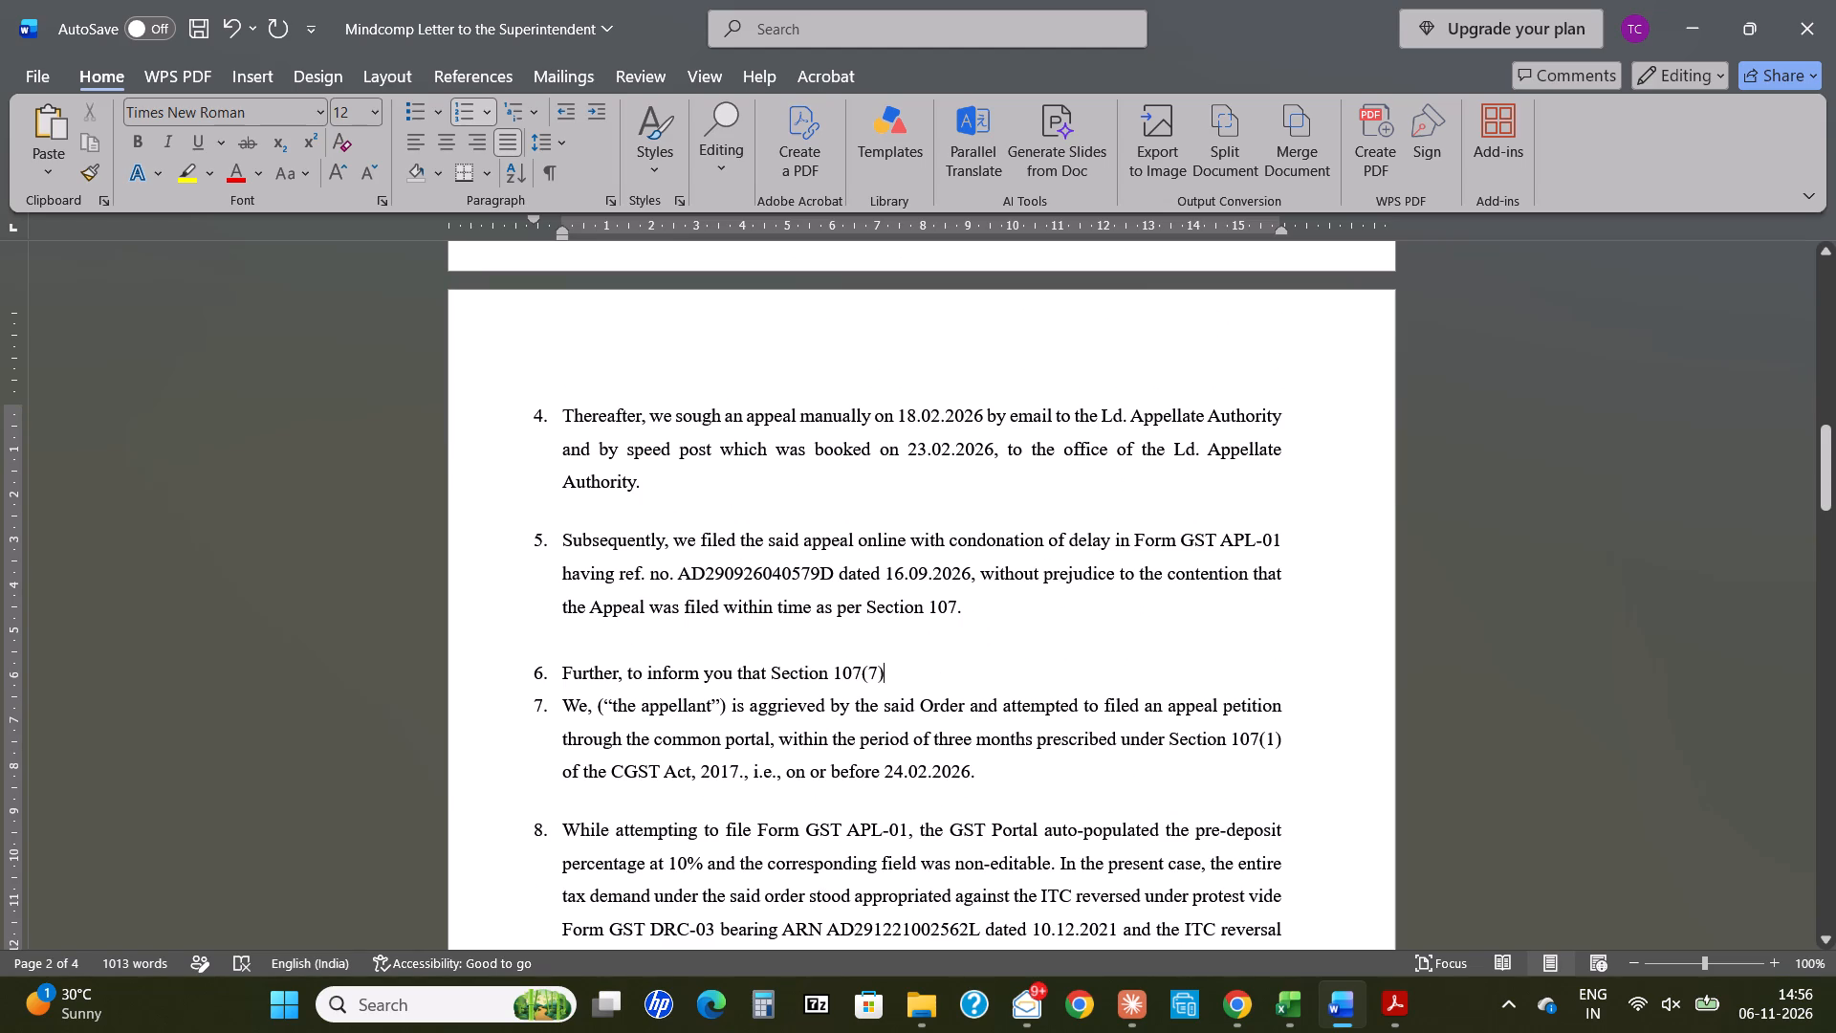
pyautogui.hotkey('alt', 'Tab')
pyautogui.hotkey('alt', 'Tab')
pyautogui.press('space')
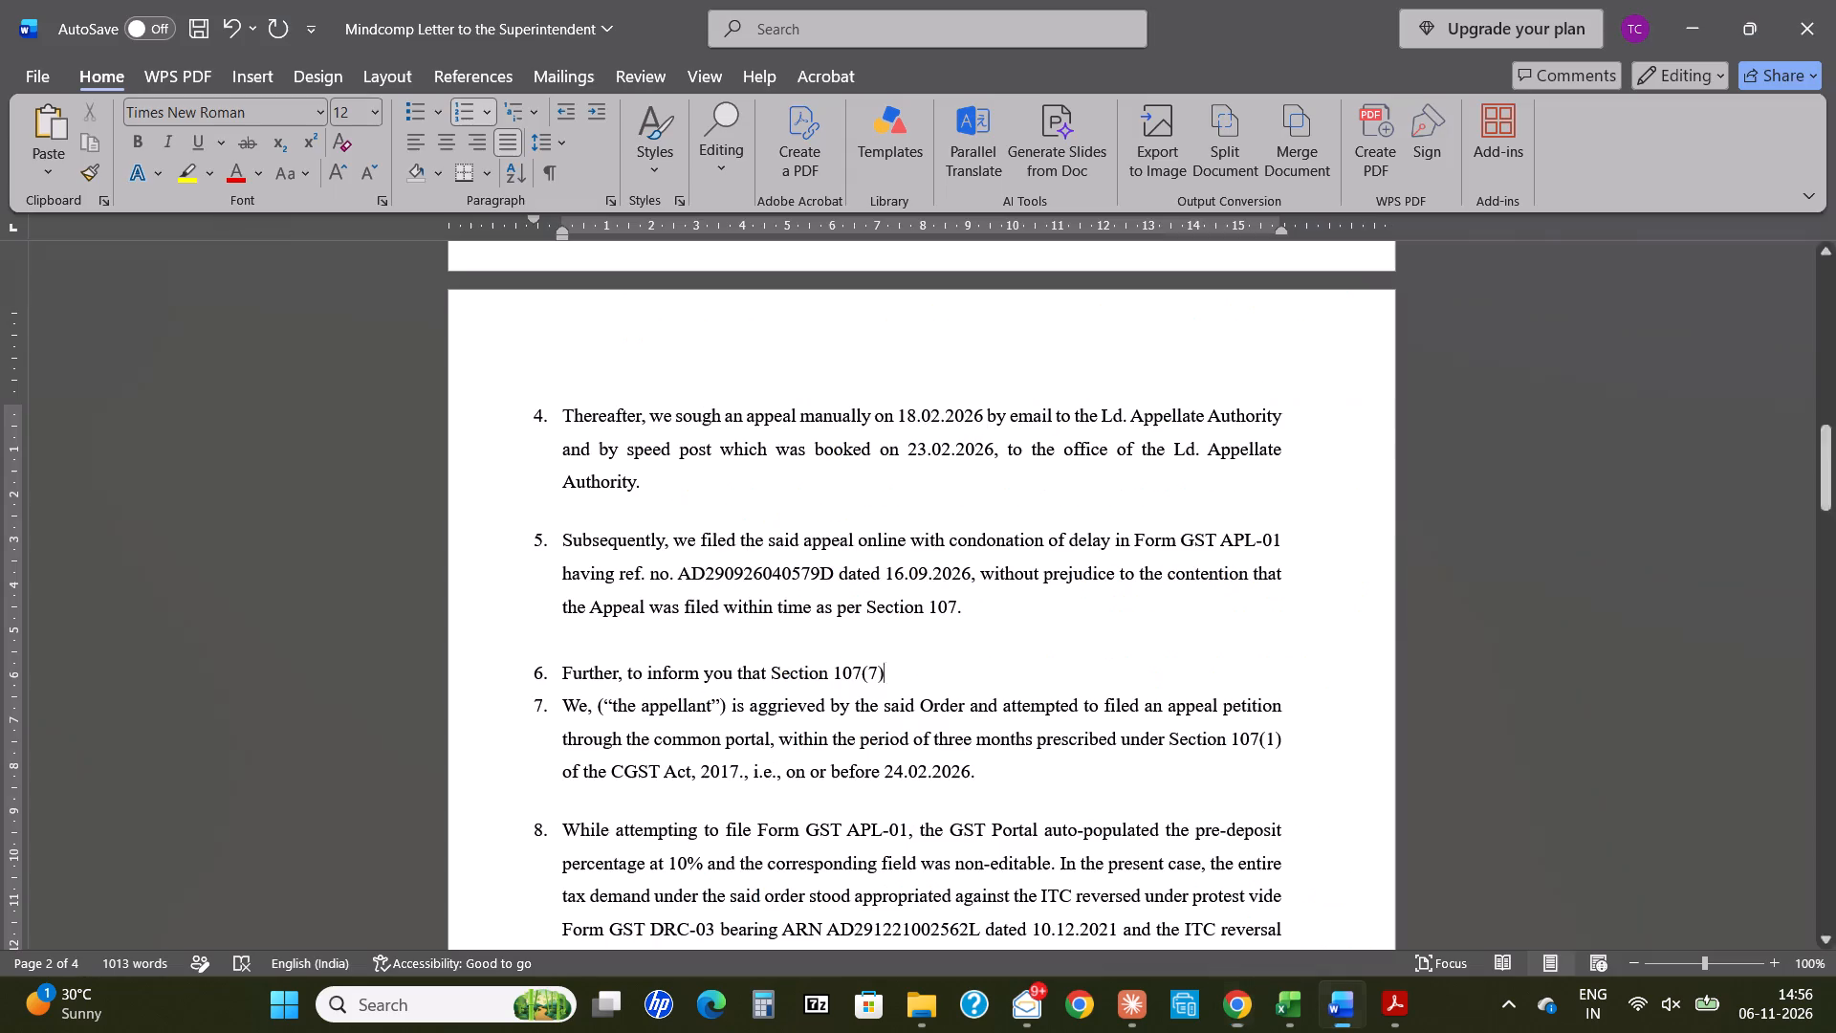
pyautogui.write('of the CGST ACt, 2')
pyautogui.write('017')
pyautogui.press('space')
pyautogui.write('clearly')
pyautogui.press('space')
pyautogui.write('states that')
pyautogui.press('space')
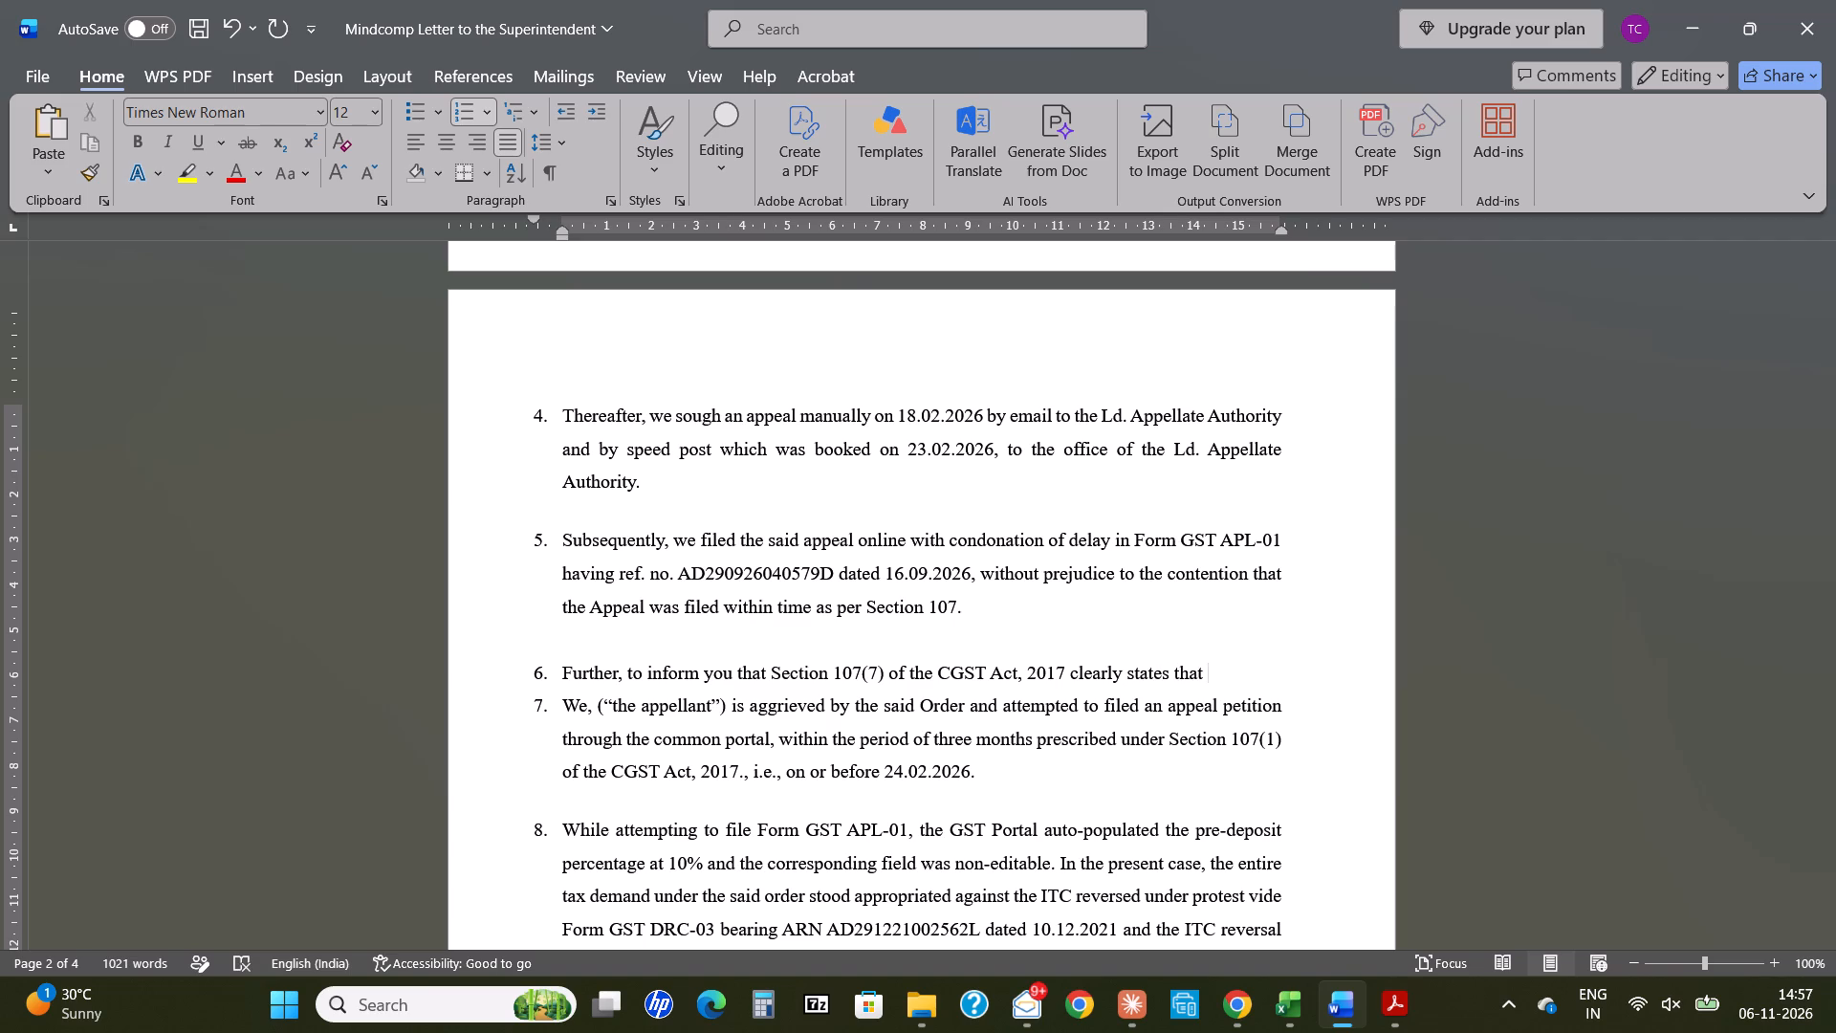
# Following sub-section (7) on TaxTMI, continue paragraph 6 with "where the Appellant has paid the".
pyautogui.write('when')
pyautogui.press('space')
pyautogui.hotkey('alt', 'Tab')
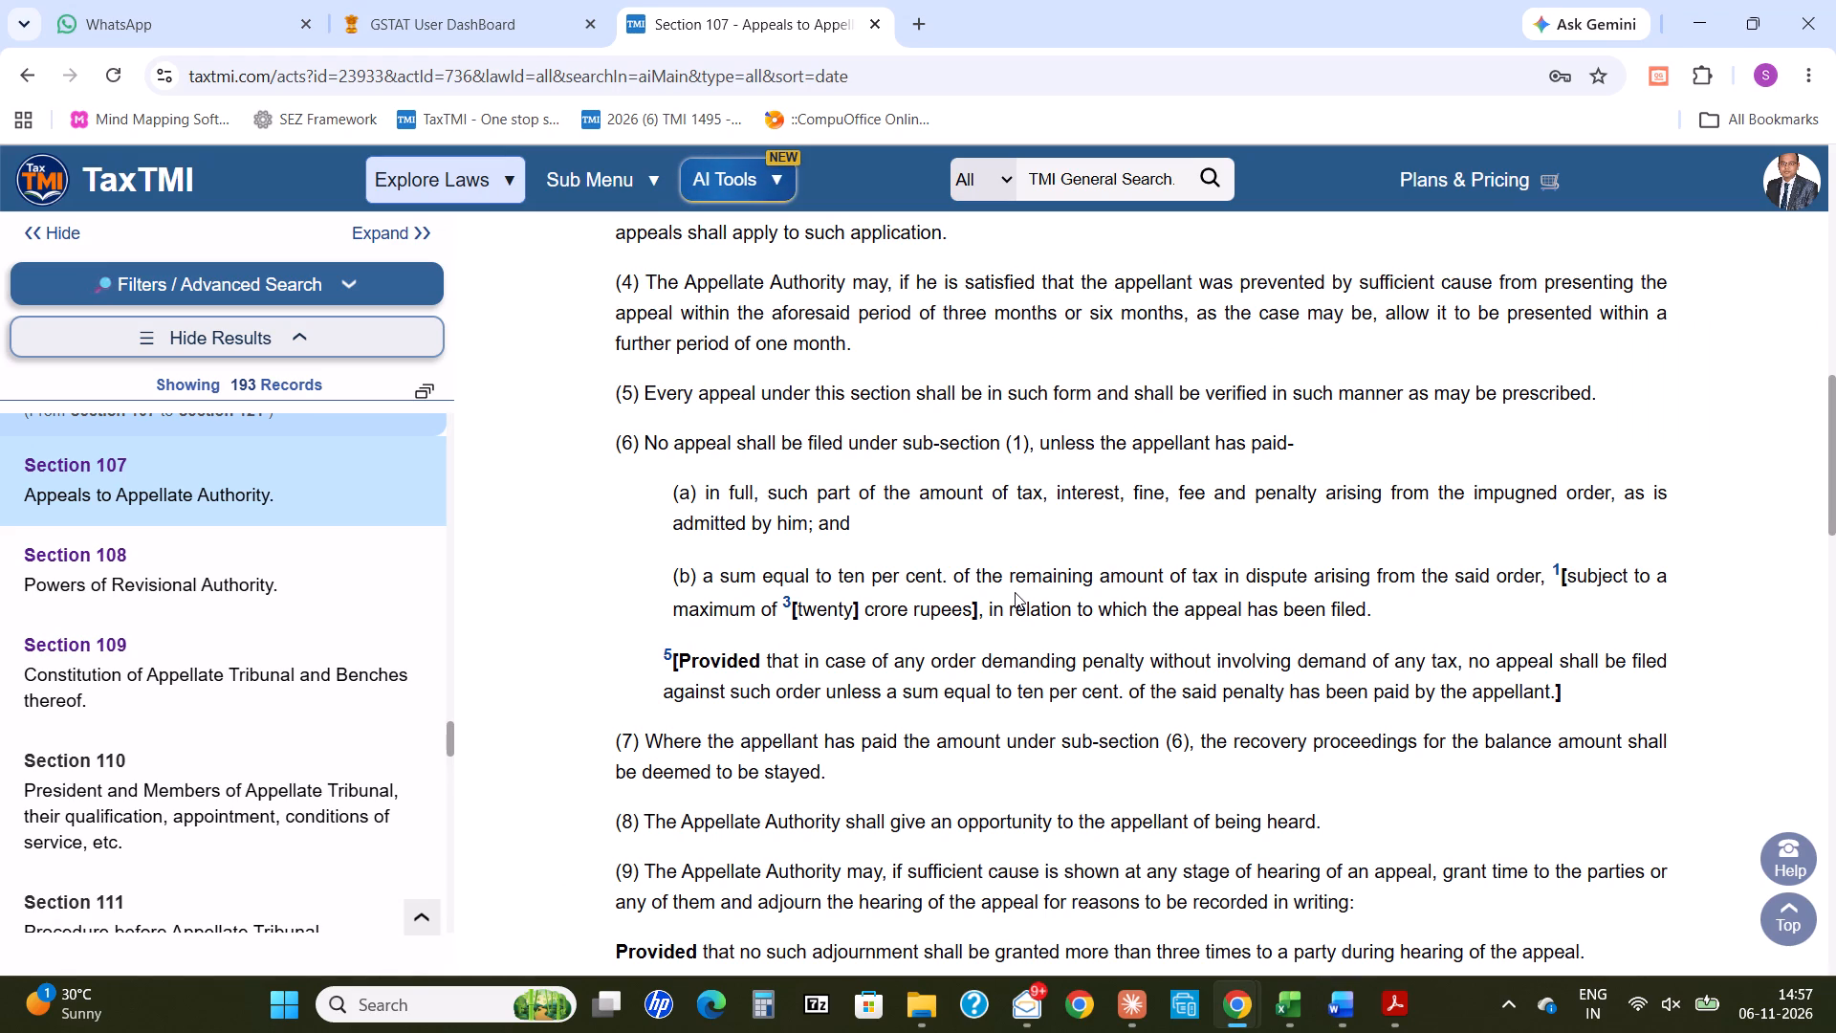
pyautogui.hotkey('alt', 'Tab')
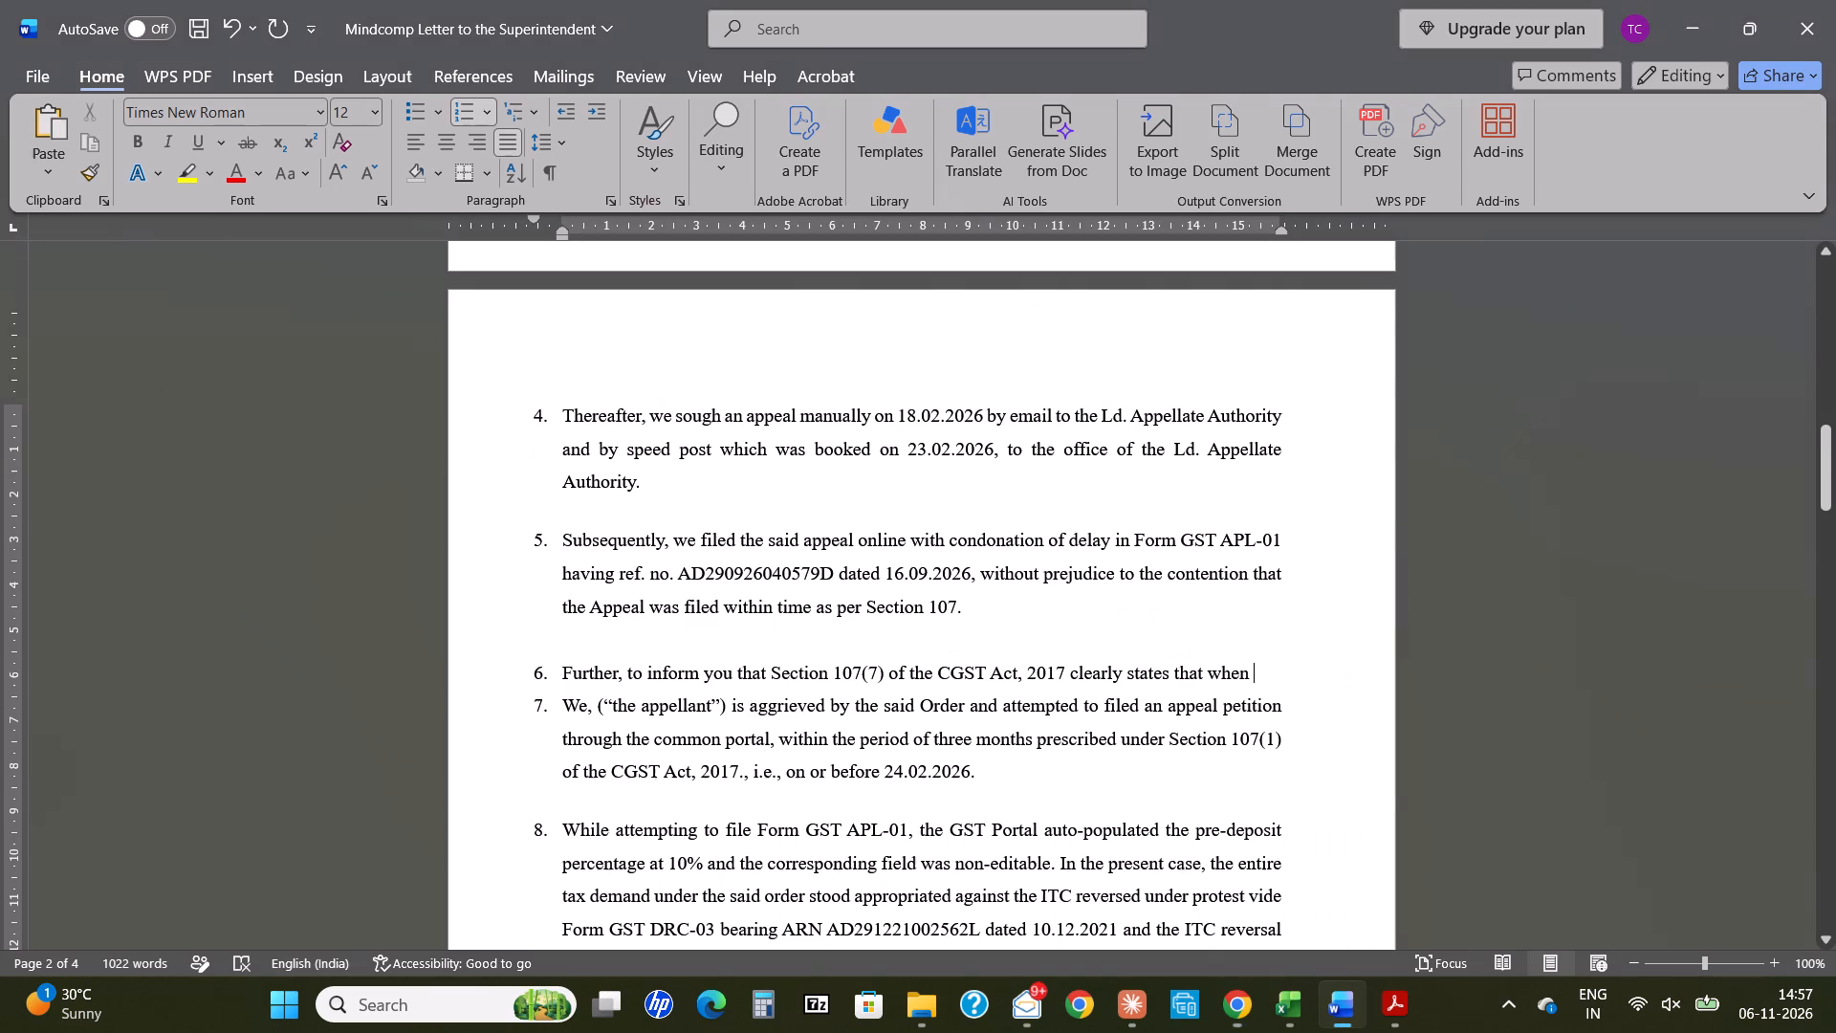
pyautogui.hotkey('alt', 'Tab')
pyautogui.hotkey('alt', 'Tab')
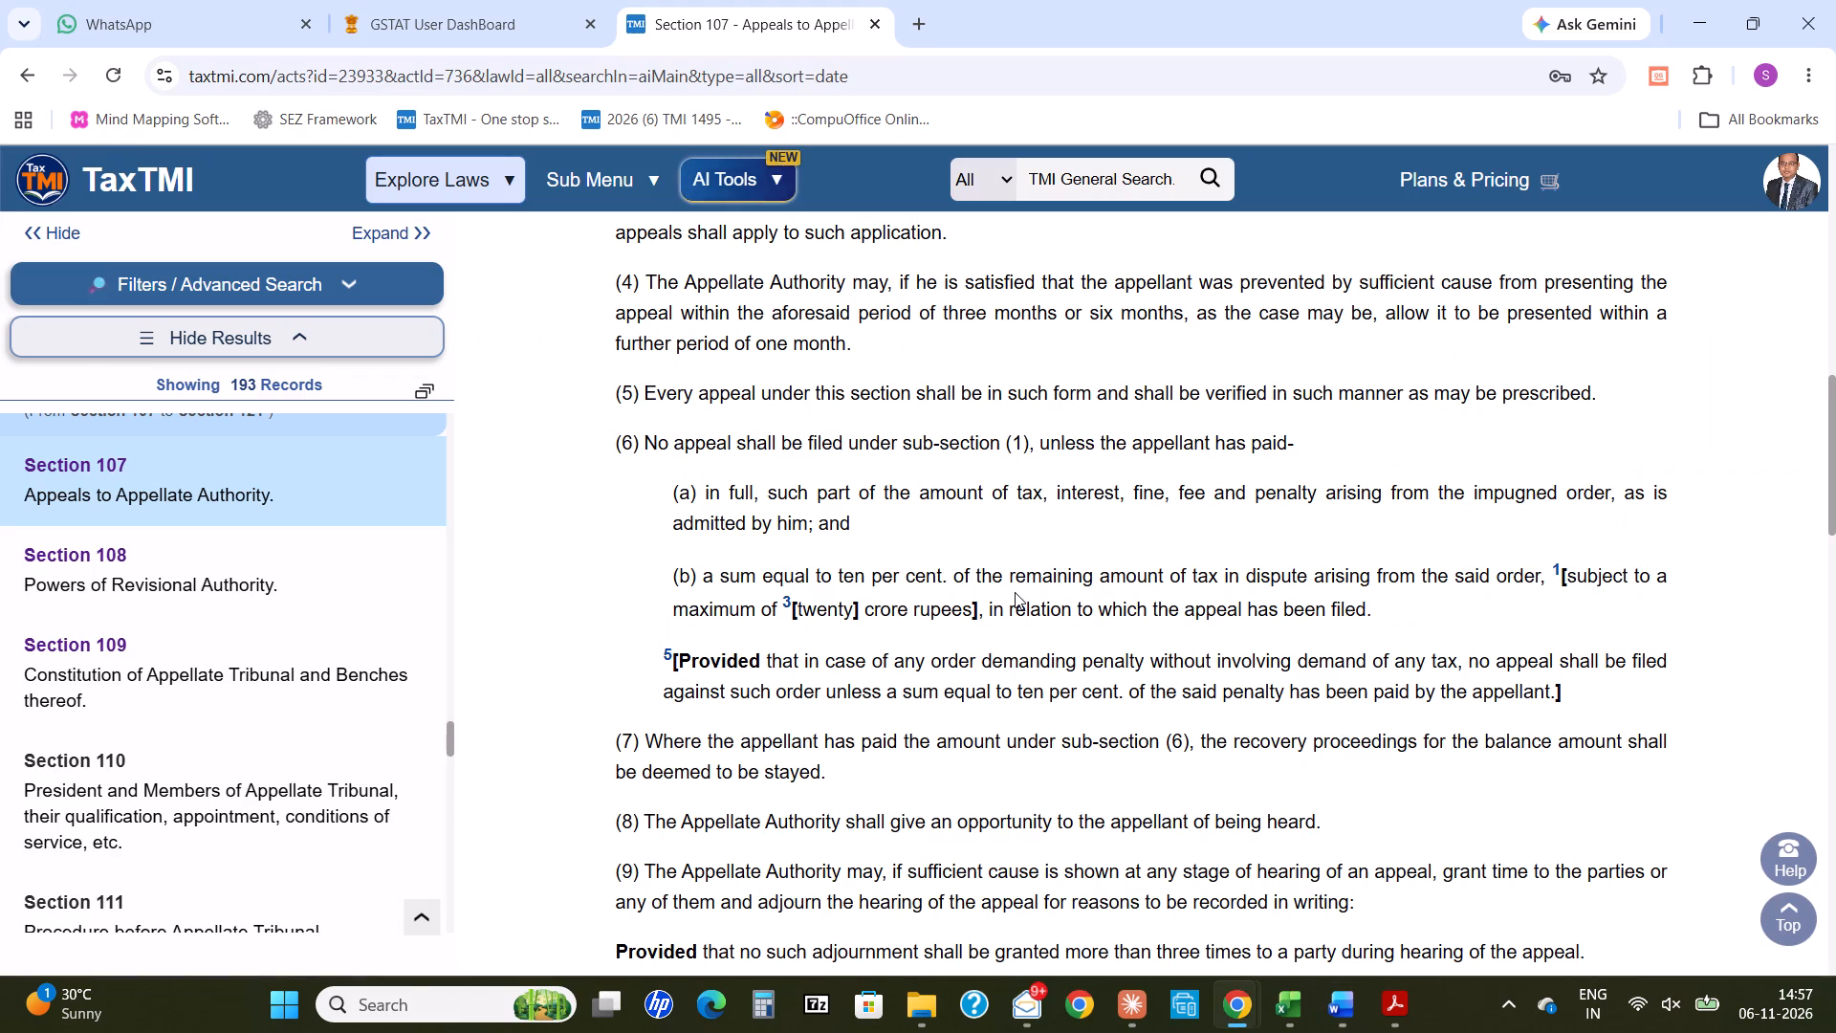
pyautogui.press('BackSpace')
pyautogui.press('BackSpace')
pyautogui.write('re the Appellatn')
pyautogui.press('space')
pyautogui.hotkey('alt', 'Tab')
pyautogui.hotkey('alt', 'Tab')
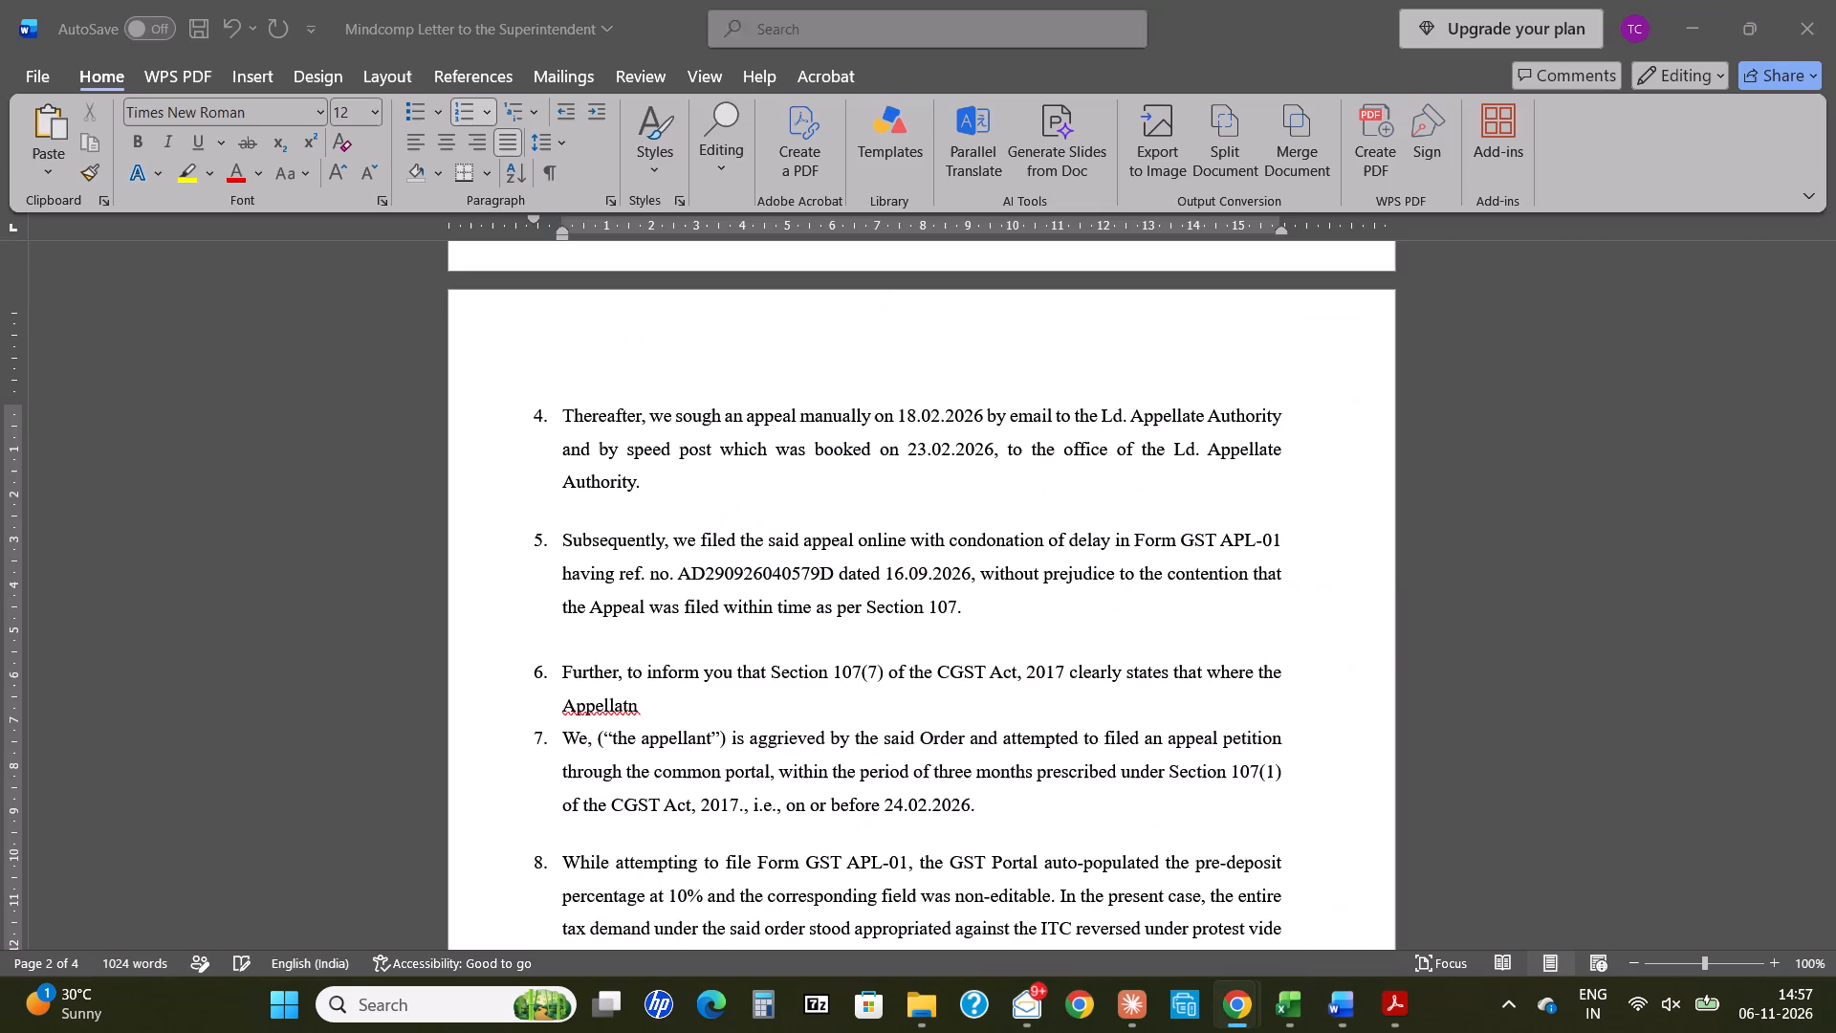
pyautogui.press('BackSpace')
pyautogui.press('BackSpace')
pyautogui.press('BackSpace')
pyautogui.write('nt')
pyautogui.press('space')
pyautogui.hotkey('alt', 'Tab')
pyautogui.hotkey('alt', 'Tab')
pyautogui.write('has paid the')
pyautogui.press('space')
# Continue the sentence in paragraph 6 with "amount under sub-section (6)", following the provision's wording.
pyautogui.hotkey('alt', 'Tab')
pyautogui.hotkey('alt', 'Tab')
pyautogui.write('amount')
pyautogui.press('space')
pyautogui.hotkey('alt', 'Tab')
pyautogui.hotkey('alt', 'Tab')
pyautogui.write('under S')
pyautogui.press('BackSpace')
pyautogui.write('subs')
pyautogui.press('BackSpace')
pyautogui.write('-section')
pyautogui.press('space')
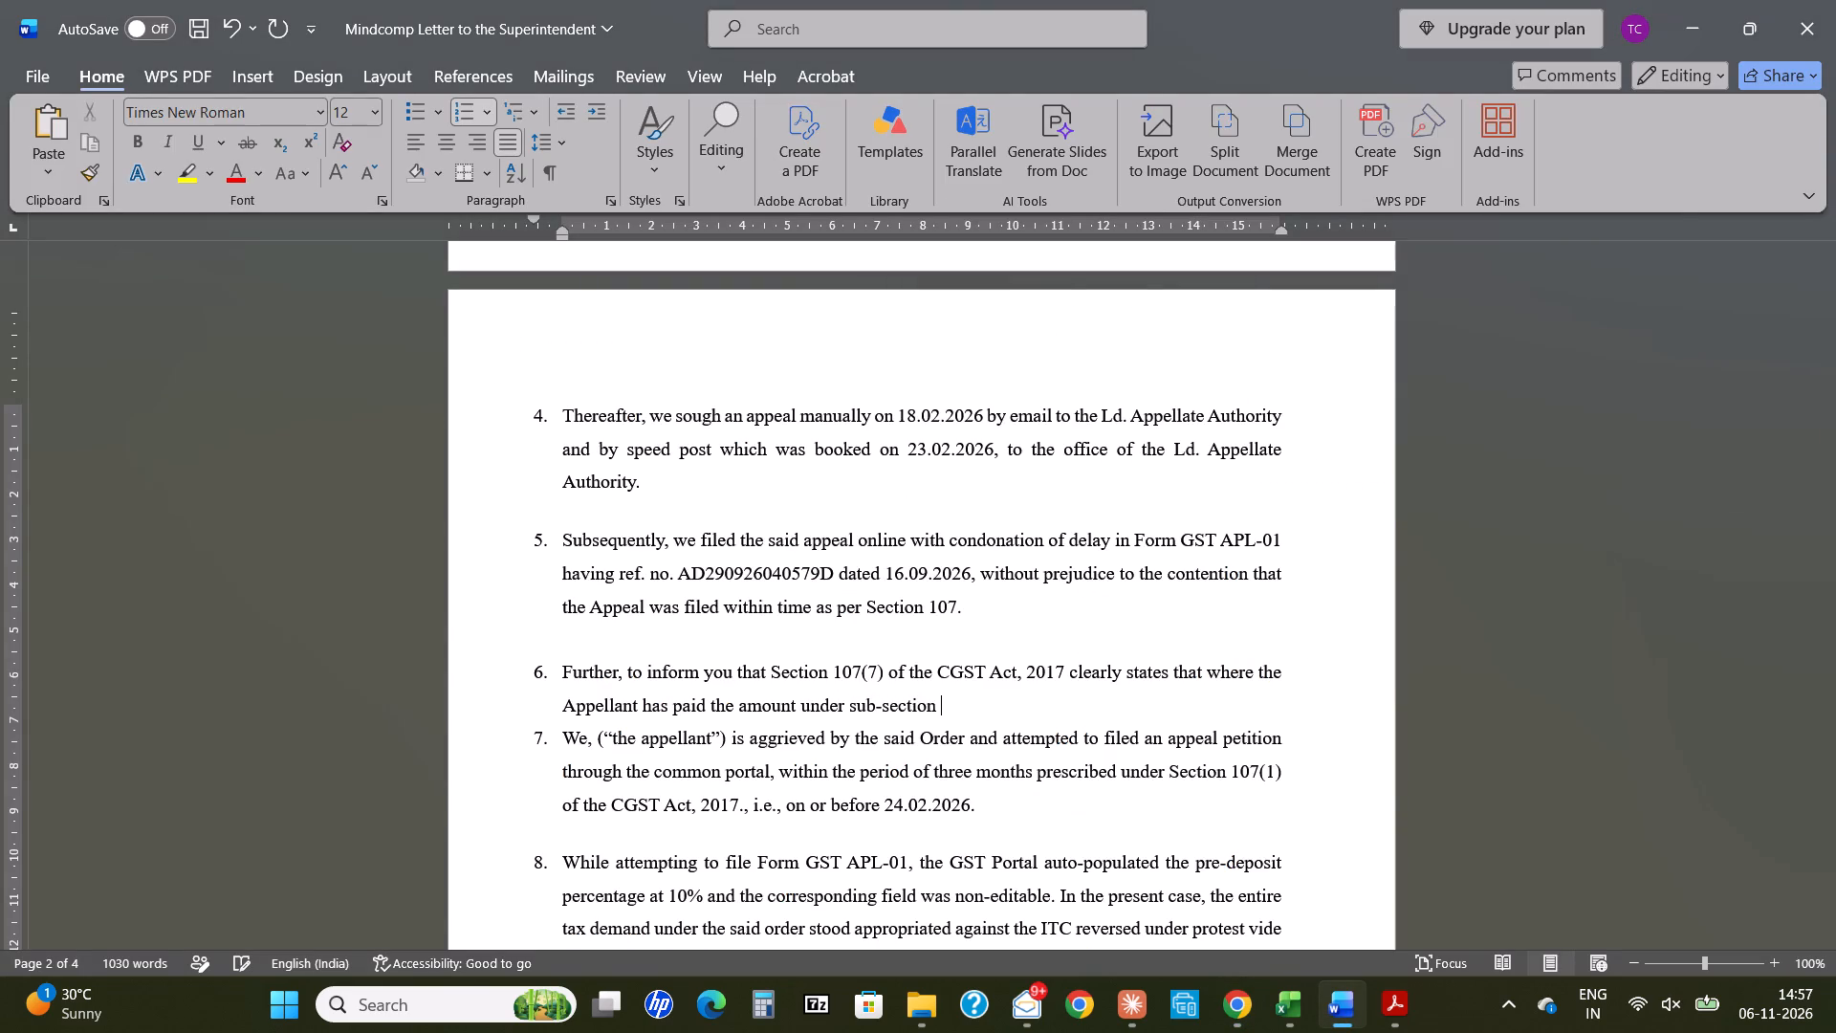
pyautogui.hotkey('alt', 'Tab')
pyautogui.hotkey('alt', 'Tab')
pyautogui.hotkey('shift', '(')
pyautogui.write('6)')
# Extend paragraph 6 with ", the recovery proceedings for the balance amount shall", following the TaxTMI text.
pyautogui.hotkey('alt', 'Tab')
pyautogui.hotkey('alt', 'Tab')
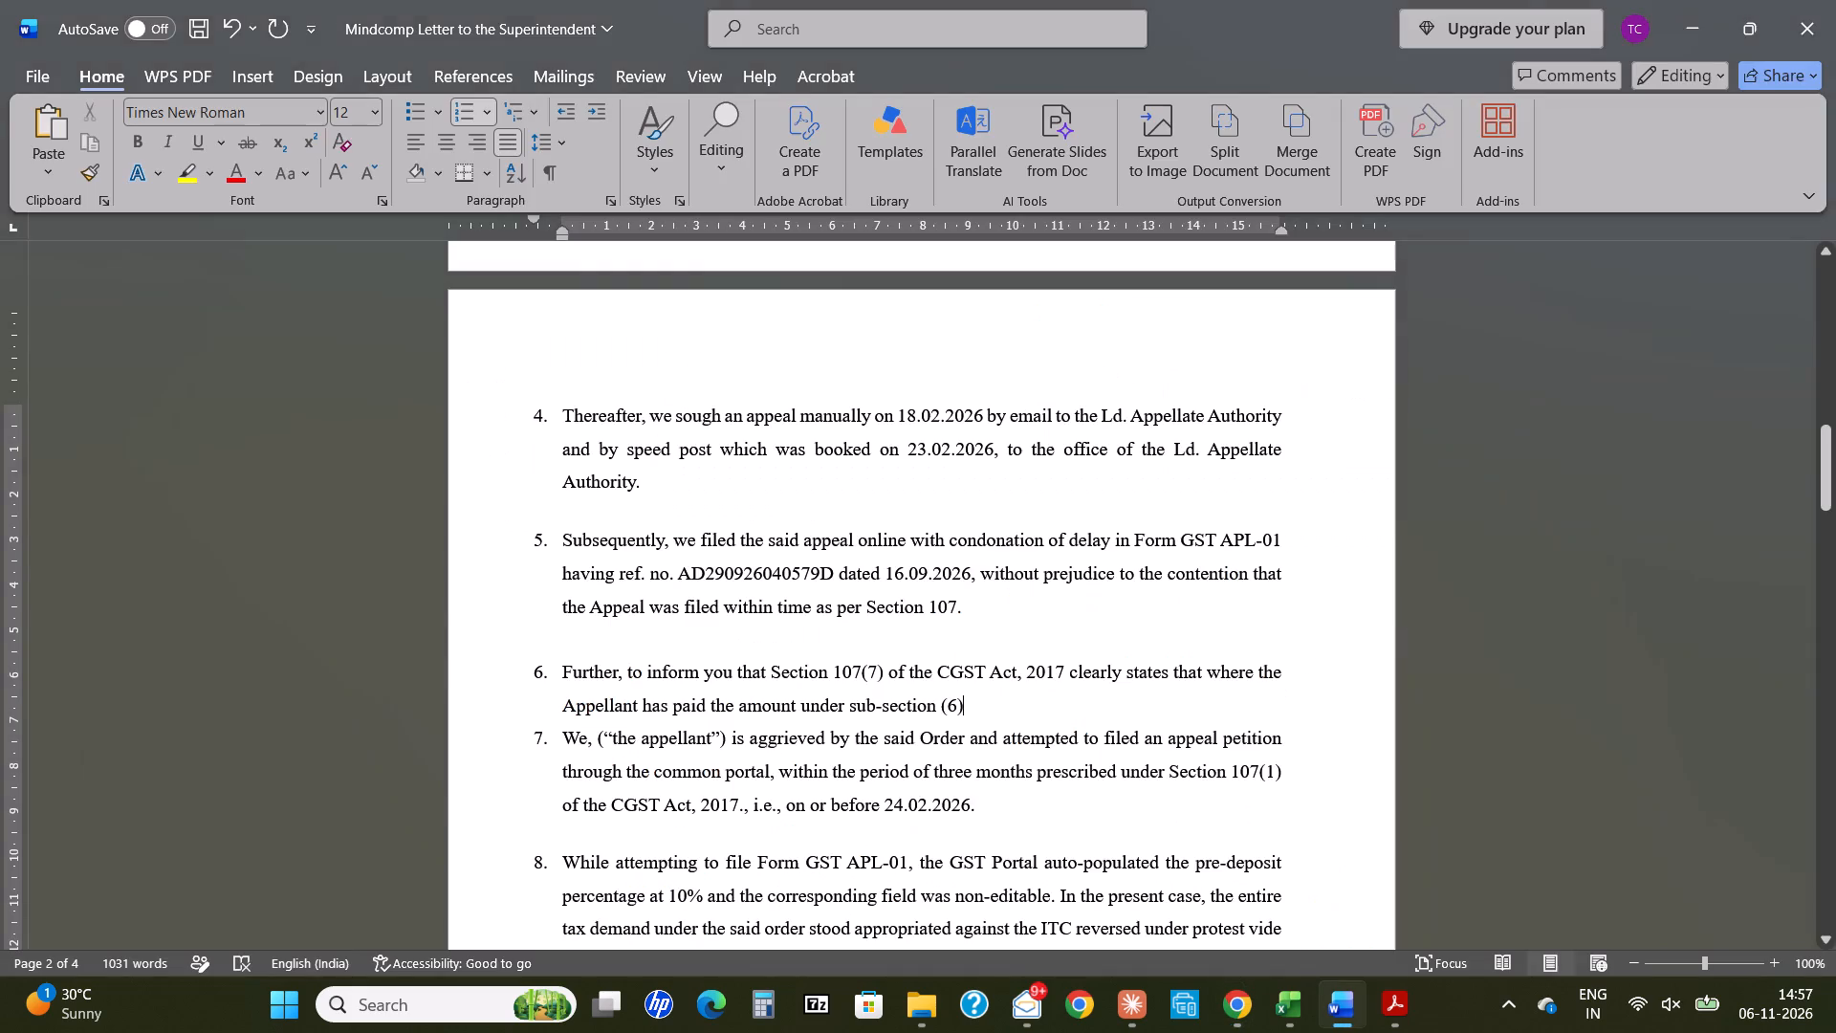
pyautogui.hotkey('alt', 'Tab')
pyautogui.hotkey('alt', 'Tab')
pyautogui.write(', the')
pyautogui.press('space')
pyautogui.hotkey('alt', 'Tab')
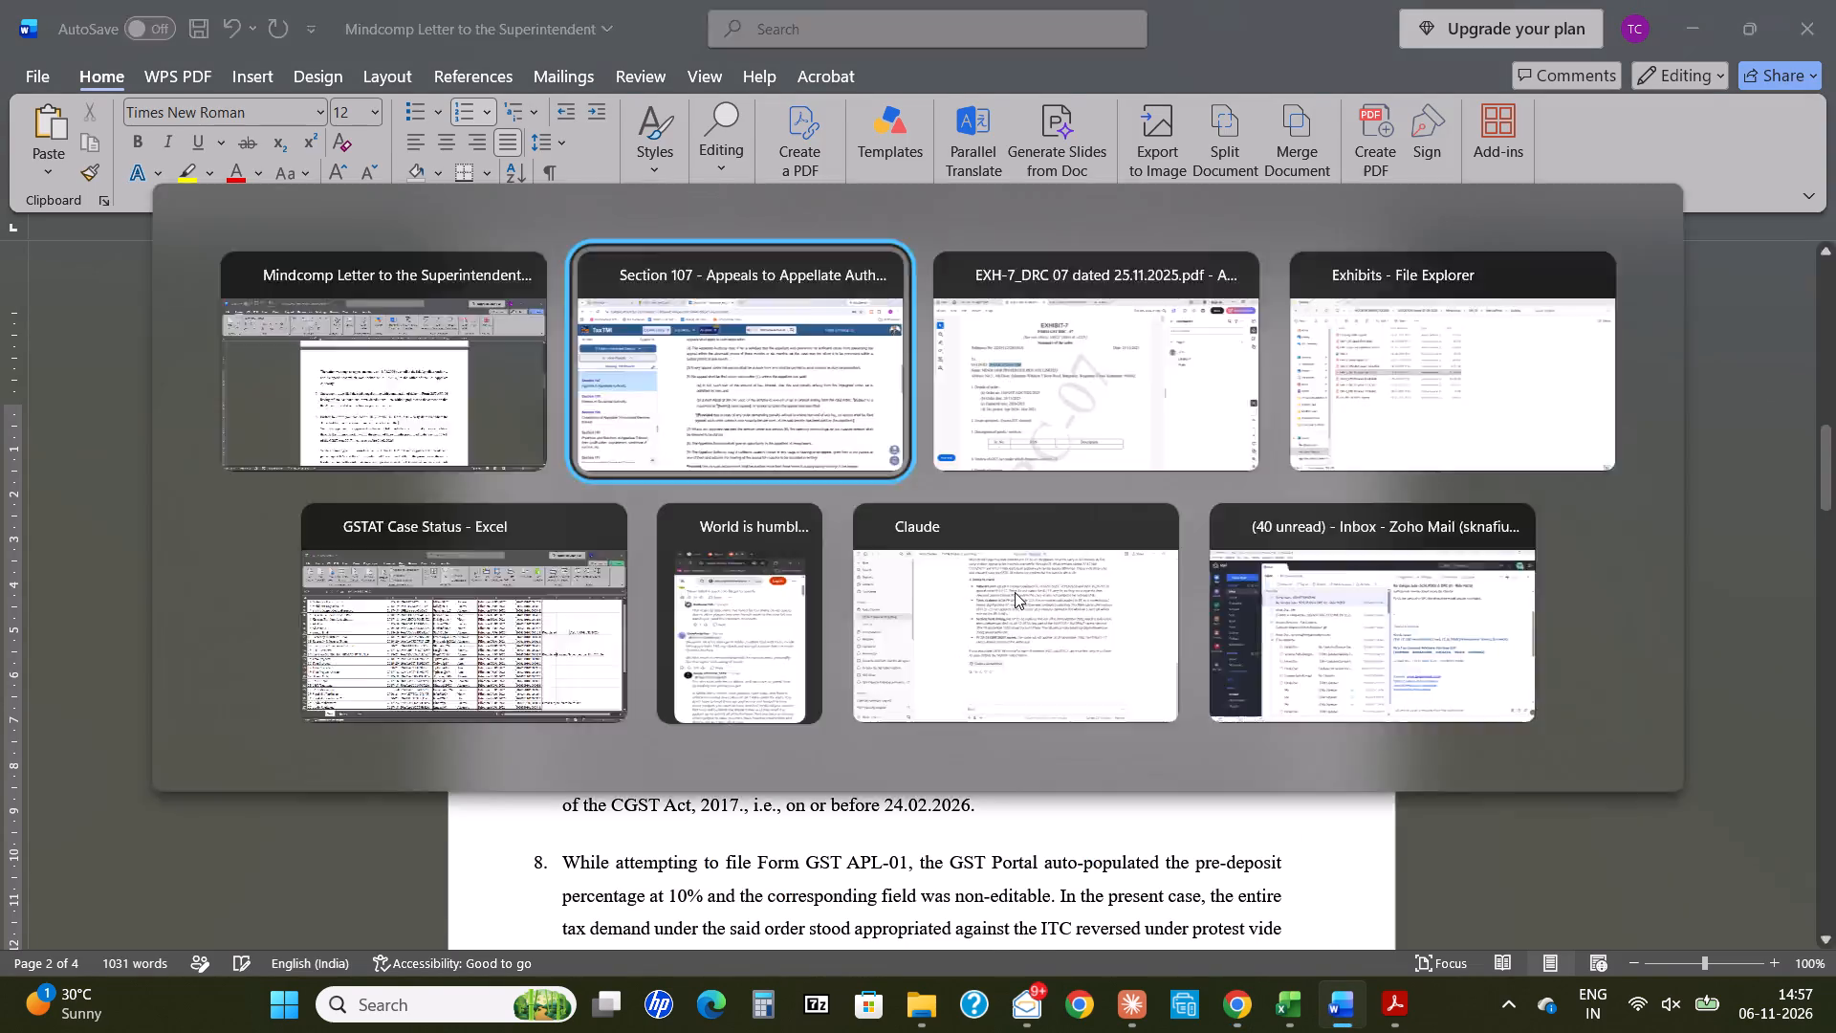
pyautogui.hotkey('alt', 'Tab')
pyautogui.write('recovery proceedings')
pyautogui.press('space')
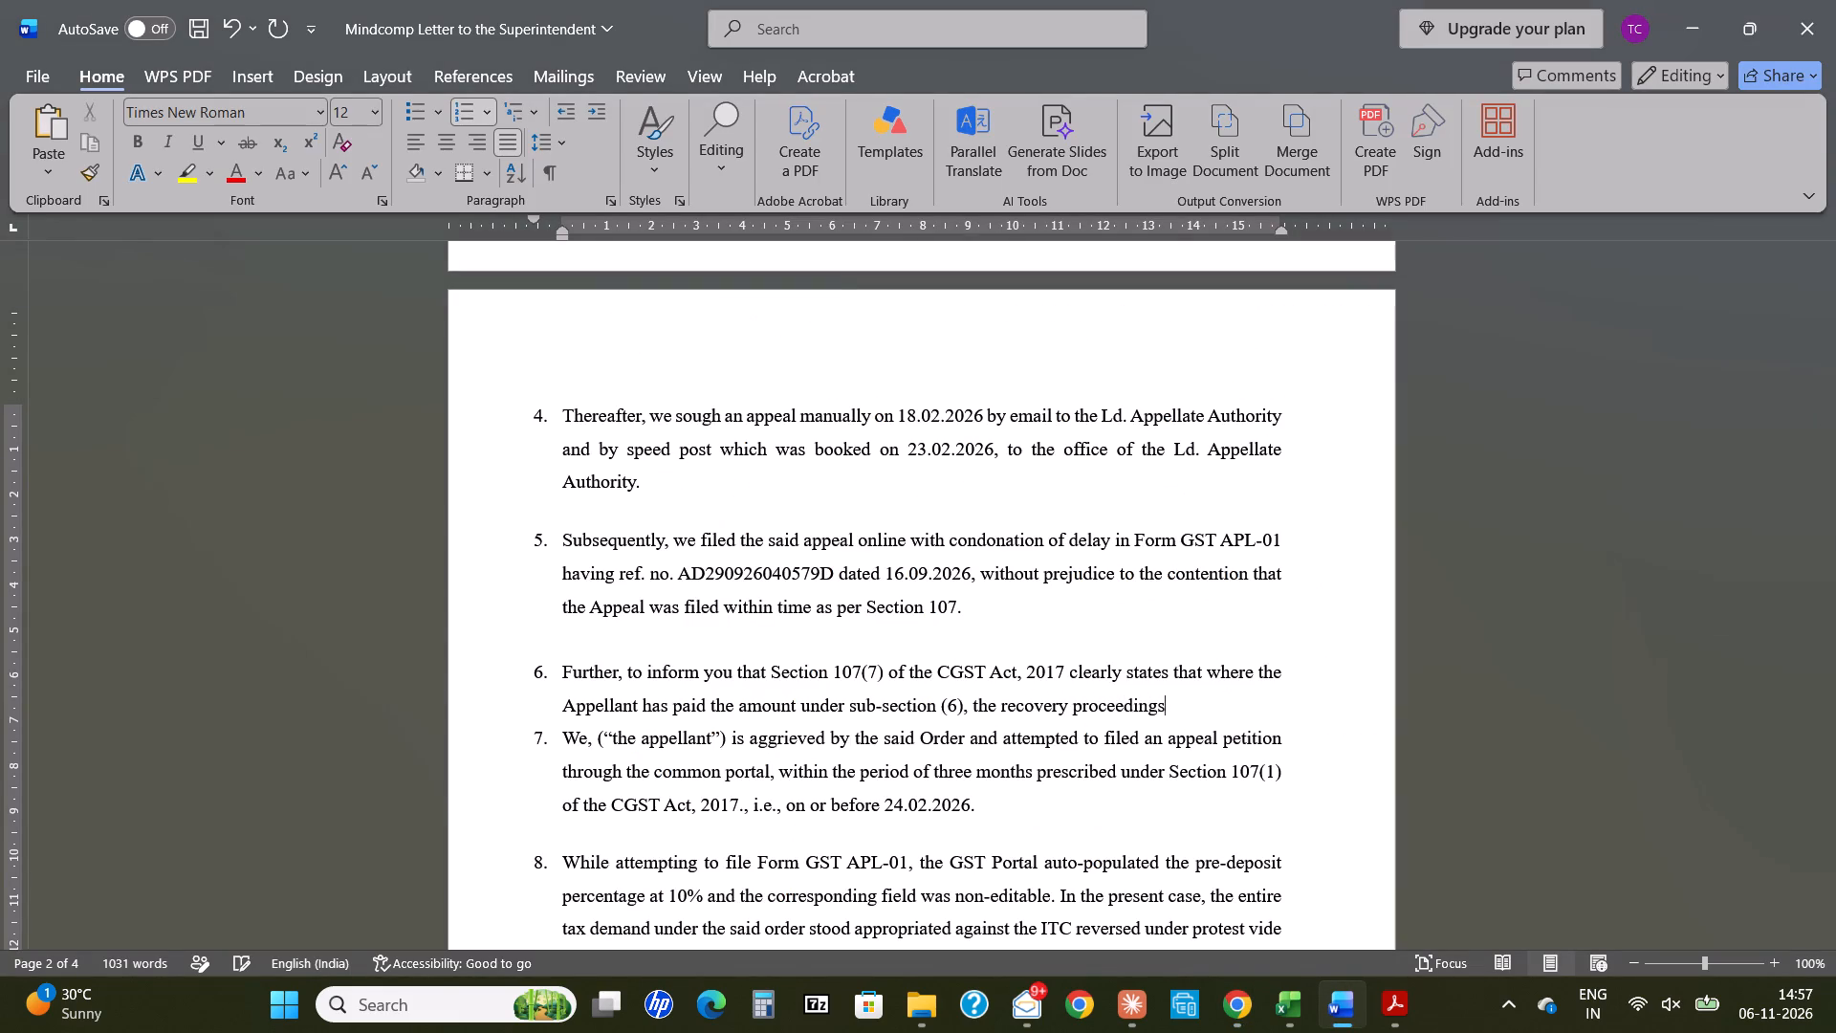
pyautogui.hotkey('alt', 'Tab')
pyautogui.hotkey('alt', 'Tab')
pyautogui.write('for the balance')
pyautogui.press('space')
pyautogui.hotkey('alt', 'Tab')
pyautogui.hotkey('alt', 'Tab')
pyautogui.write('amount shall')
pyautogui.press('space')
# Finish paragraph 6 with "be deemed to be stayed." and start an empty numbered paragraph 7.
pyautogui.hotkey('alt', 'Tab')
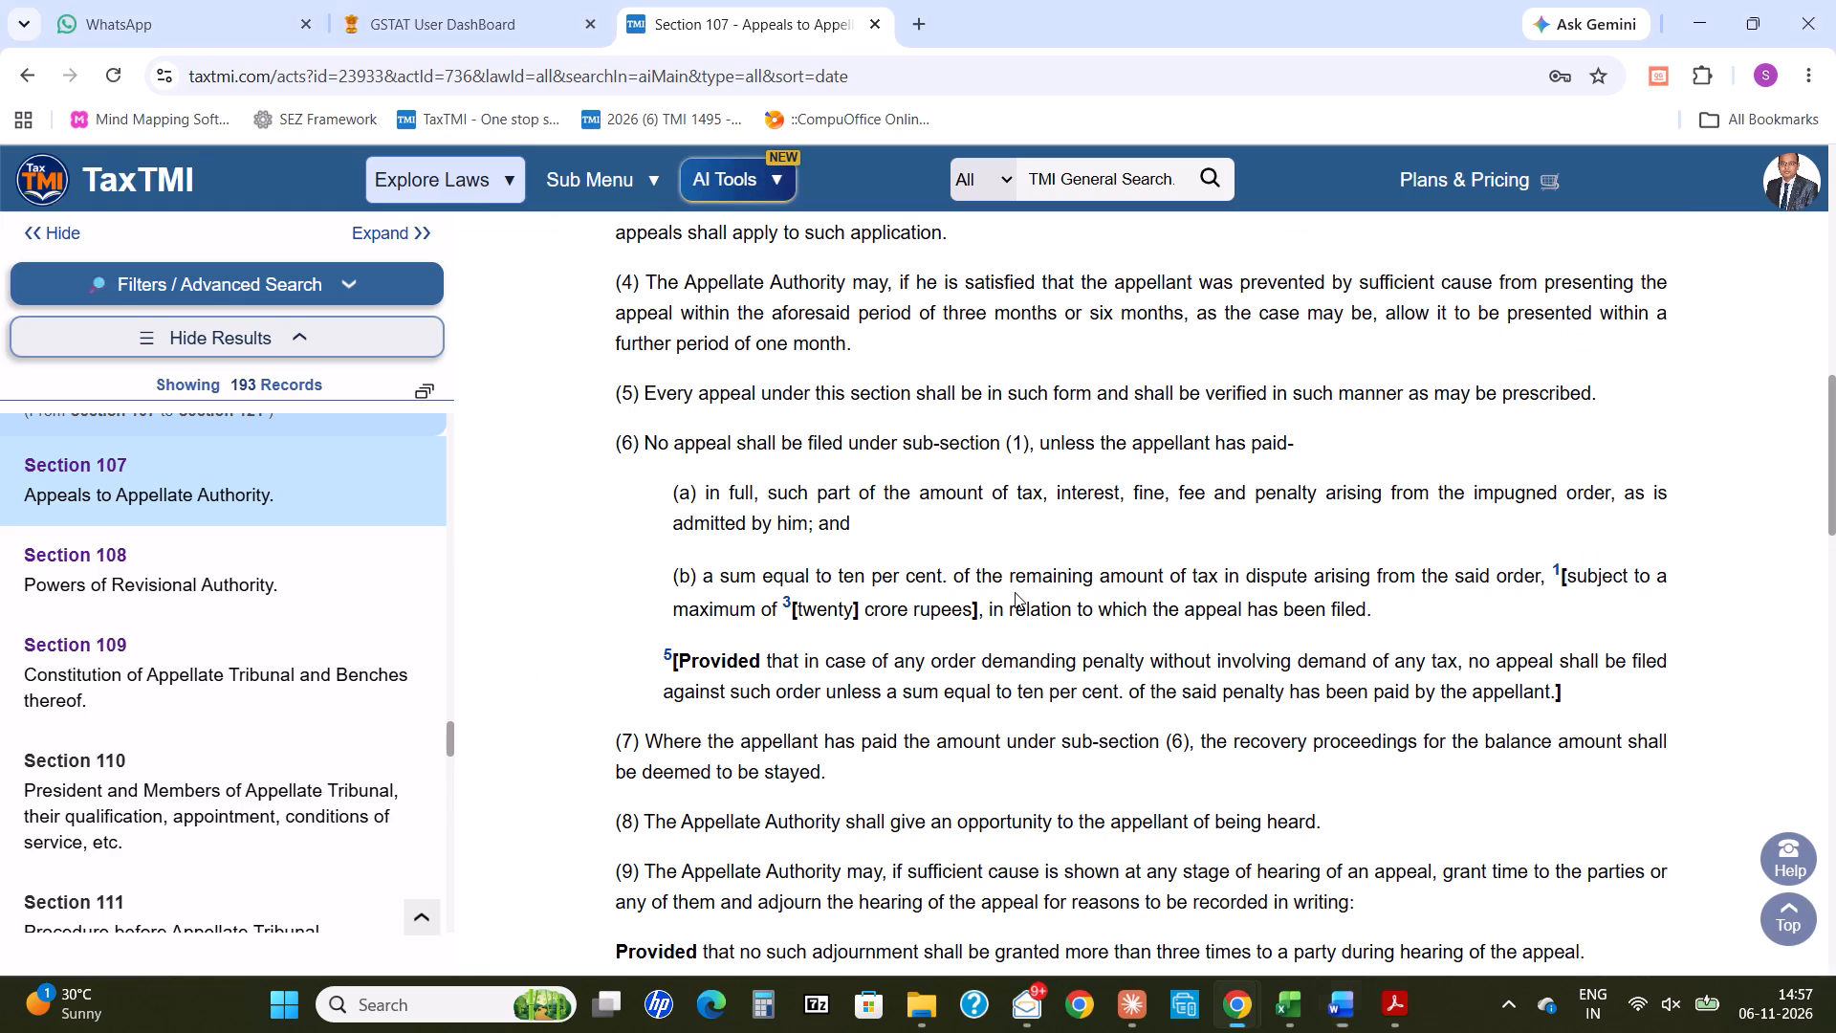
pyautogui.hotkey('alt', 'Tab')
pyautogui.press('d')
pyautogui.press('BackSpace')
pyautogui.write('be deemed to')
pyautogui.press('space')
pyautogui.hotkey('alt', 'Tab')
pyautogui.hotkey('alt', 'Tab')
pyautogui.write('b')
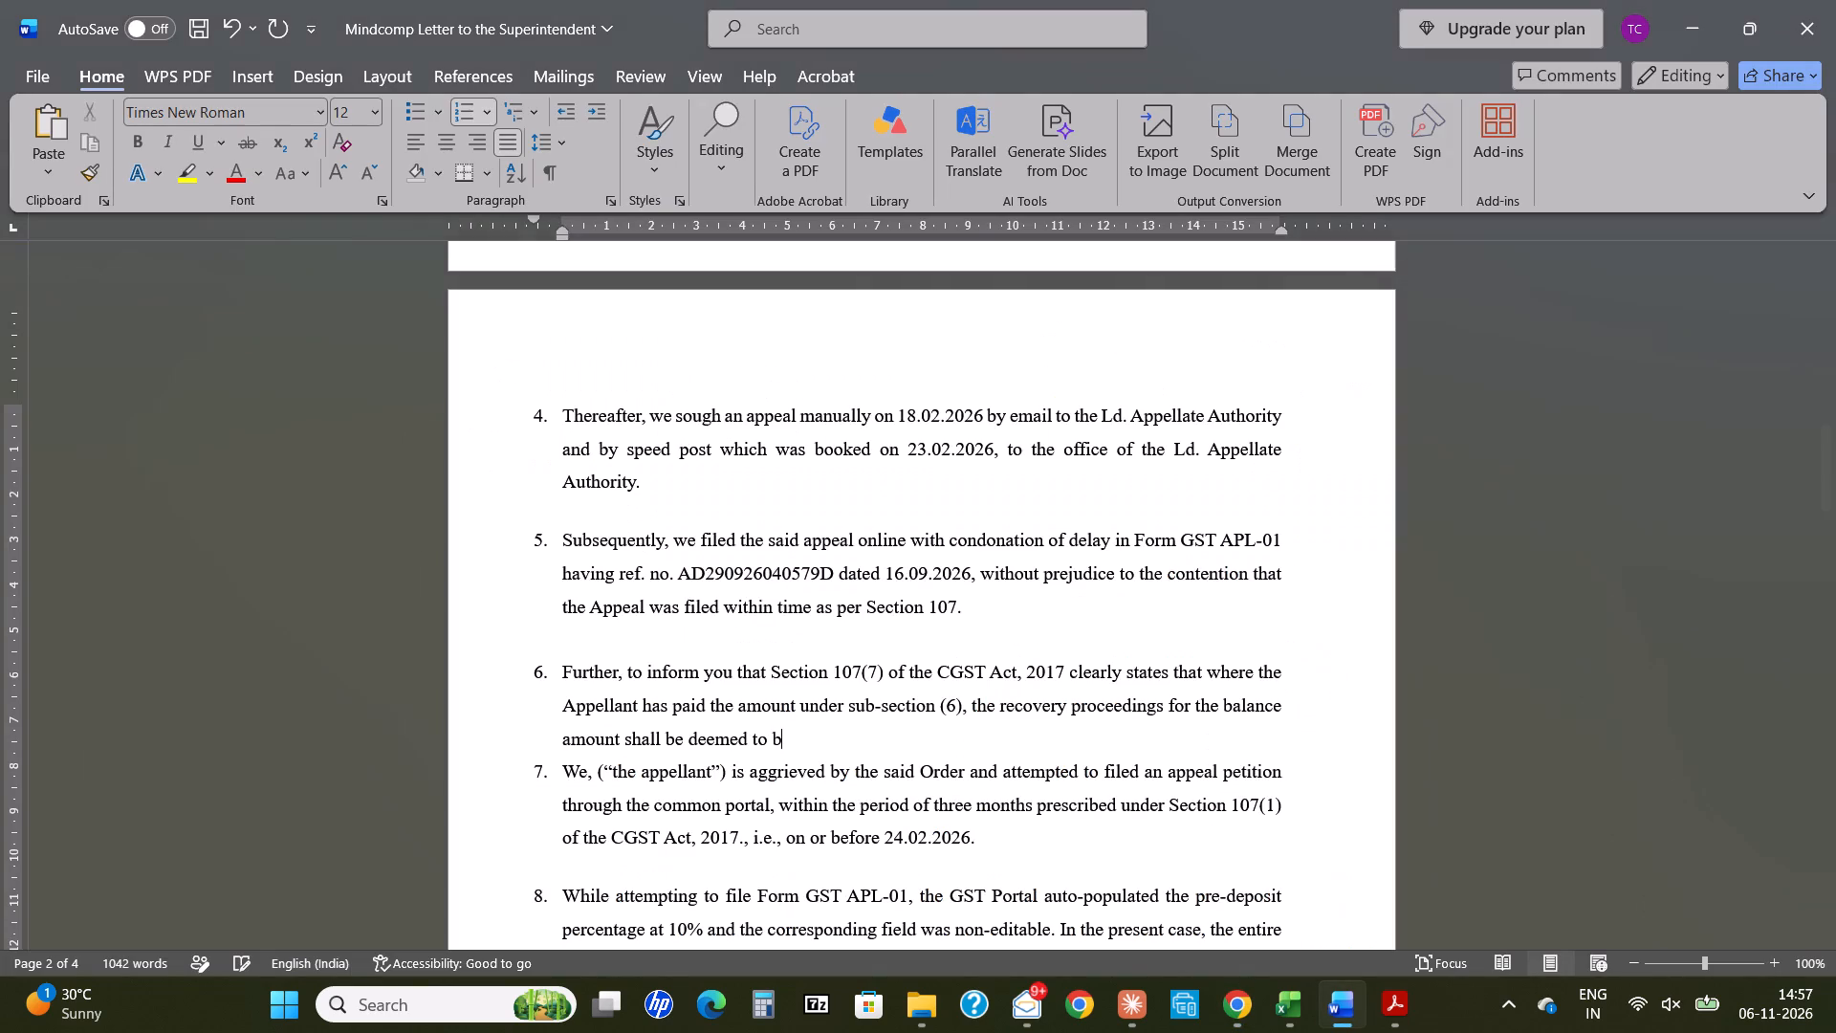
pyautogui.press('space')
pyautogui.press('BackSpace')
pyautogui.write('e stayed.')
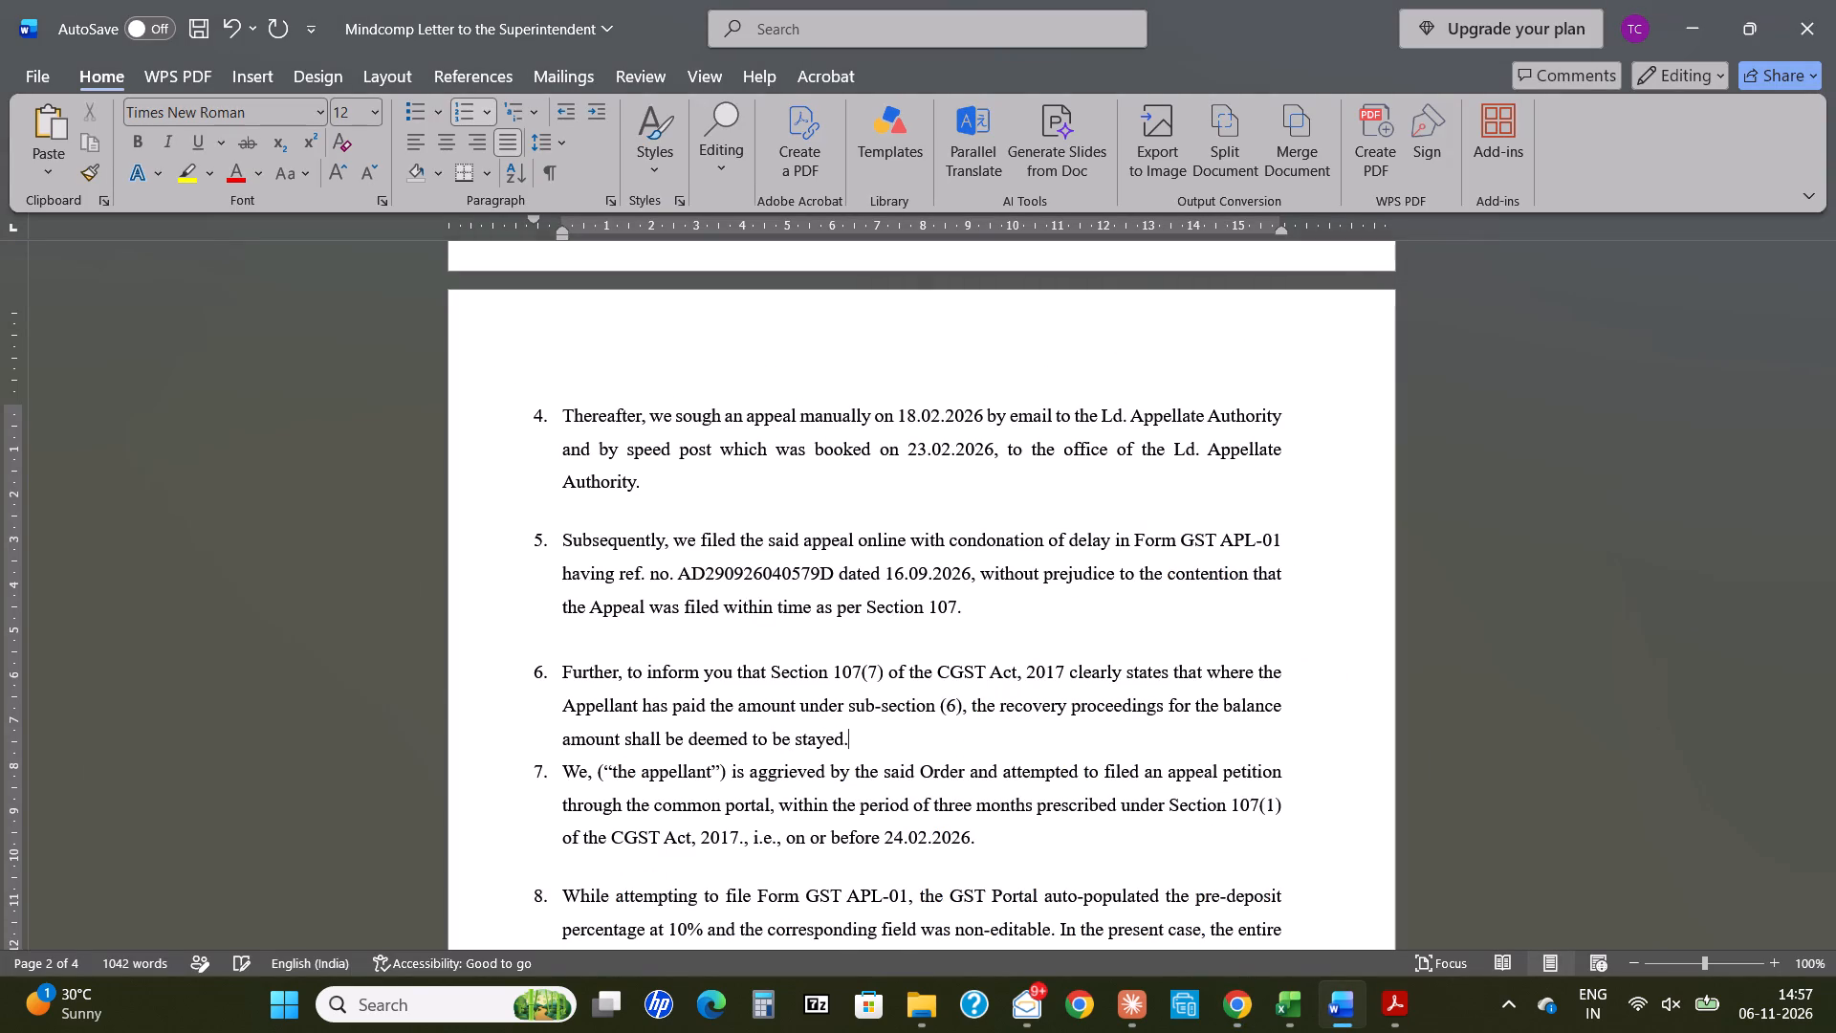
pyautogui.press('Return')
# In a new Chrome tab, enter the query "how does an appeal under section 107 of the cgst act, 2017".
pyautogui.hotkey('alt', 'Tab')
pyautogui.hotkey('ctrl', 't')
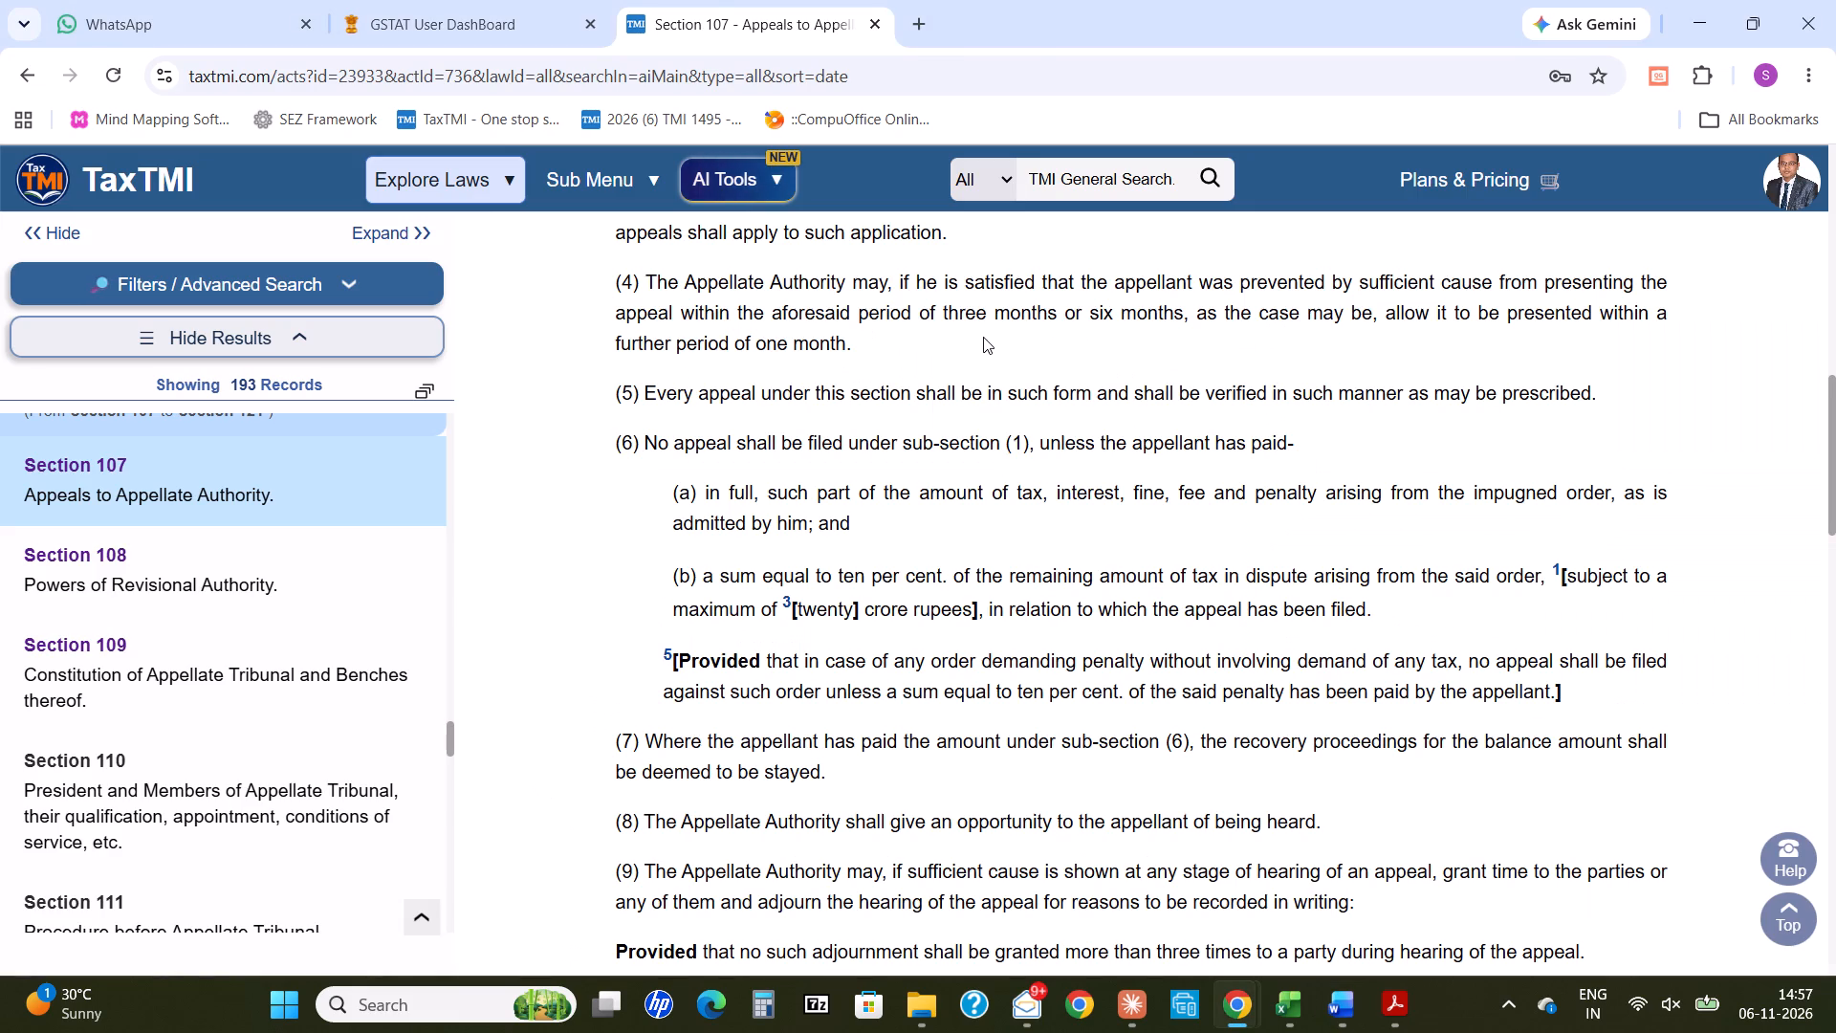
pyautogui.press('w')
pyautogui.press('BackSpace')
pyautogui.press('BackSpace')
pyautogui.write('how does an appeal under section')
pyautogui.press('space')
pyautogui.write('107 of the cgst act, 2017')
# Back in the Word letter, separate the empty numbered paragraph 7 from paragraph 6 with a blank line.
pyautogui.hotkey('alt', 'Tab')
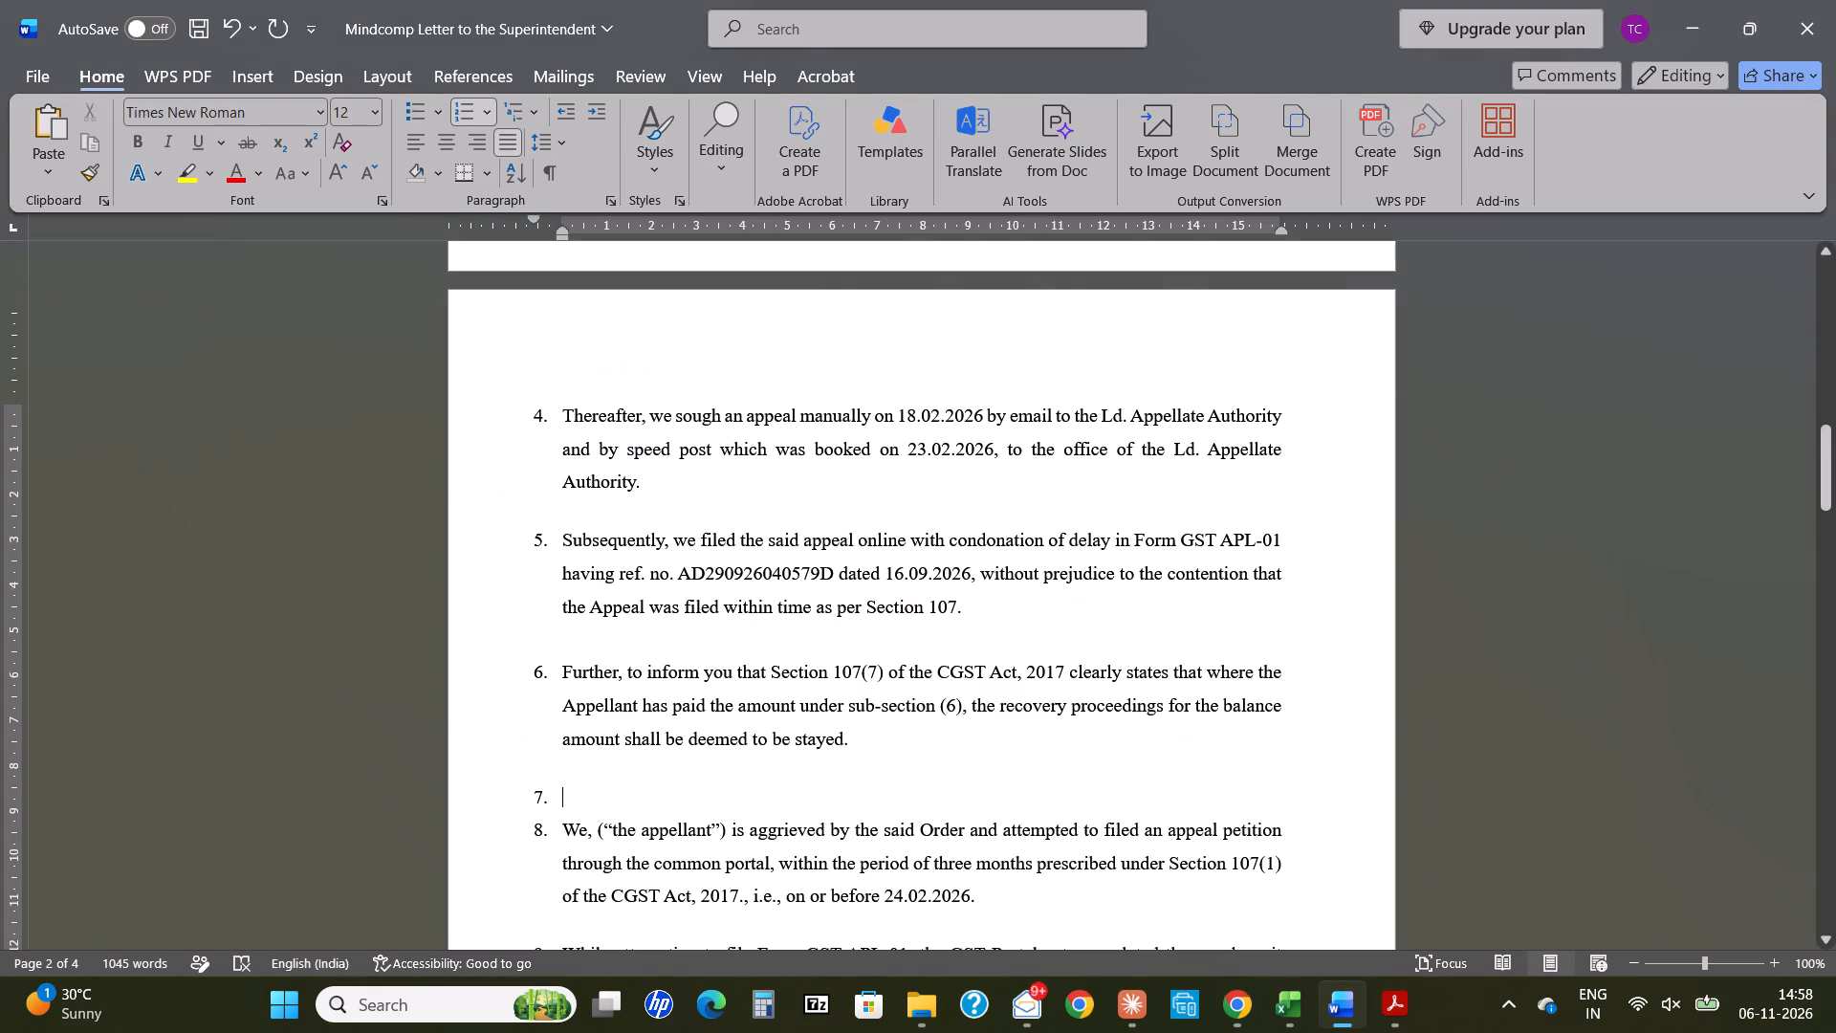
pyautogui.press('Up')
pyautogui.press('Delete')
pyautogui.press('Return')
pyautogui.hotkey('ctrl', 'z')
pyautogui.press('.')
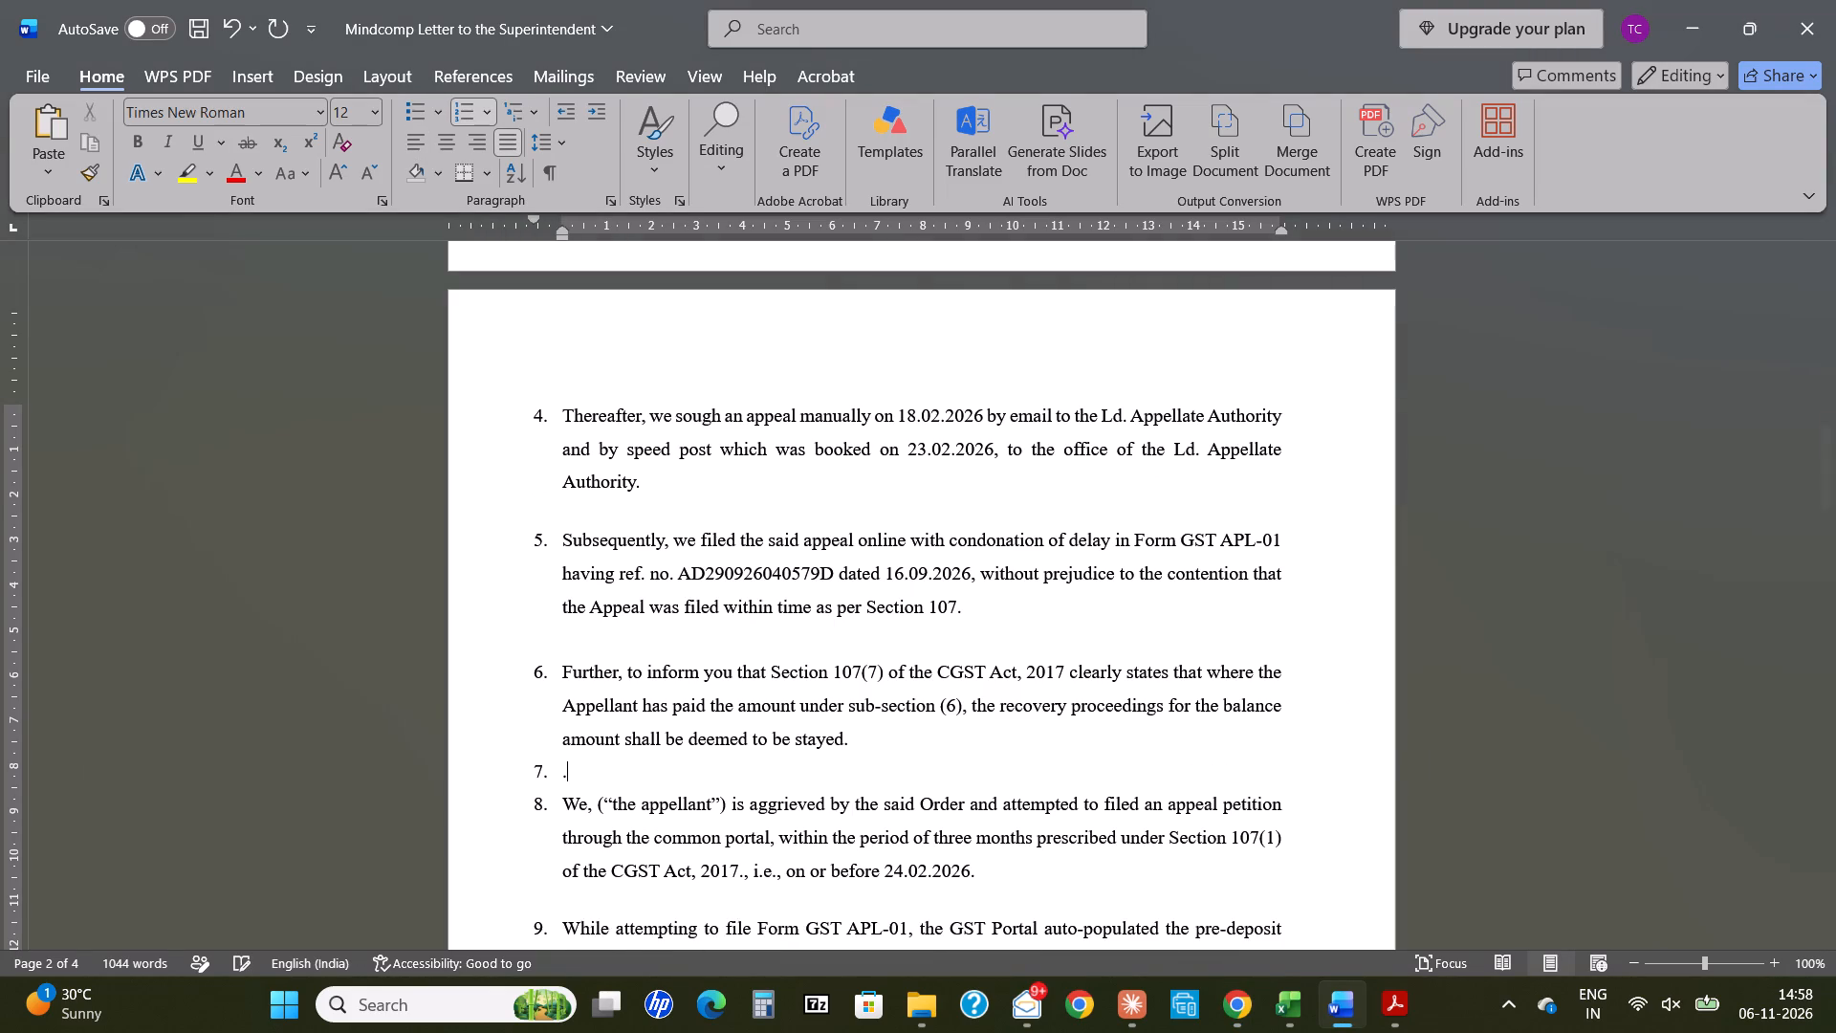
pyautogui.press('Return')
pyautogui.press('Left')
pyautogui.press('Left')
pyautogui.press('BackSpace')
pyautogui.press('BackSpace')
pyautogui.press('Down')
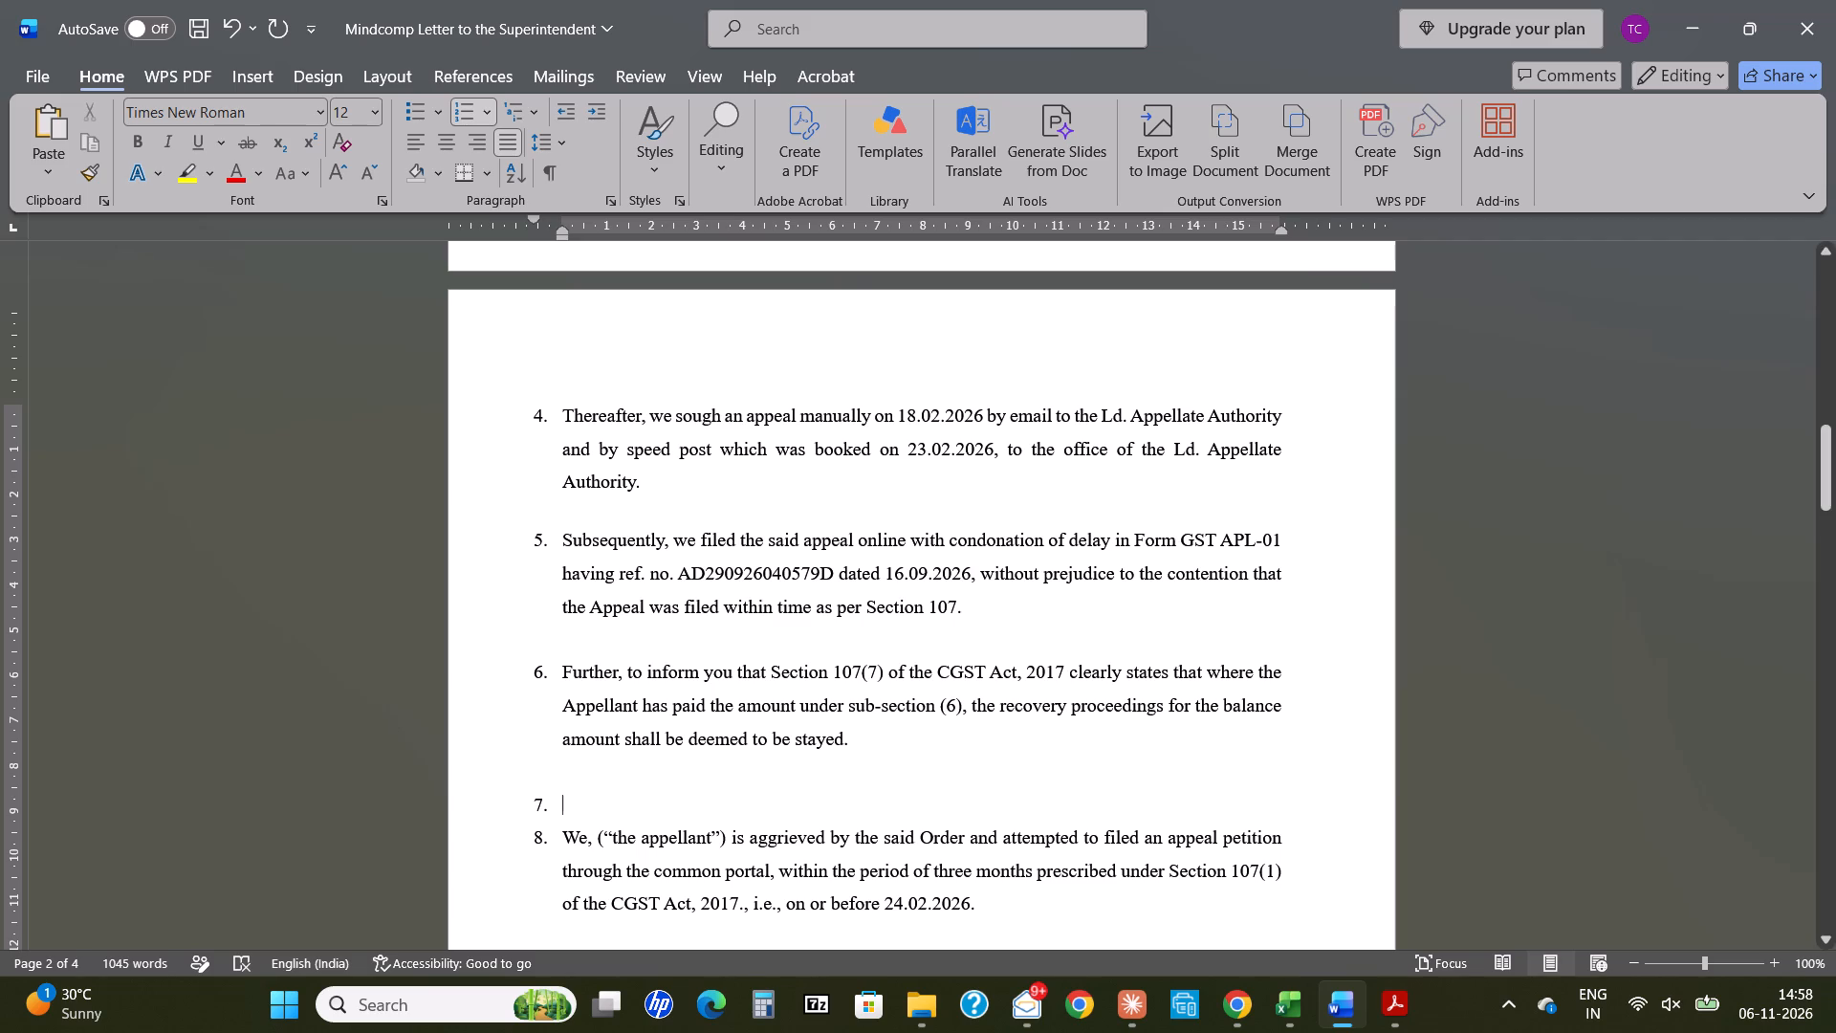
# Back in Chrome, insert "filing" before "an appeal" in the unfinished Section 107 search query.
pyautogui.click(1209, 913)
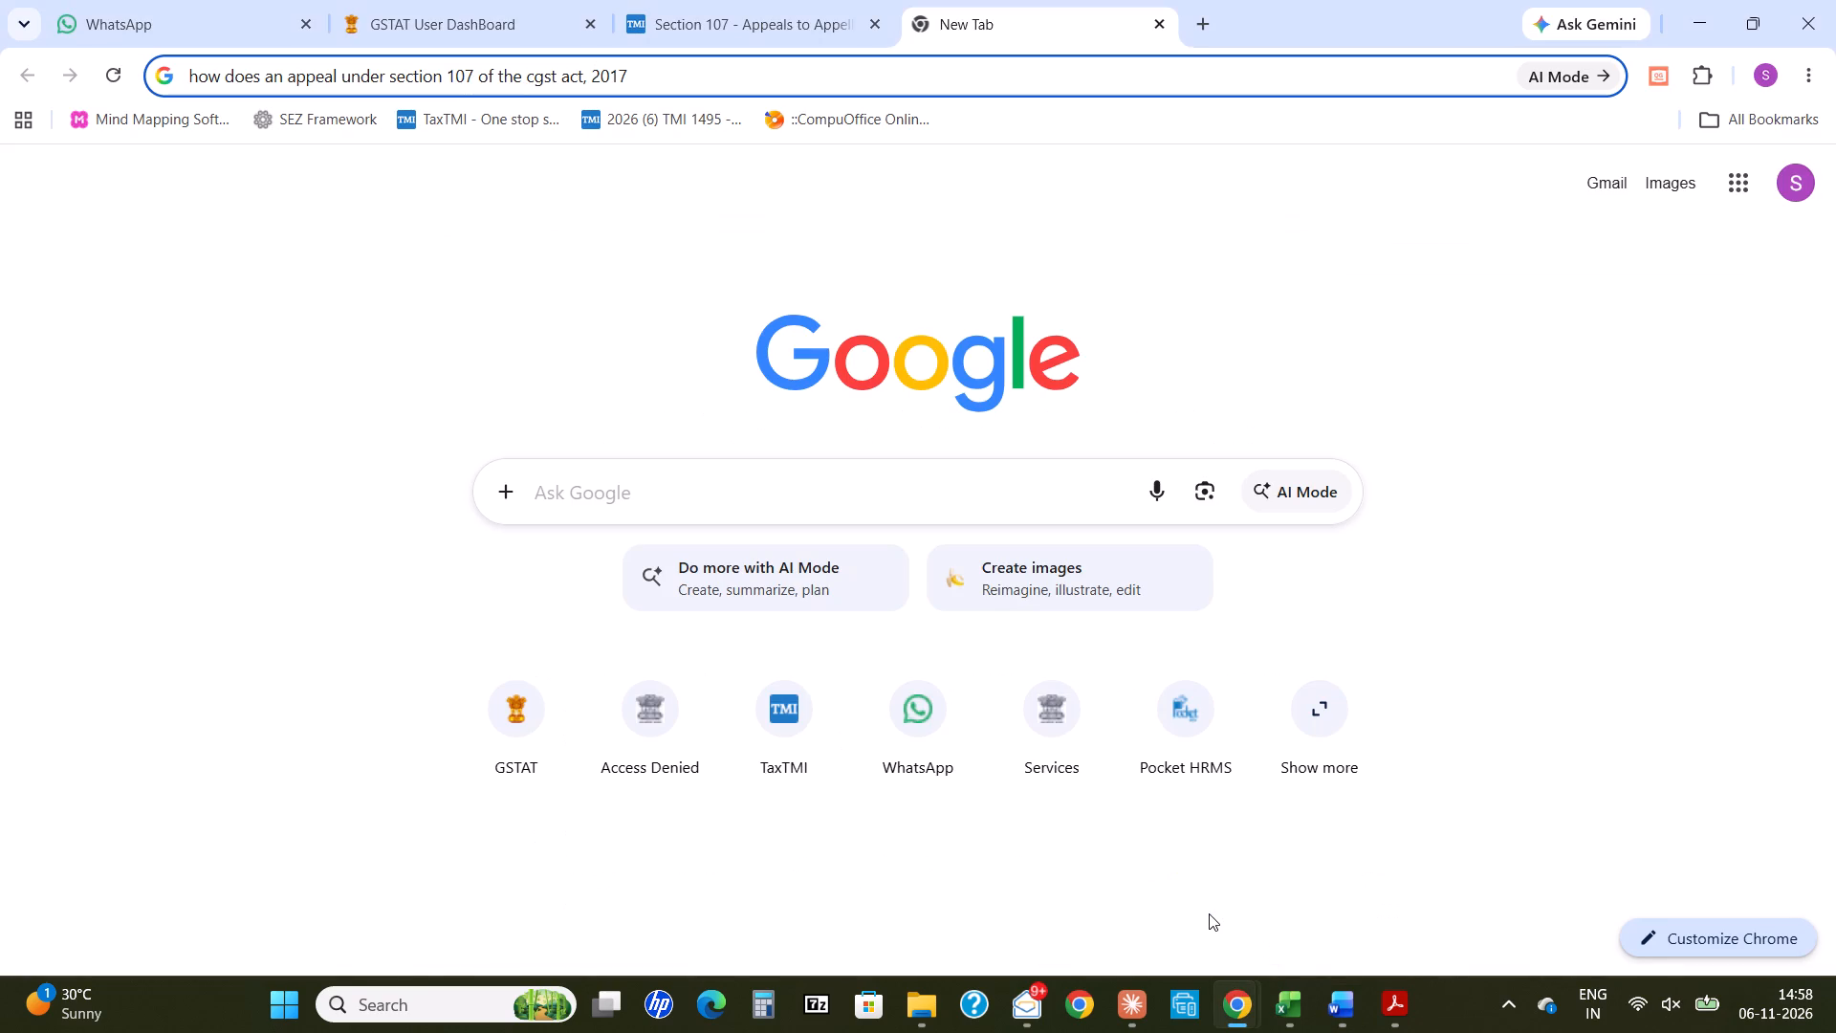
pyautogui.press('Home')
pyautogui.hotkey('ctrl', 'Right')
pyautogui.hotkey('ctrl', 'Right')
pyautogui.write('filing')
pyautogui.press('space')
# Extend the query with "stays the recovery proceedings" and search Google for it.
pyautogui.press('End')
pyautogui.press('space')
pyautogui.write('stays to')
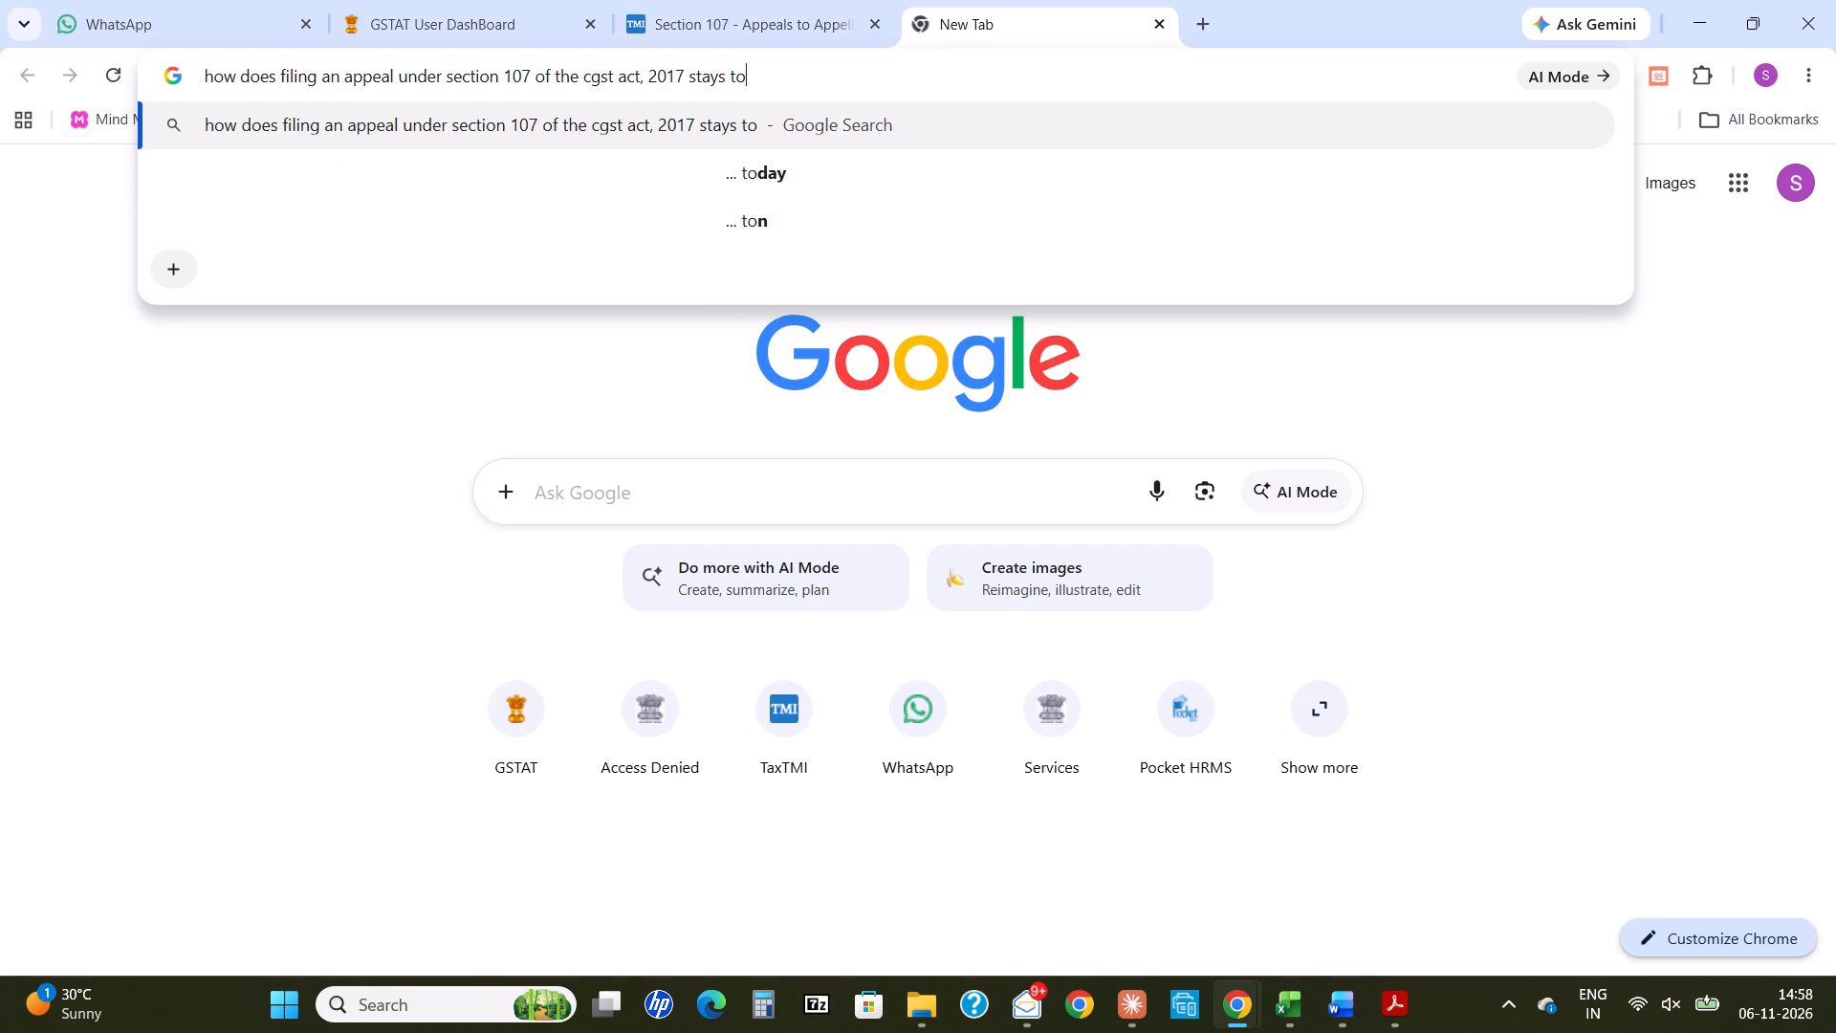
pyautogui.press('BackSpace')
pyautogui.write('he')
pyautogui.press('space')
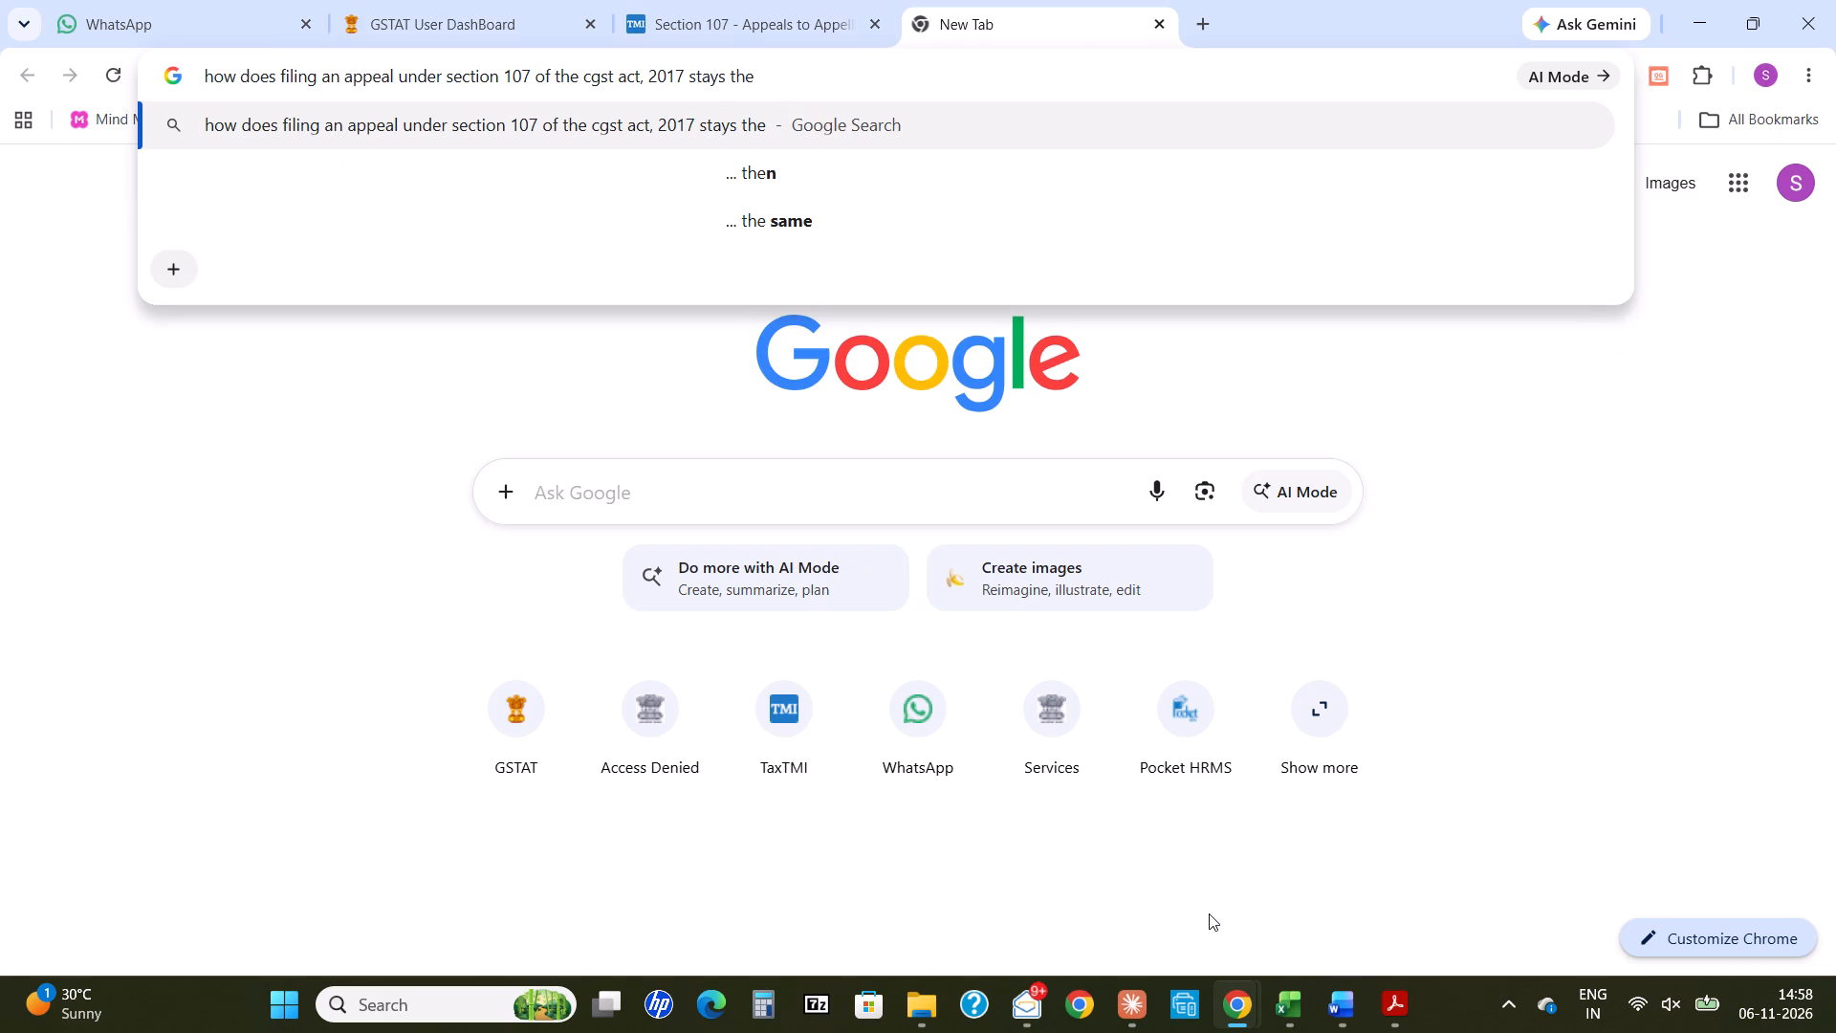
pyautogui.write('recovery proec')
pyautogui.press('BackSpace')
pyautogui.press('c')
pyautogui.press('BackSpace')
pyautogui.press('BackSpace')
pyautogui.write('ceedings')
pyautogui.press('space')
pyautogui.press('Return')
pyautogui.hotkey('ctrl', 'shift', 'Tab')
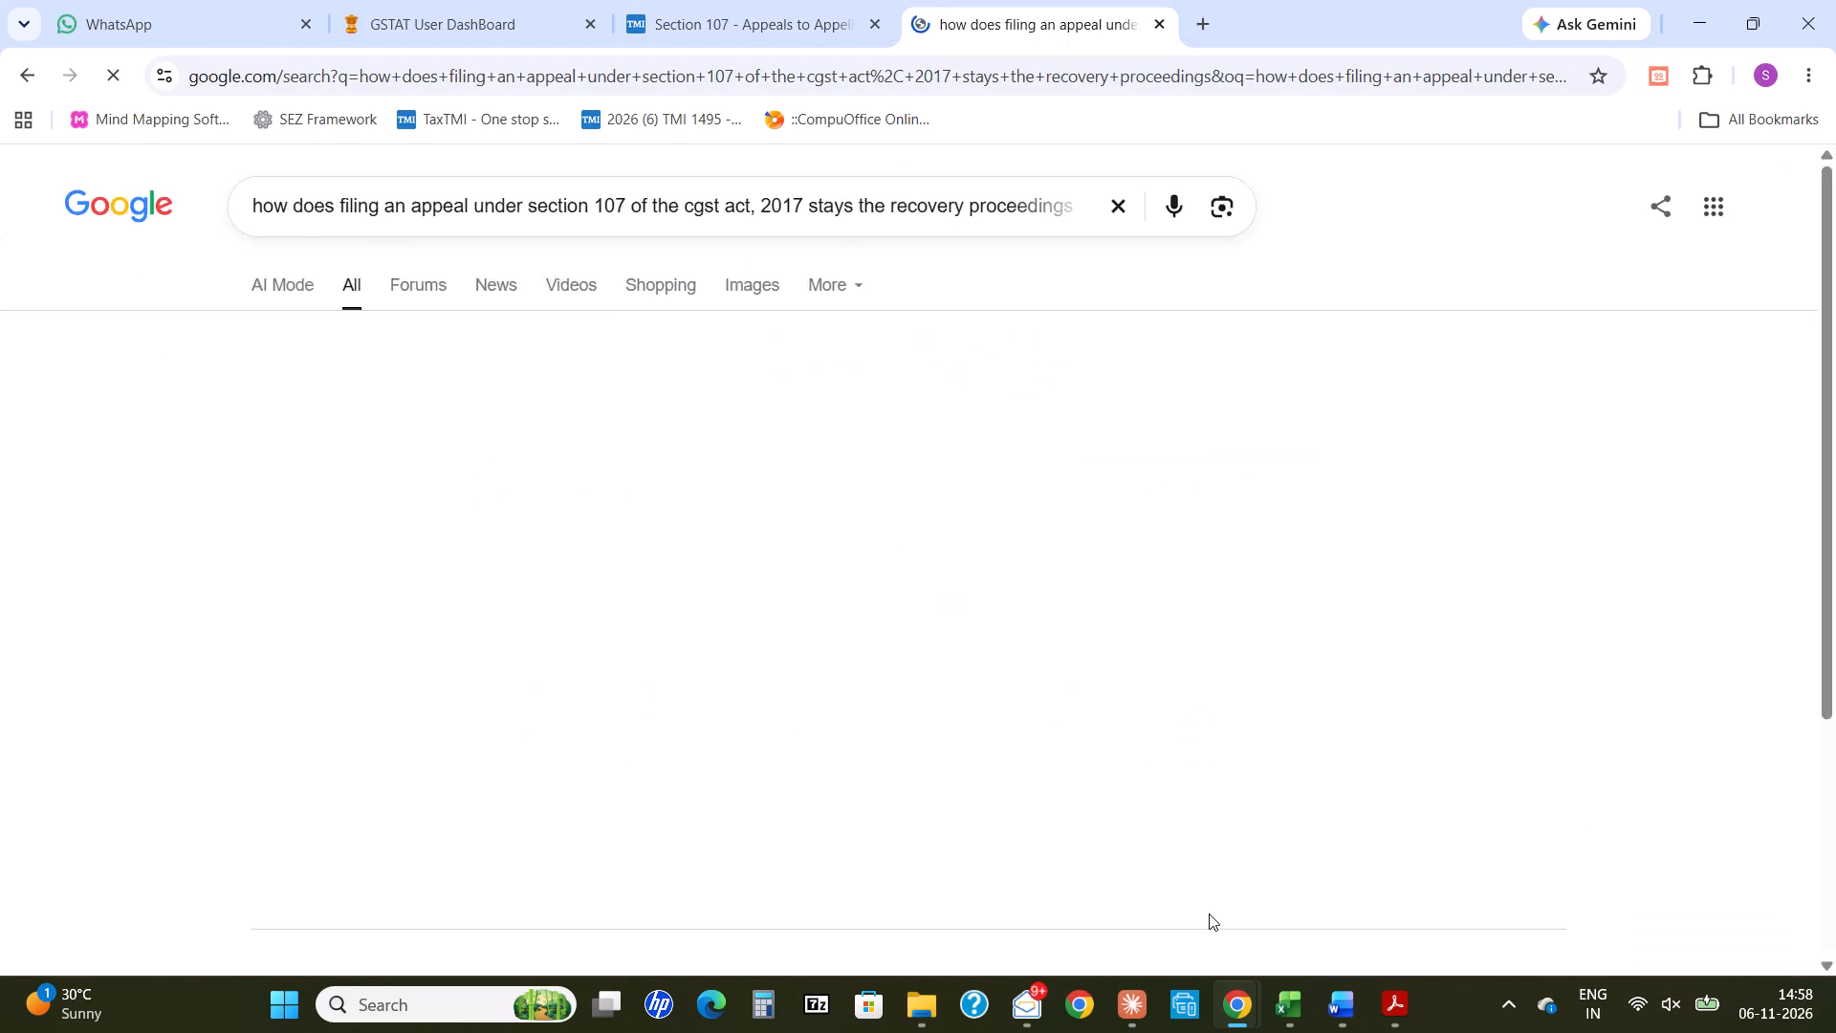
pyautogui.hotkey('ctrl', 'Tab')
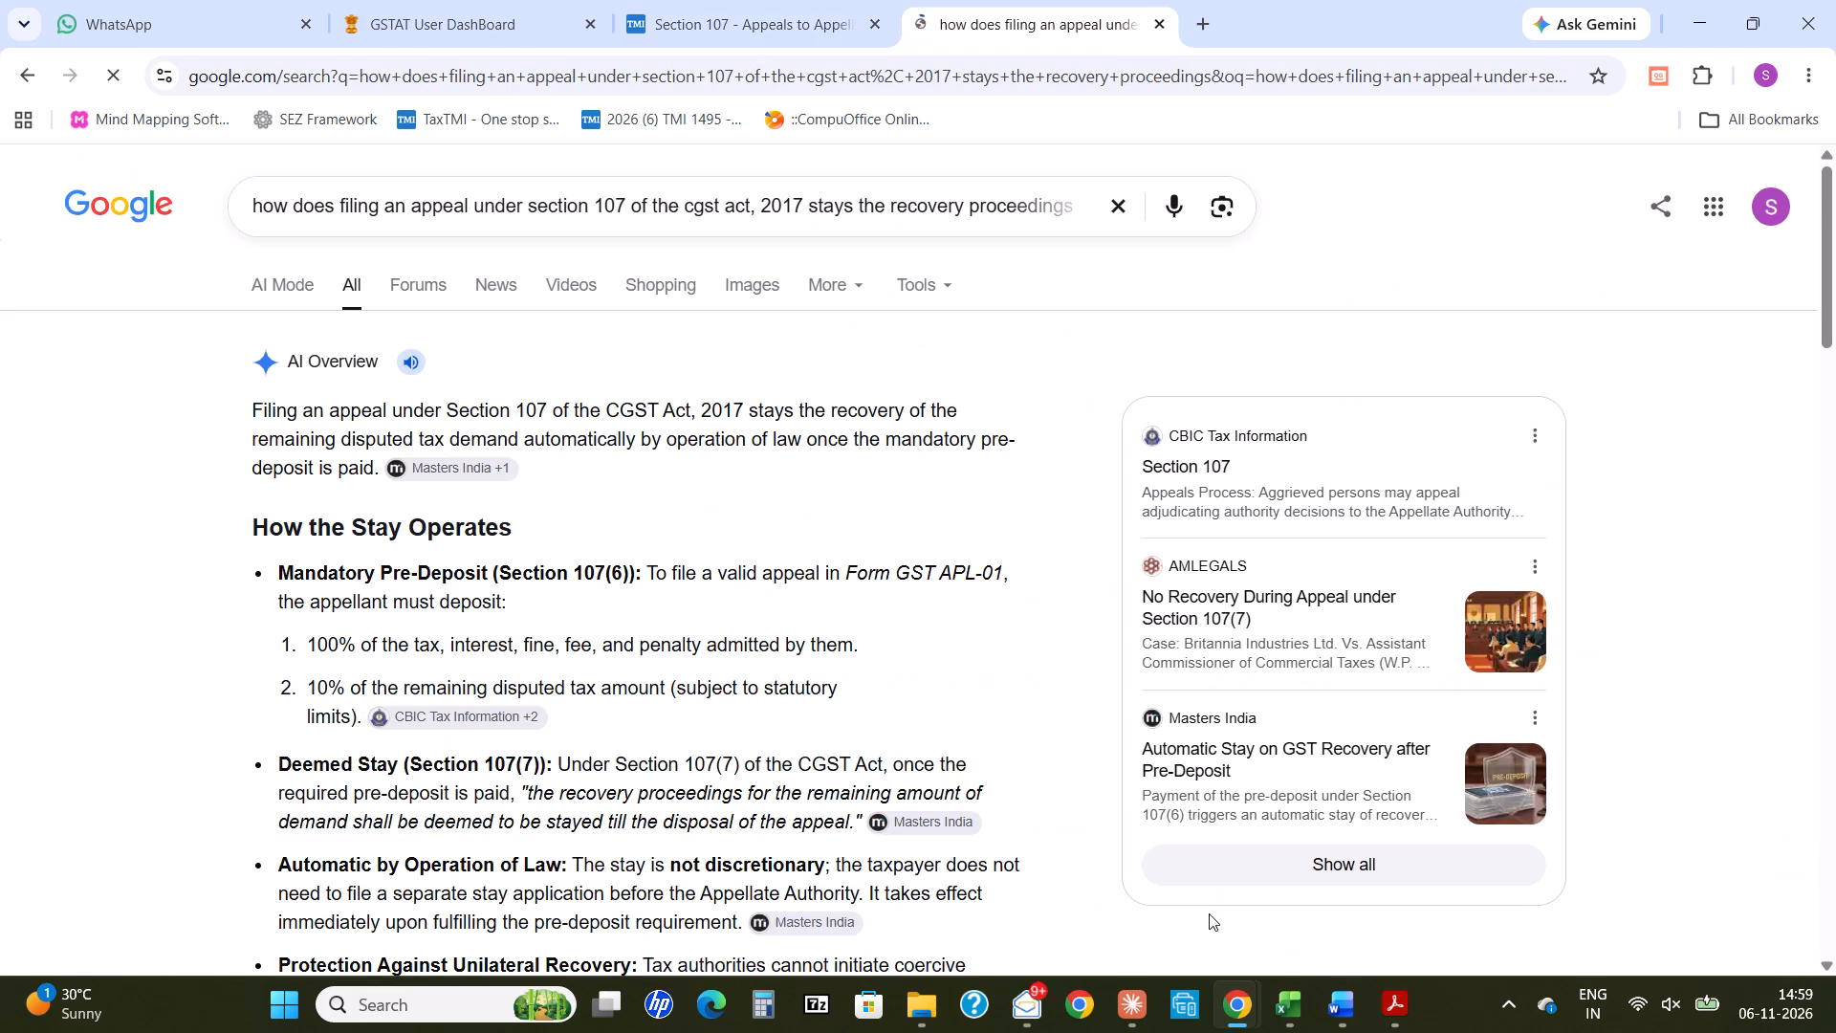
# In a new tab, search Google for the case against Joint Commissioner (Appeals-II) CGST Delhi Zone & Anr.
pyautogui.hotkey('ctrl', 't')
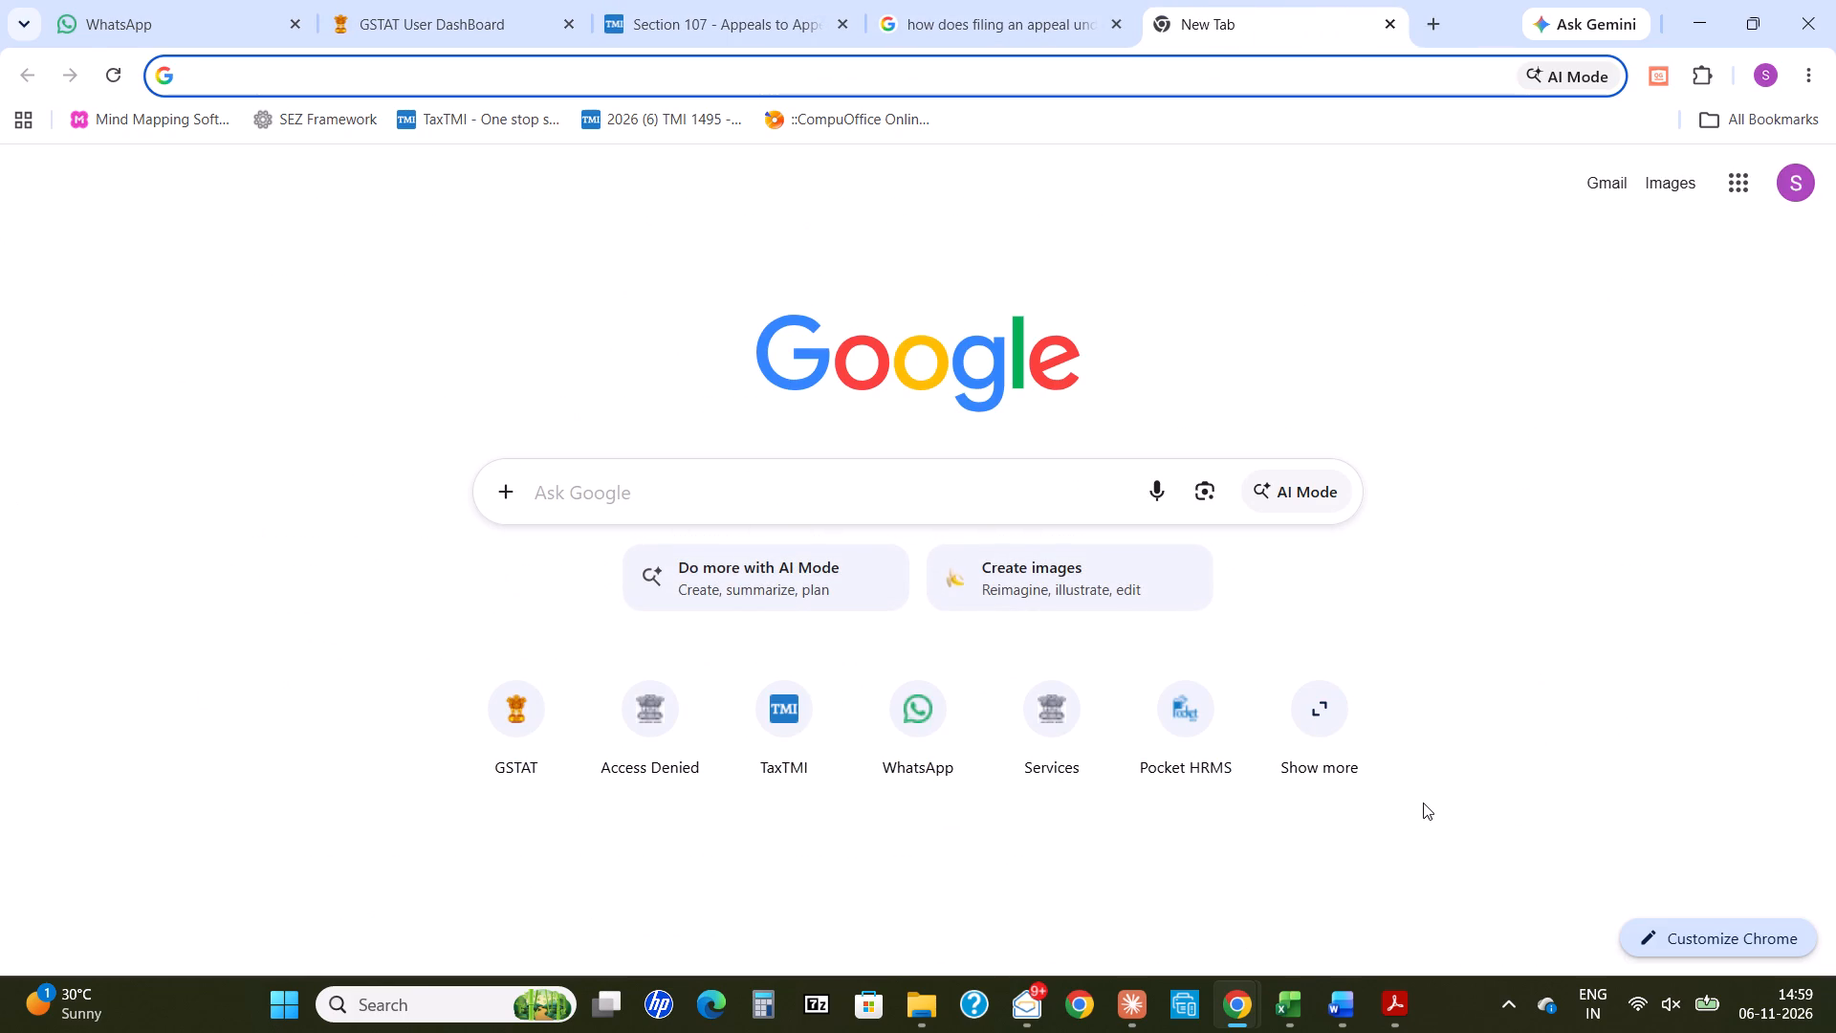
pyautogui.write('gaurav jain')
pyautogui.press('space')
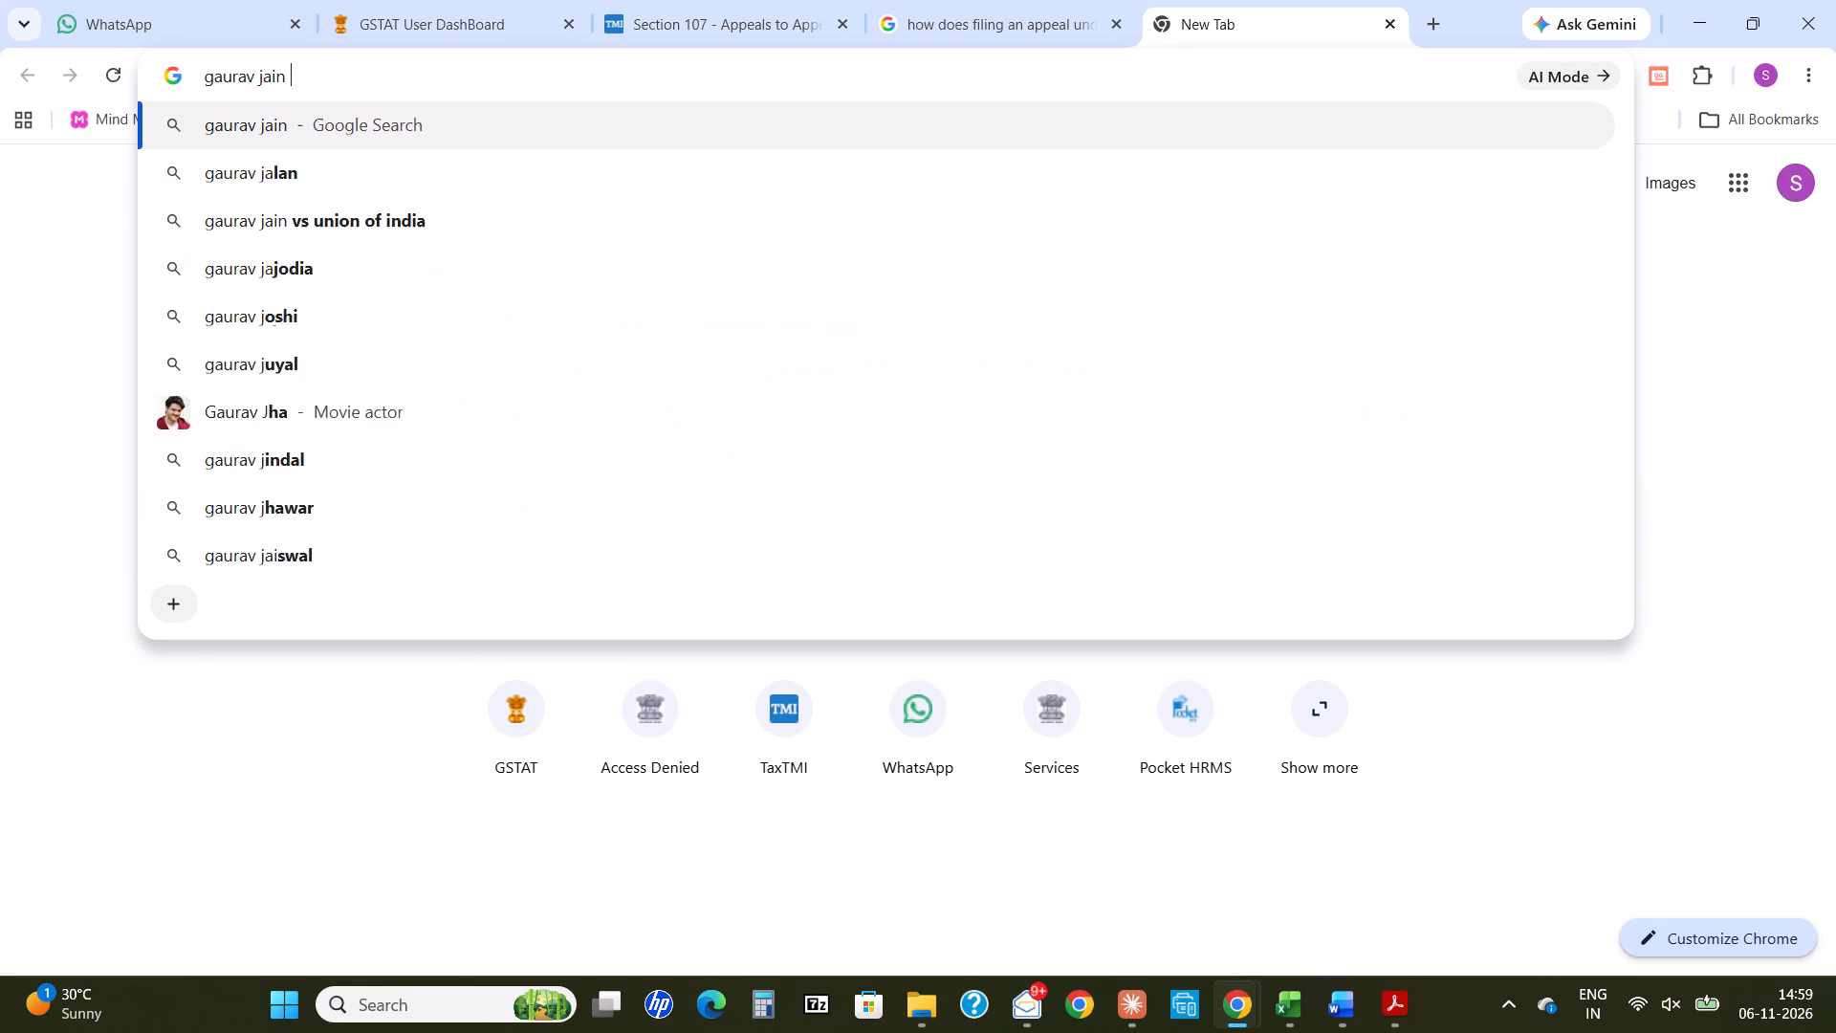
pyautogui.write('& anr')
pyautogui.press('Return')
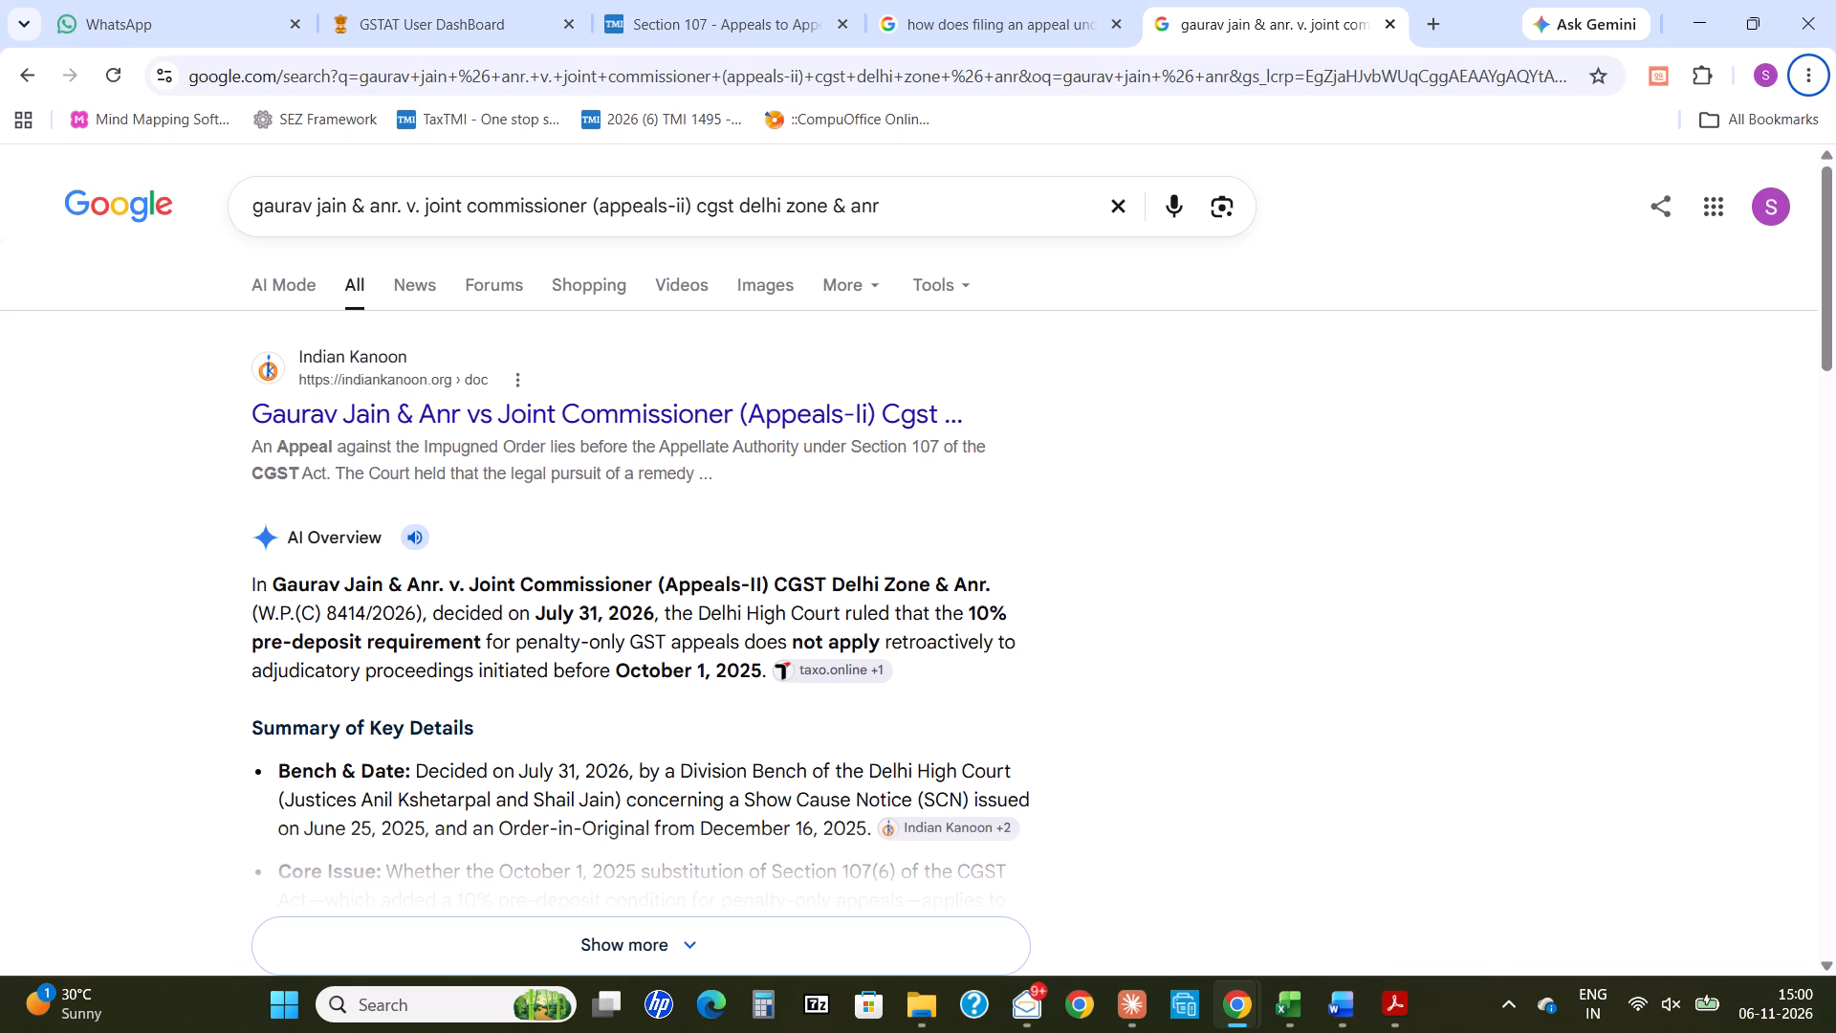
# Open the case's Indian Kanoon judgment from the results, switch to its print version and skim through the text.
pyautogui.click(671, 420)
pyautogui.scroll(-1, 928, 560)
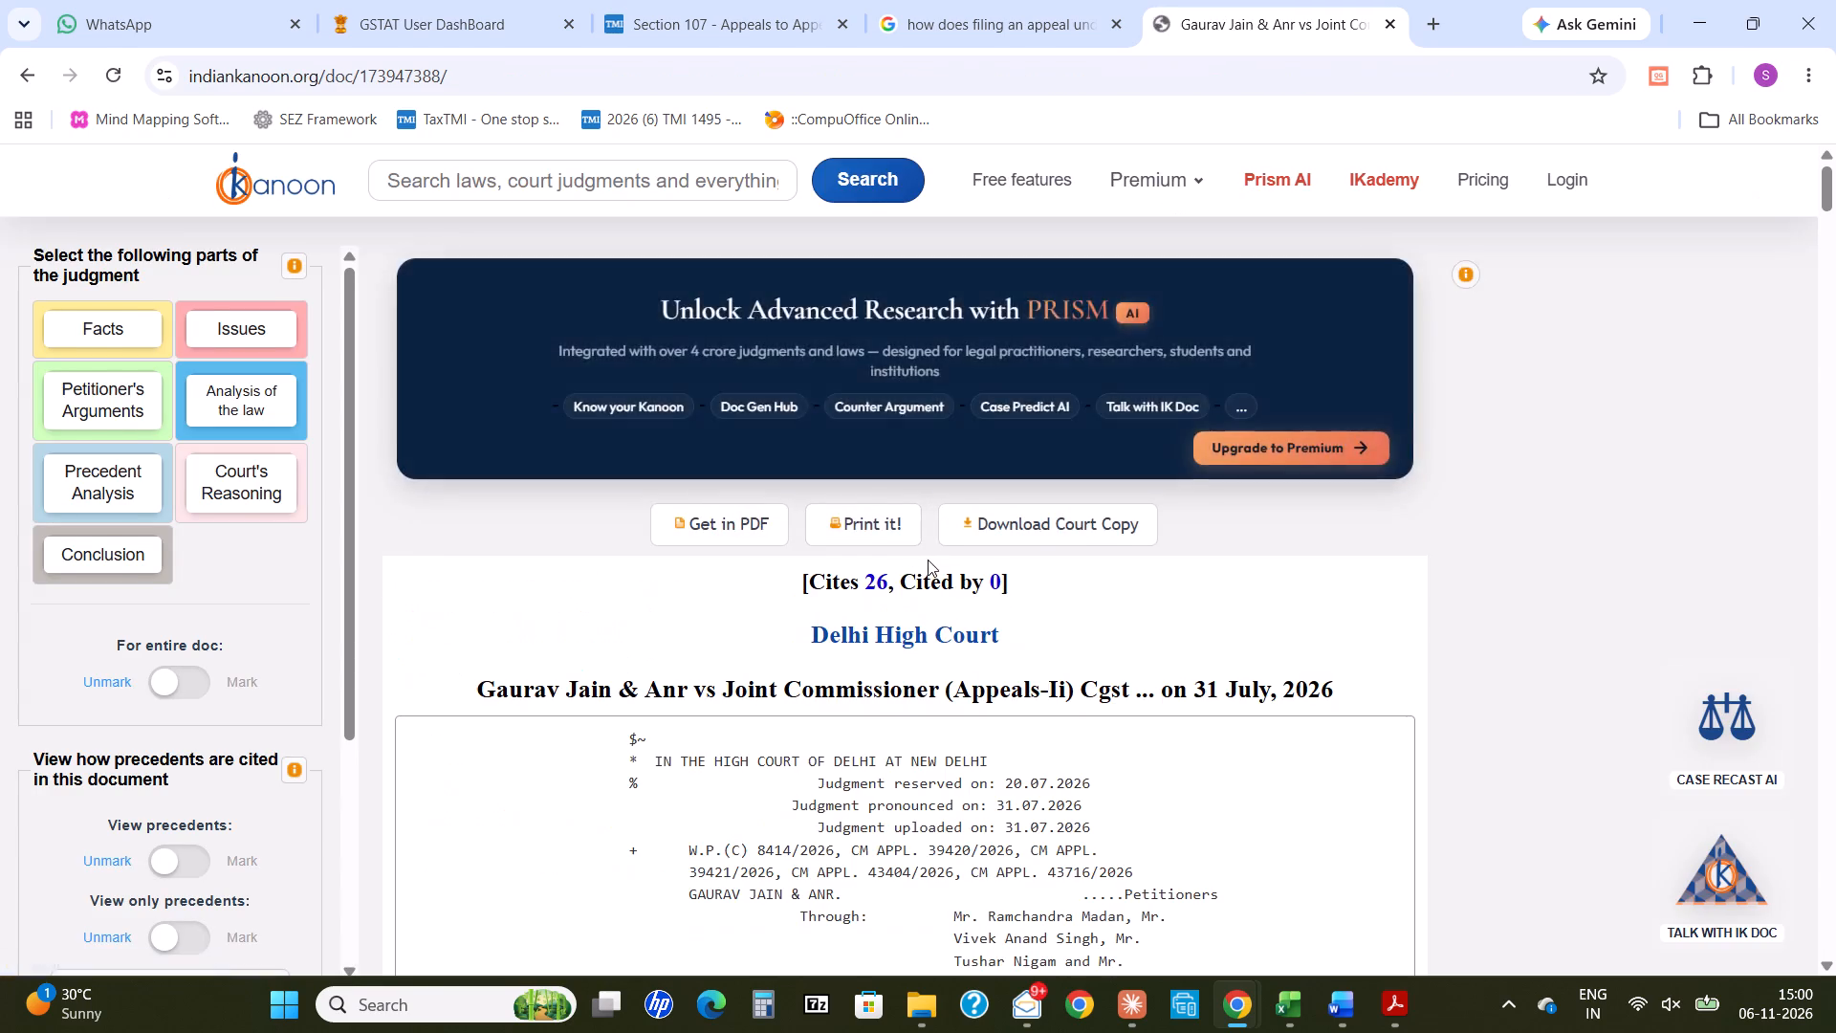
pyautogui.scroll(-12, 928, 560)
pyautogui.scroll(-9, 928, 560)
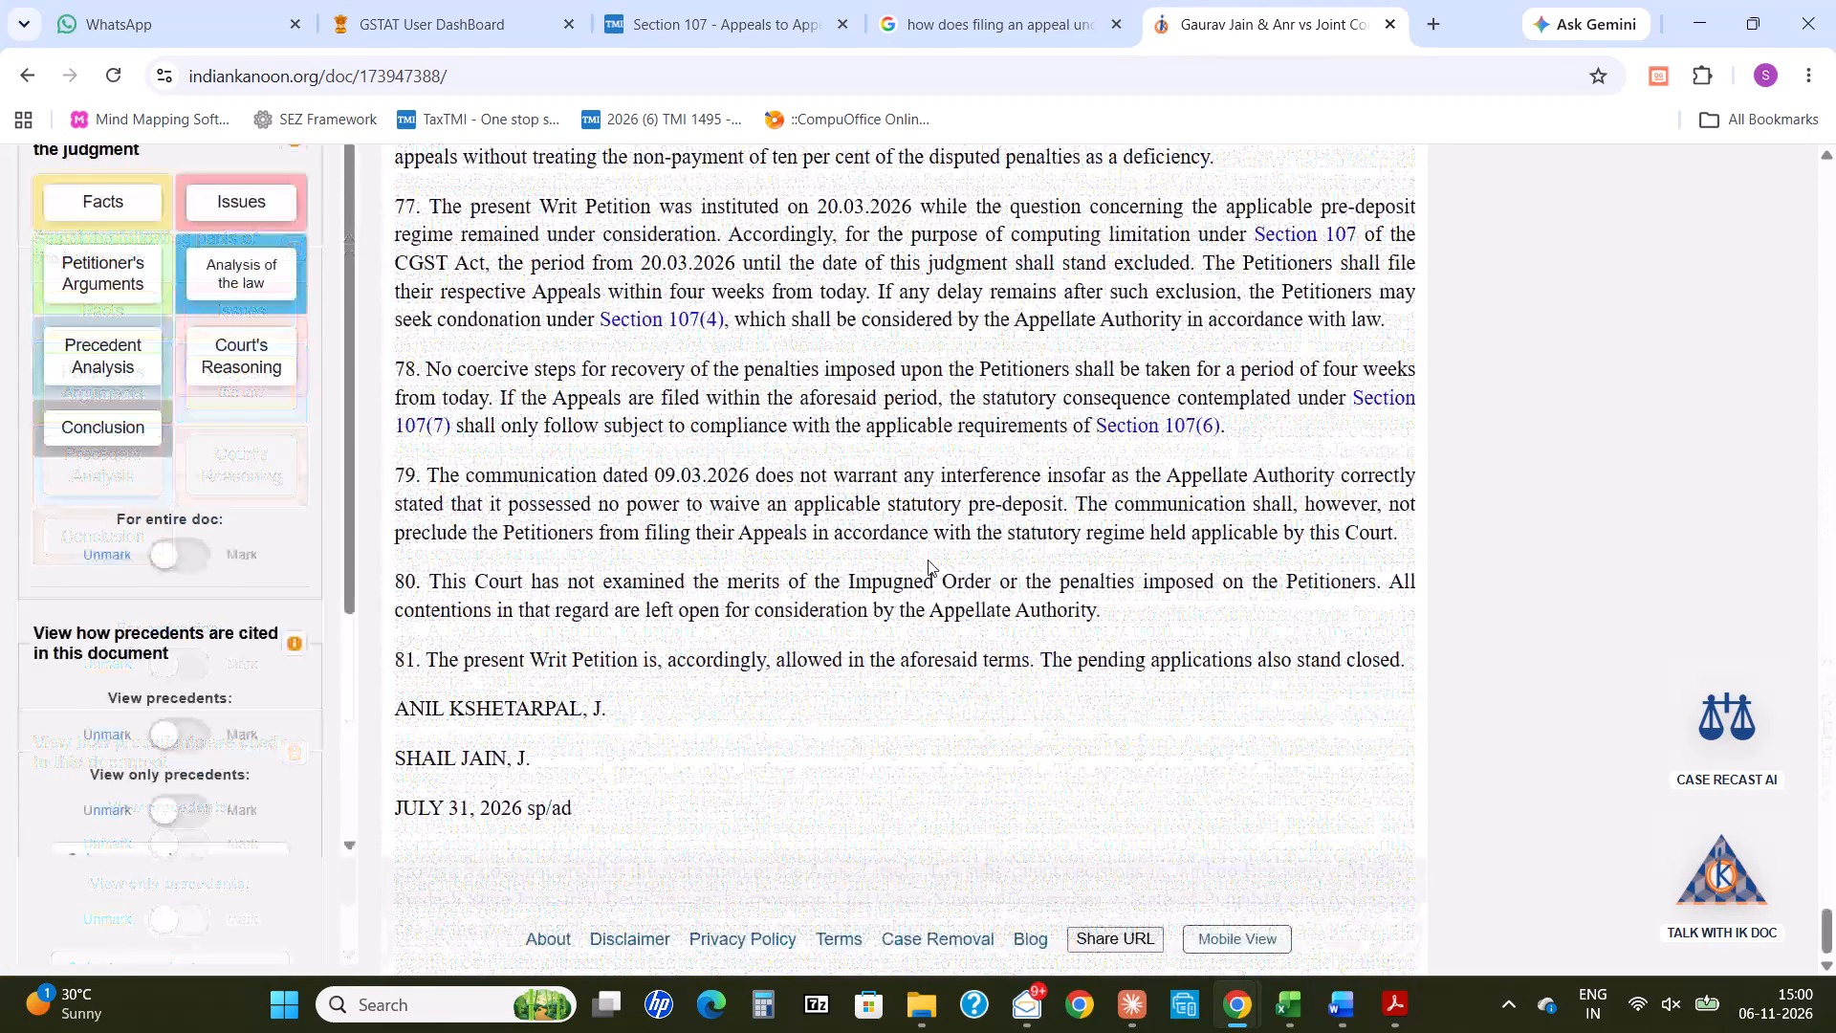
pyautogui.scroll(20, 928, 560)
pyautogui.scroll(8, 928, 560)
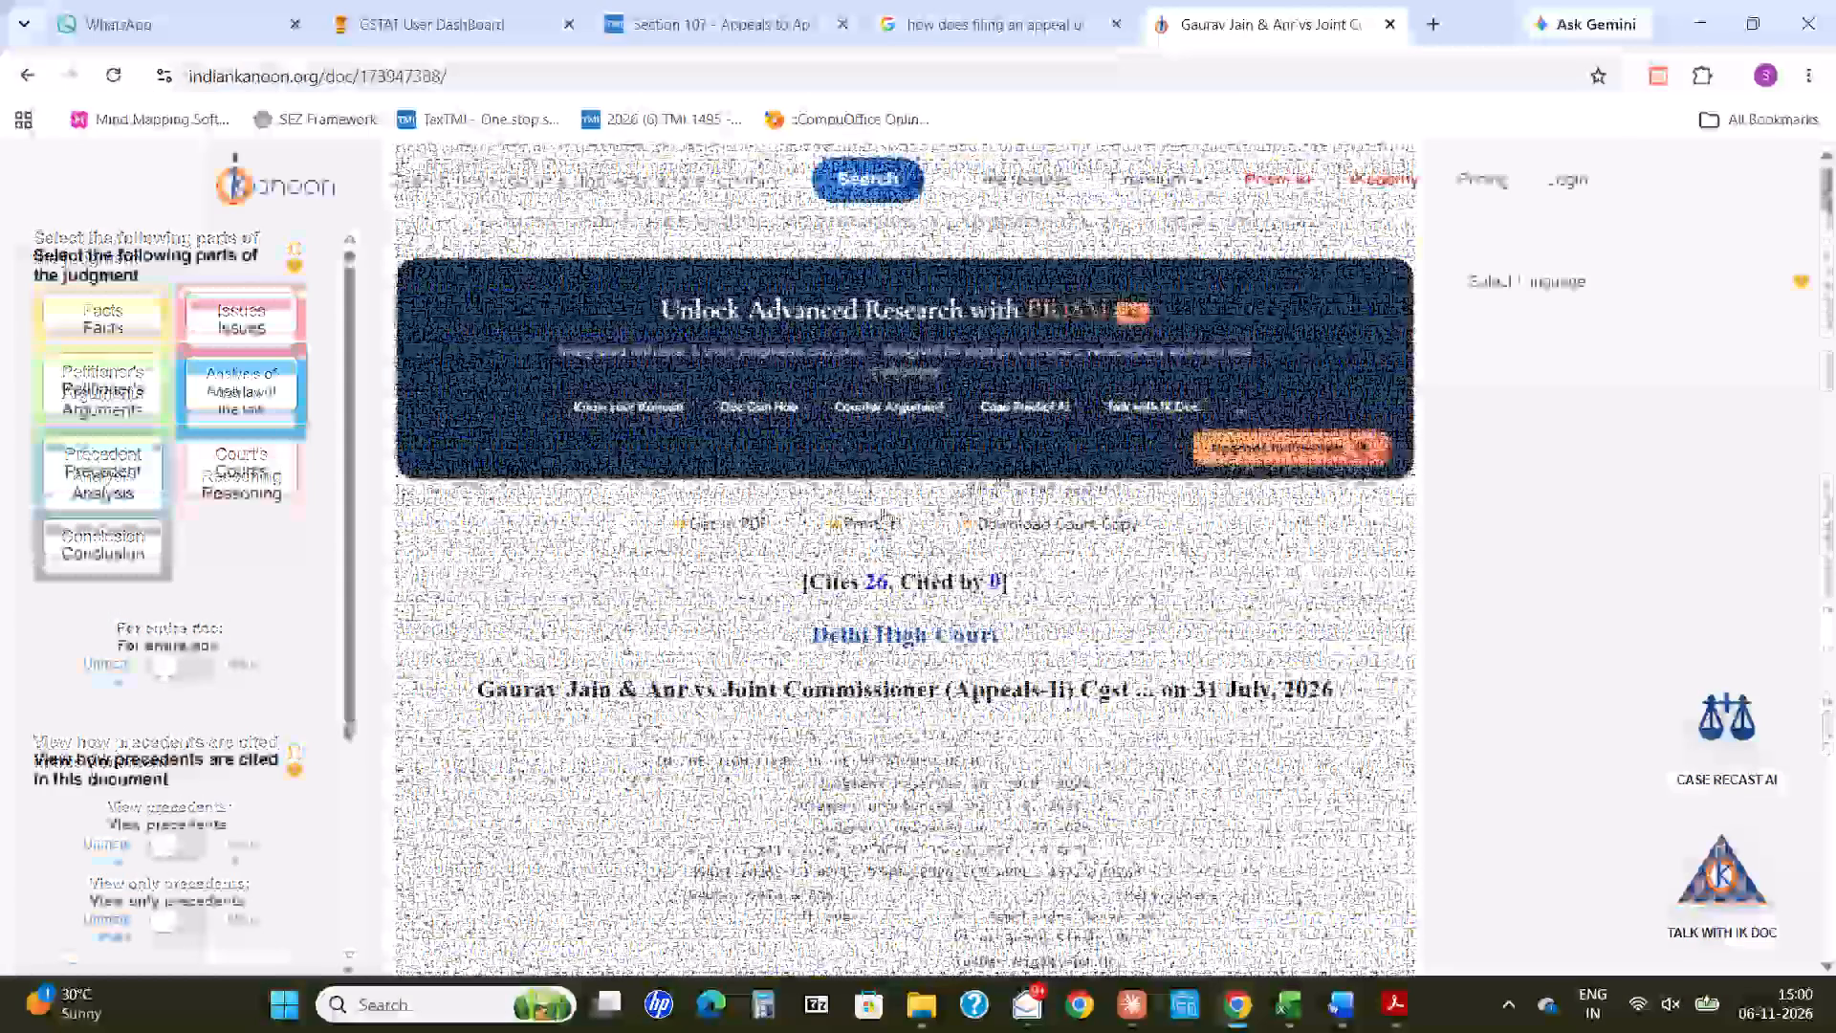
pyautogui.click(864, 509)
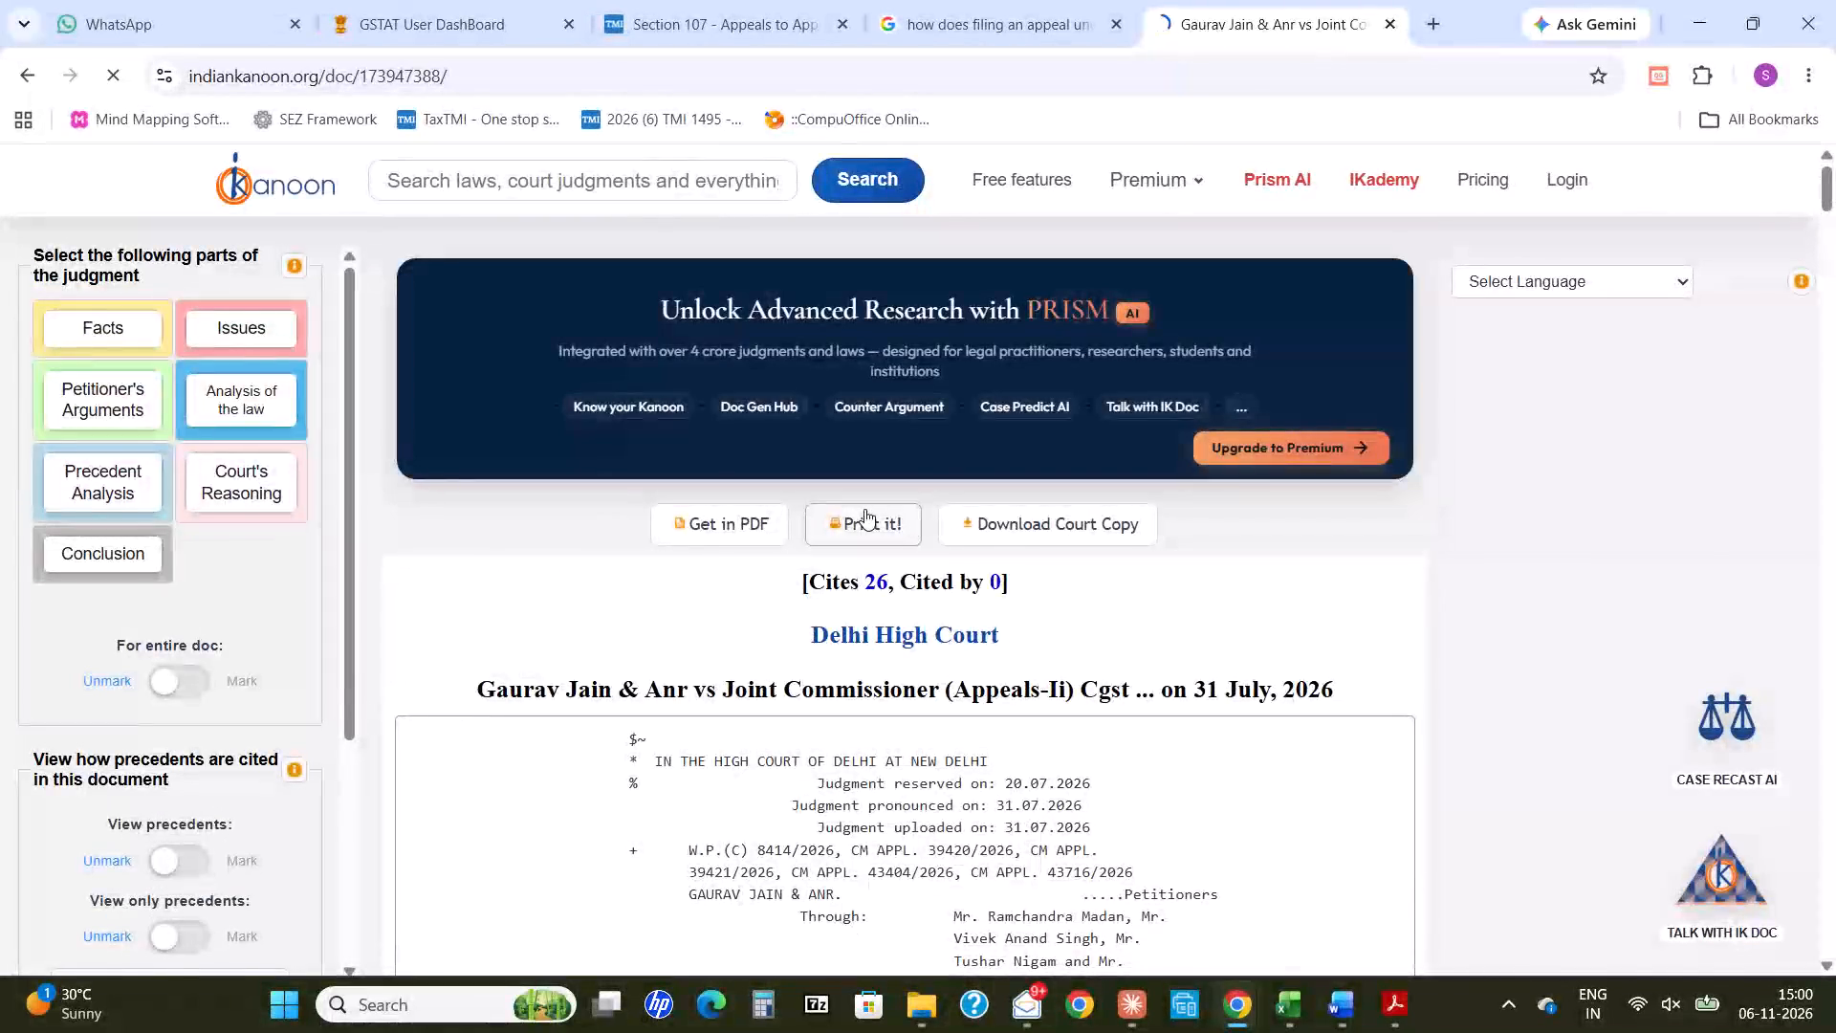
pyautogui.scroll(-20, 864, 509)
pyautogui.scroll(-1, 864, 509)
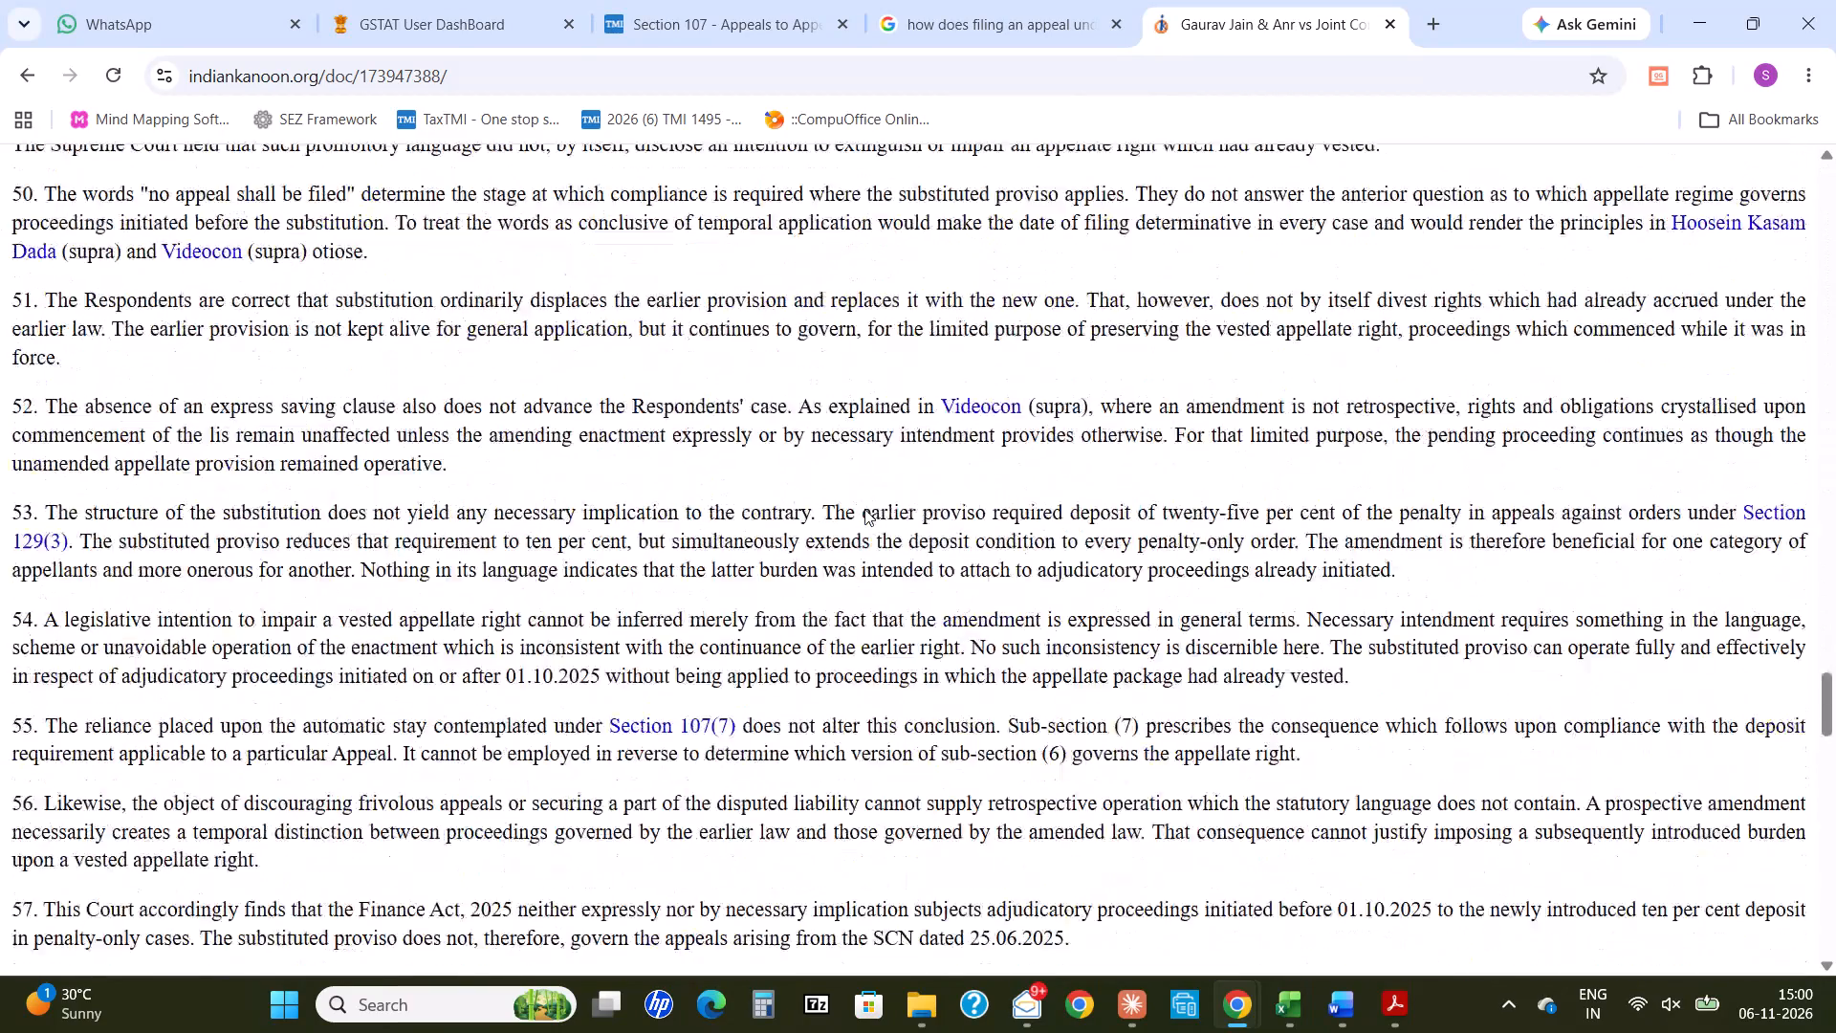
pyautogui.scroll(-15, 864, 509)
# In the judgment's print settings, choose the HP253D14 (HP LaserJet Pro MFP 4104) printer, inspect the first-page preview and exit without printing.
pyautogui.hotkey('ctrl', 'p')
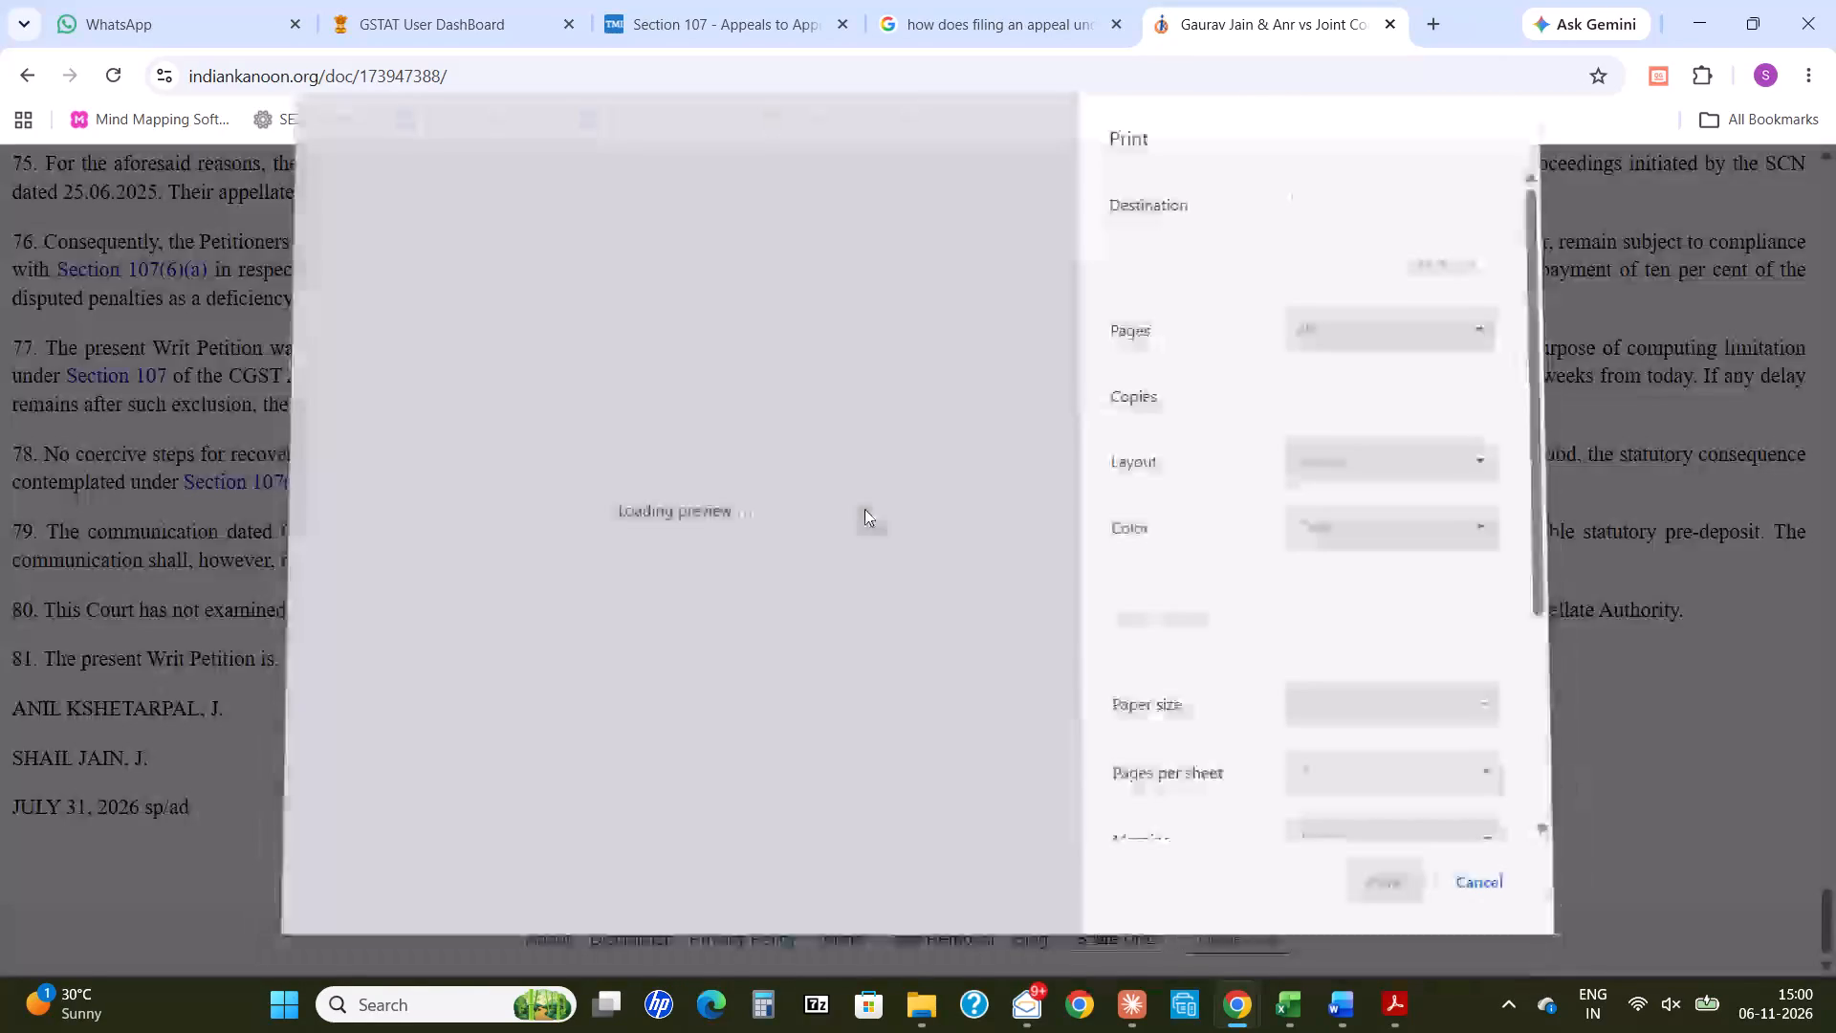
pyautogui.click(1378, 214)
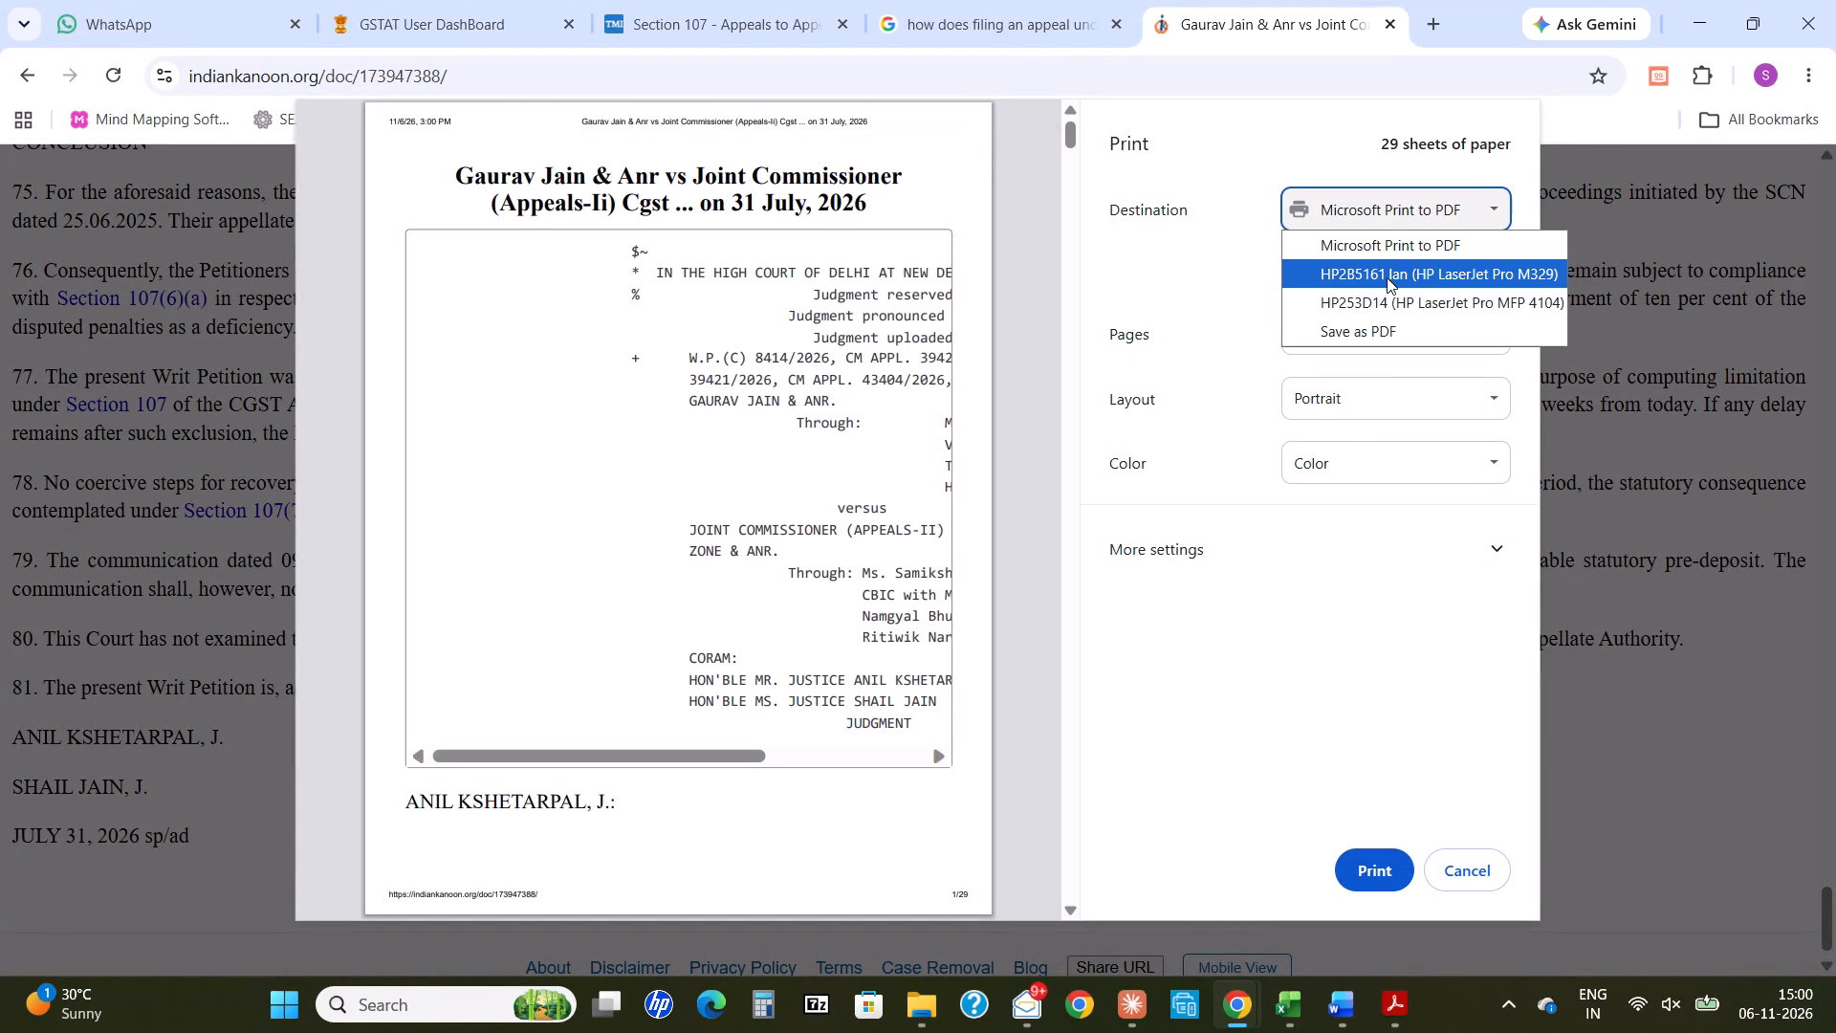
pyautogui.click(1388, 300)
pyautogui.hscroll(-4, 738, 561)
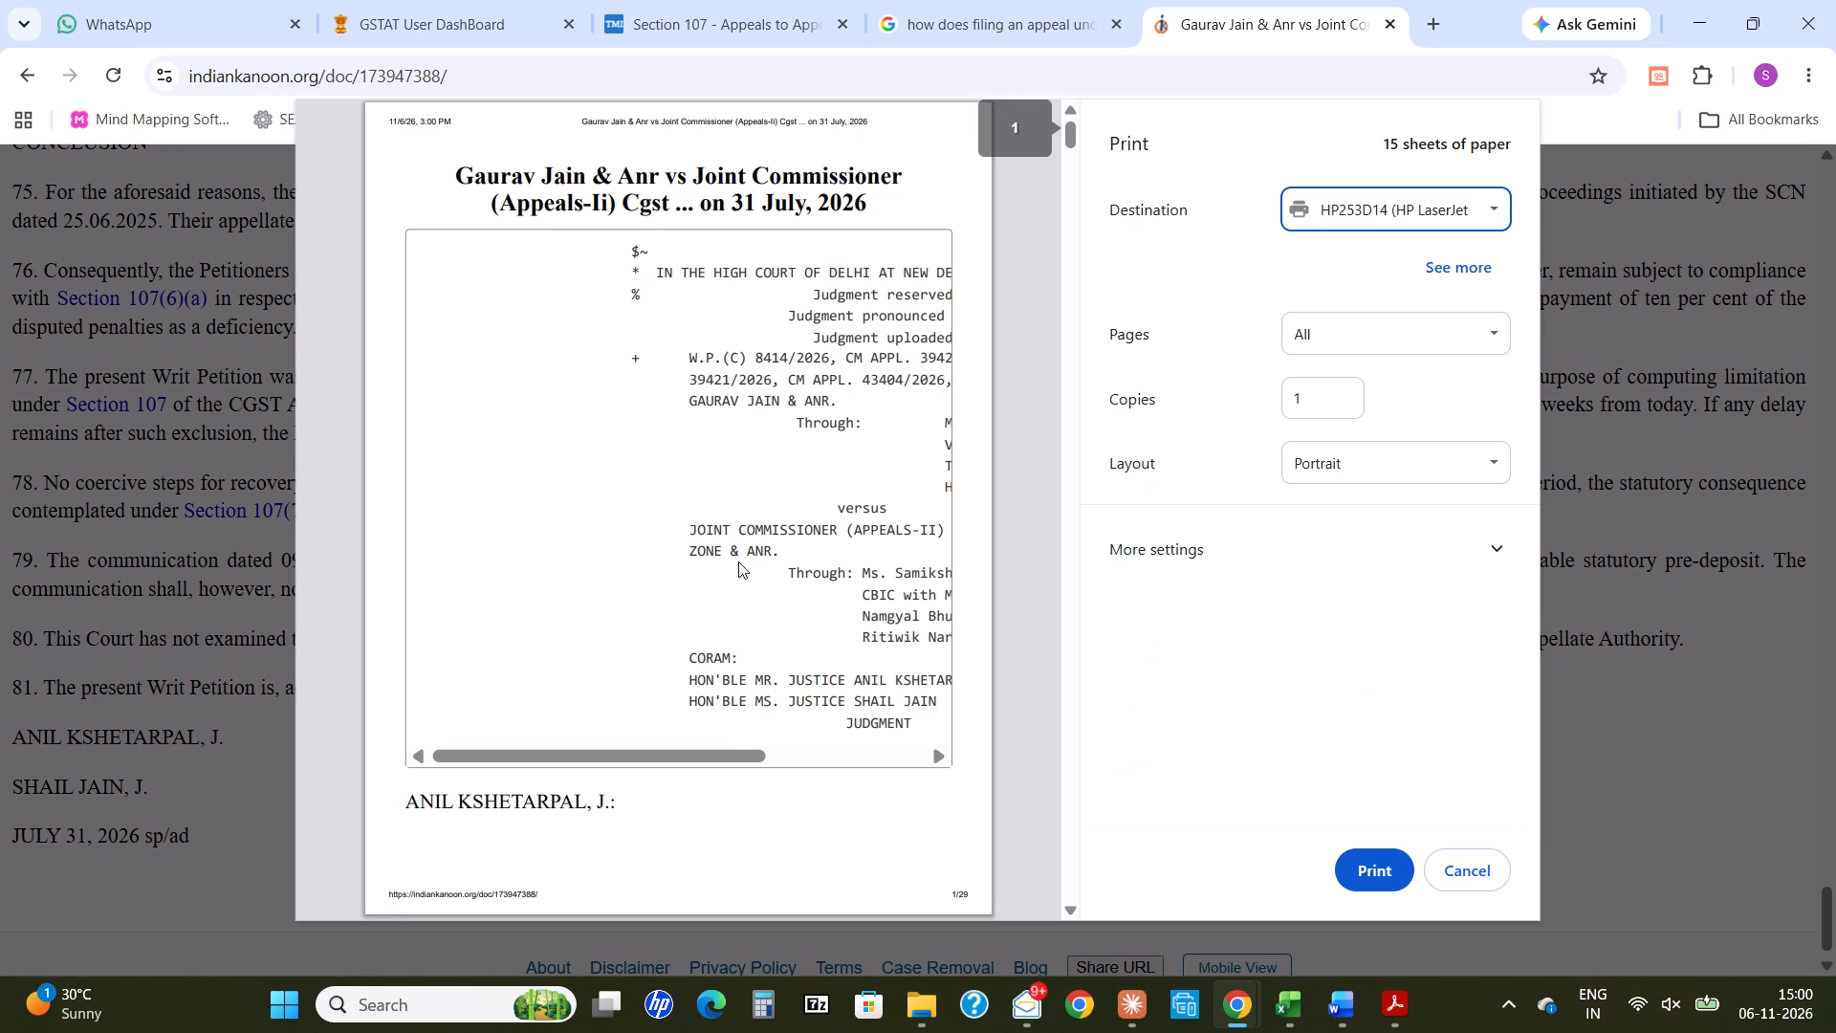
pyautogui.moveTo(684, 756); pyautogui.dragTo(821, 750)
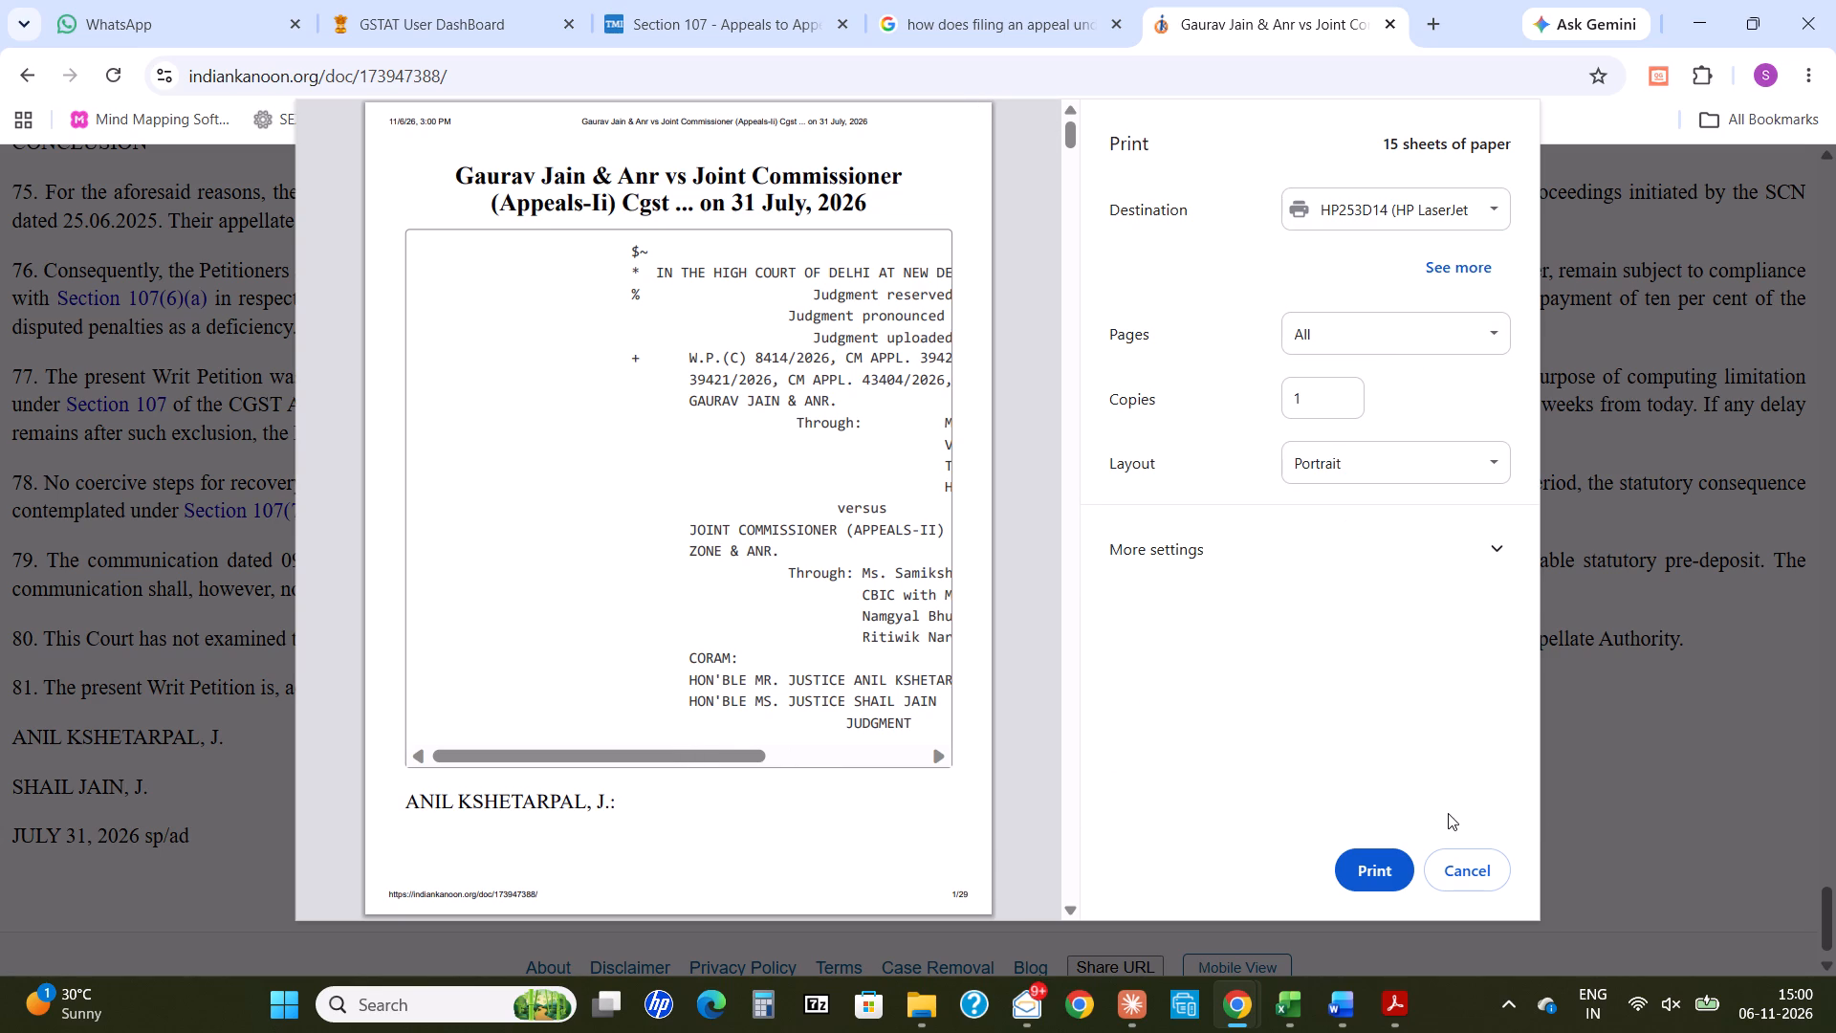
pyautogui.scroll(-2, 904, 739)
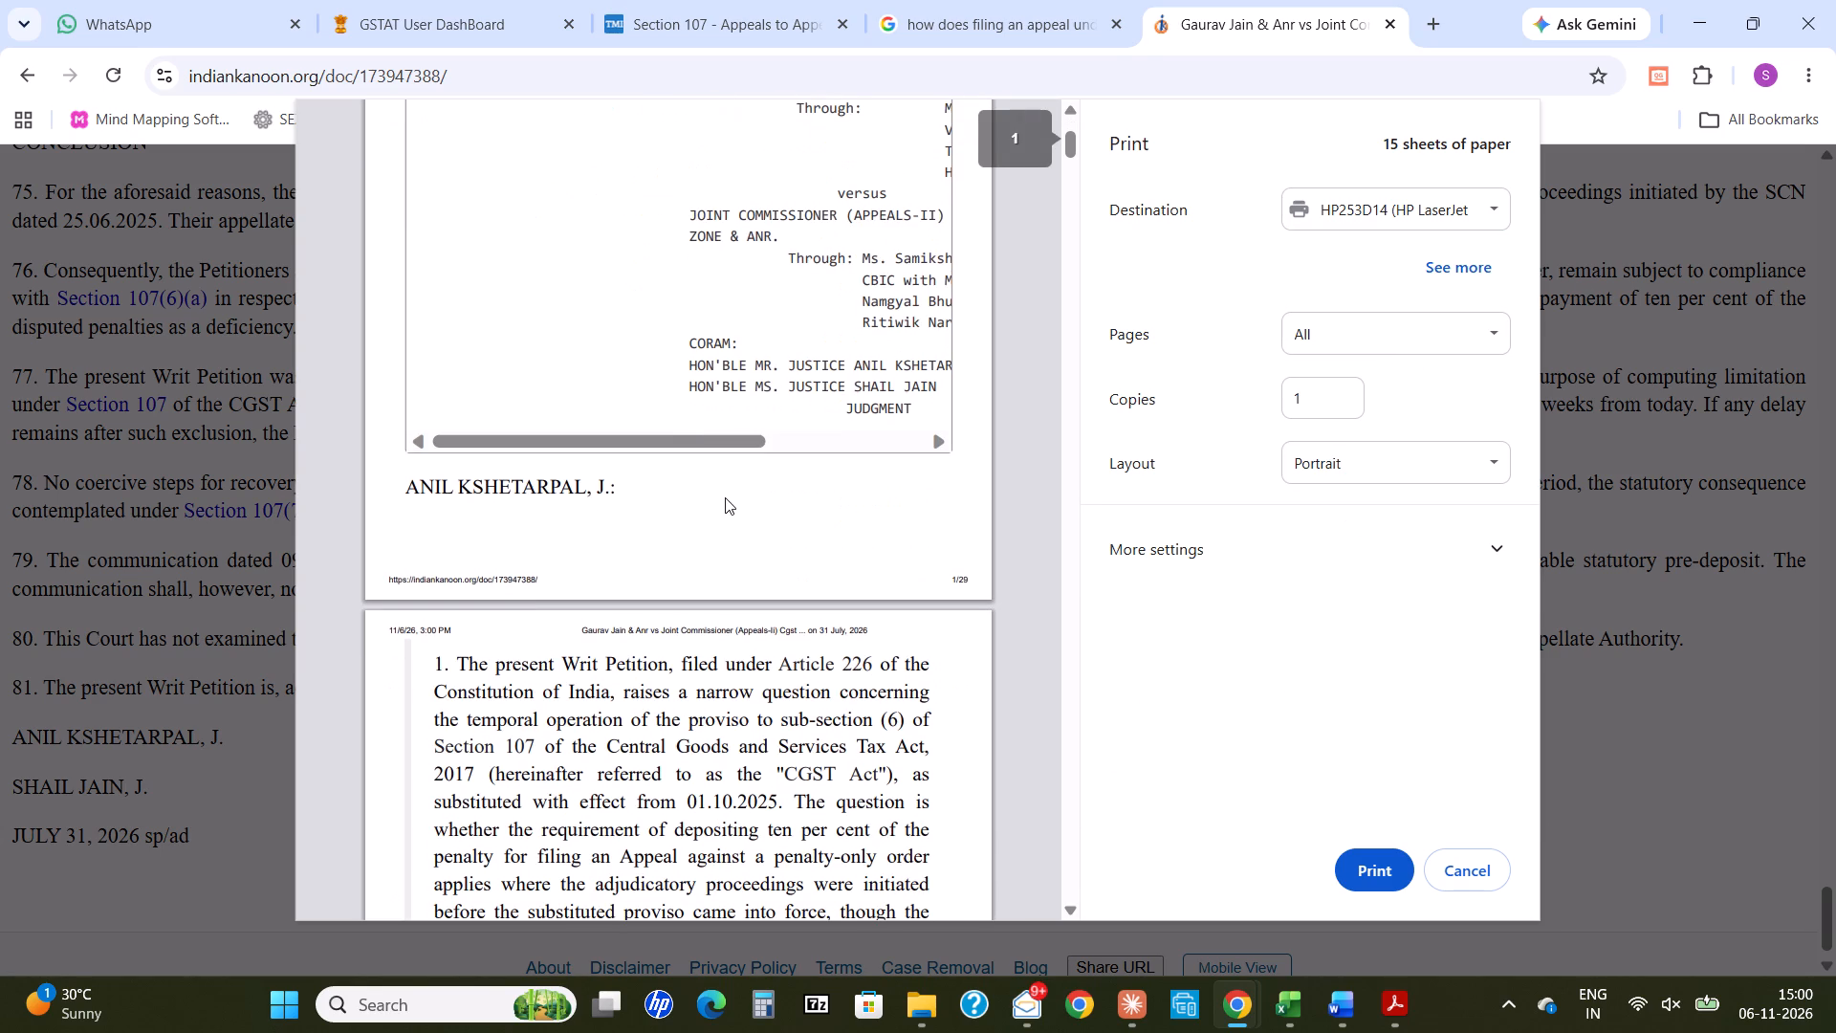
pyautogui.moveTo(723, 439); pyautogui.dragTo(916, 428)
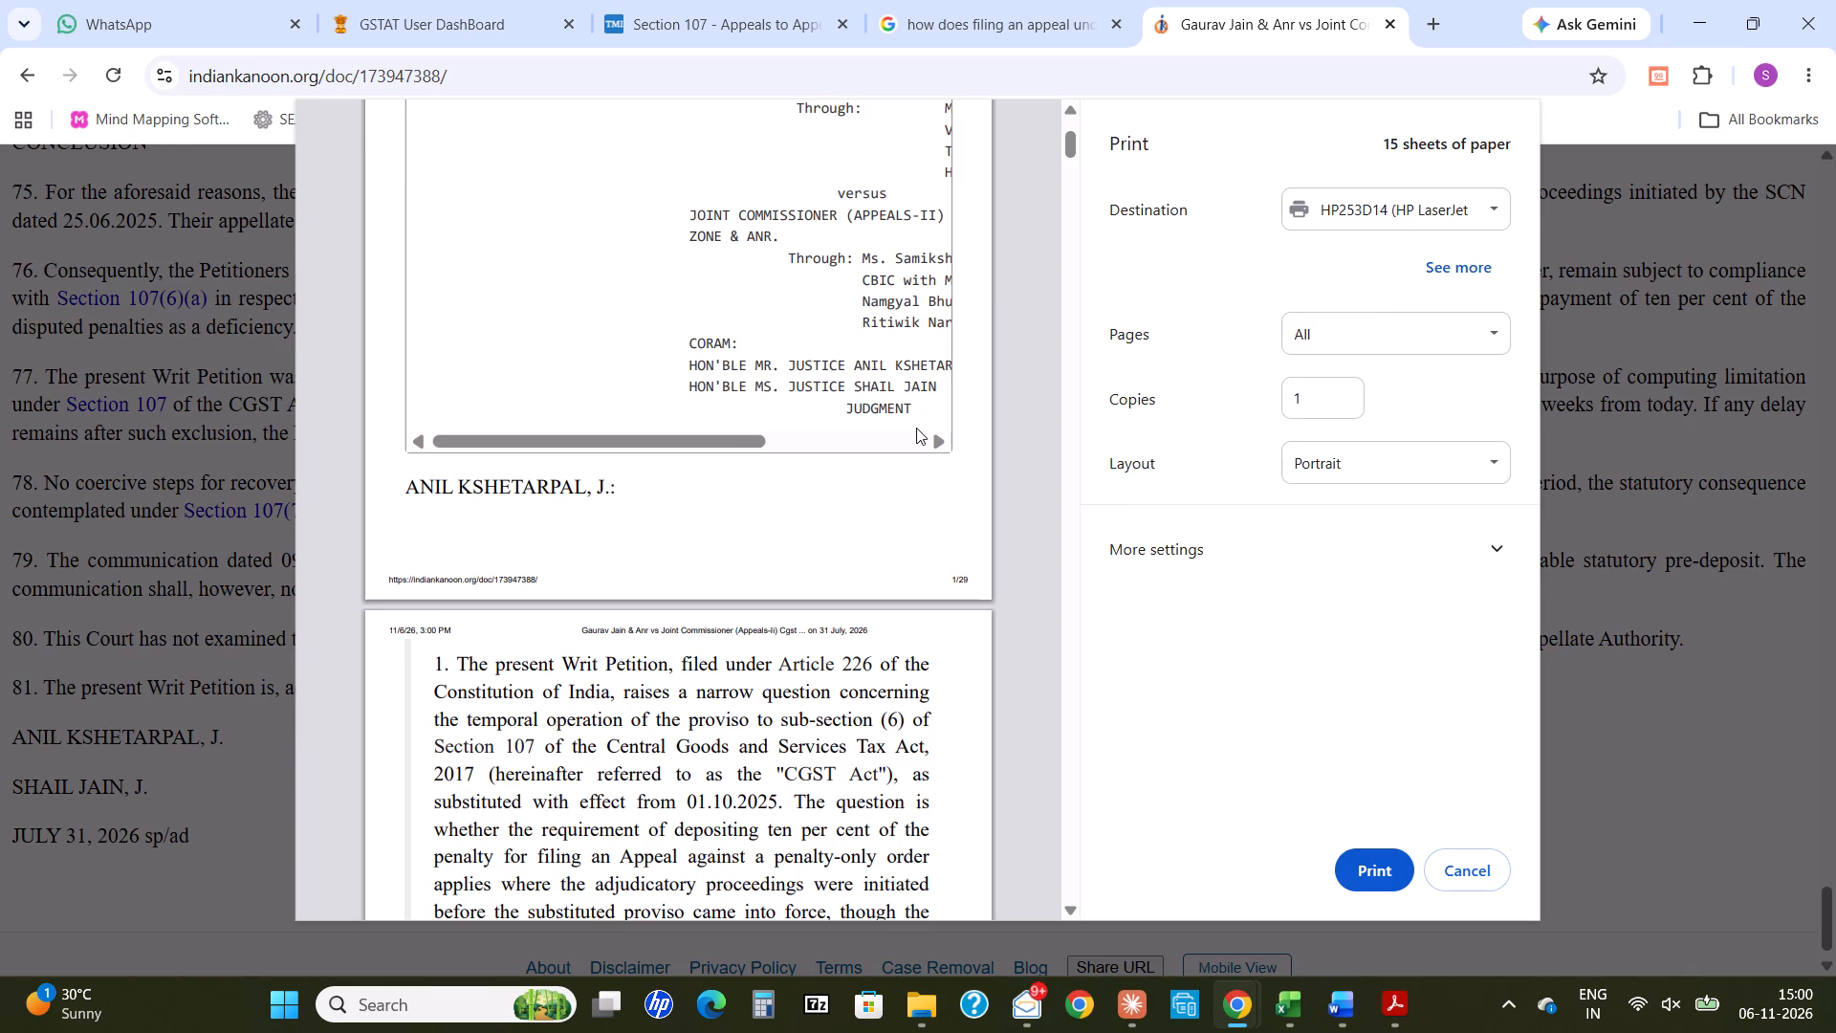
pyautogui.press('Escape')
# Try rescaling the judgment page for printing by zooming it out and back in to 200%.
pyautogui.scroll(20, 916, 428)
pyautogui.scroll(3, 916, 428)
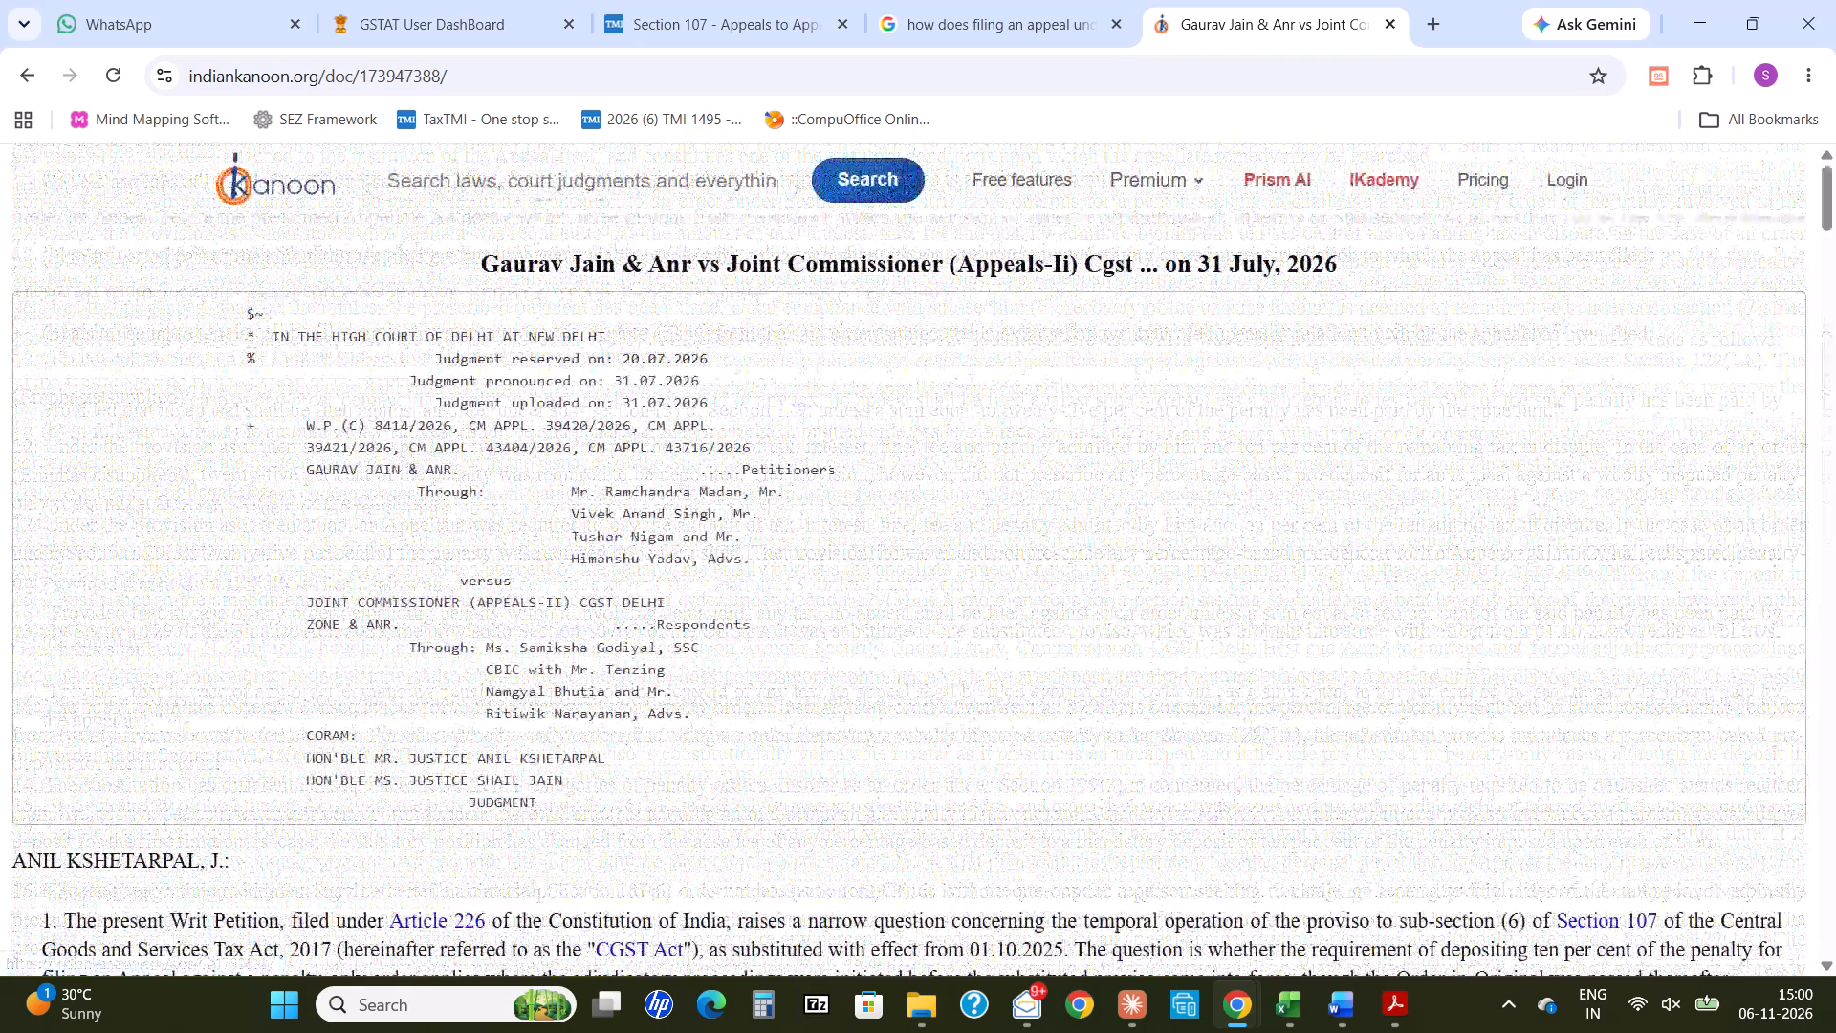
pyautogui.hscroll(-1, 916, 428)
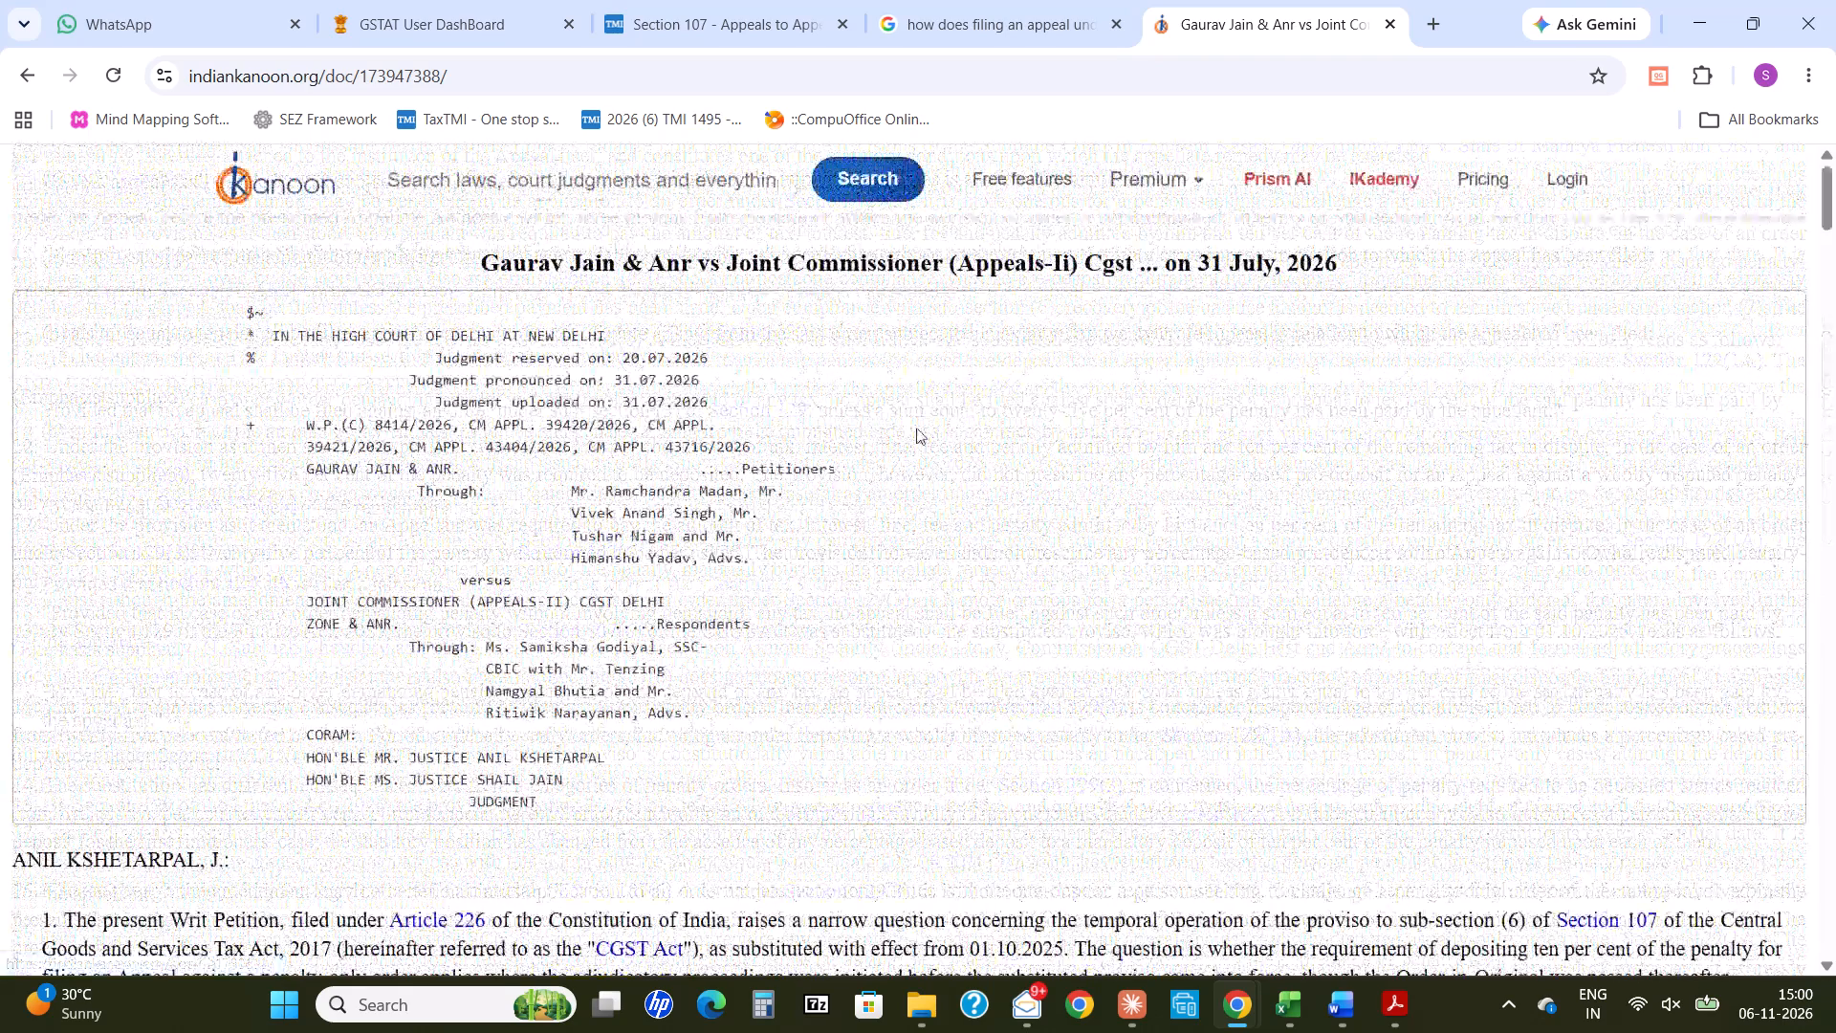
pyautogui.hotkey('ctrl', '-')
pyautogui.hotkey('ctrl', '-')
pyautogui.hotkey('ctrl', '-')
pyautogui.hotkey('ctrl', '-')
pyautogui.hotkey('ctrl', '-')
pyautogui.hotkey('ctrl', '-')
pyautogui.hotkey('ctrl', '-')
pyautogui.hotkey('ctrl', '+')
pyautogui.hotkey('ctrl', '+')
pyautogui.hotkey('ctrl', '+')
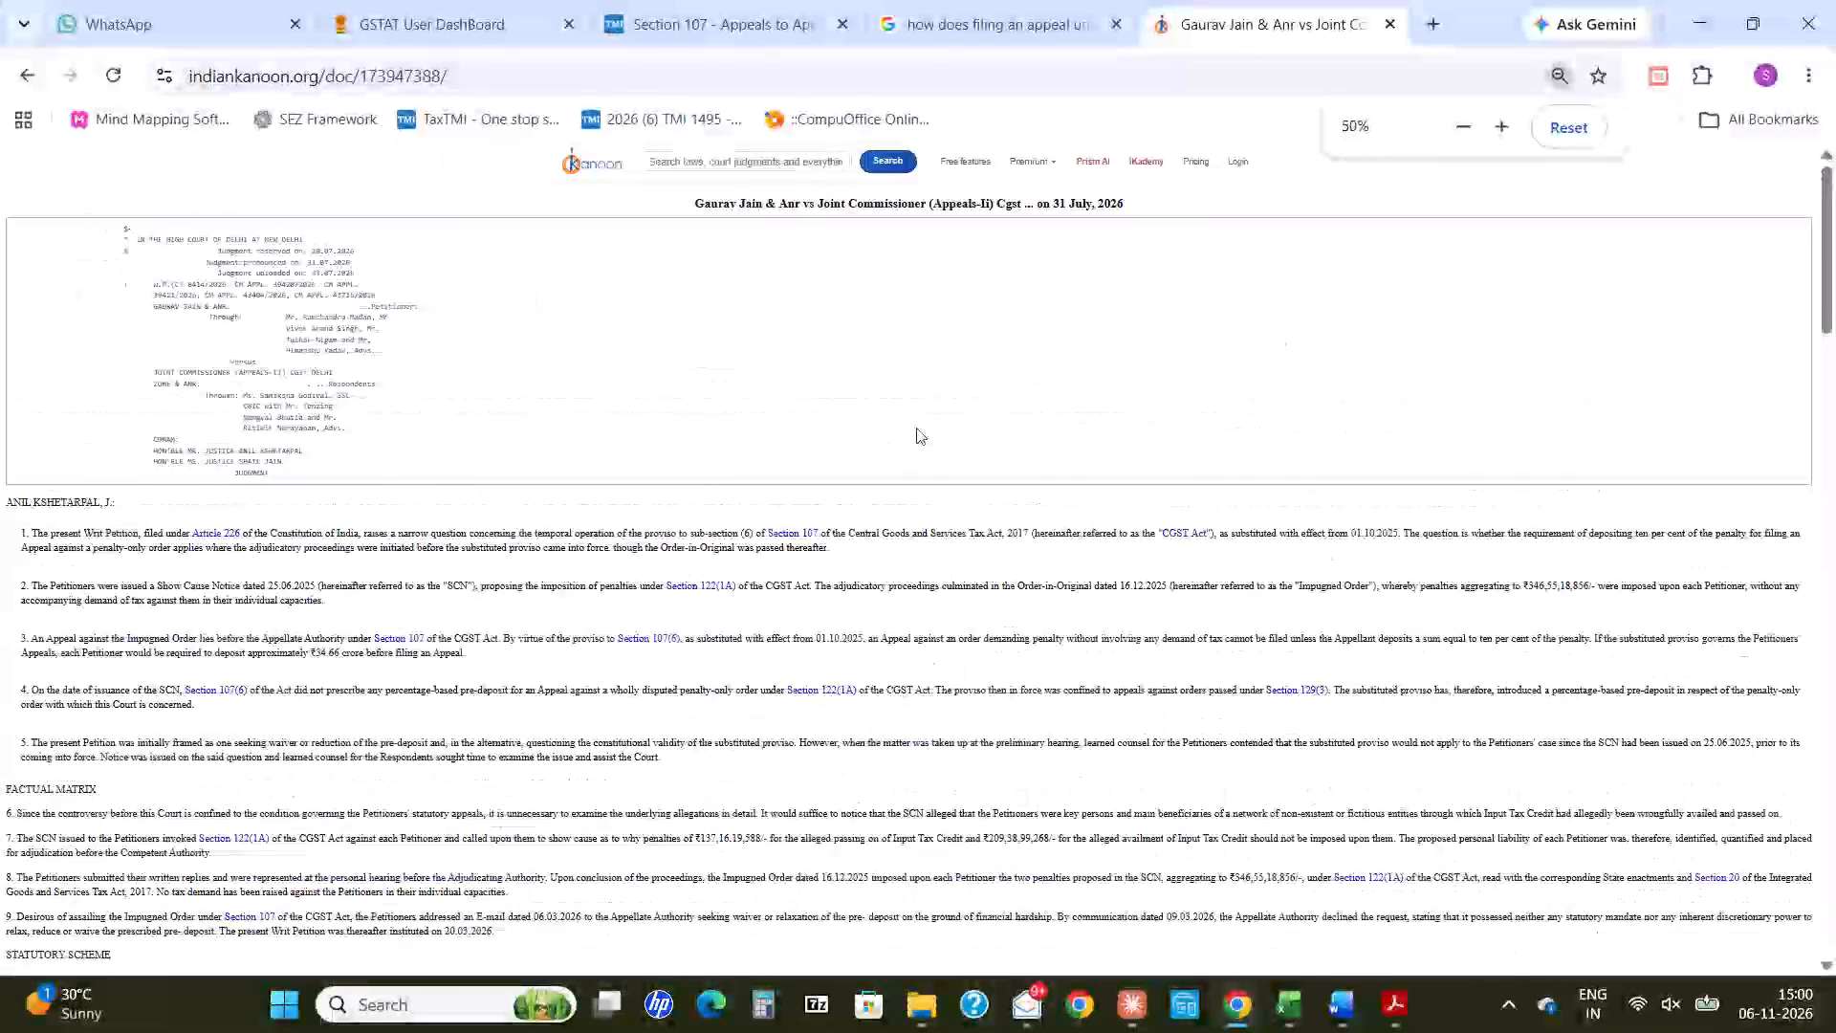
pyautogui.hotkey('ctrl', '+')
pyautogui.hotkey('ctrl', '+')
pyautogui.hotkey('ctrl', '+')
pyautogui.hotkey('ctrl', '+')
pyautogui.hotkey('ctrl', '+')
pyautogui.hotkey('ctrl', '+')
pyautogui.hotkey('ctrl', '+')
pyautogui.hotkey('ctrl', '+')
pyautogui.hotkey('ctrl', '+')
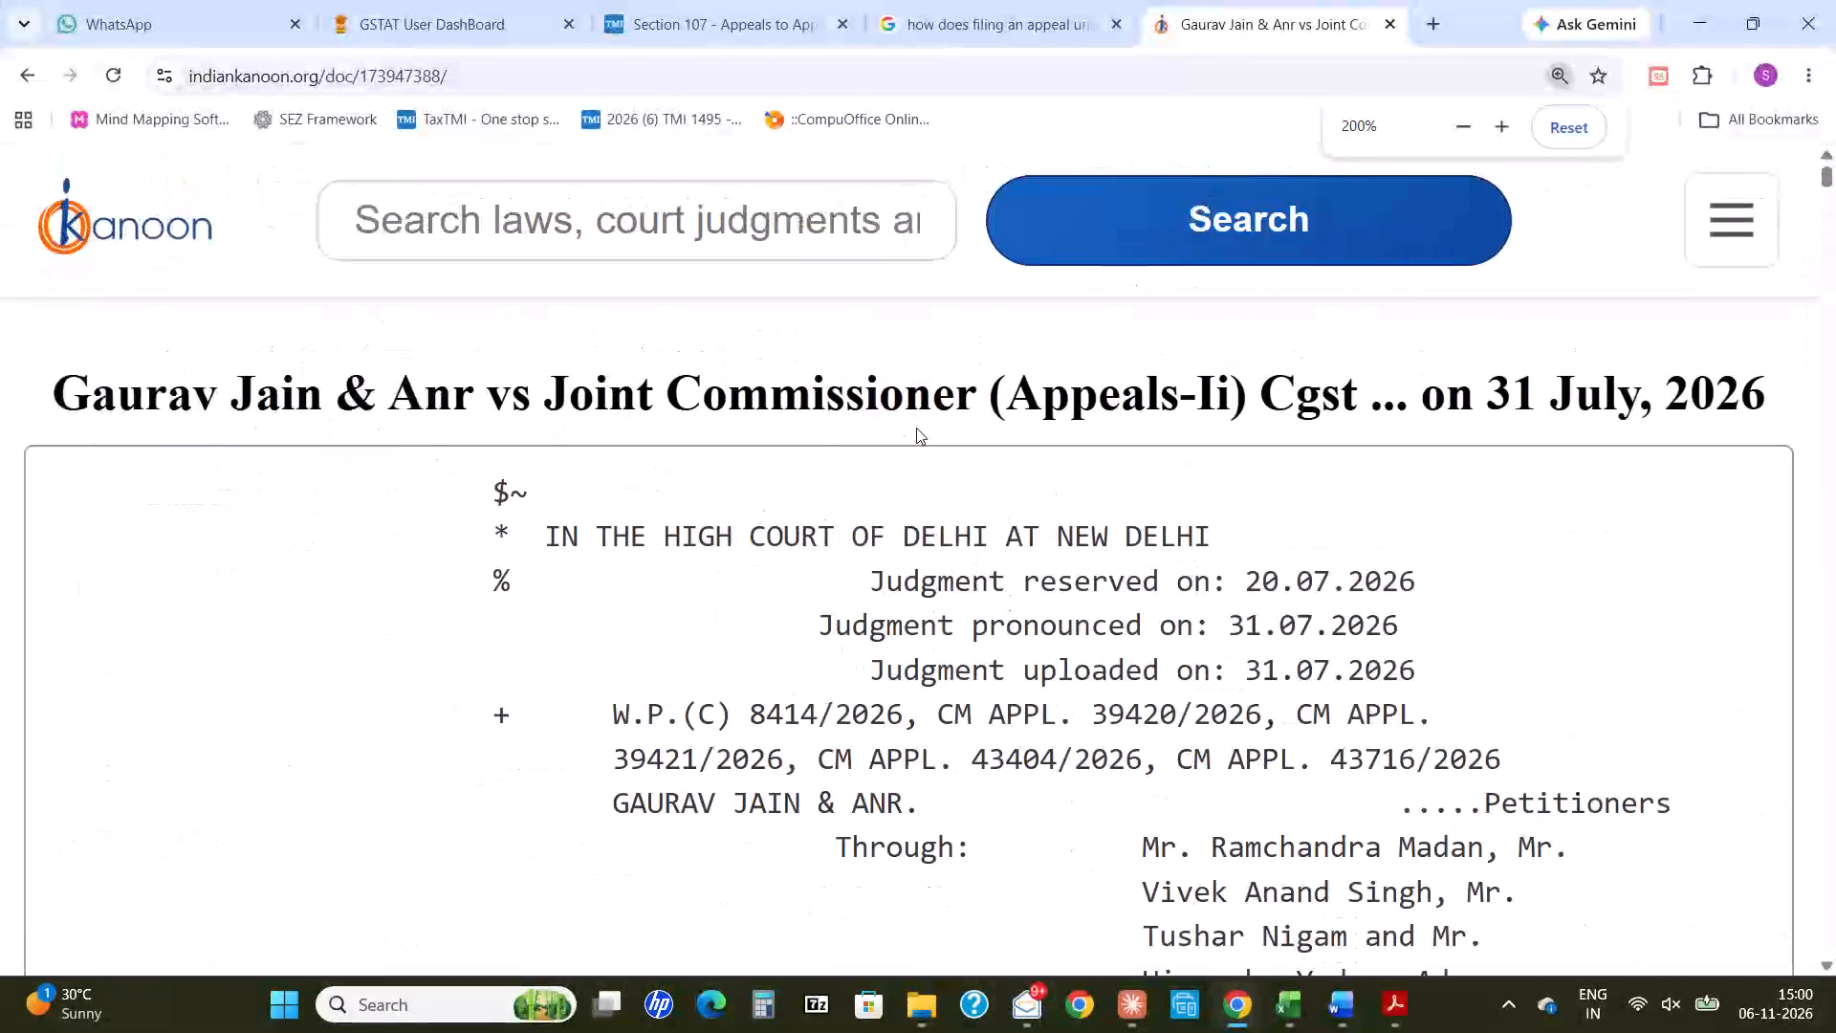
# Print the judgment on A4 paper with the scale set to Default.
pyautogui.hotkey('ctrl', 'p')
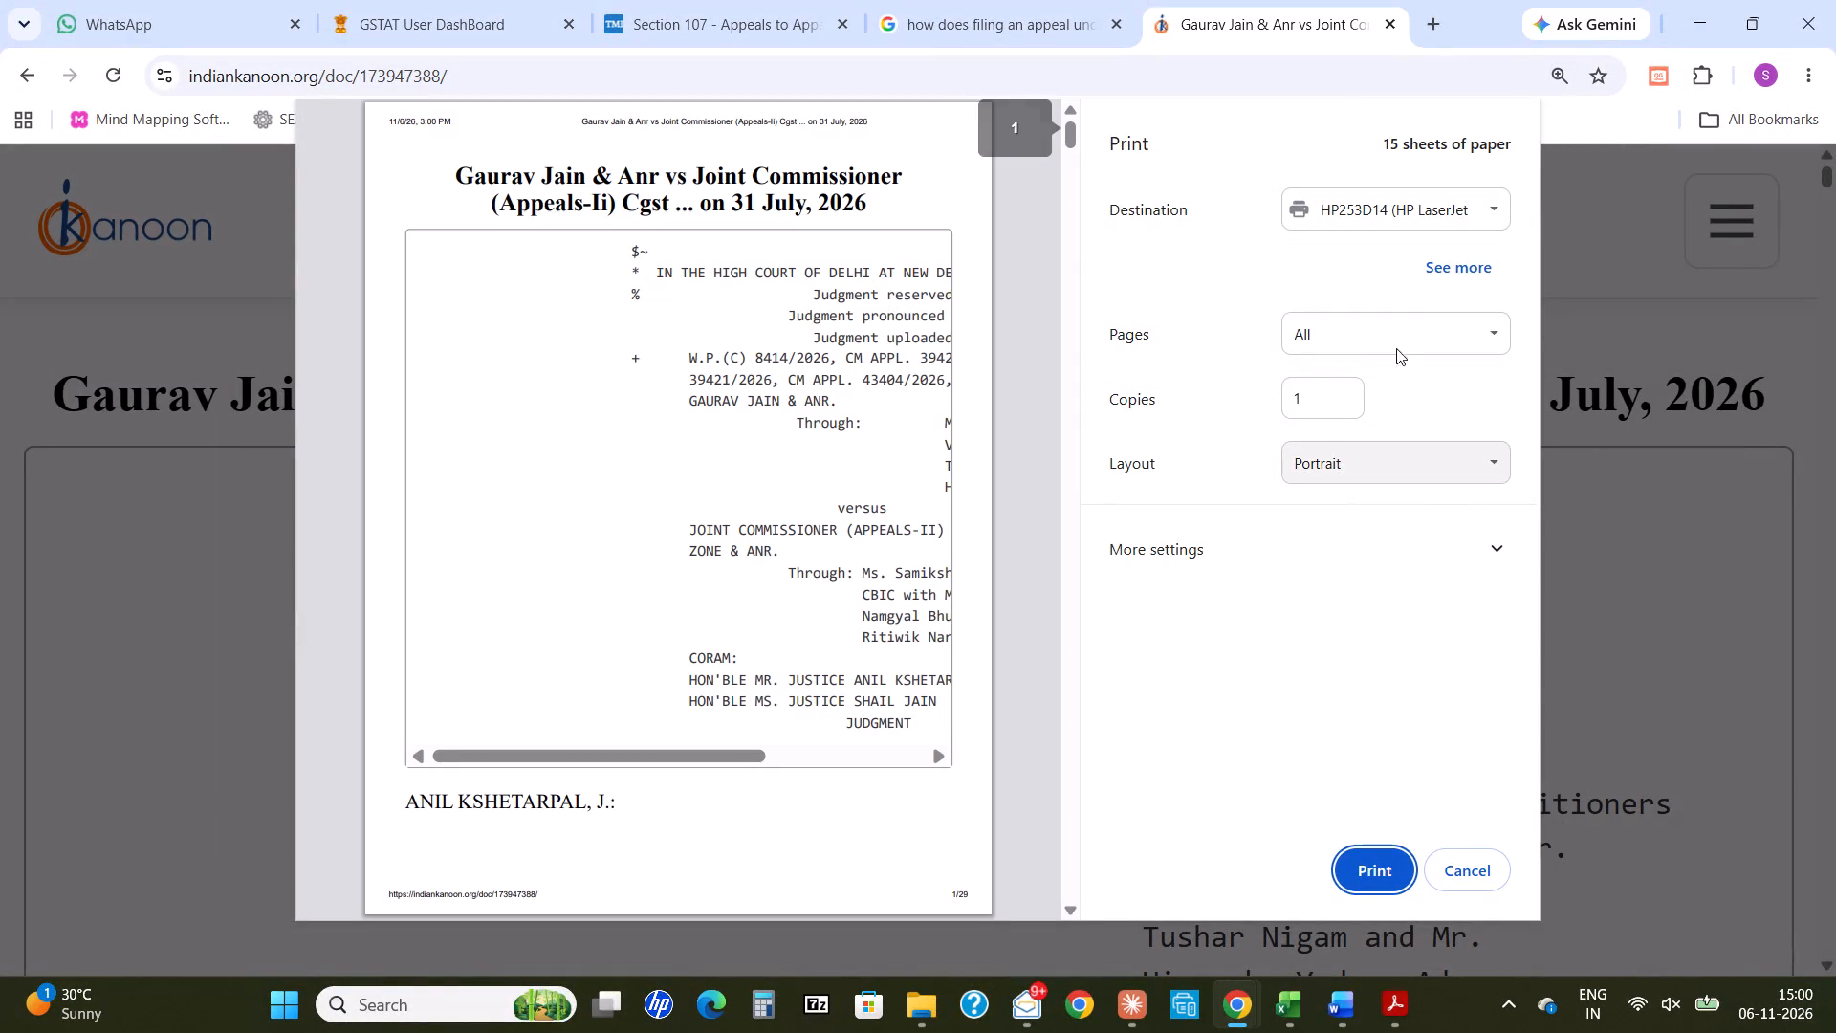
pyautogui.click(1364, 461)
pyautogui.click(1369, 550)
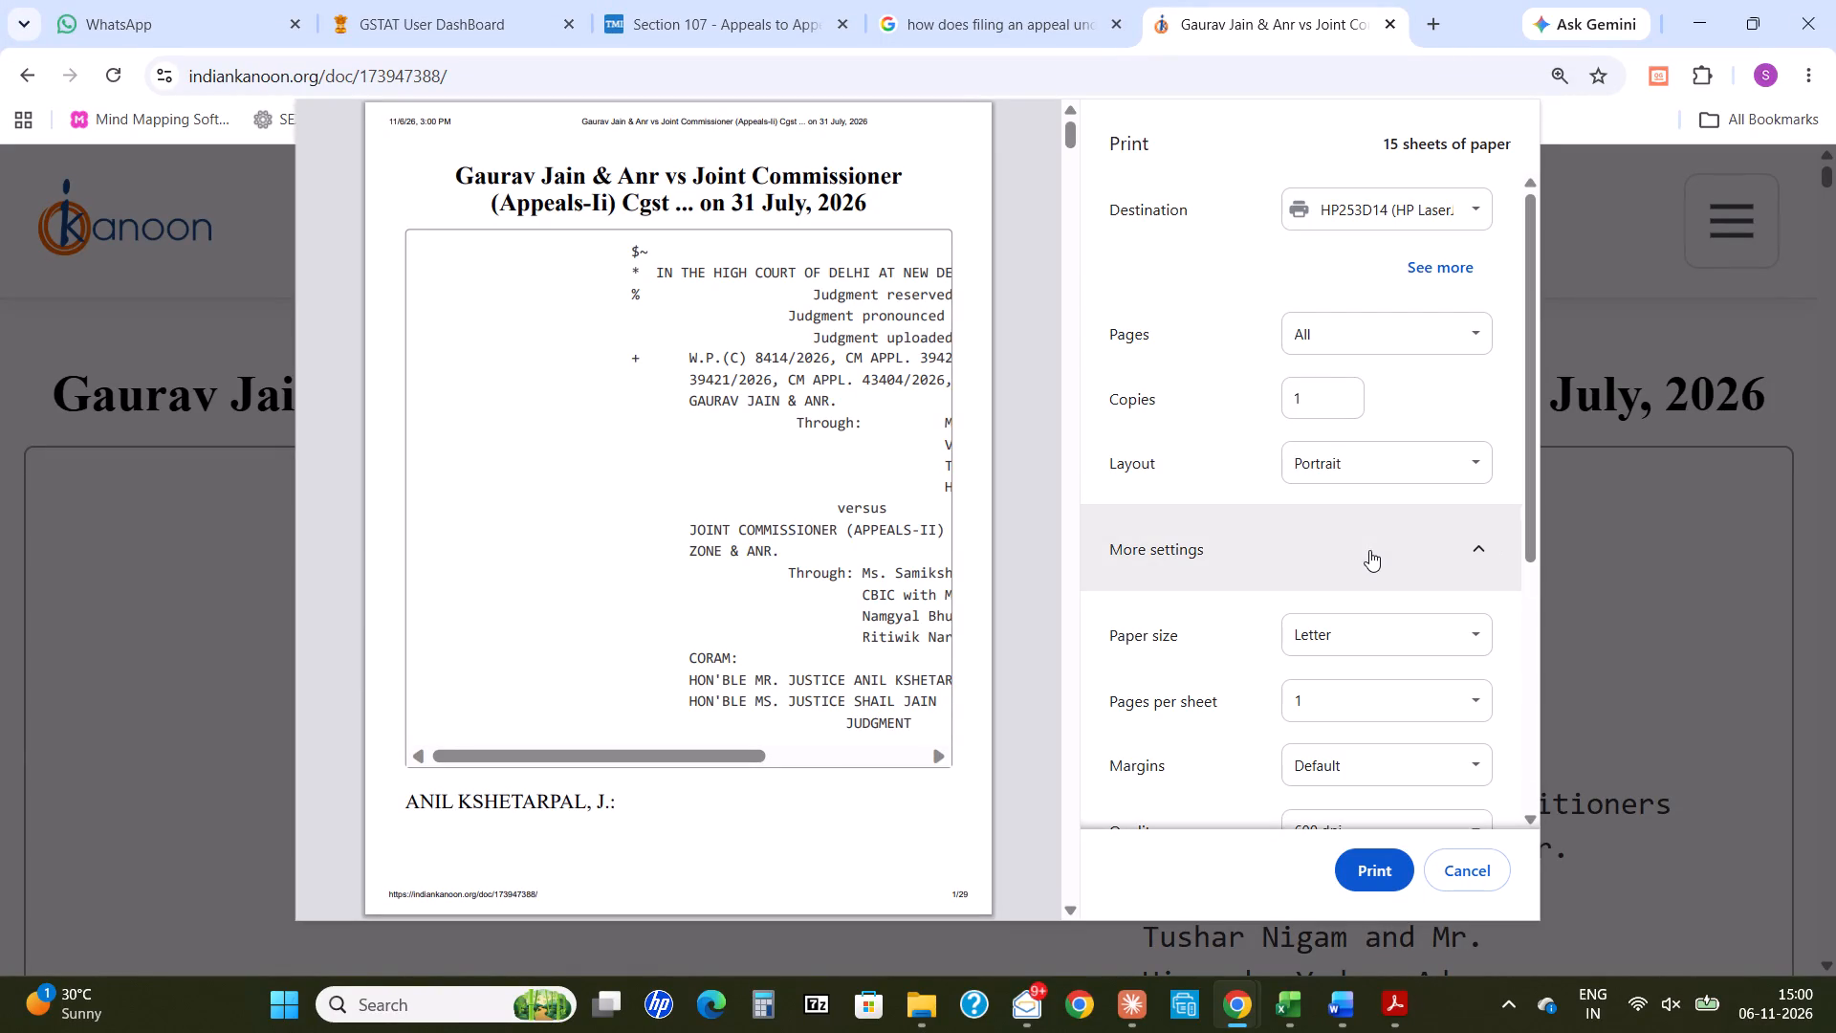
pyautogui.click(1353, 648)
pyautogui.click(1426, 226)
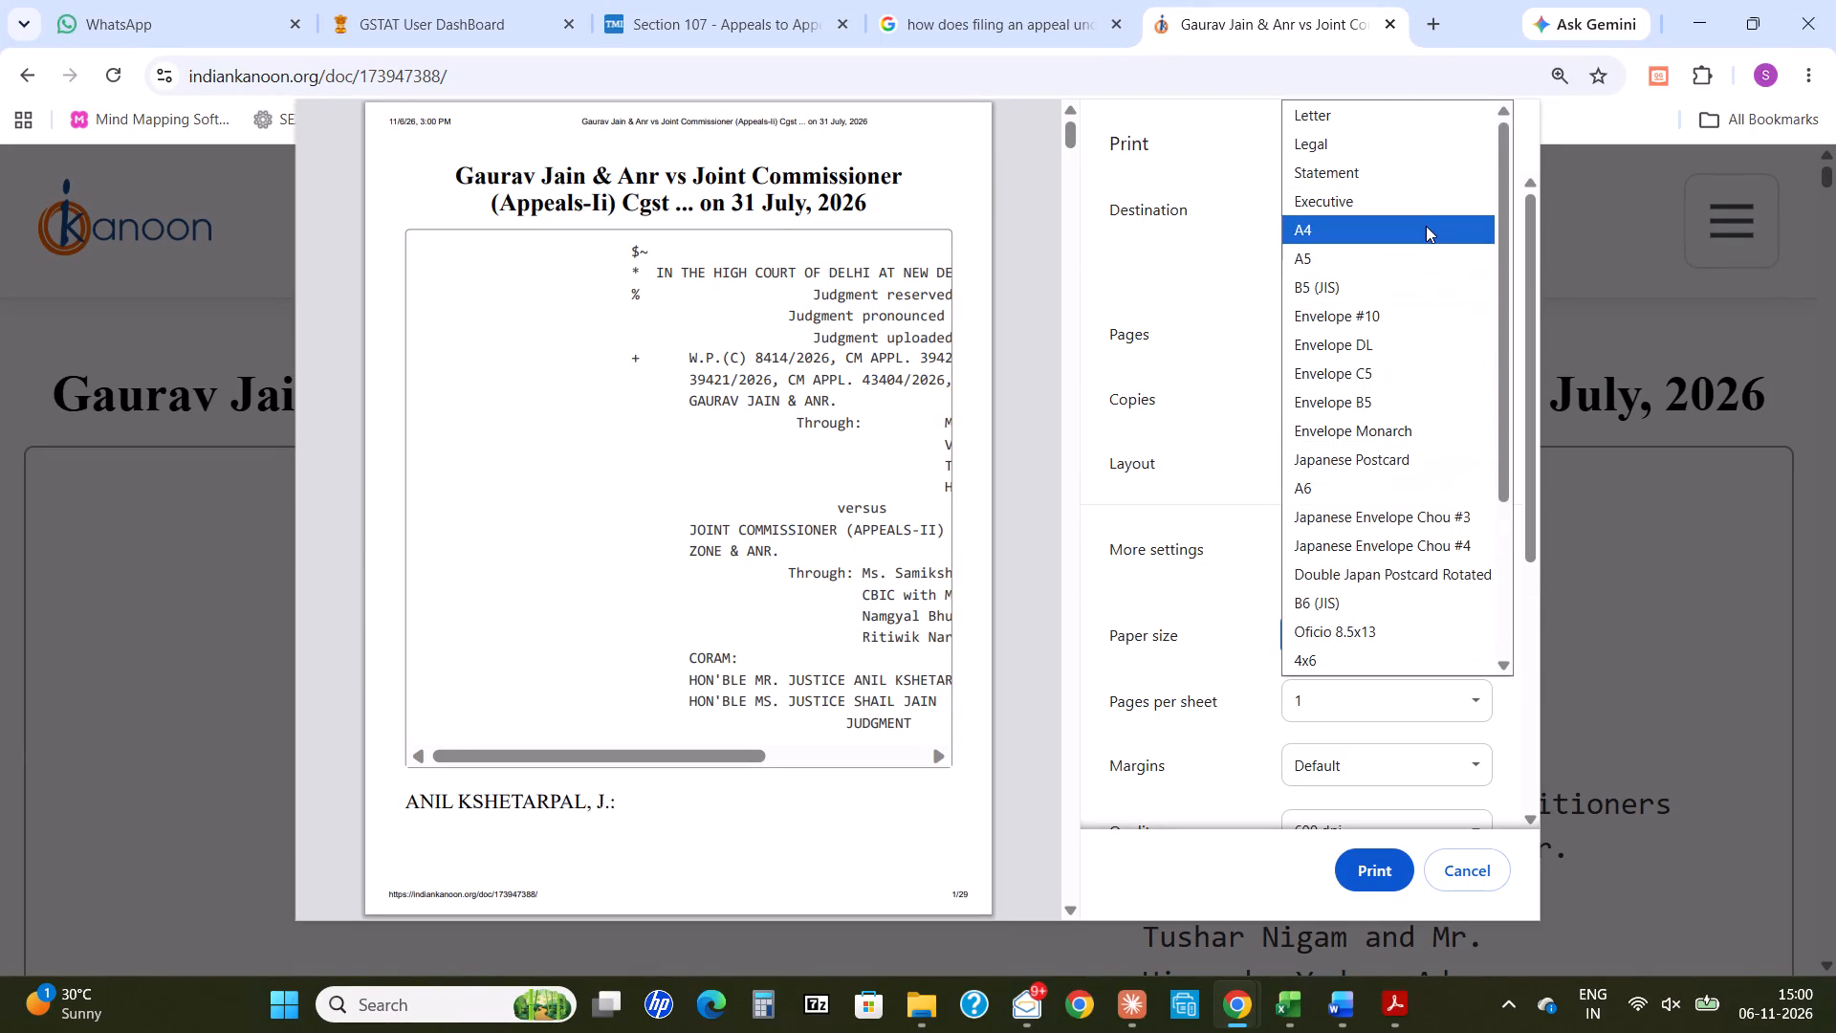
pyautogui.scroll(-1, 1314, 636)
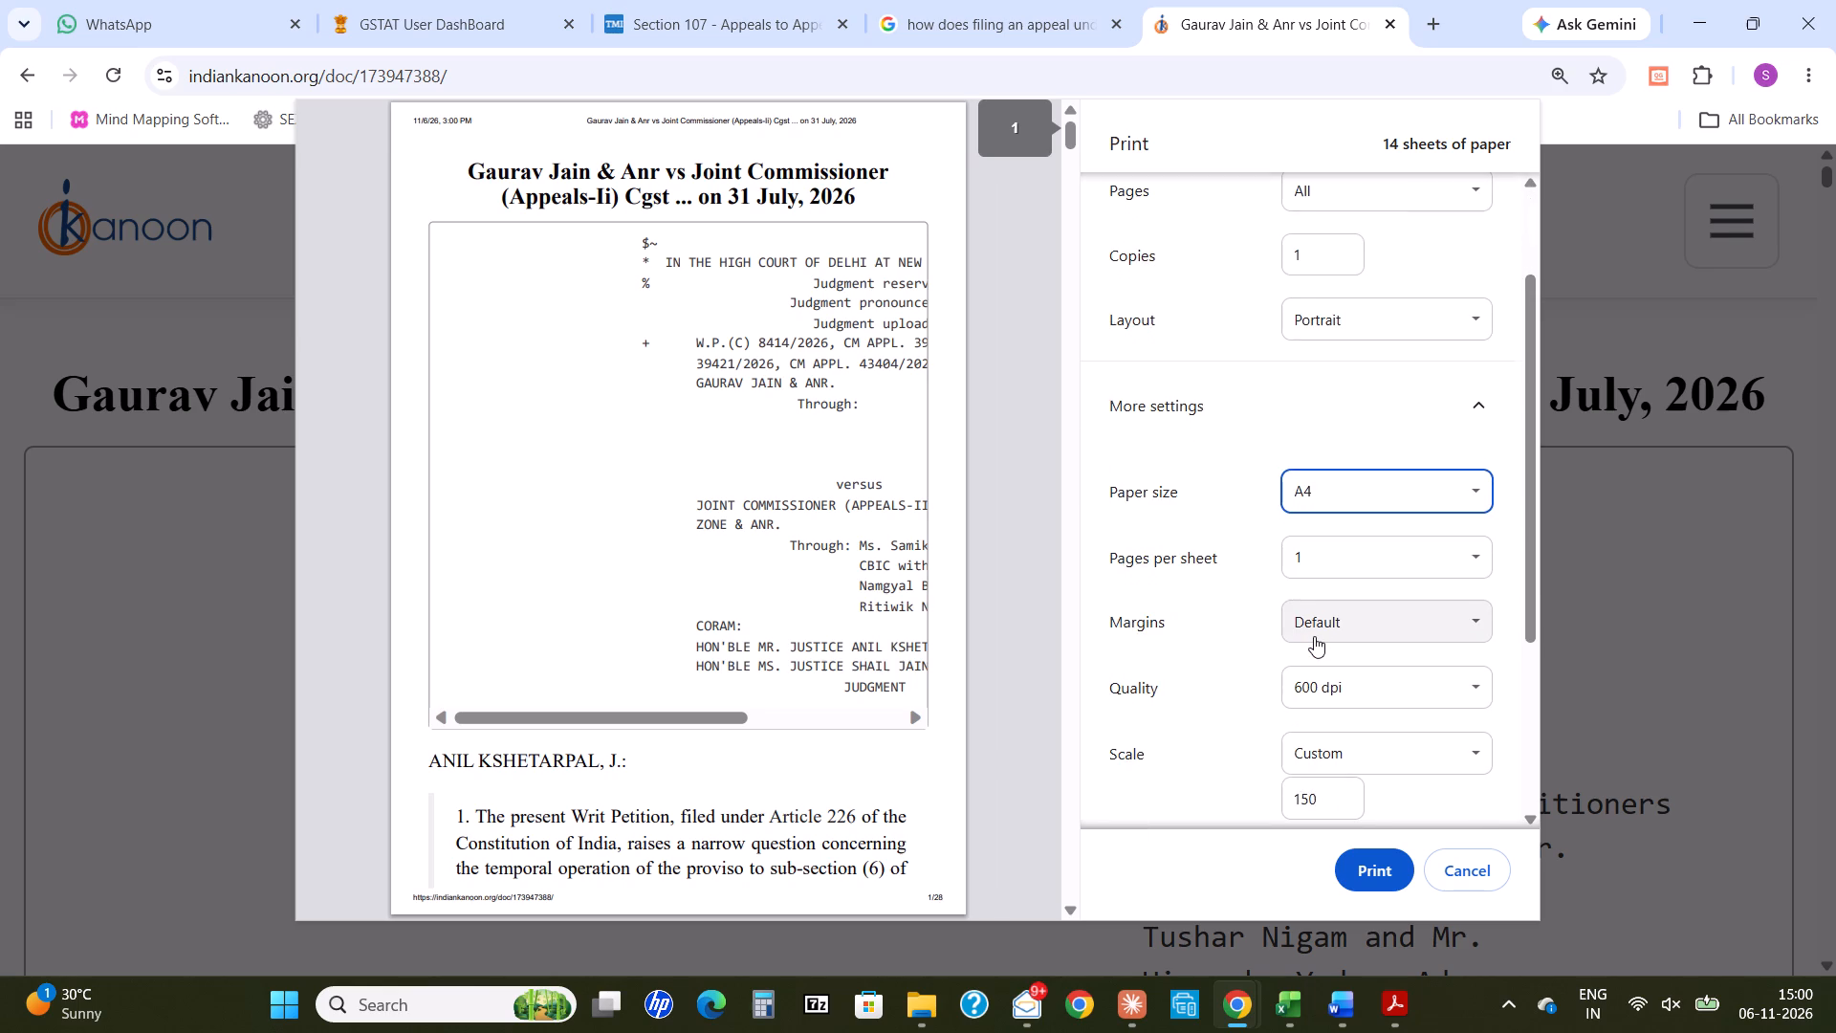
pyautogui.click(1345, 736)
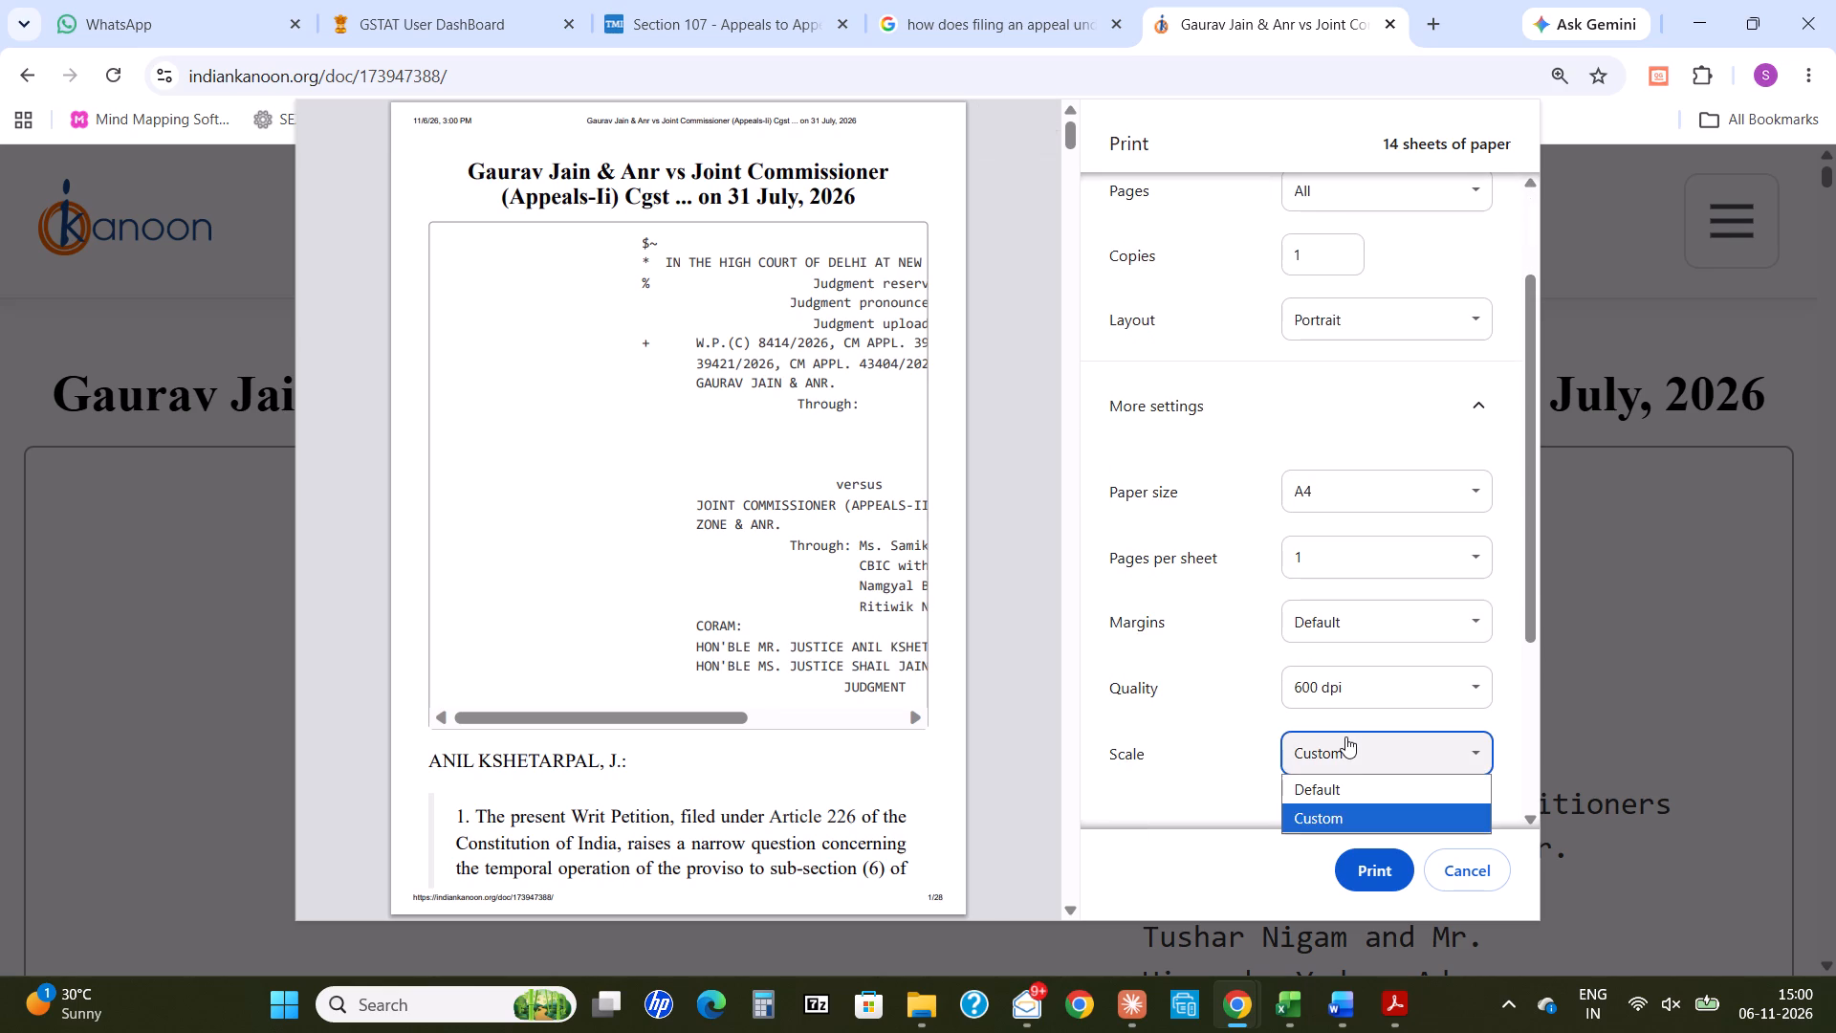
pyautogui.scroll(-1, 1352, 784)
pyautogui.click(1352, 784)
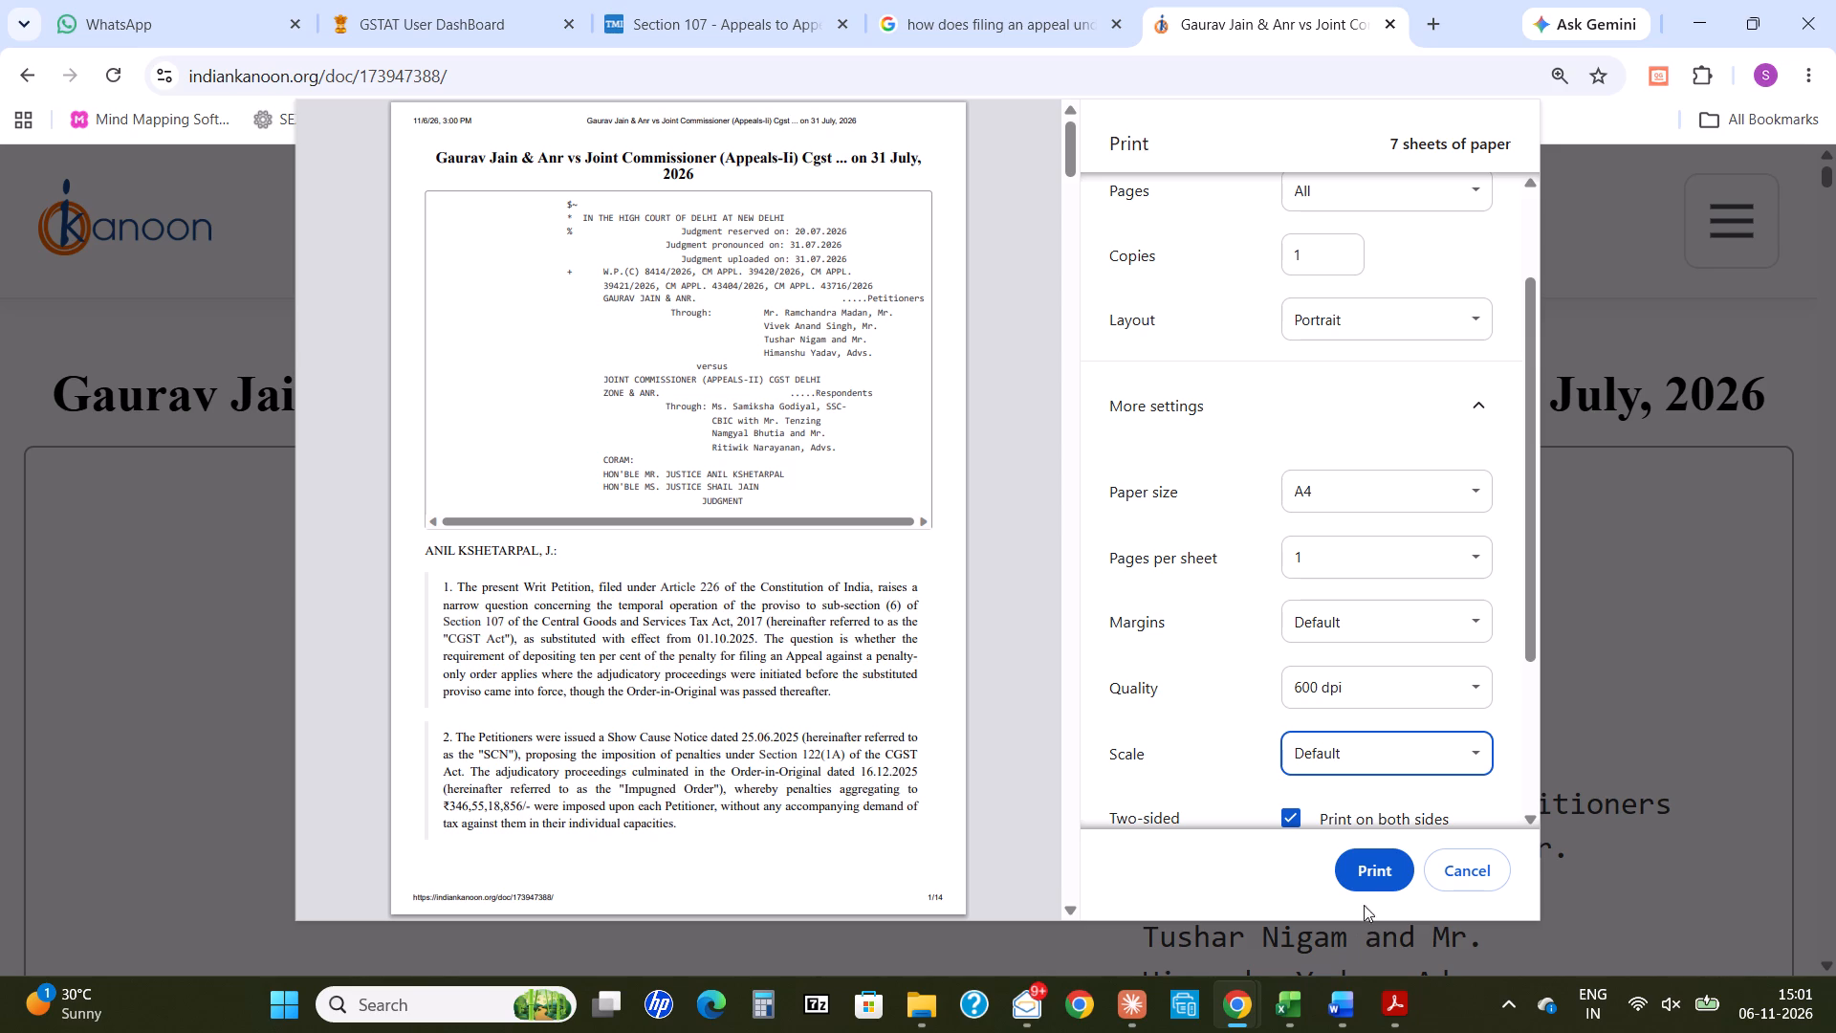
pyautogui.click(1364, 865)
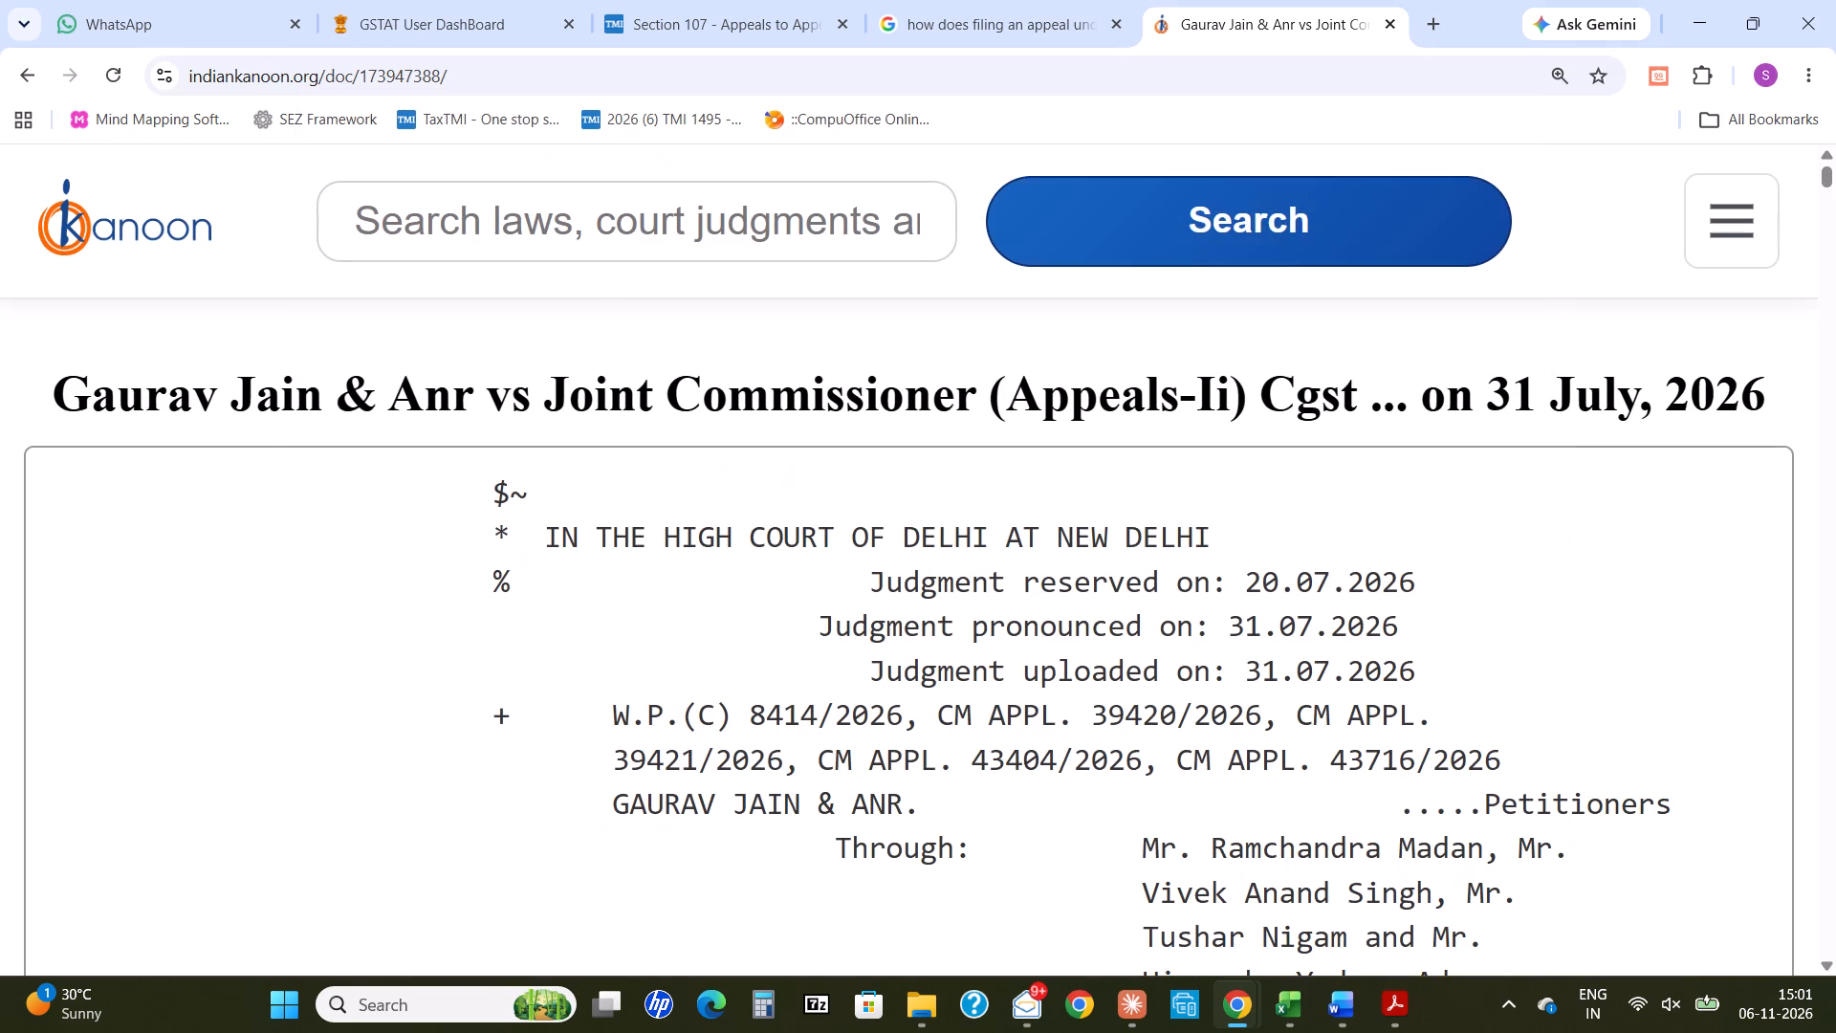
# Return to the Section 107 search results and read the AI Overview on how the recovery stay operates.
pyautogui.hotkey('ctrl', 'shift', 'Tab')
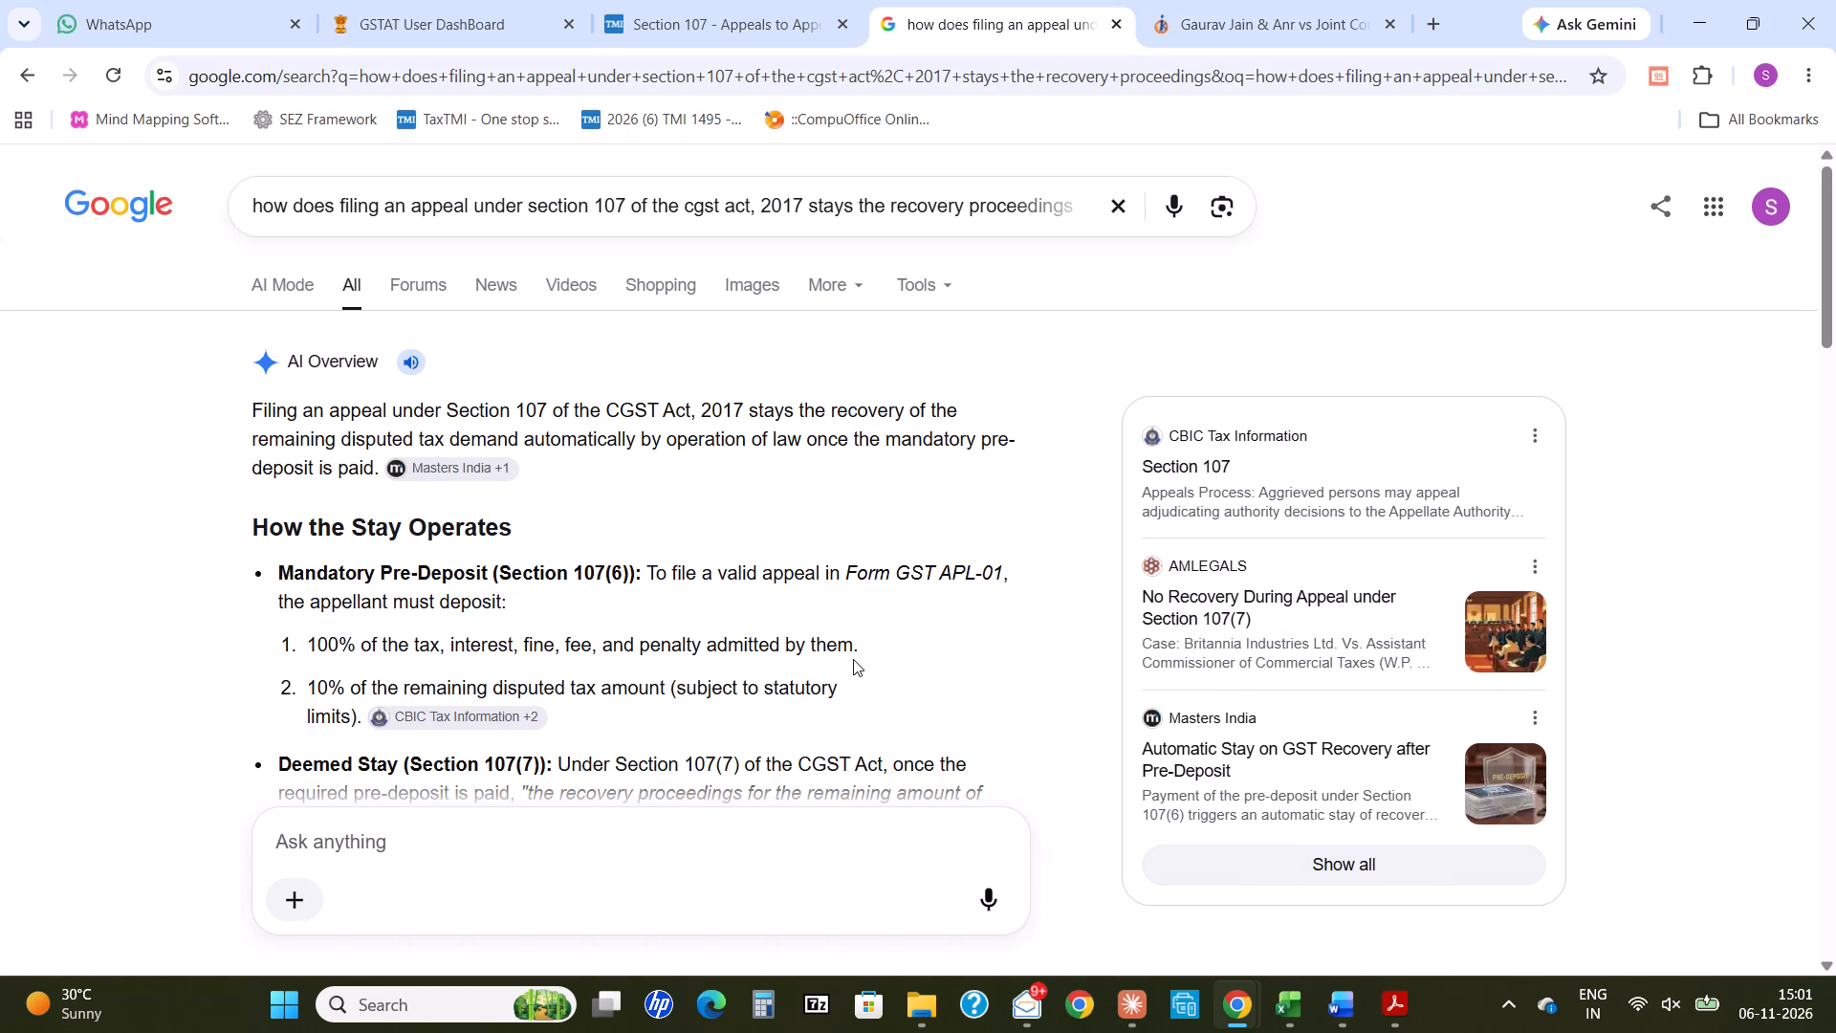
pyautogui.scroll(-2, 853, 659)
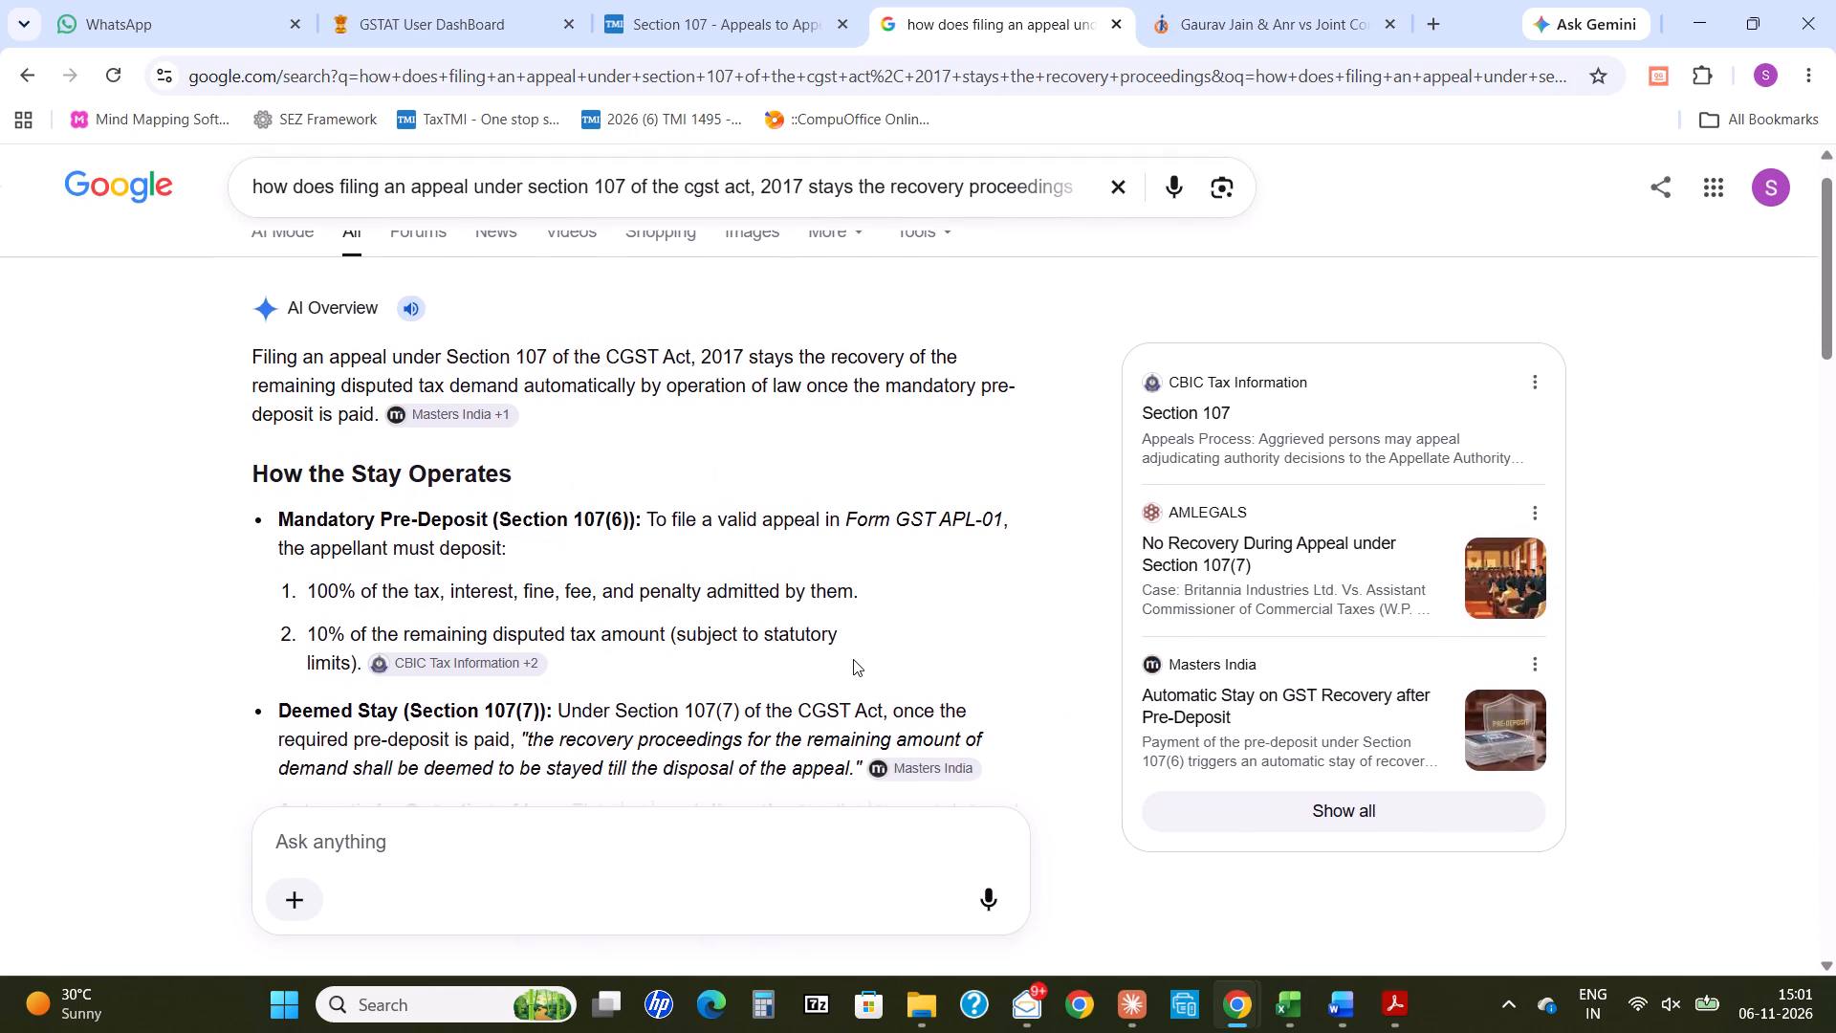
pyautogui.scroll(-1, 853, 659)
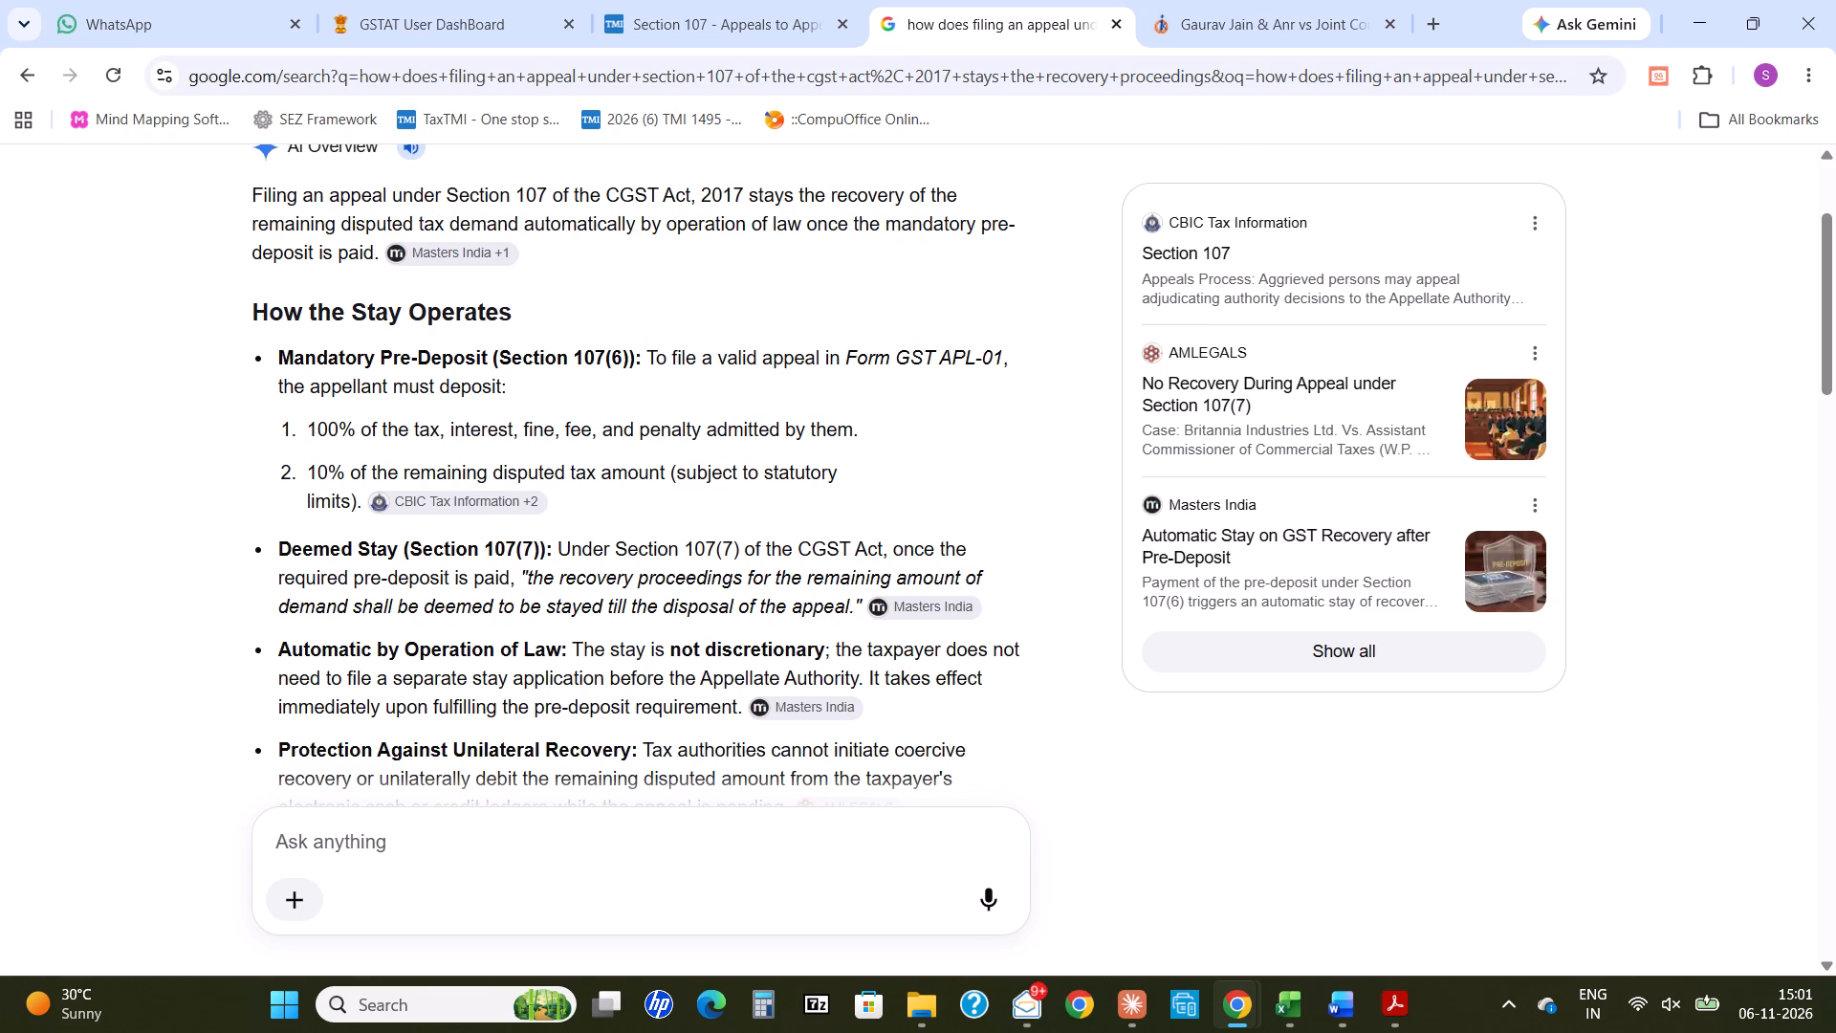
pyautogui.scroll(-1, 841, 648)
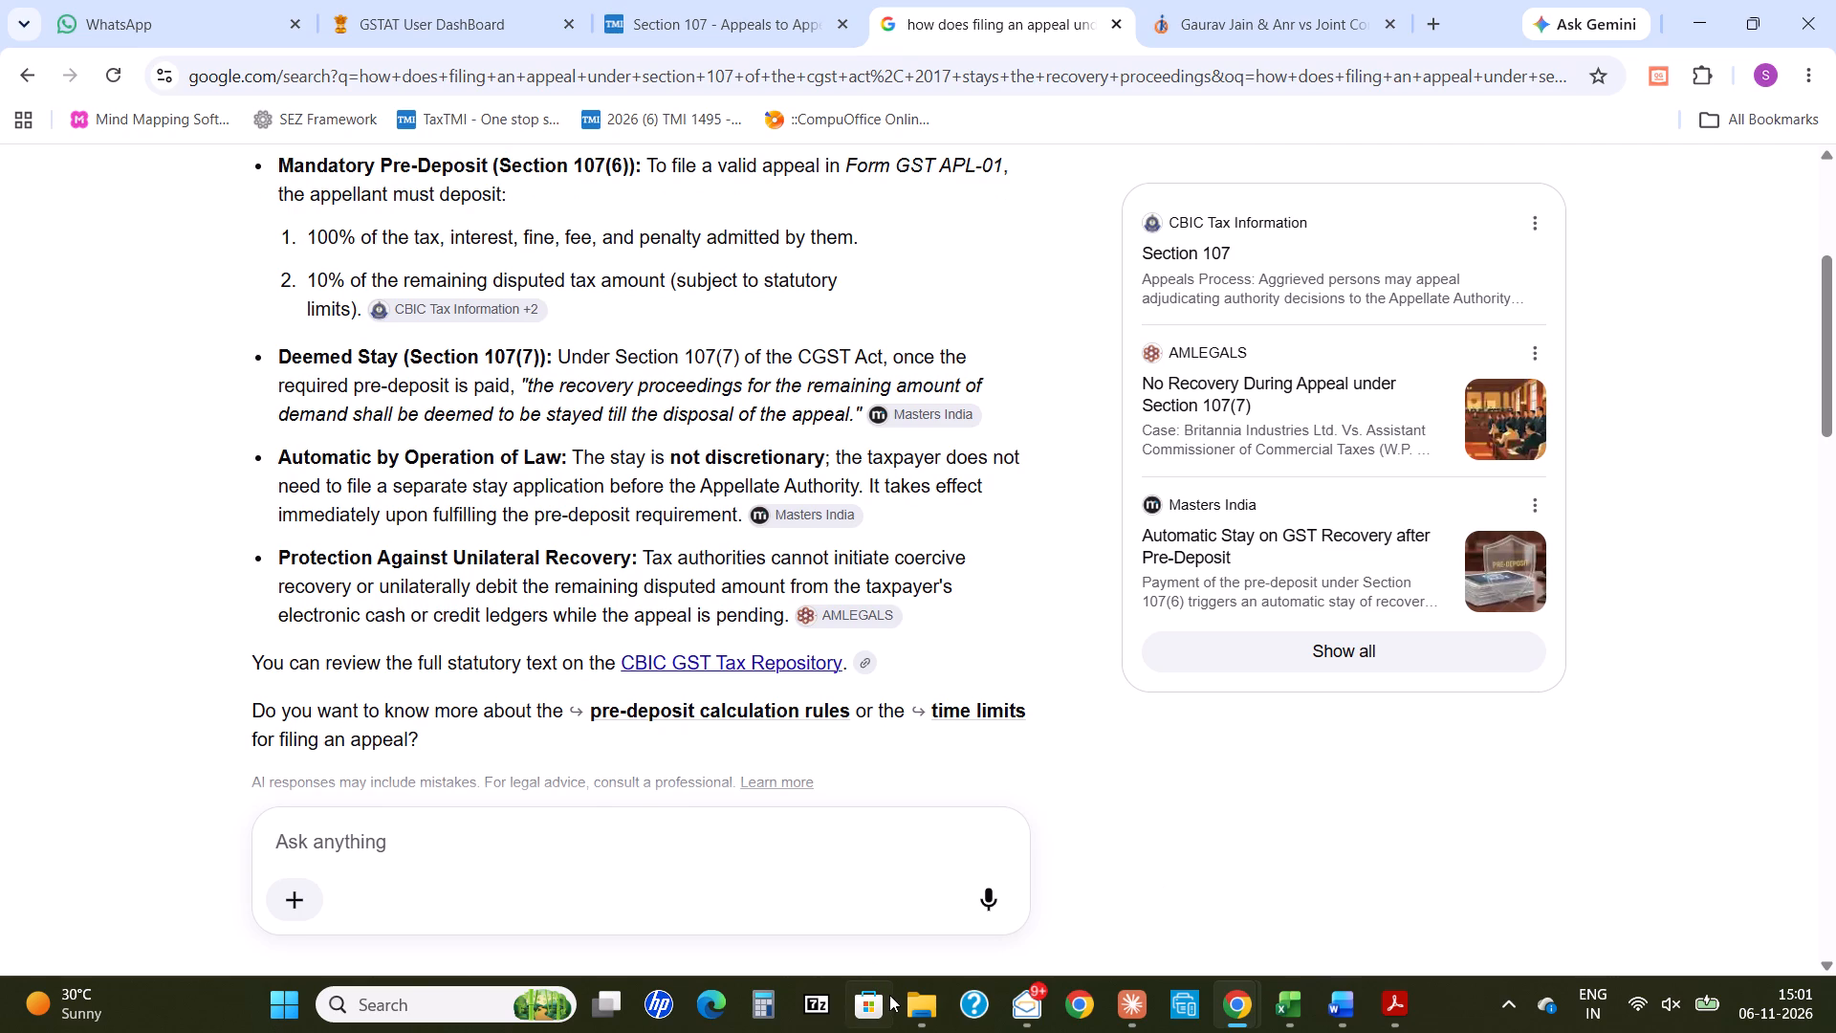
# In File Explorer, go from the Exhibits folder to the Online filed doc folder under Mindcomp's APL 01.
pyautogui.click(968, 814)
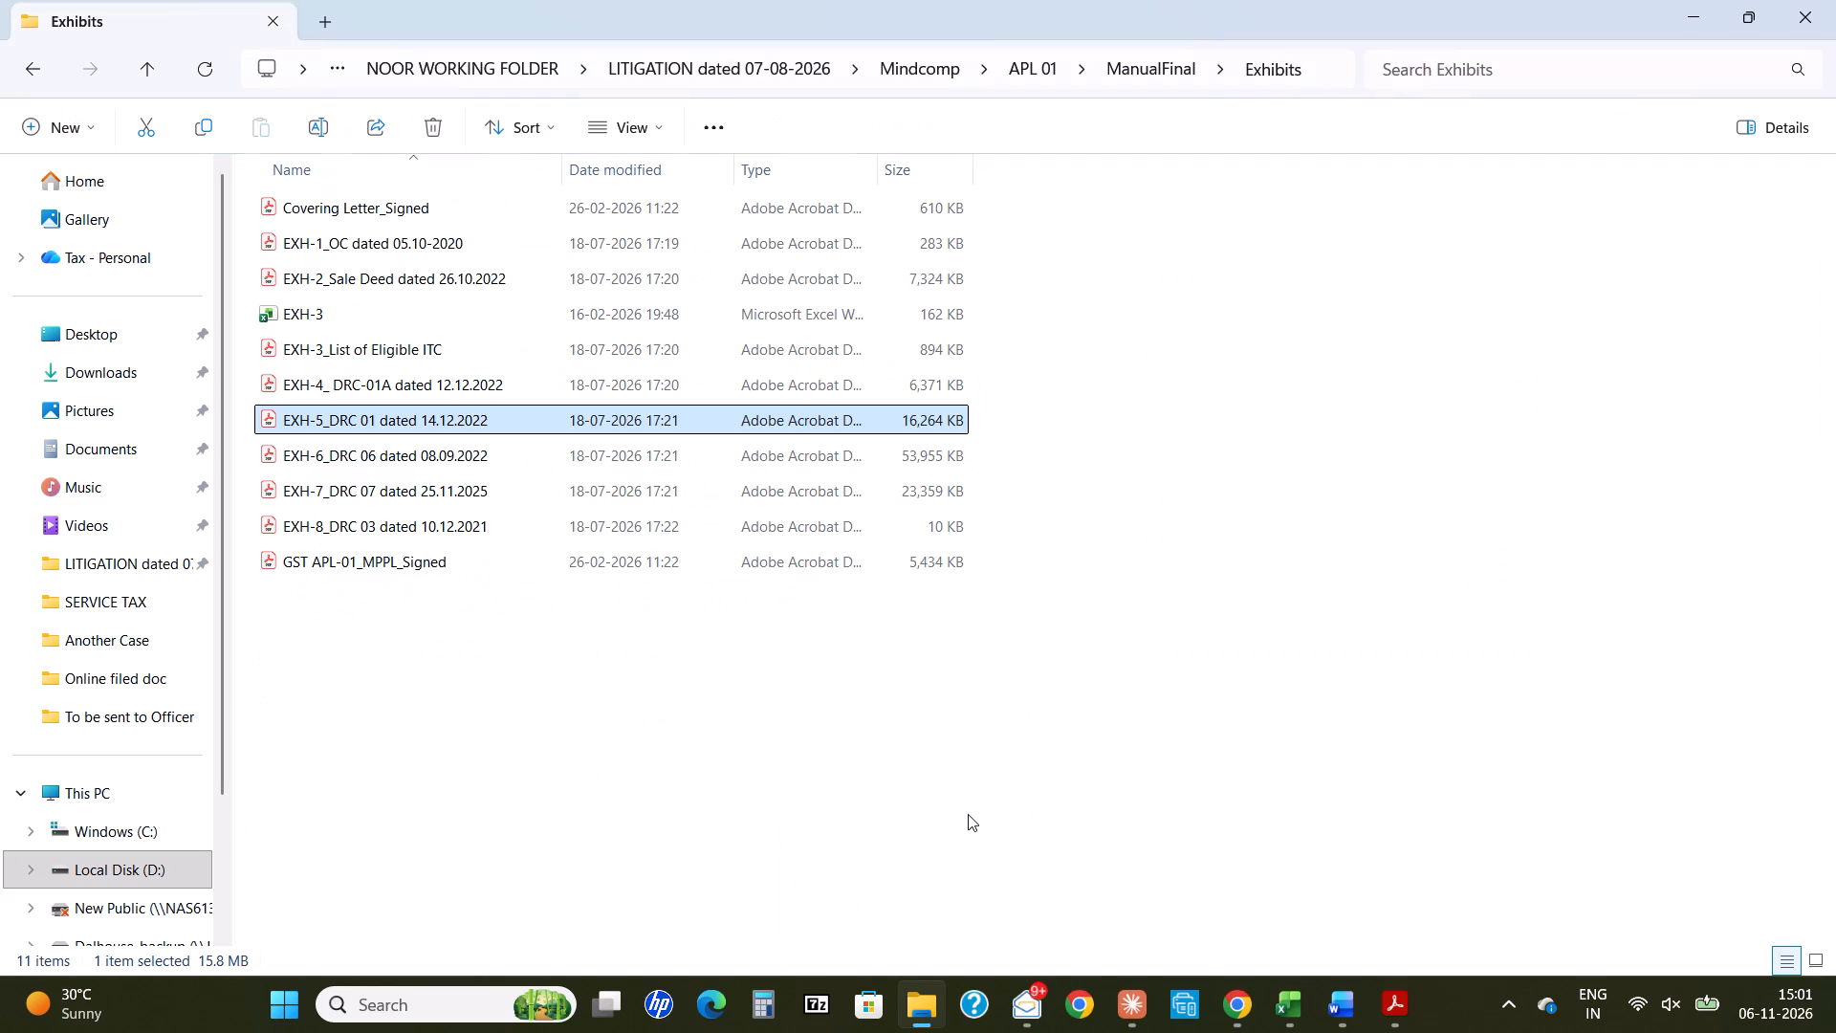
pyautogui.press('BackSpace')
pyautogui.press('Down')
pyautogui.press('Down')
pyautogui.press('Down')
pyautogui.press('Down')
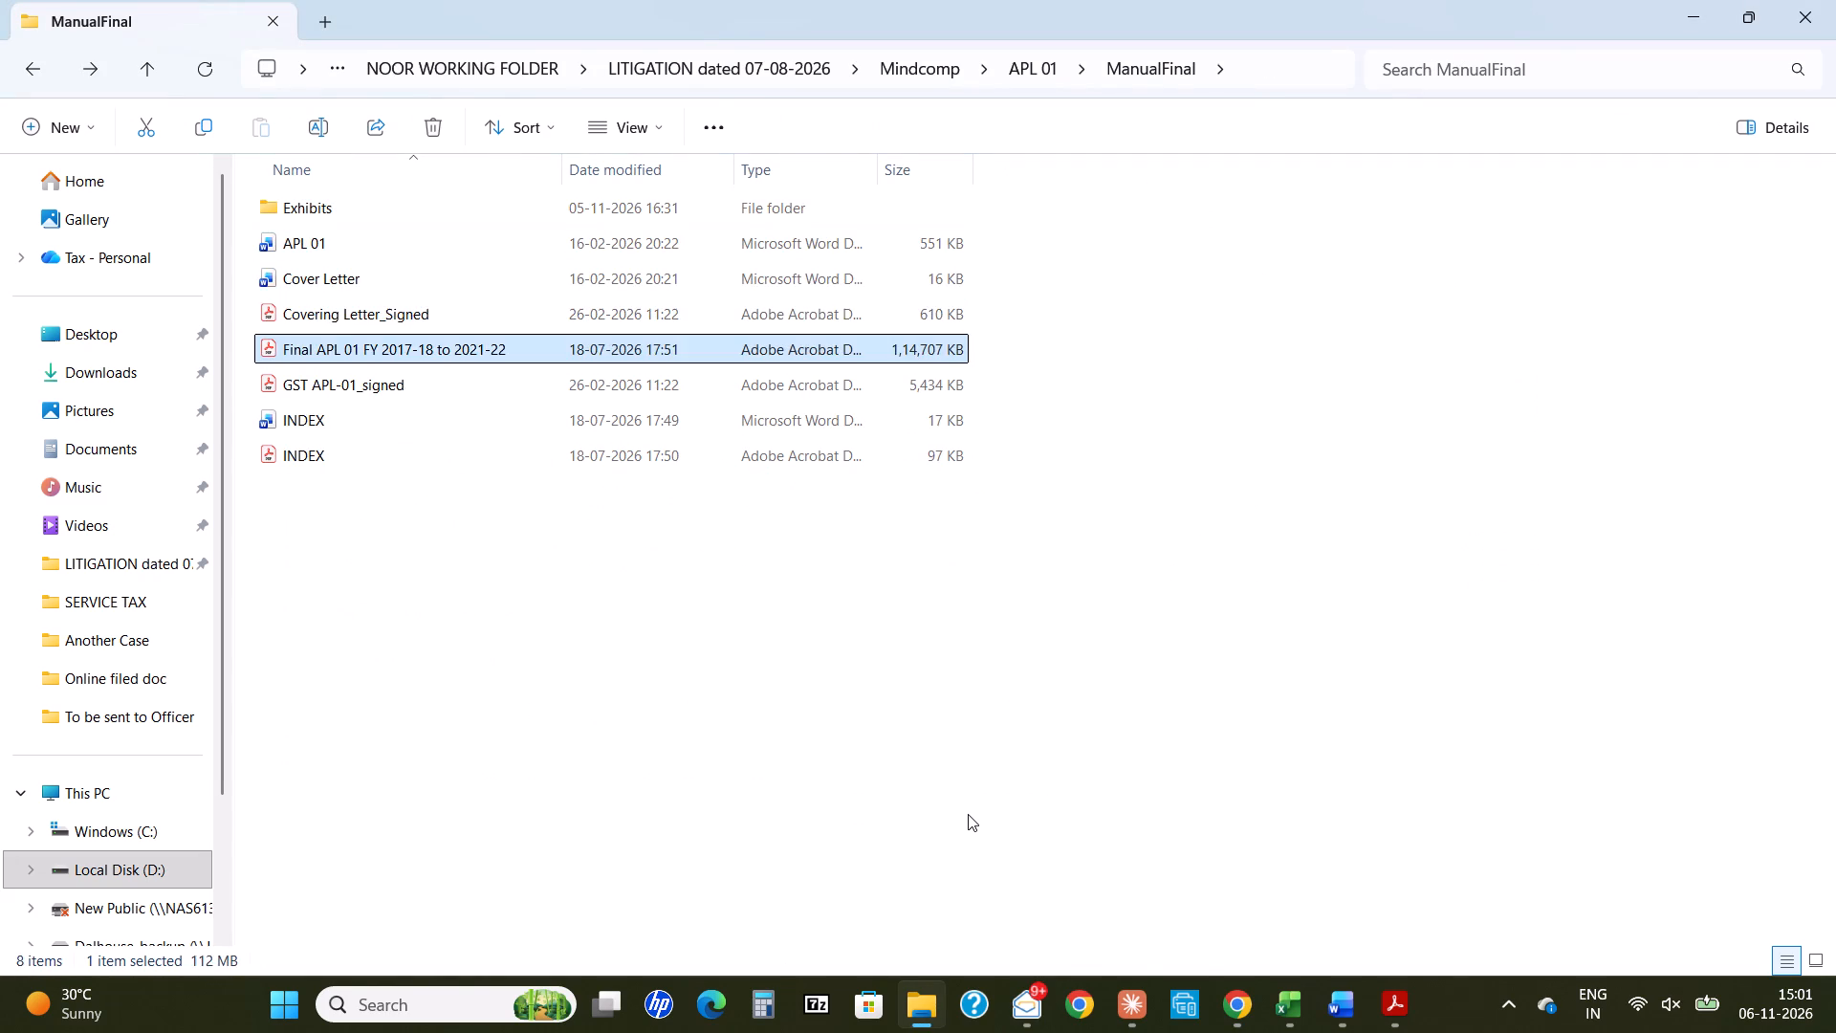
pyautogui.press('BackSpace')
pyautogui.press('Down')
pyautogui.press('Return')
# Open the COD with Attachments PDF and hide its comments pane for reading.
pyautogui.press('Down')
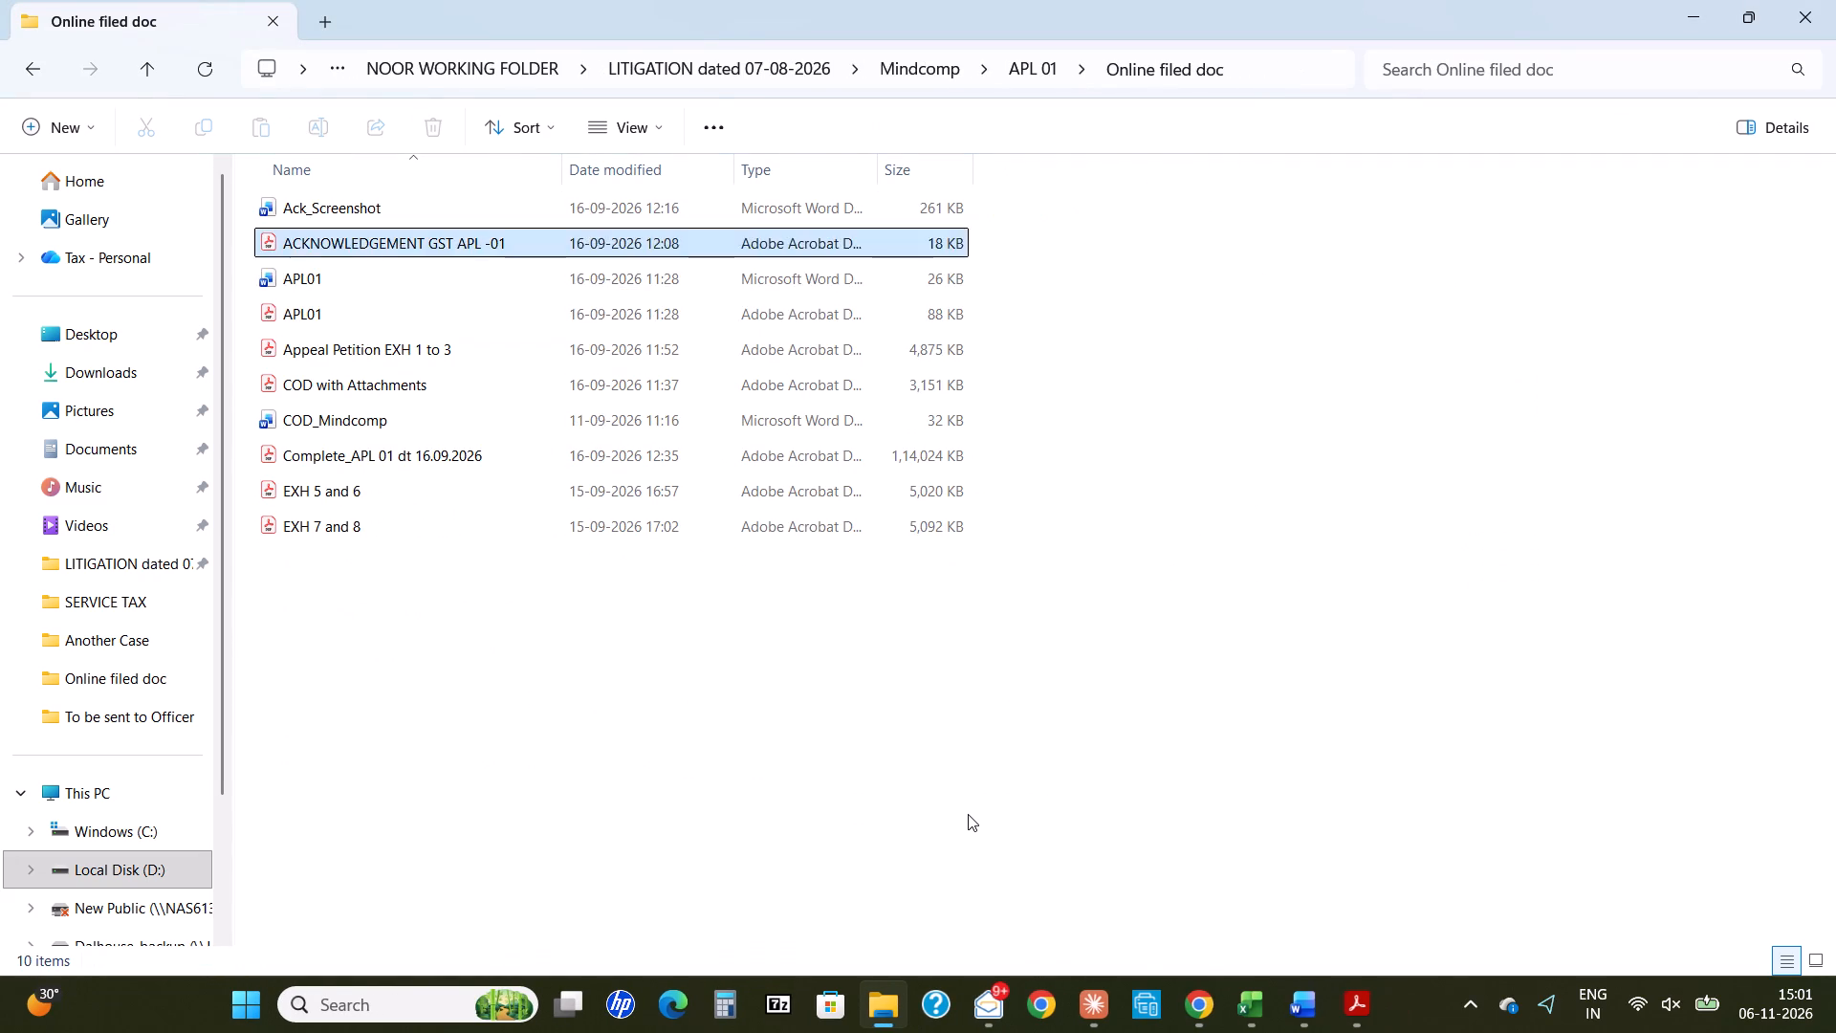
pyautogui.press('Down')
pyautogui.press('Down')
pyautogui.press('Down')
pyautogui.press('Down')
pyautogui.press('Down')
pyautogui.press('Up')
pyautogui.press('Return')
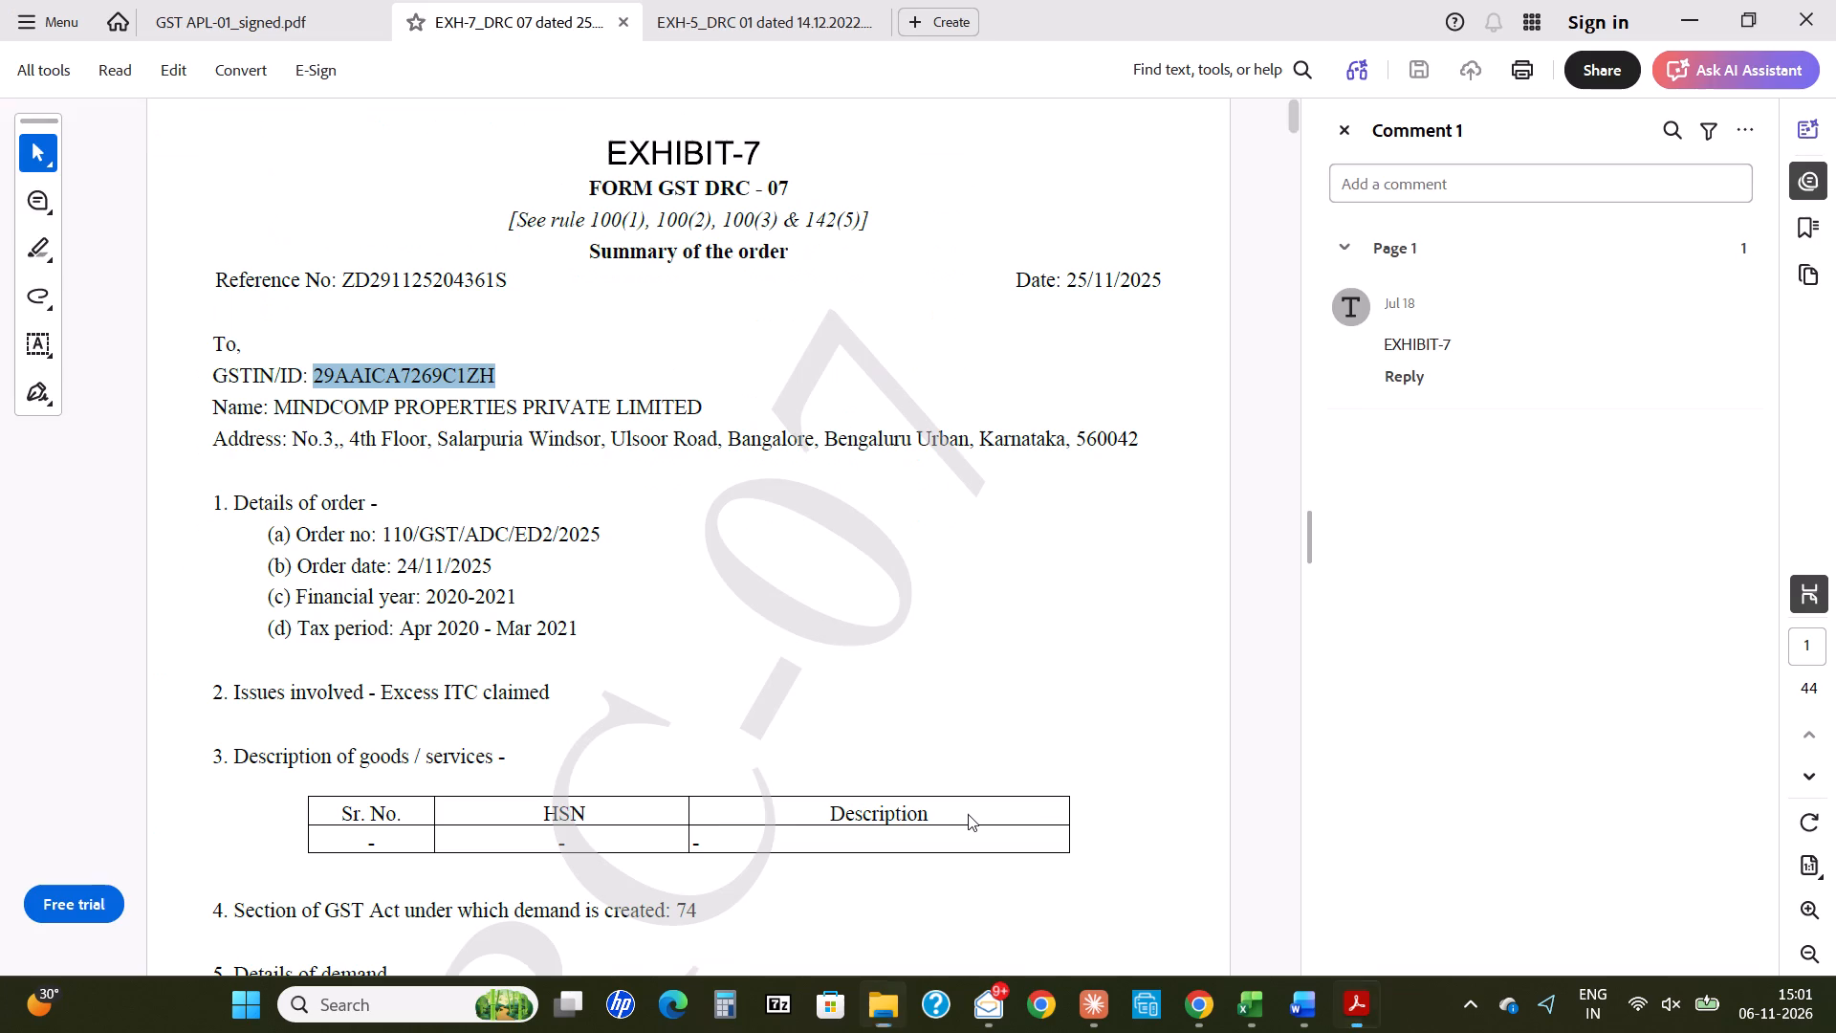
pyautogui.press('Escape')
pyautogui.scroll(-10, 1037, 716)
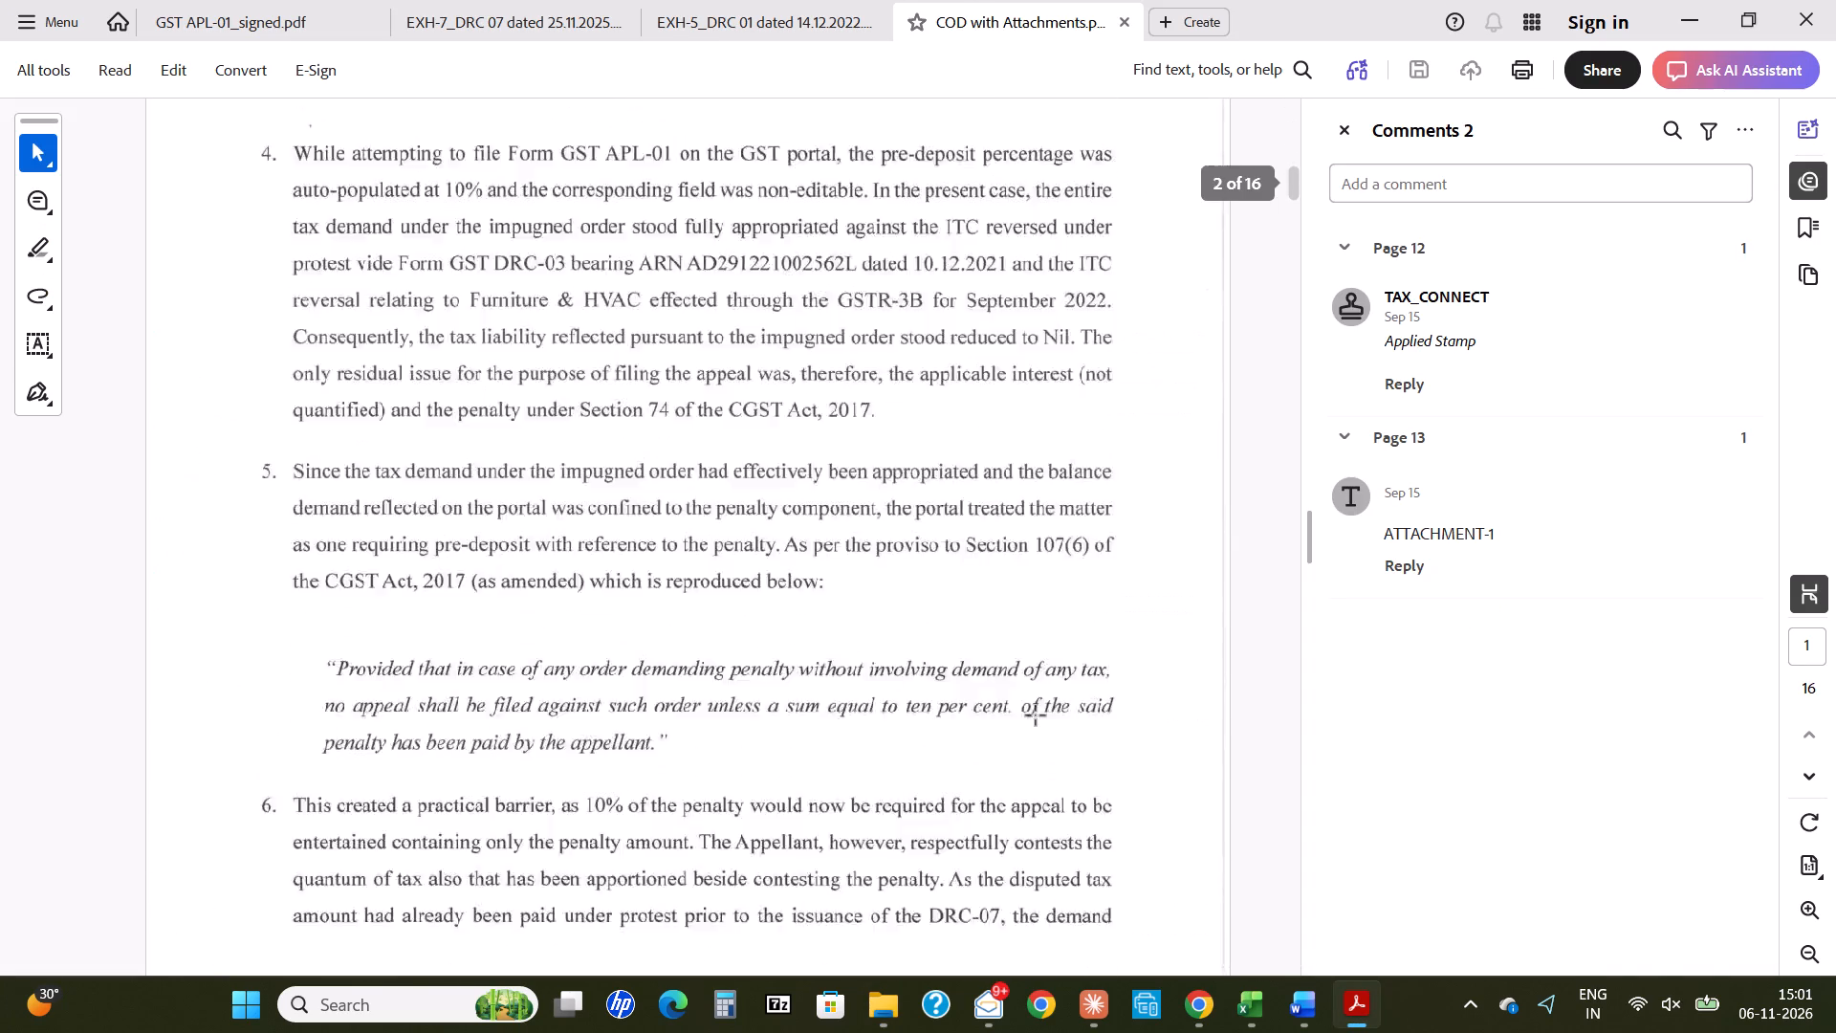
pyautogui.click(1344, 129)
# Read the condonation application's account of the portal difficulty and its Sufficient Cause submissions, including the Calcutta High Court rulings cited.
pyautogui.scroll(-3, 1175, 506)
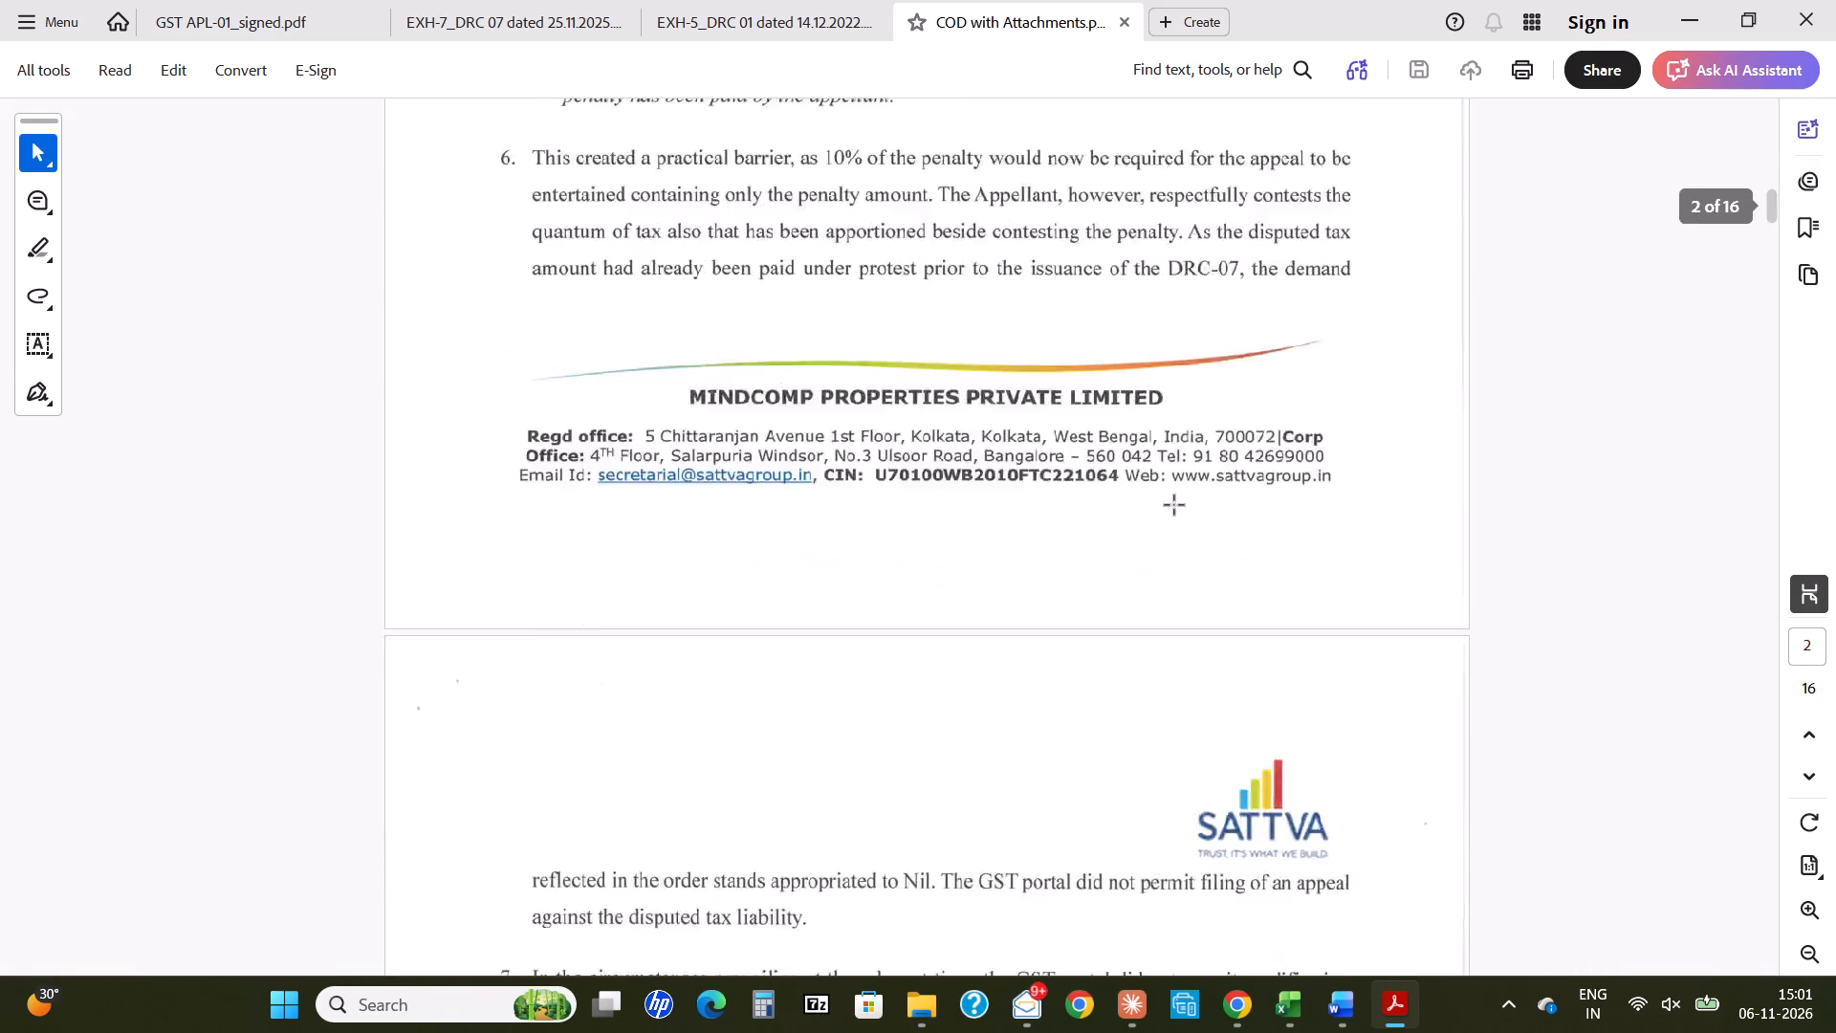
pyautogui.scroll(-18, 1175, 506)
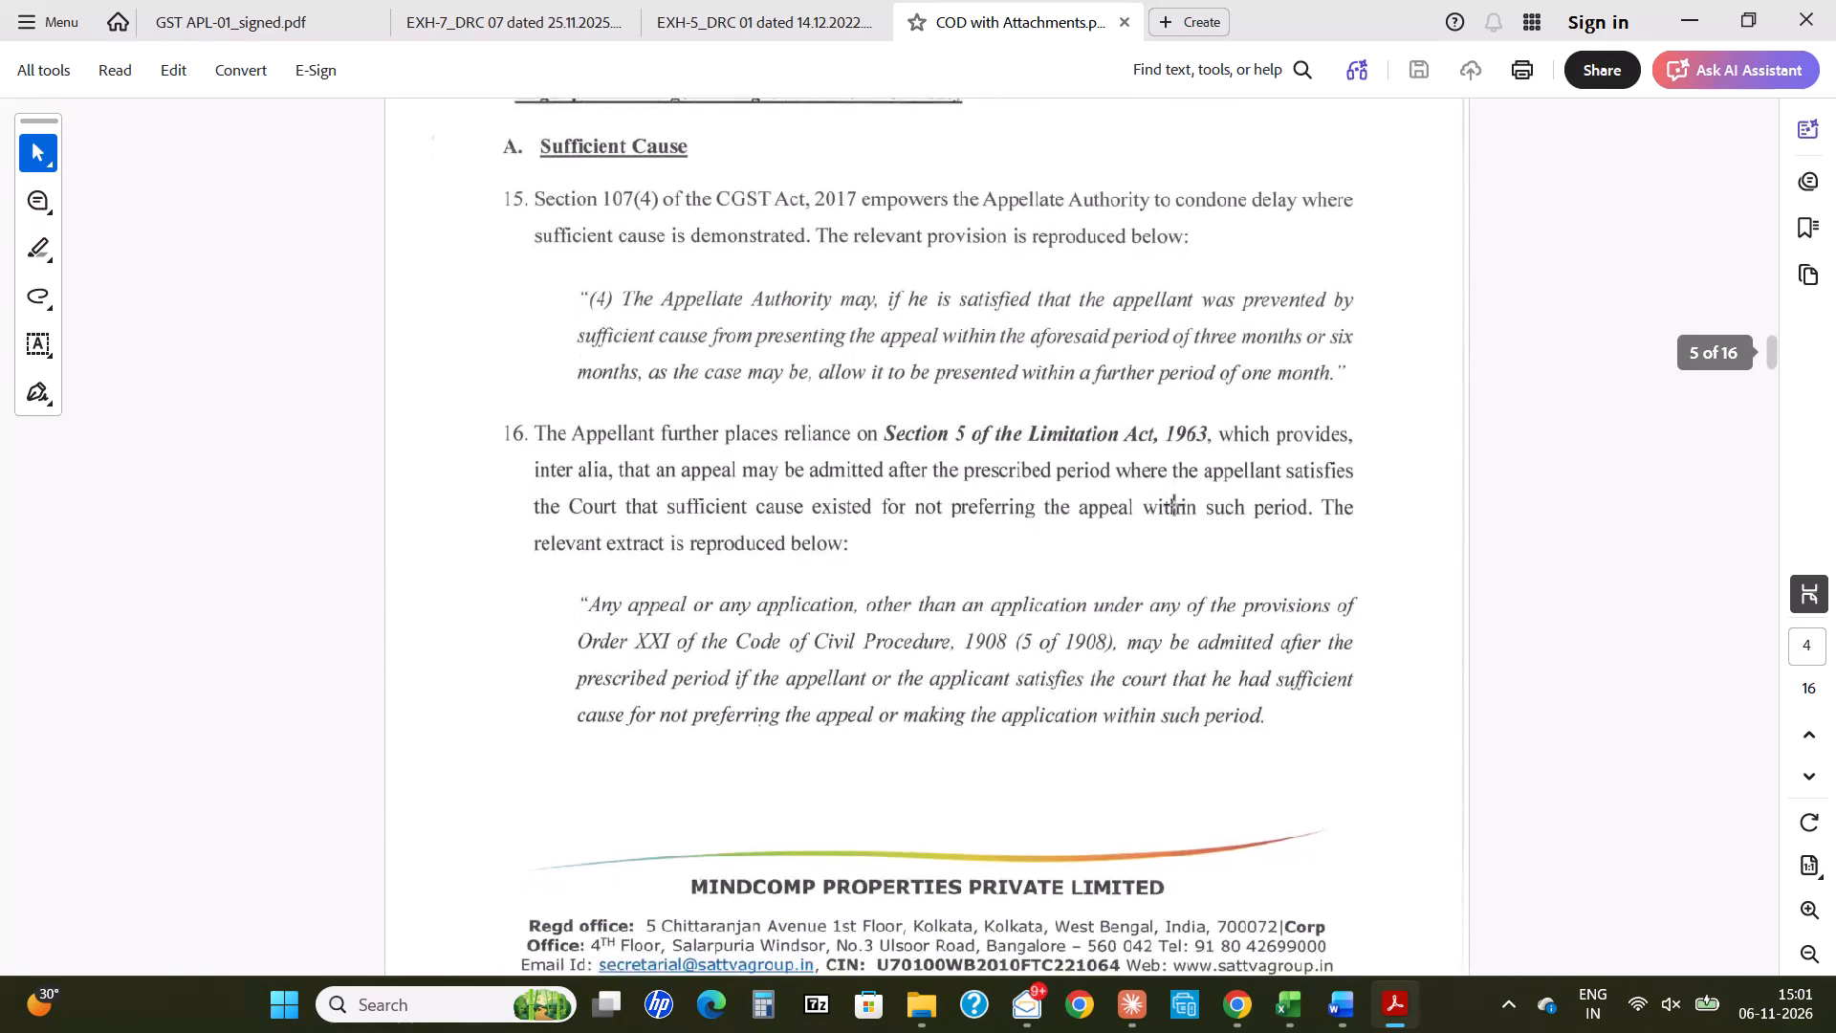
pyautogui.scroll(-8, 1175, 506)
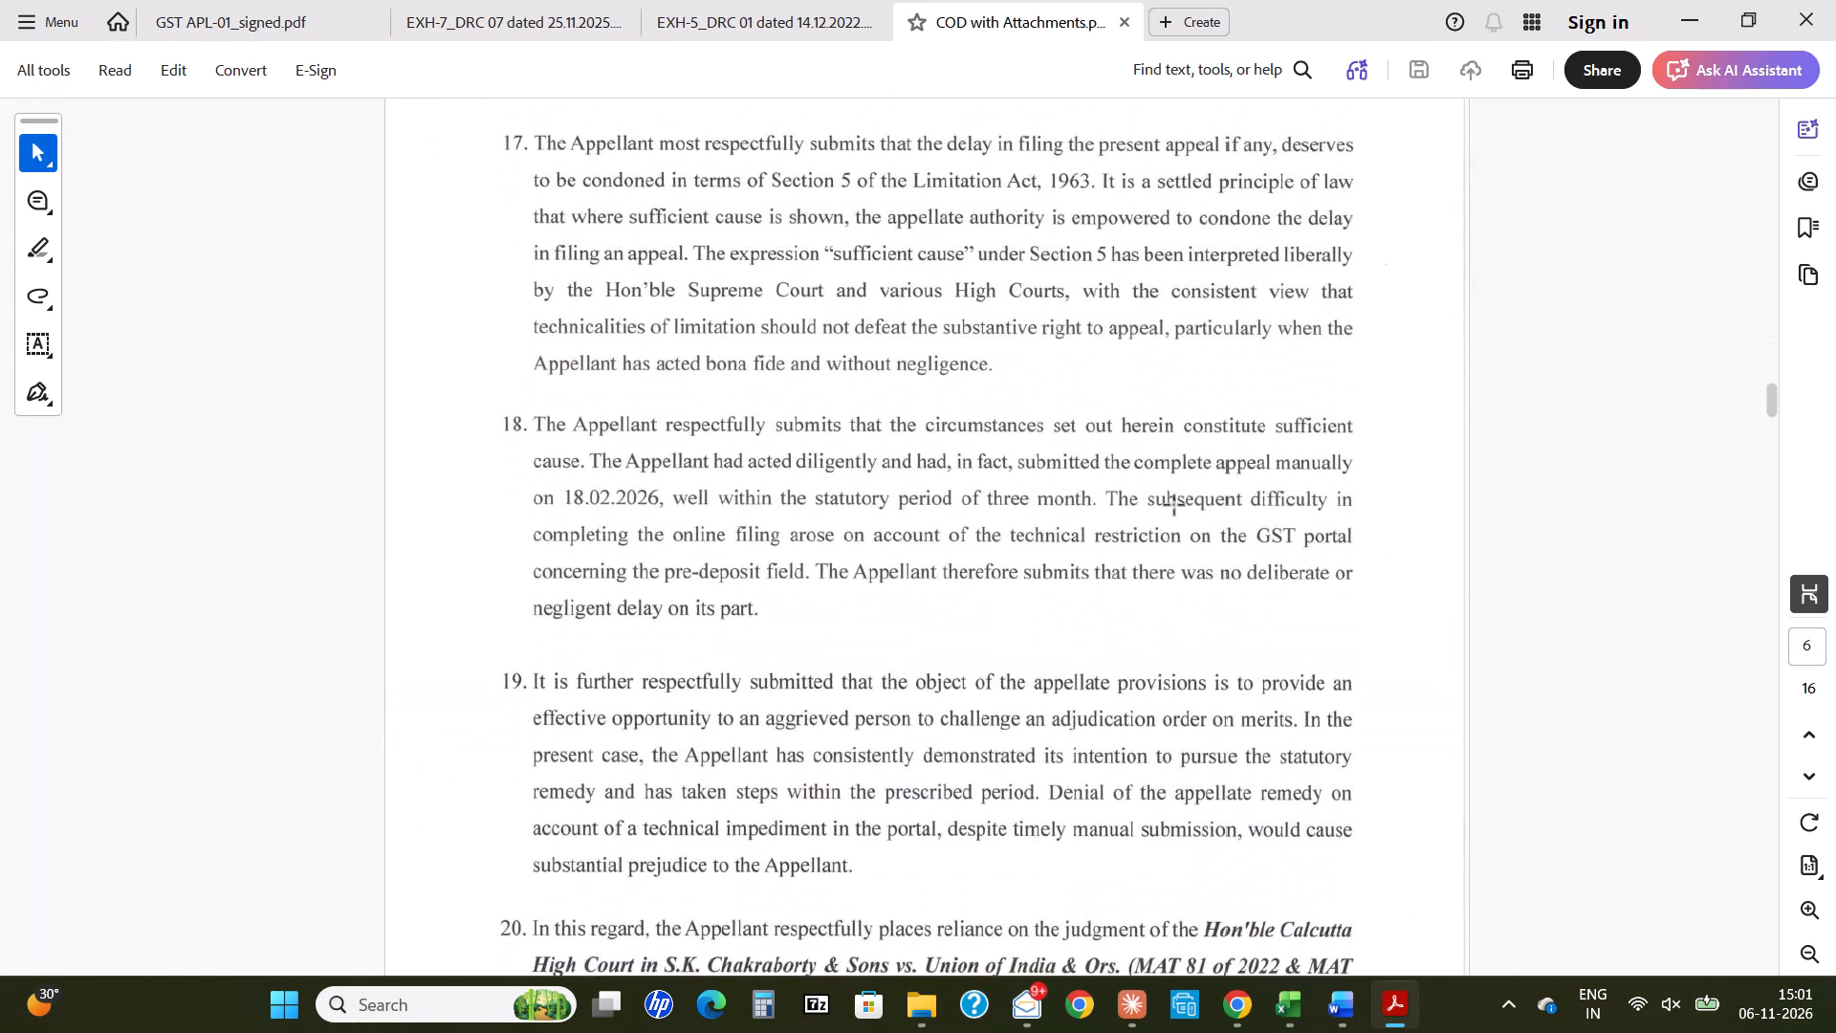
pyautogui.scroll(-4, 1175, 506)
pyautogui.scroll(7, 1175, 506)
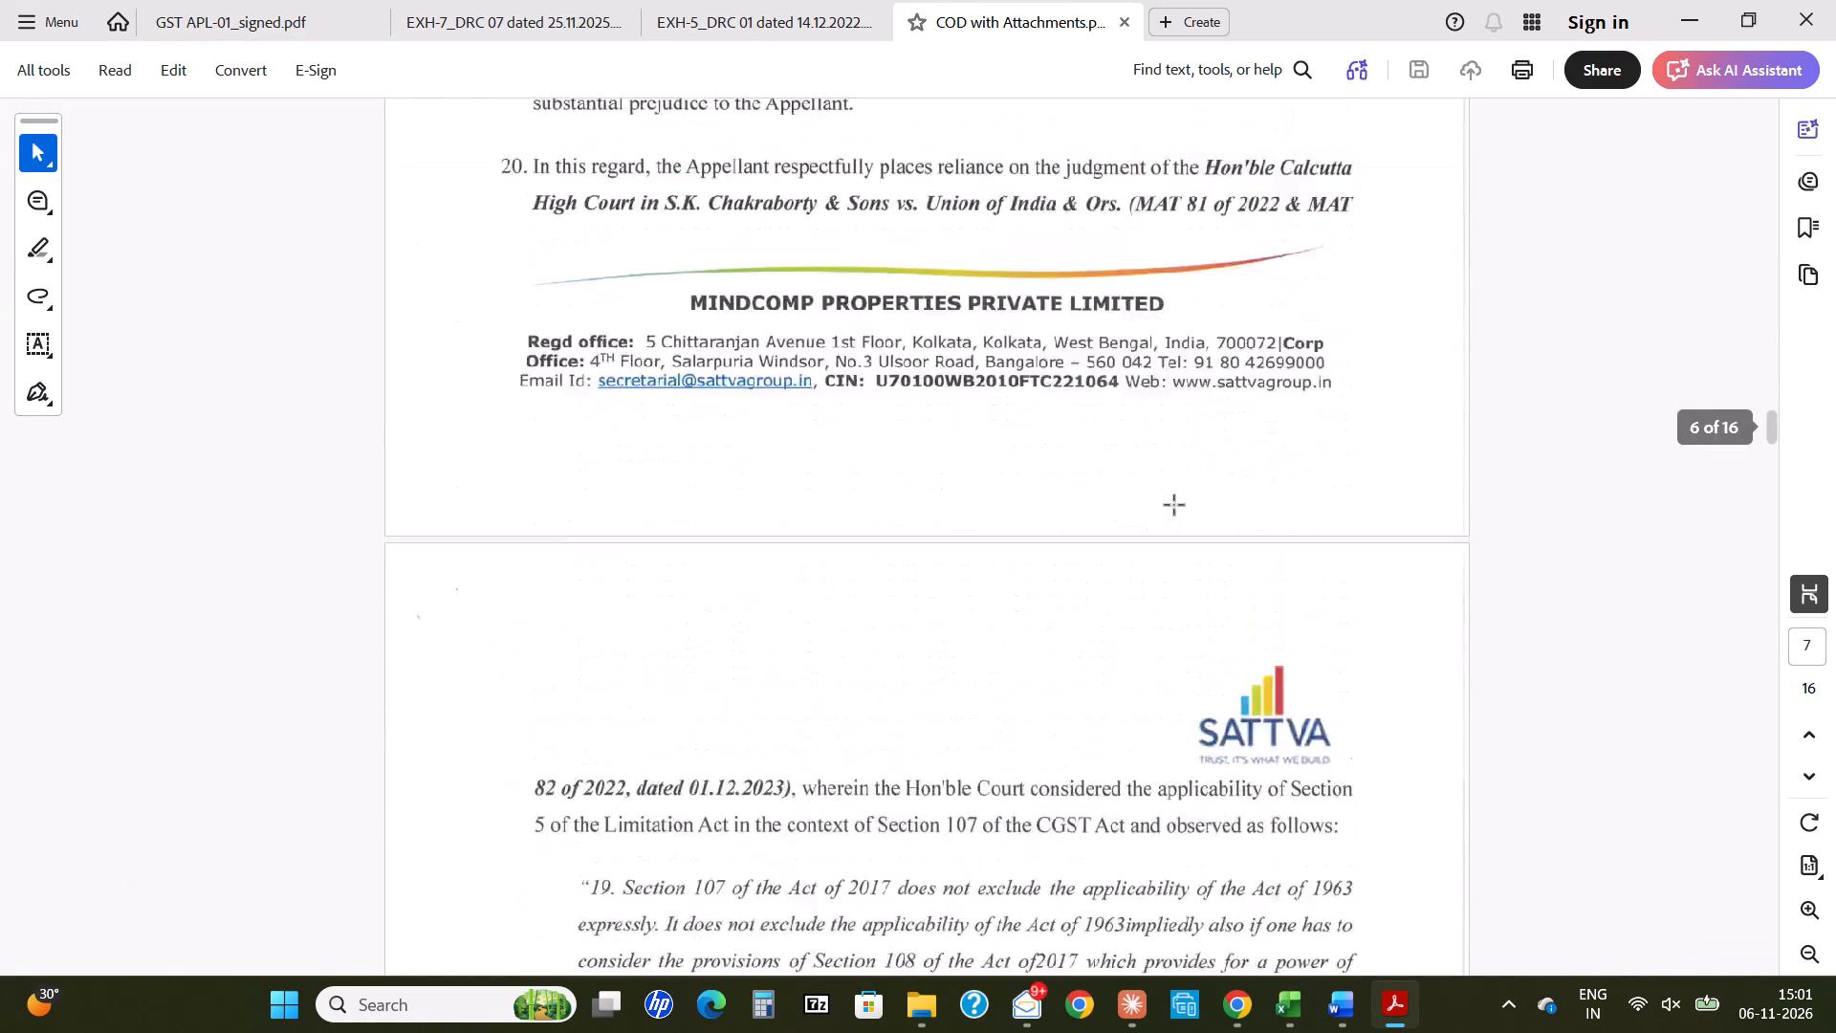
pyautogui.scroll(-6, 1175, 506)
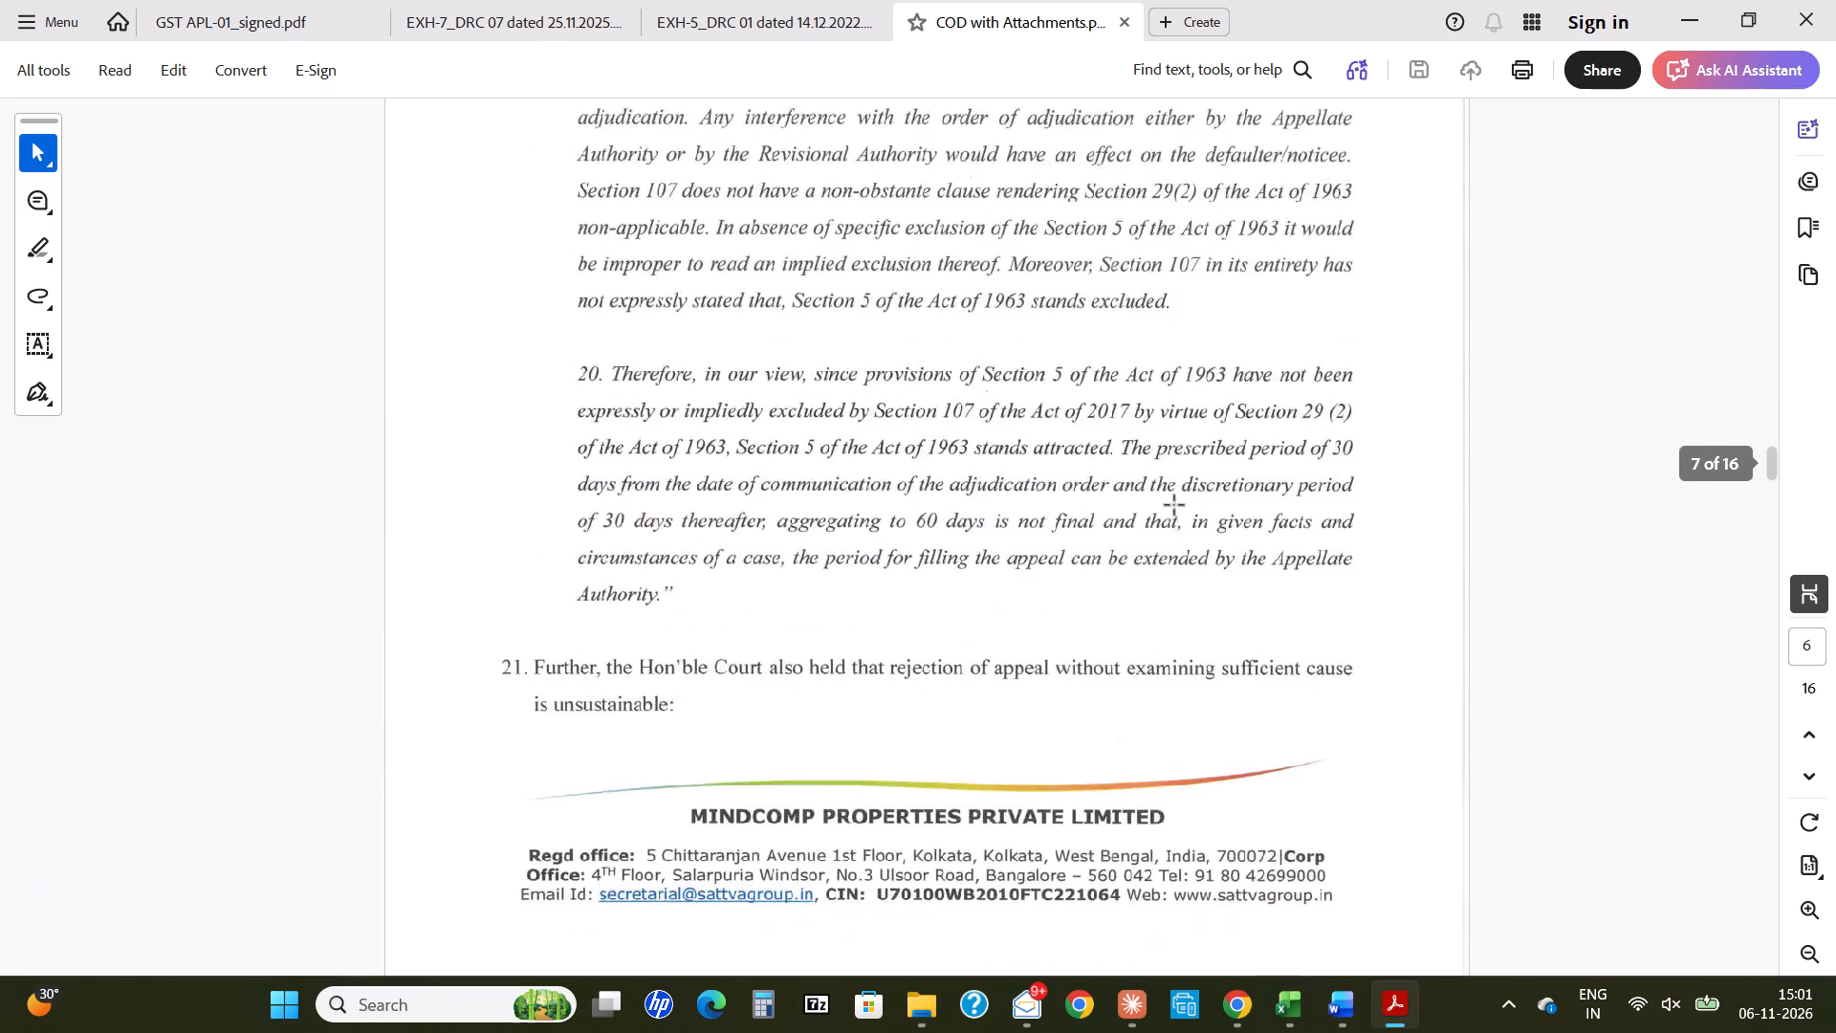
pyautogui.scroll(-6, 1175, 506)
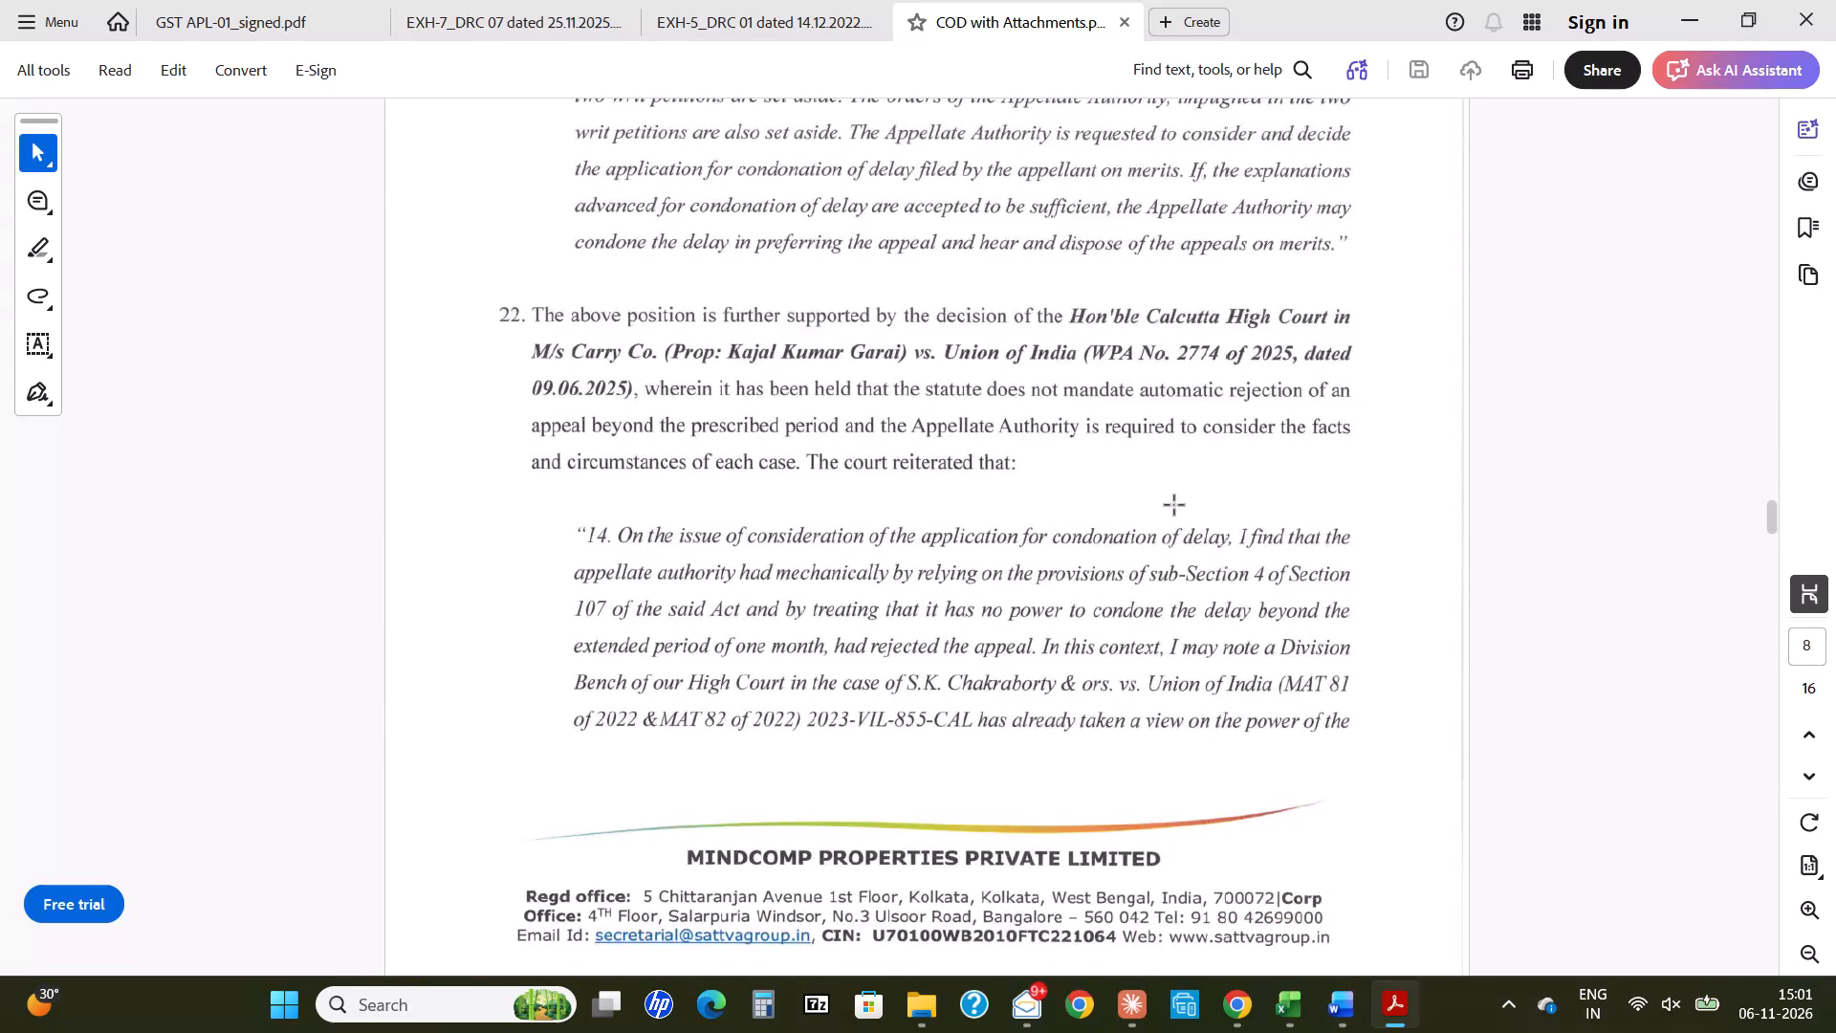
# Examine section B on non-applicability of the 10% pre-deposit, focusing on the Delhi High Court ruling cited in paragraph 27.
pyautogui.scroll(-11, 1175, 506)
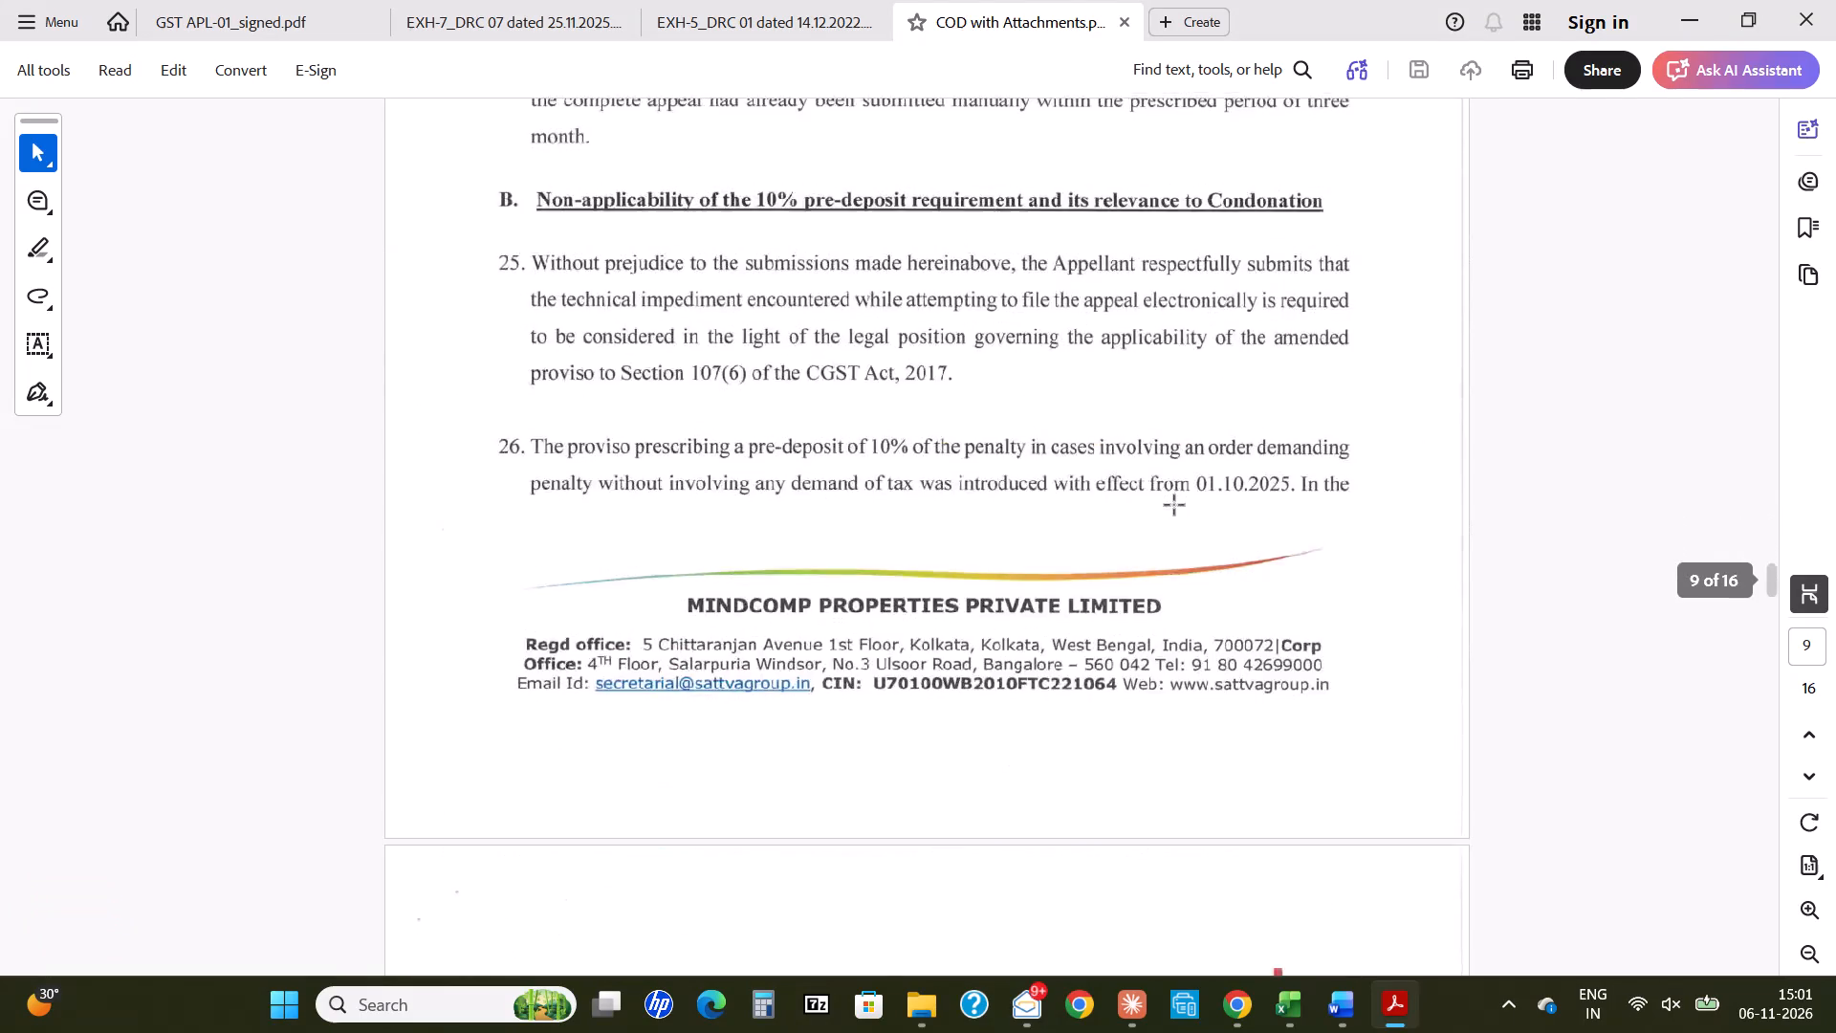
pyautogui.scroll(-2, 1175, 506)
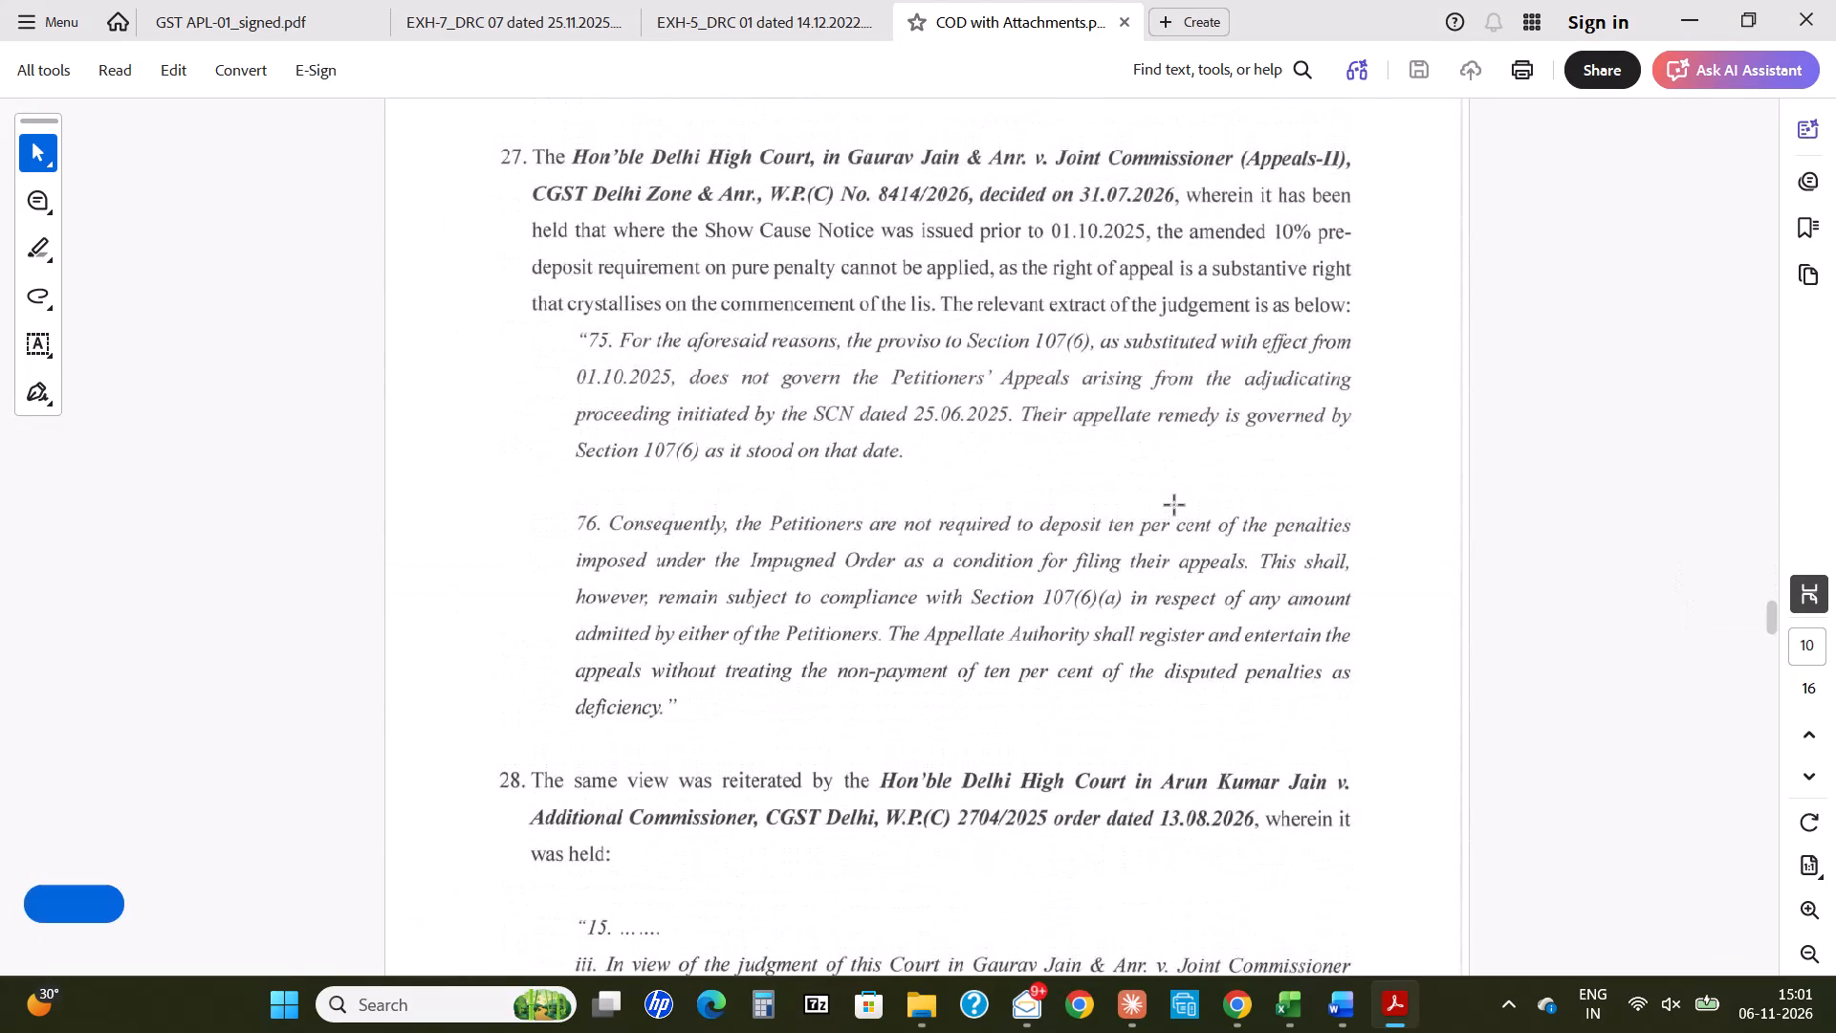
pyautogui.scroll(-2, 1175, 506)
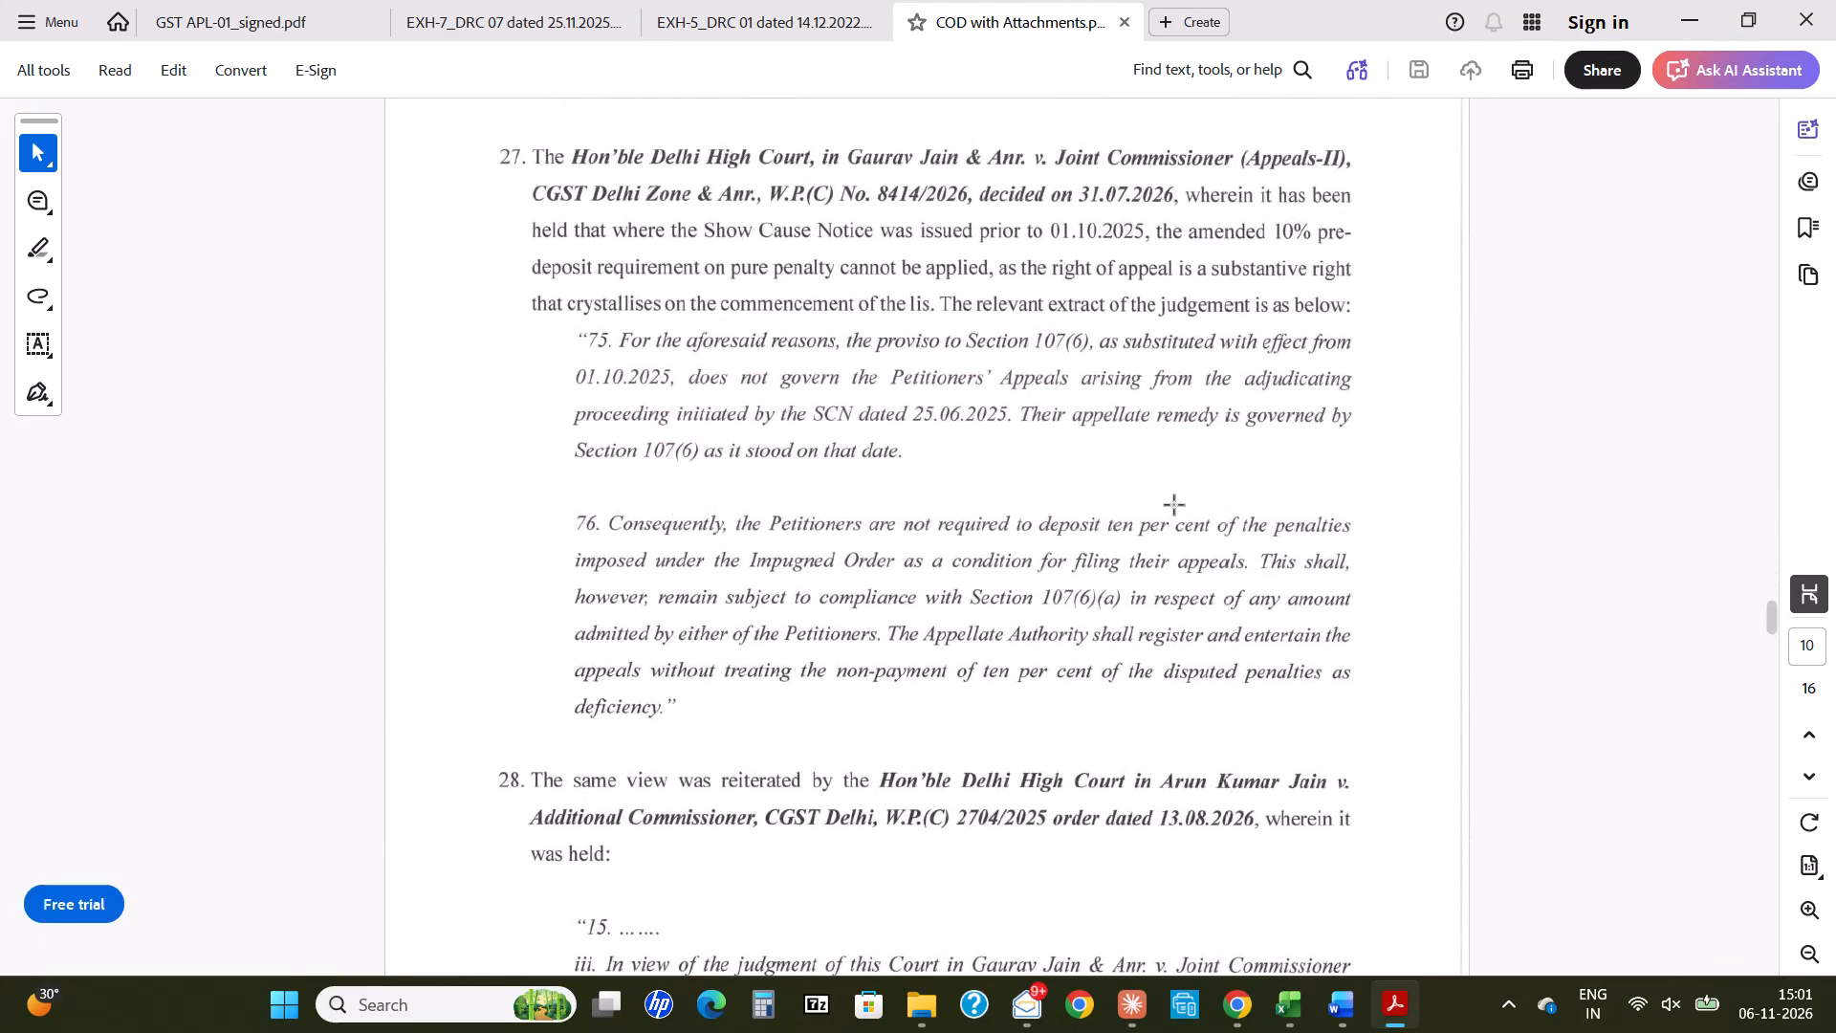
pyautogui.hotkey('alt', 'Tab')
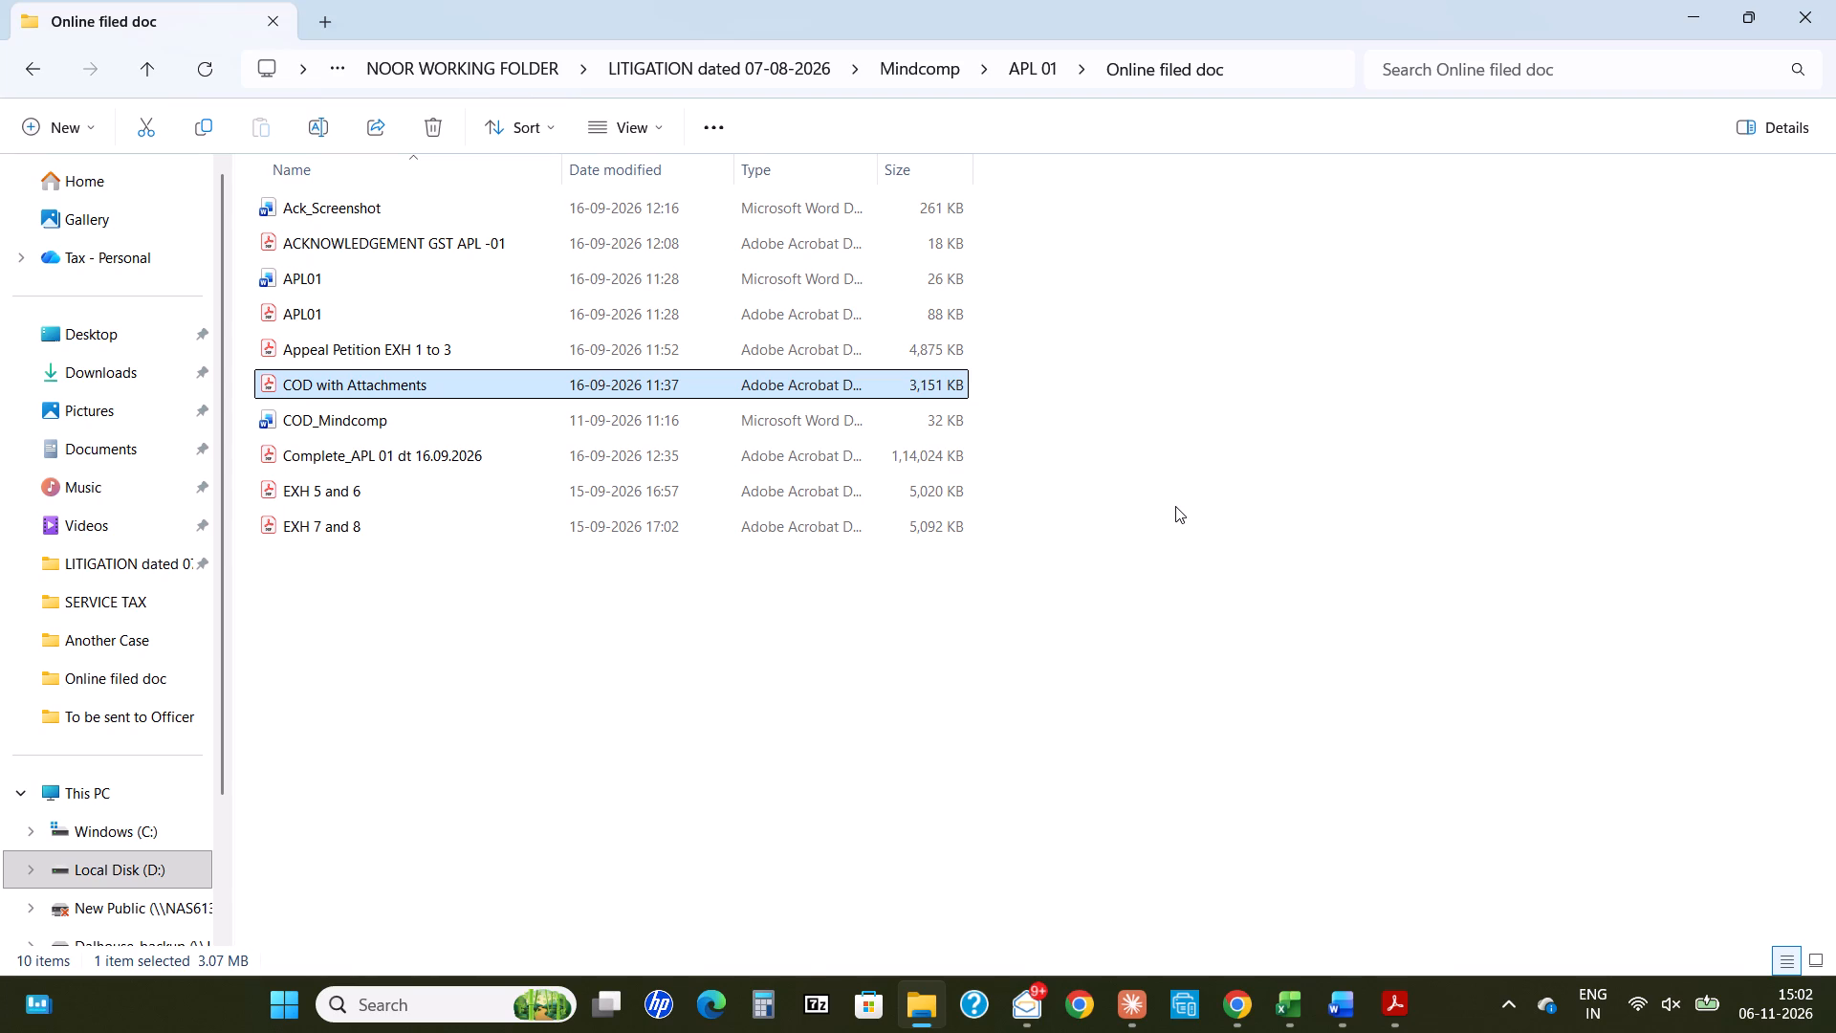
pyautogui.hotkey('alt', 'Tab')
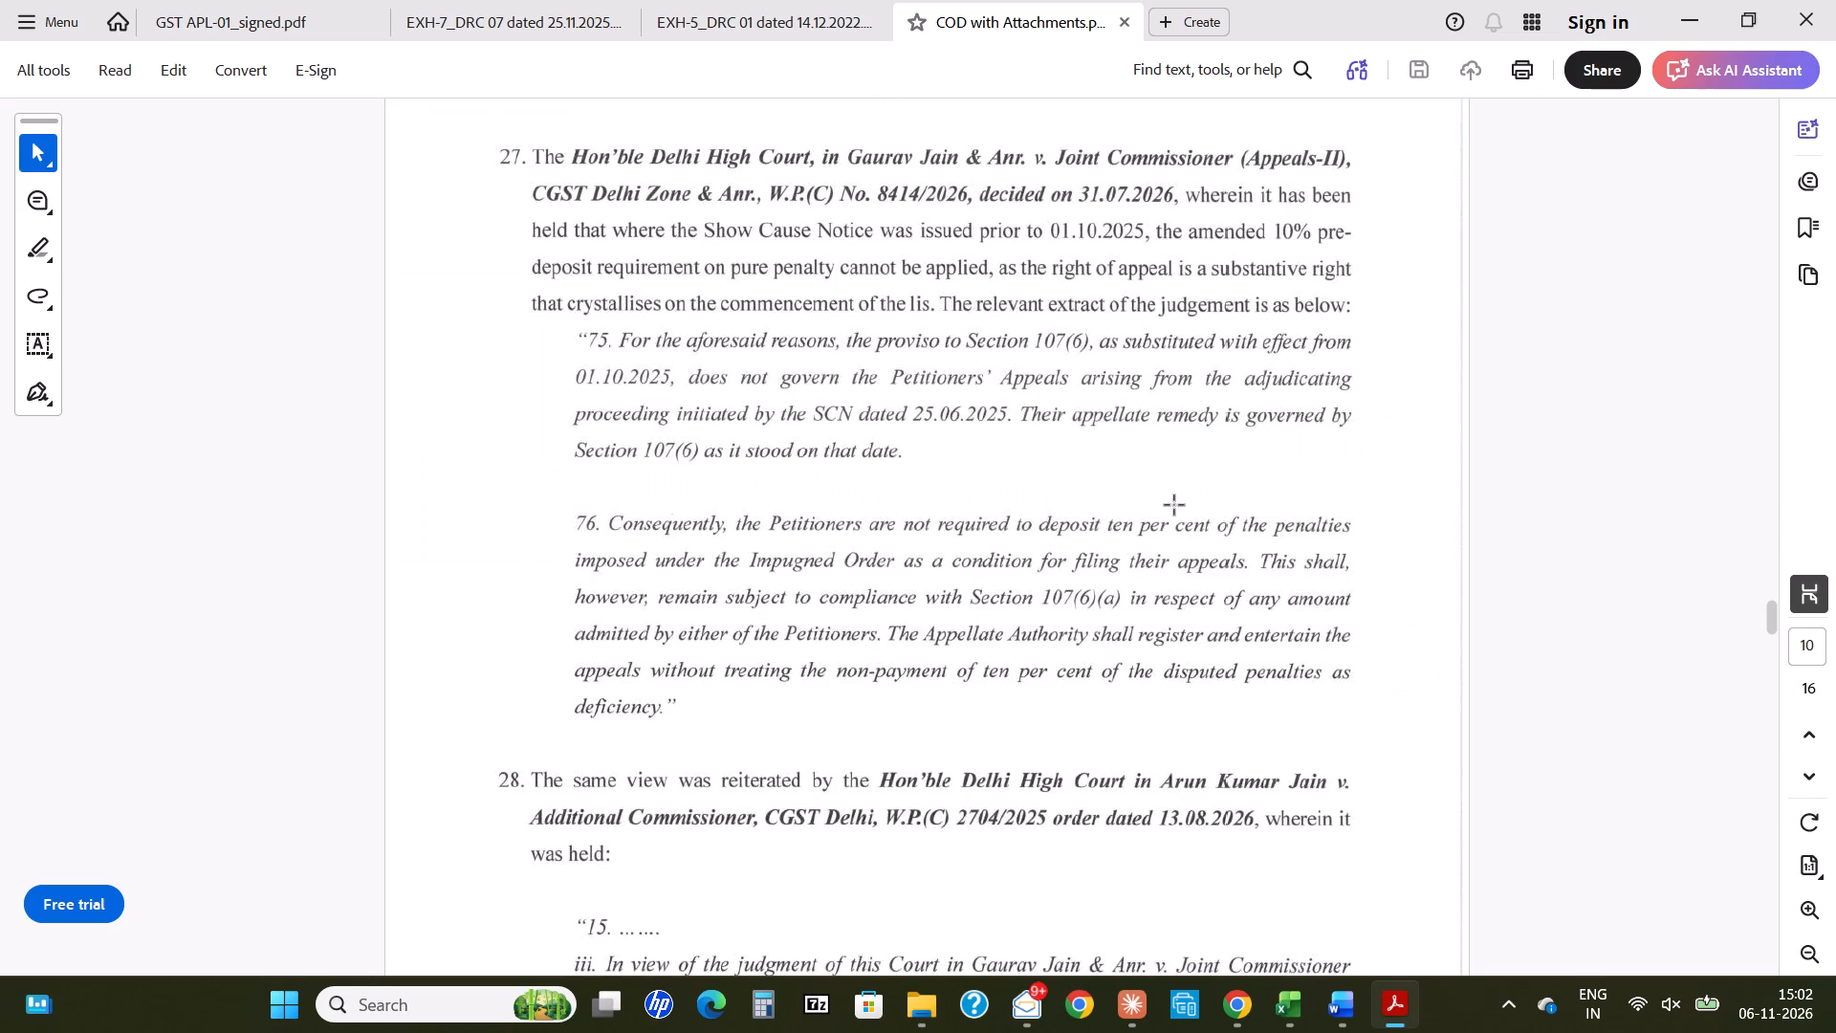
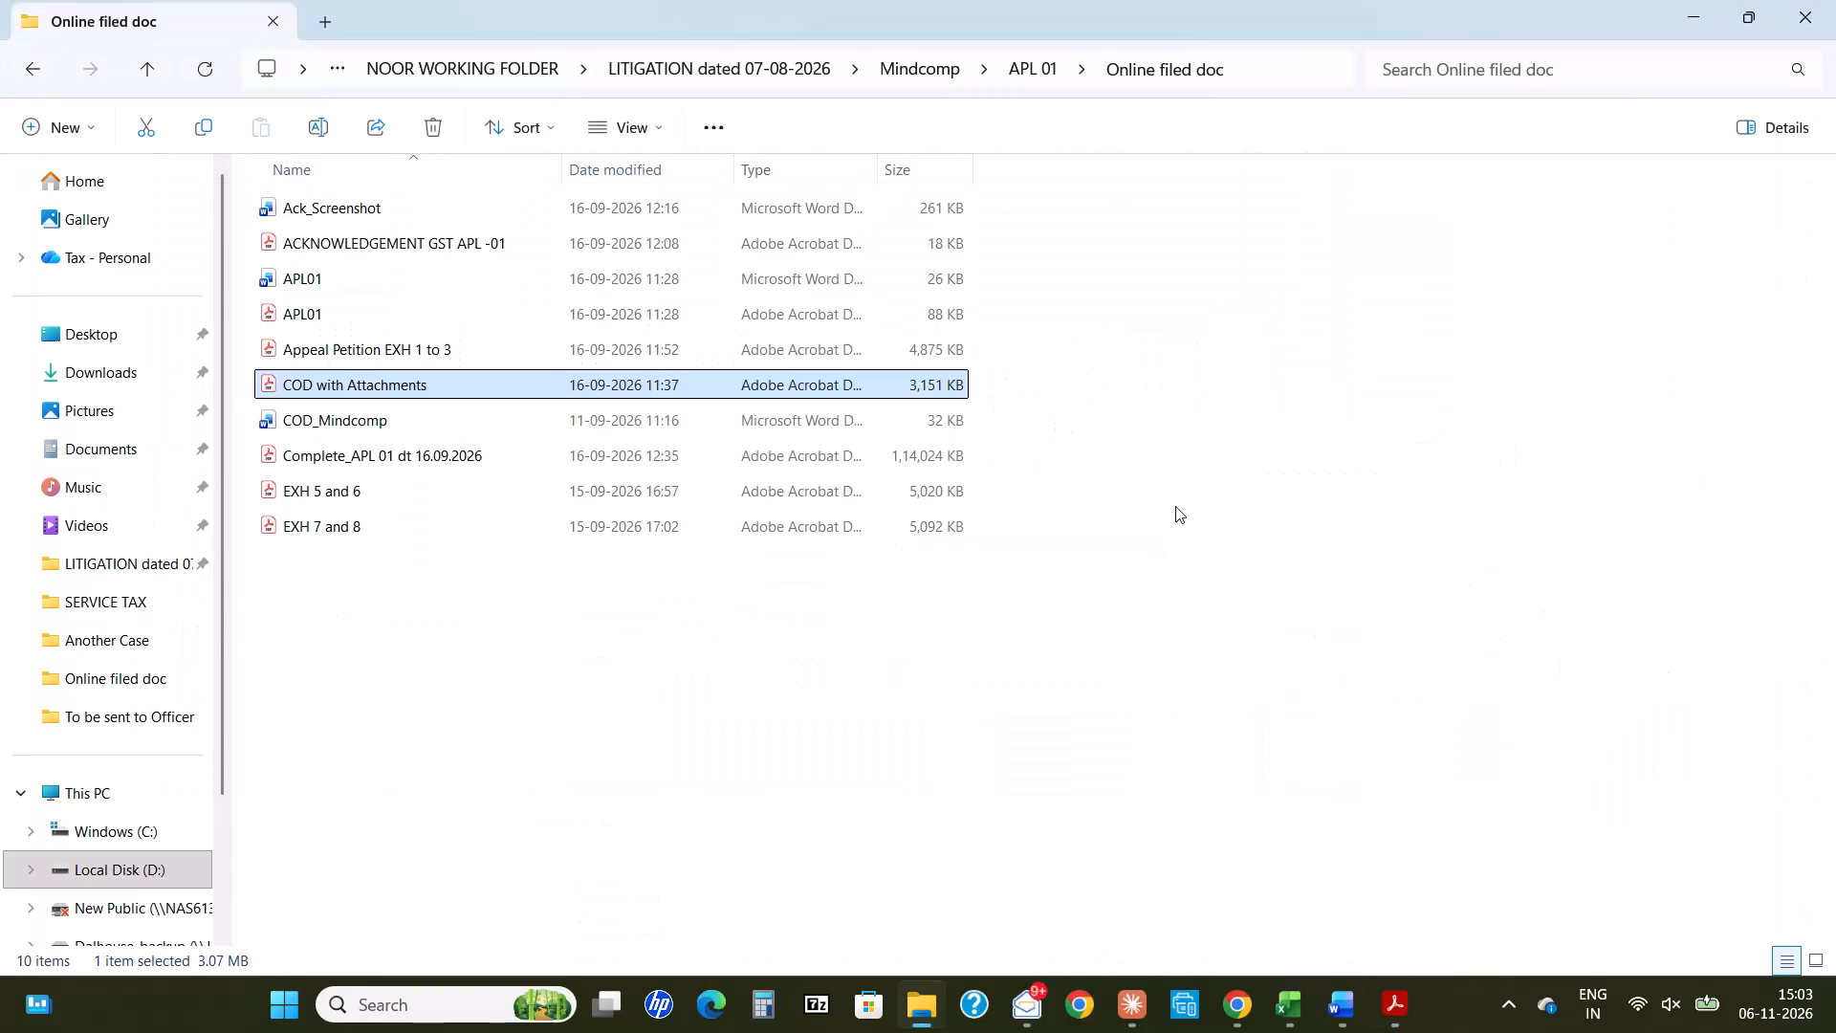
# In the Word letter to the Superintendent, continue paragraph 6 with "Since no tax element was there in the impugned order and that the".
pyautogui.hotkey('alt', 'Tab')
pyautogui.hotkey('alt', 'Tab')
pyautogui.hotkey('alt', 'Tab')
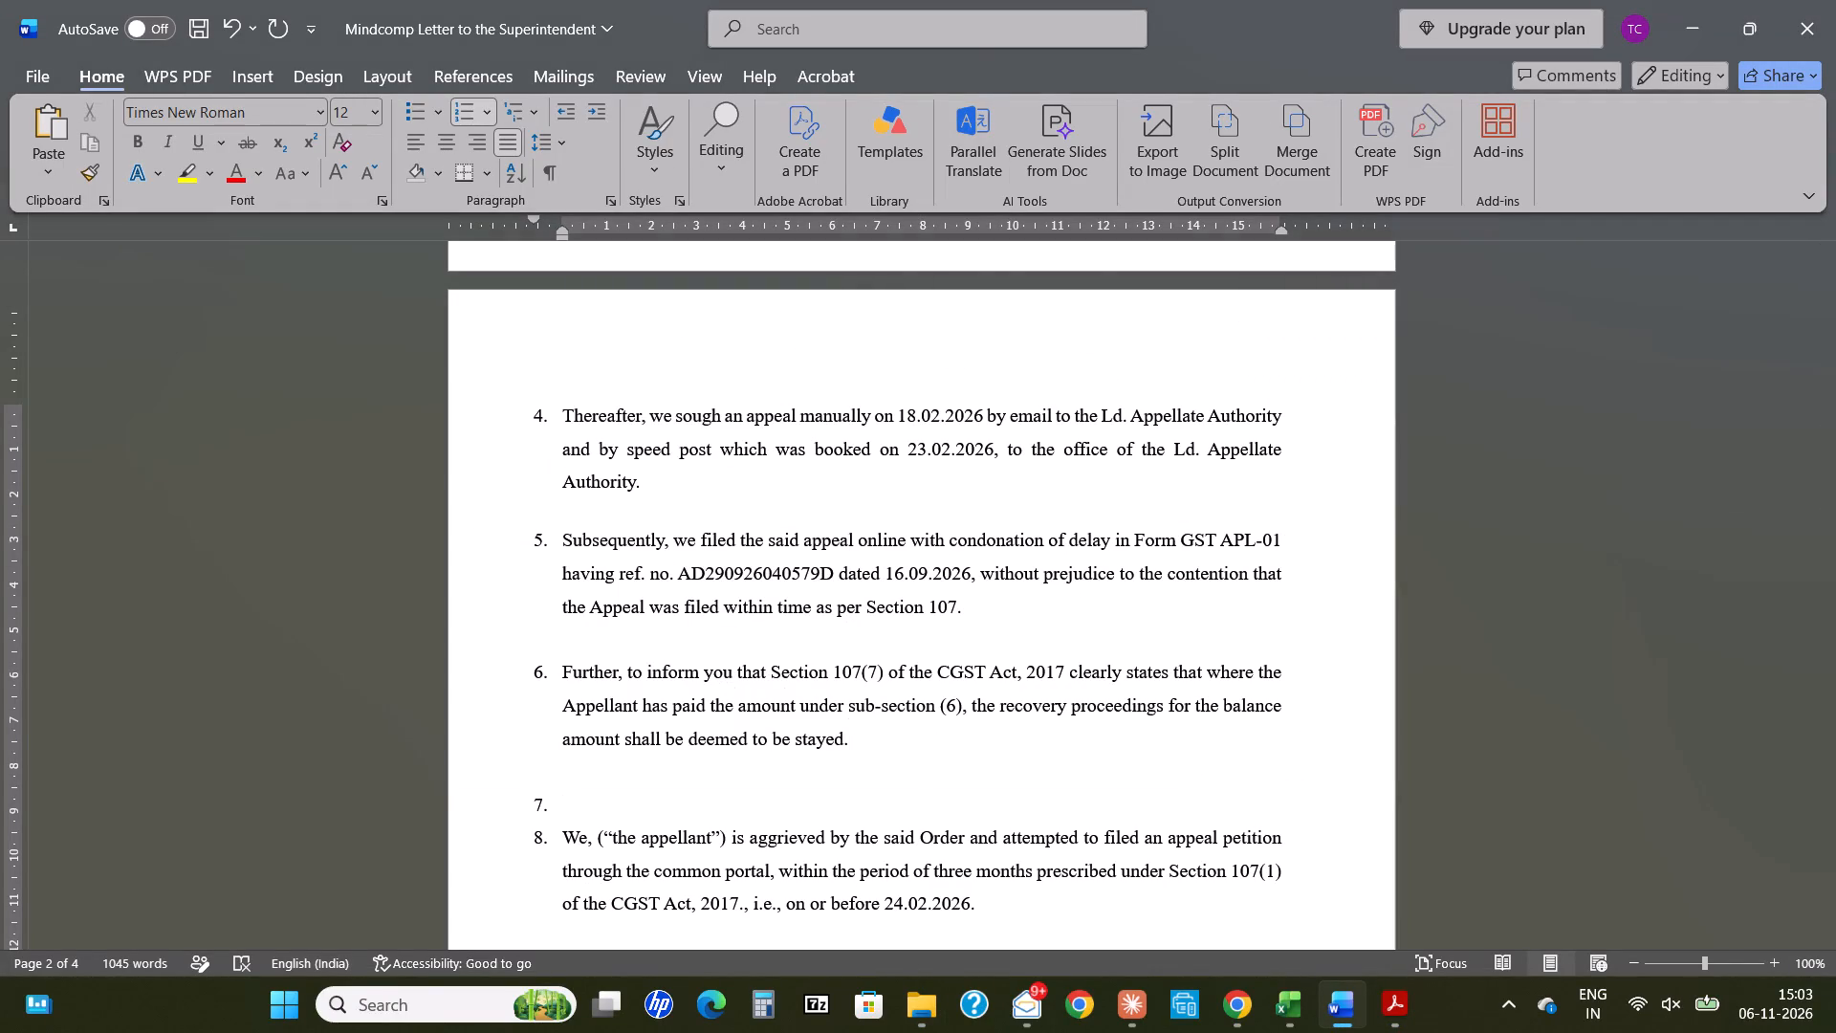
pyautogui.hotkey('ctrl', 'Left')
pyautogui.hotkey('ctrl', 'Left')
pyautogui.hotkey('ctrl', 'Left')
pyautogui.press('space')
pyautogui.write('Since,')
pyautogui.press('space')
pyautogui.press('BackSpace')
pyautogui.press('BackSpace')
pyautogui.press('space')
pyautogui.write('no')
pyautogui.press('space')
pyautogui.write('tax element')
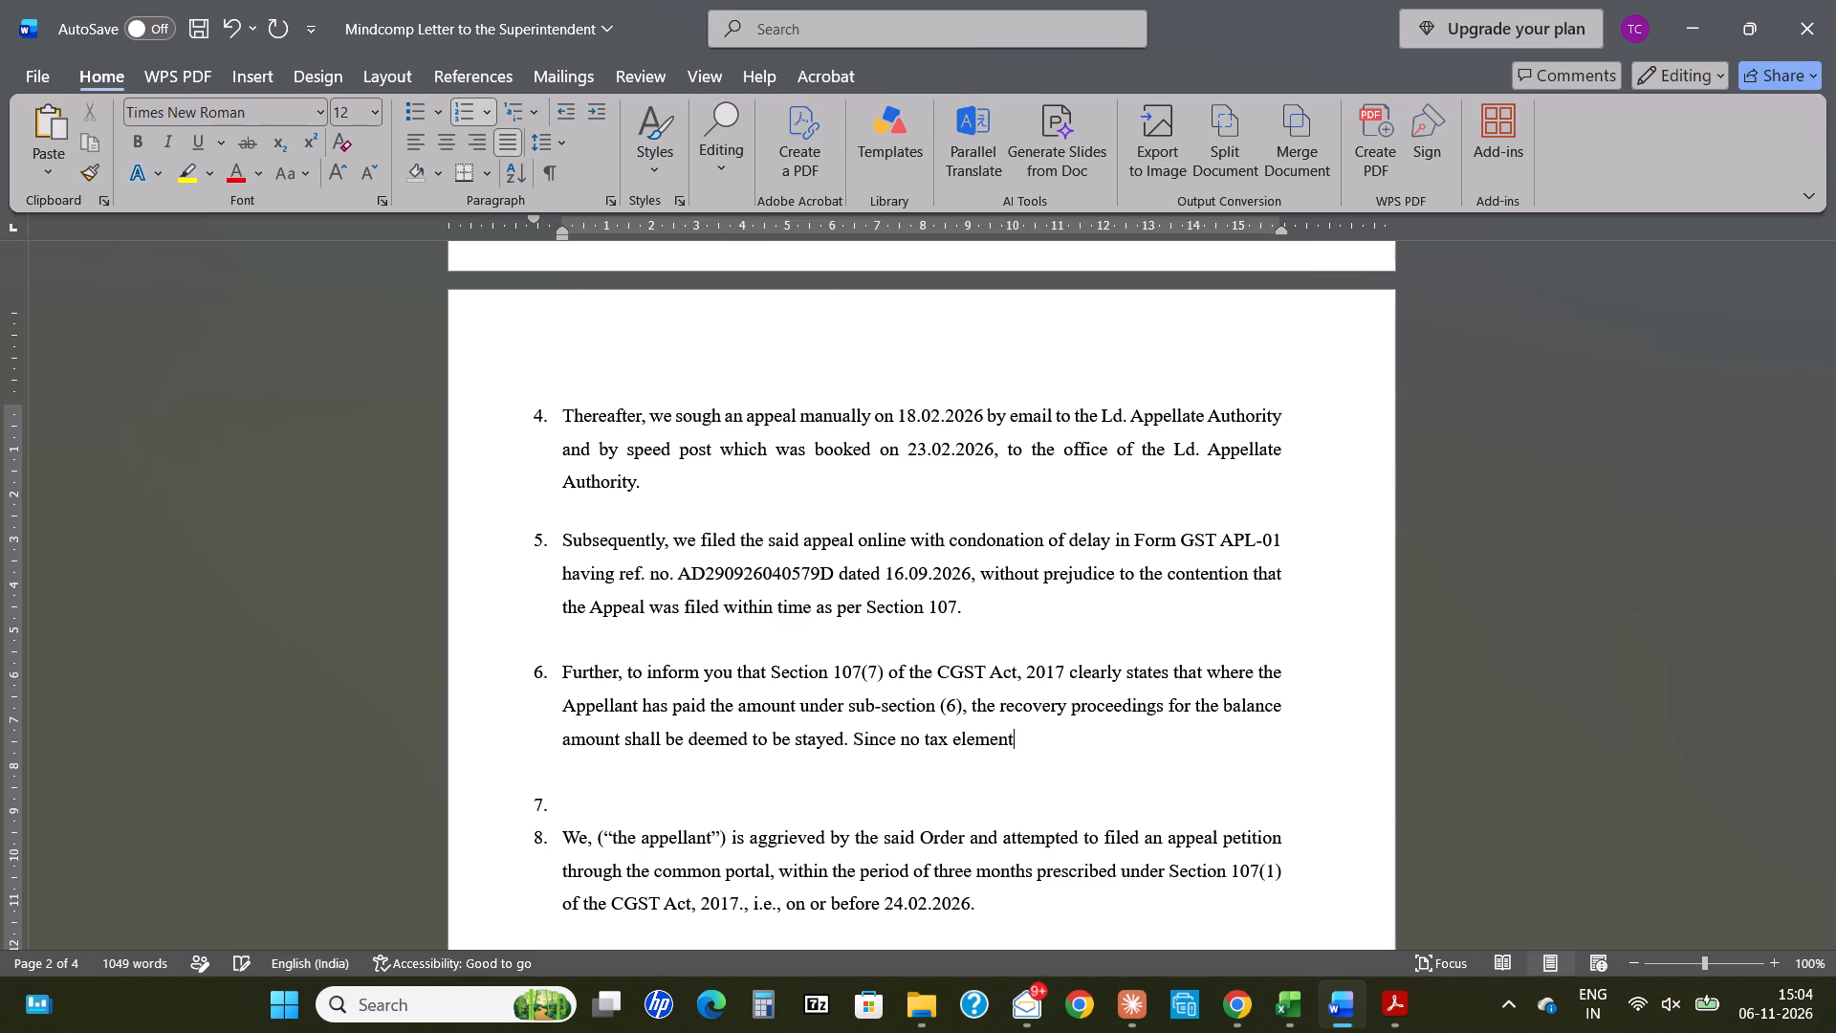
pyautogui.press('space')
pyautogui.write('was')
pyautogui.press('space')
pyautogui.write('there in th')
pyautogui.press('space')
pyautogui.press('BackSpace')
pyautogui.write('e impugned order and that the')
pyautogui.press('space')
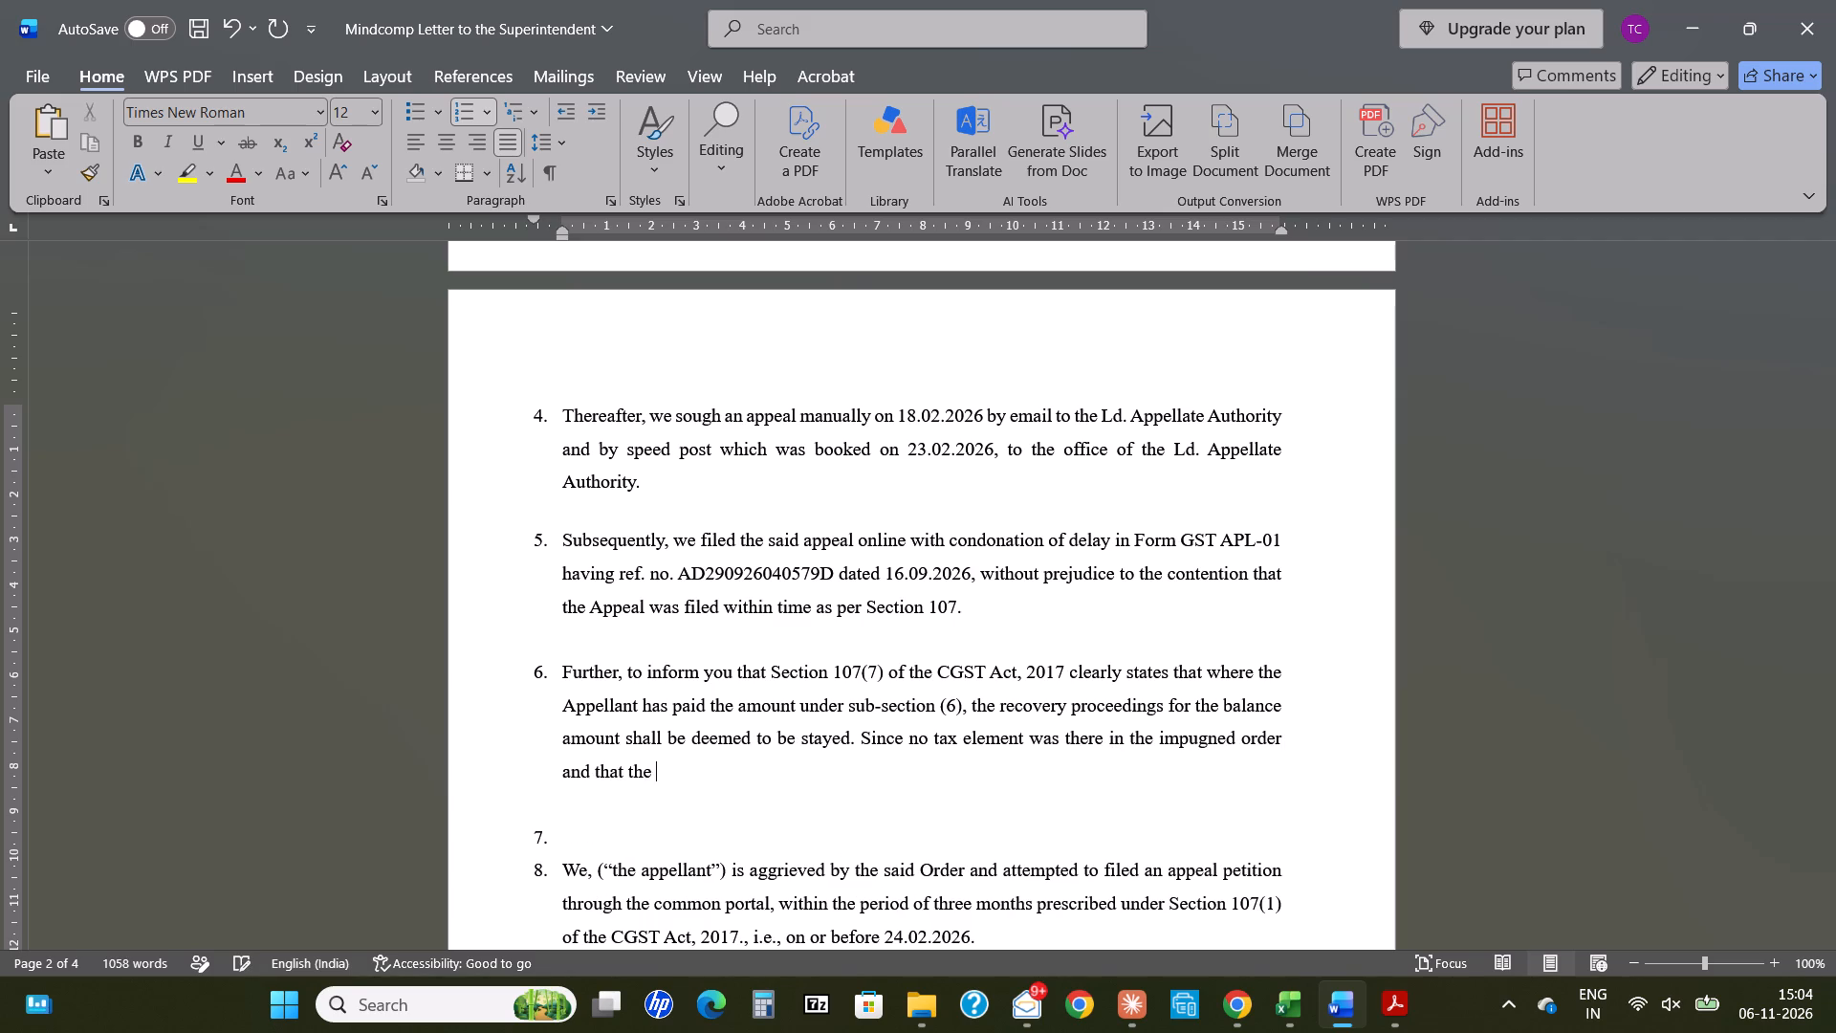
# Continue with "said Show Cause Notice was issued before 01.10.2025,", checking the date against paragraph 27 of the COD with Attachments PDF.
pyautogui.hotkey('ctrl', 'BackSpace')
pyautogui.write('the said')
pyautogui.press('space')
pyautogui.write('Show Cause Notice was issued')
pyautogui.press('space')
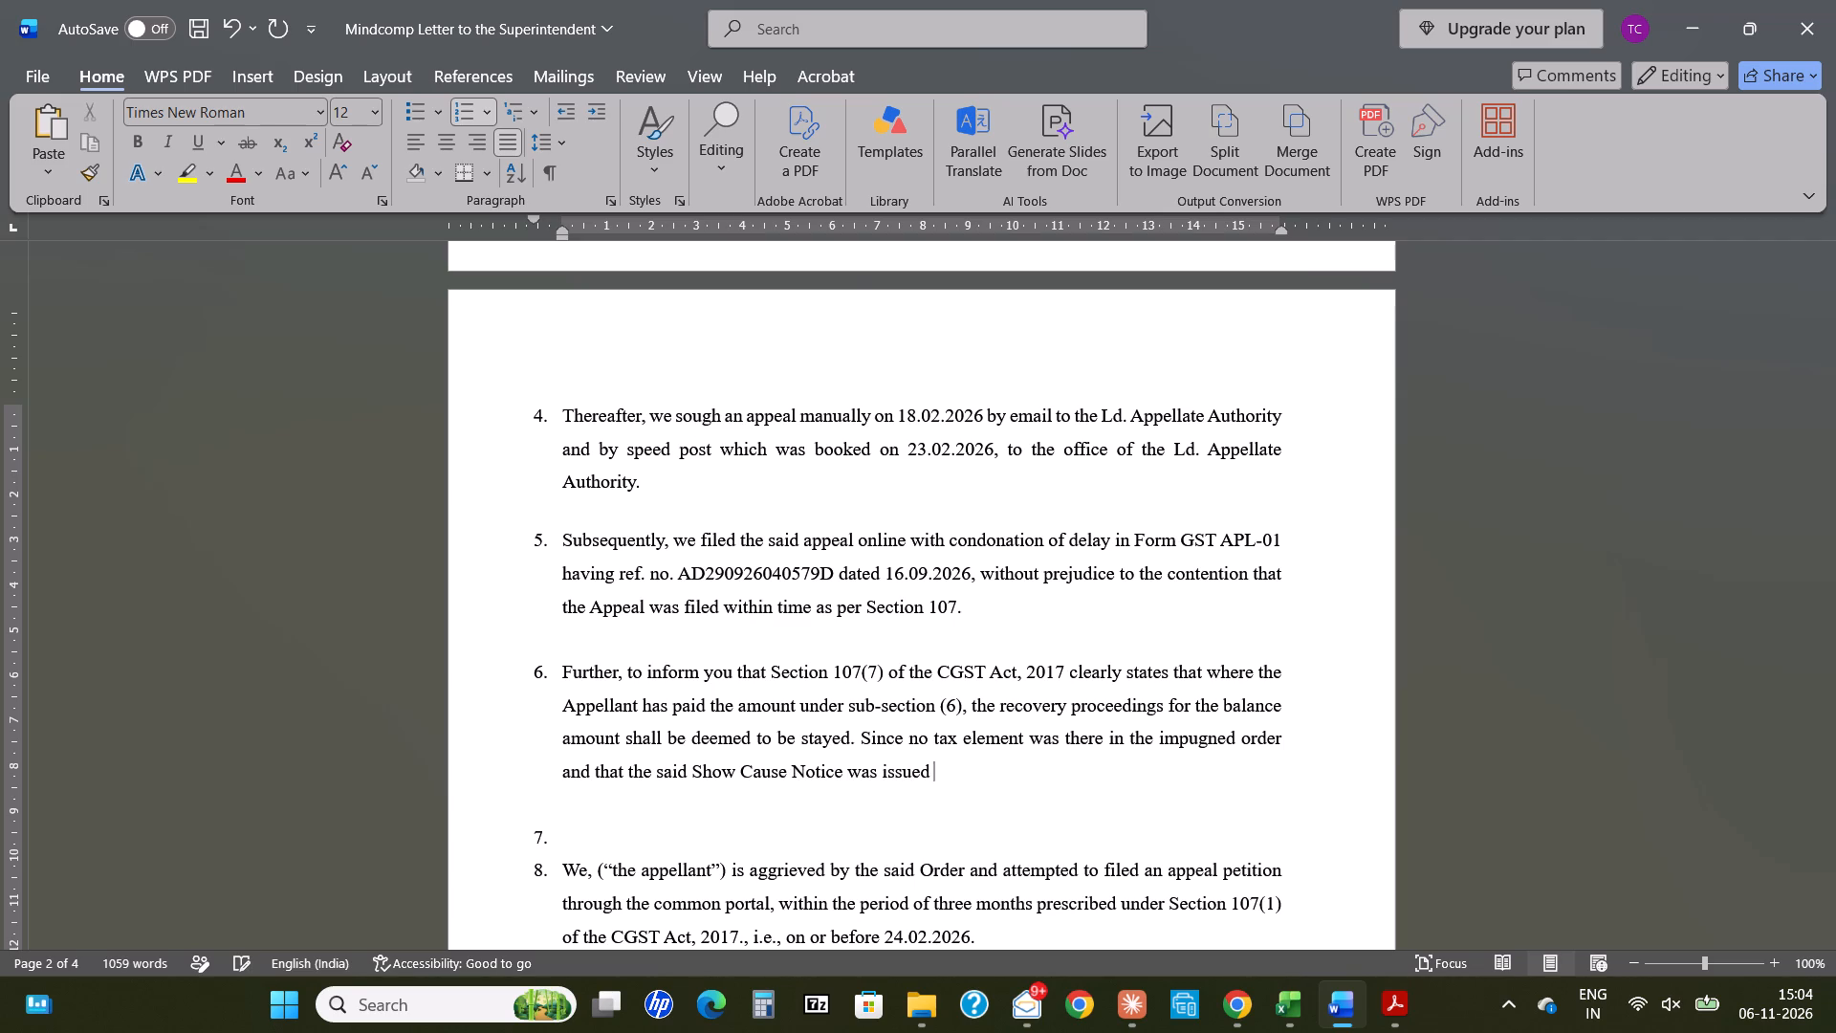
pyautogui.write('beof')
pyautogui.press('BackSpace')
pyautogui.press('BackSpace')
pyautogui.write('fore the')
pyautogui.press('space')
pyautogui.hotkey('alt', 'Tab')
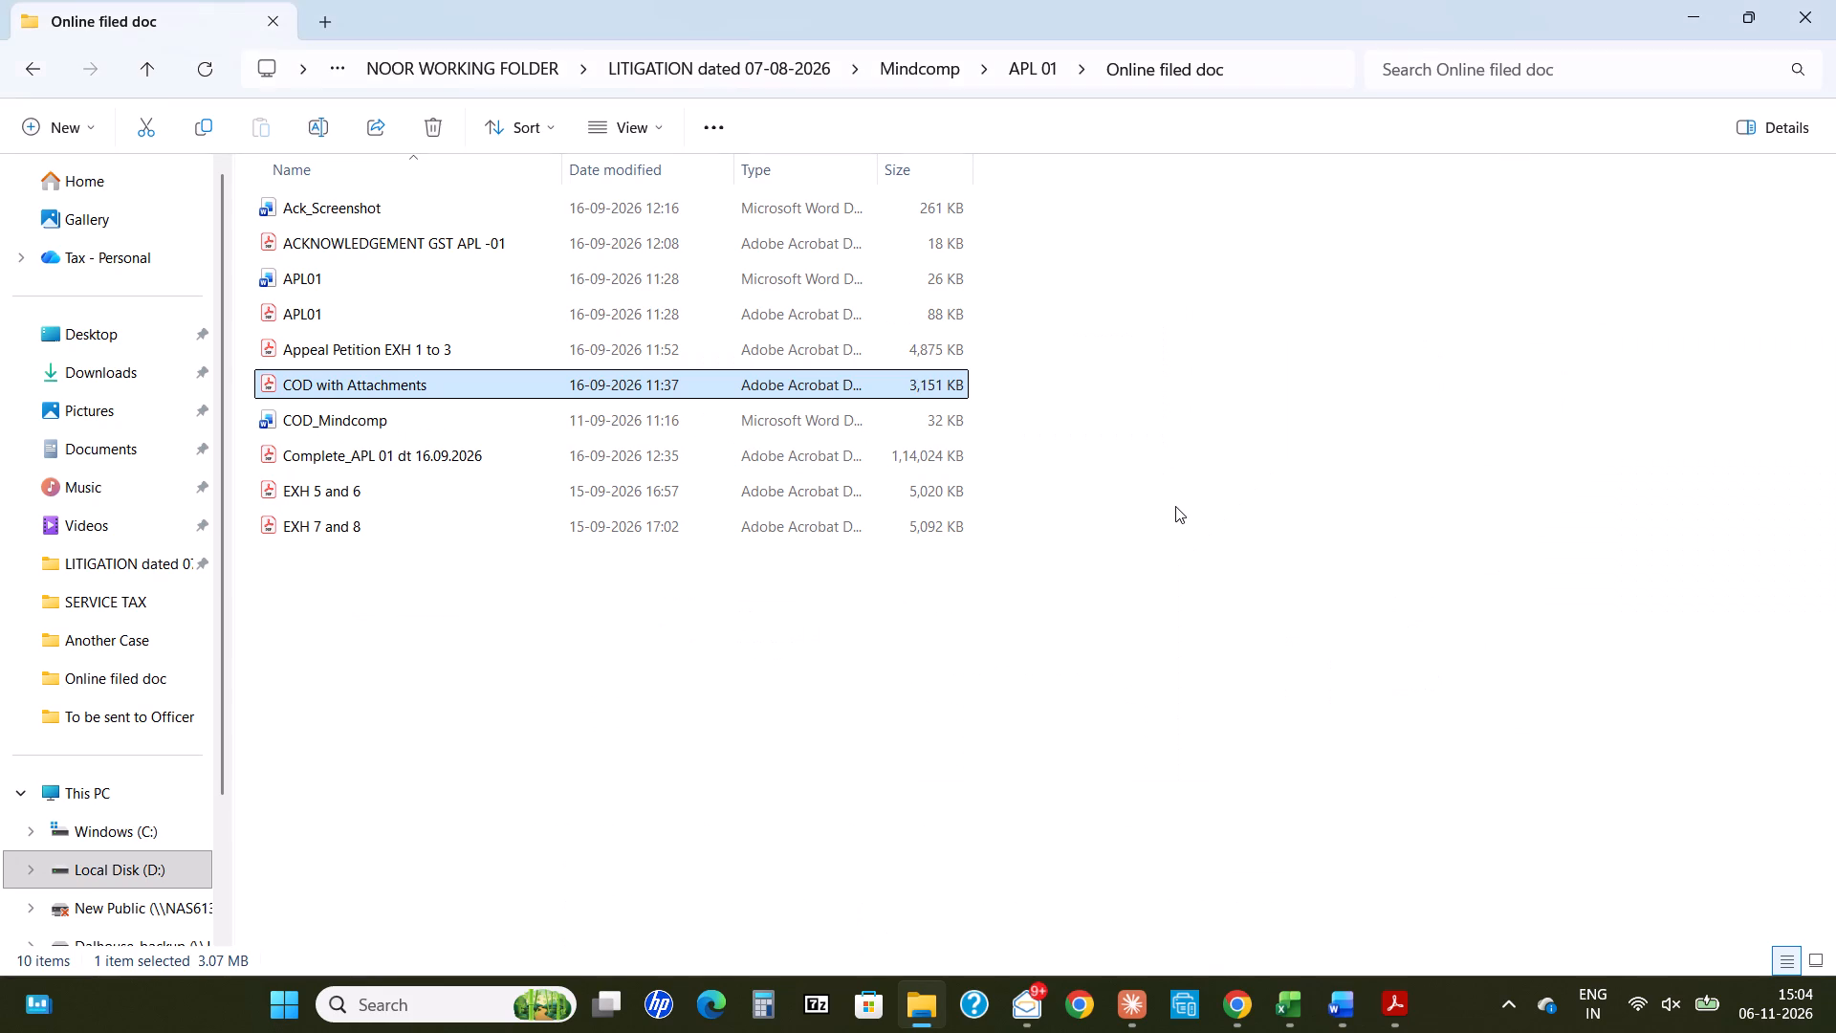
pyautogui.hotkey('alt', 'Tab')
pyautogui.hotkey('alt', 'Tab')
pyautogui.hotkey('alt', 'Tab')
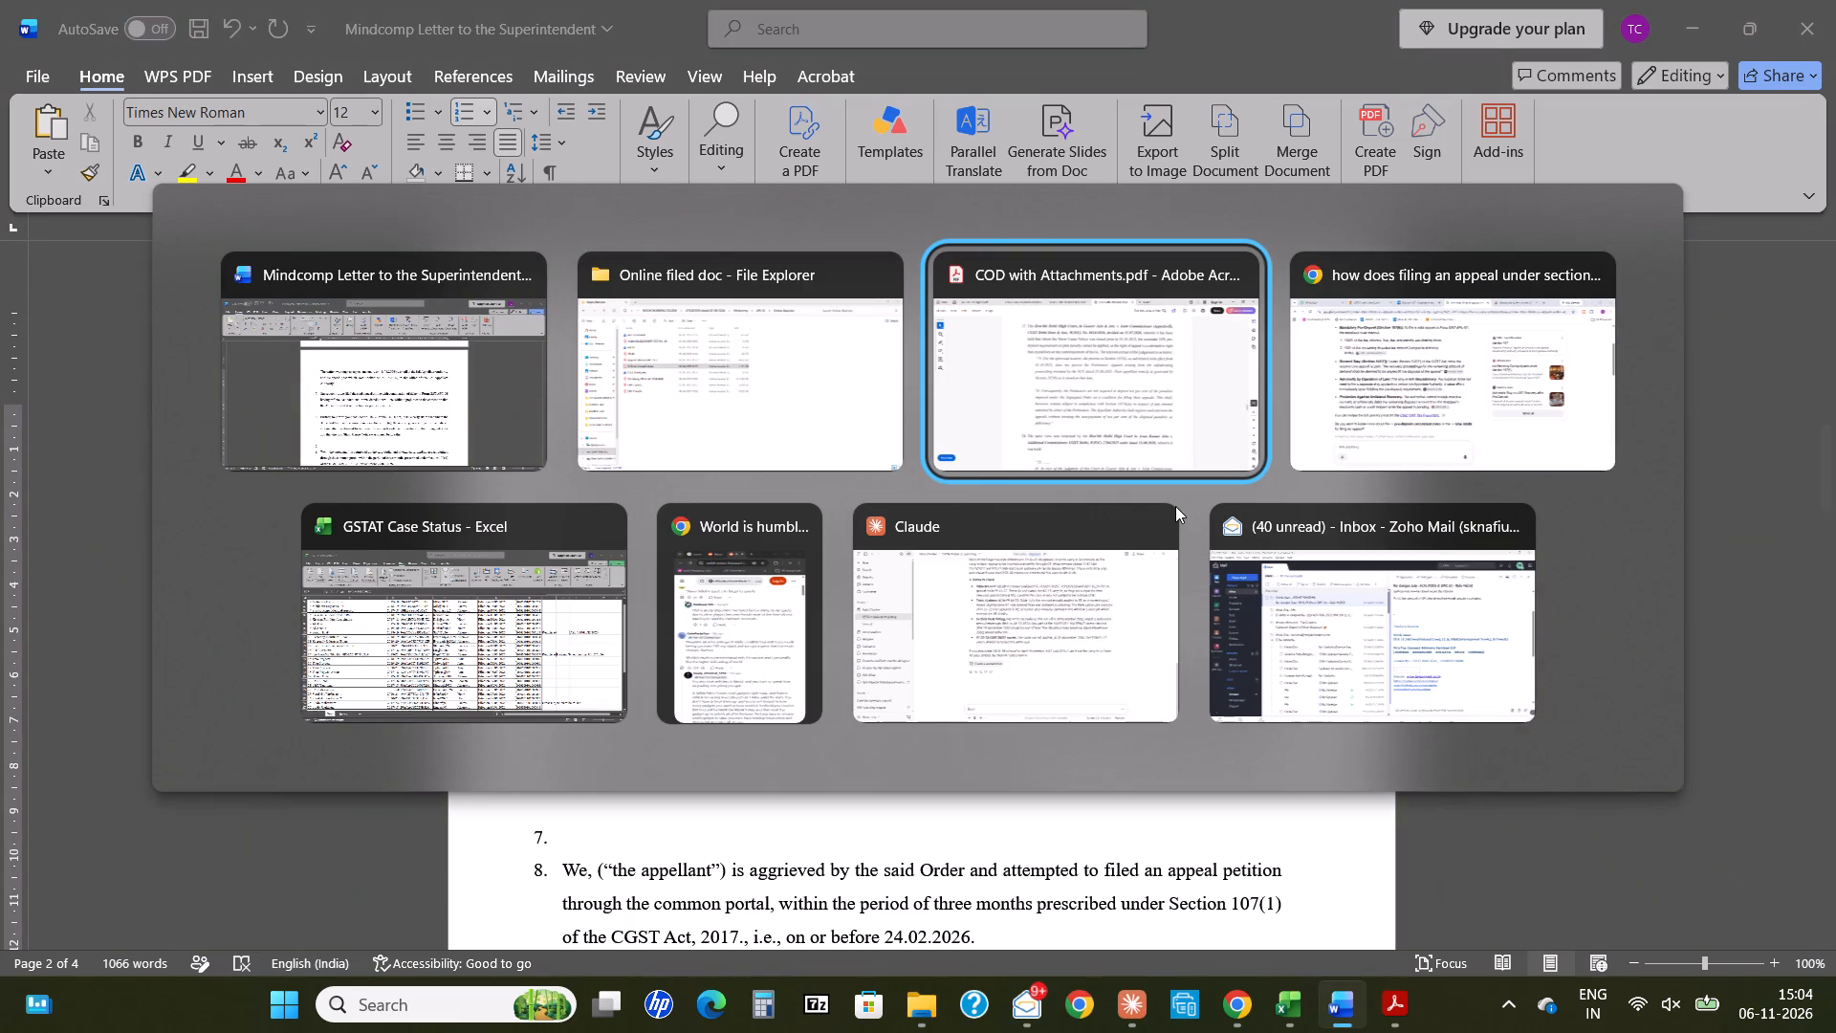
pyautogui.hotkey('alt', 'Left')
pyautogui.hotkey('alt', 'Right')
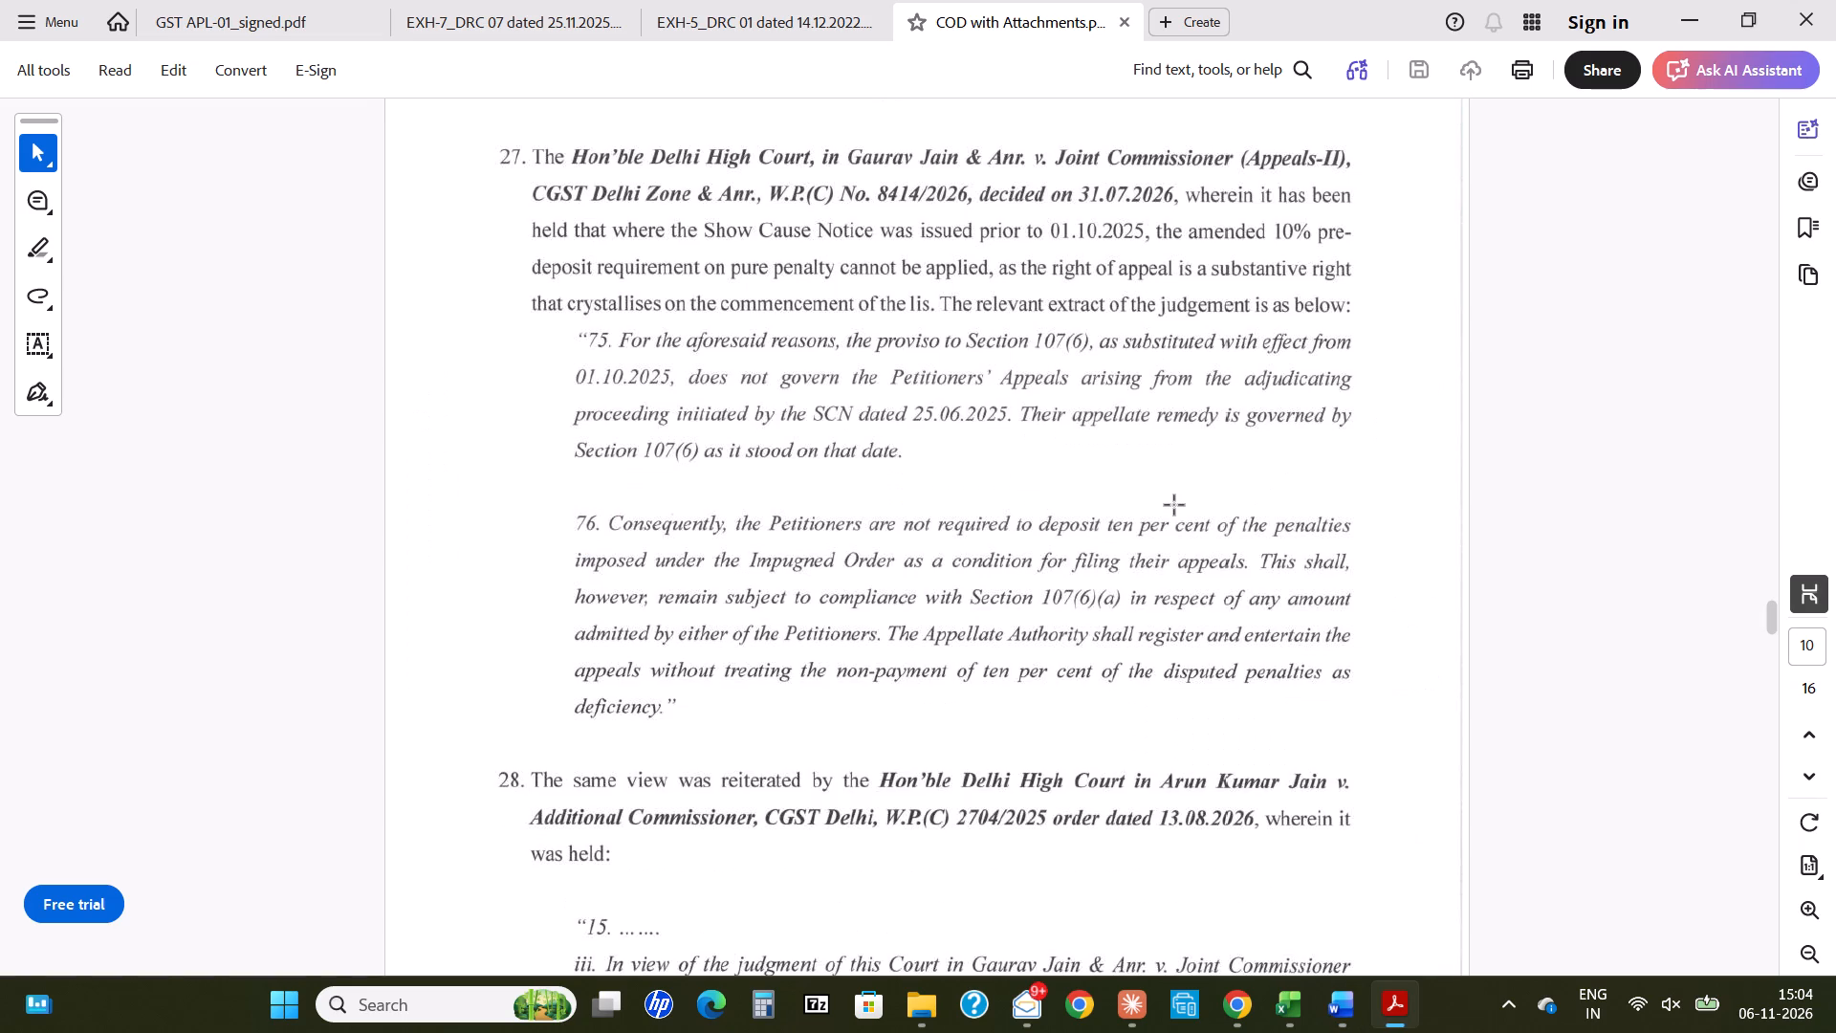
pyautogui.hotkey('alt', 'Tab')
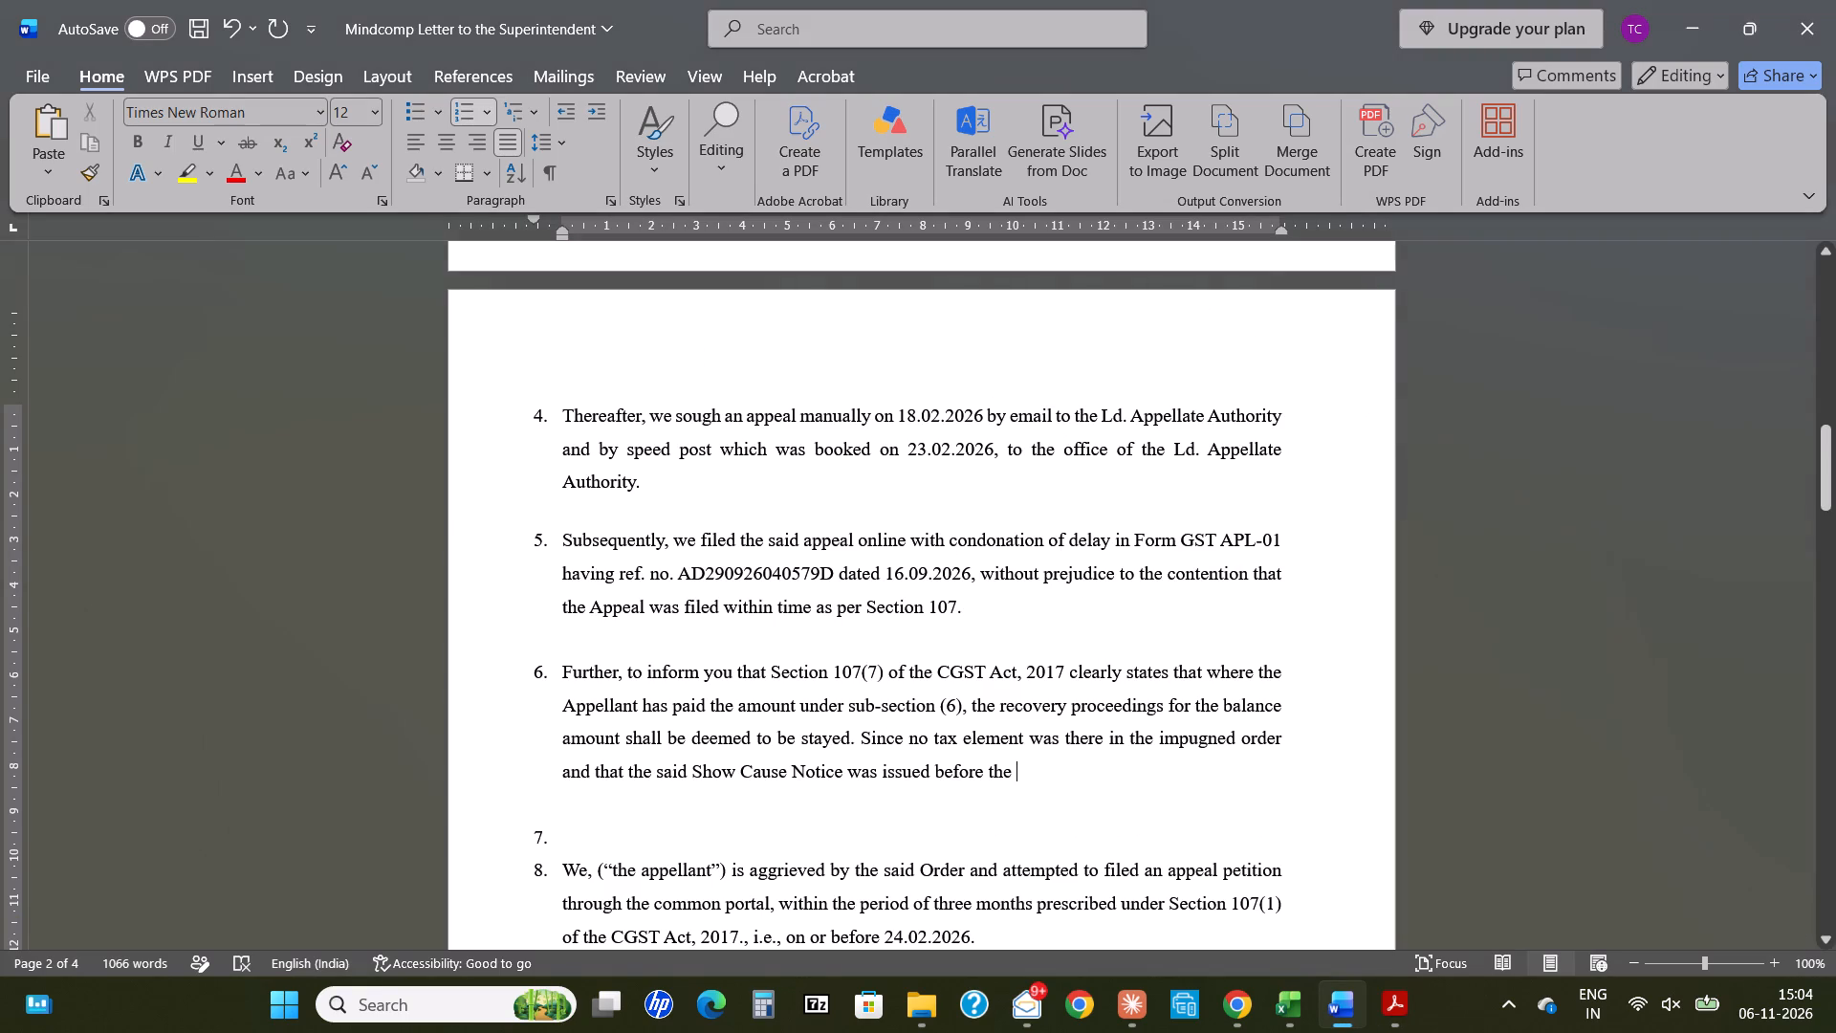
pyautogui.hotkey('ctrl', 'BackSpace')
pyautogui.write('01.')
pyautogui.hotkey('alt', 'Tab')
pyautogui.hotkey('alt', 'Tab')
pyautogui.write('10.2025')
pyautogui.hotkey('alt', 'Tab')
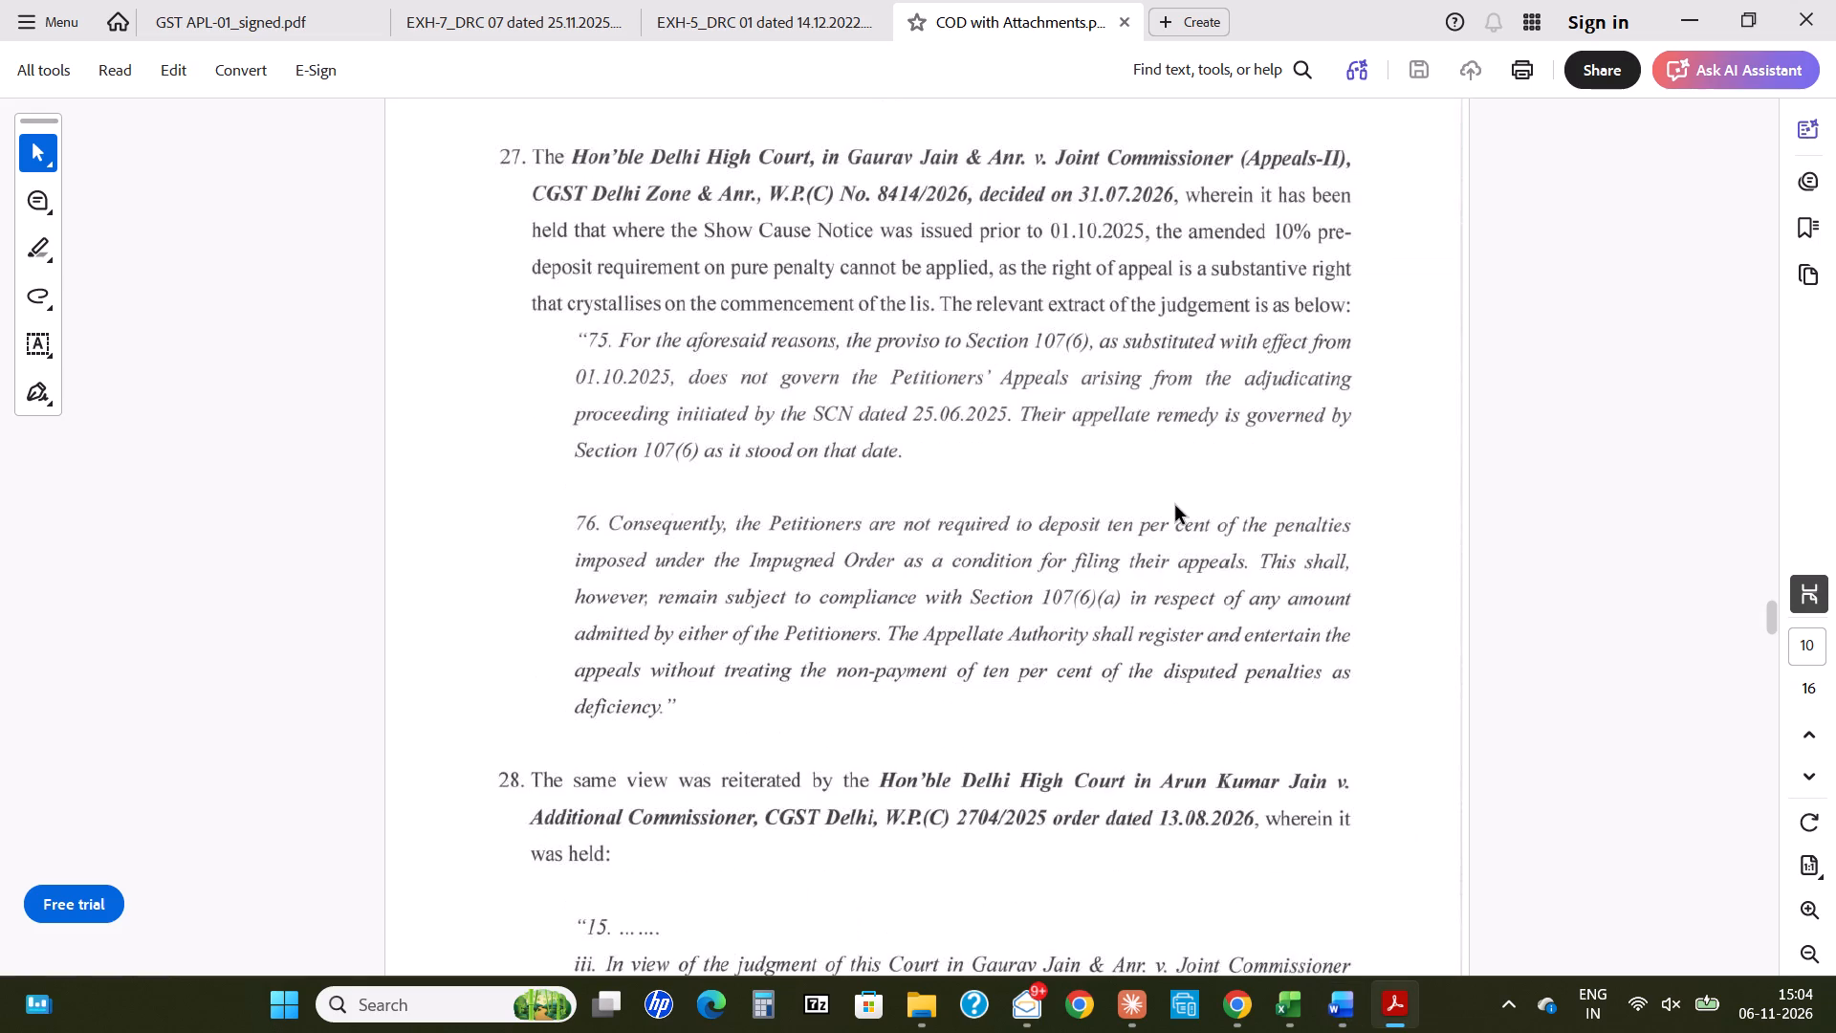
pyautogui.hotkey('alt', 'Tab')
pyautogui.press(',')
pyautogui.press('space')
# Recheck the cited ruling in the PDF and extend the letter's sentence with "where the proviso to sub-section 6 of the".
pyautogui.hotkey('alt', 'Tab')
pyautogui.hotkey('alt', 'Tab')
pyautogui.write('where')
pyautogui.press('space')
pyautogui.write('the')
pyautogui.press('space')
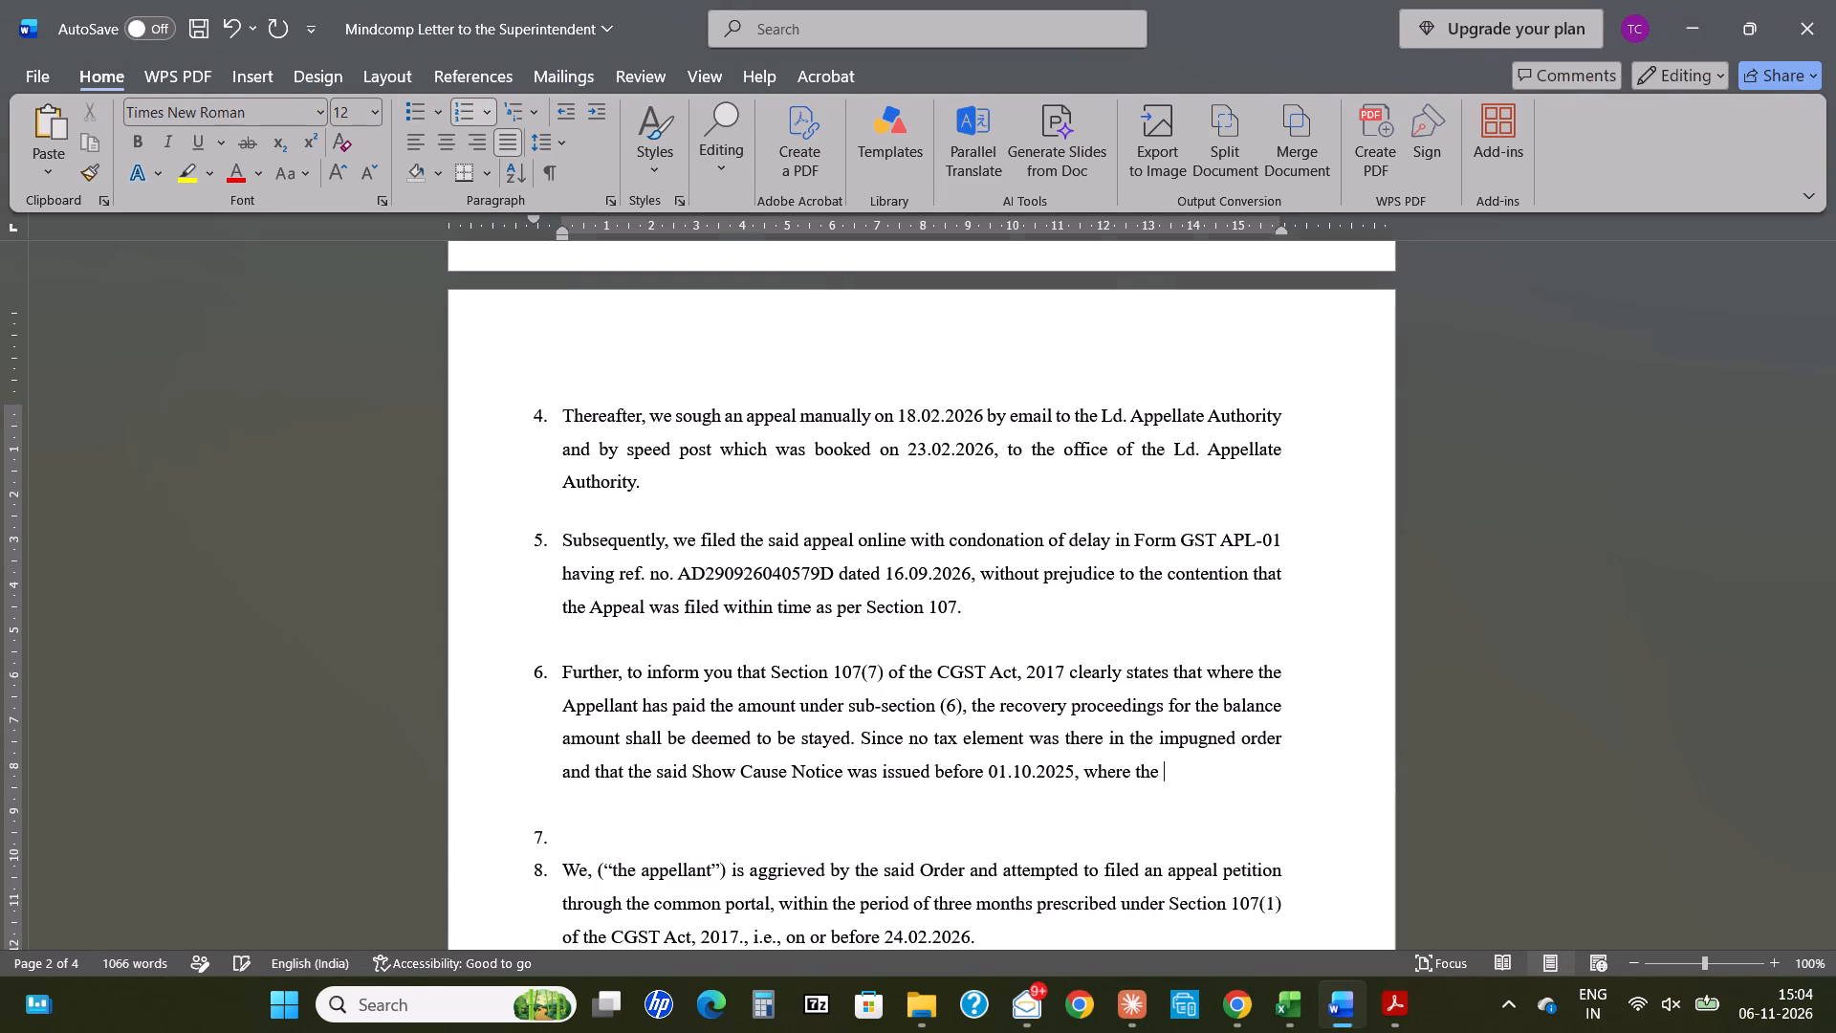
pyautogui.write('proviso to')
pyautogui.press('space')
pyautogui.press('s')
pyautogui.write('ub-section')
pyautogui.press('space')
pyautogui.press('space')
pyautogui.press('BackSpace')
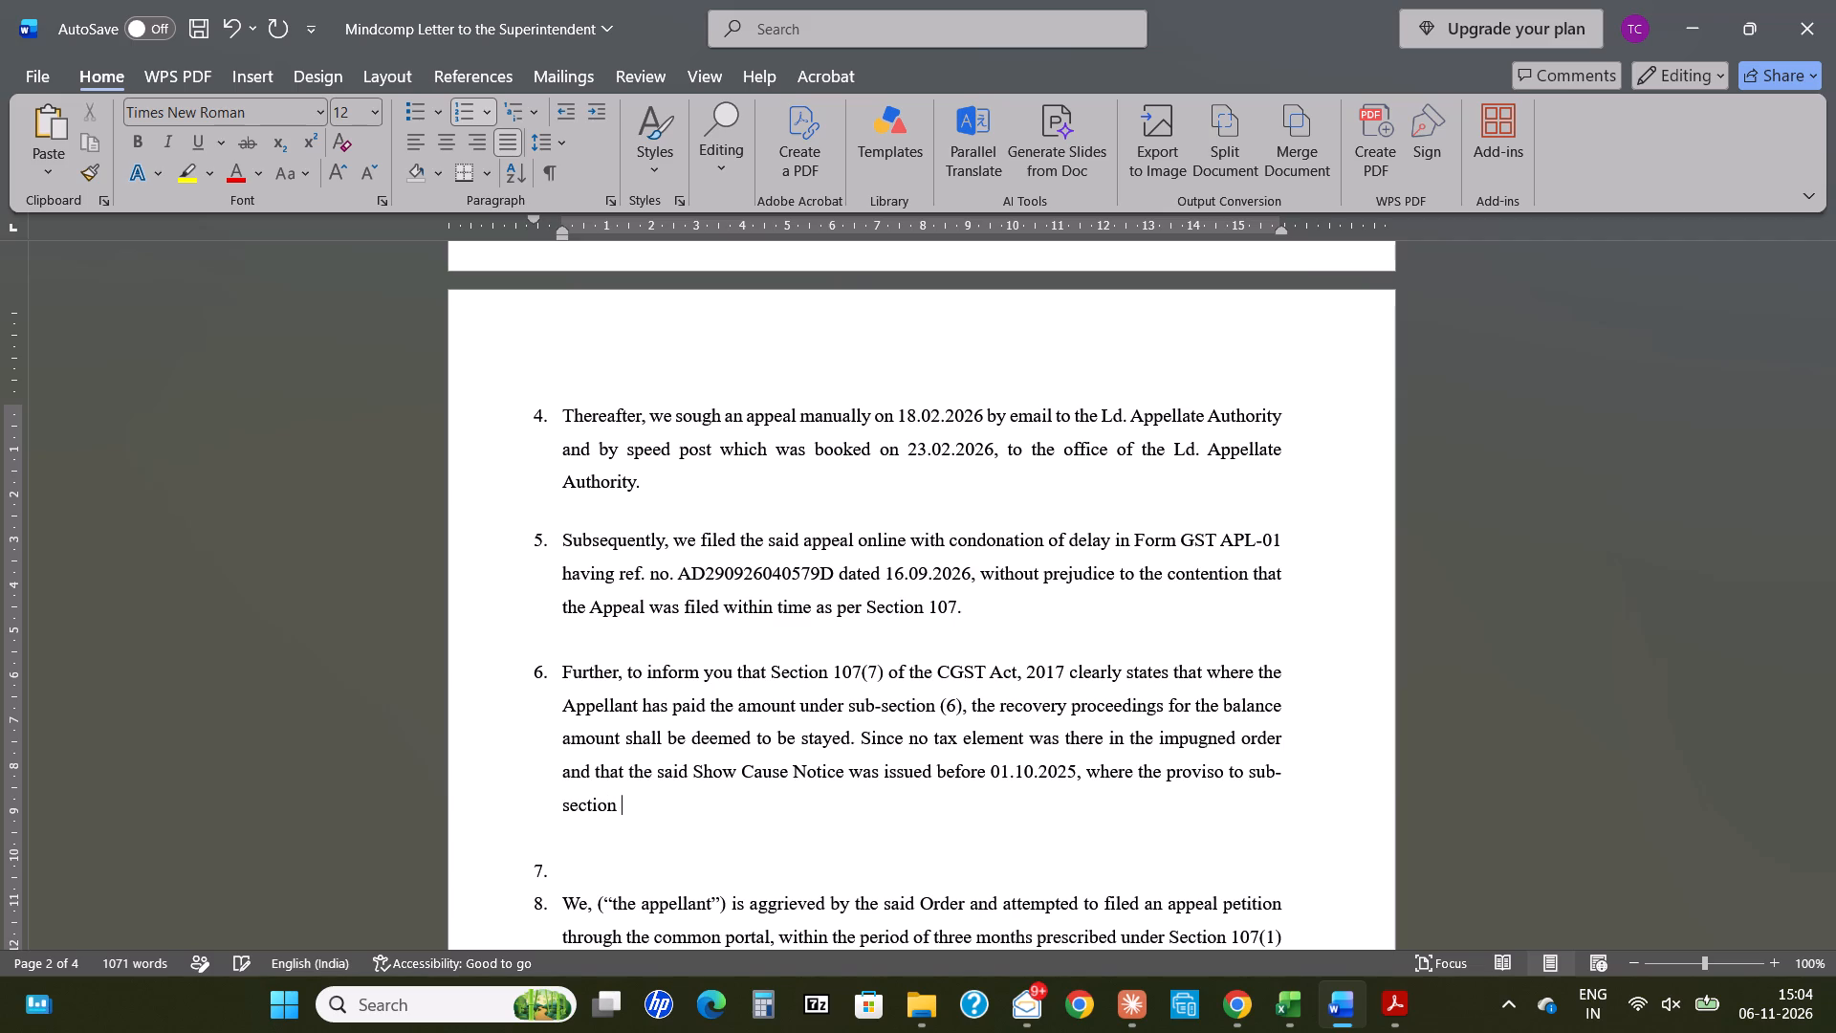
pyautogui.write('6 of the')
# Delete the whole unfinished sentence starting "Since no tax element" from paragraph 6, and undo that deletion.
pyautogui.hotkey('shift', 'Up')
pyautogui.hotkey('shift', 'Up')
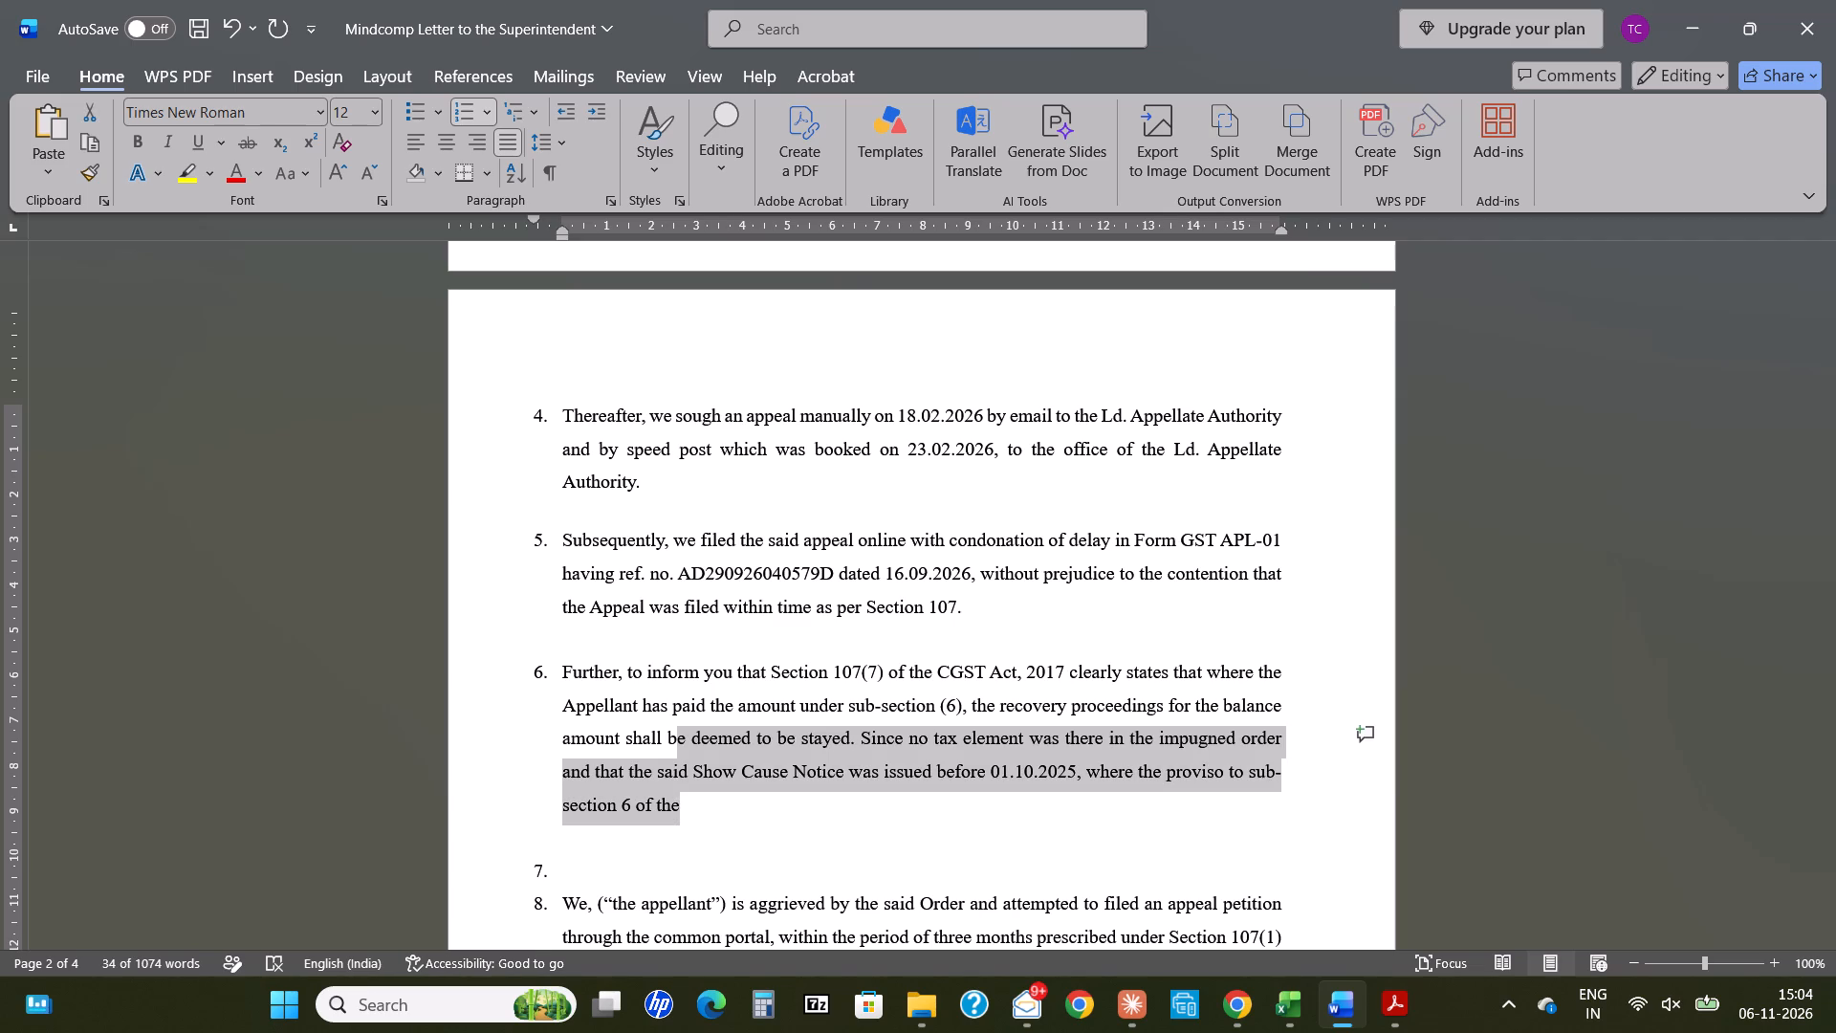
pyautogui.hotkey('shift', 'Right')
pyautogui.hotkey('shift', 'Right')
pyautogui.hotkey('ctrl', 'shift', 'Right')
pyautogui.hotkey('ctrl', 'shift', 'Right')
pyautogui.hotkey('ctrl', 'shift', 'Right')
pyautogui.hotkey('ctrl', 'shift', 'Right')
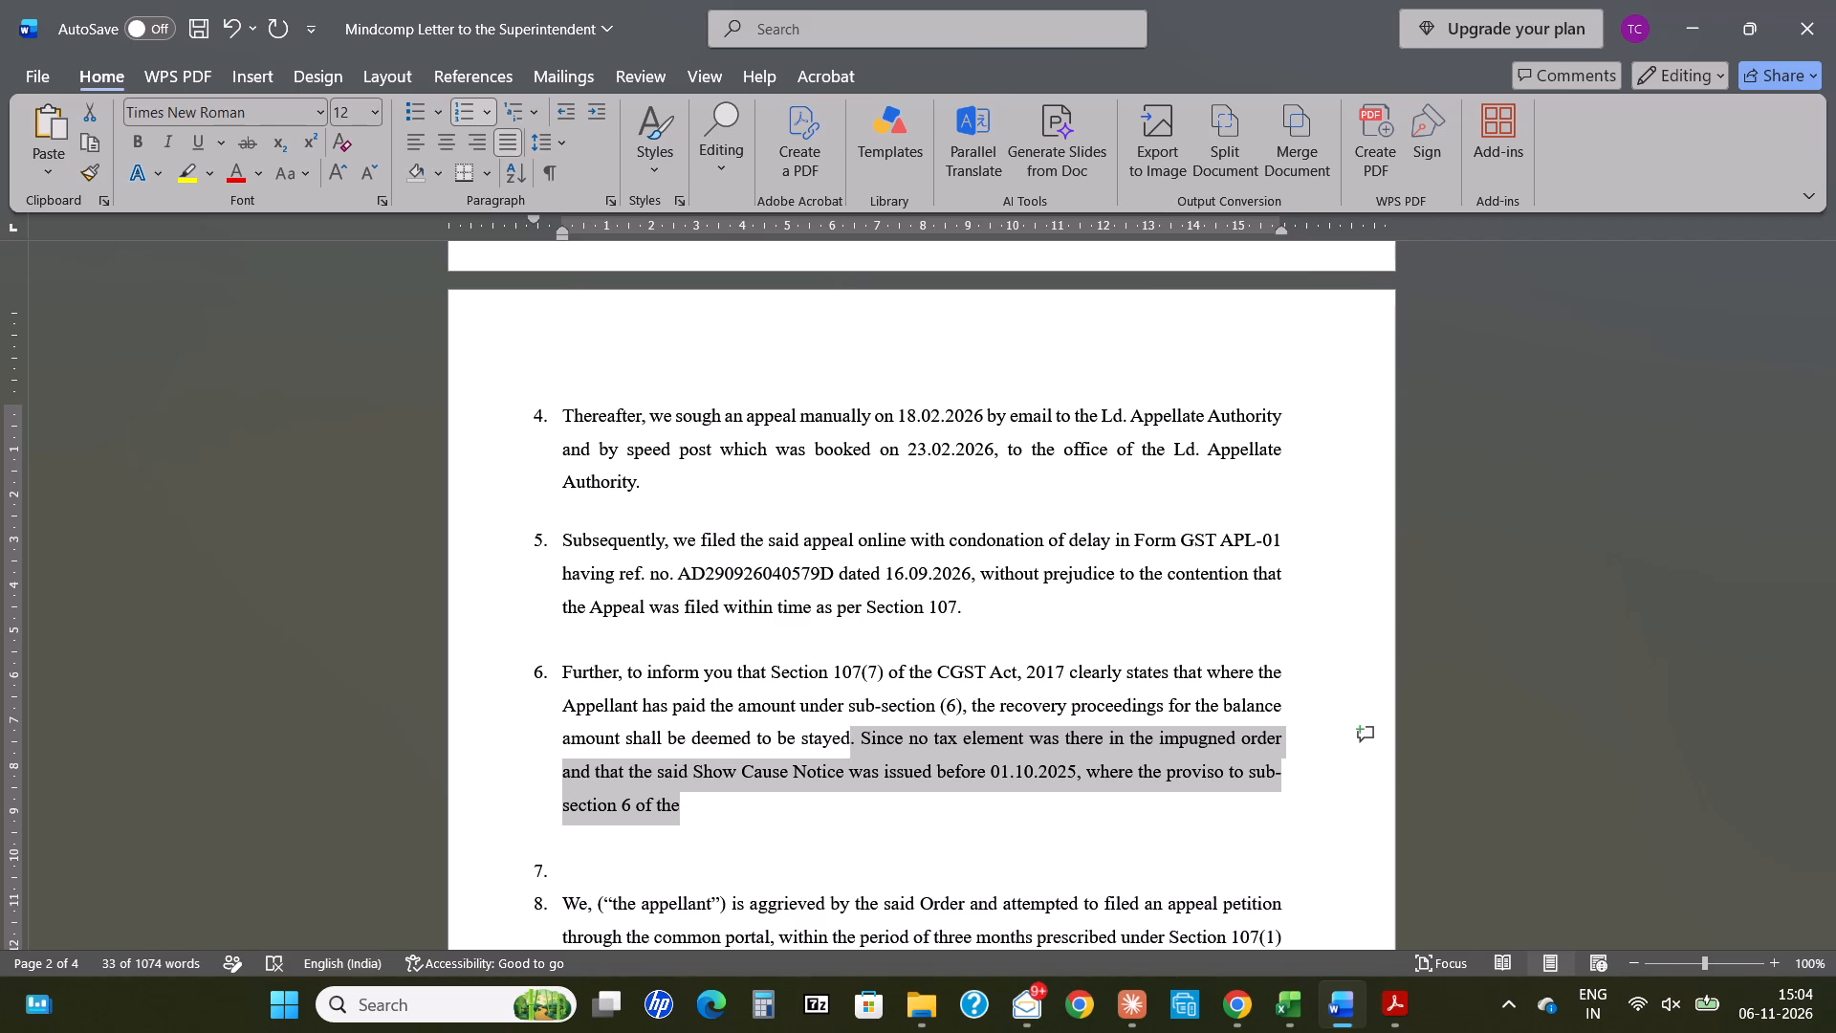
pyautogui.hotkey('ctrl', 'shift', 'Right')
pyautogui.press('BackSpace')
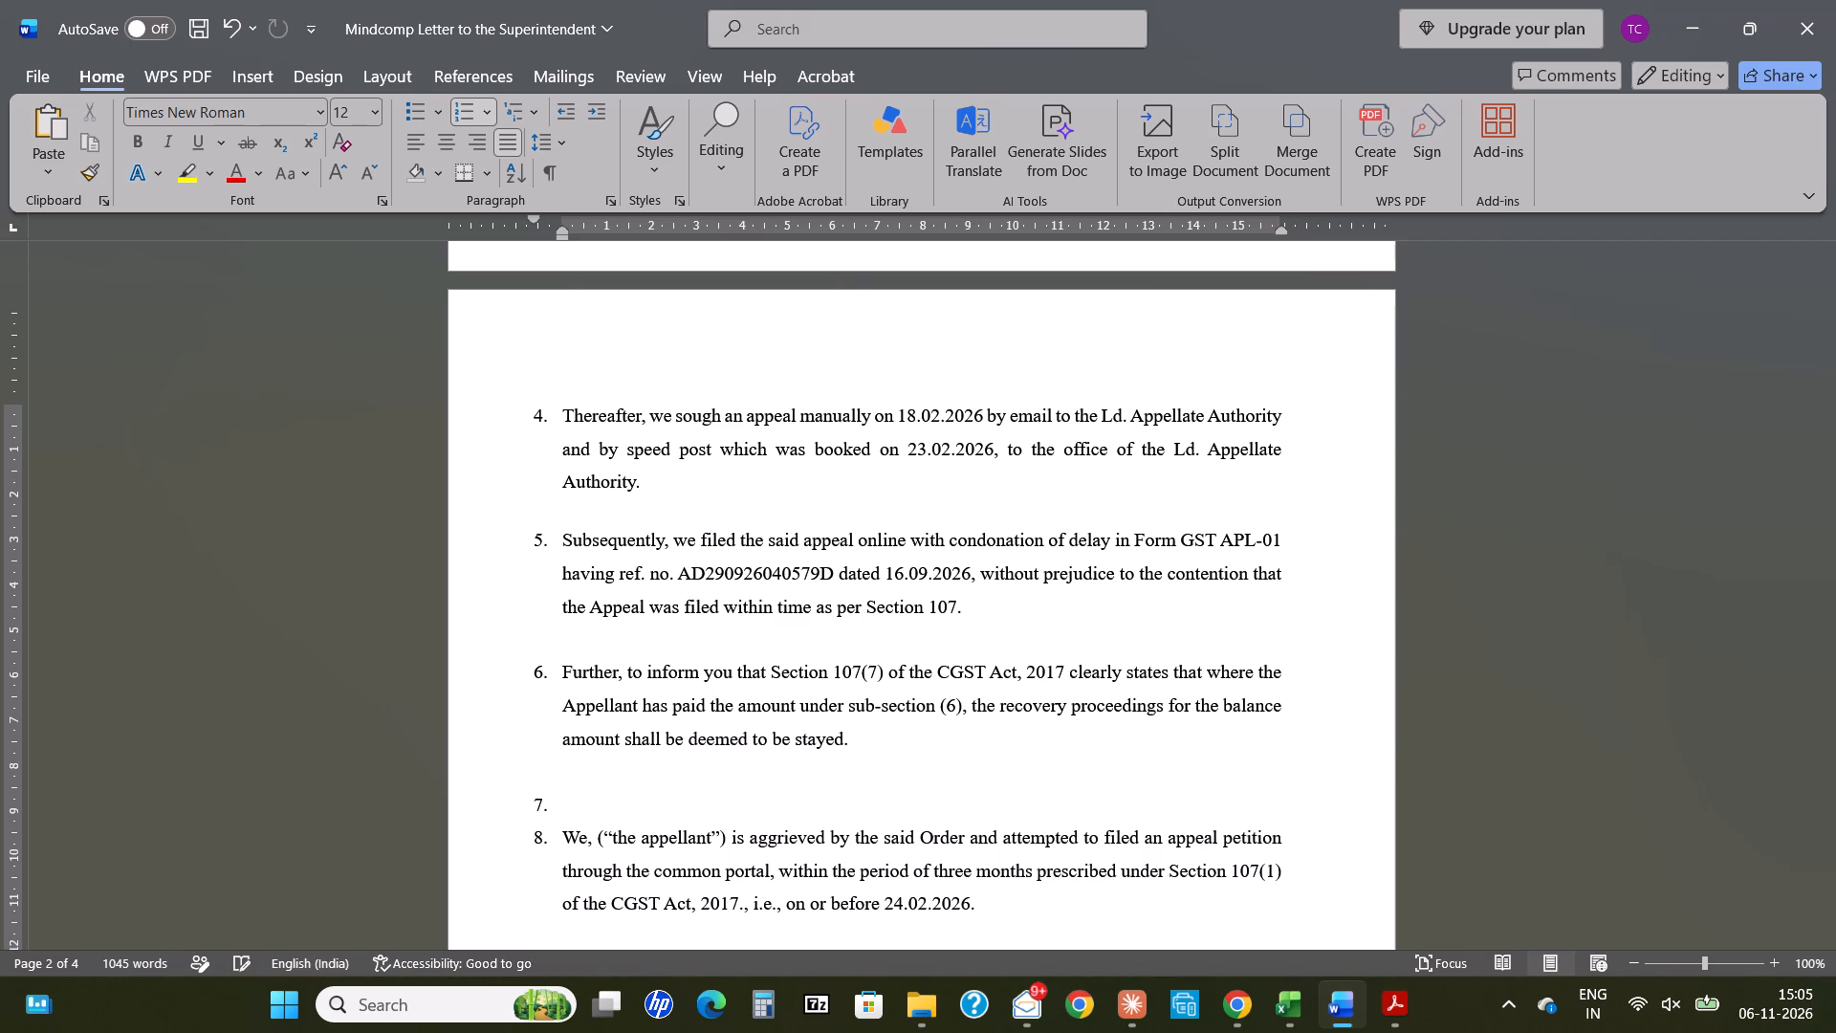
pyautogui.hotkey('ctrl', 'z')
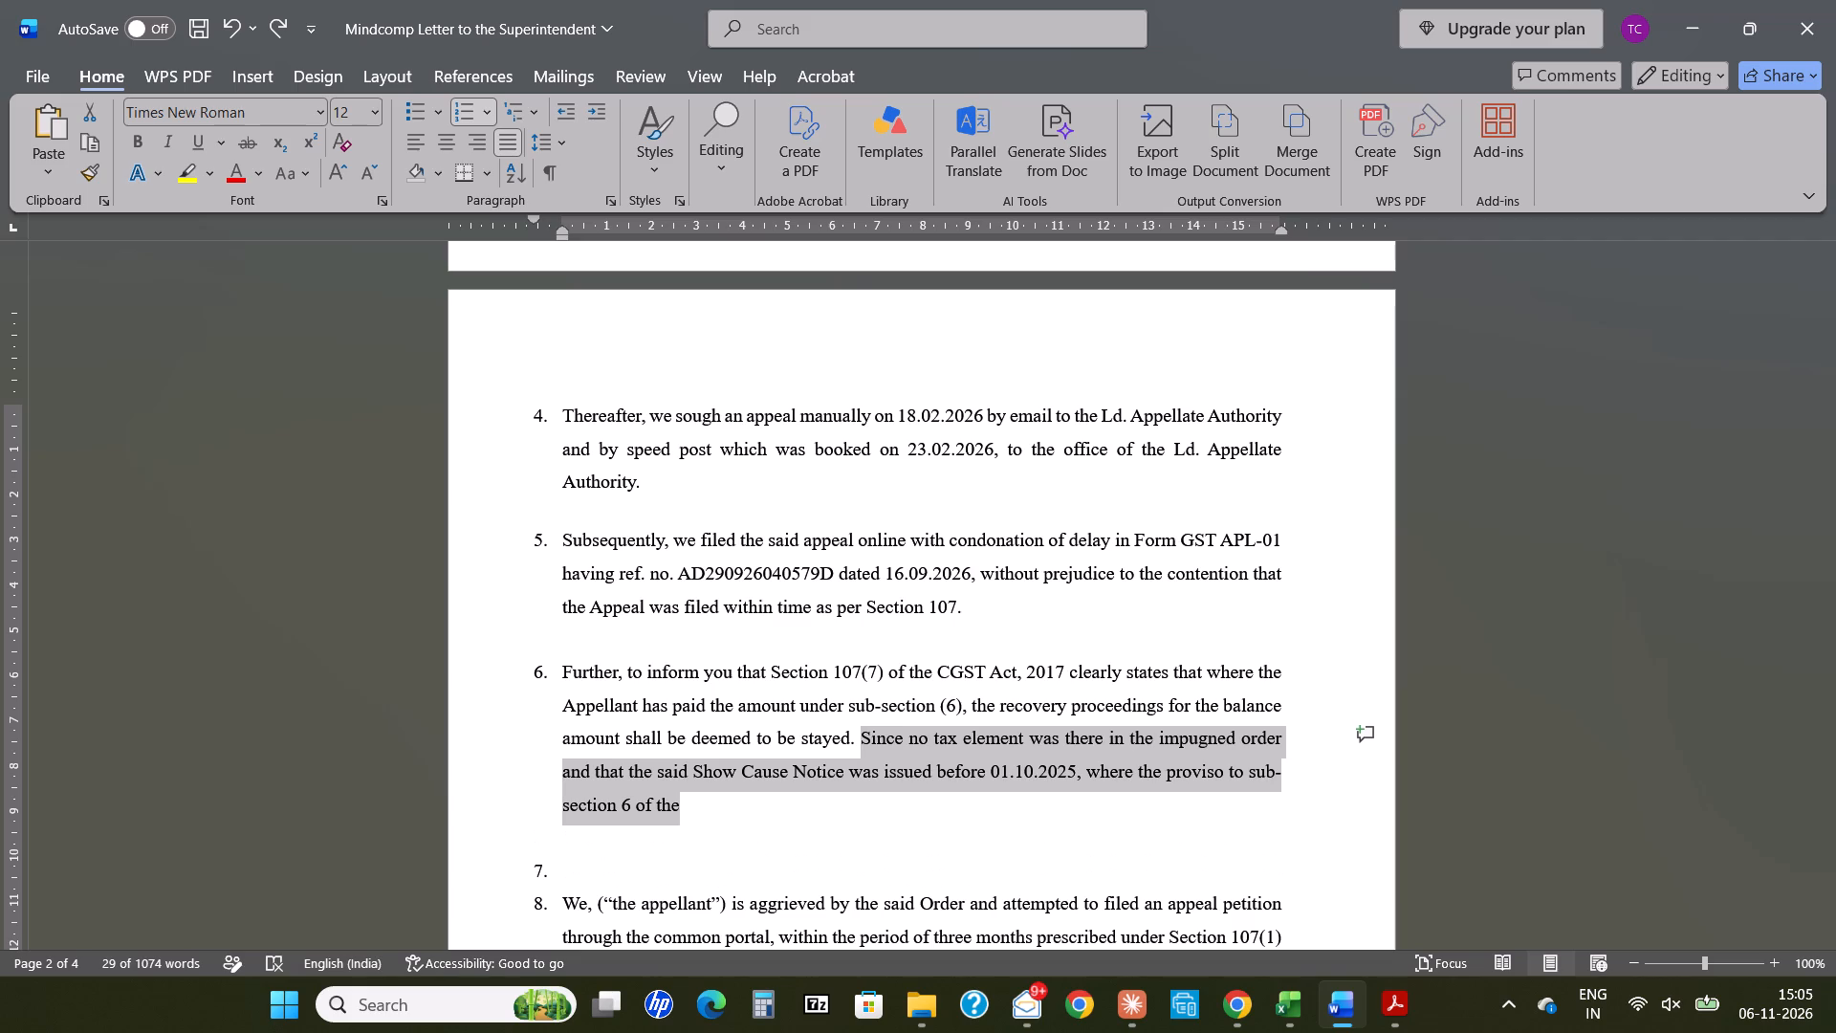
# Delete everything after "impugned order" in paragraph 6, including the Show Cause Notice wording and the blank line below.
pyautogui.press('Down')
pyautogui.press('Up')
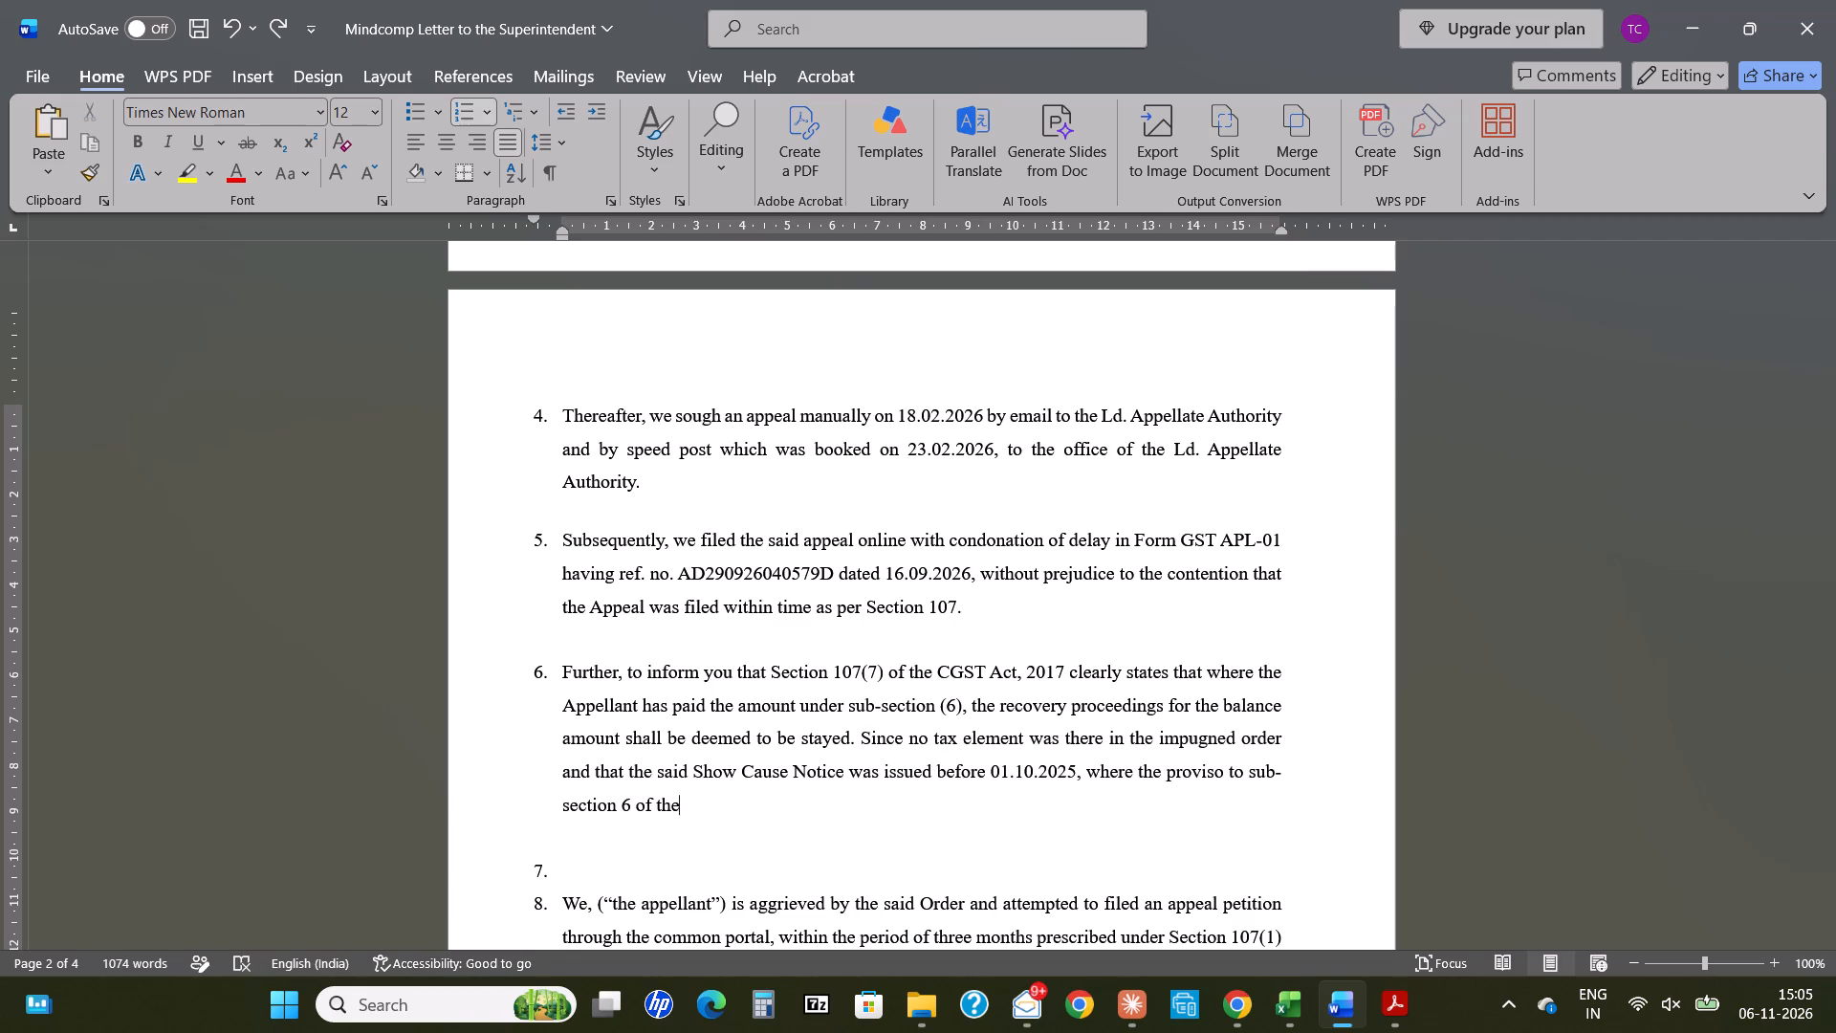
pyautogui.hotkey('ctrl', 'Left')
pyautogui.hotkey('ctrl', 'shift', 'Left')
pyautogui.press('Right')
pyautogui.press('Right')
pyautogui.hotkey('ctrl', 'shift', 'Right')
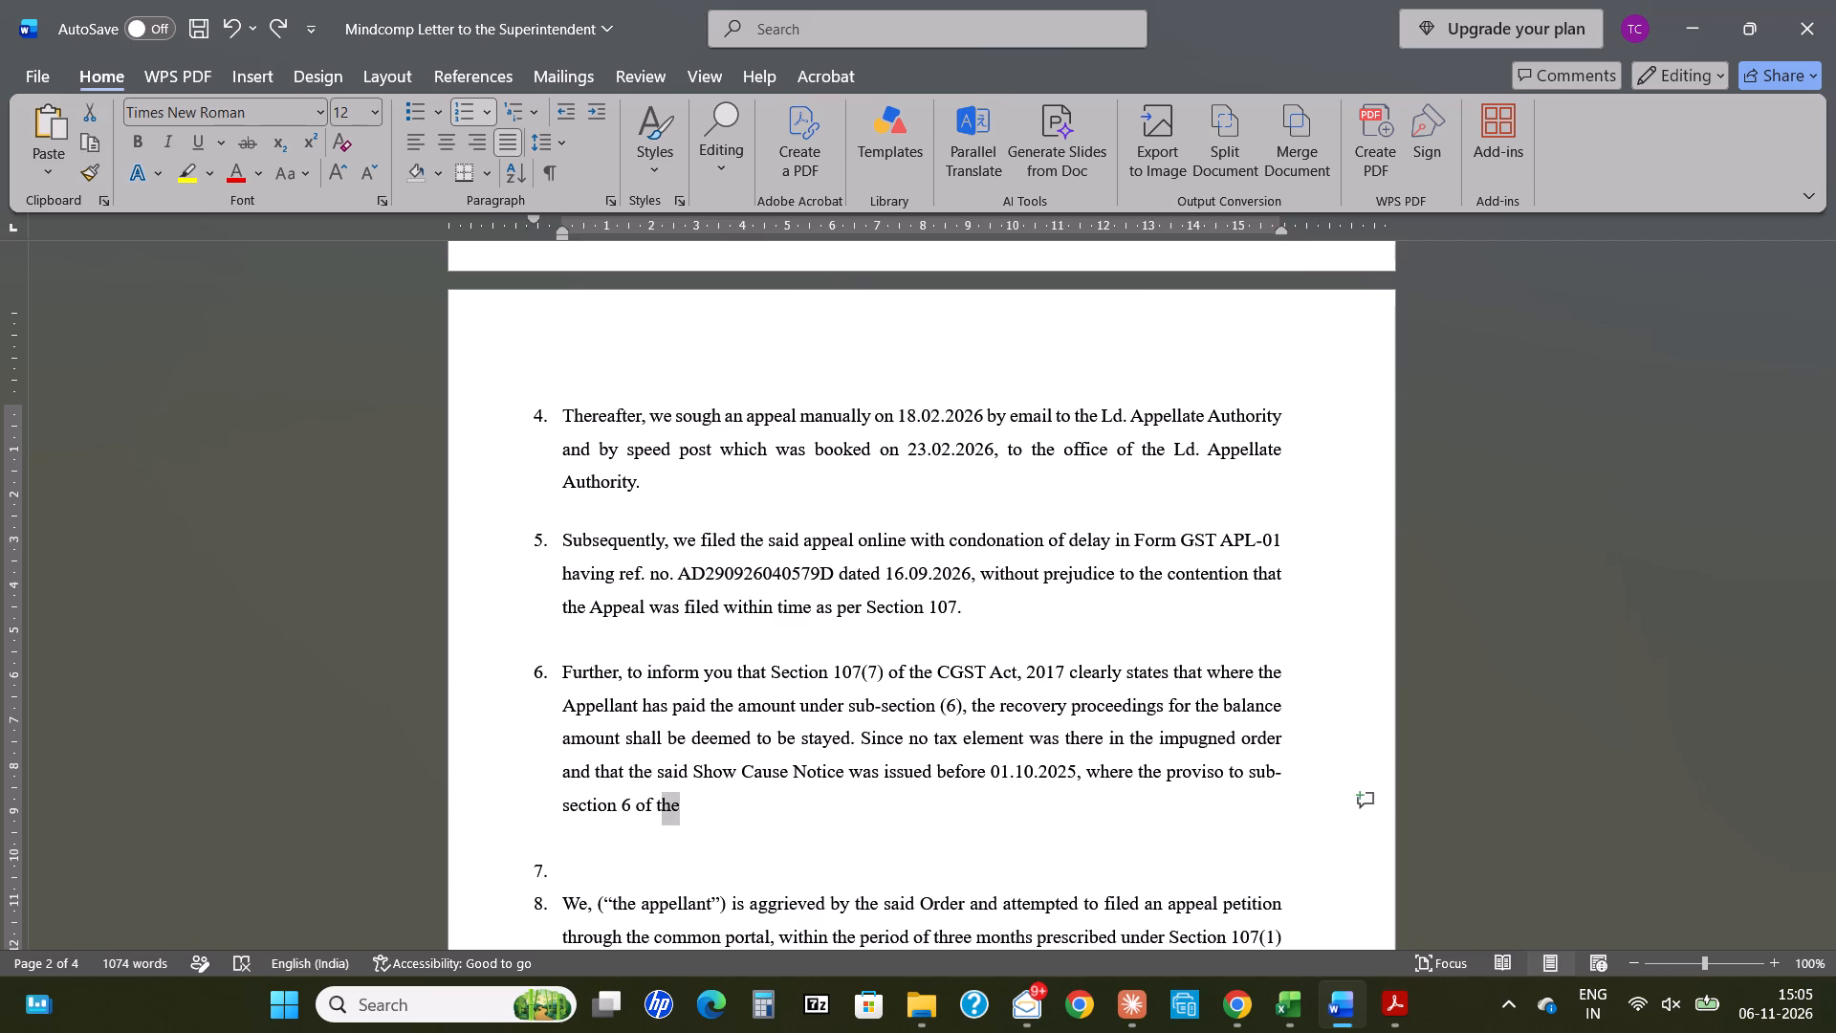
pyautogui.press('Right')
pyautogui.hotkey('ctrl', 'shift', 'Up')
pyautogui.hotkey('ctrl', 'shift', 'Down')
pyautogui.hotkey('shift', 'Up')
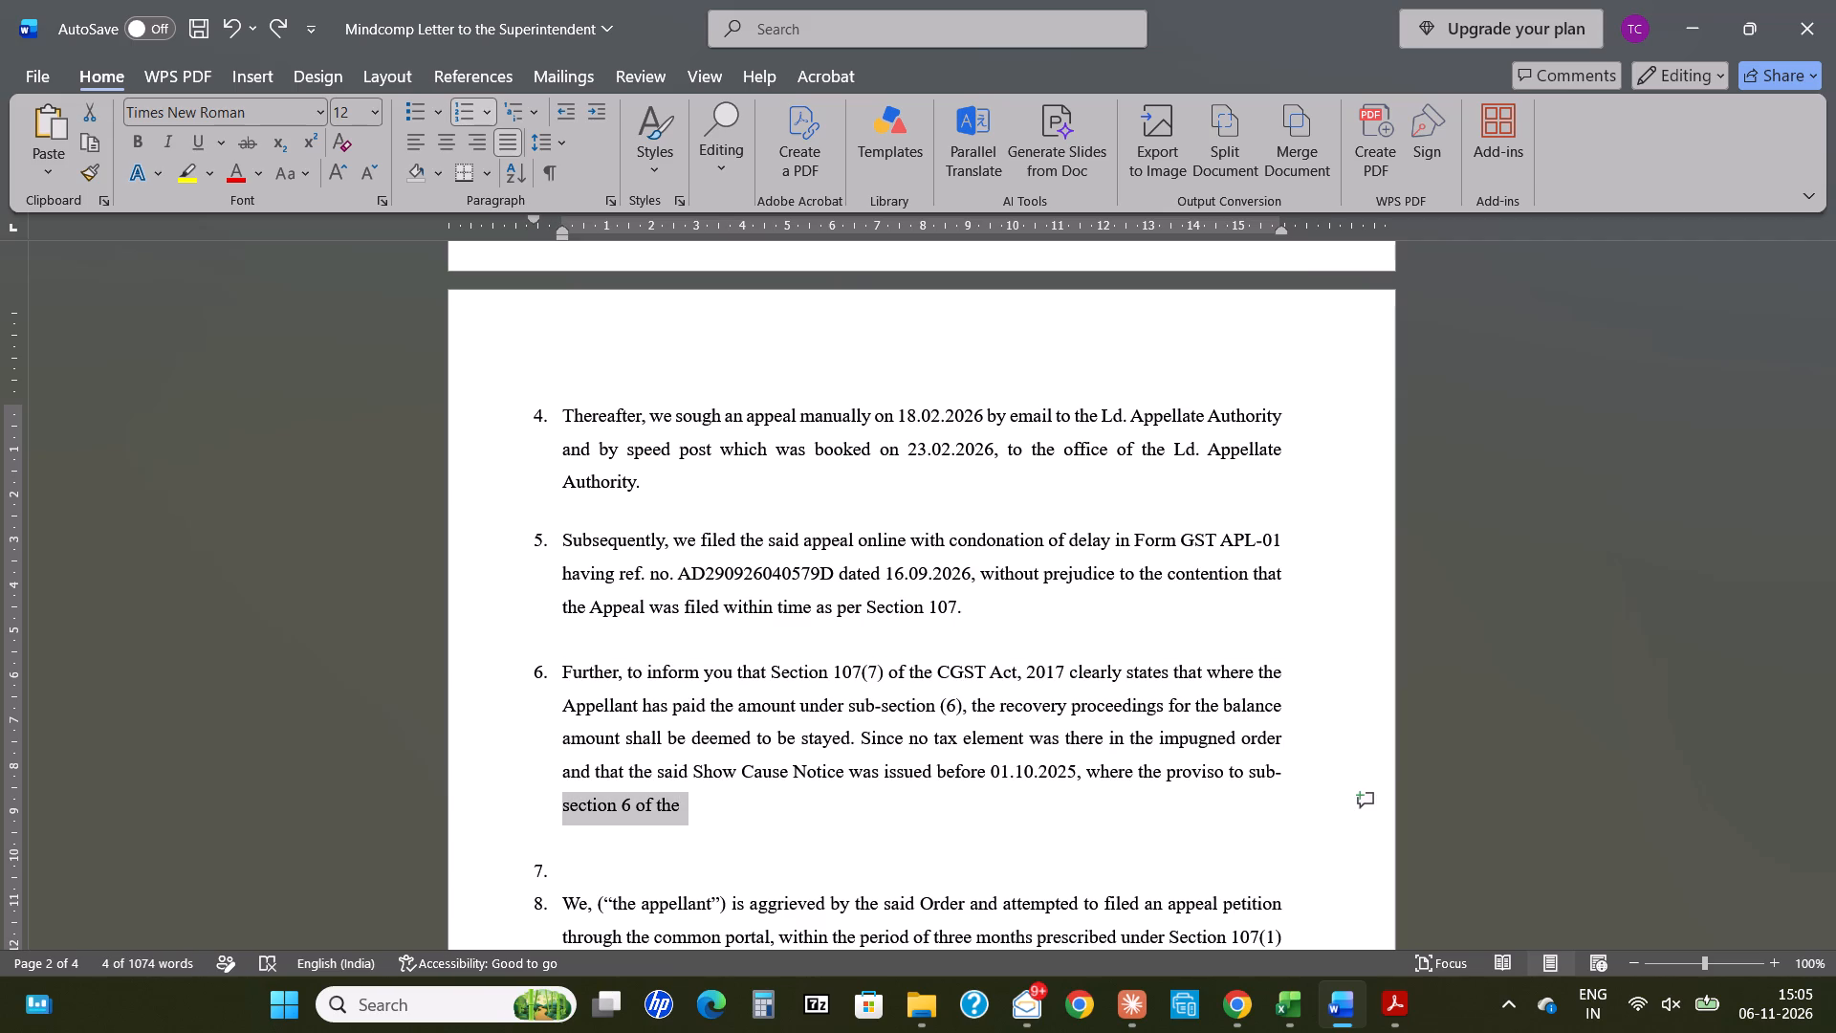
pyautogui.hotkey('shift', 'Up')
pyautogui.hotkey('shift', 'Right')
pyautogui.hotkey('shift', 'Right')
pyautogui.hotkey('shift', 'Right')
pyautogui.hotkey('shift', 'Left')
pyautogui.hotkey('shift', 'Left')
pyautogui.hotkey('shift', 'Left')
pyautogui.press('BackSpace')
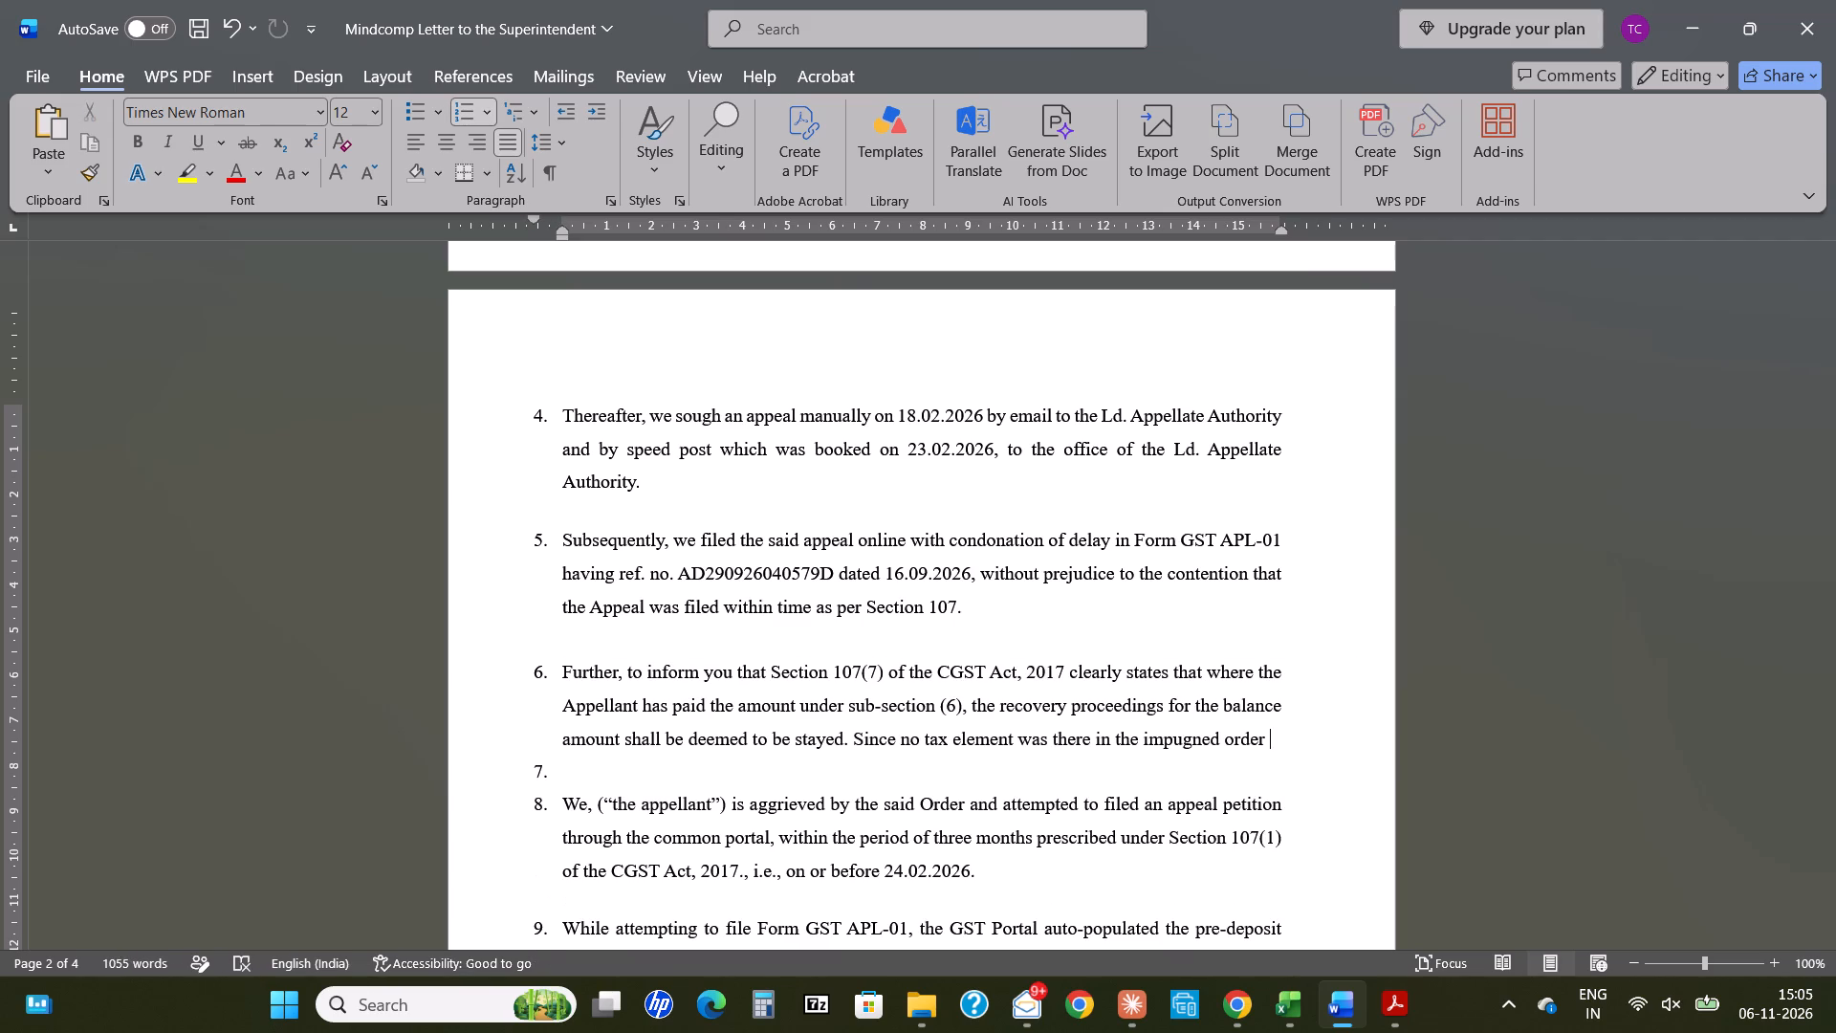
# Complete the paragraph 6 sentence with "no pre-deposit was required to be paid by the Appellant to stay the proceedings.".
pyautogui.write('no pre-deposit was required to pa')
pyautogui.press('BackSpace')
pyautogui.press('BackSpace')
pyautogui.write('be paid')
pyautogui.press('space')
pyautogui.write('by the Appellant')
pyautogui.press('space')
pyautogui.write('to stay')
pyautogui.press('space')
pyautogui.write('the proceedings.')
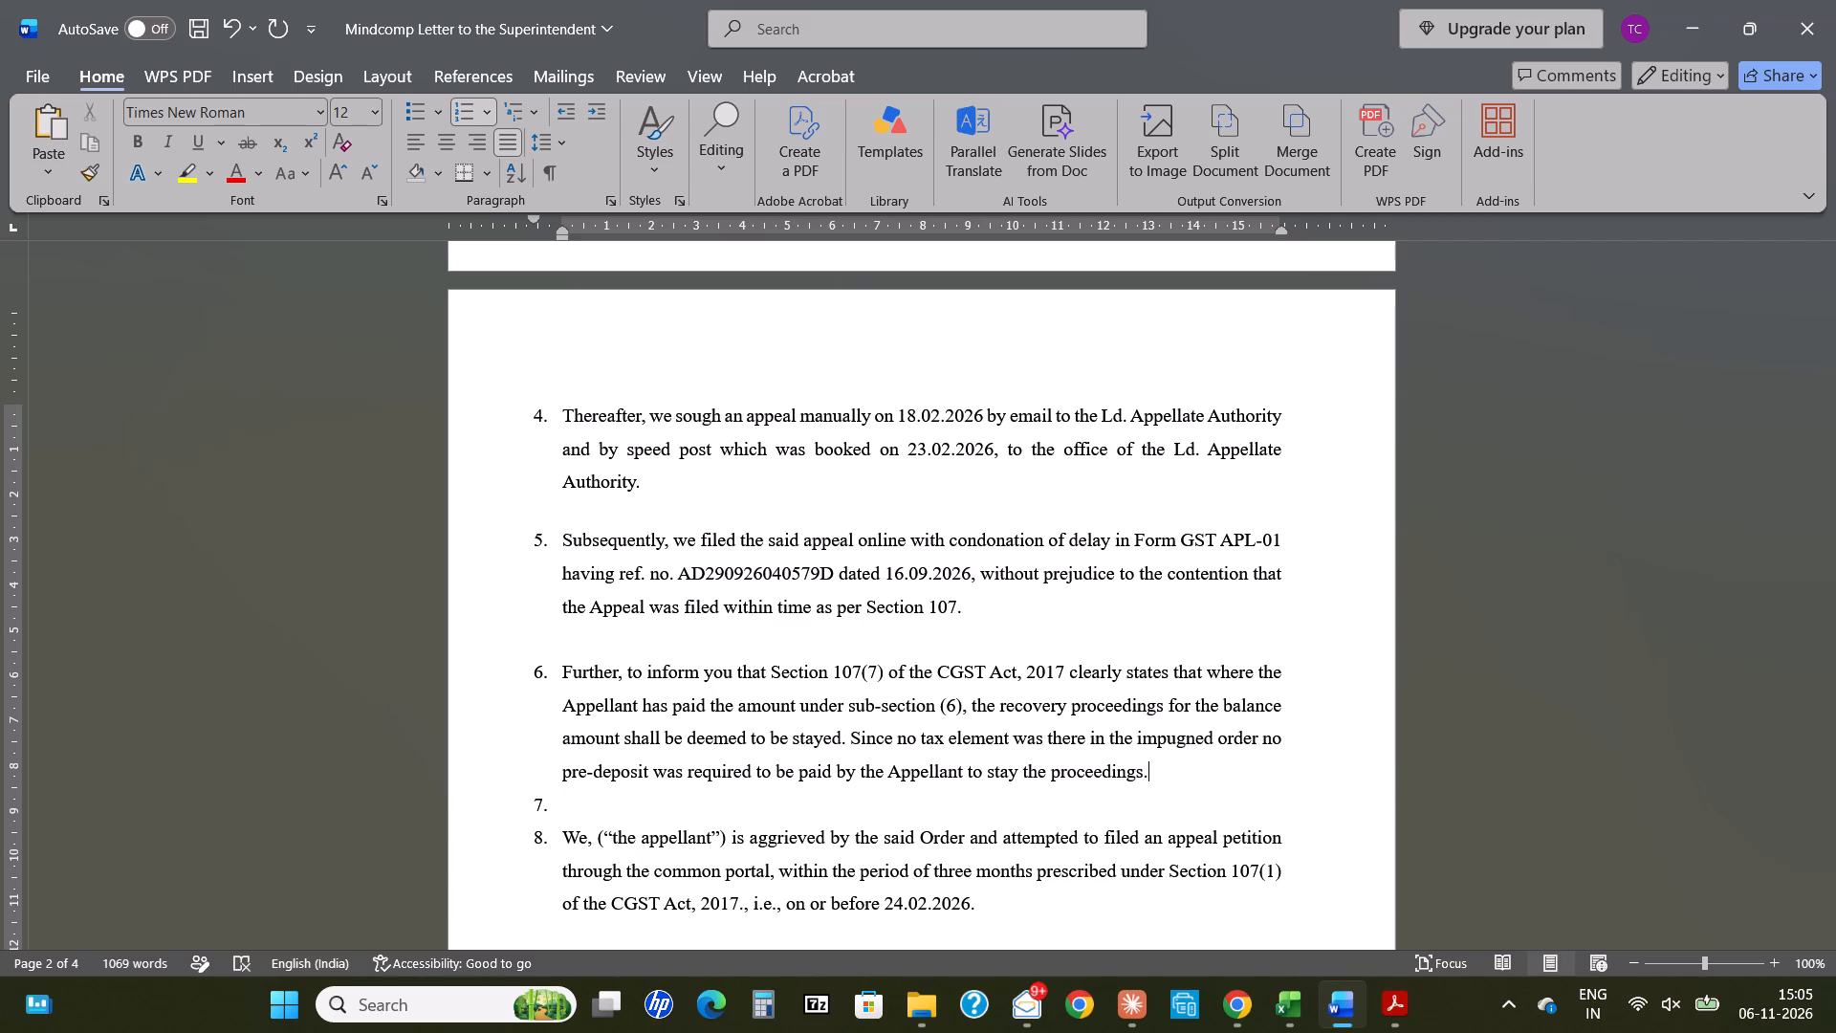
# Remove "to stay the proceedings" so the sentence ends at "Appellant.", and save the letter.
pyautogui.hotkey('ctrl', 'BackSpace')
pyautogui.hotkey('ctrl', 'BackSpace')
pyautogui.hotkey('ctrl', 'BackSpace')
pyautogui.hotkey('ctrl', 'BackSpace')
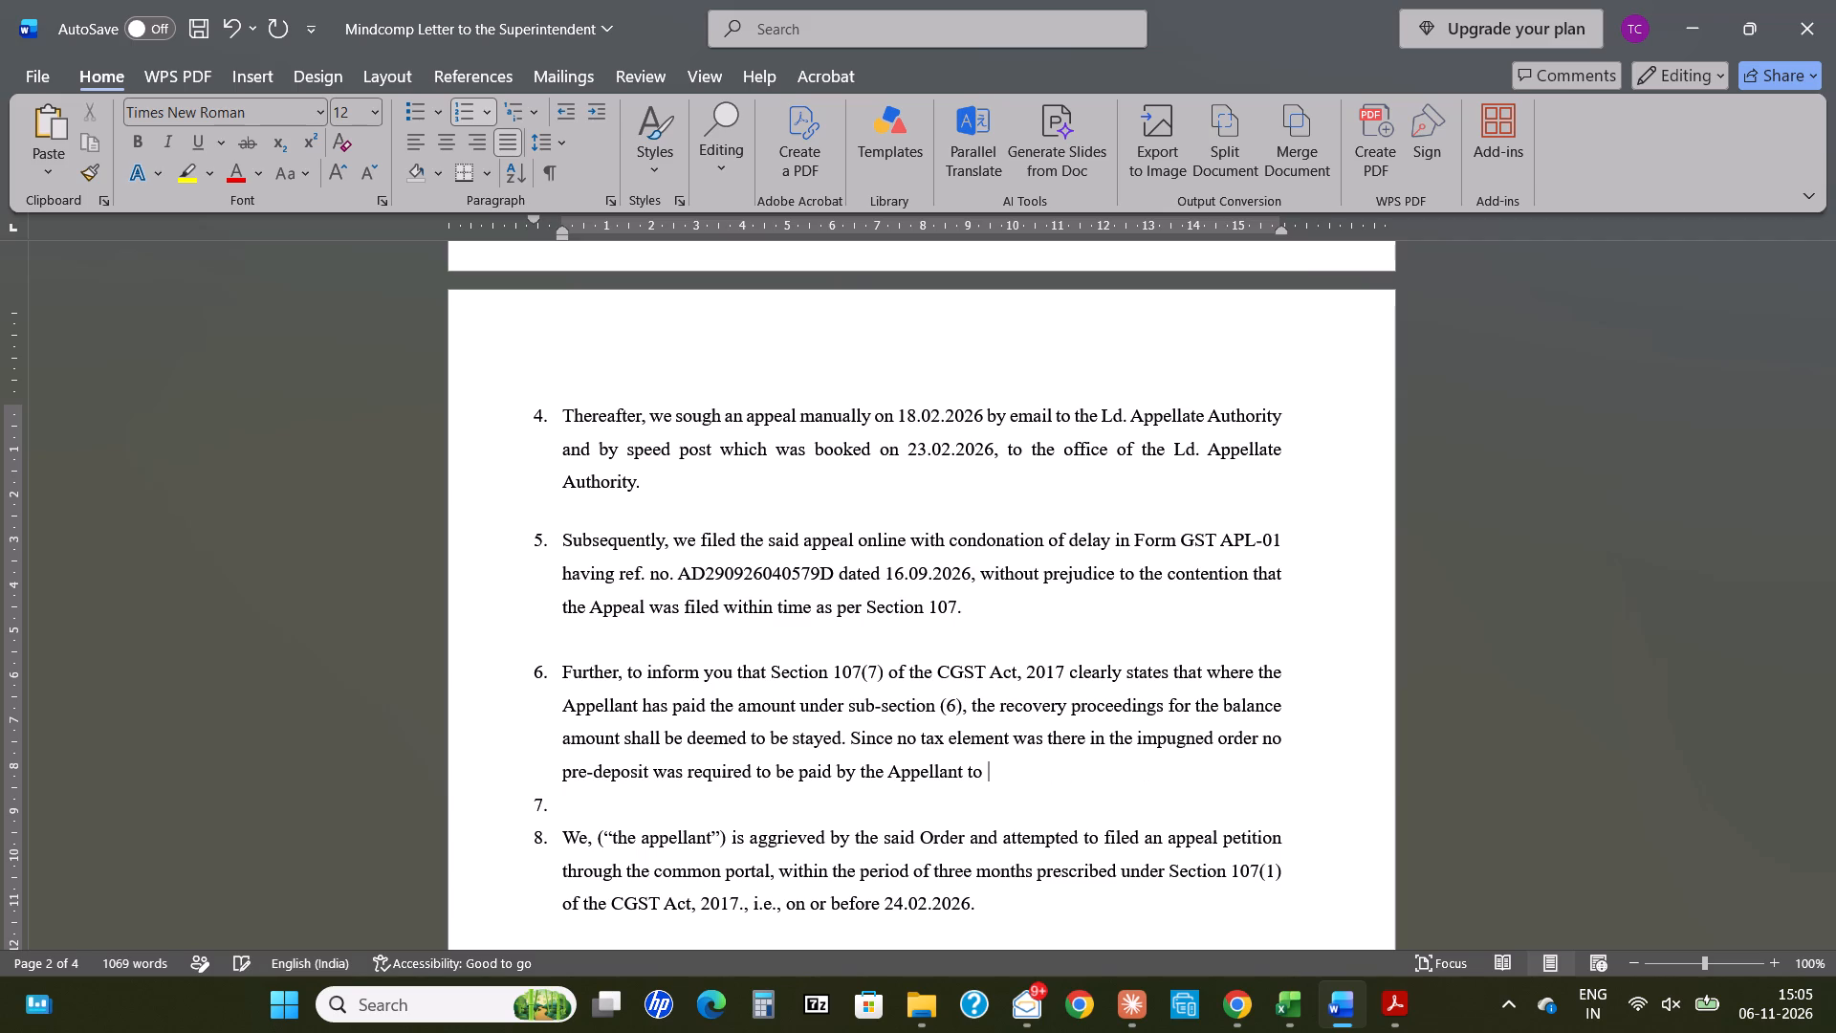
pyautogui.hotkey('ctrl', 'BackSpace')
pyautogui.press('BackSpace')
pyautogui.press('.')
pyautogui.hotkey('ctrl', 's')
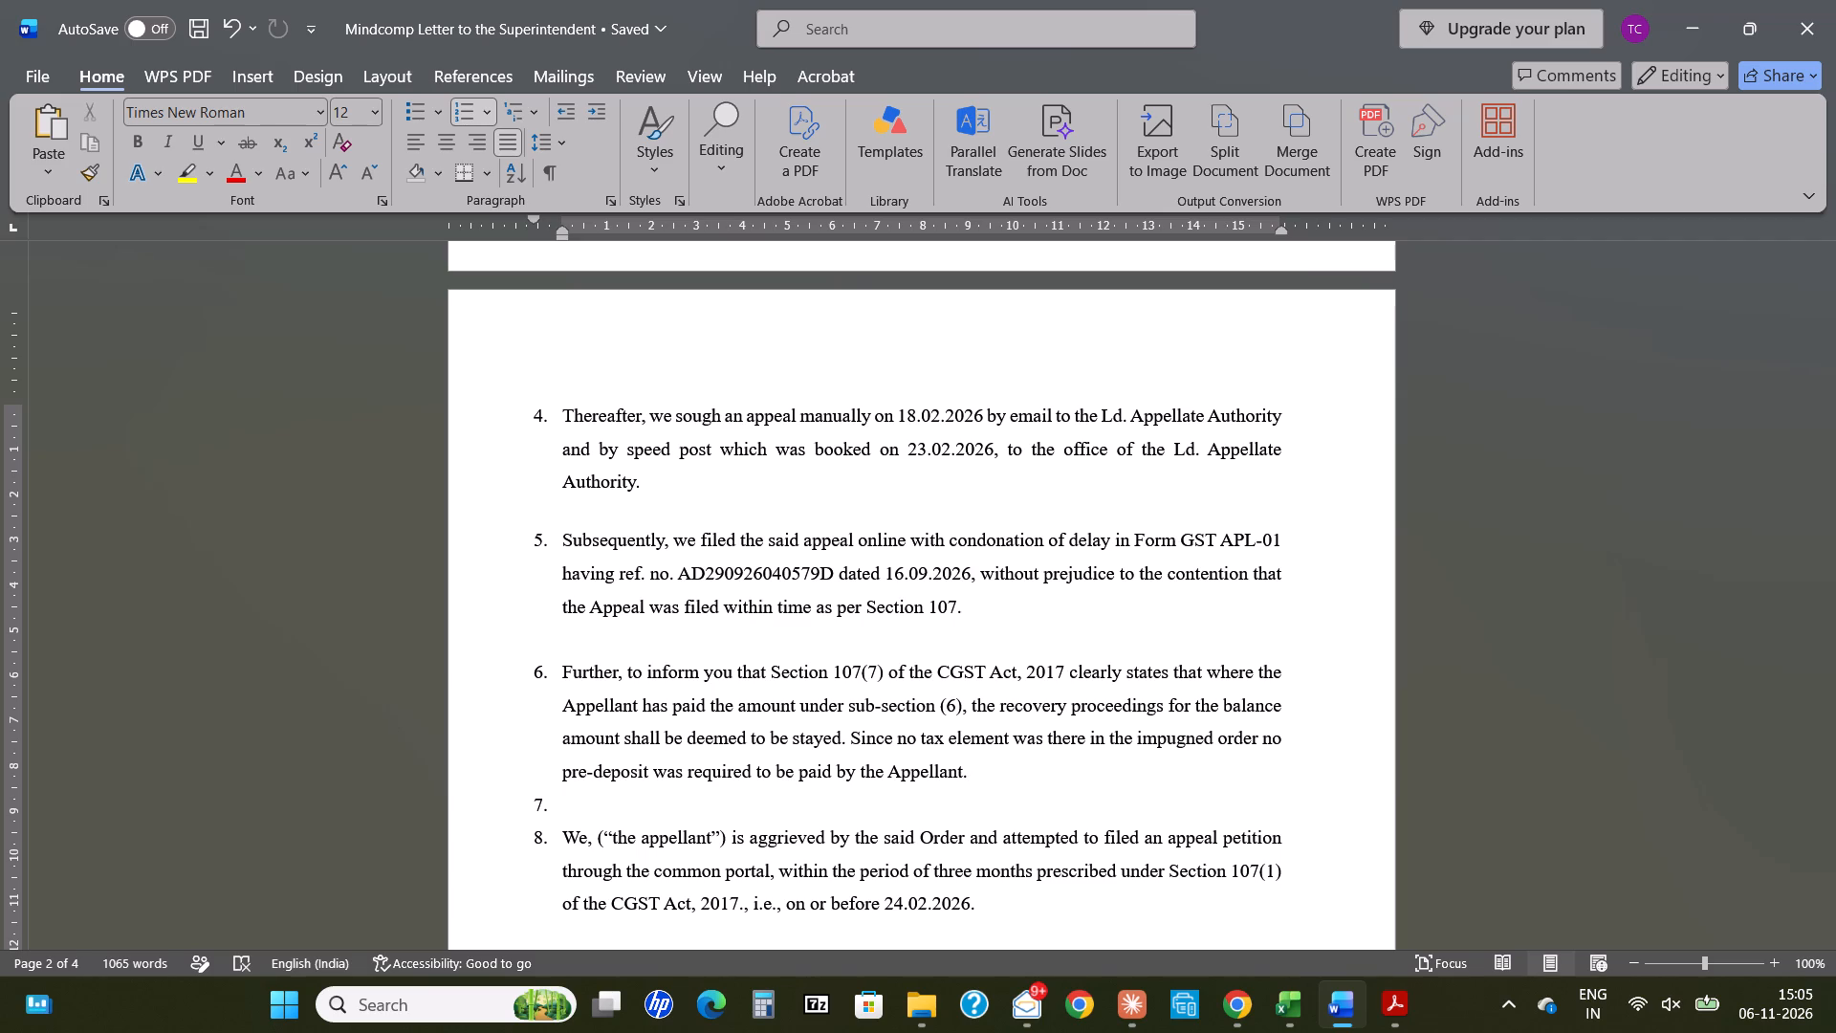
# Replace the full stop ending paragraph 6 with ", since the appeal was manually filed on 18.02.2026 and subsequent".
pyautogui.press(',')
pyautogui.press('BackSpace')
pyautogui.press('BackSpace')
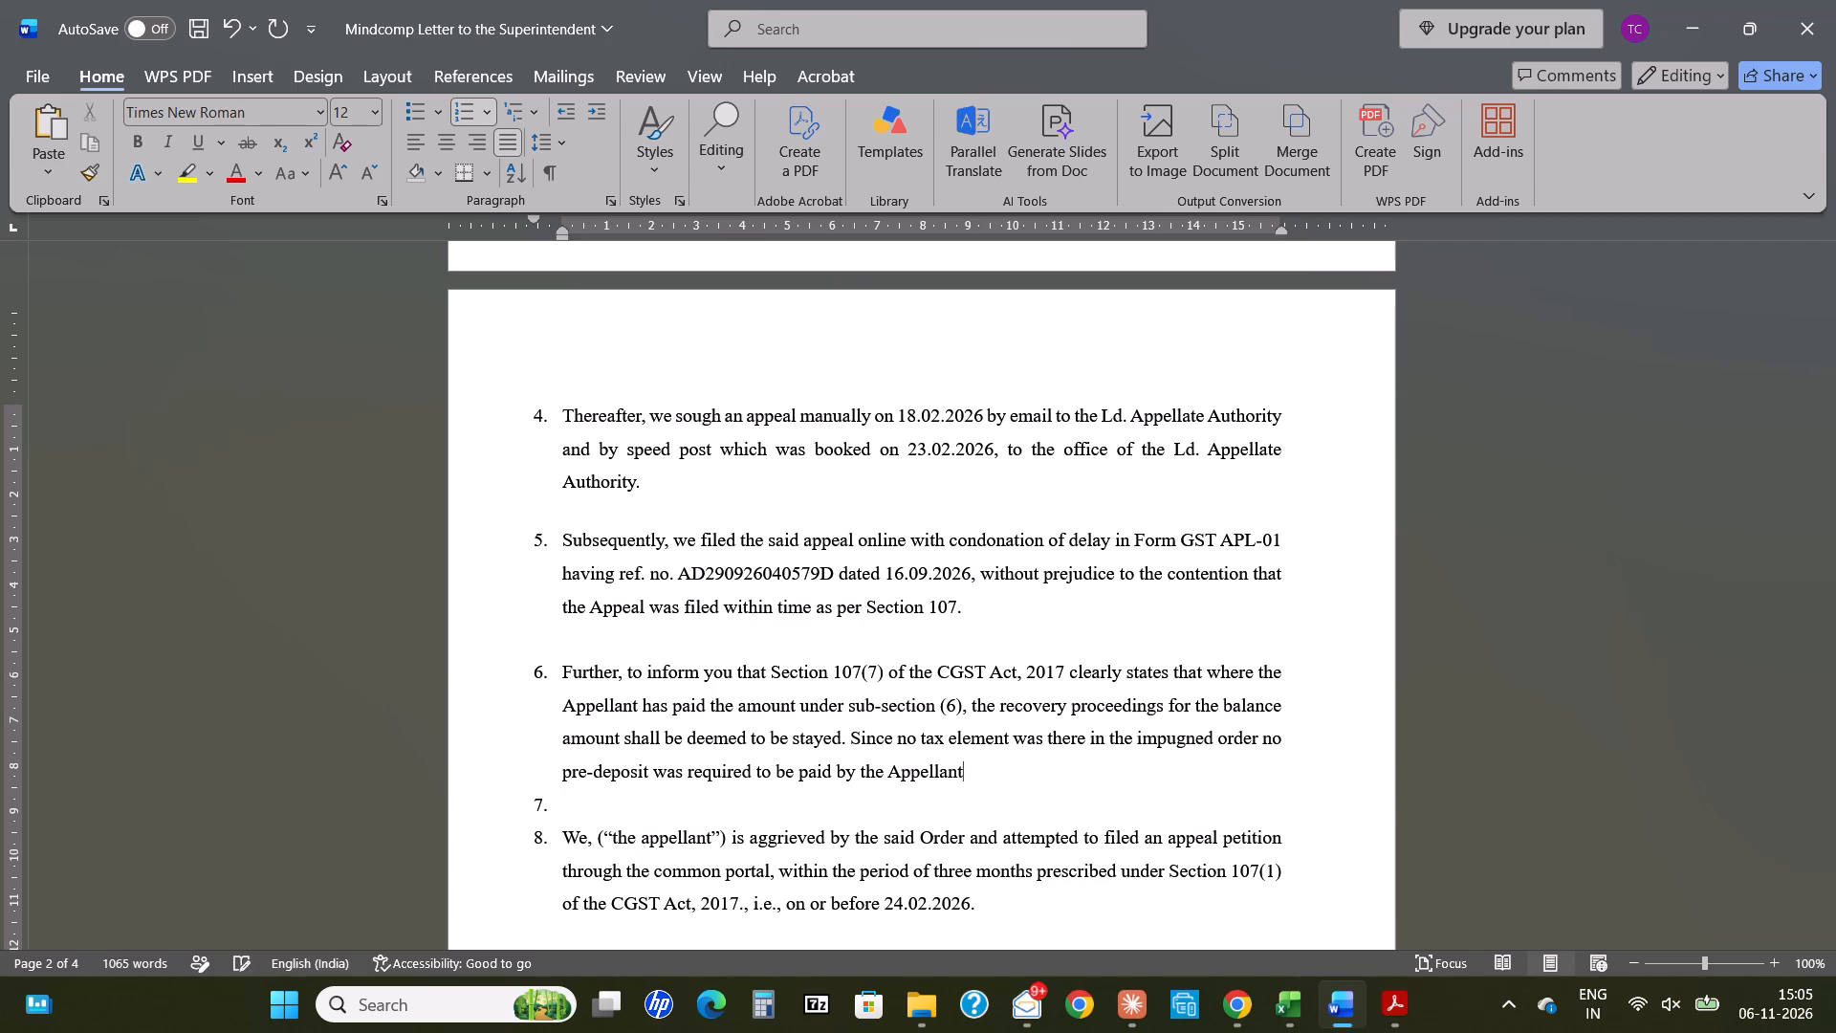
pyautogui.write(', since the')
pyautogui.press('space')
pyautogui.write('appeal was filed')
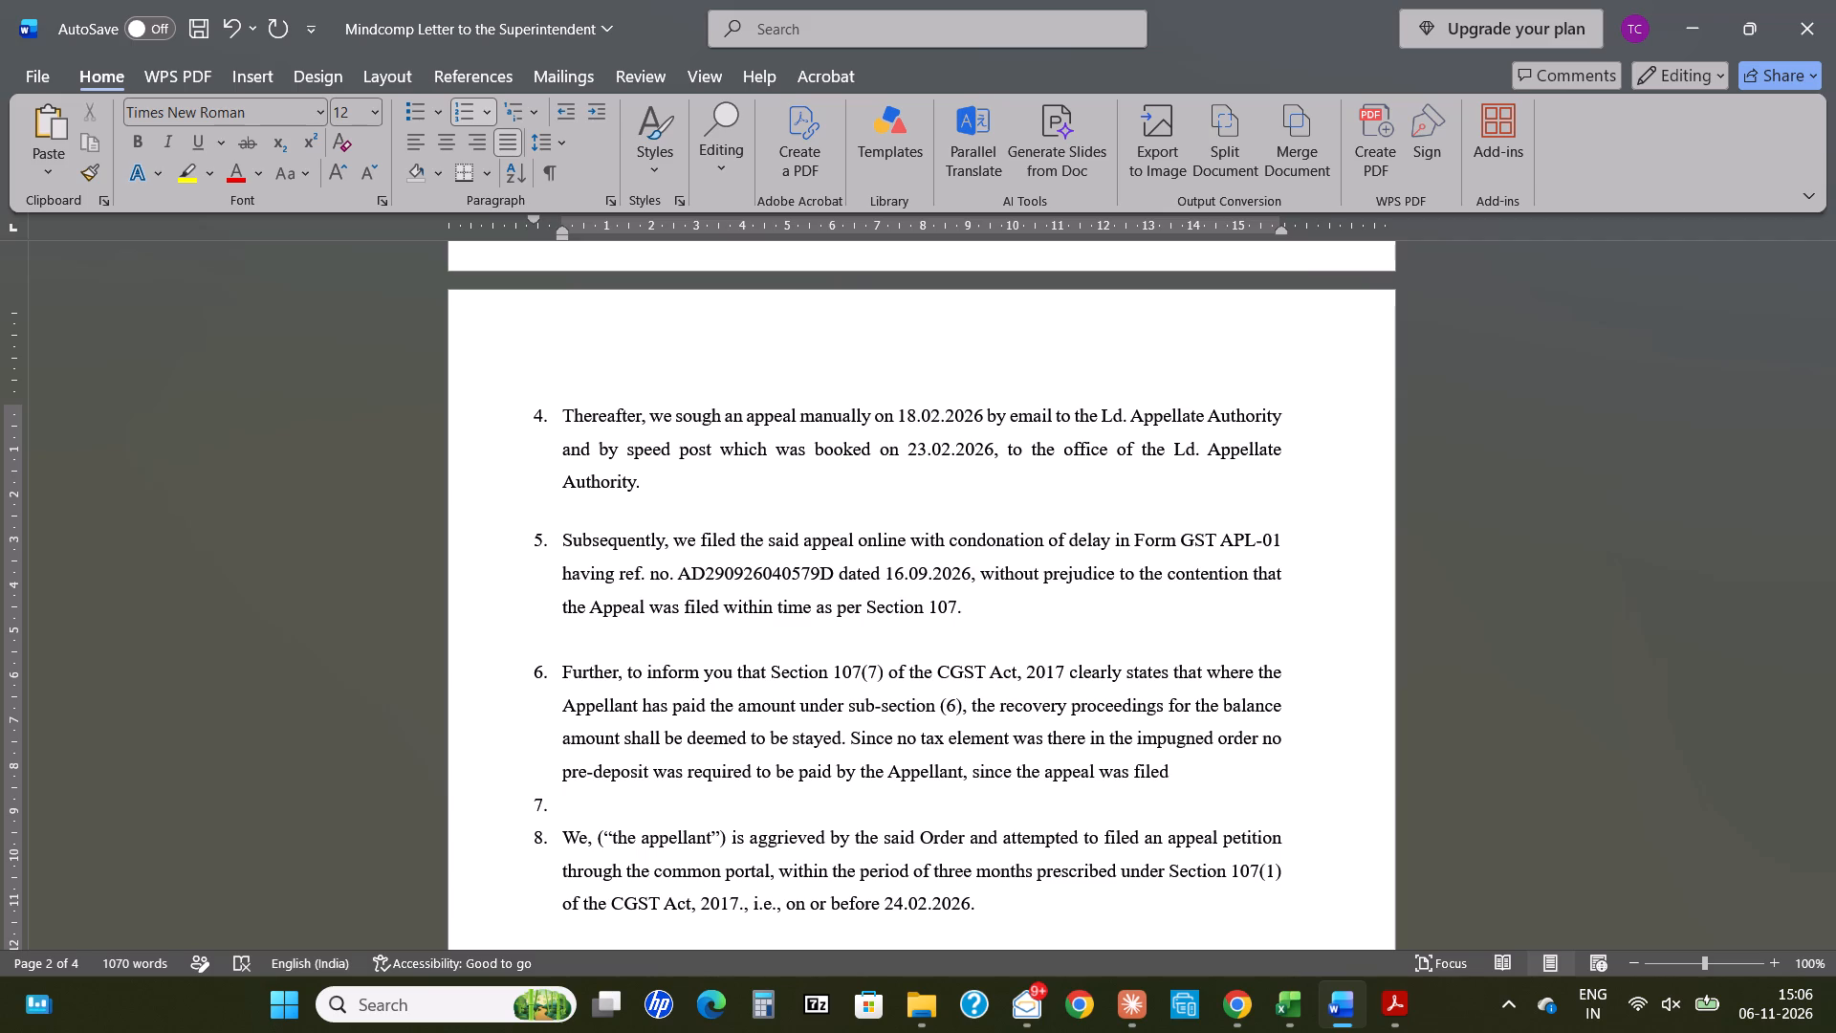
pyautogui.press('space')
pyautogui.write('on')
pyautogui.press('space')
pyautogui.hotkey('ctrl', 'BackSpace')
pyautogui.hotkey('ctrl', 'BackSpace')
pyautogui.write('manul')
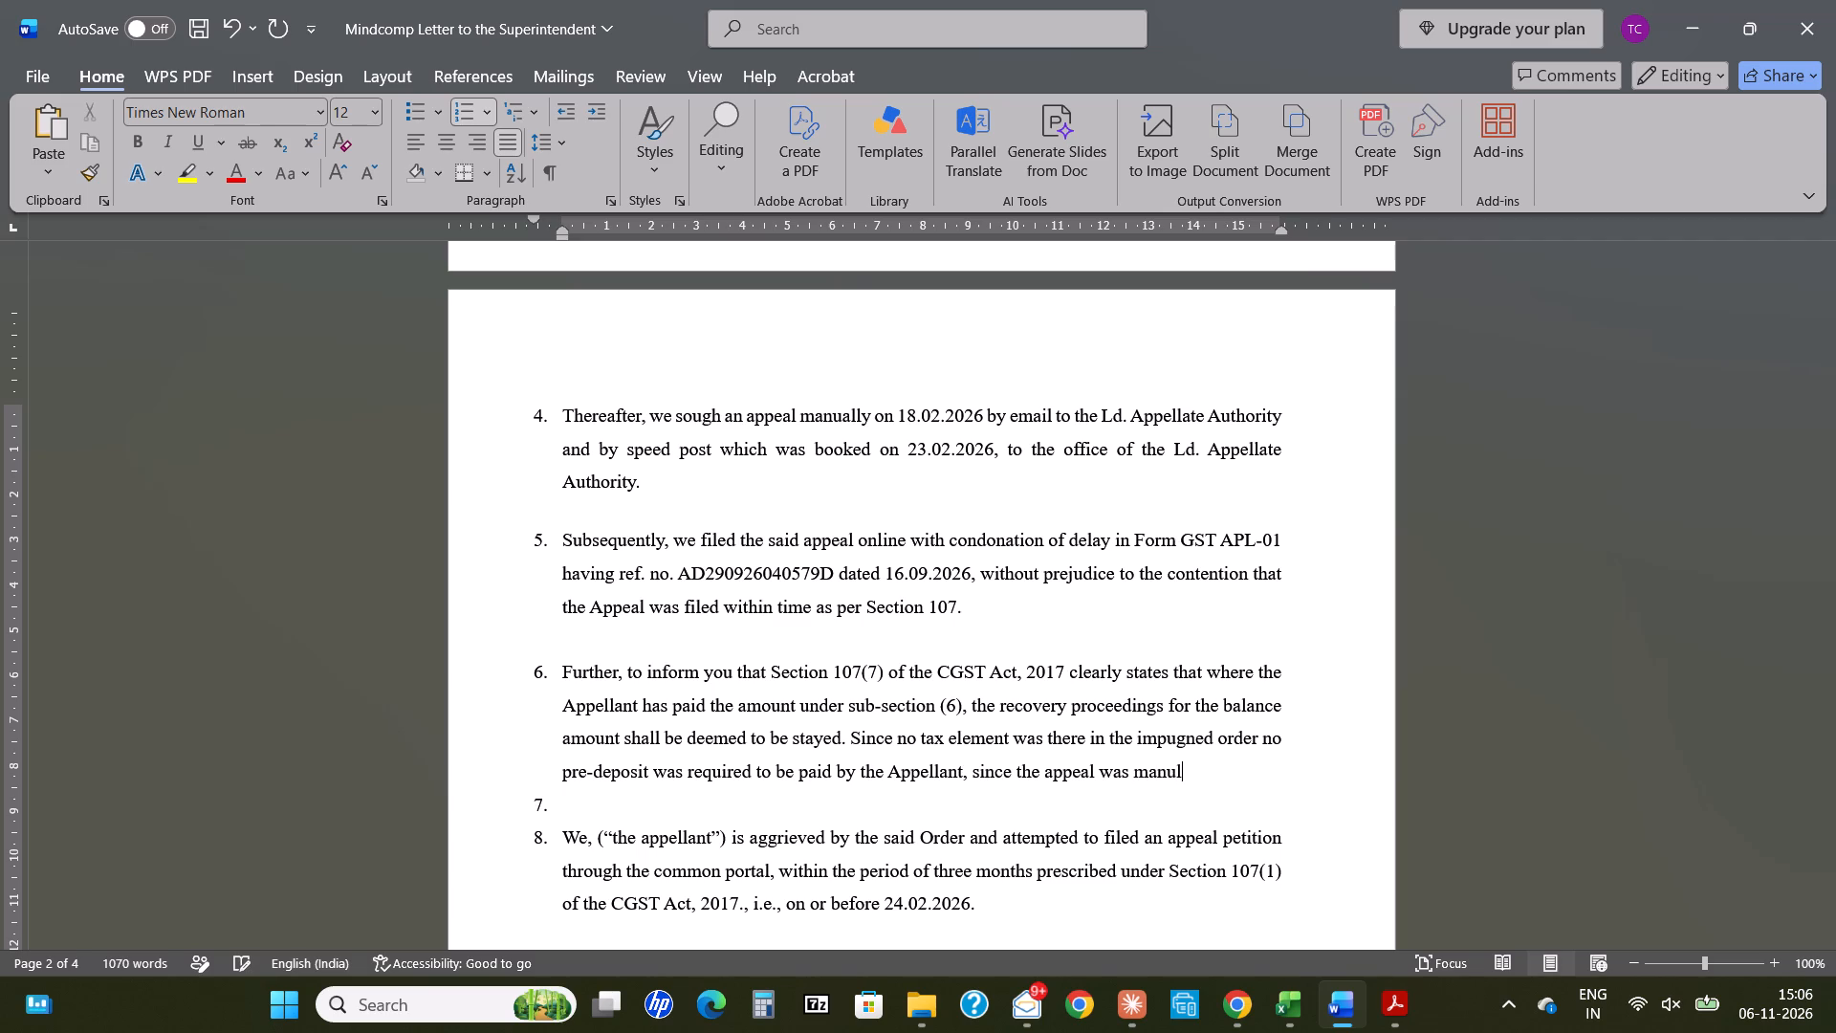
pyautogui.press('BackSpace')
pyautogui.write('ally filed on 18.02.2026 and subsequent')
pyautogui.press('space')
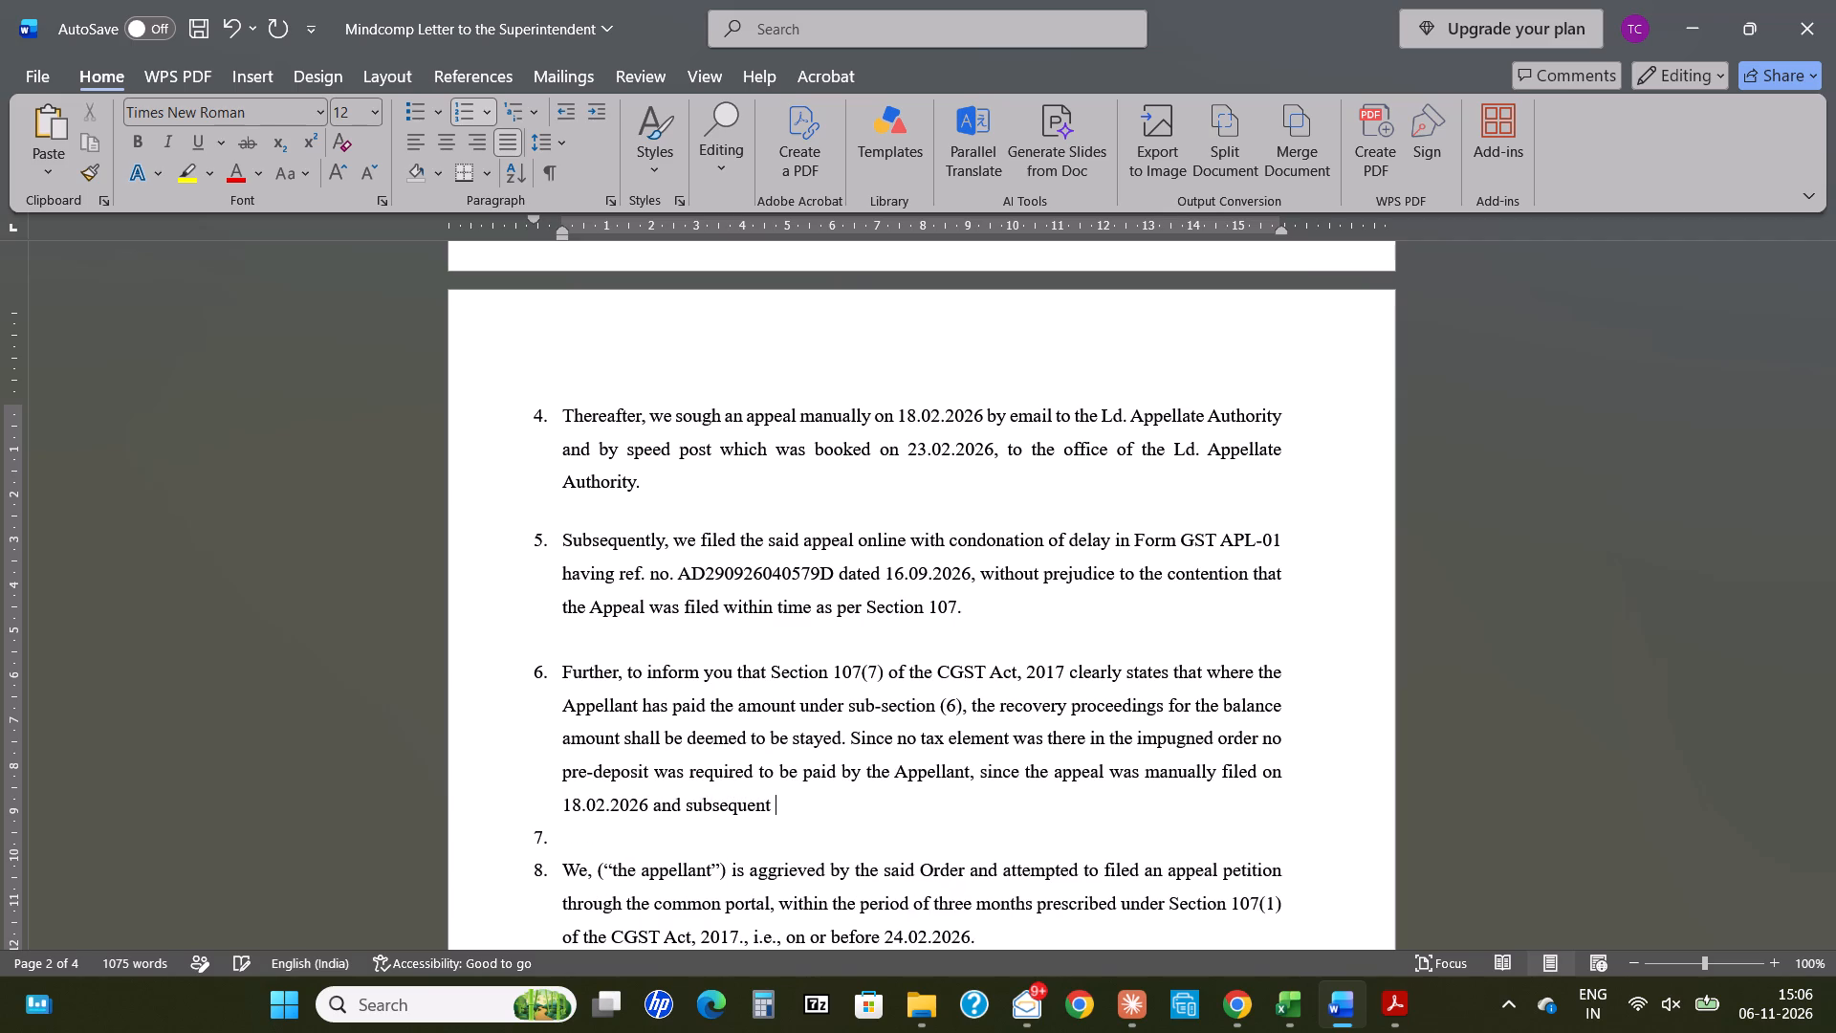
# Continue the paragraph 6 sentence with "online filing on 16.09.2026".
pyautogui.write('online filing')
pyautogui.press('space')
pyautogui.write('on 01')
pyautogui.press('BackSpace')
pyautogui.press('BackSpace')
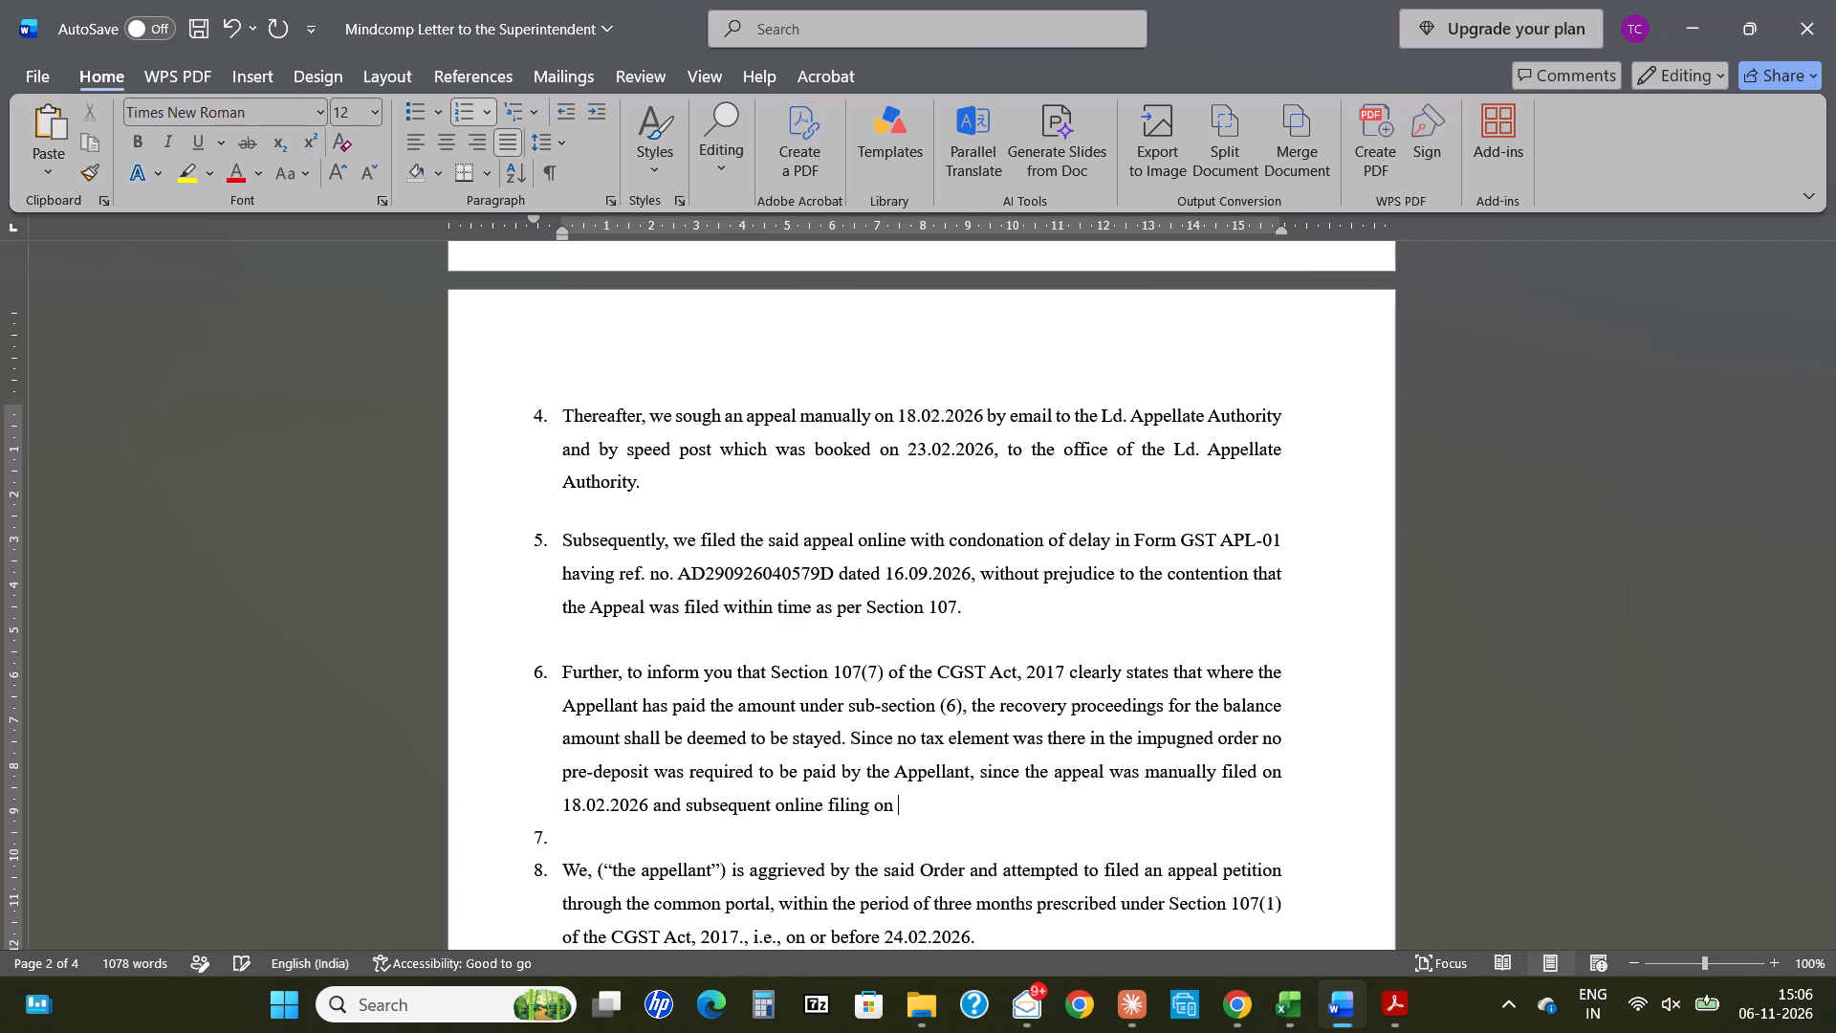
pyautogui.write('16.09.2026.')
pyautogui.press('BackSpace')
# Continue the paragraph 6 sentence with ", the recovery proceedings should be stayed".
pyautogui.write(', the proc')
pyautogui.press('BackSpace')
pyautogui.press('BackSpace')
pyautogui.press('BackSpace')
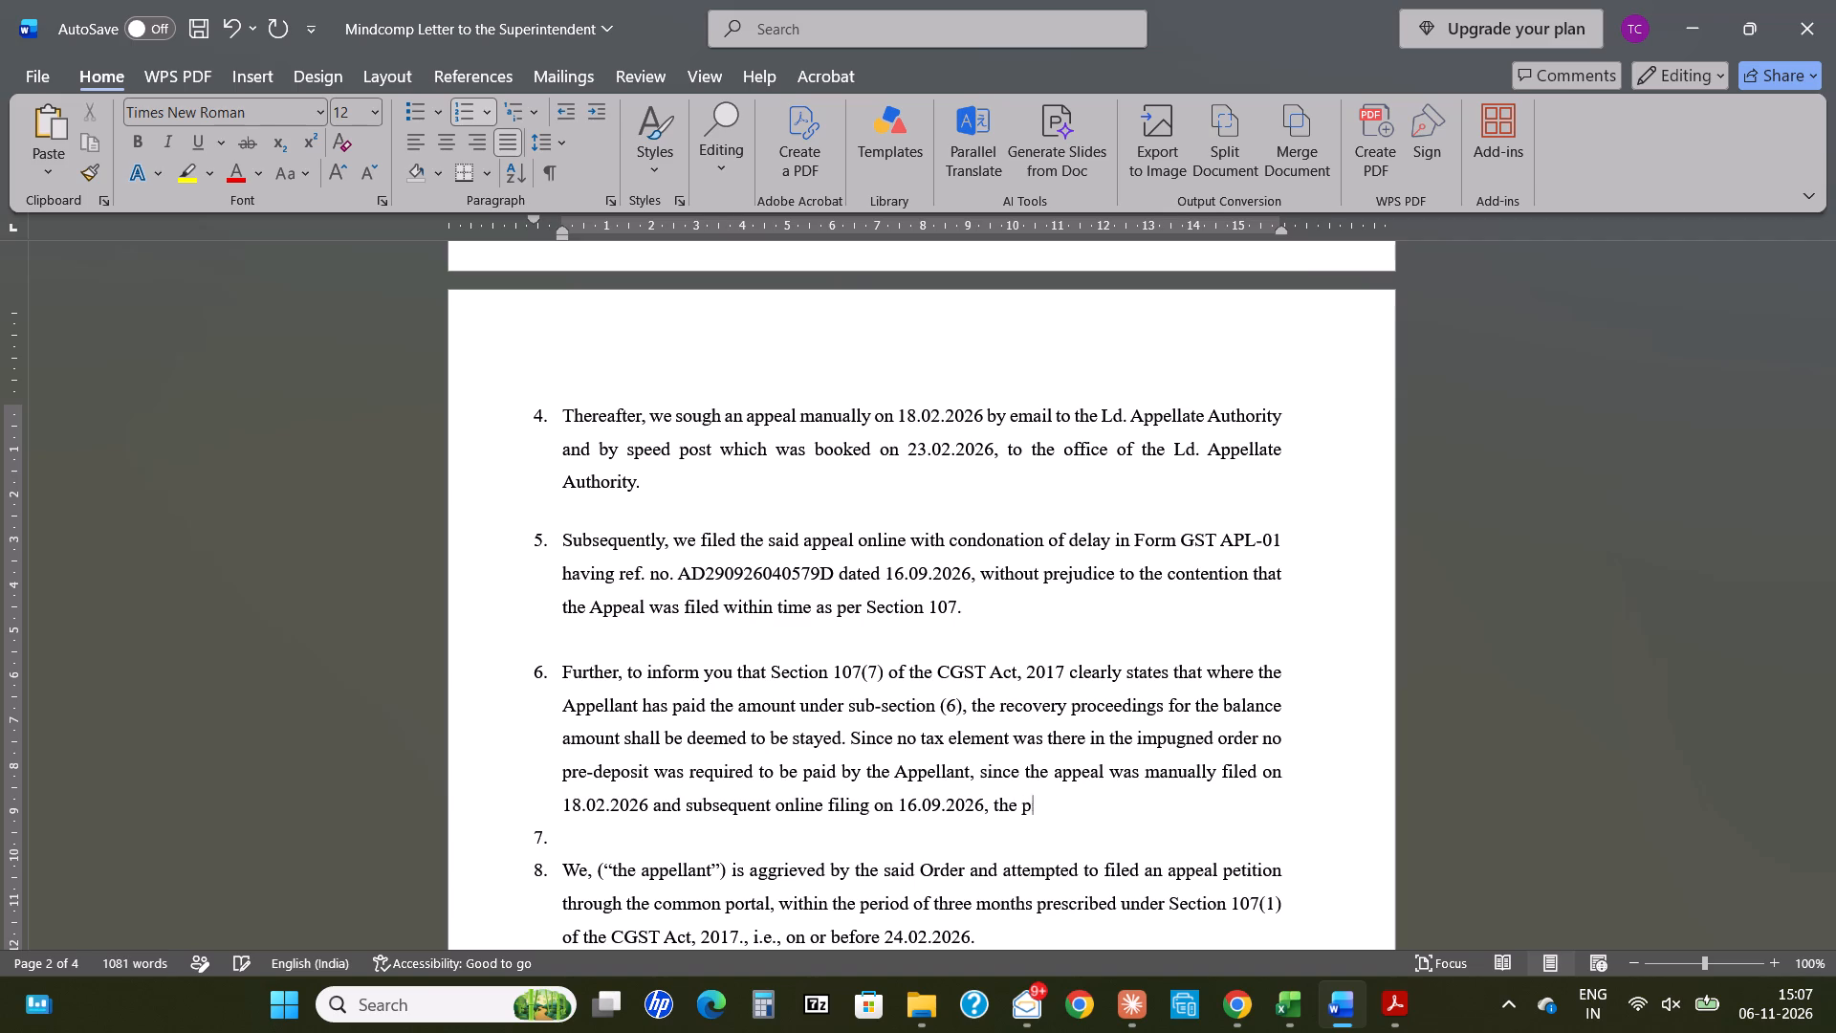
pyautogui.press('BackSpace')
pyautogui.write('recovery proceedings should sta')
pyautogui.press('BackSpace')
pyautogui.press('BackSpace')
pyautogui.press('BackSpace')
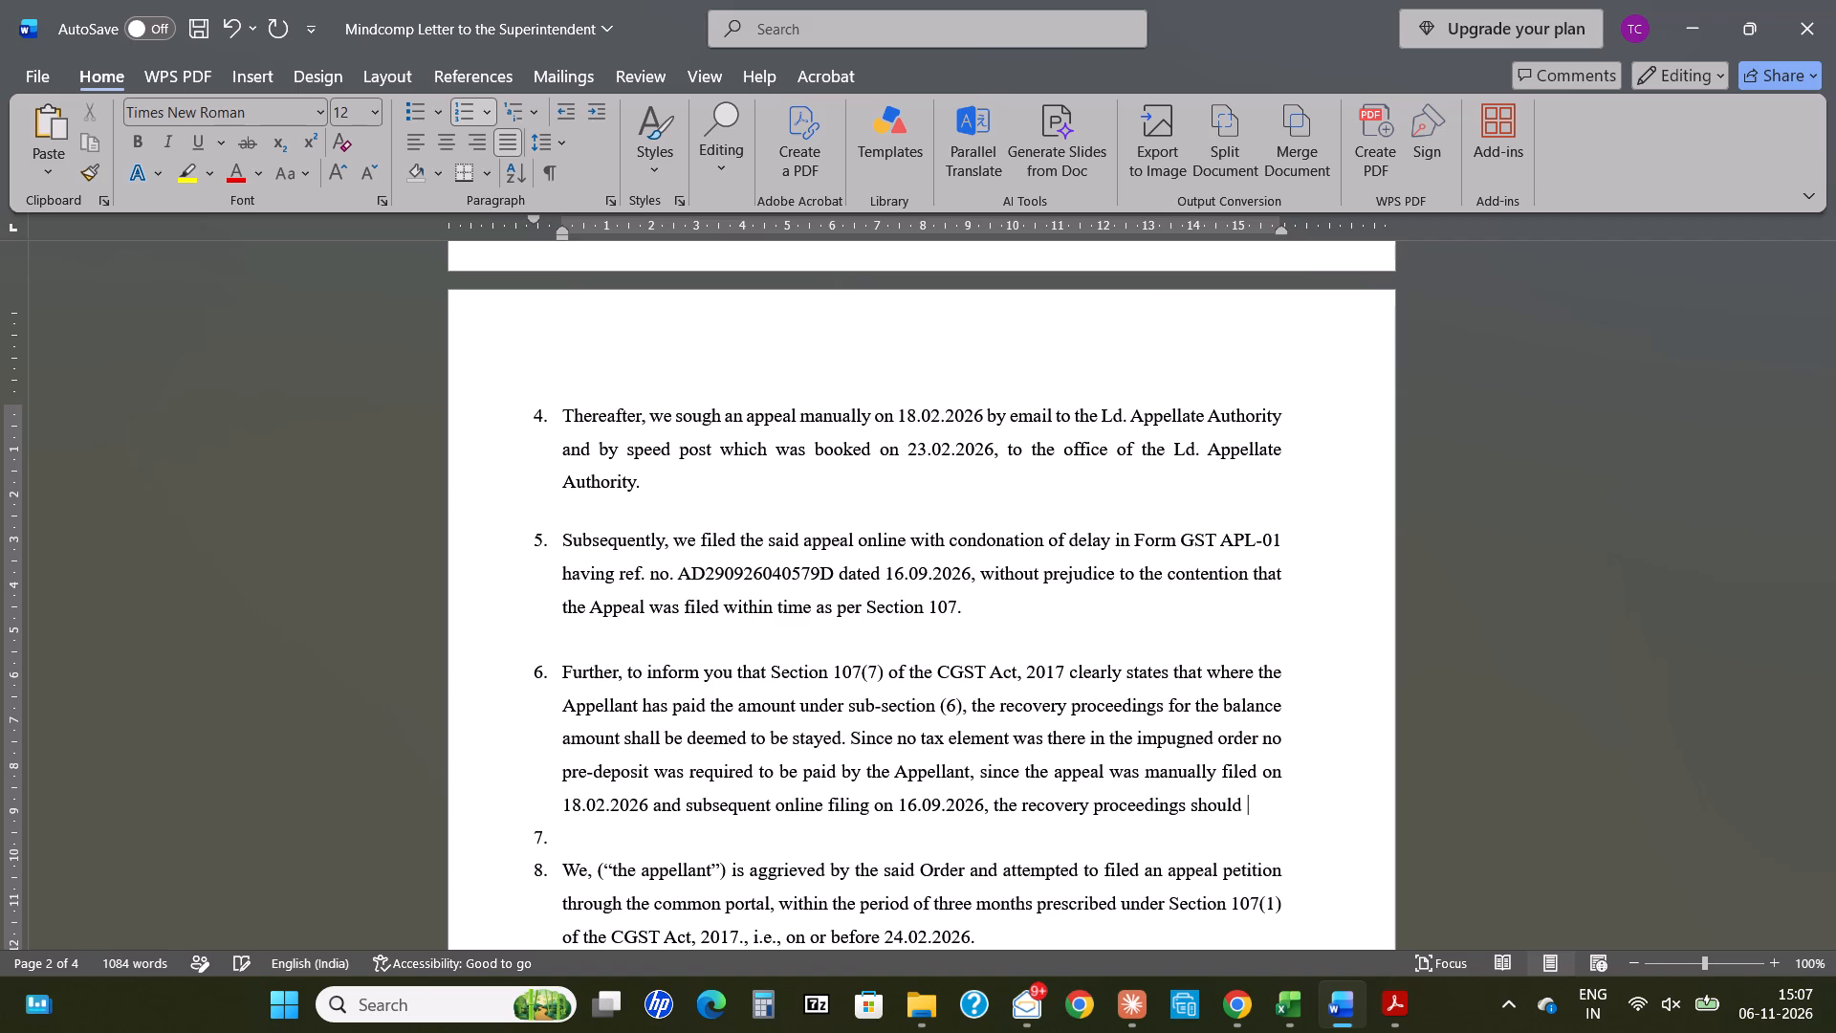
pyautogui.write('be stayed')
pyautogui.press('space')
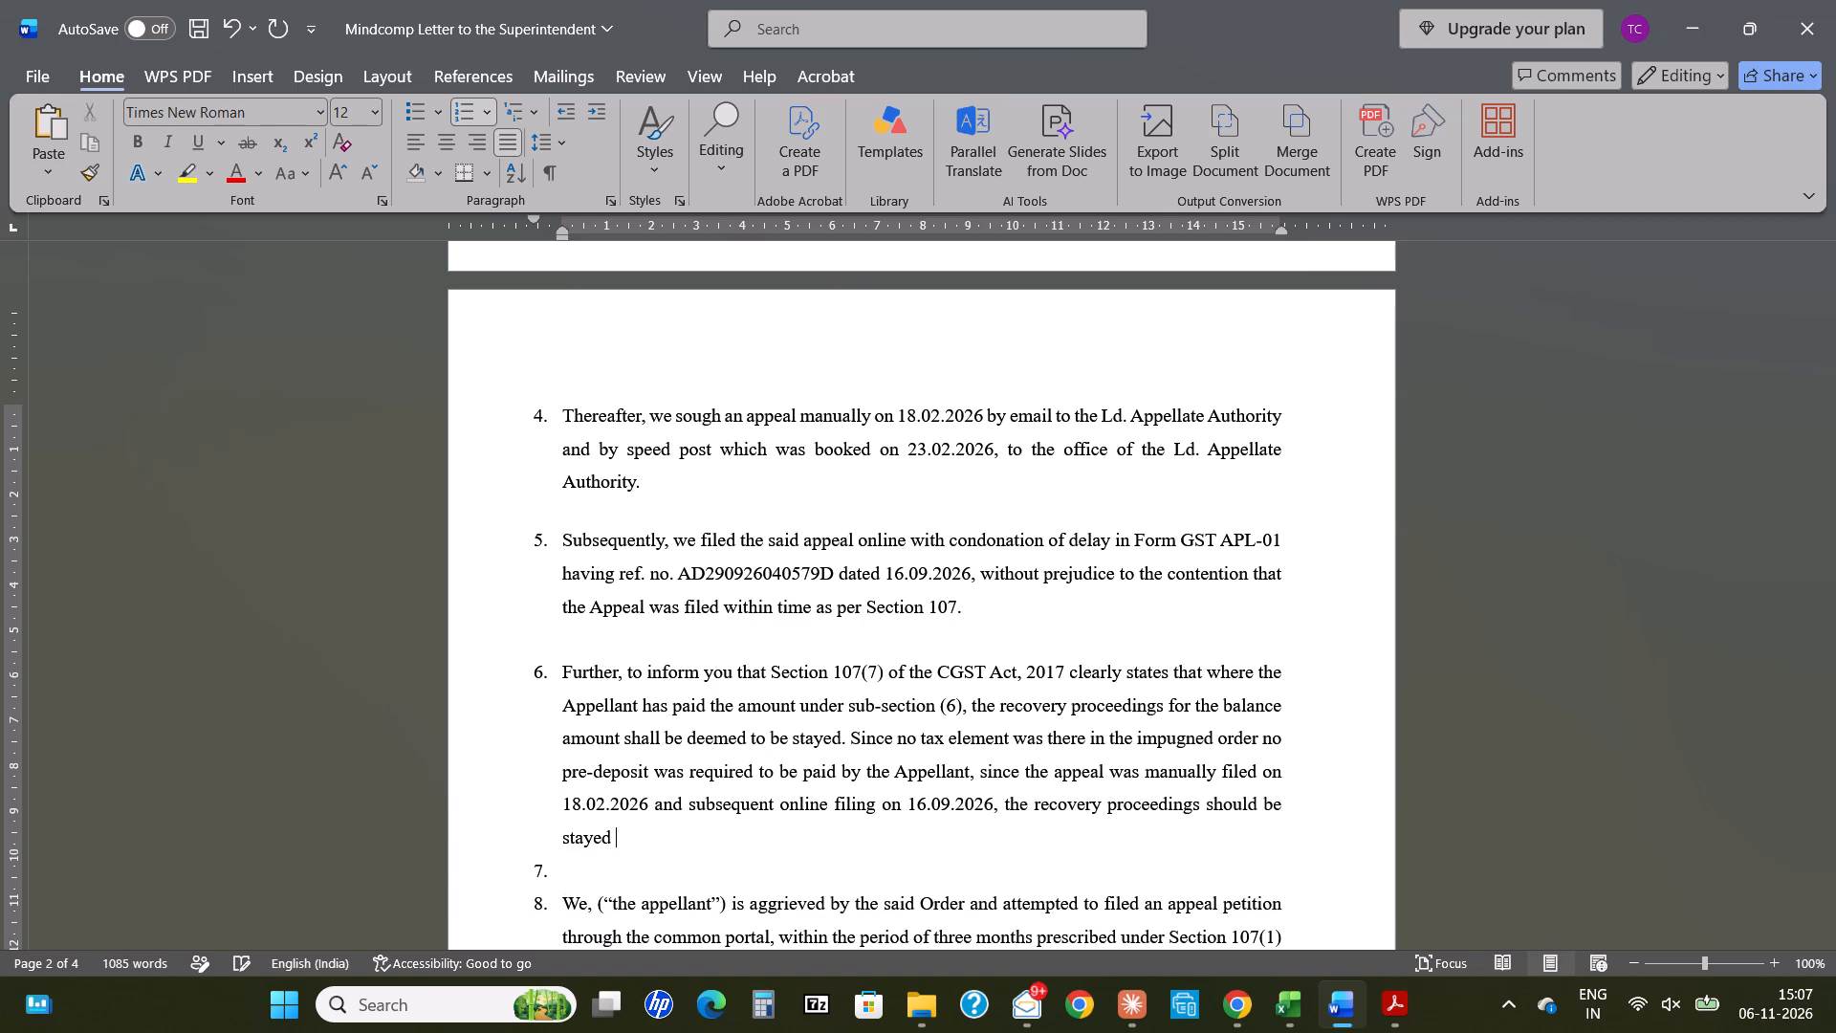
# End the paragraph 6 sentence with "until the case attains finality.".
pyautogui.write('until th e')
pyautogui.press('BackSpace')
pyautogui.press('BackSpace')
pyautogui.write('e')
pyautogui.press('space')
pyautogui.write('authority')
pyautogui.press('BackSpace')
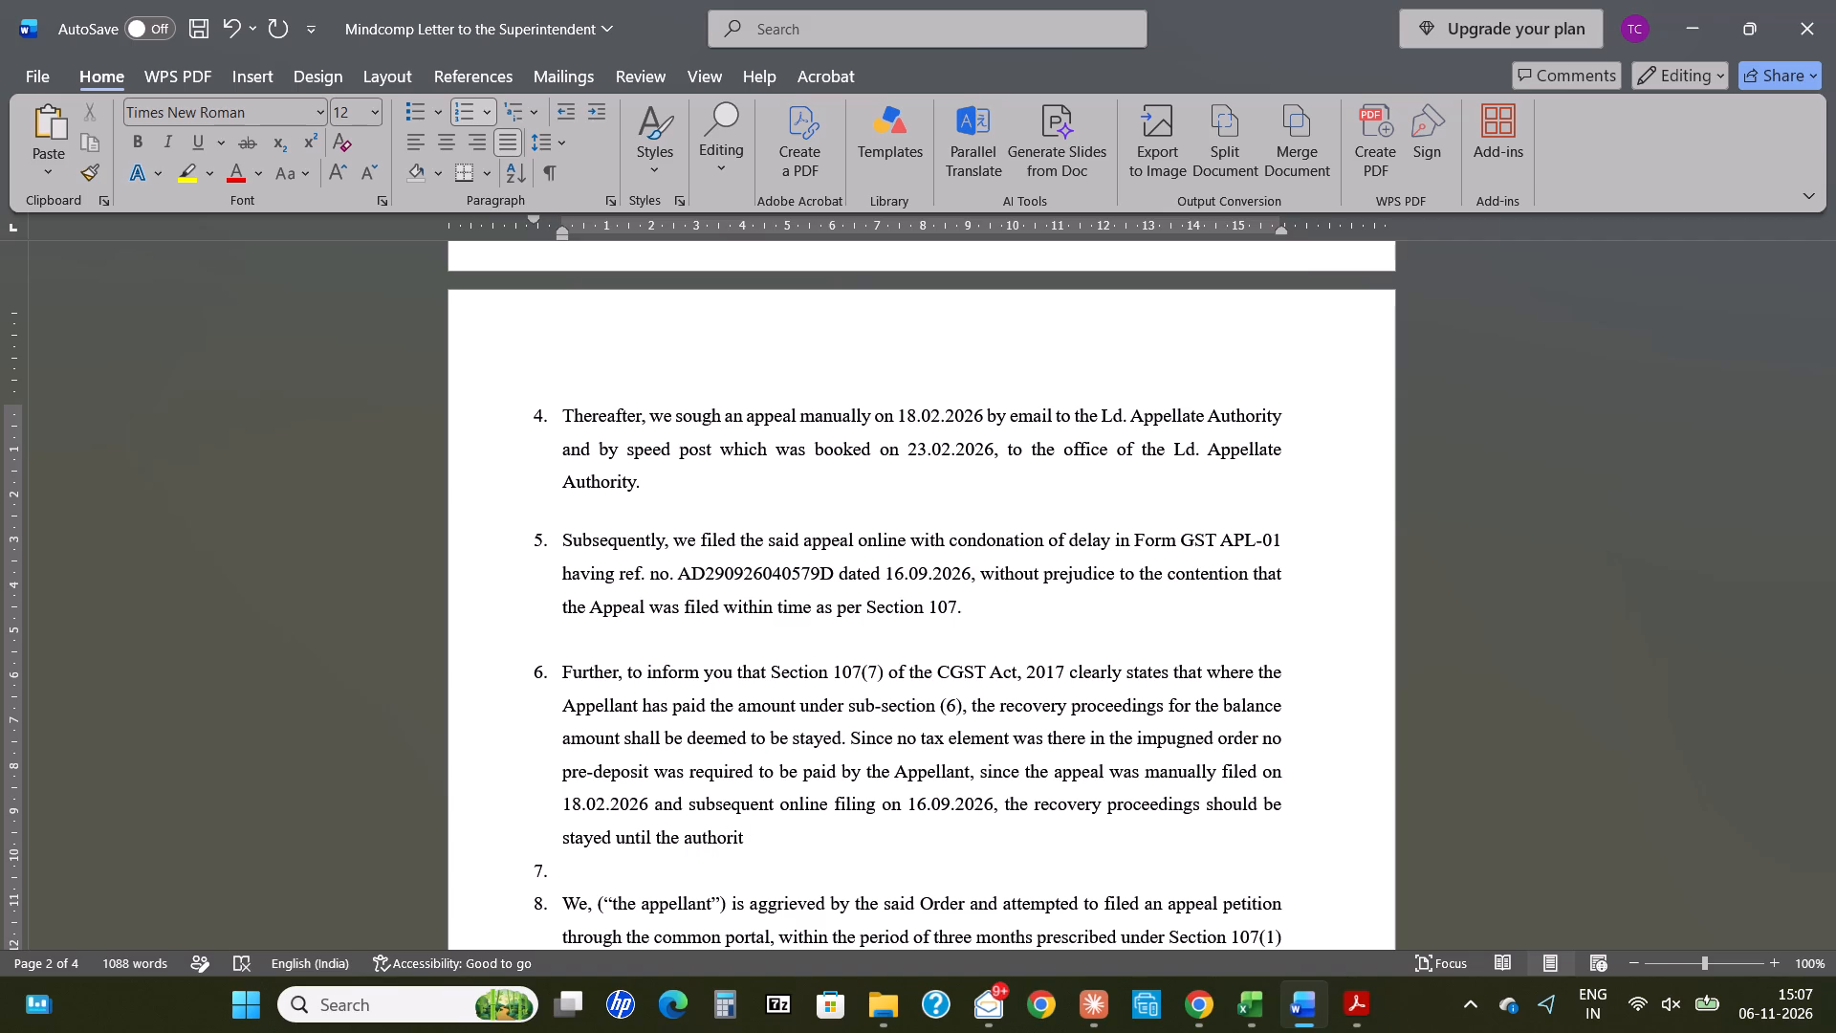
pyautogui.write('ies')
pyautogui.press('space')
pyautogui.hotkey('ctrl', 'BackSpace')
pyautogui.write('case')
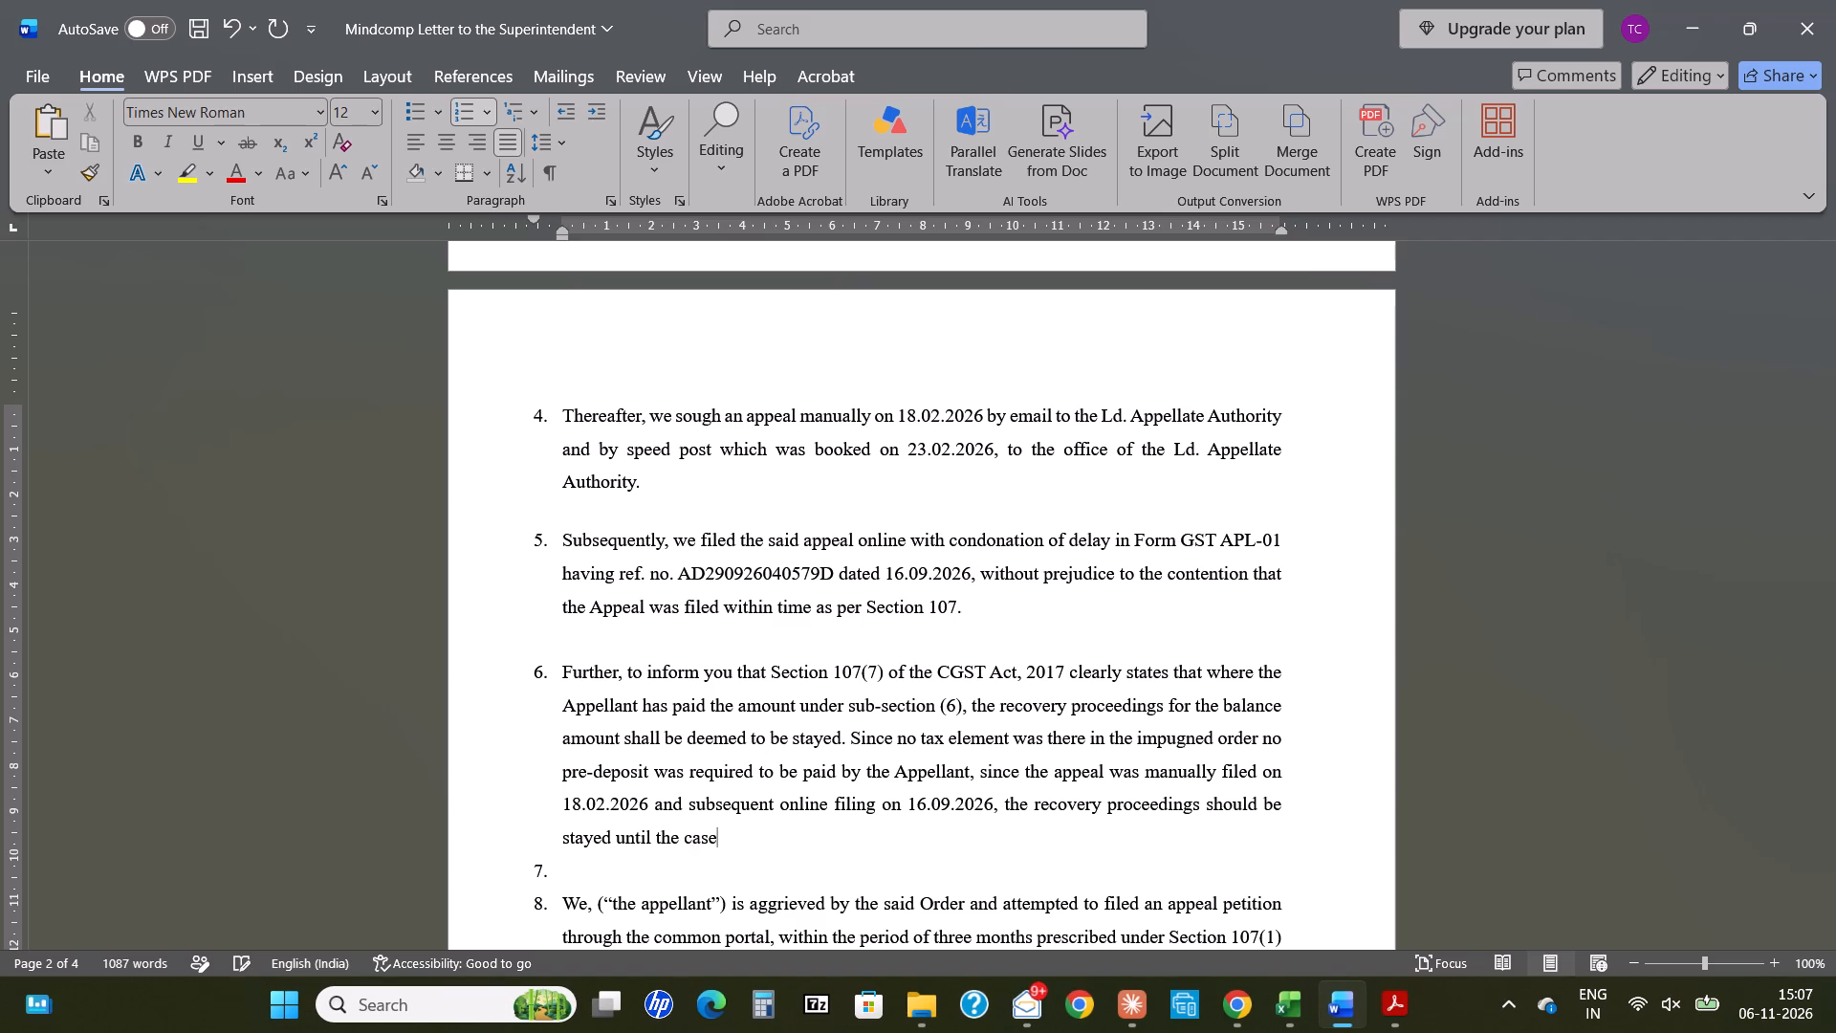
pyautogui.press('space')
pyautogui.write('attains finalt')
pyautogui.press('BackSpace')
pyautogui.write('ot')
pyautogui.press('BackSpace')
pyautogui.press('BackSpace')
pyautogui.write('ity.')
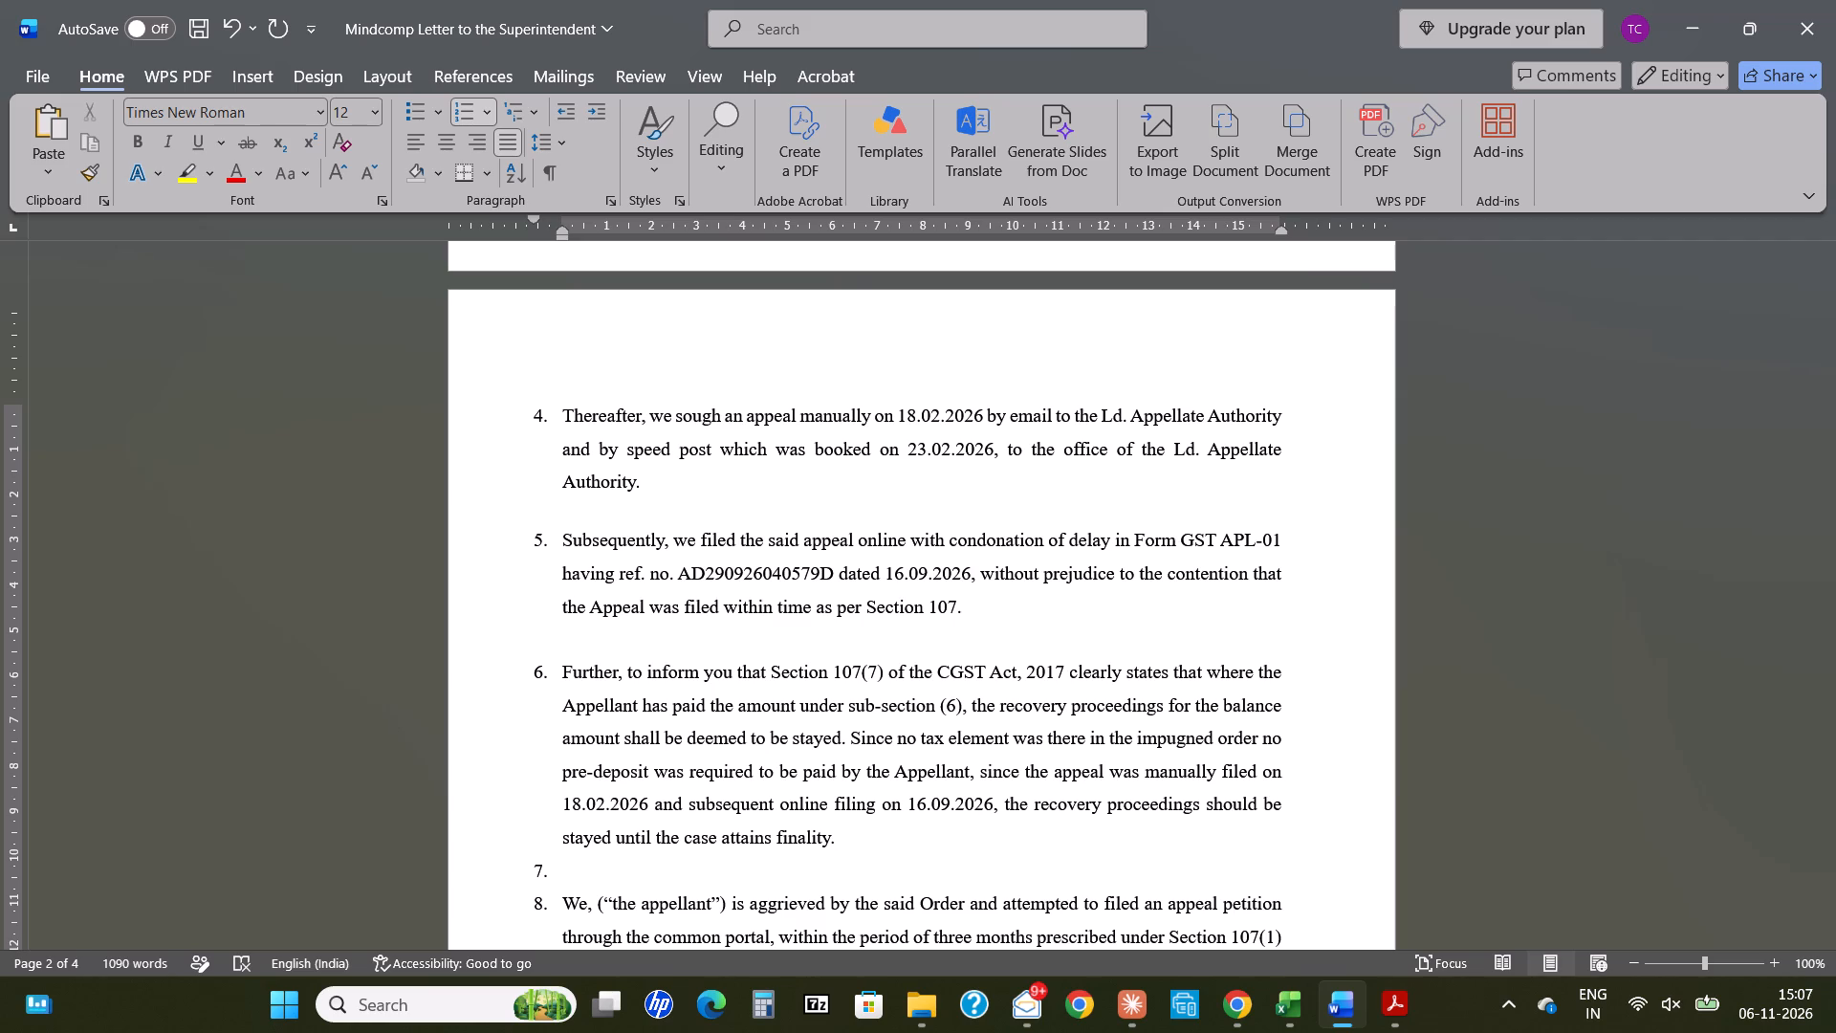
# Remove the number from the empty item 7 below paragraph 6, leaving a plain blank line.
pyautogui.press('Right')
pyautogui.press('Right')
pyautogui.press('BackSpace')
# Insert an empty numbered paragraph 3 directly above the paragraph starting "In the present case, the entire tax demand".
pyautogui.scroll(3, 1175, 506)
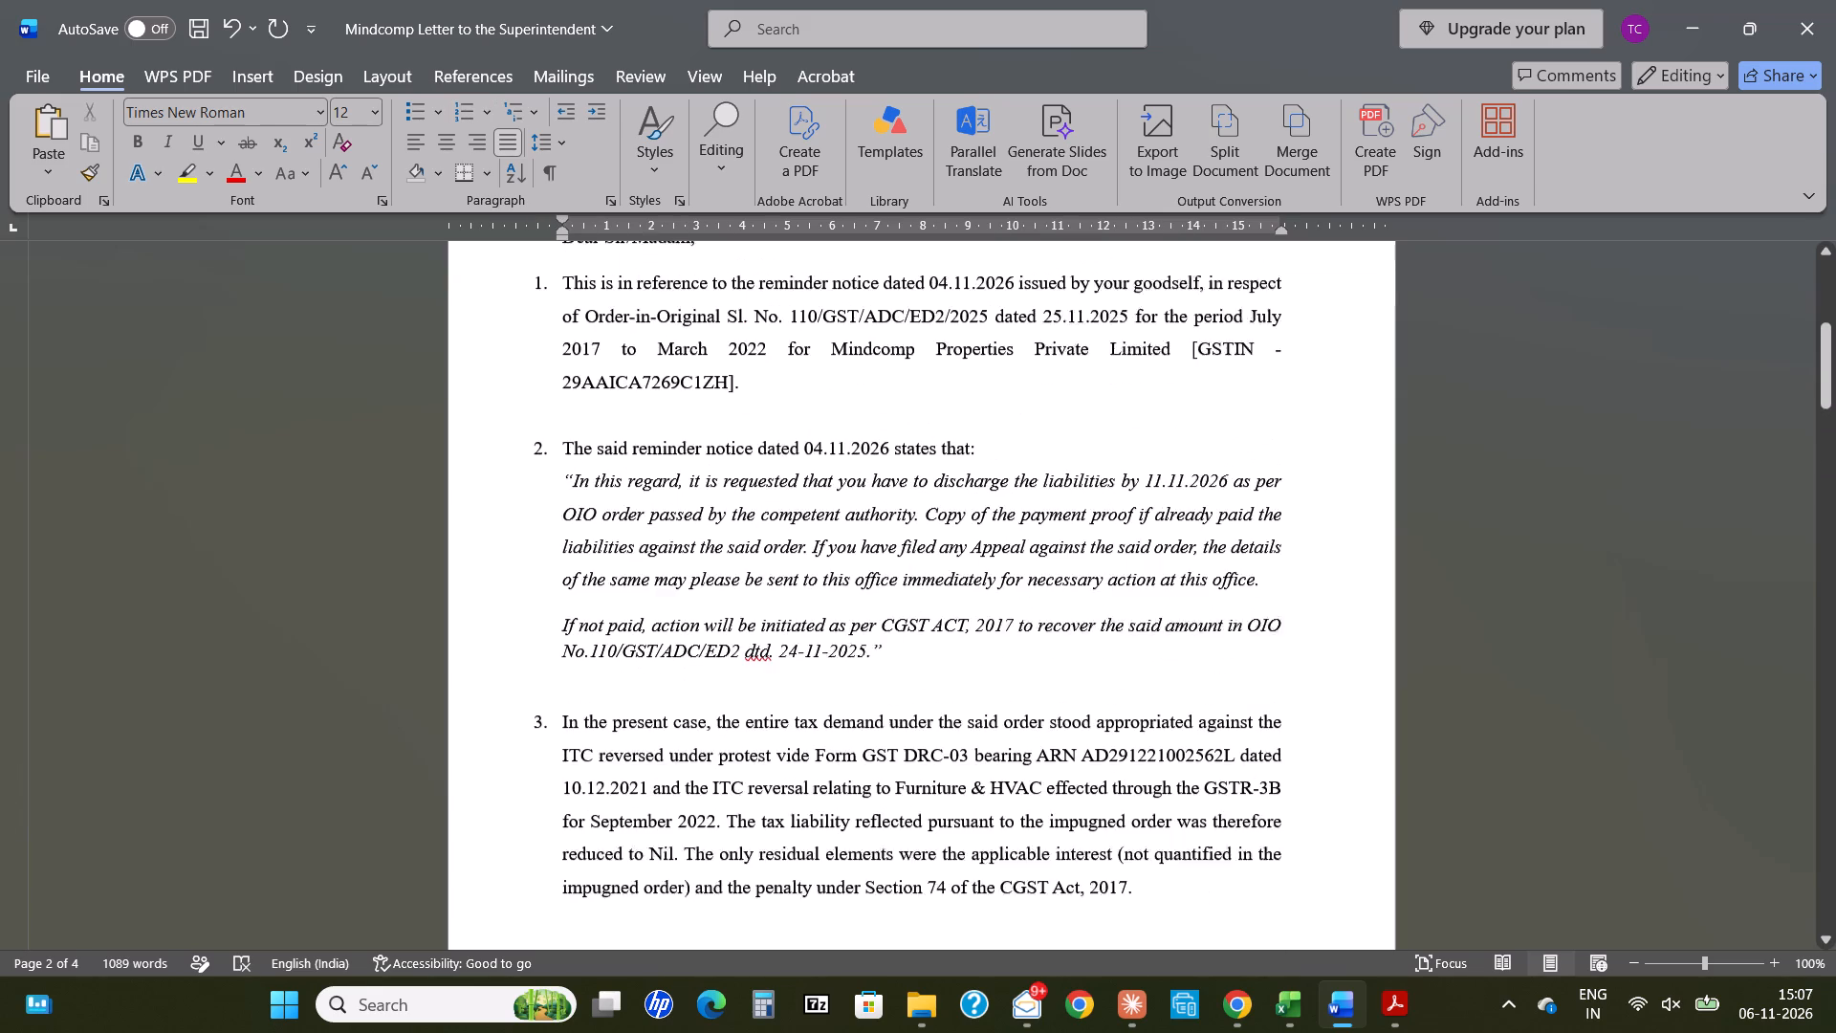
pyautogui.click(907, 680)
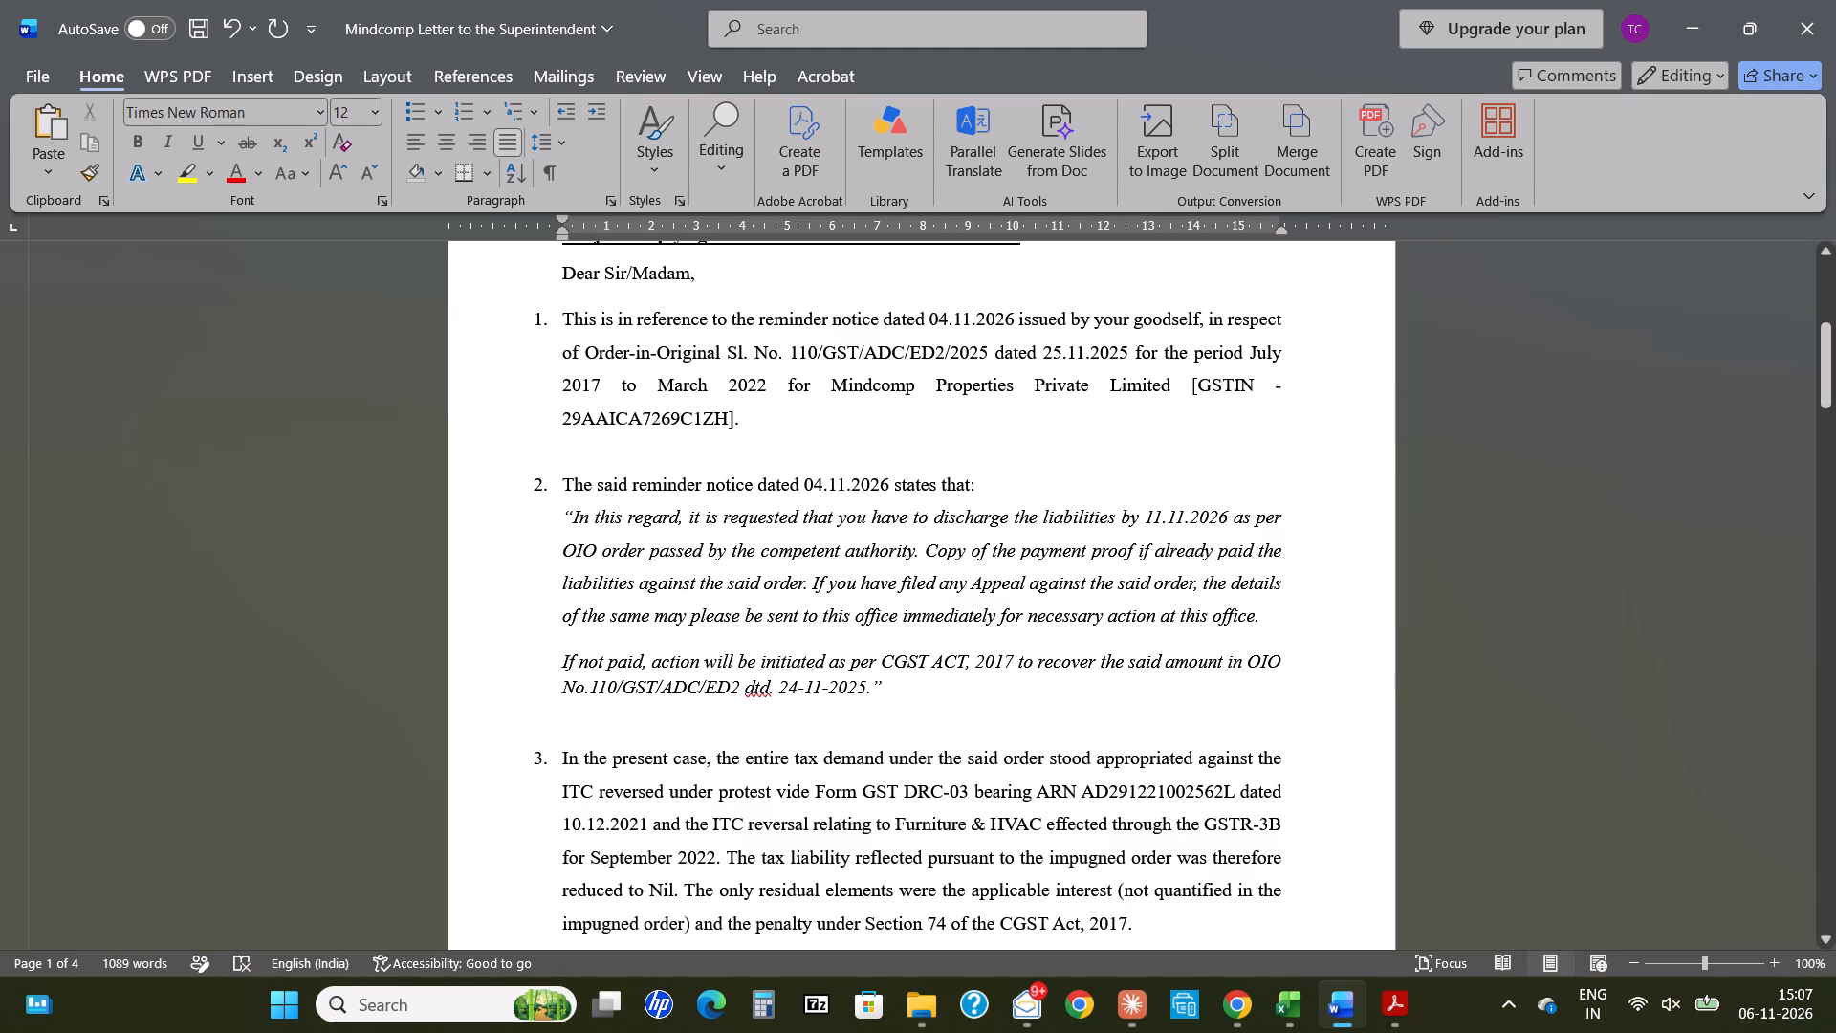
pyautogui.press('Return')
pyautogui.hotkey('ctrl', 'z')
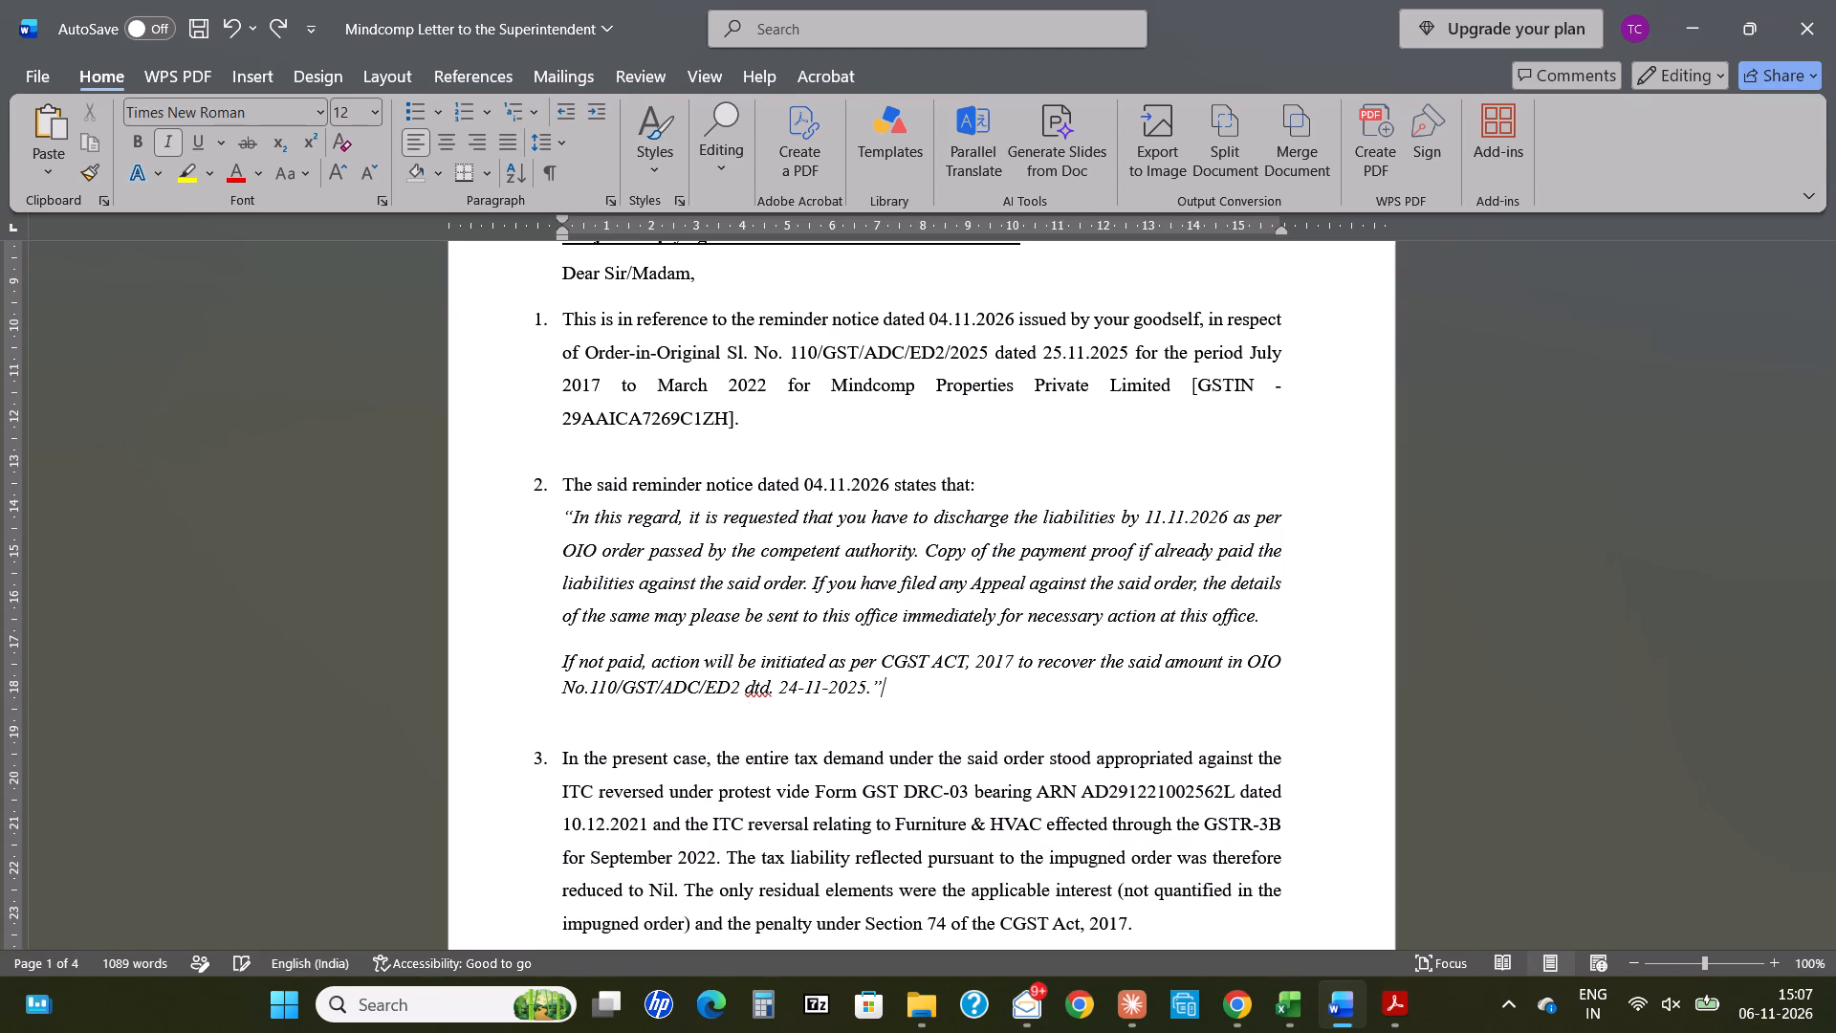
pyautogui.press('Down')
pyautogui.press('Down')
pyautogui.press('Up')
pyautogui.press('Right')
pyautogui.press('Right')
pyautogui.press('Return')
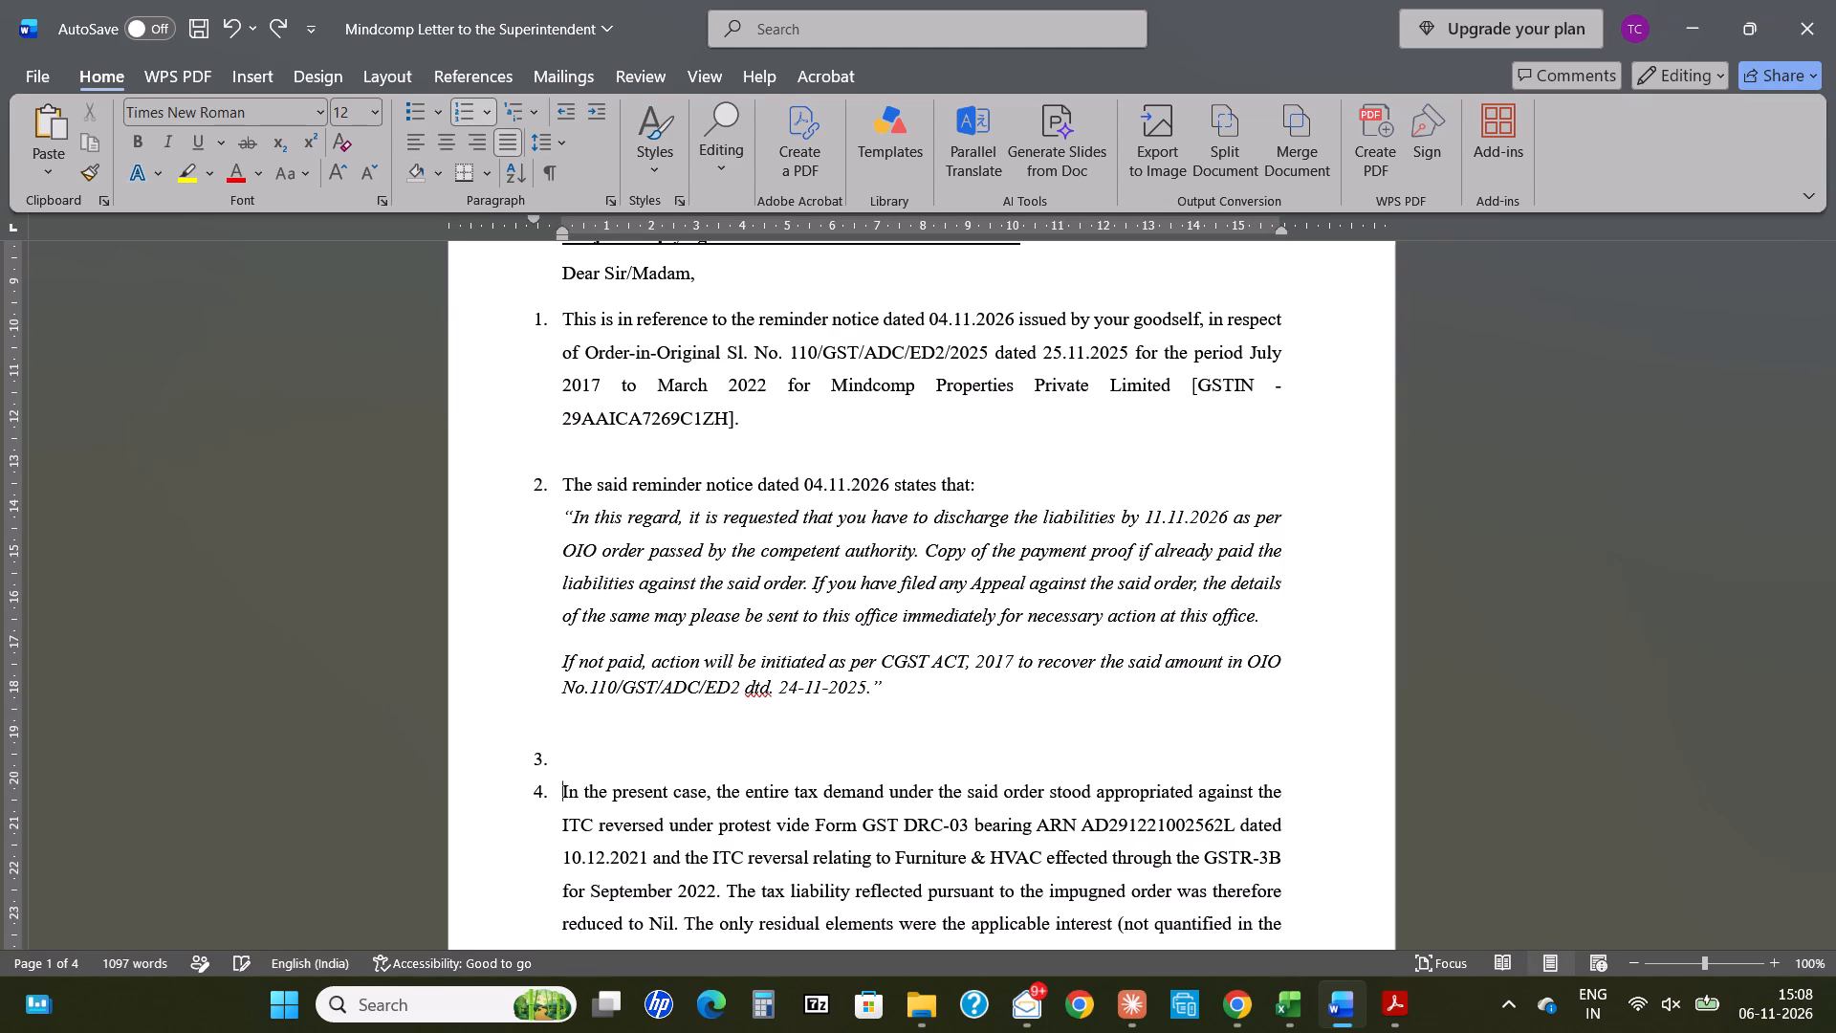
pyautogui.press('Up')
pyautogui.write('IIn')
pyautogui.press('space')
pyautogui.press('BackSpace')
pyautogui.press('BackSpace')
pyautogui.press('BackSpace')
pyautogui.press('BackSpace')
# Move paragraph 15, starting "In response to above, we respectfully submit", from the last page into the empty item 3.
pyautogui.scroll(-5, 907, 680)
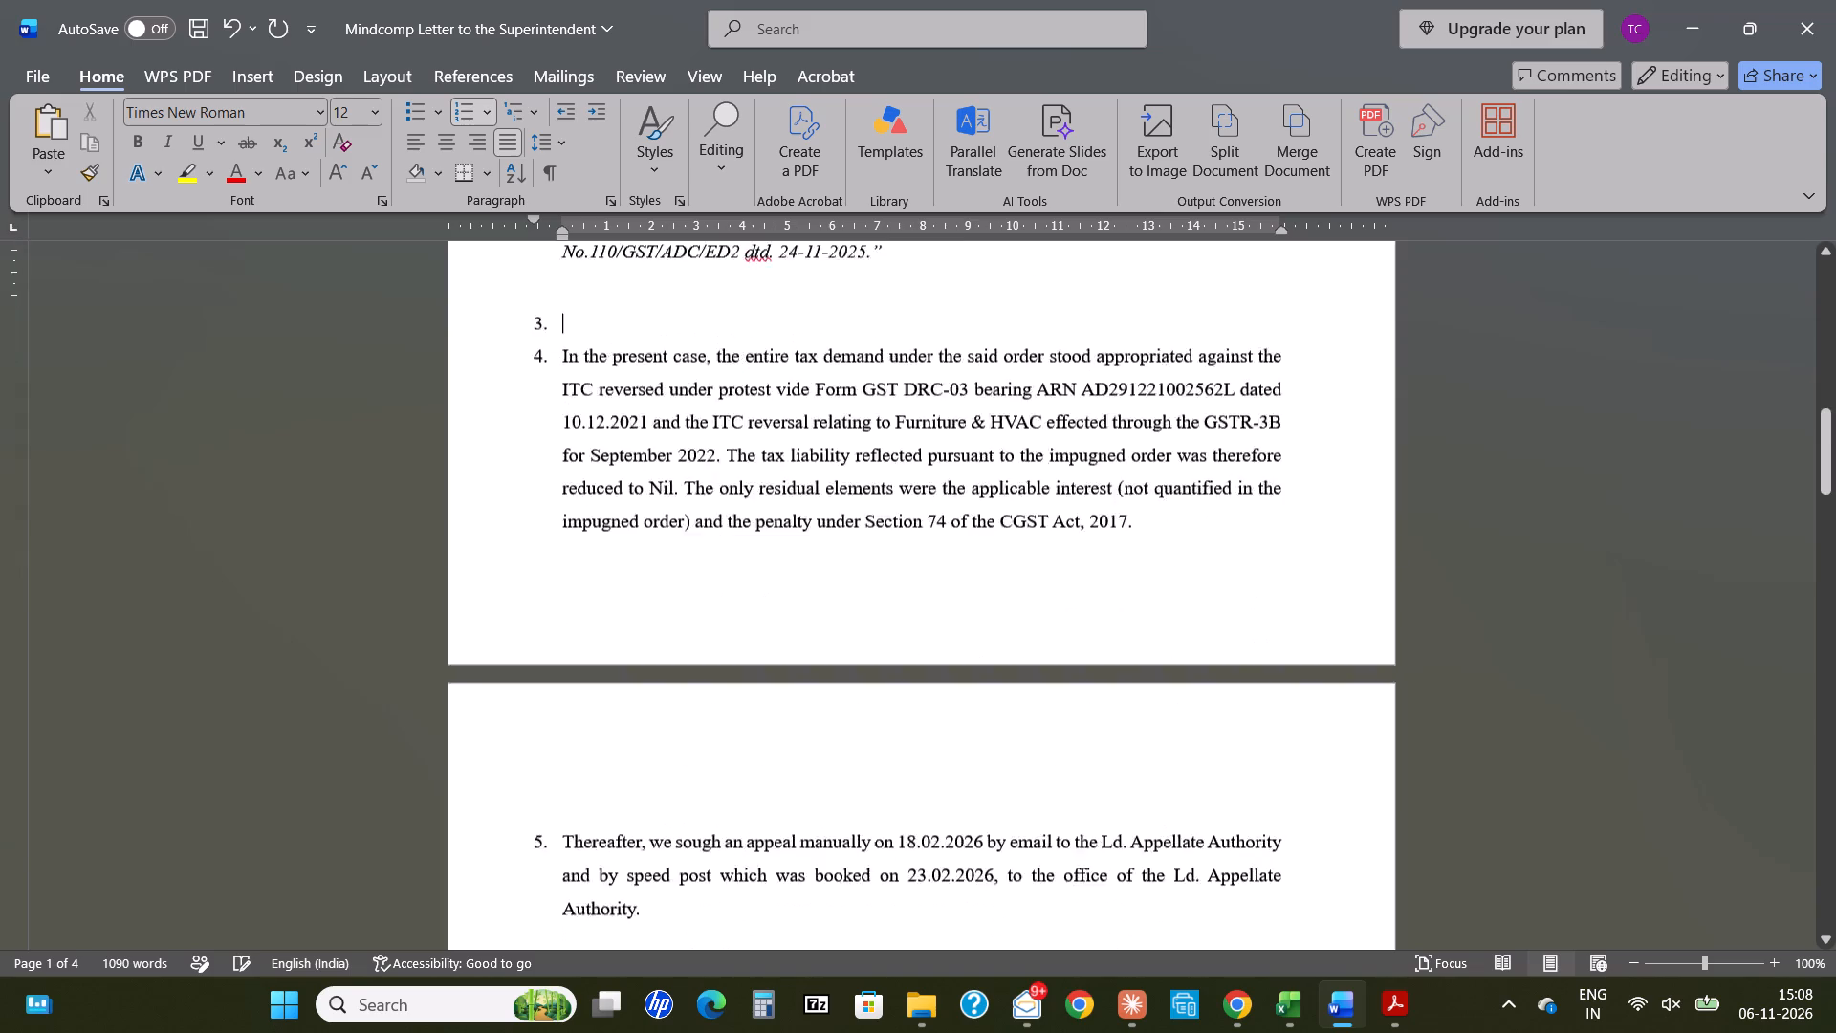
pyautogui.scroll(-3, 907, 680)
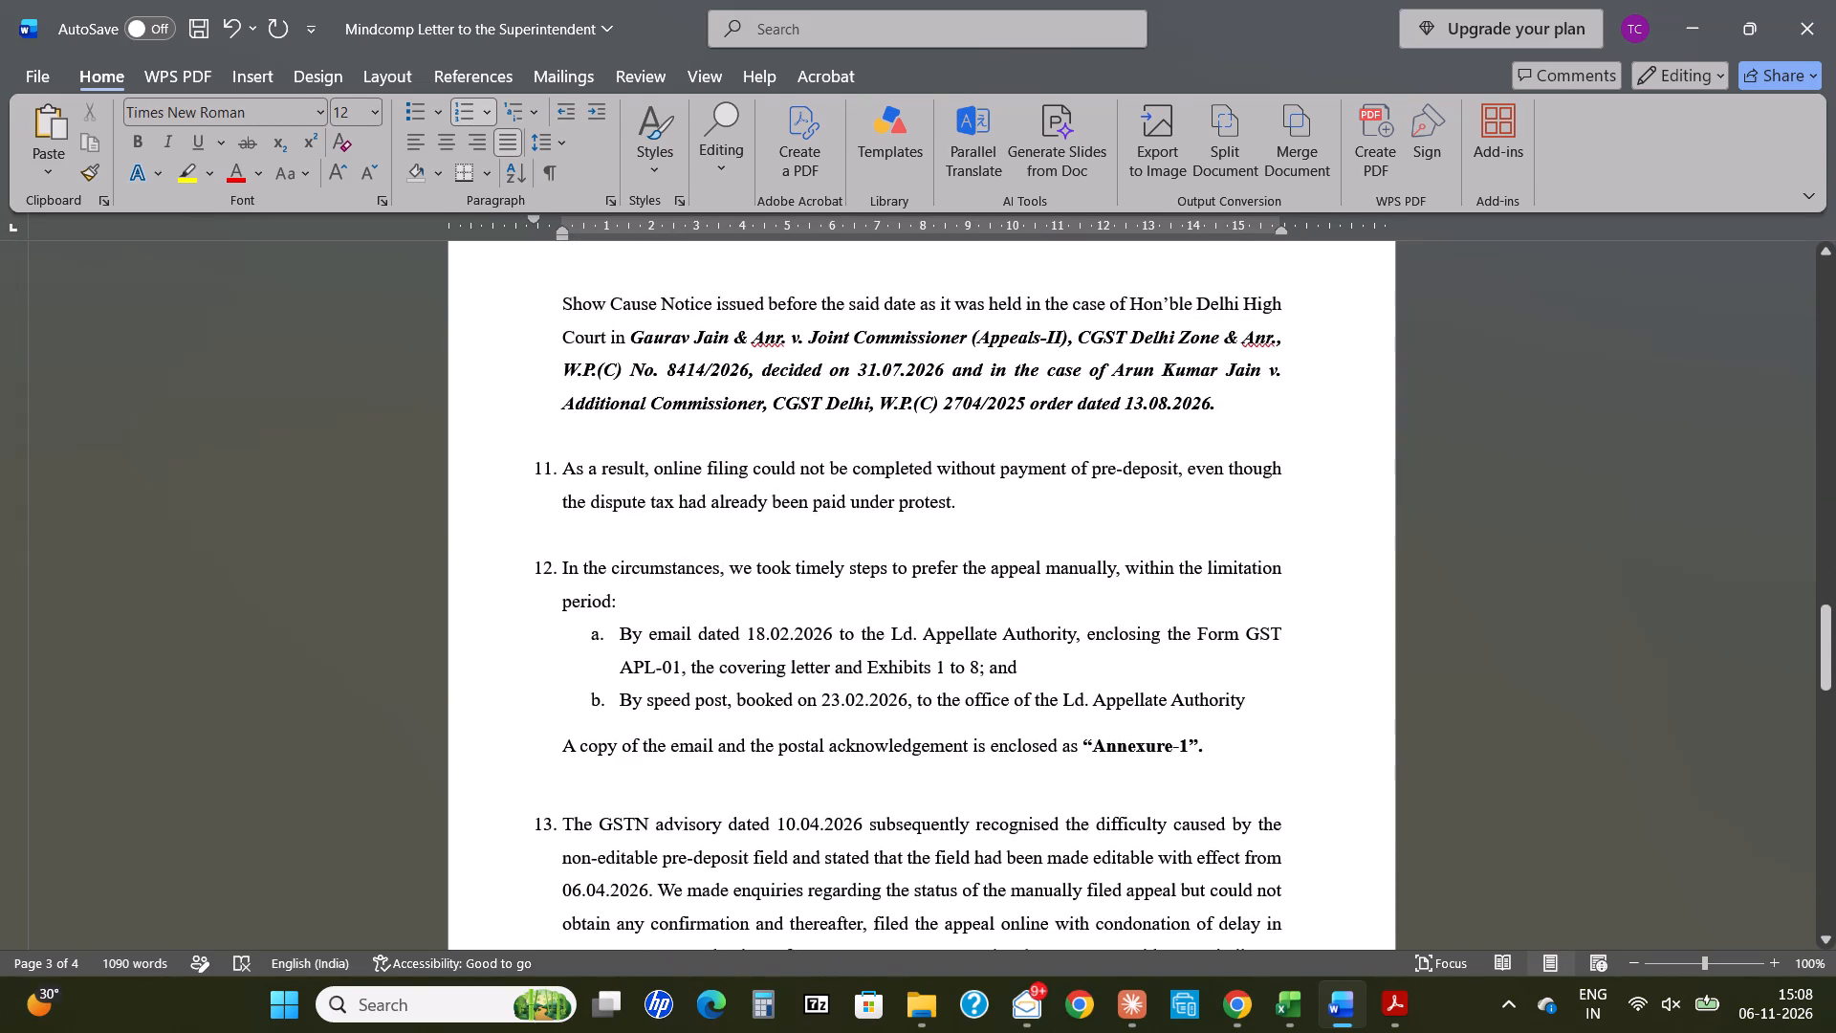
pyautogui.scroll(-1, 565, 856)
pyautogui.scroll(-3, 617, 687)
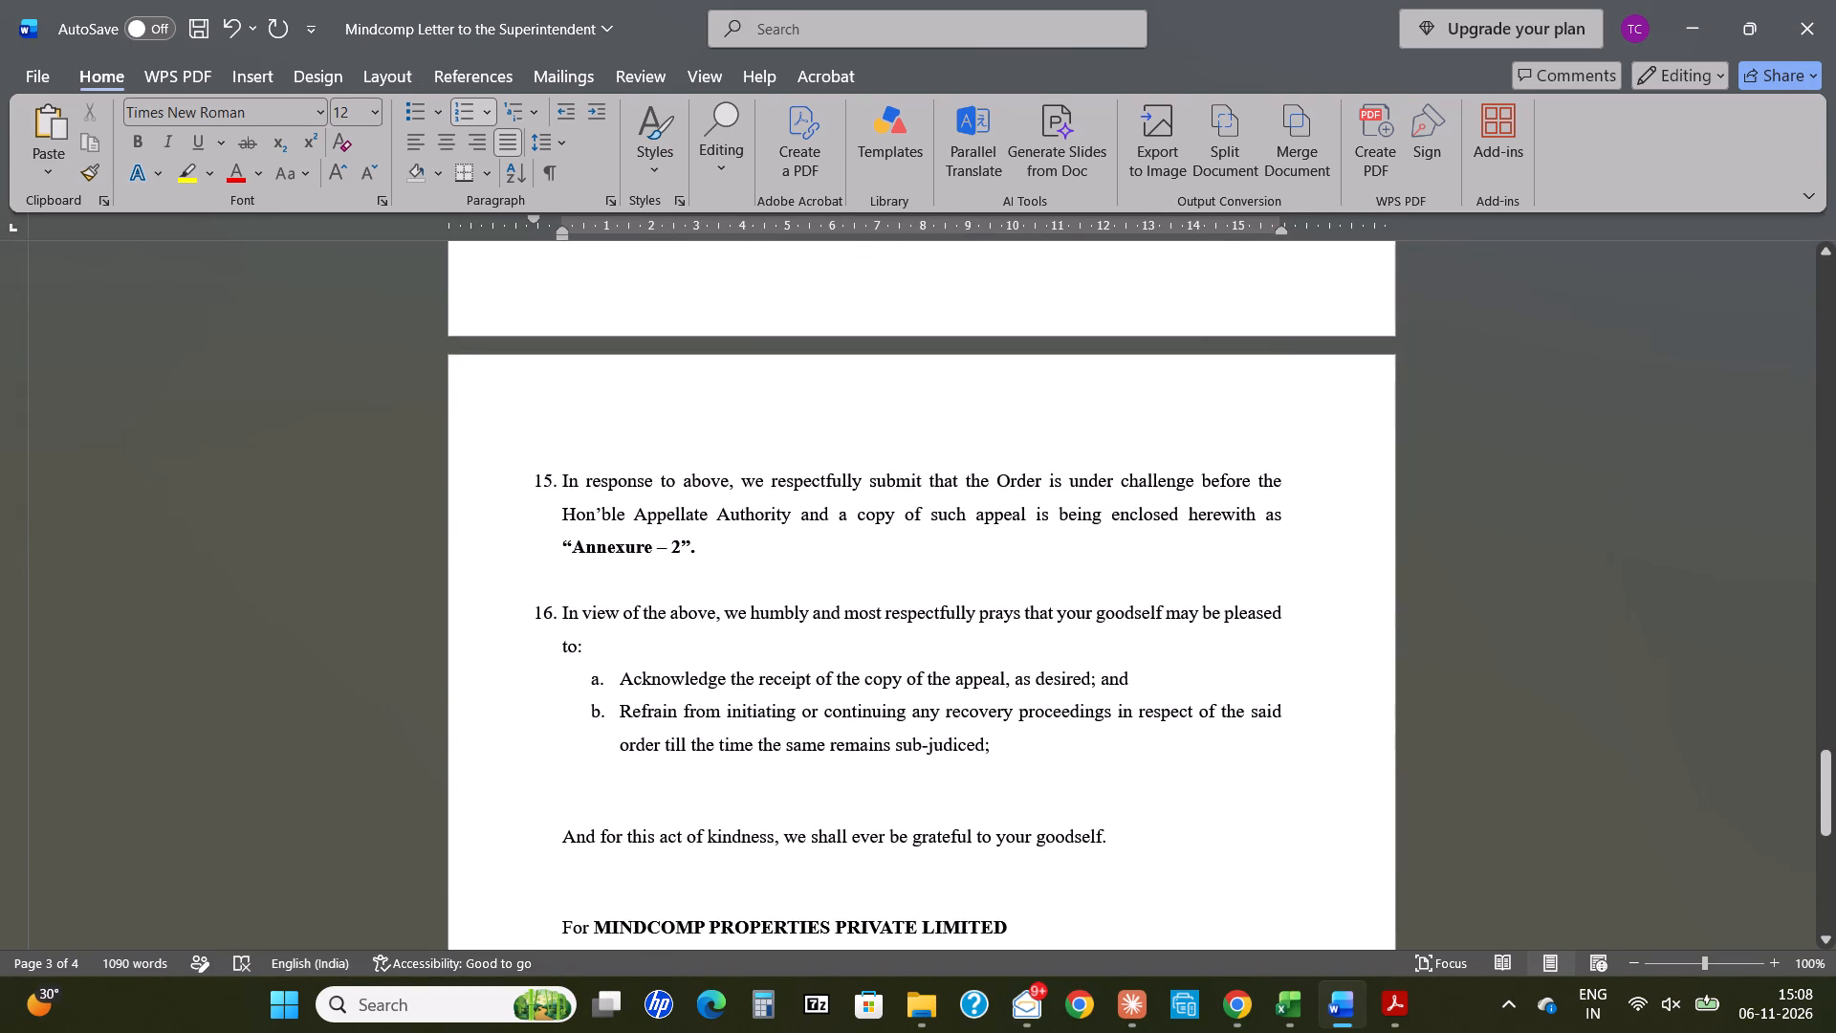
pyautogui.click(566, 483)
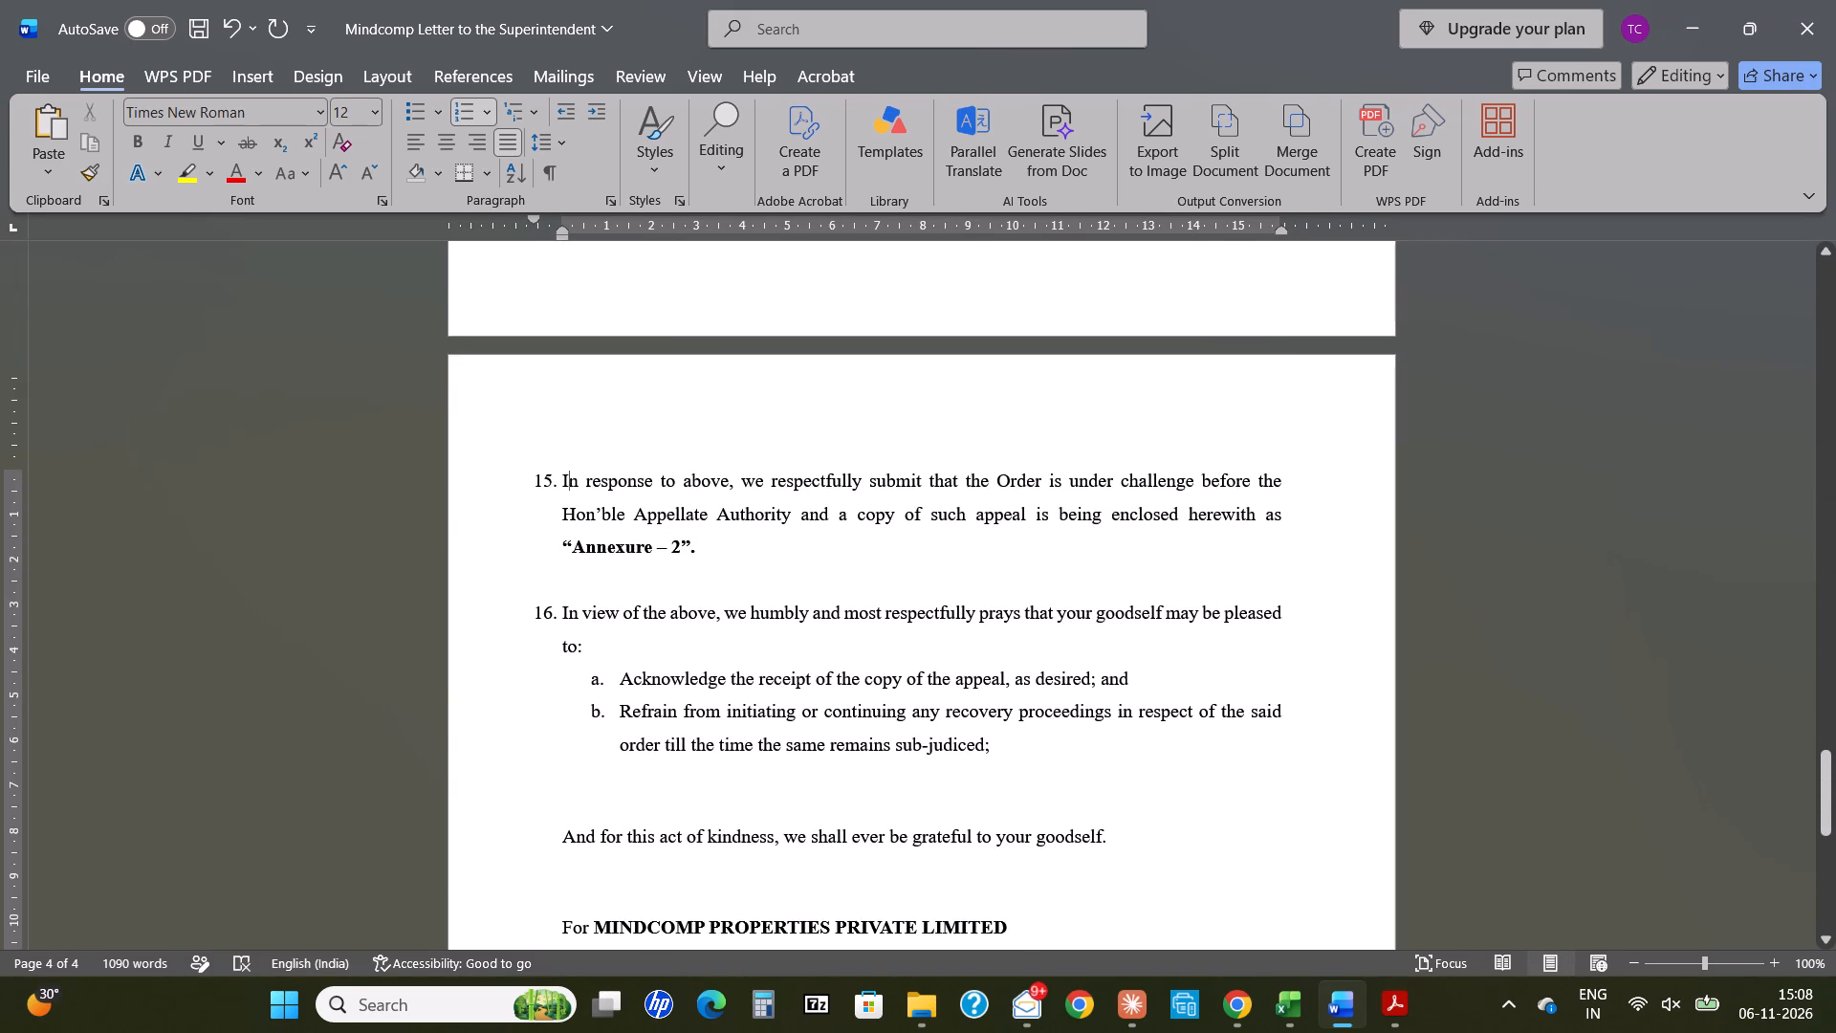
pyautogui.press('Left')
pyautogui.hotkey('ctrl', 'shift', 'Down')
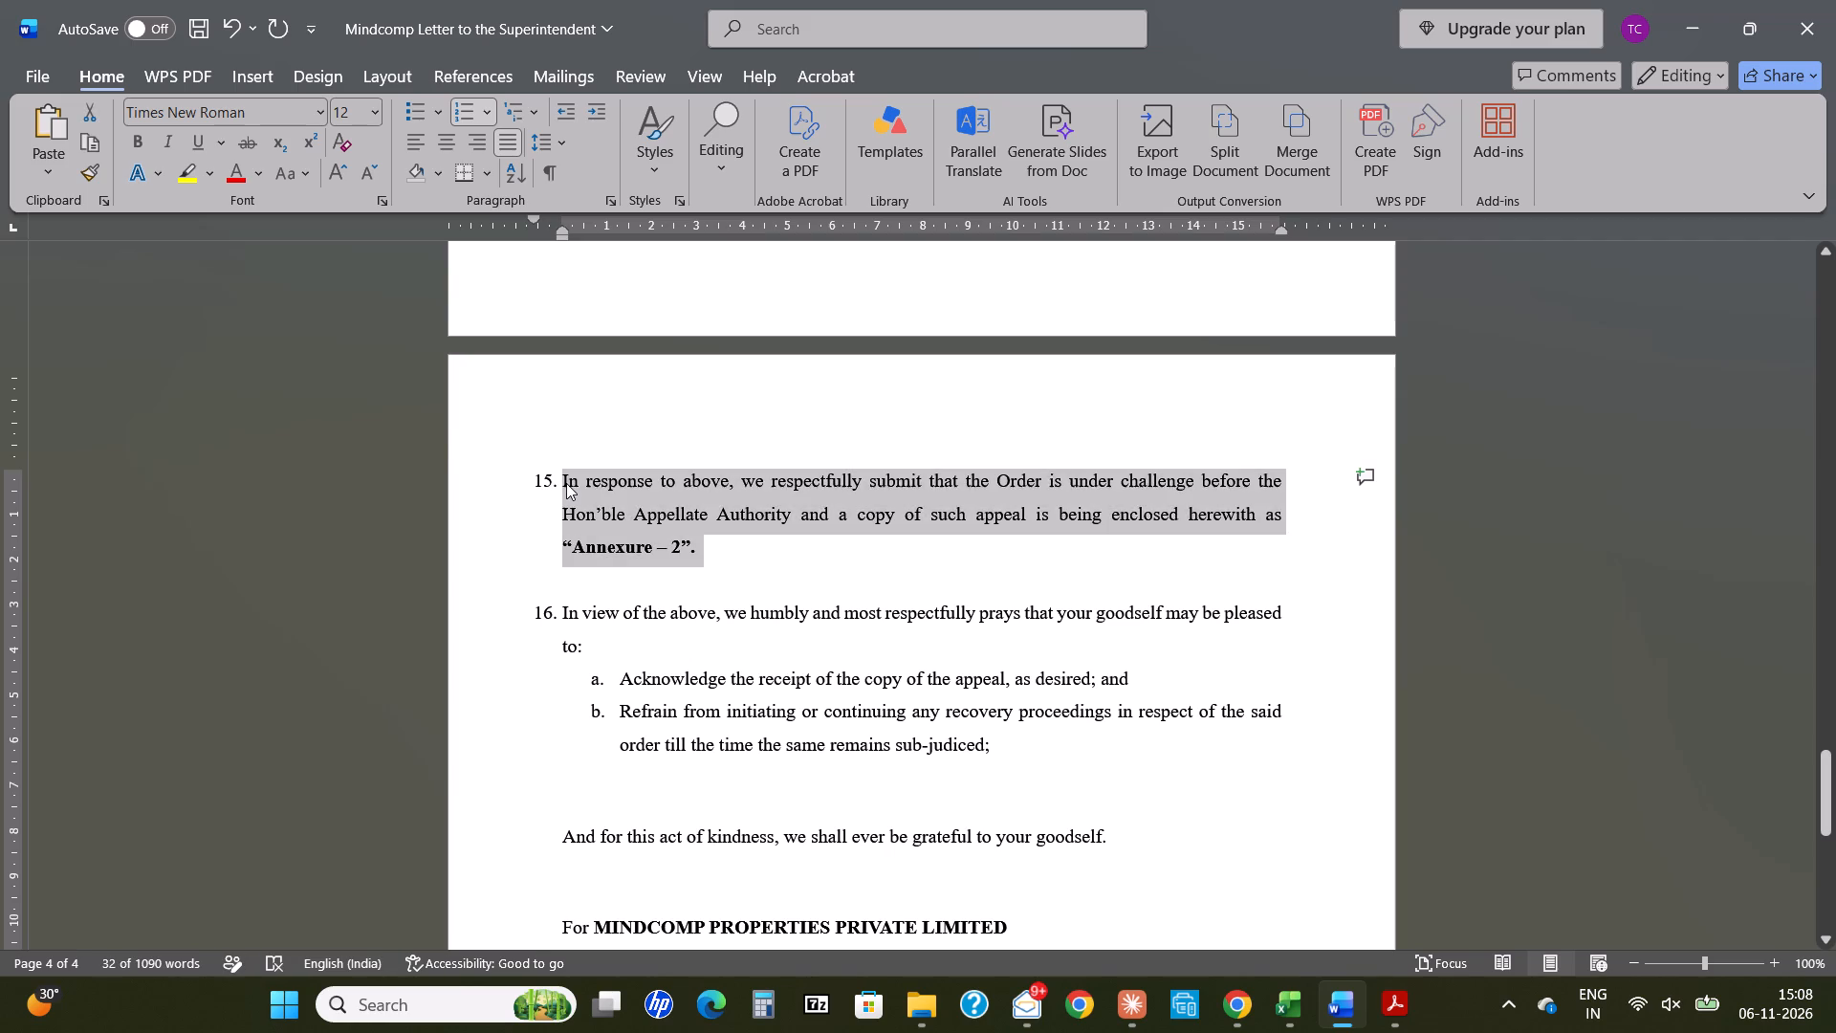
pyautogui.hotkey('ctrl', 'x')
pyautogui.scroll(5, 566, 483)
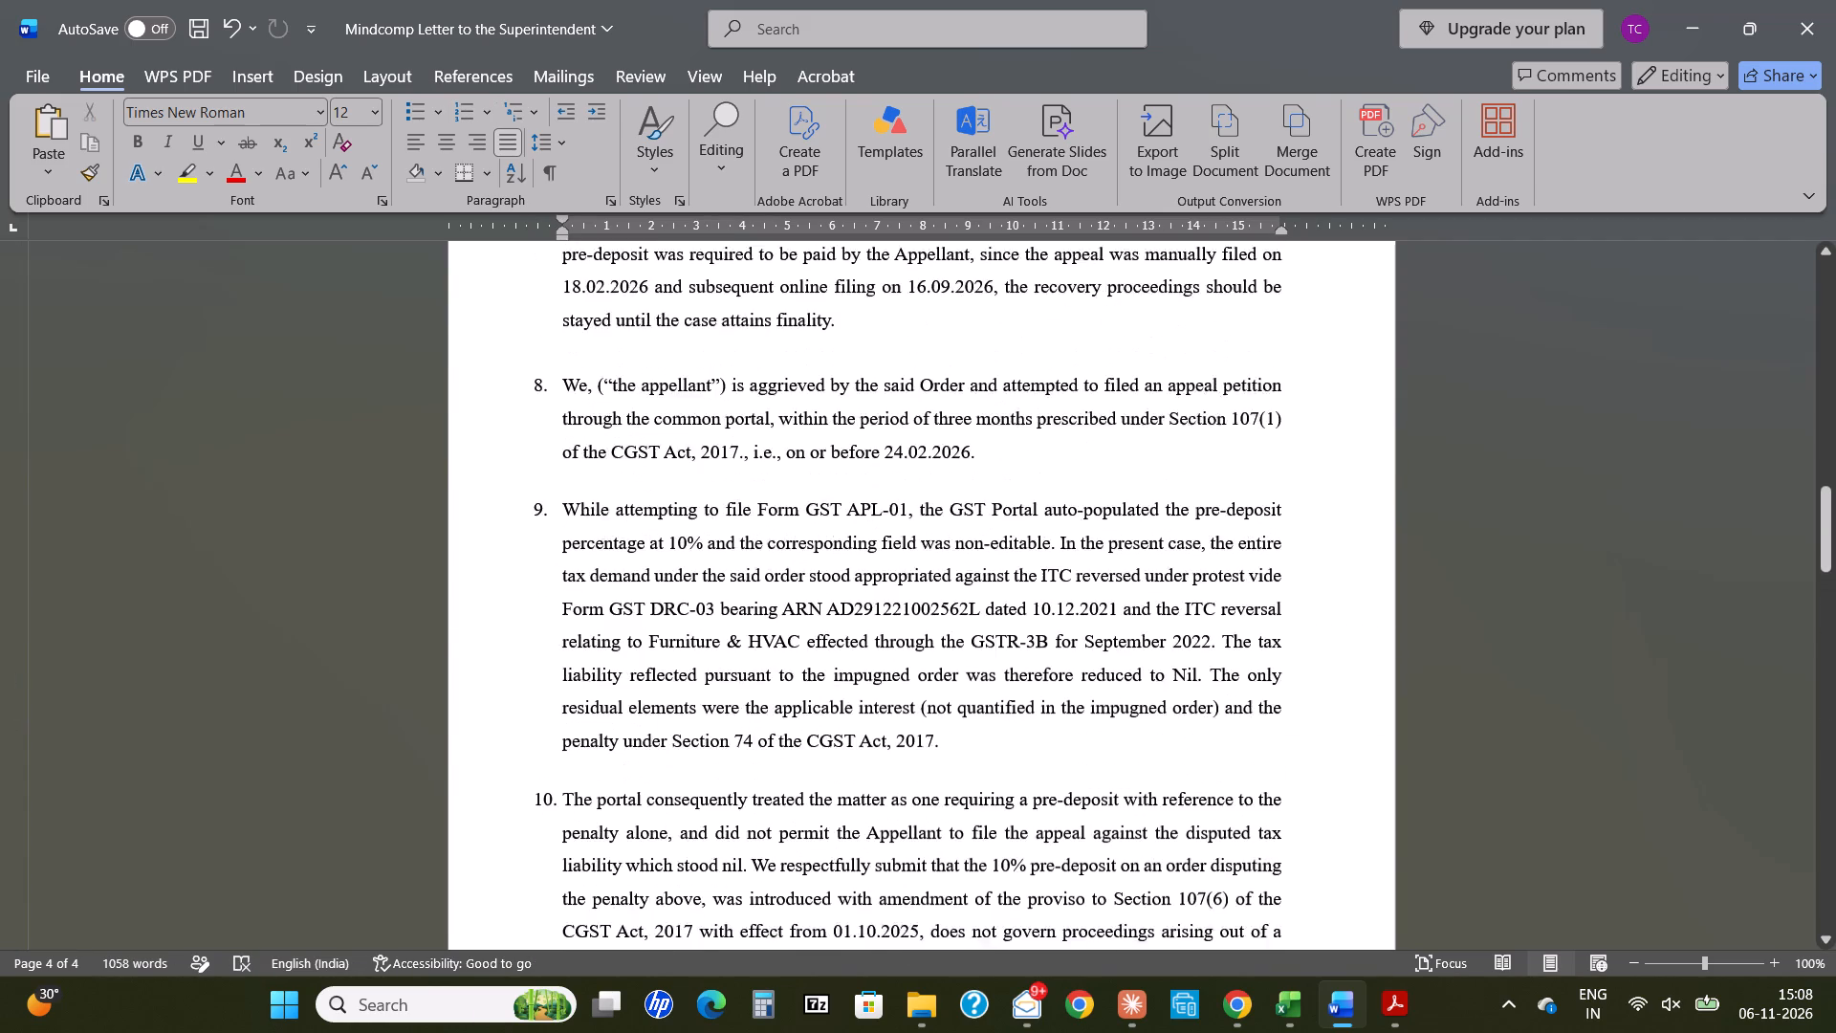
pyautogui.scroll(4, 566, 483)
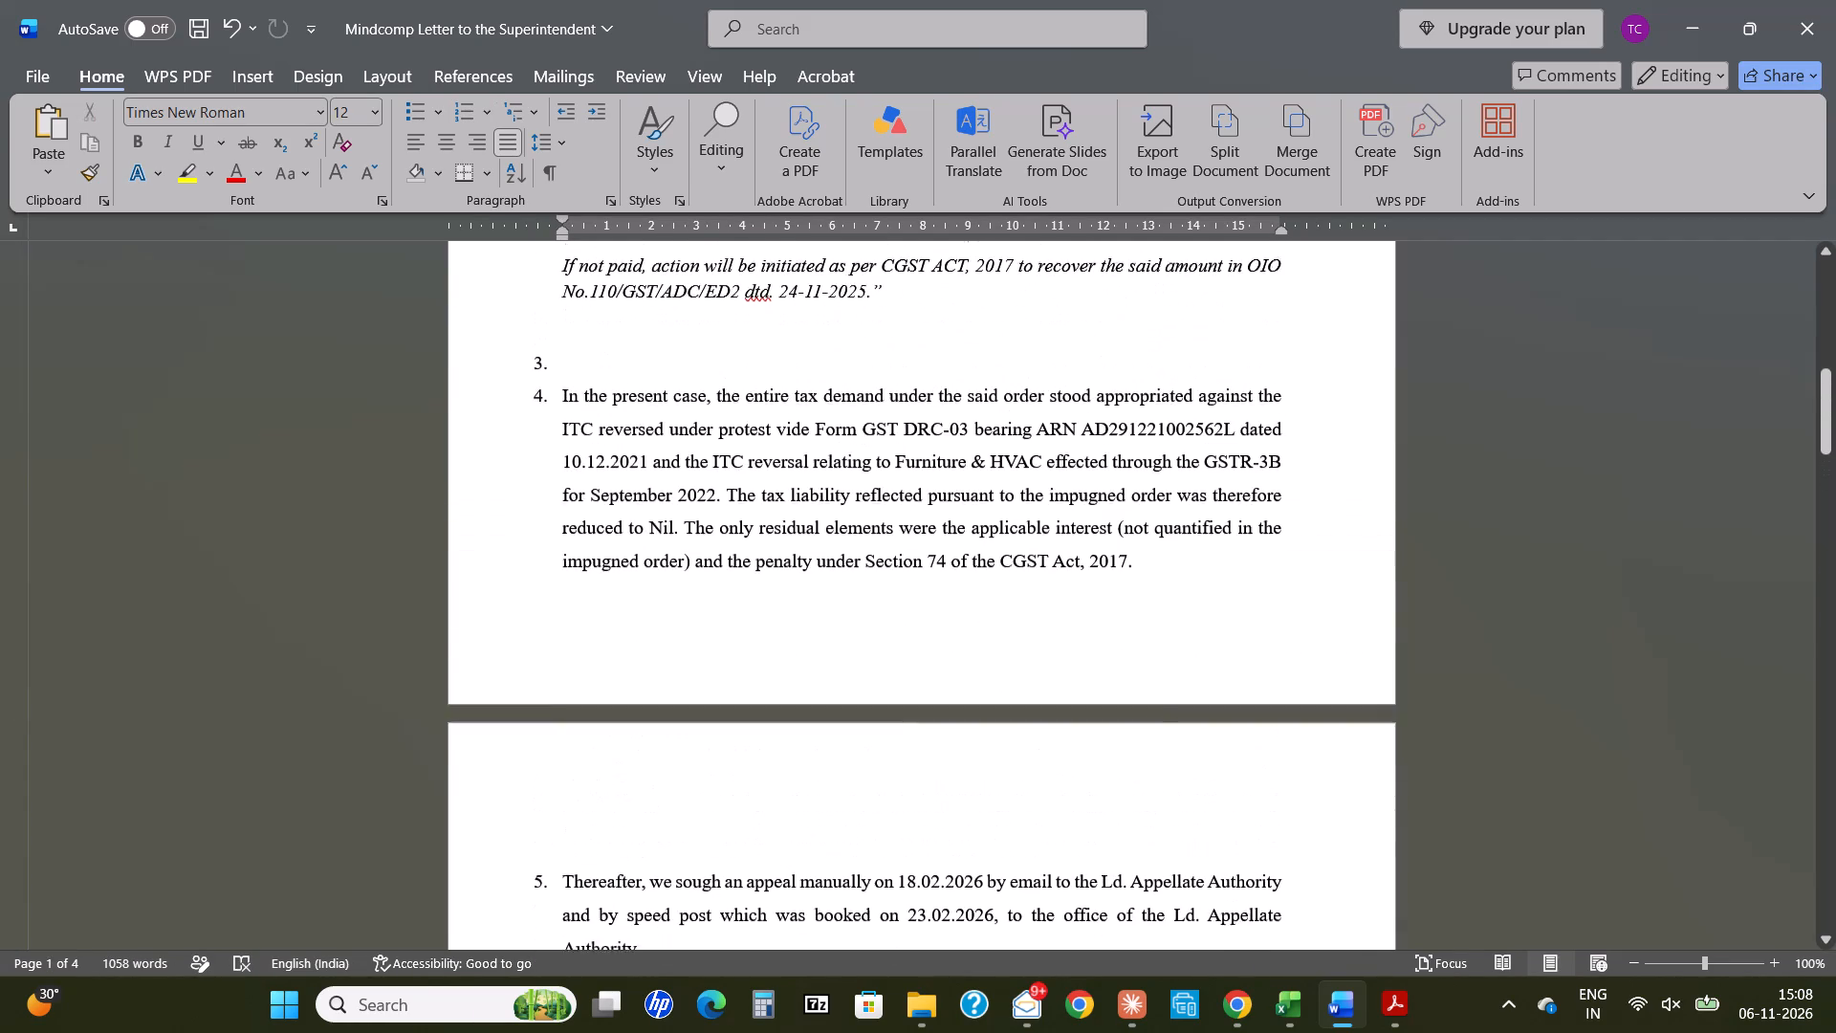
pyautogui.click(590, 389)
pyautogui.hotkey('ctrl', 'v')
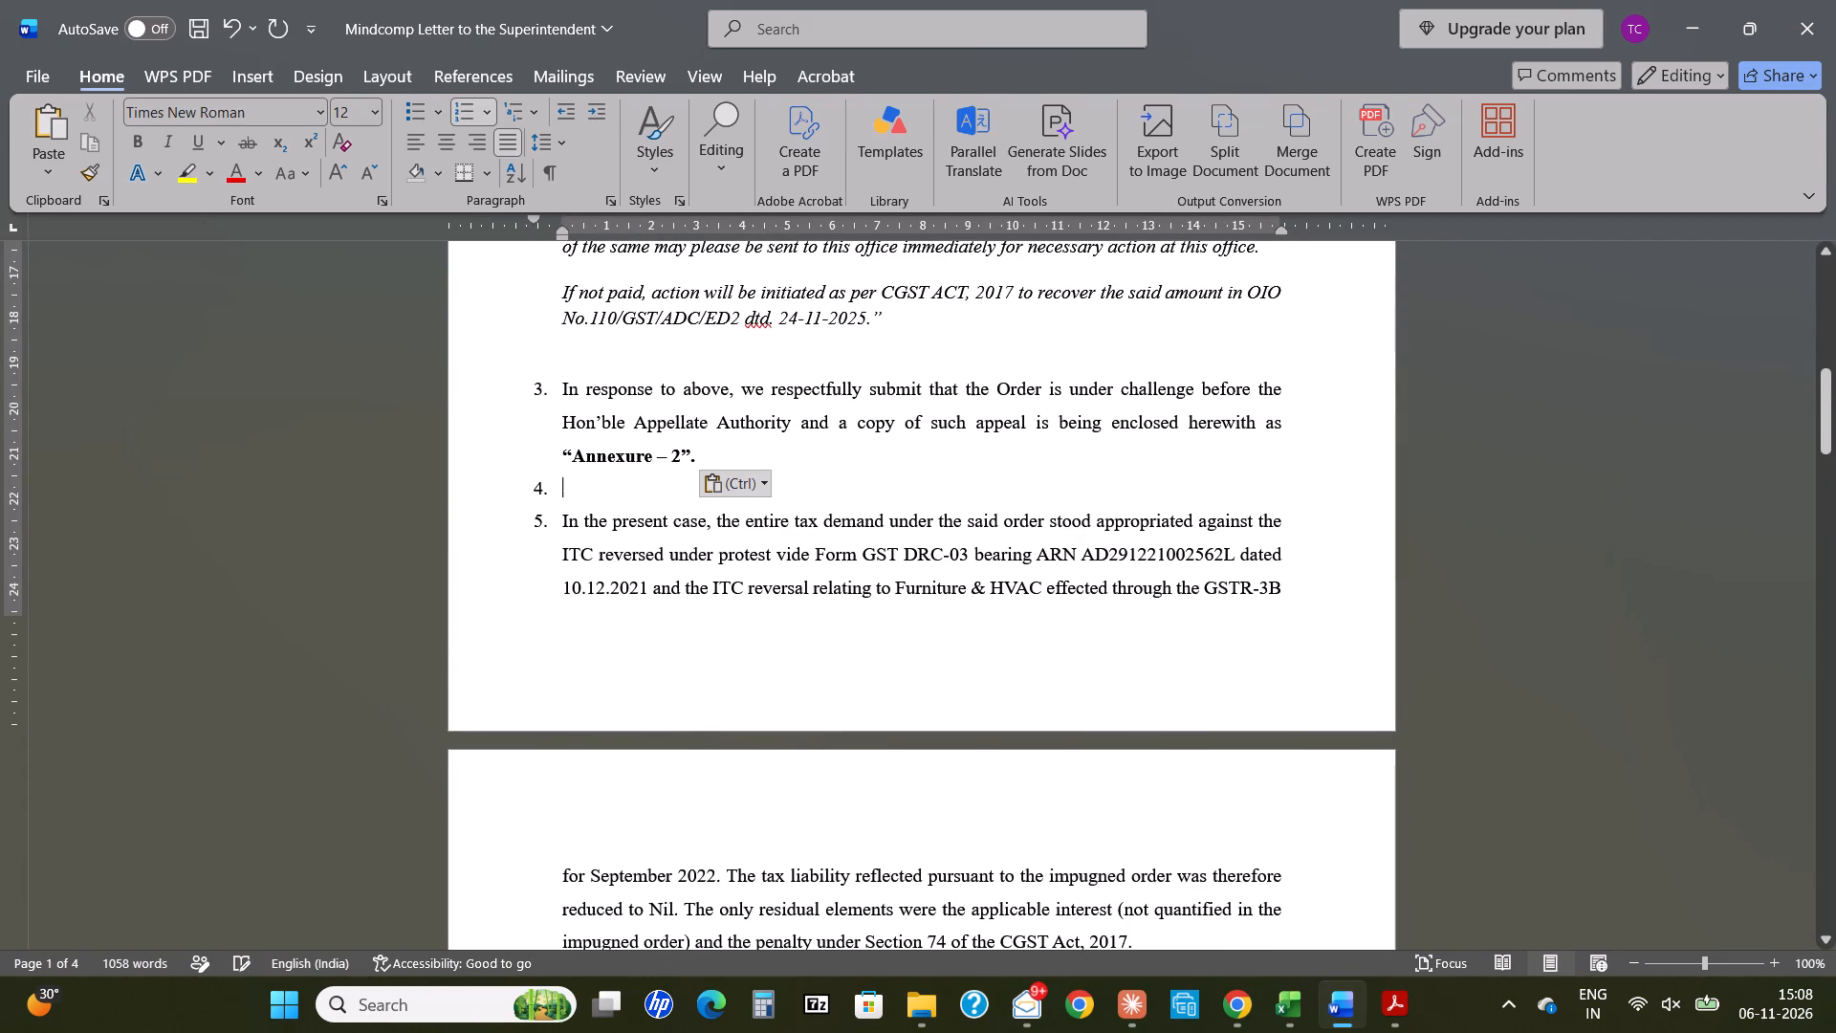
# Leave one unnumbered blank line below the moved paragraph 3 and delete the surplus empty numbered item before "In the present case".
pyautogui.press('.')
pyautogui.press('Return')
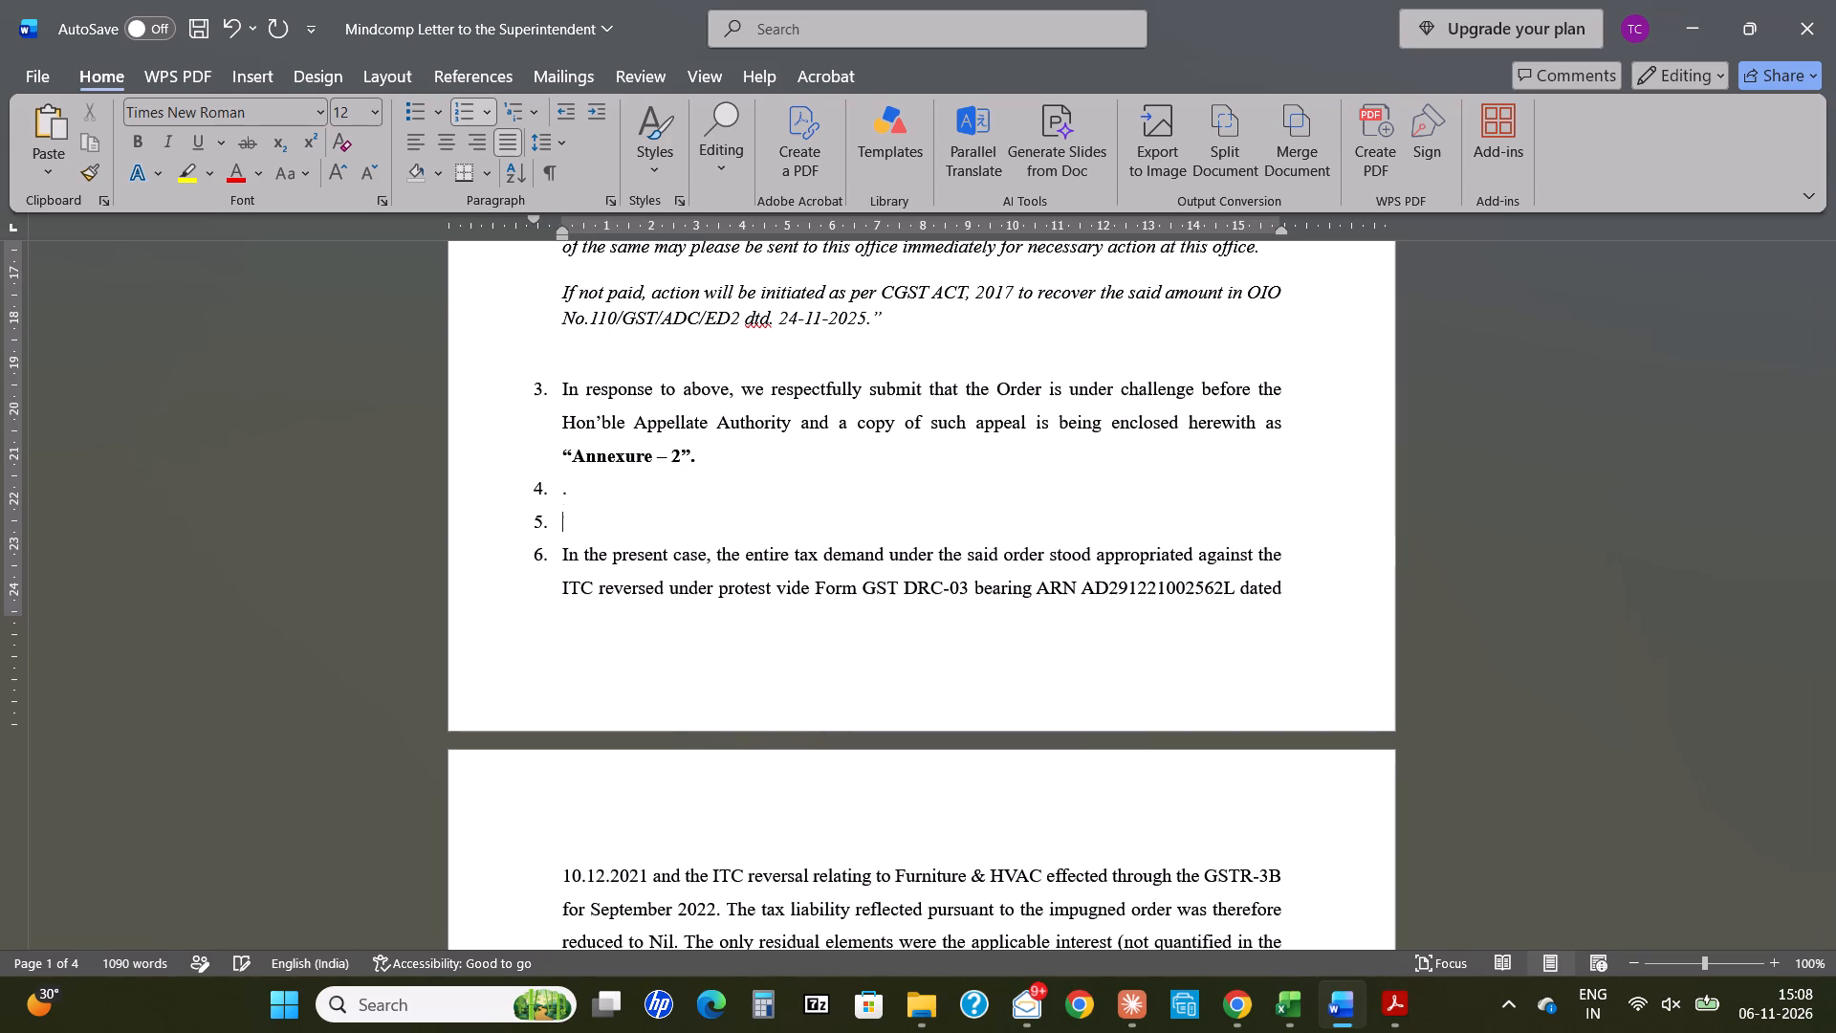
pyautogui.press('Left')
pyautogui.press('Left')
pyautogui.press('BackSpace')
pyautogui.press('BackSpace')
pyautogui.press('Down')
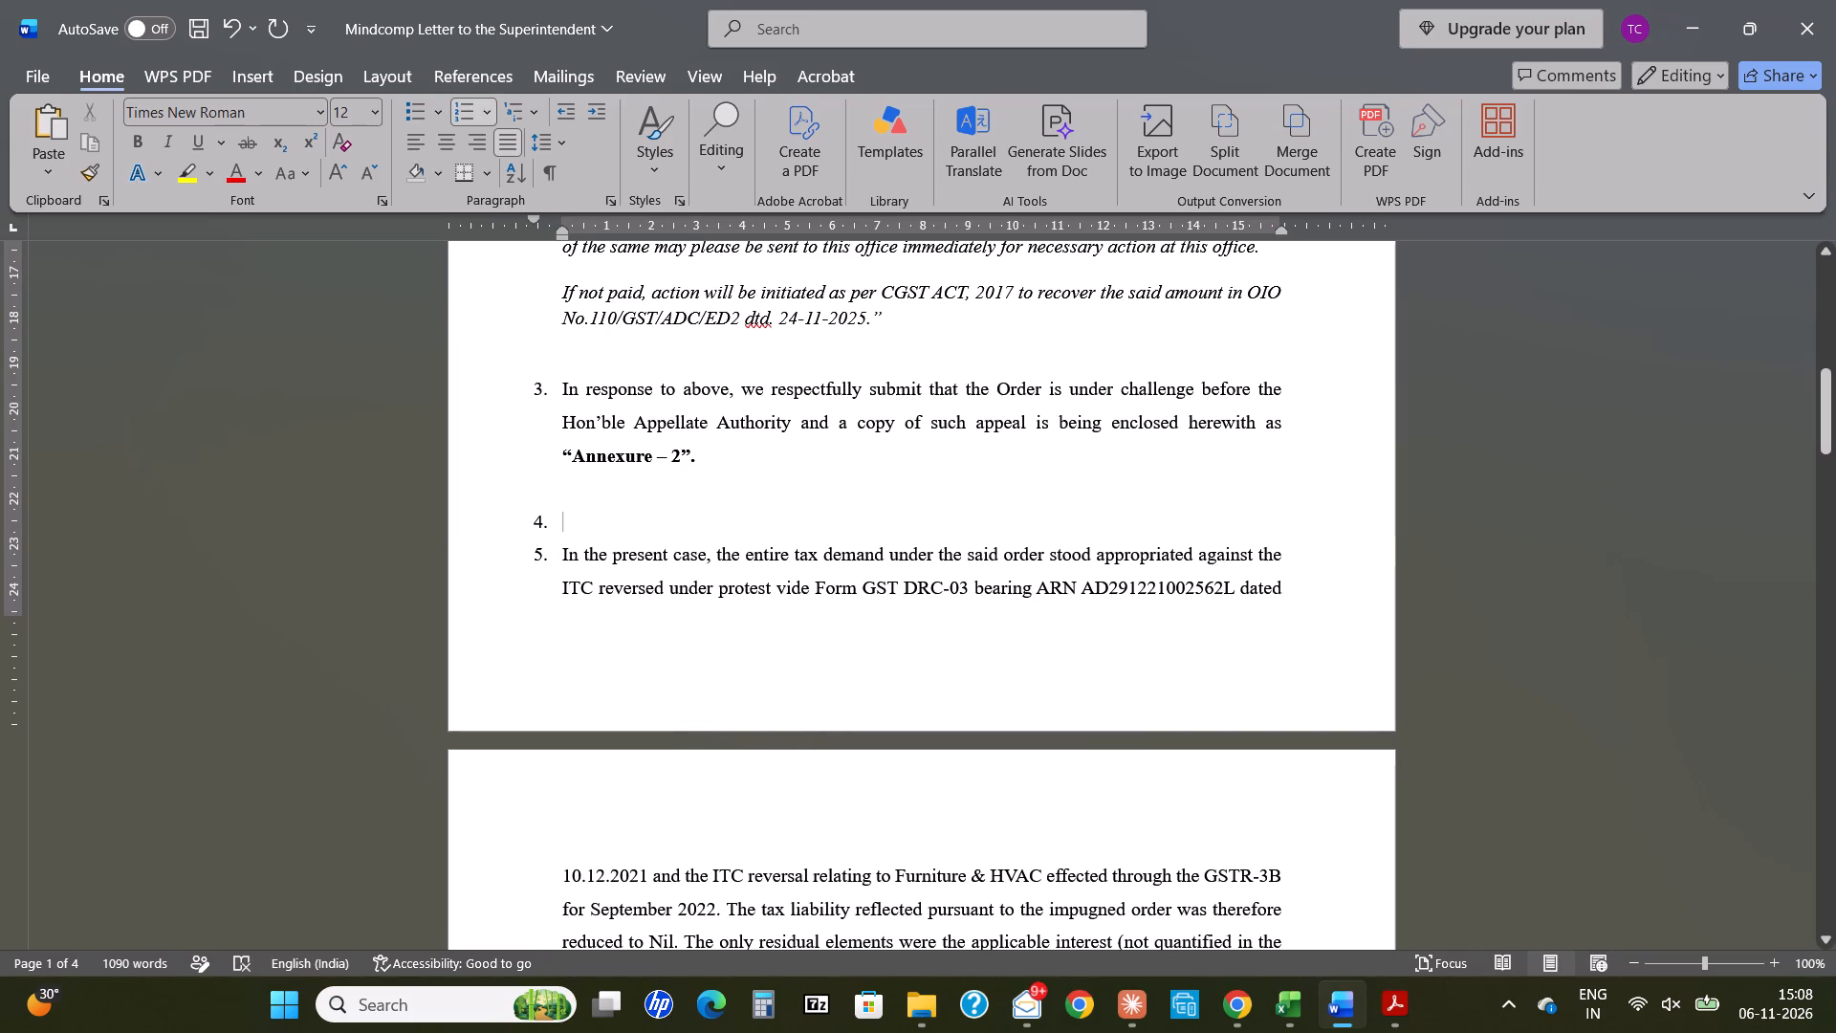
pyautogui.press('Delete')
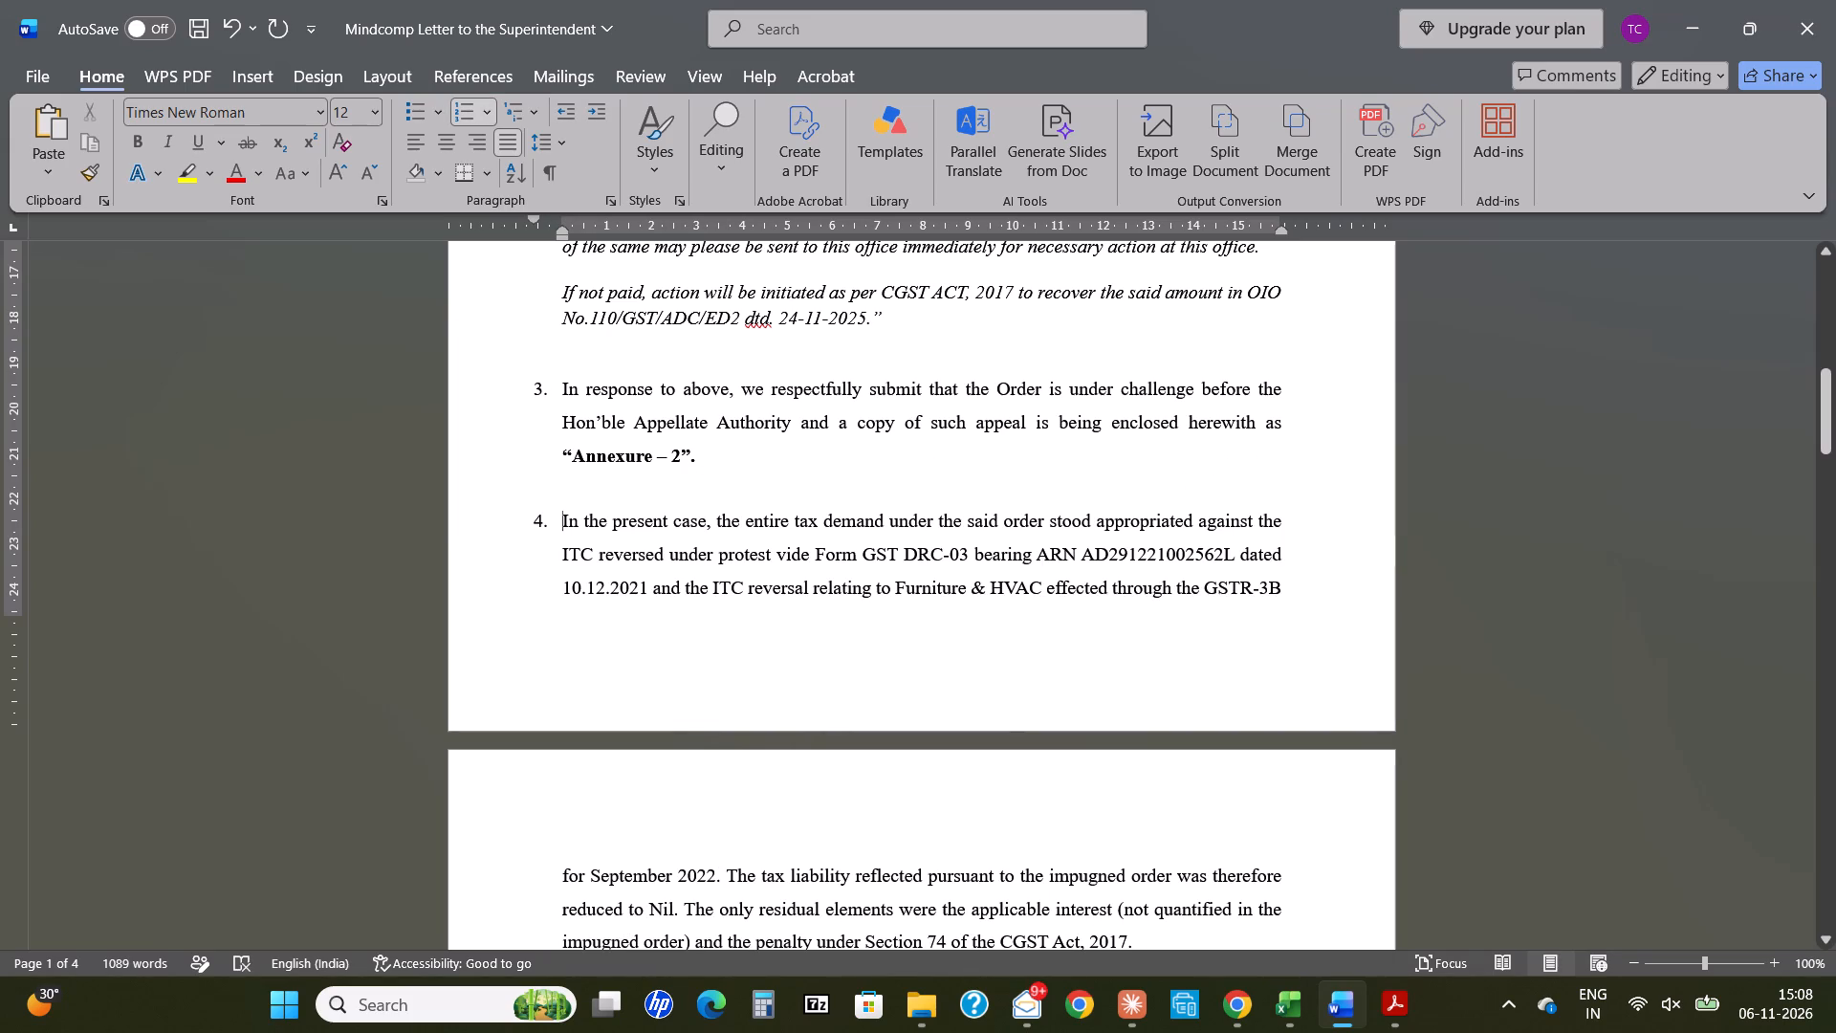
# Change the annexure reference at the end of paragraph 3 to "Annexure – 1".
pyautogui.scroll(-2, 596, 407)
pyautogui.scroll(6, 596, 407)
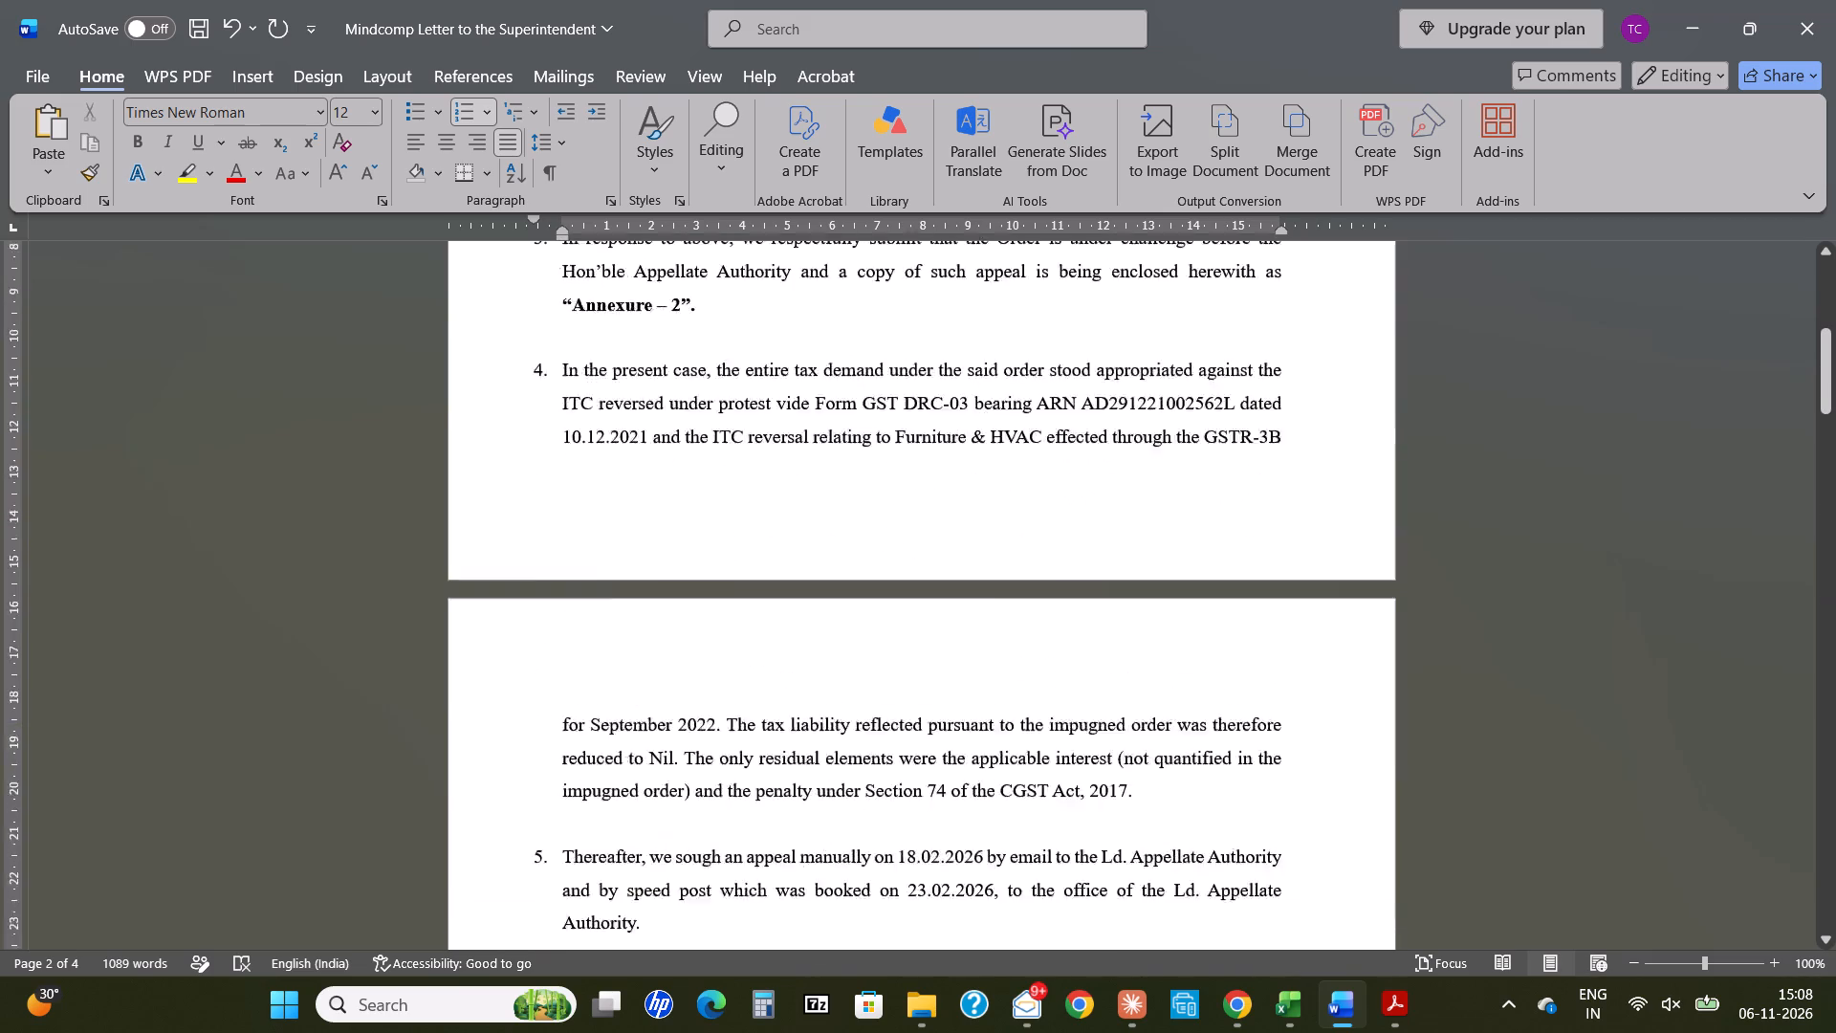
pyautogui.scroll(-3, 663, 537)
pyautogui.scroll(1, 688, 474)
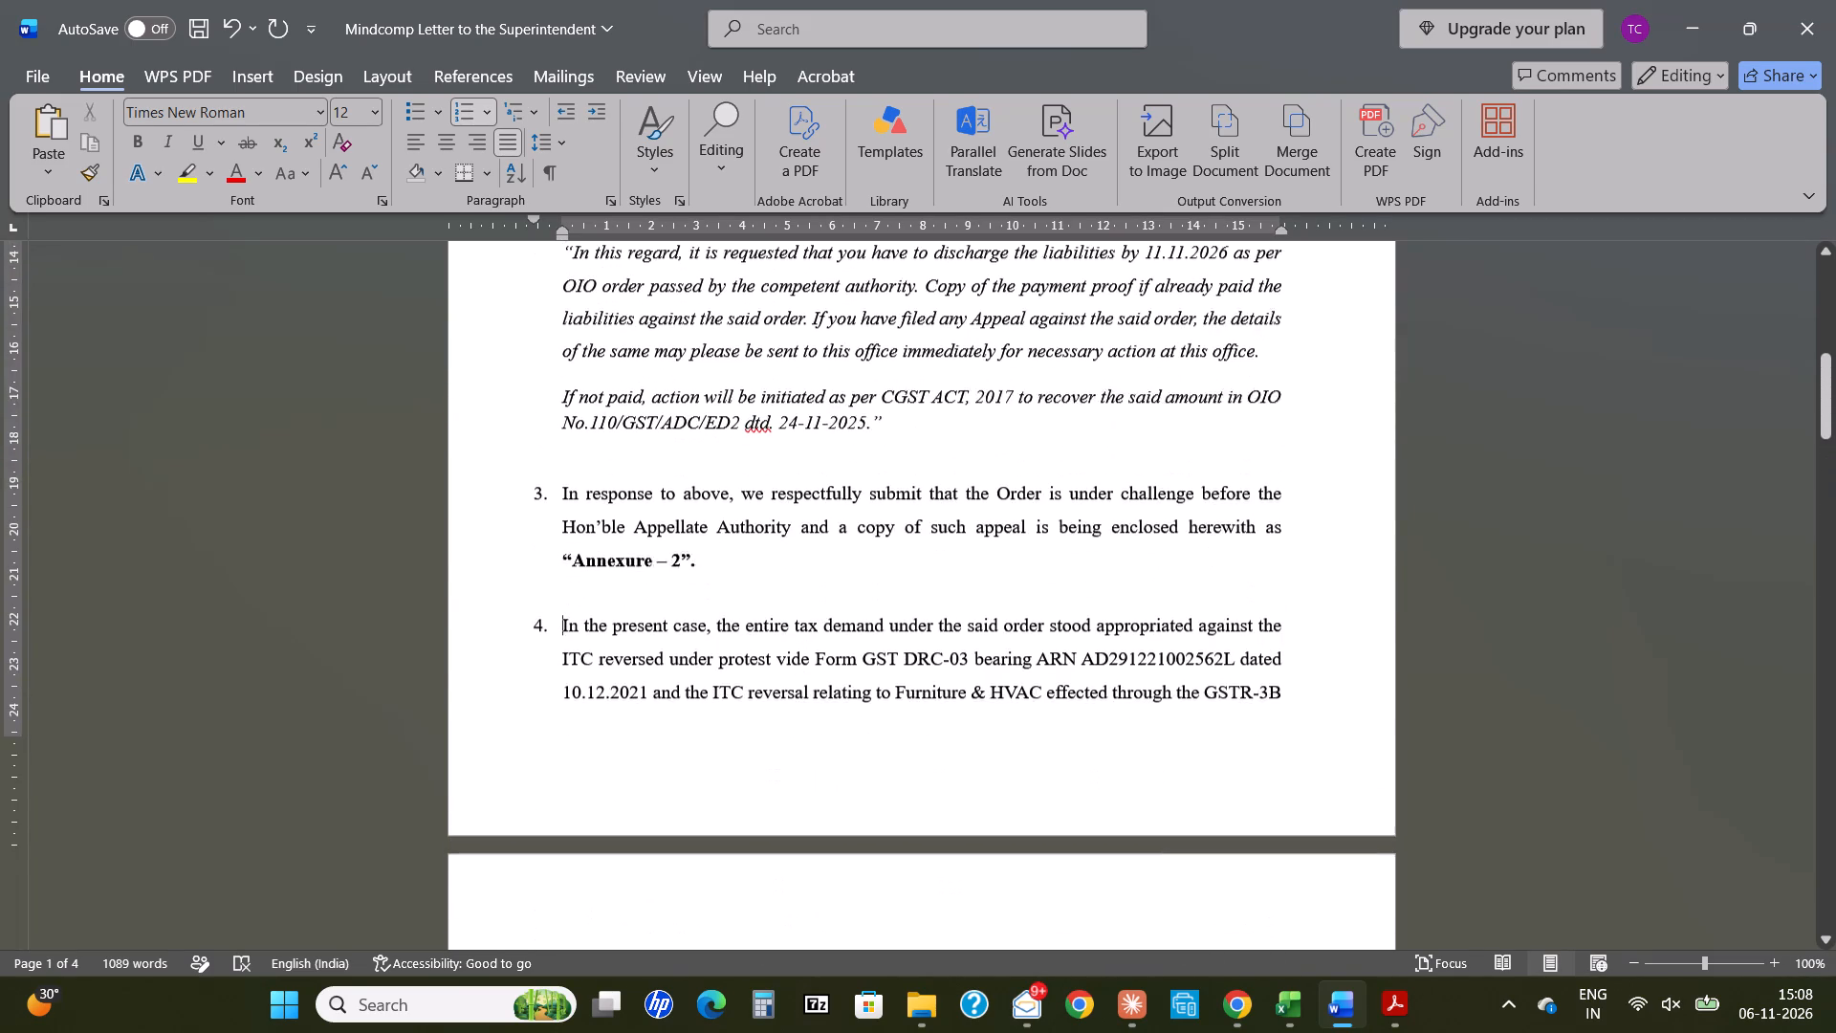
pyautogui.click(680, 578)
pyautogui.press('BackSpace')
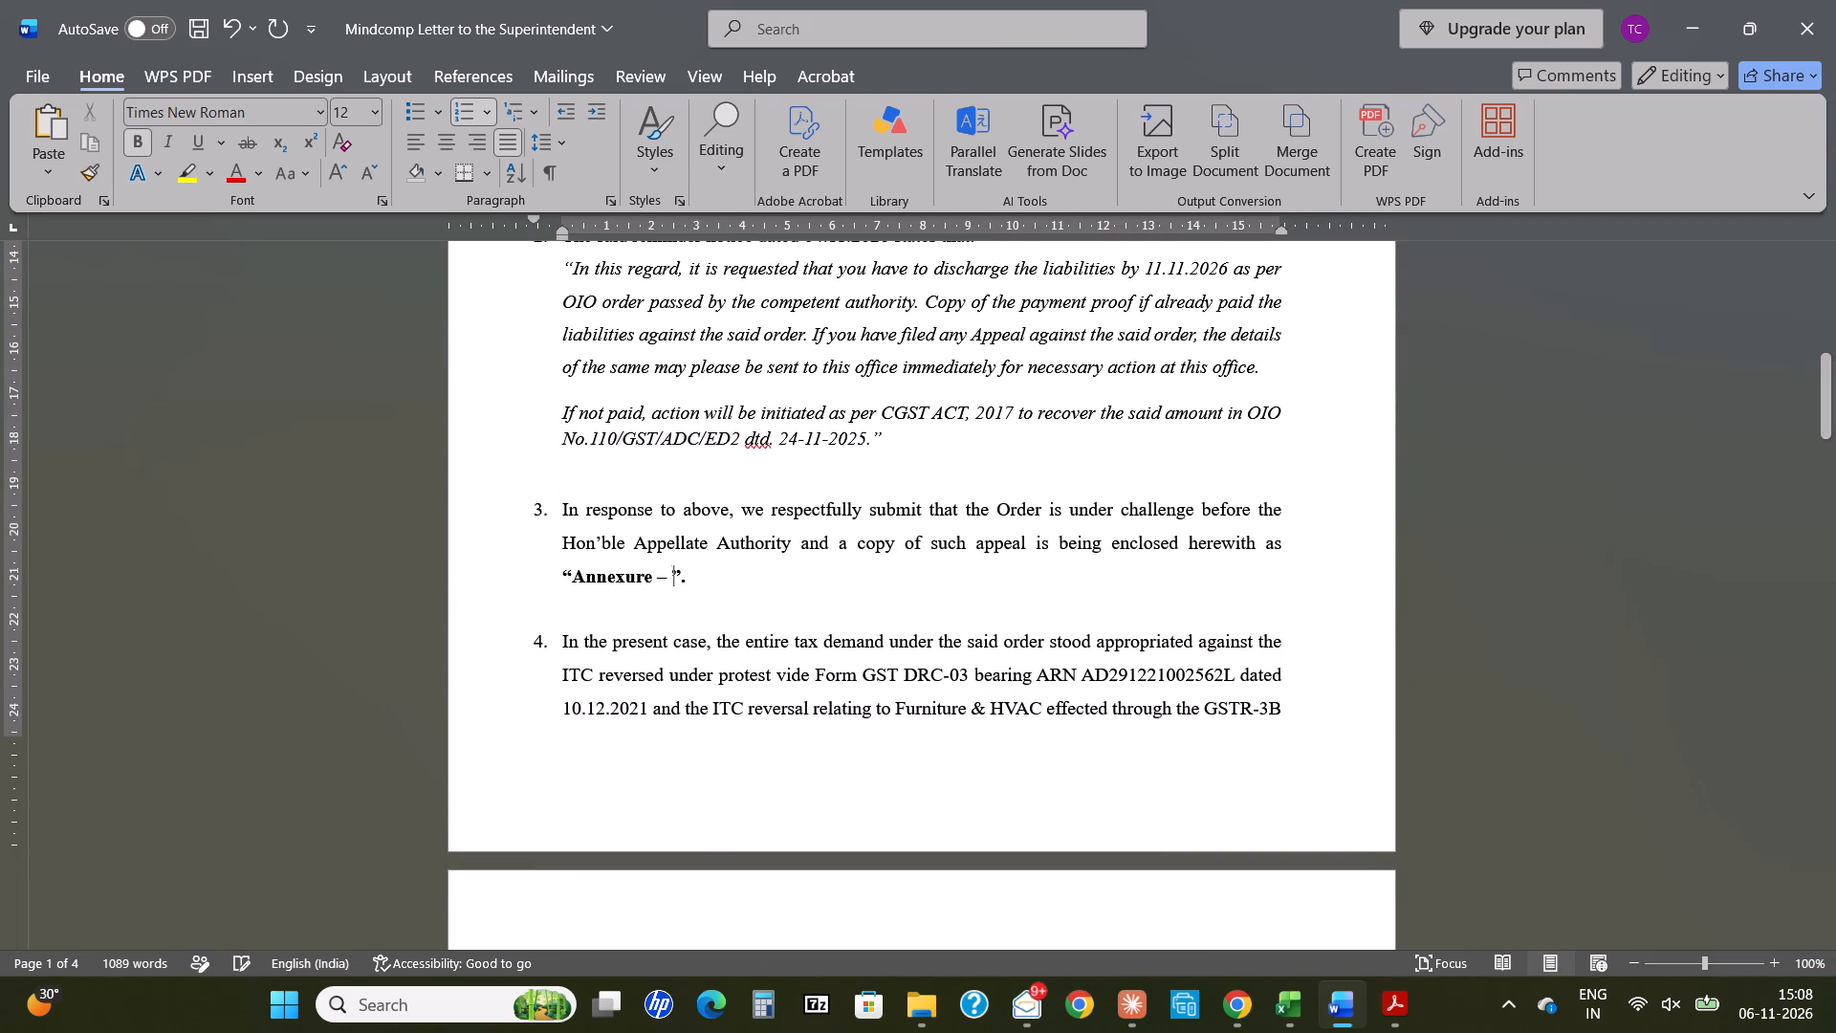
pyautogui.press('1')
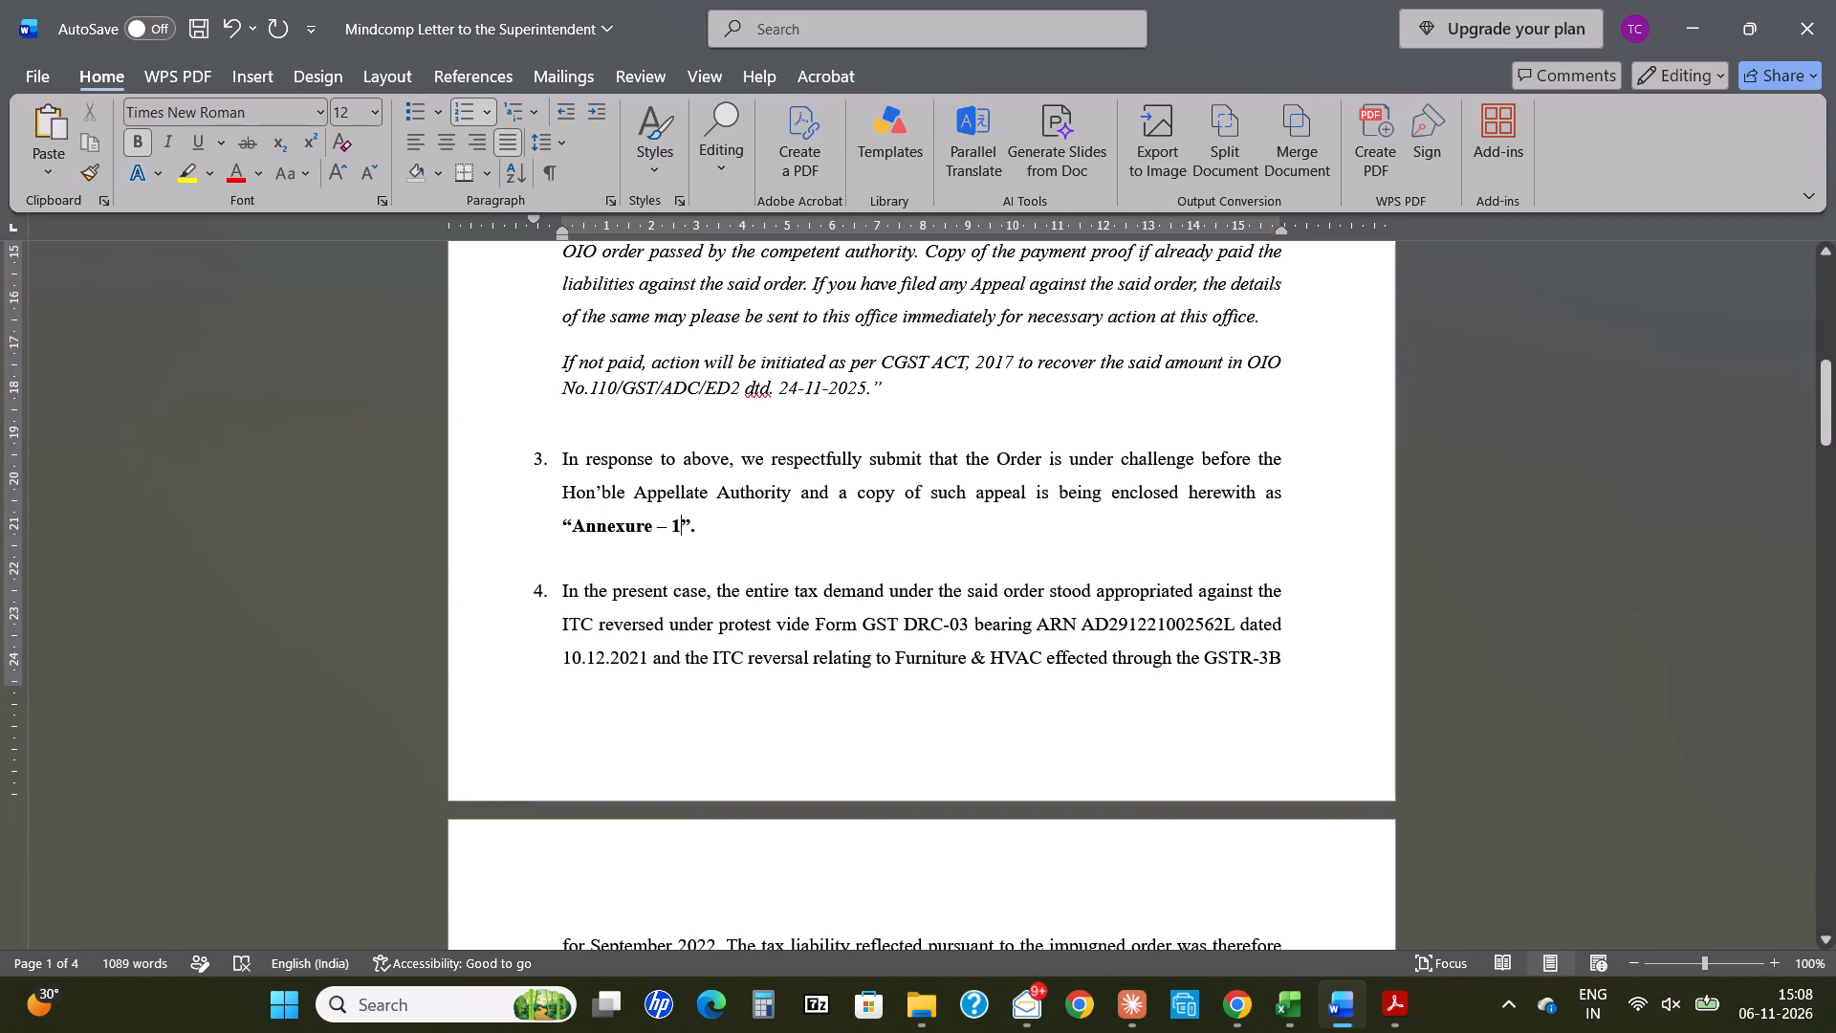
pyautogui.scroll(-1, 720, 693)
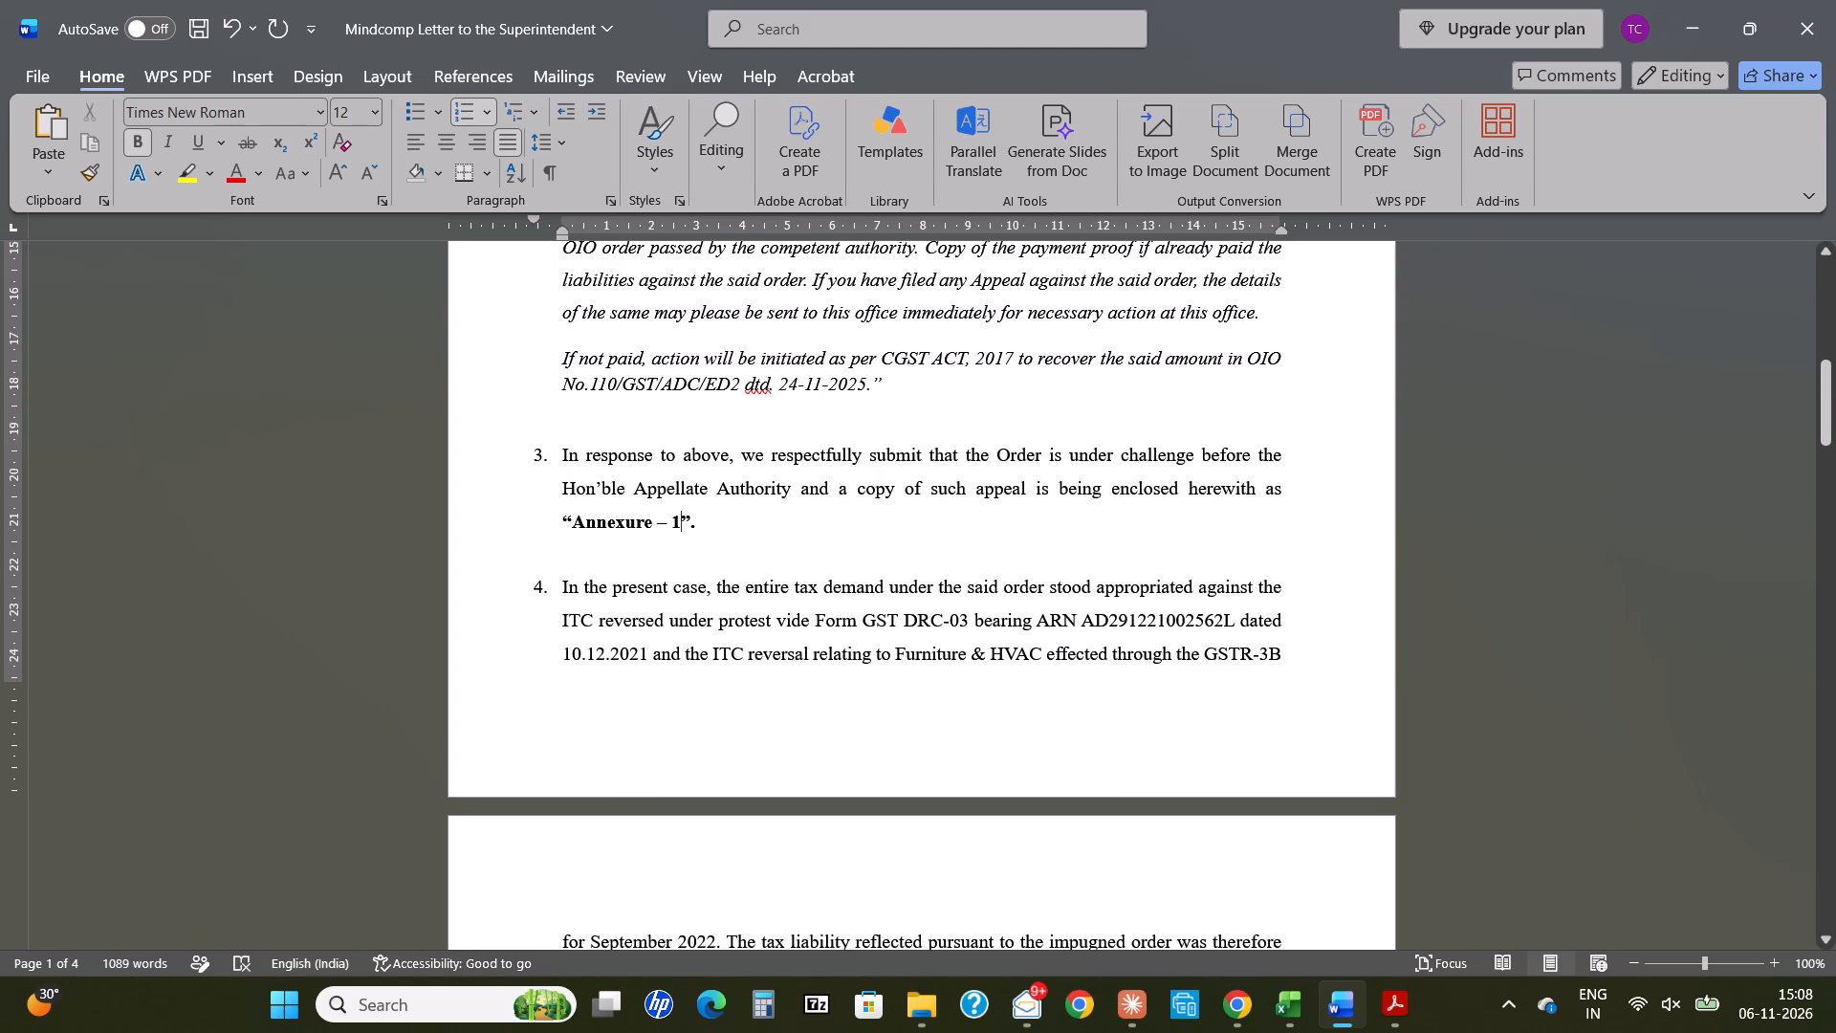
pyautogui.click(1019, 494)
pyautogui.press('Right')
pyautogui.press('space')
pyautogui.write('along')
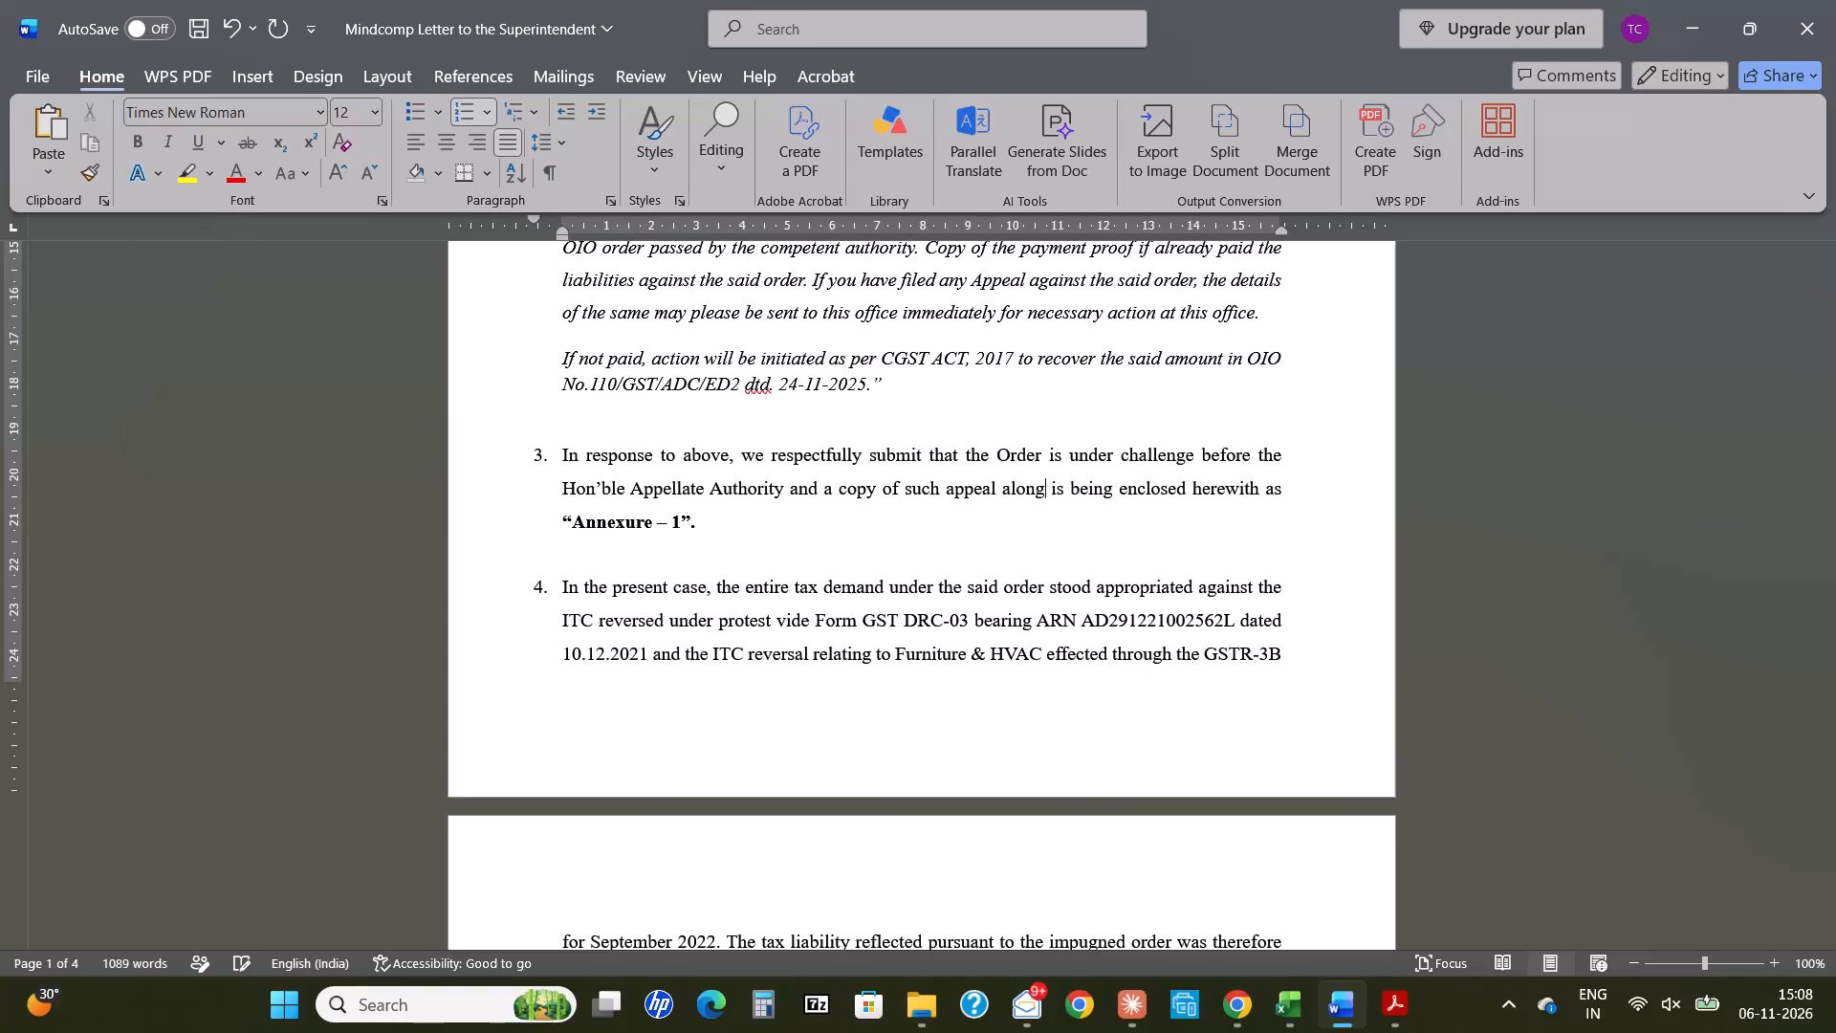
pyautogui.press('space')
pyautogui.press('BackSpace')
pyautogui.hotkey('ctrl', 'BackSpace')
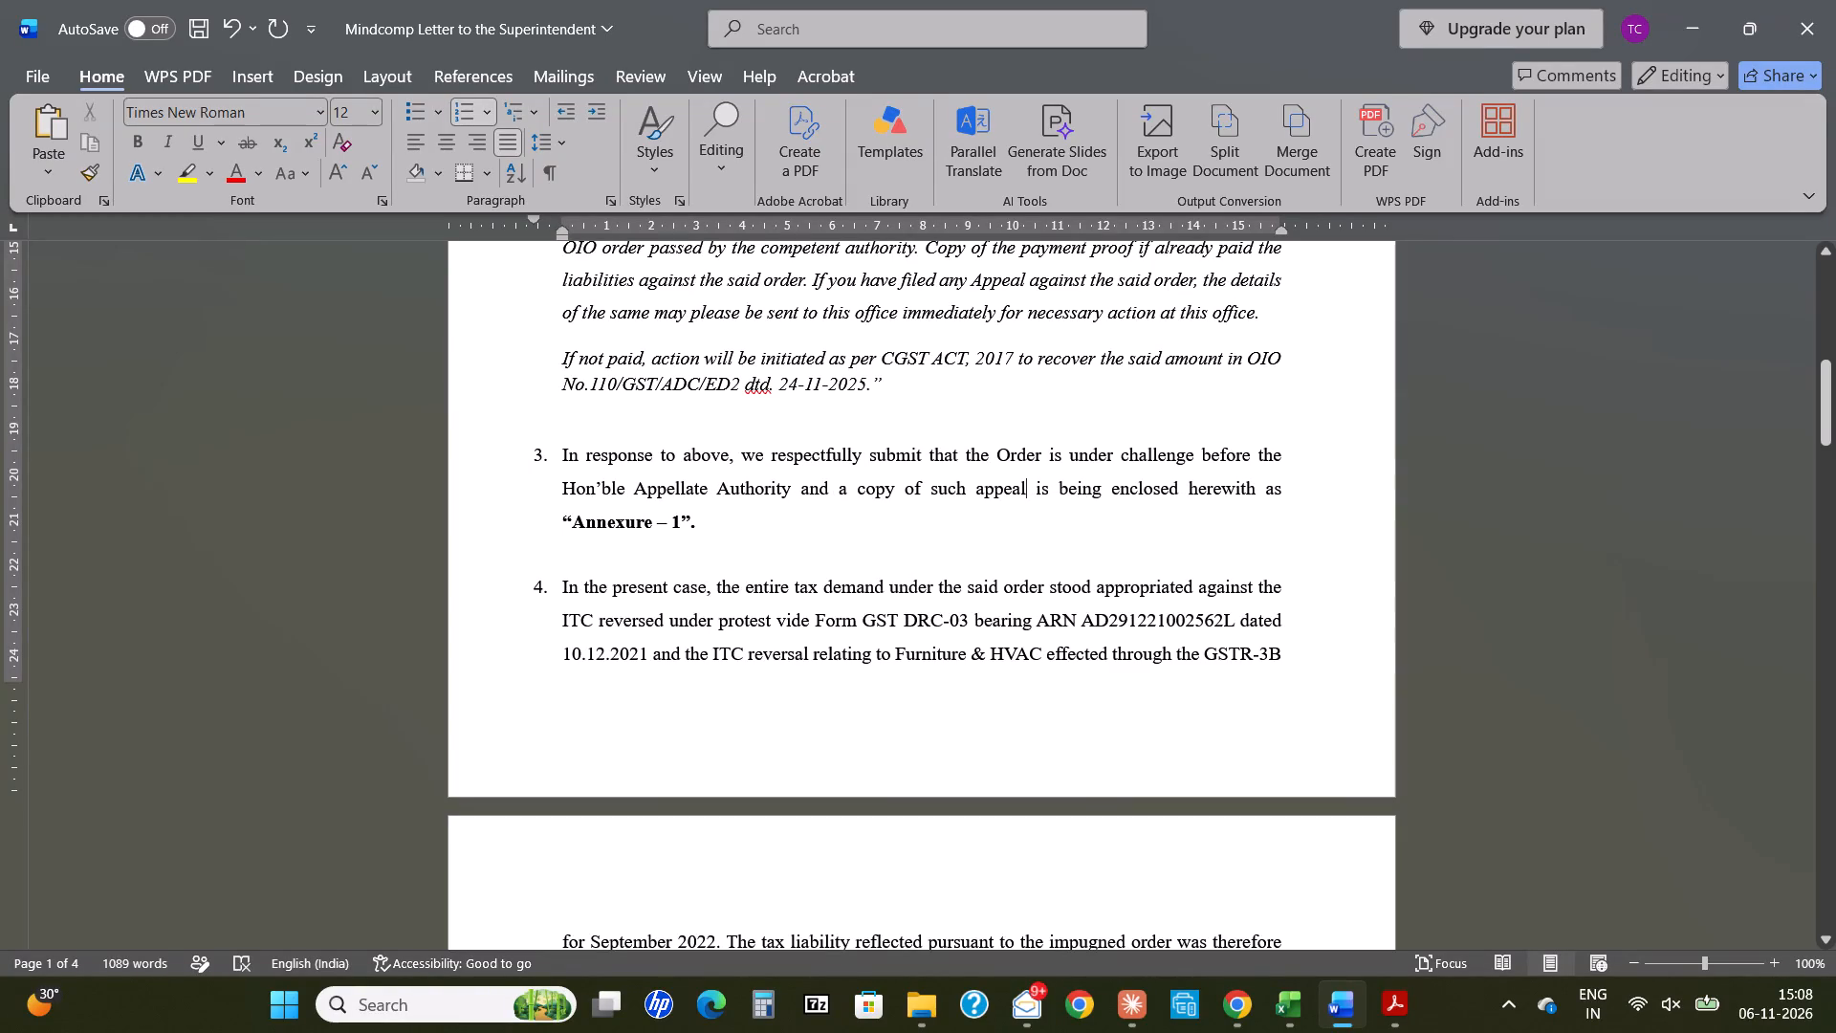
# Undo the annexure change, the blank-line edits and the move of the paragraph starting "In response to above, we respectfully submit" into item 3.
pyautogui.scroll(-3, 1013, 514)
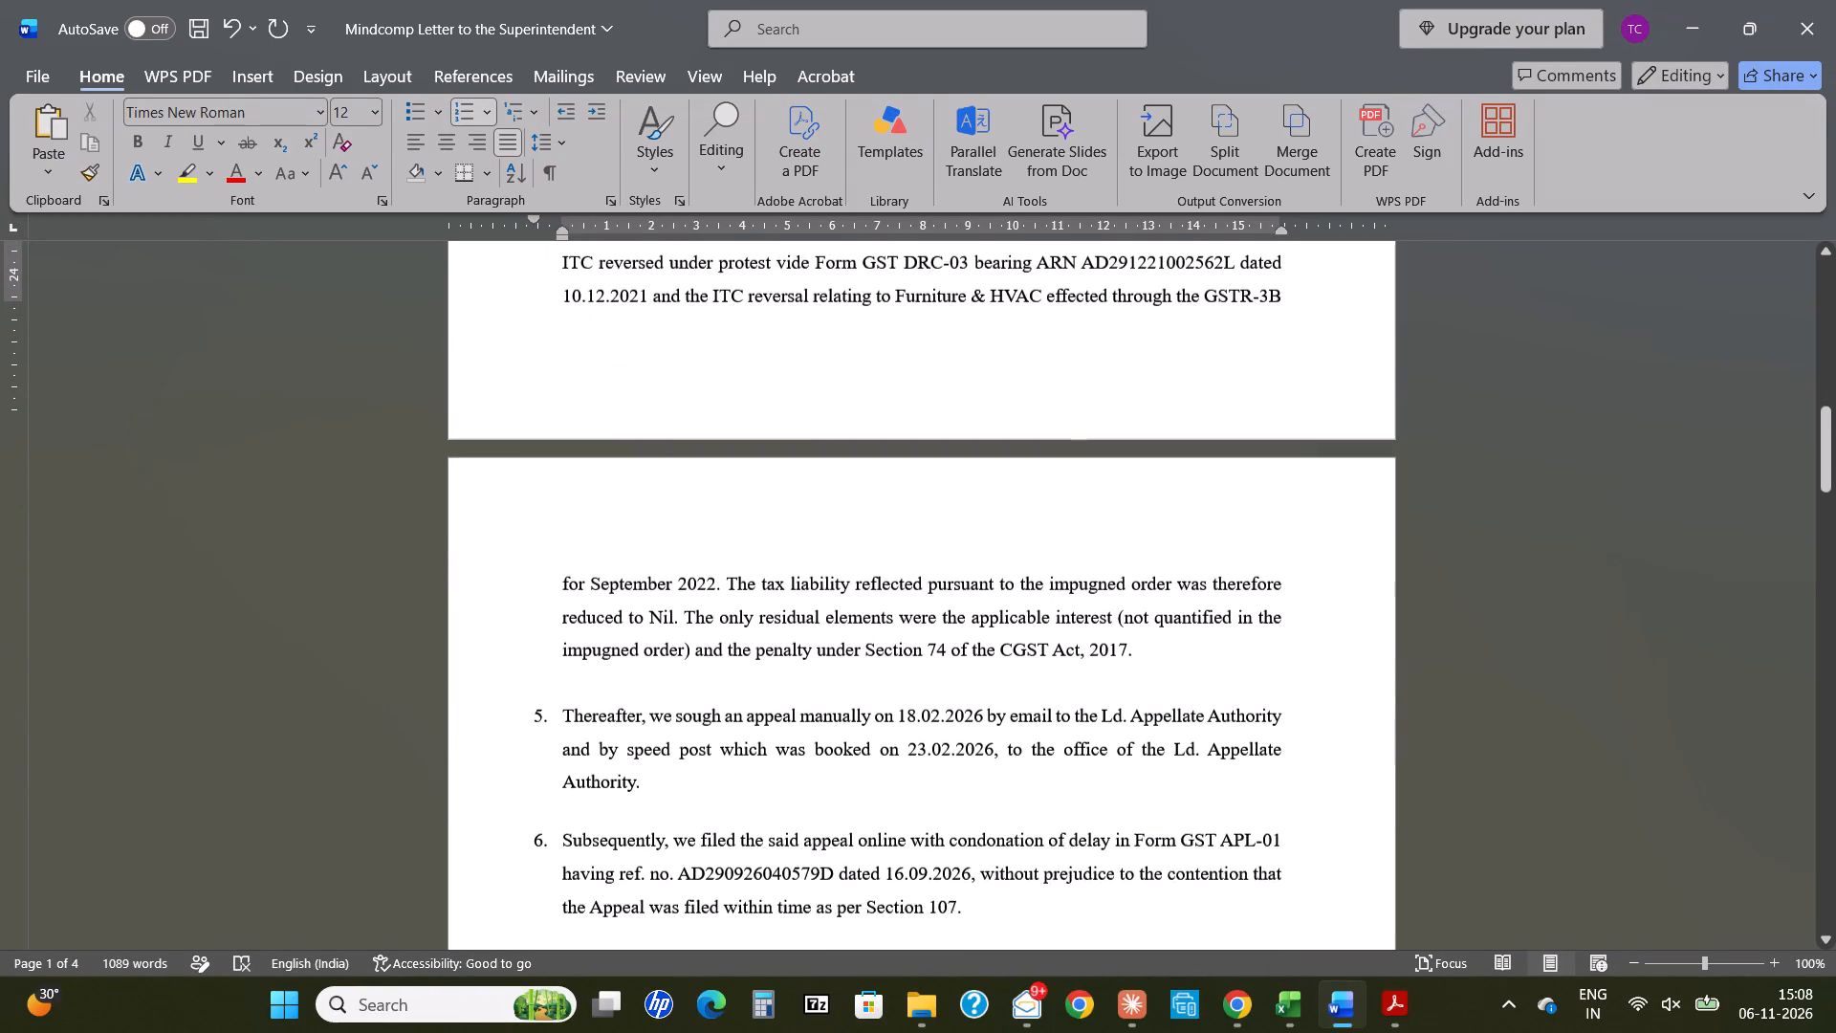
pyautogui.scroll(-2, 1013, 514)
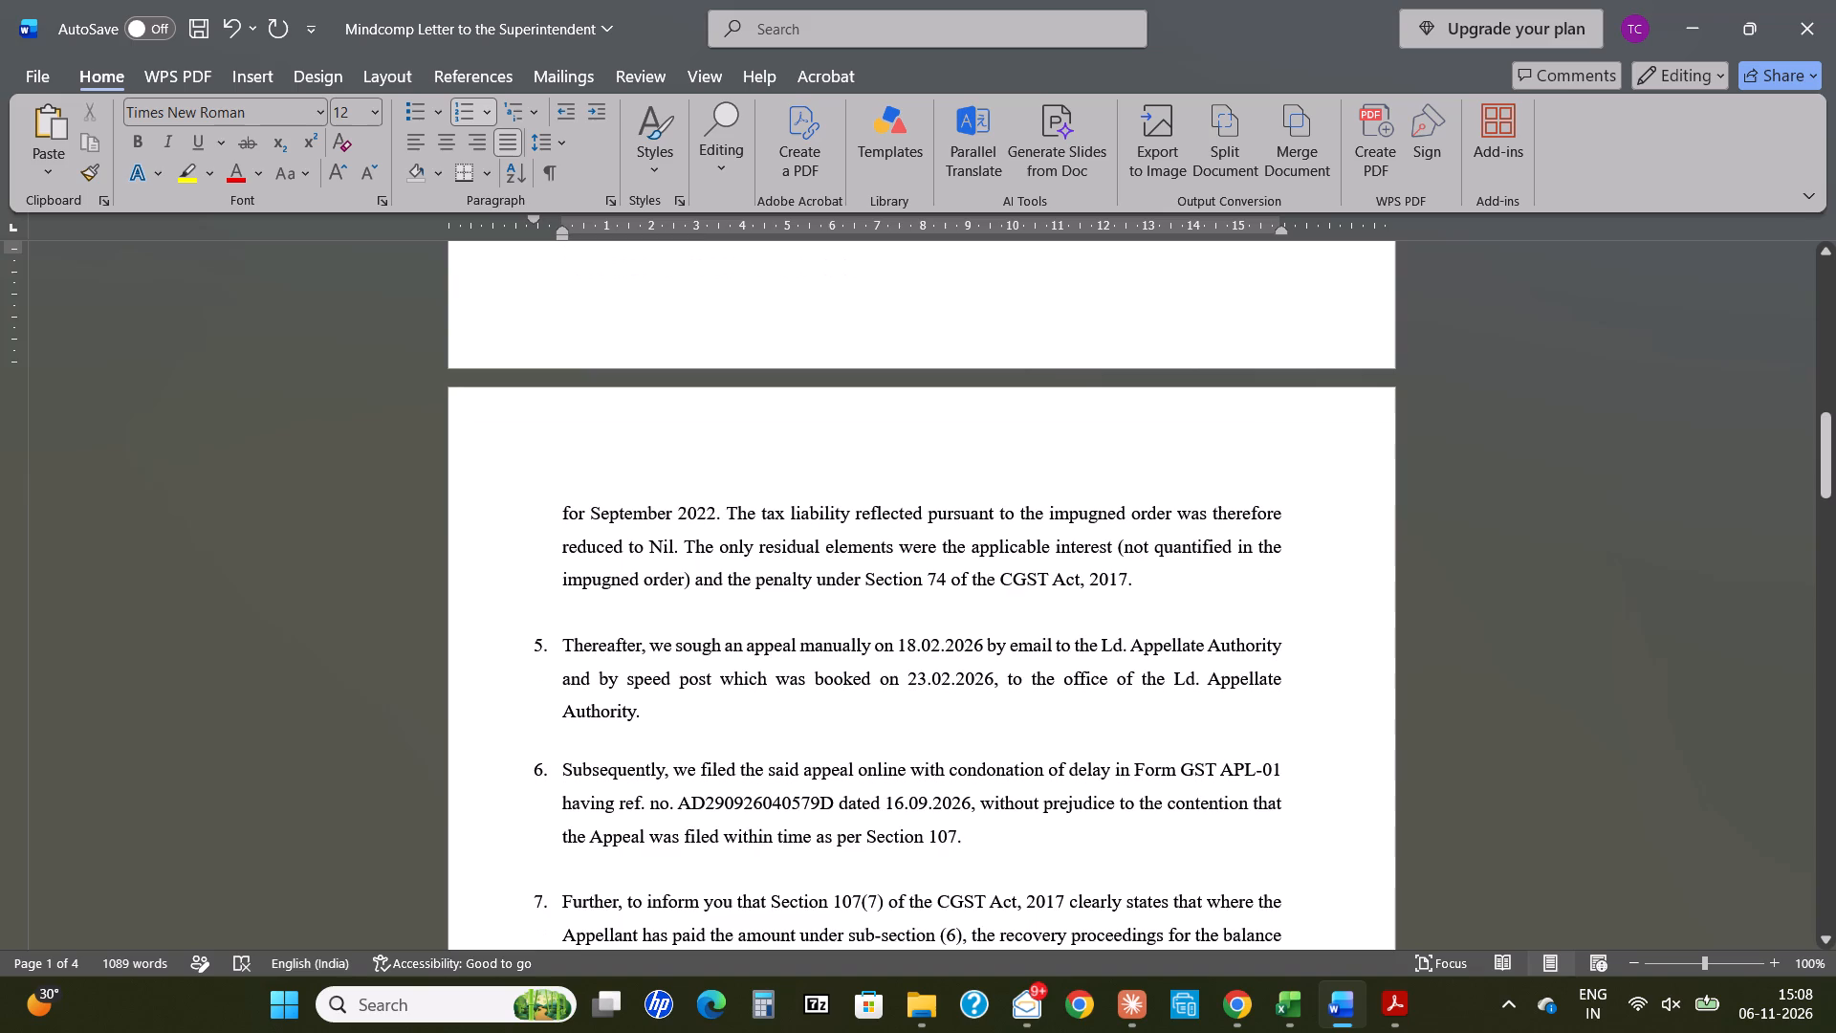
pyautogui.scroll(3, 1013, 514)
pyautogui.scroll(-1, 1013, 514)
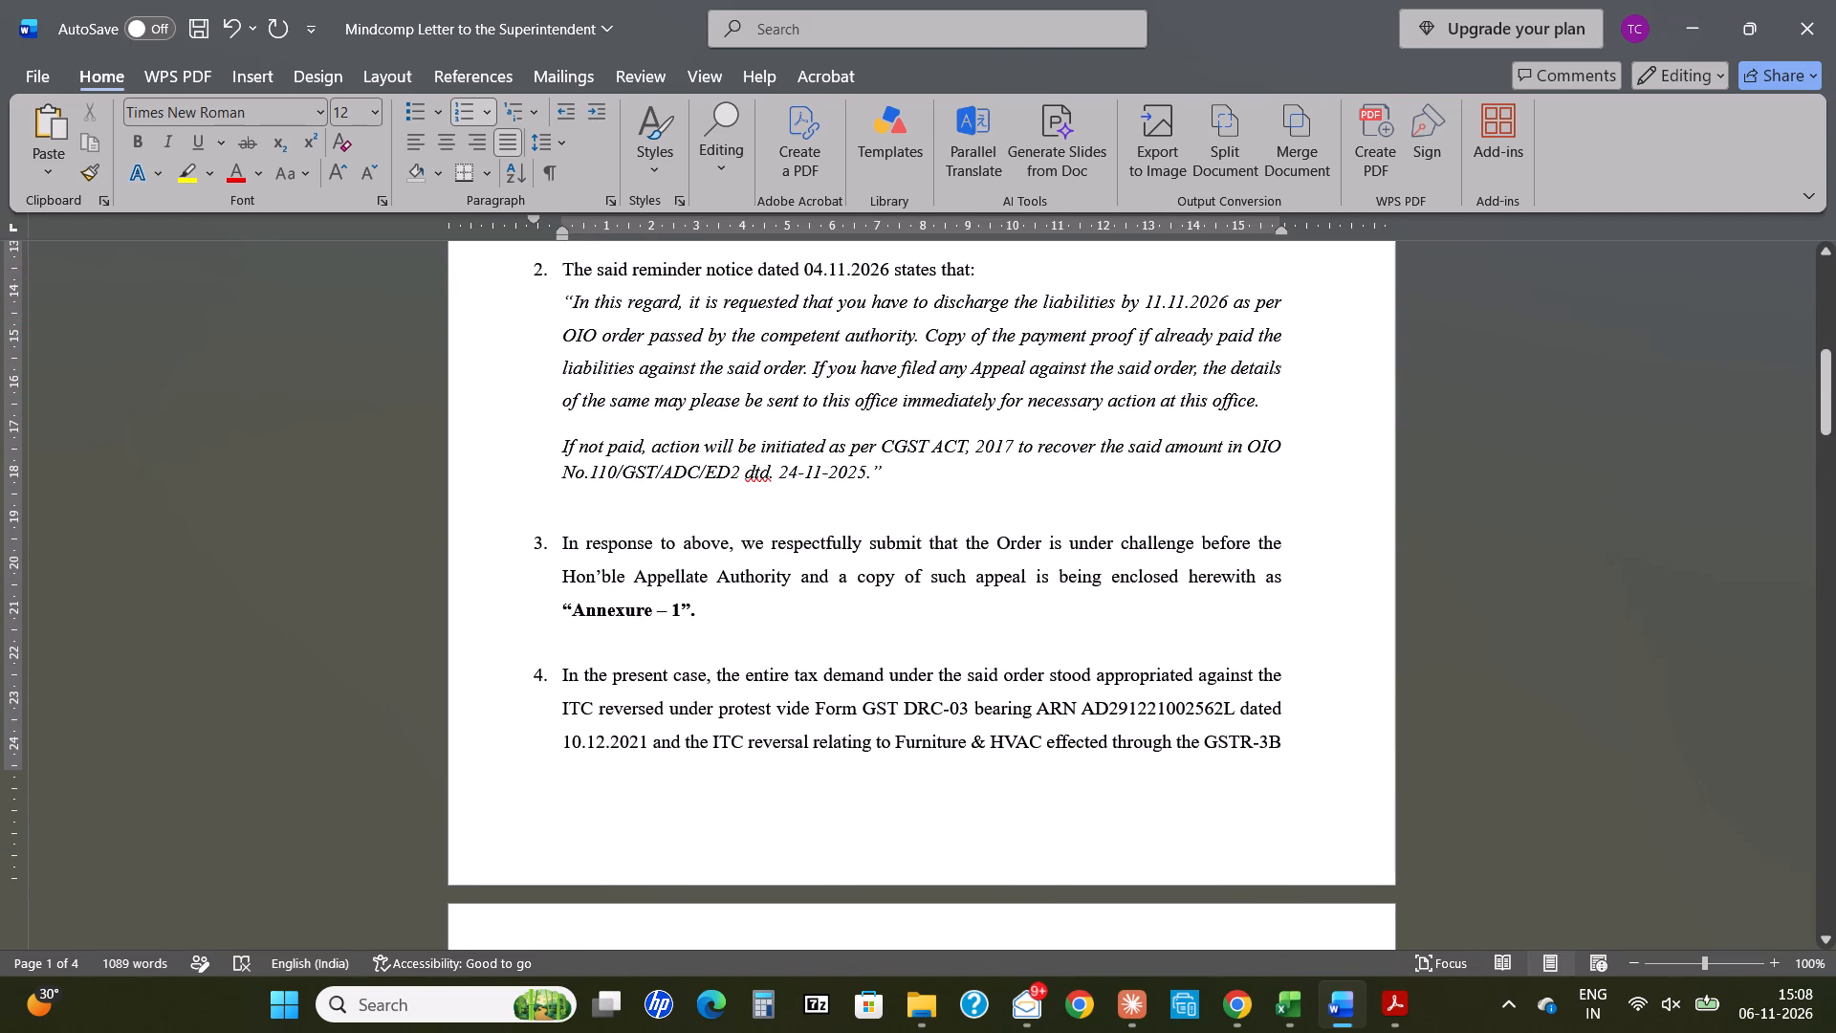
pyautogui.click(684, 618)
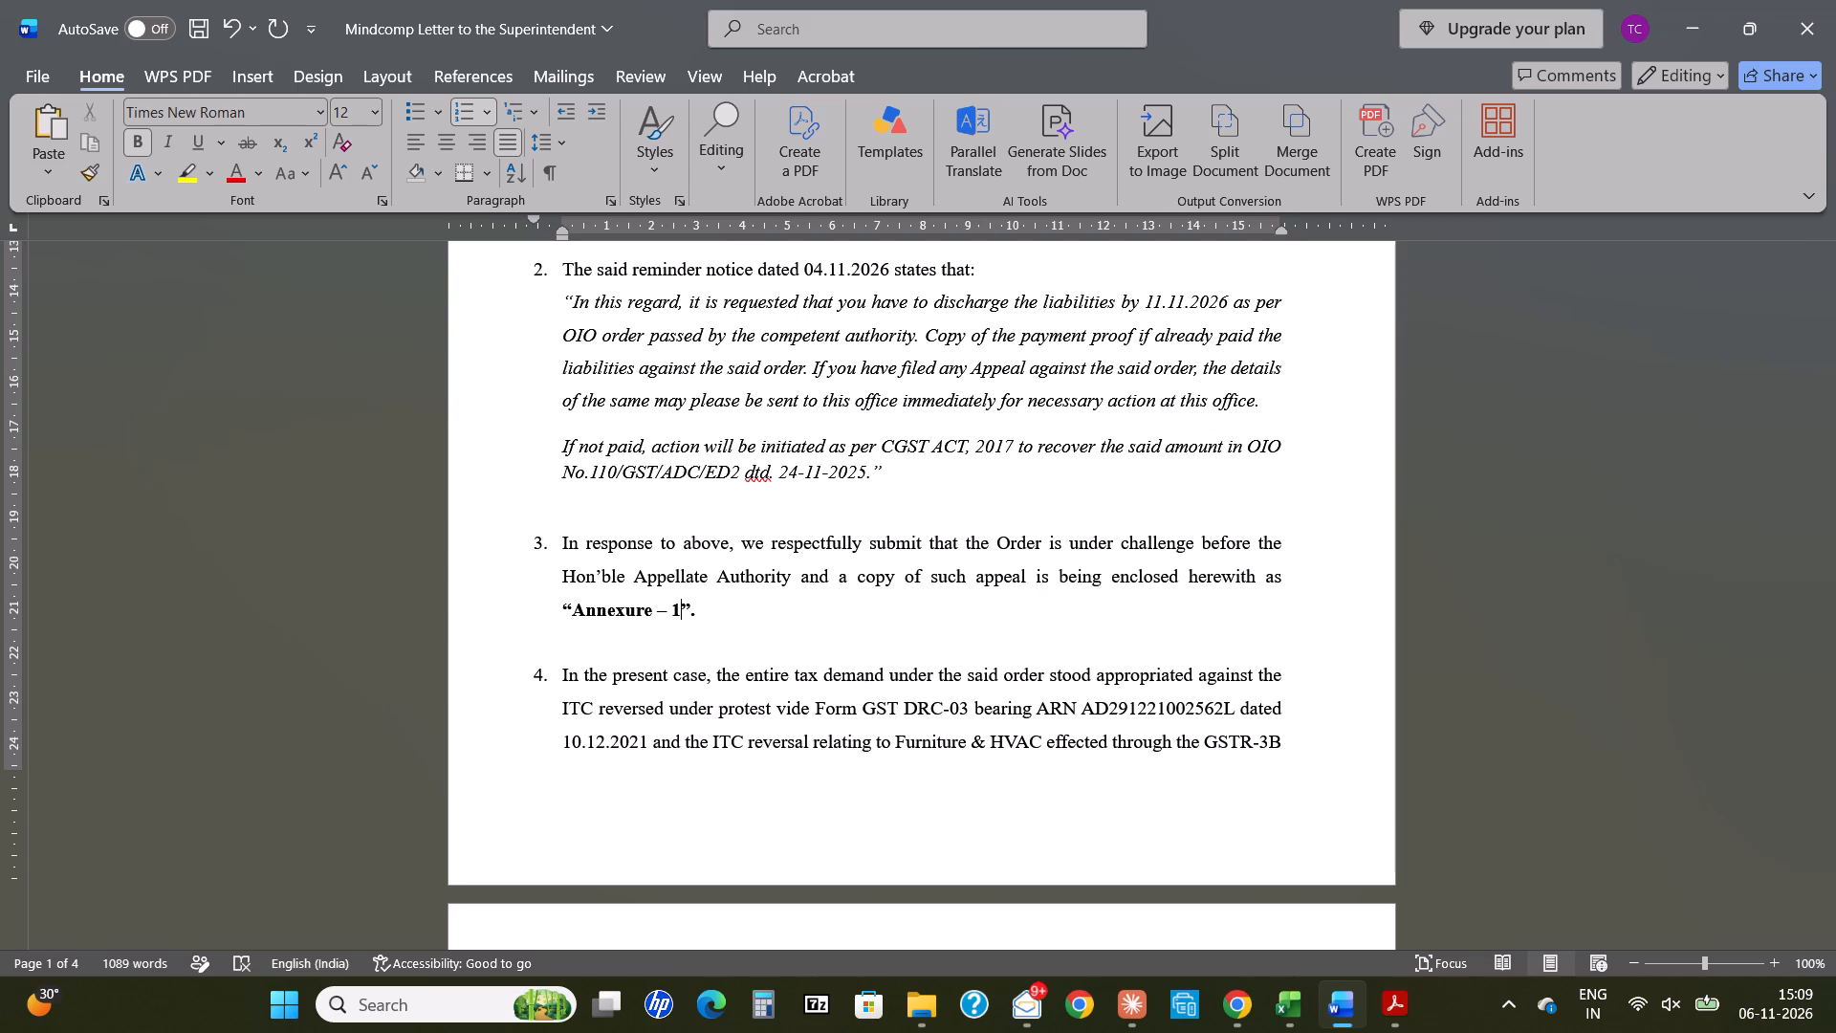
pyautogui.hotkey('ctrl', 'z')
pyautogui.hotkey('ctrl', 'z')
pyautogui.hotkey('ctrl', 'z')
pyautogui.hotkey('ctrl', 'z')
pyautogui.hotkey('ctrl', 'z')
pyautogui.hotkey('ctrl', 'z')
pyautogui.hotkey('ctrl', 'z')
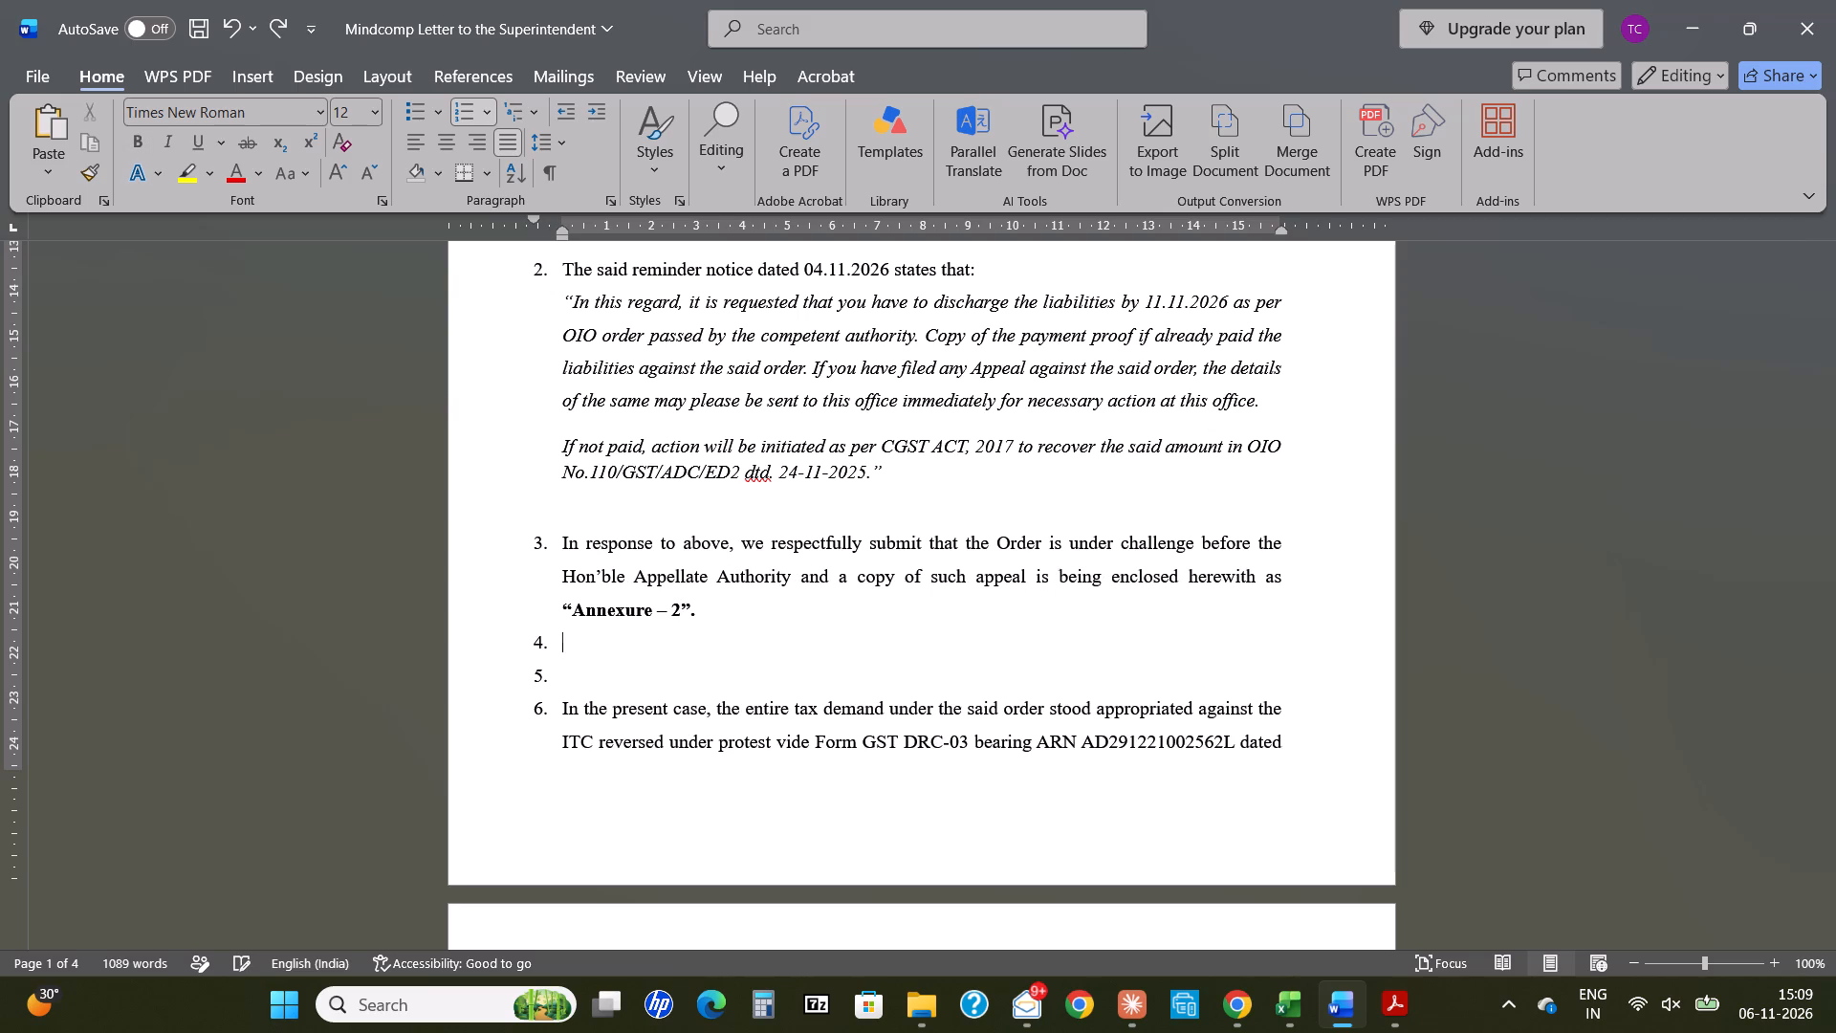
pyautogui.hotkey('ctrl', 'z')
pyautogui.hotkey('ctrl', 'z')
pyautogui.hotkey('ctrl', 'z')
pyautogui.hotkey('ctrl', 'z')
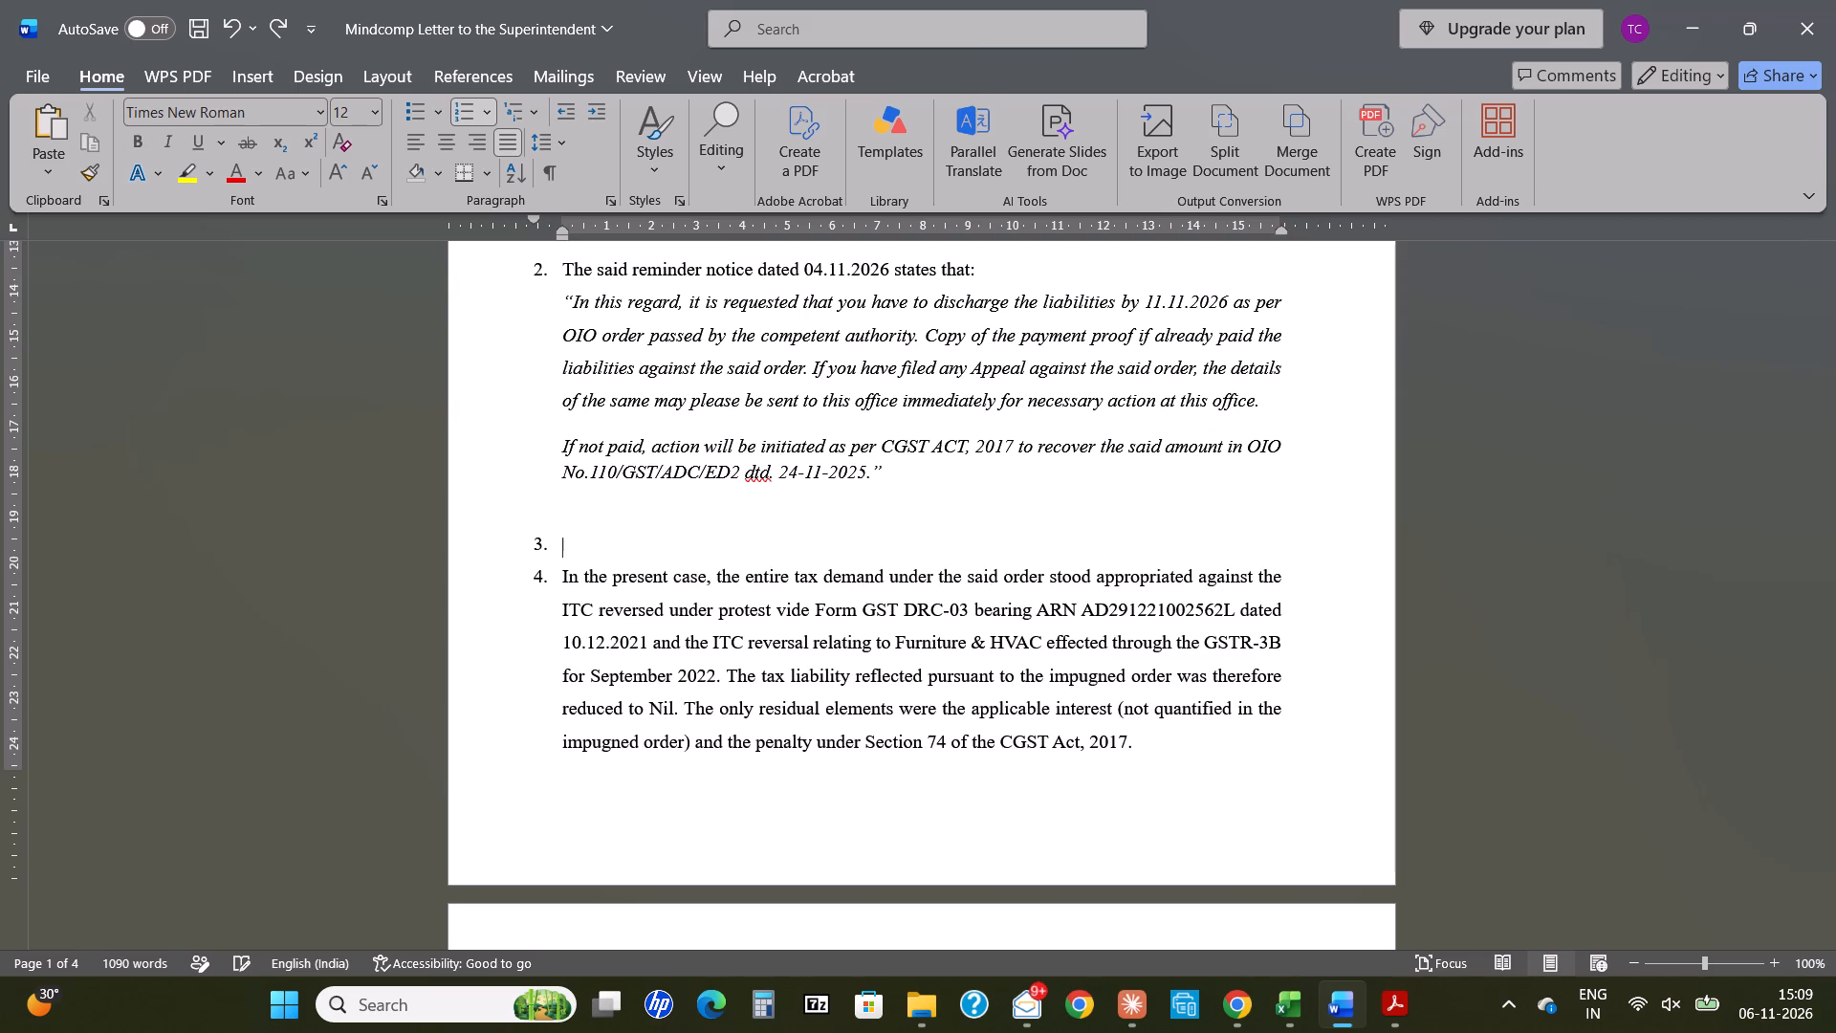
pyautogui.hotkey('ctrl', 'z')
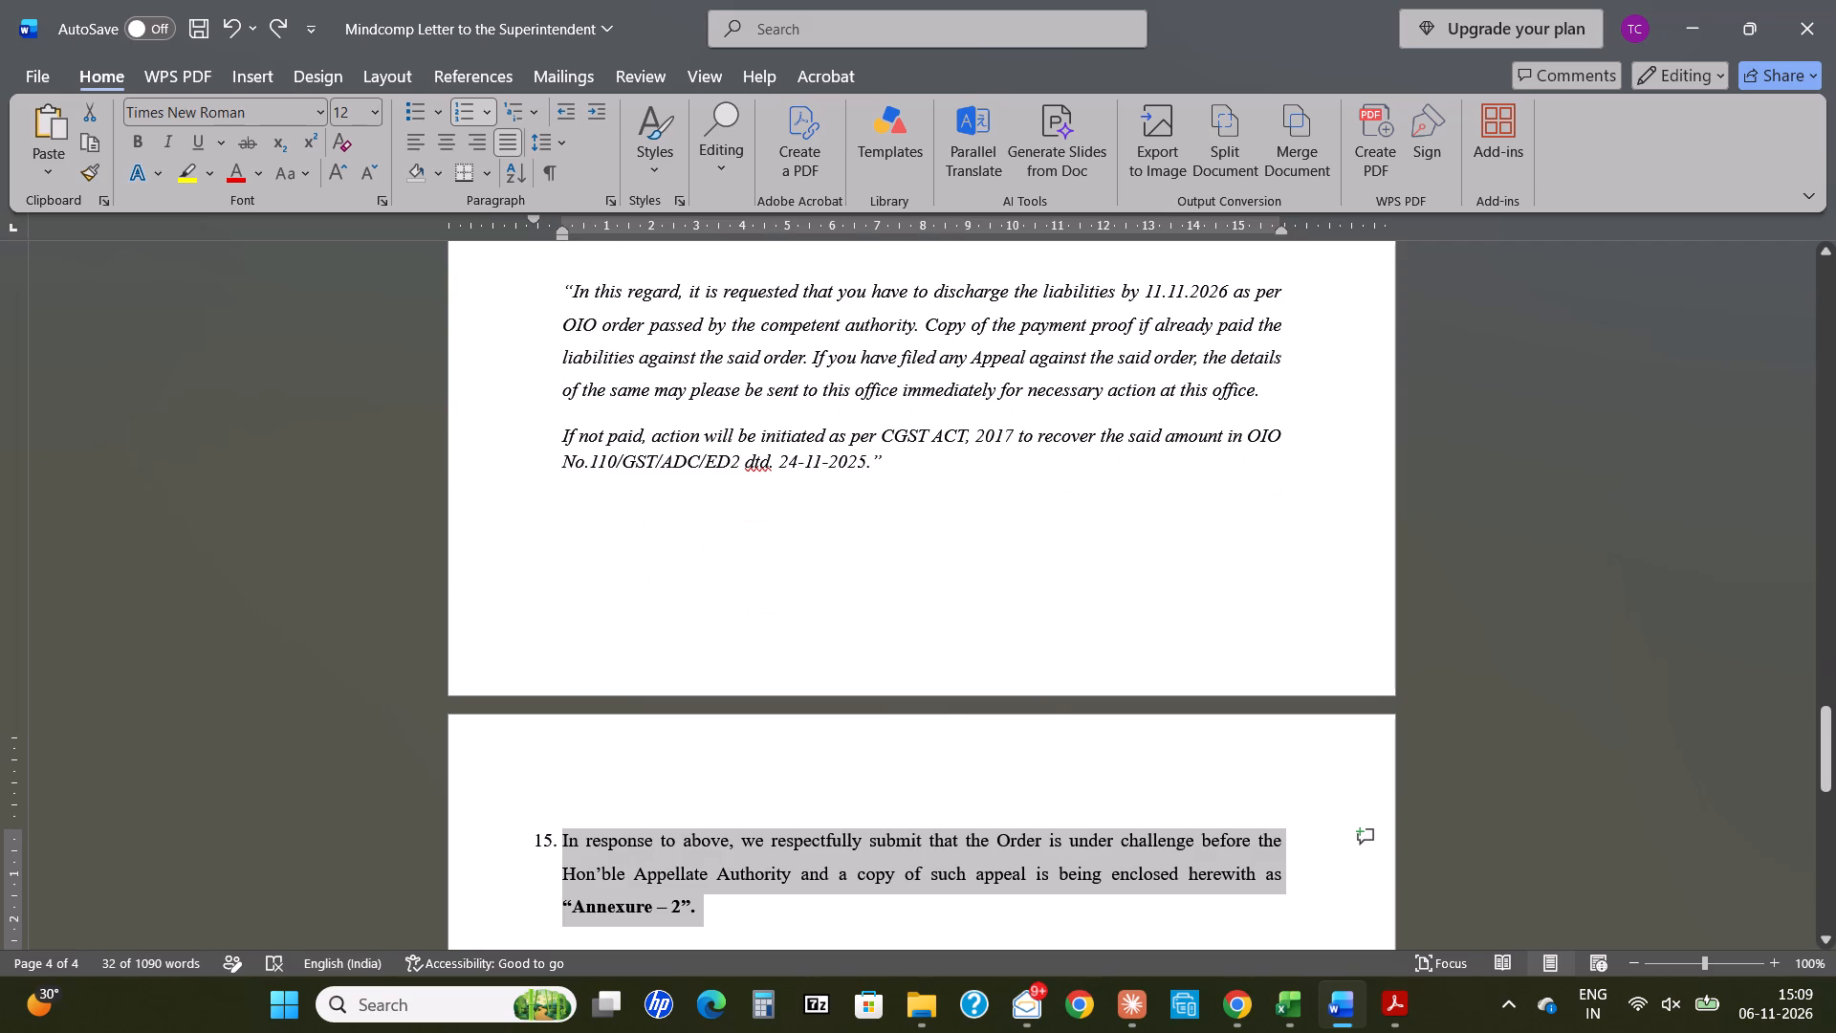
# Delete the empty numbered item 3 directly above the paragraph starting "In the present case, the entire tax demand".
pyautogui.scroll(2, 684, 618)
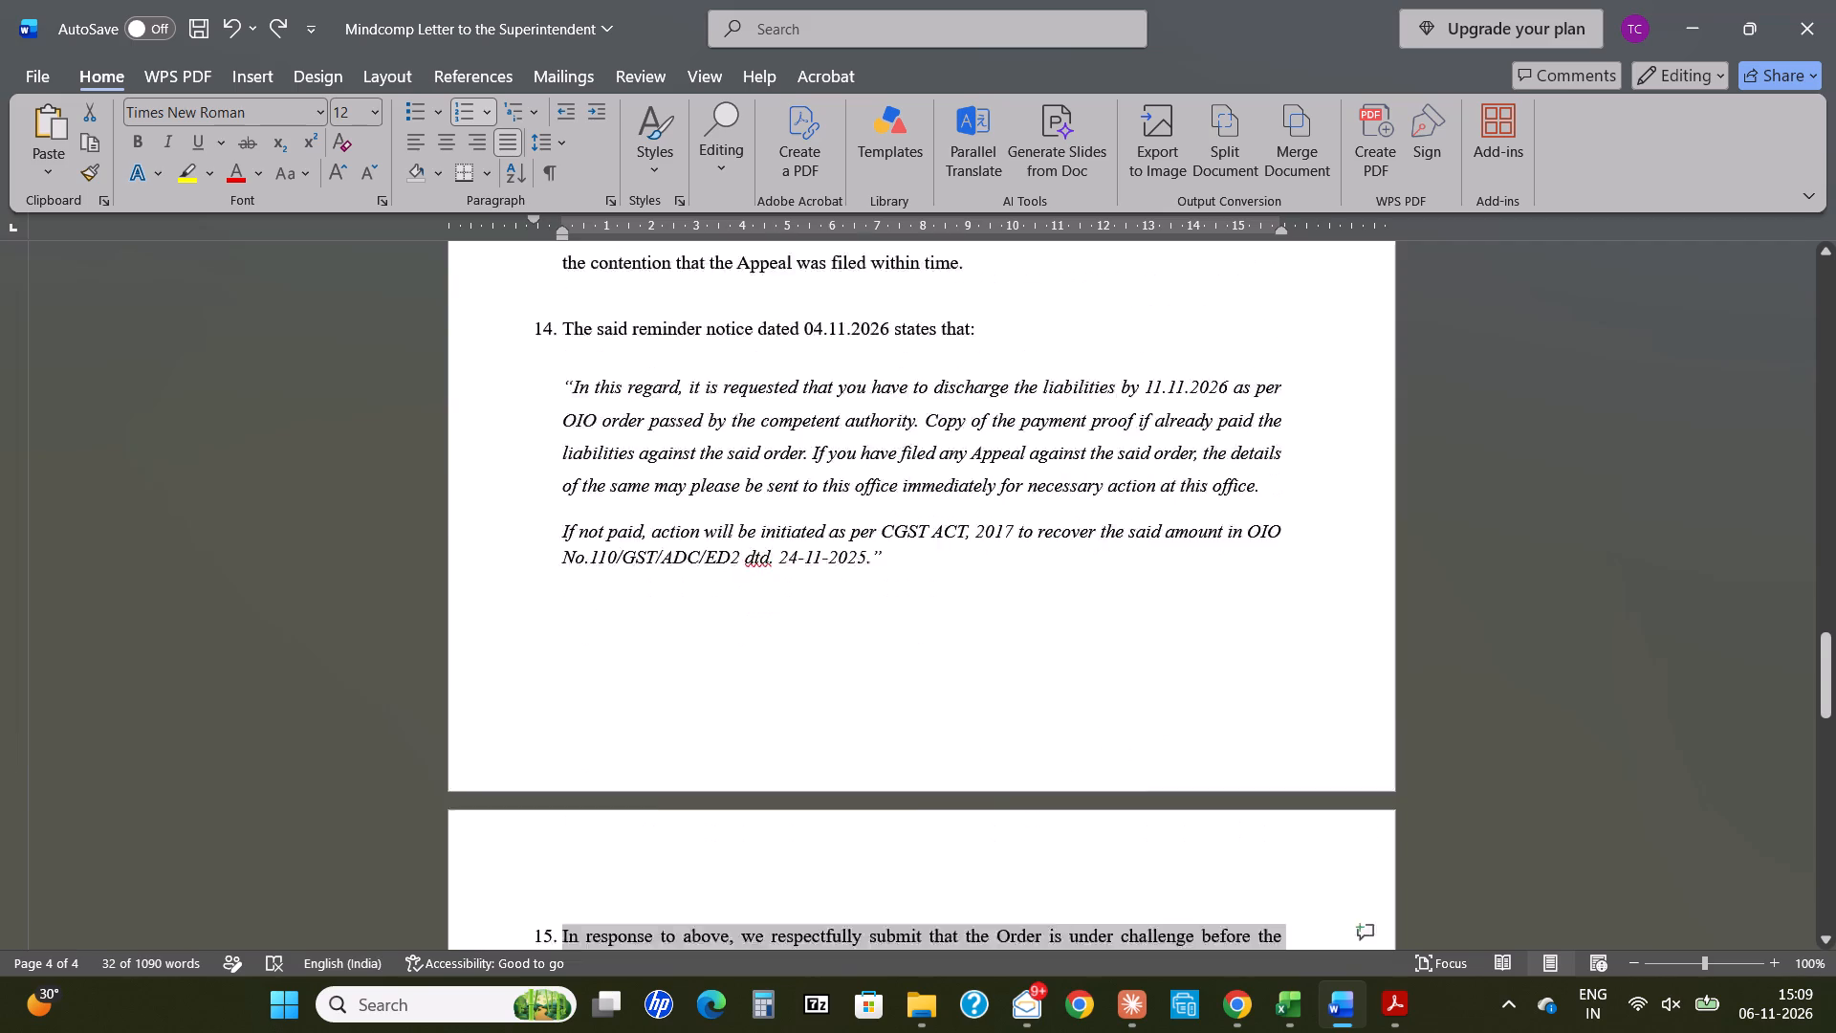
pyautogui.scroll(4, 684, 618)
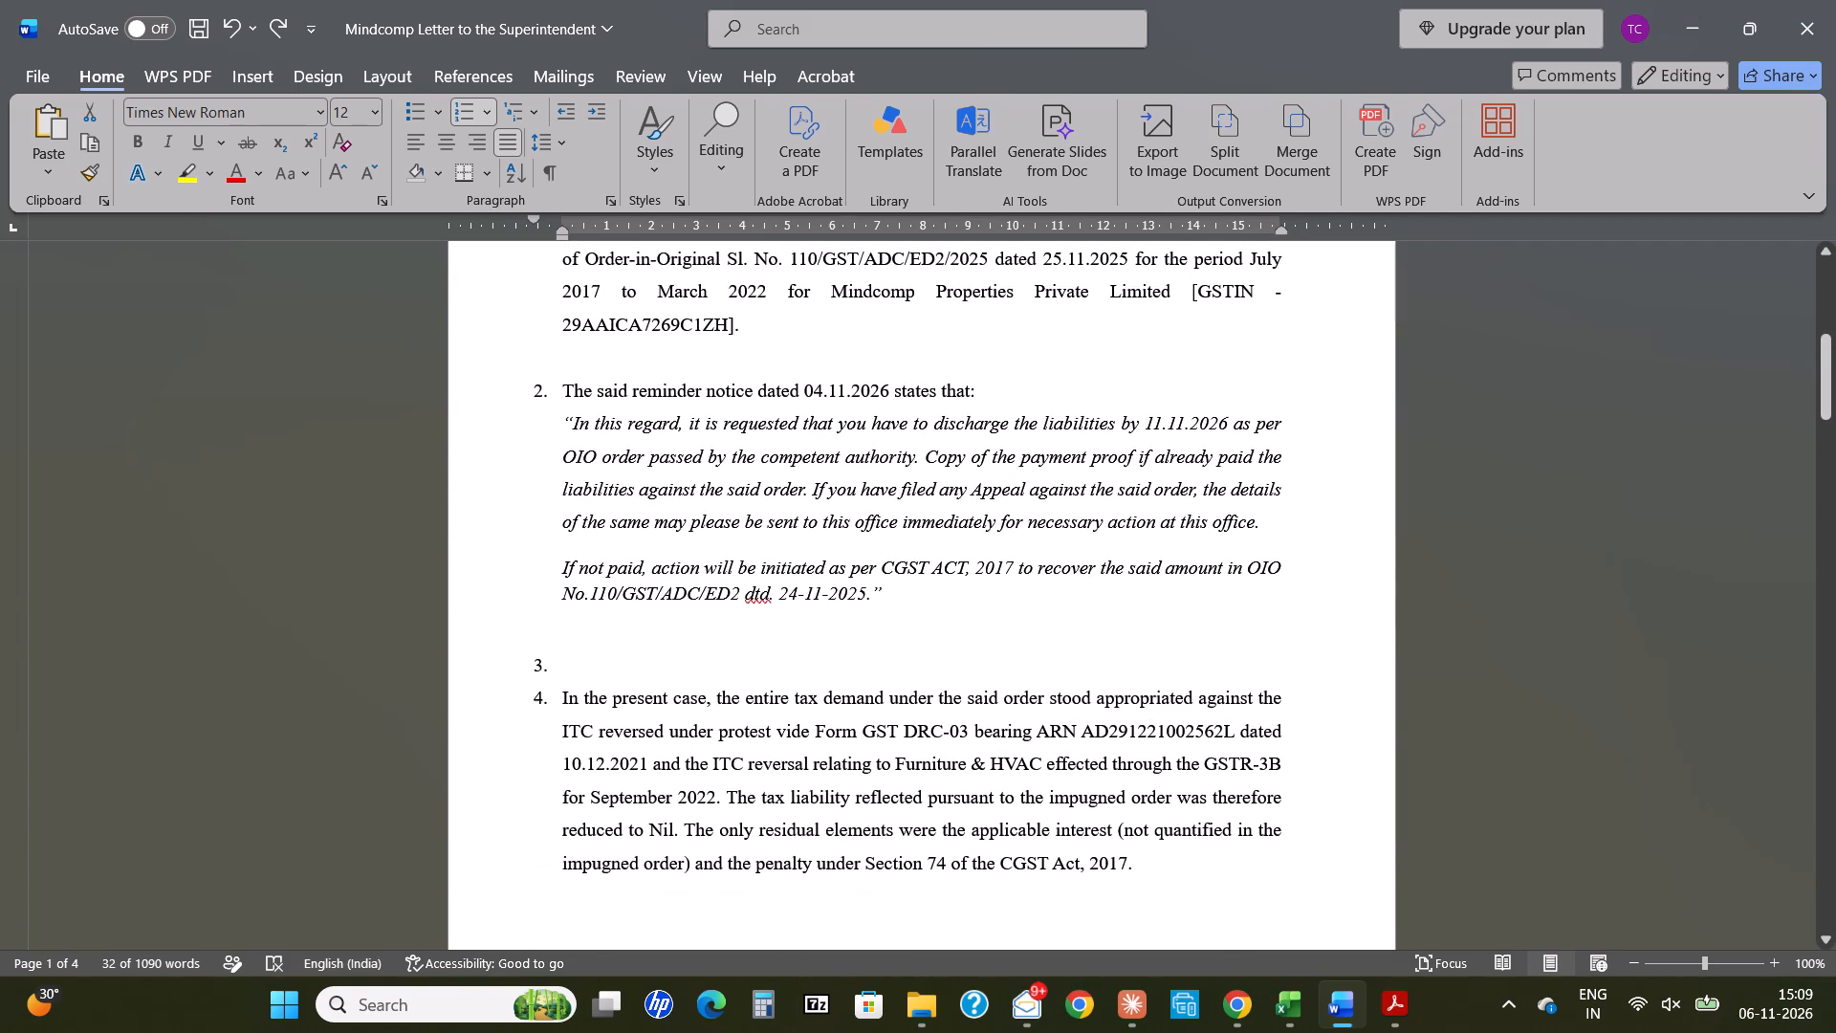
pyautogui.click(655, 663)
pyautogui.press('Delete')
# Insert an empty numbered item 7 directly below paragraph 6, which ends "stayed until the case attains finality".
pyautogui.scroll(-4, 655, 663)
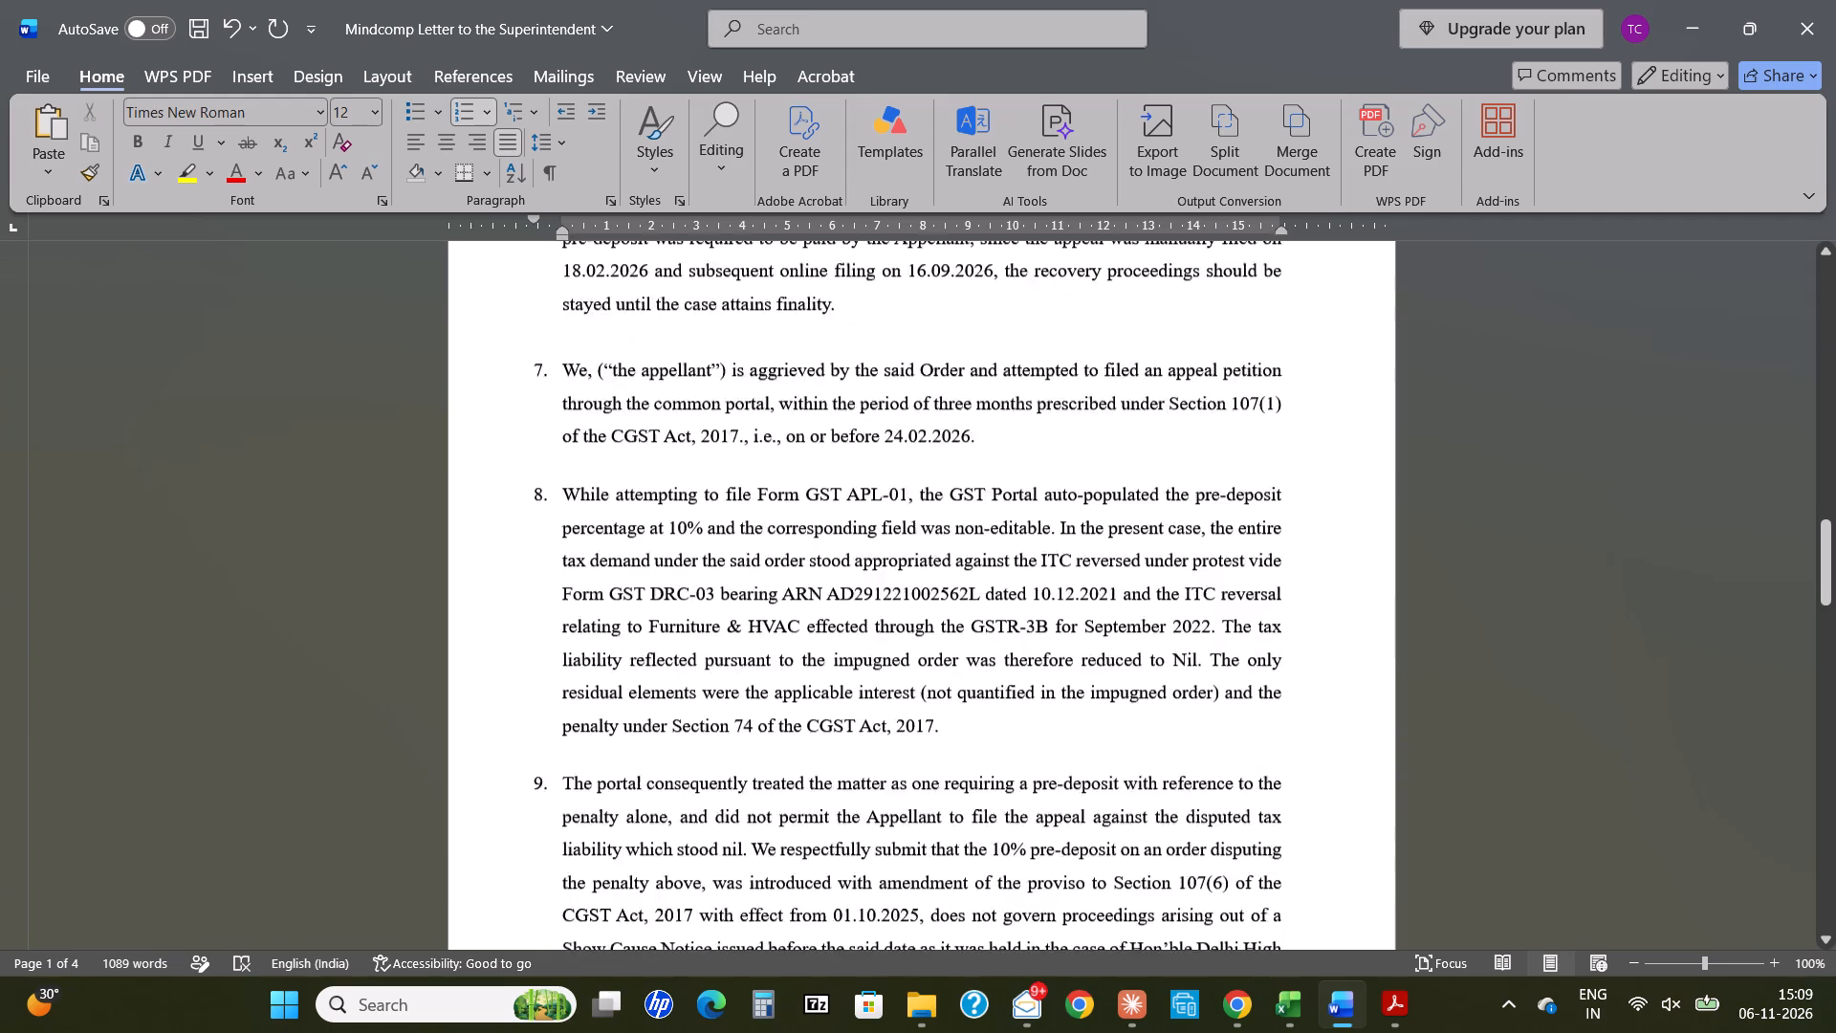
pyautogui.scroll(2, 655, 663)
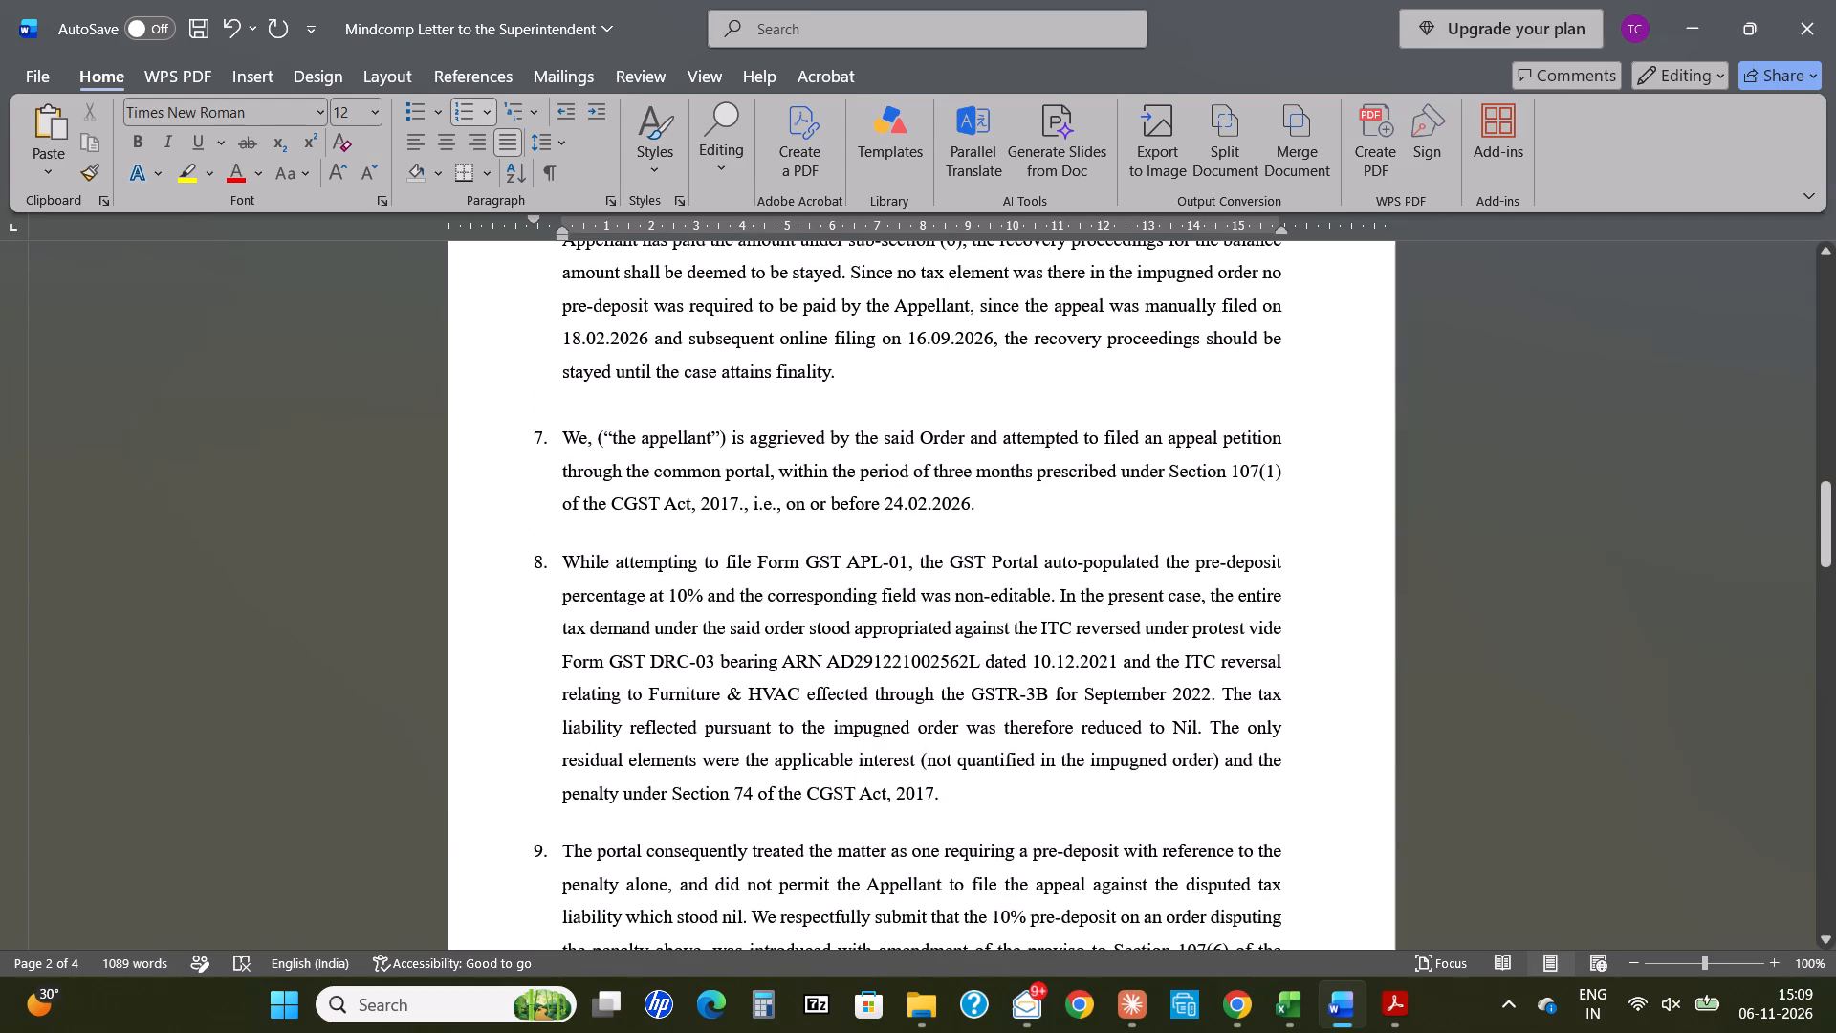
pyautogui.scroll(1, 655, 663)
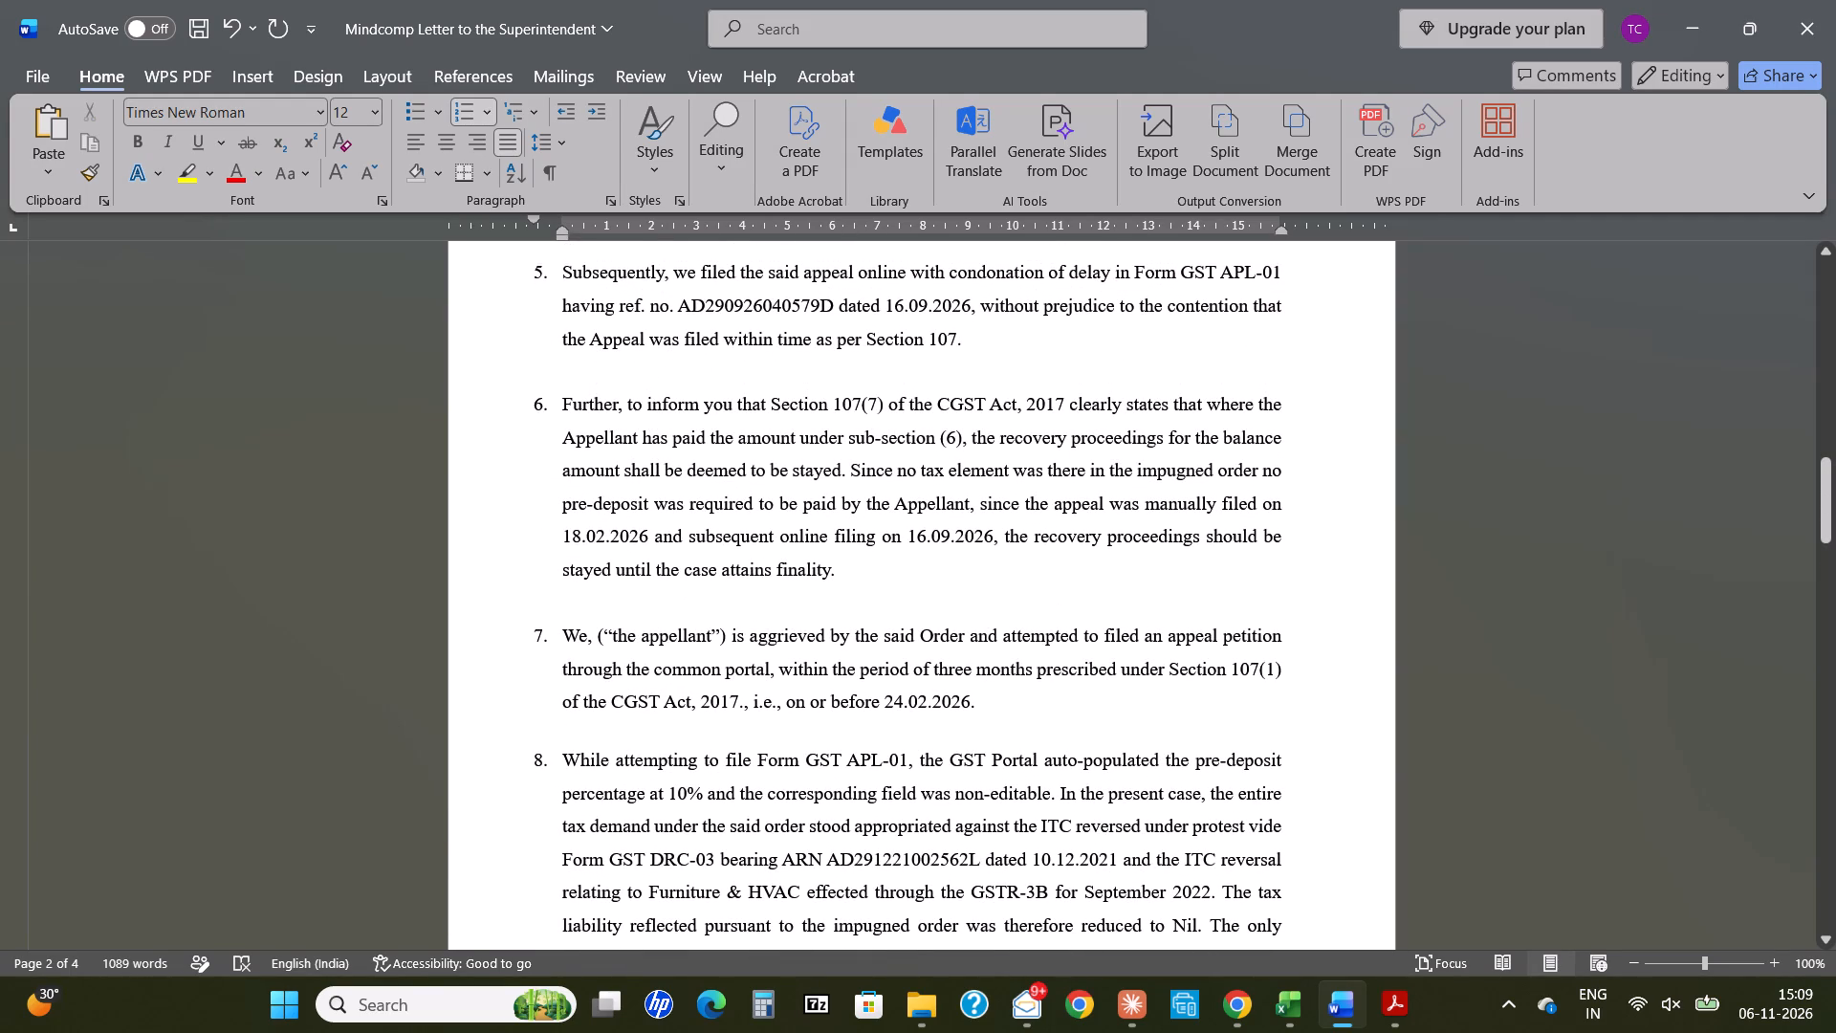
pyautogui.click(978, 563)
pyautogui.press('Return')
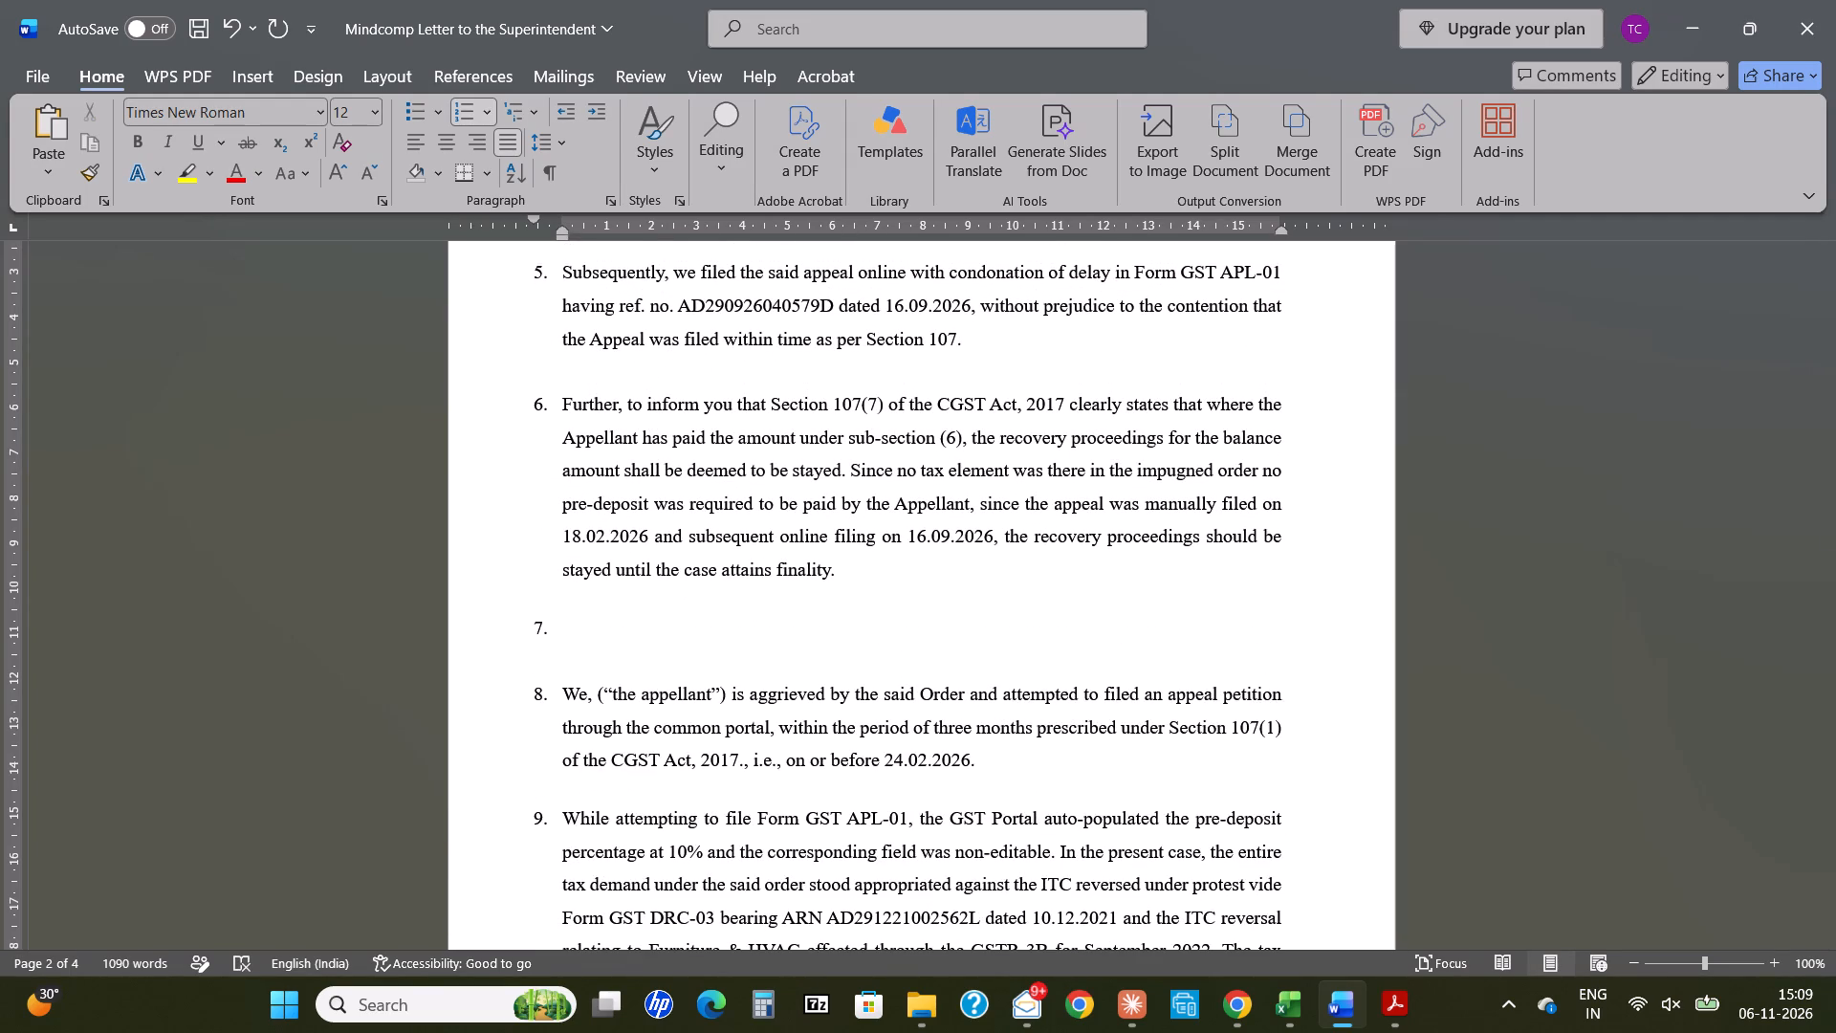
pyautogui.press('Down')
pyautogui.hotkey('alt', 'Tab')
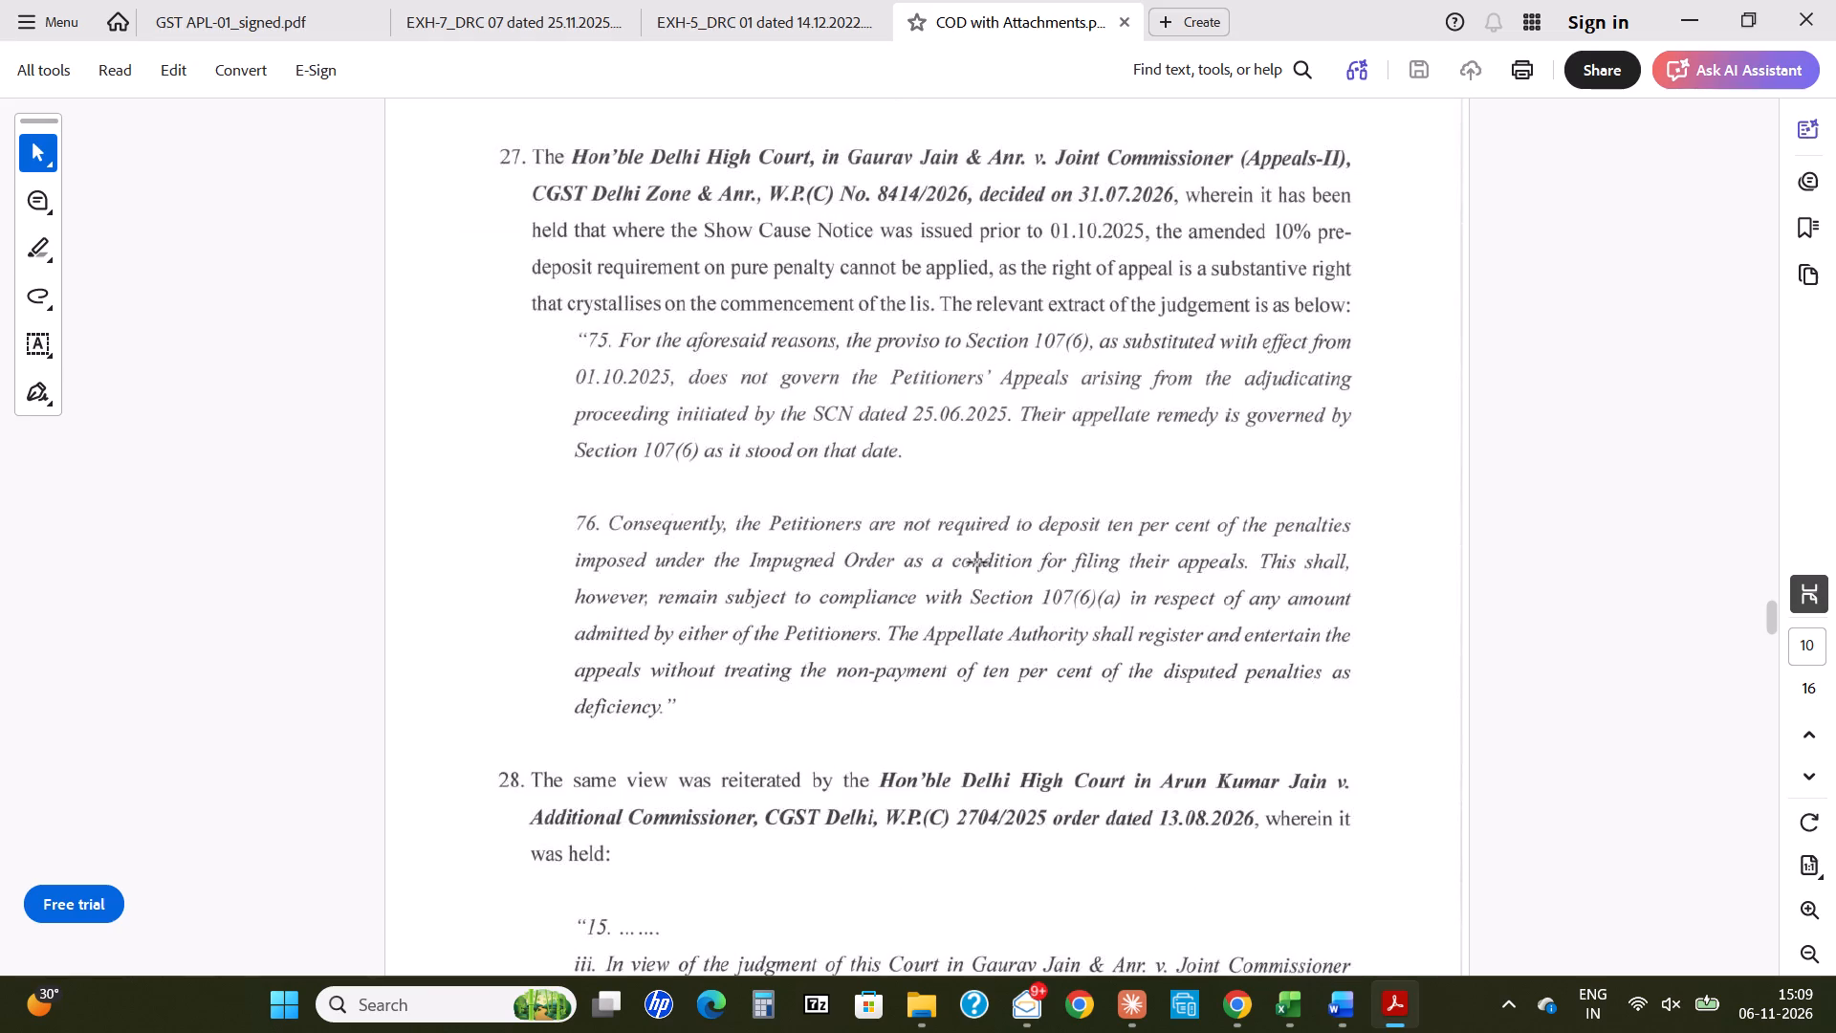
pyautogui.hotkey('alt', 'Tab')
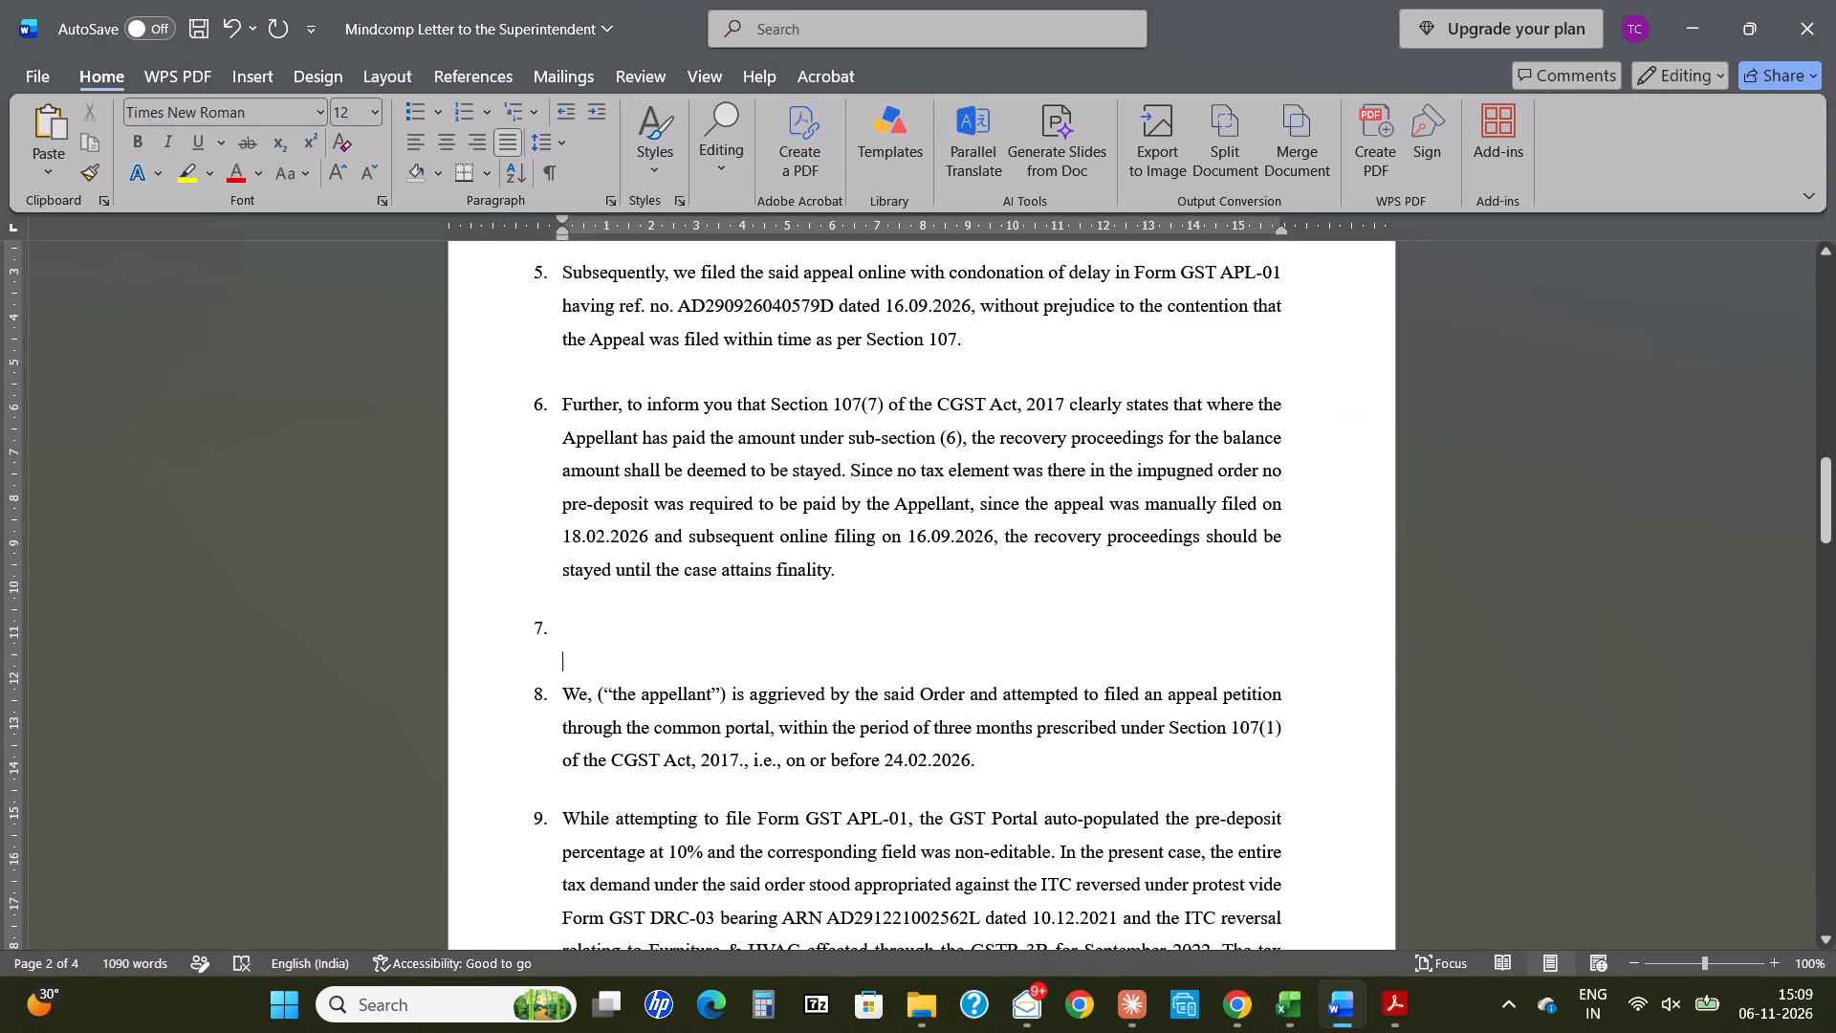
# Save the letter as a new Word document named Mindcomp_Letter_to_the_Superintendent in the same folder.
pyautogui.press('F12')
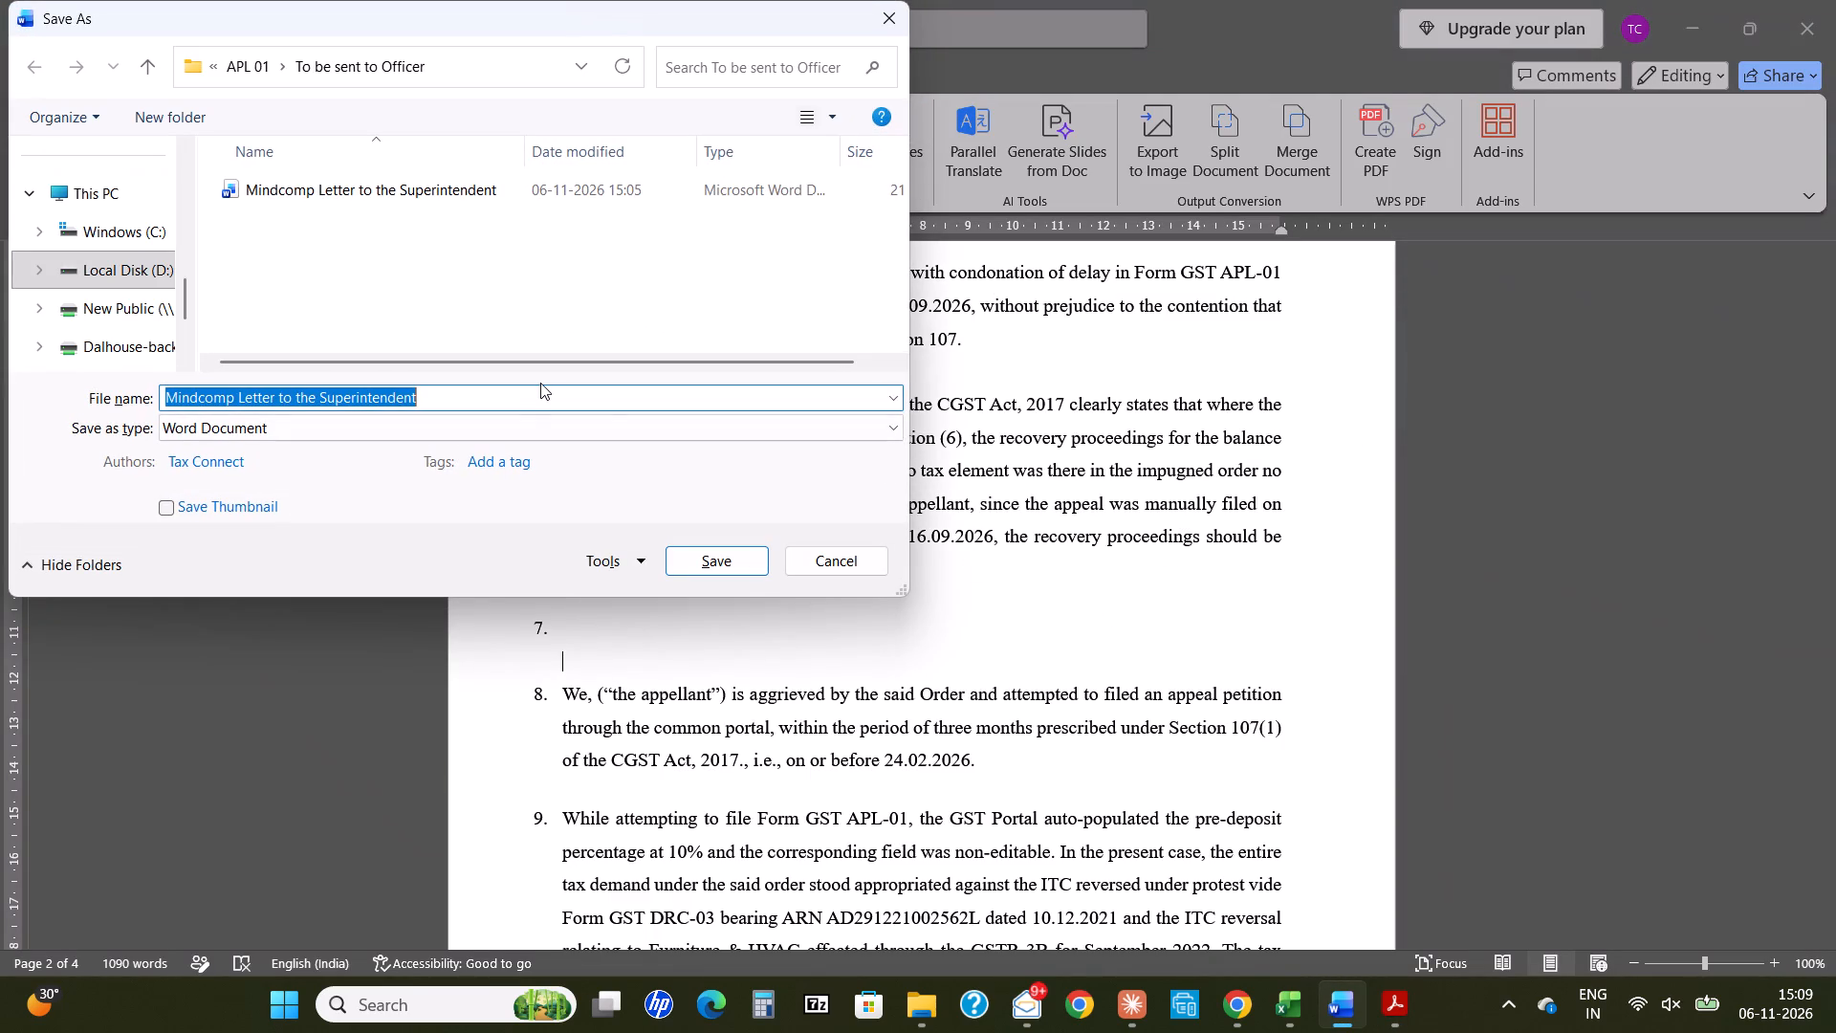
pyautogui.press('Right')
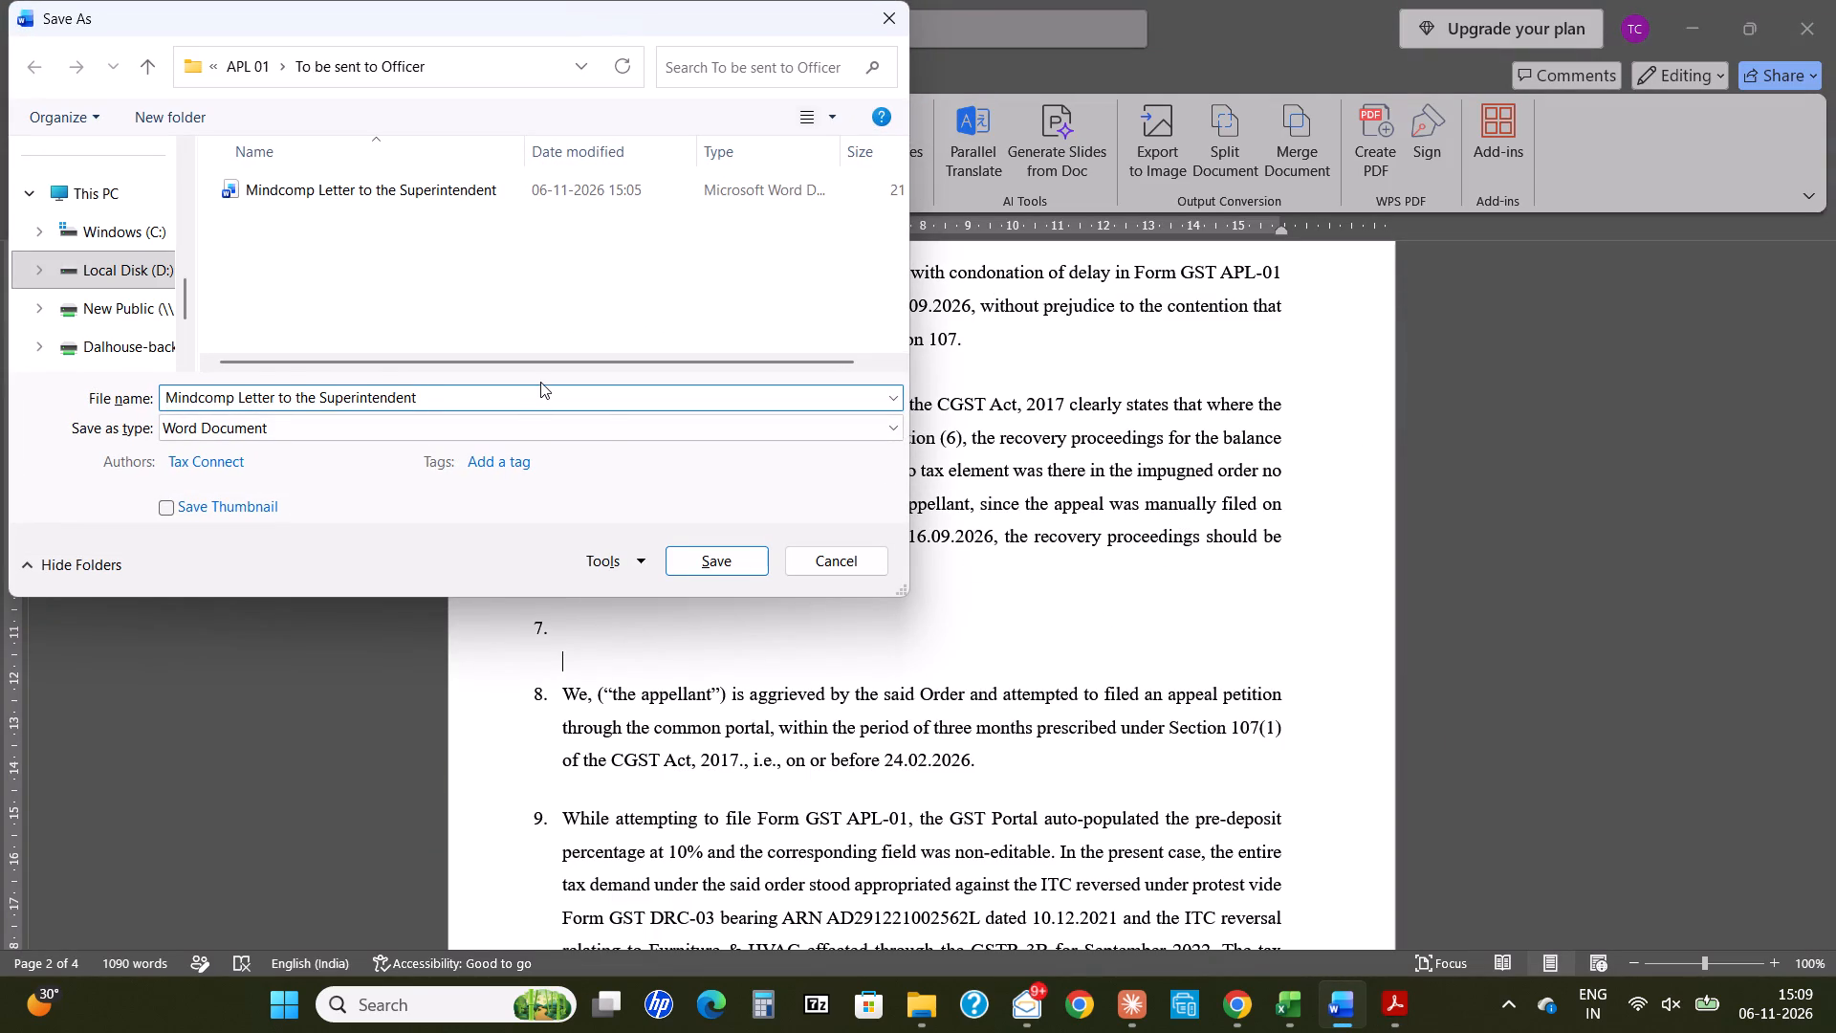
pyautogui.hotkey('ctrl', 'Left')
pyautogui.press('BackSpace')
pyautogui.hotkey('shift', '_')
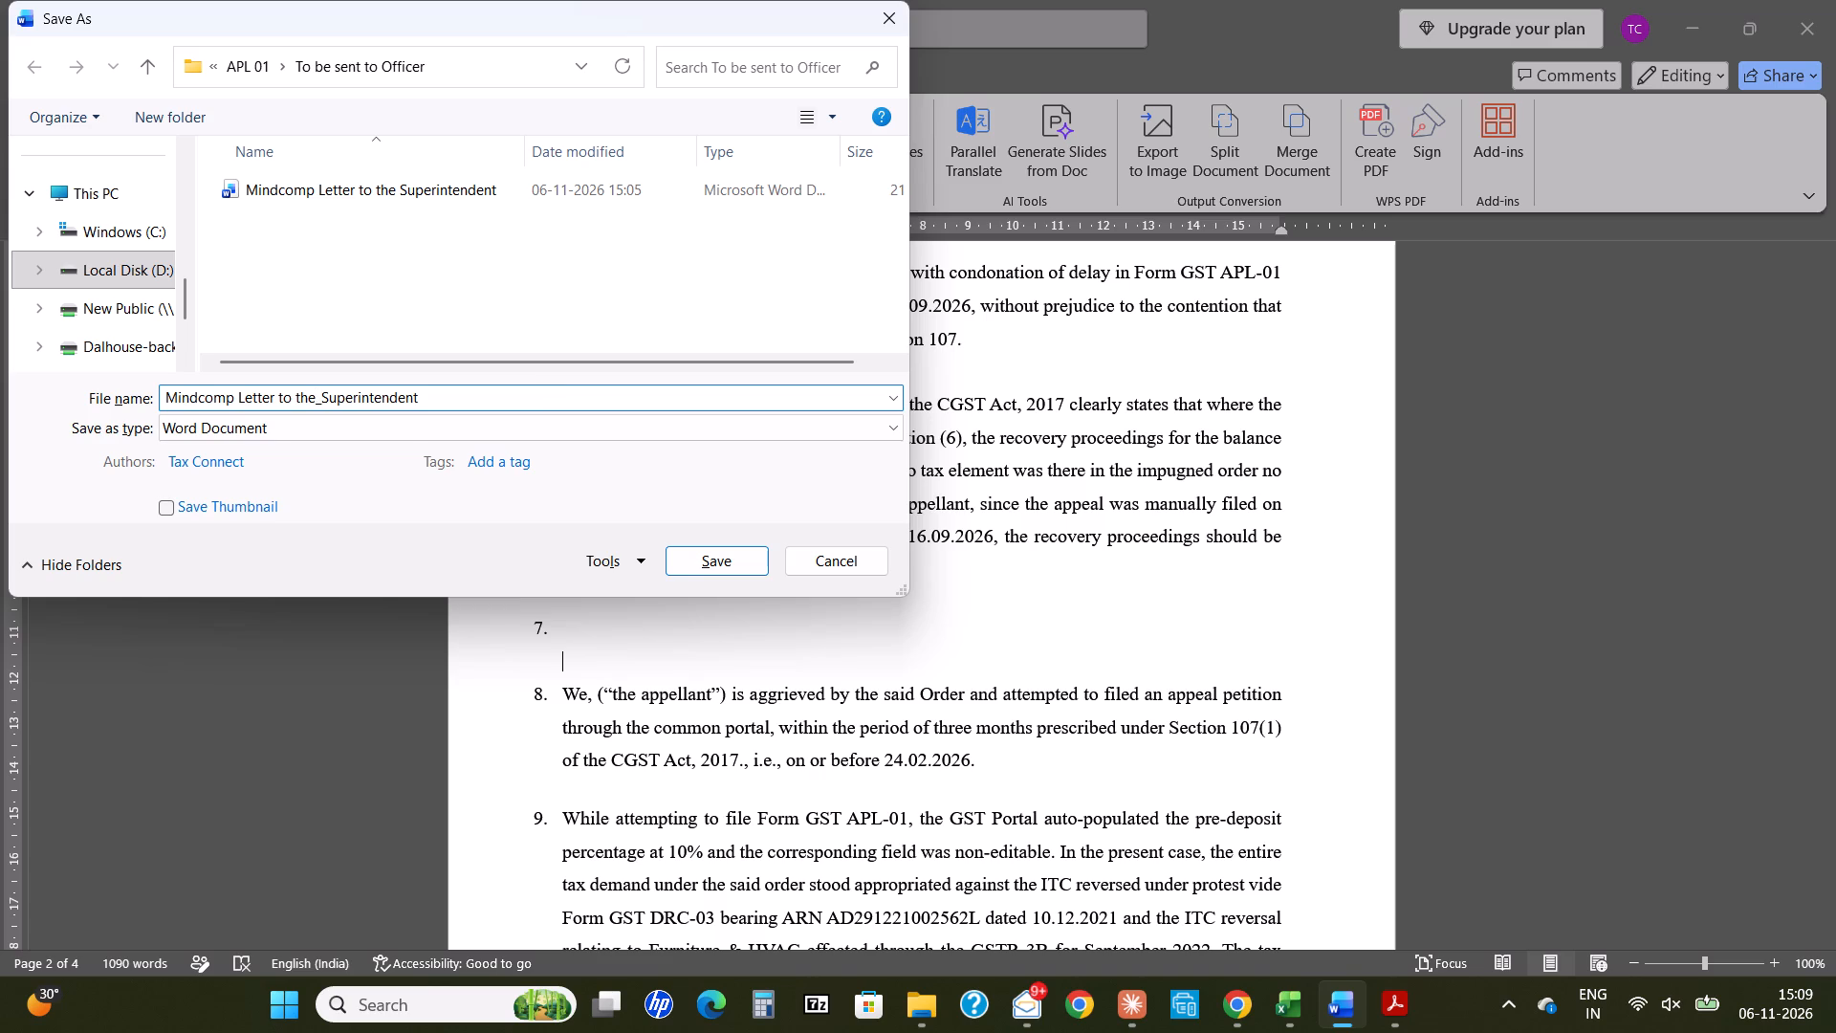
pyautogui.press('Left')
pyautogui.hotkey('ctrl', 'Left')
pyautogui.hotkey('shift', 'BackSpace')
pyautogui.hotkey('shift', '_')
pyautogui.press('Left')
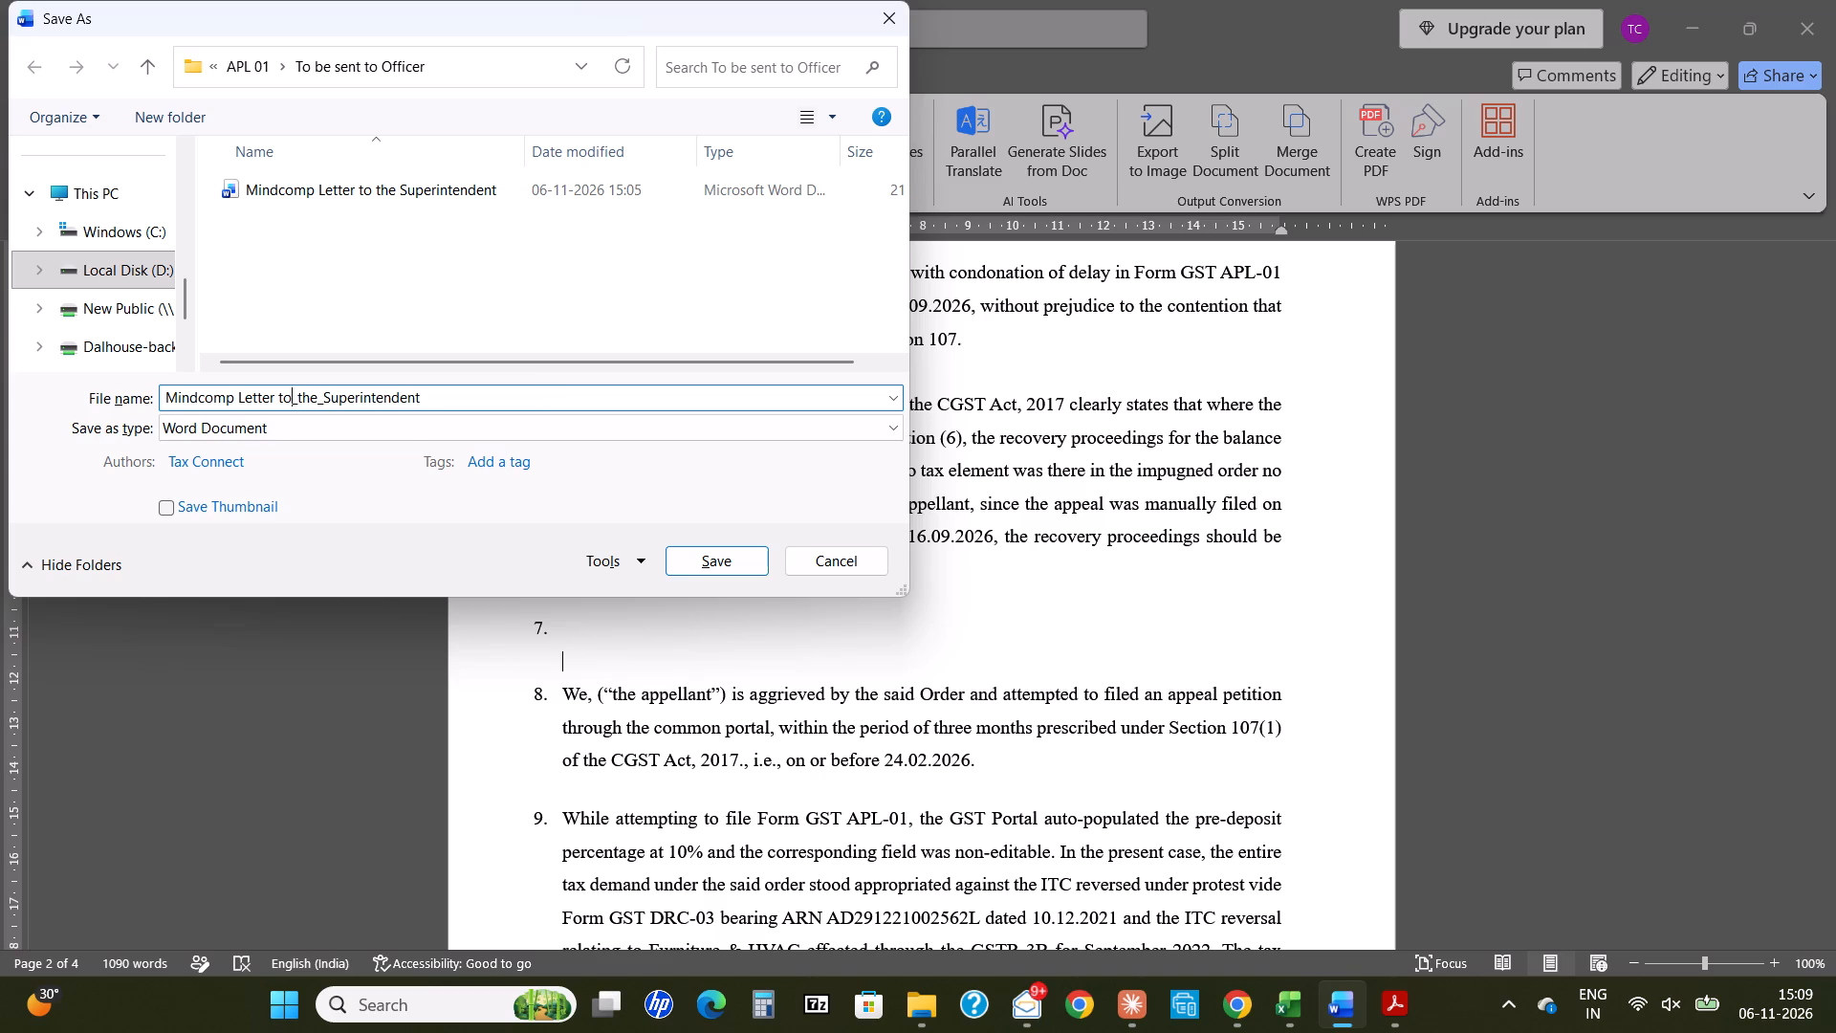
pyautogui.press('Left')
pyautogui.press('Left')
pyautogui.press('BackSpace')
pyautogui.hotkey('shift', '_')
pyautogui.hotkey('ctrl', 'Left')
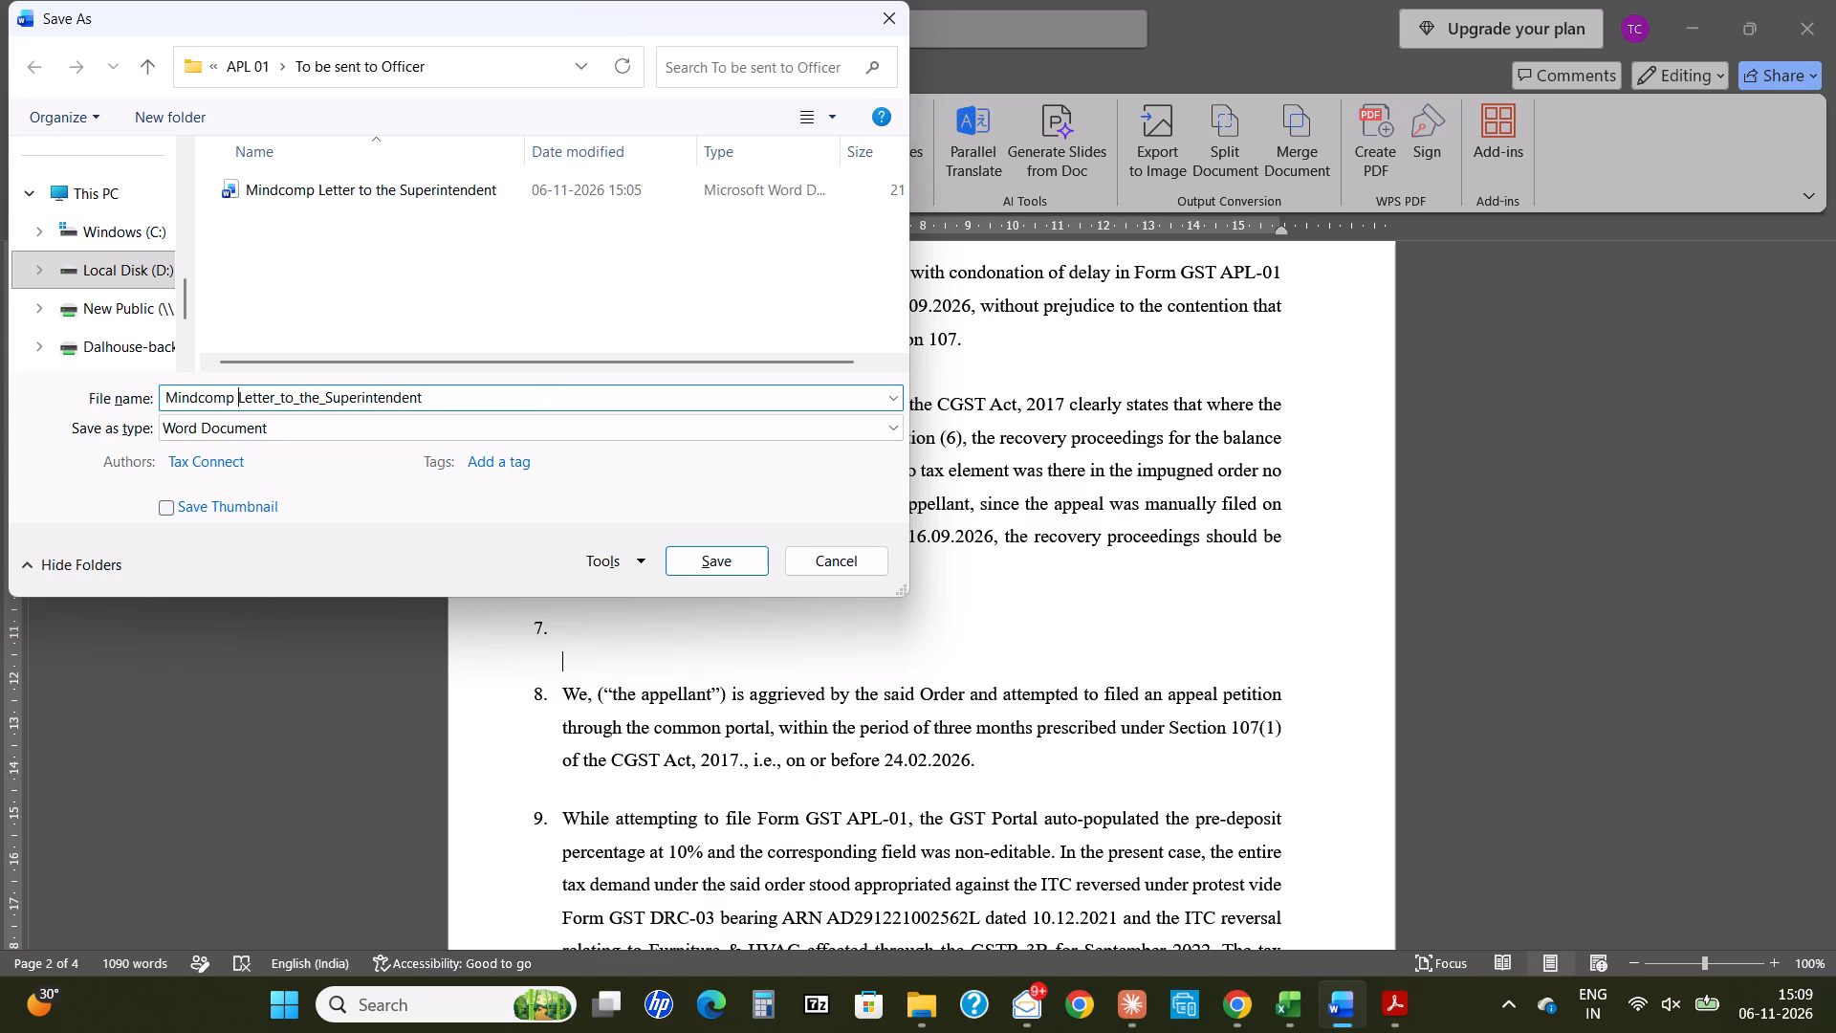
pyautogui.press('BackSpace')
pyautogui.hotkey('shift', '_')
pyautogui.press('Return')
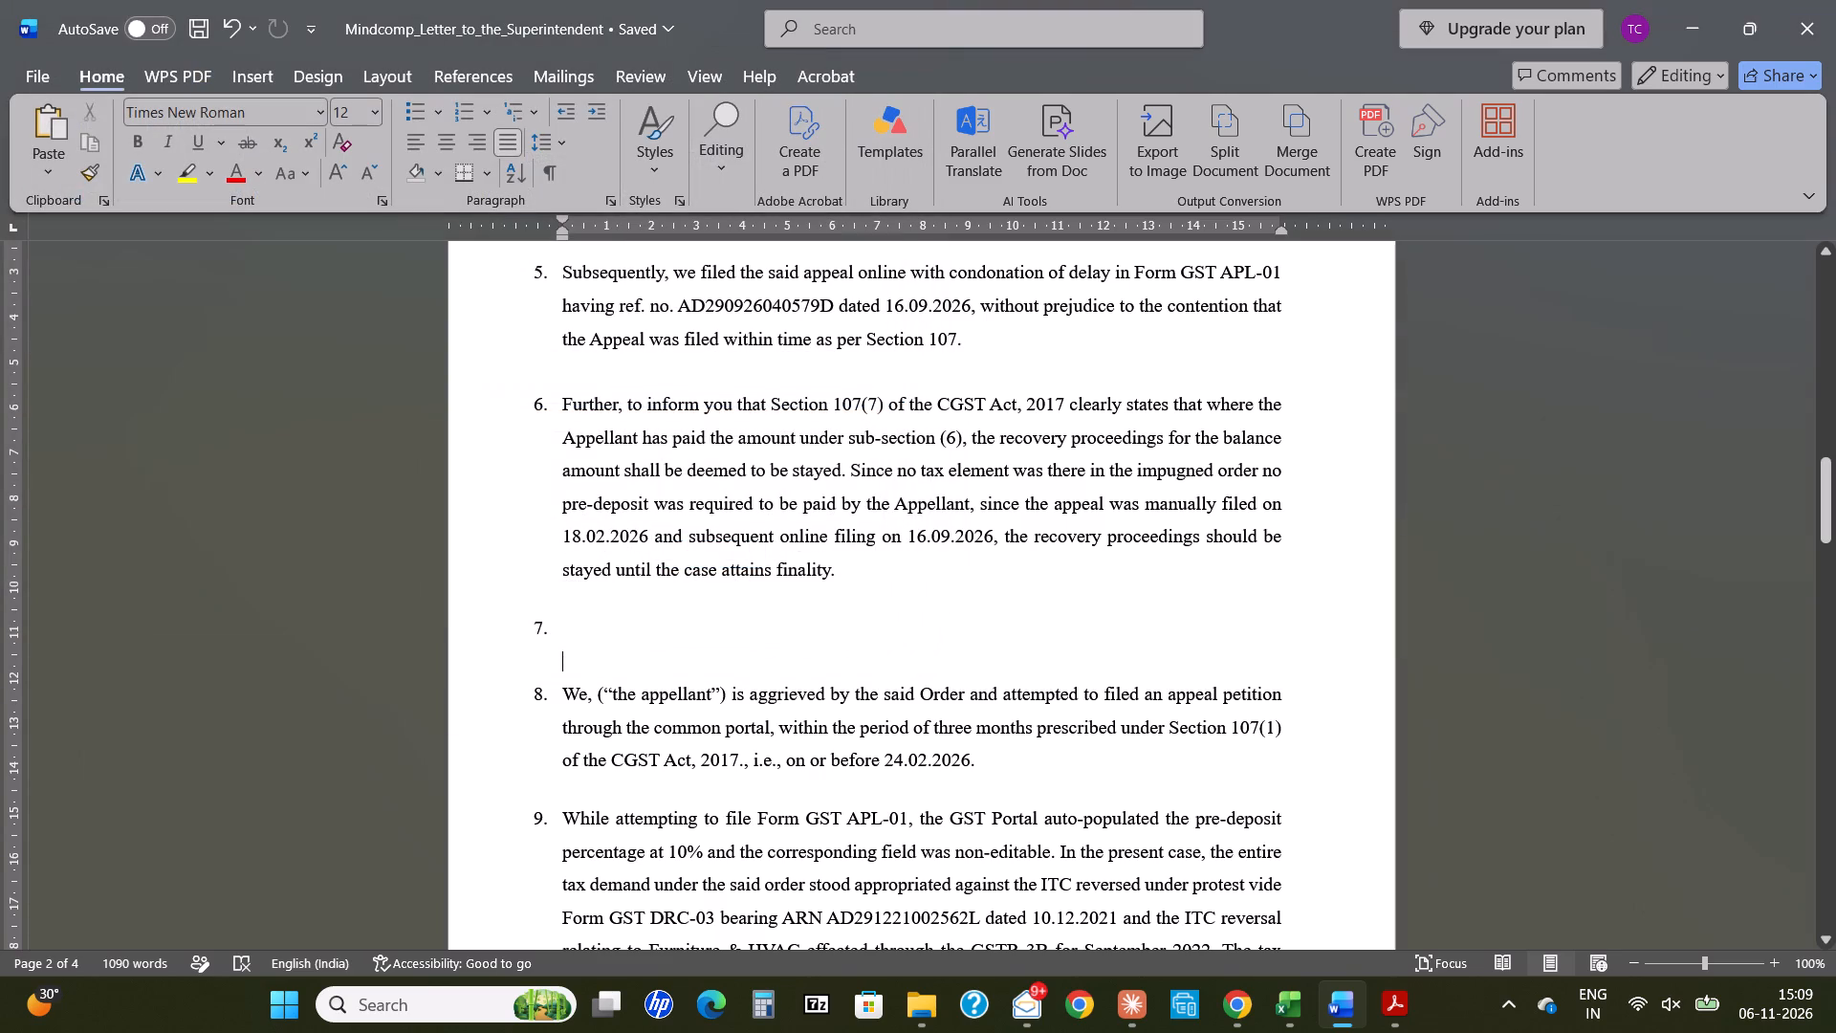
# Delete numbered paragraphs 8 to 13, from "We, (“the appellant”) is aggrieved" through the GSTN advisory paragraph ending "Appeal was filed within time".
pyautogui.press('Up')
pyautogui.press('Down')
pyautogui.press('Down')
pyautogui.hotkey('ctrl', 'shift', 'Down')
pyautogui.hotkey('ctrl', 'shift', 'Down')
pyautogui.hotkey('ctrl', 'shift', 'Down')
pyautogui.hotkey('ctrl', 'shift', 'Down')
pyautogui.hotkey('ctrl', 'shift', 'Down')
pyautogui.hotkey('ctrl', 'shift', 'Down')
pyautogui.hotkey('ctrl', 'shift', 'Down')
pyautogui.hotkey('ctrl', 'shift', 'Down')
pyautogui.hotkey('ctrl', 'shift', 'Down')
pyautogui.hotkey('ctrl', 'shift', 'Down')
pyautogui.hotkey('ctrl', 'shift', 'Down')
pyautogui.hotkey('ctrl', 'shift', 'Down')
pyautogui.hotkey('ctrl', 'shift', 'Up')
pyautogui.hotkey('ctrl', 'shift', 'Up')
pyautogui.hotkey('ctrl', 'shift', 'Up')
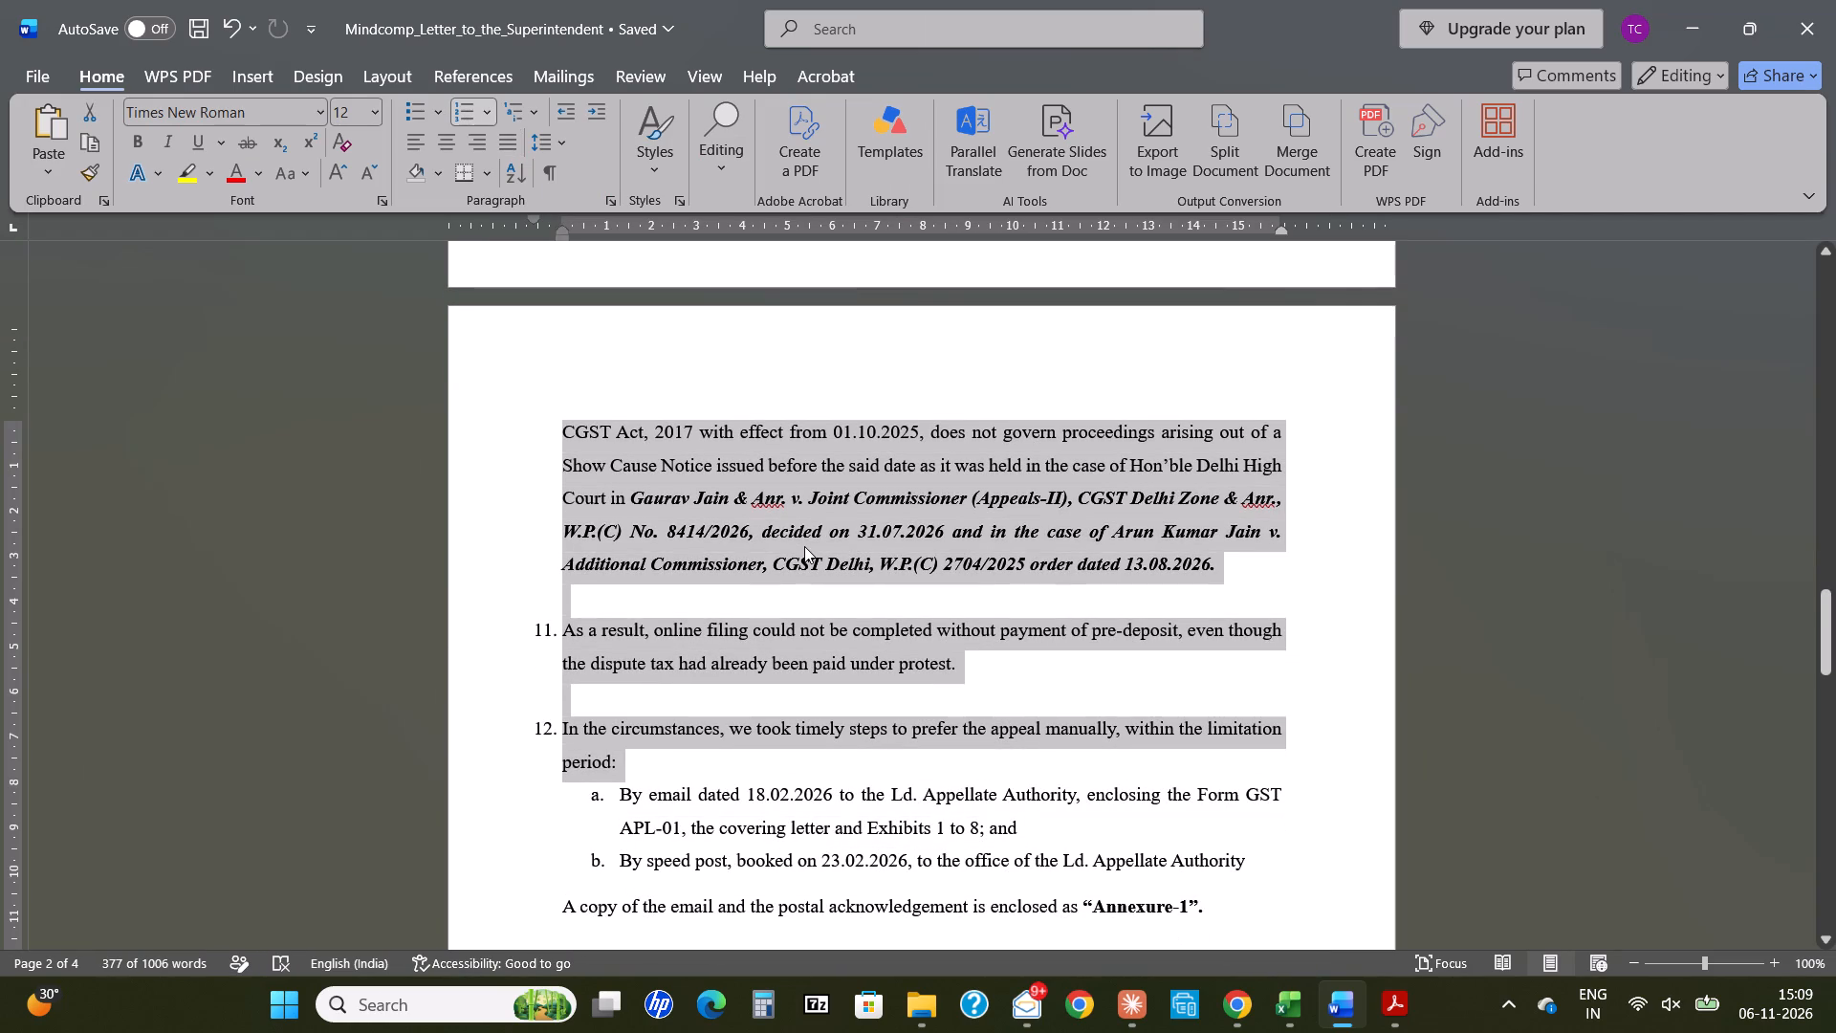
pyautogui.hotkey('ctrl', 'shift', 'Up')
pyautogui.hotkey('ctrl', 'shift', 'Up')
pyautogui.hotkey('ctrl', 'shift', 'Up')
pyautogui.hotkey('ctrl', 'shift', 'Down')
pyautogui.hotkey('ctrl', 'shift', 'Down')
pyautogui.hotkey('ctrl', 'shift', 'Down')
pyautogui.hotkey('ctrl', 'shift', 'Down')
pyautogui.hotkey('ctrl', 'shift', 'Down')
pyautogui.hotkey('ctrl', 'shift', 'Down')
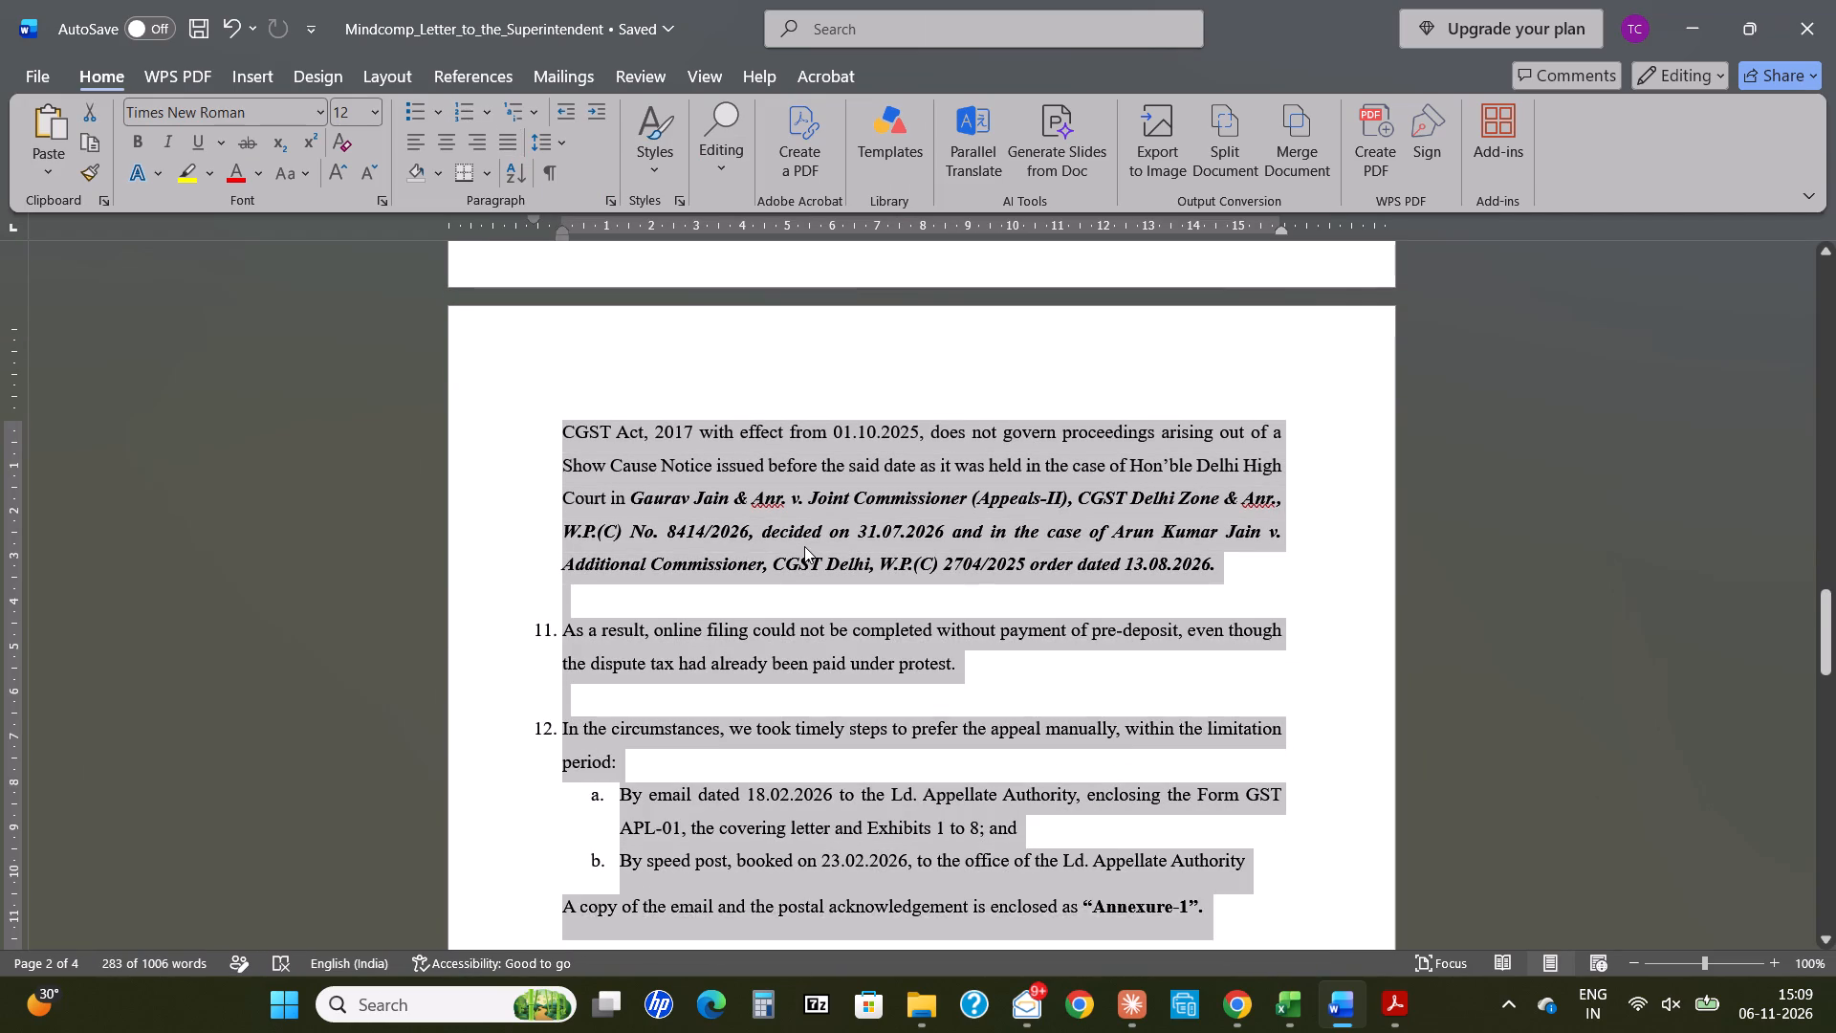
pyautogui.hotkey('ctrl', 'shift', 'Down')
pyautogui.hotkey('ctrl', 'shift', 'Down')
pyautogui.hotkey('ctrl', 'shift', 'Down')
pyautogui.hotkey('ctrl', 'shift', 'Down')
pyautogui.hotkey('ctrl', 'shift', 'Down')
pyautogui.hotkey('ctrl', 'shift', 'Up')
pyautogui.hotkey('ctrl', 'shift', 'Up')
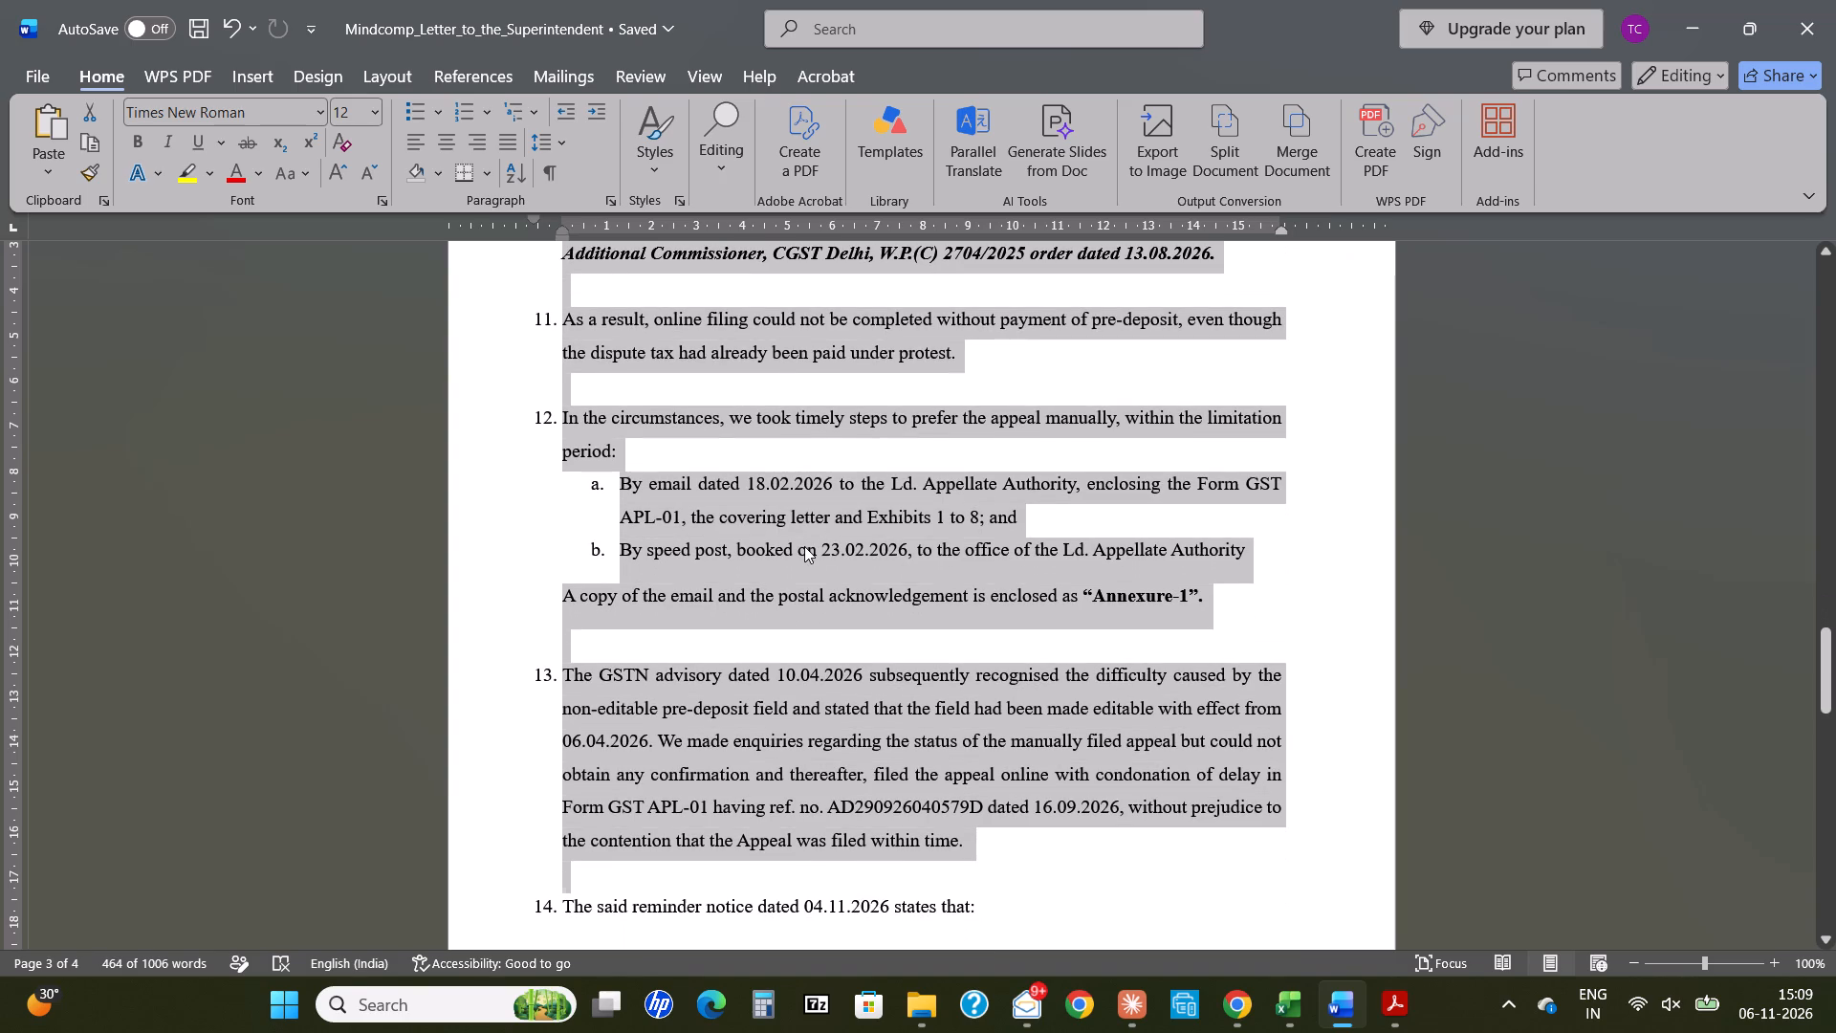
pyautogui.hotkey('ctrl', 'shift', 'Up')
pyautogui.press('Delete')
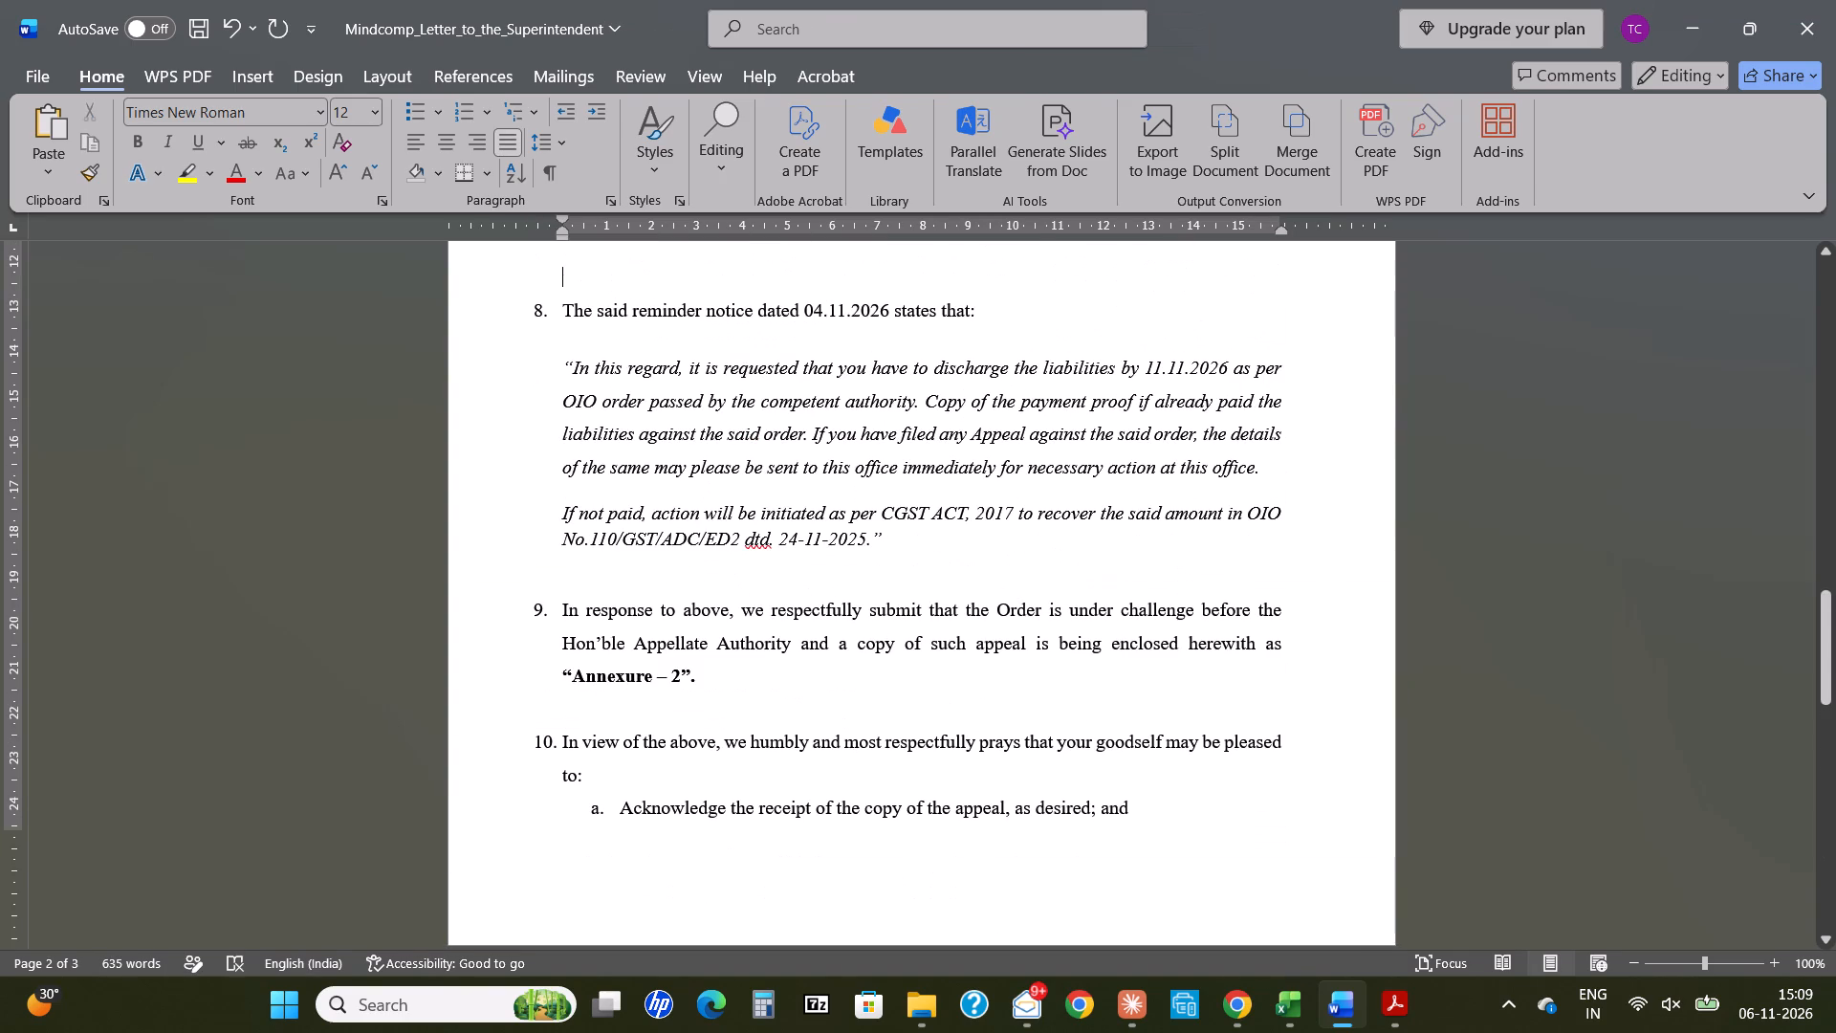
# Delete the empty numbered item 7 and the surplus blank lines above "The said reminder notice dated 04.11.2026 states that:".
pyautogui.scroll(2, 830, 649)
pyautogui.scroll(-3, 830, 649)
pyautogui.press('Up')
pyautogui.press('Up')
pyautogui.press('Delete')
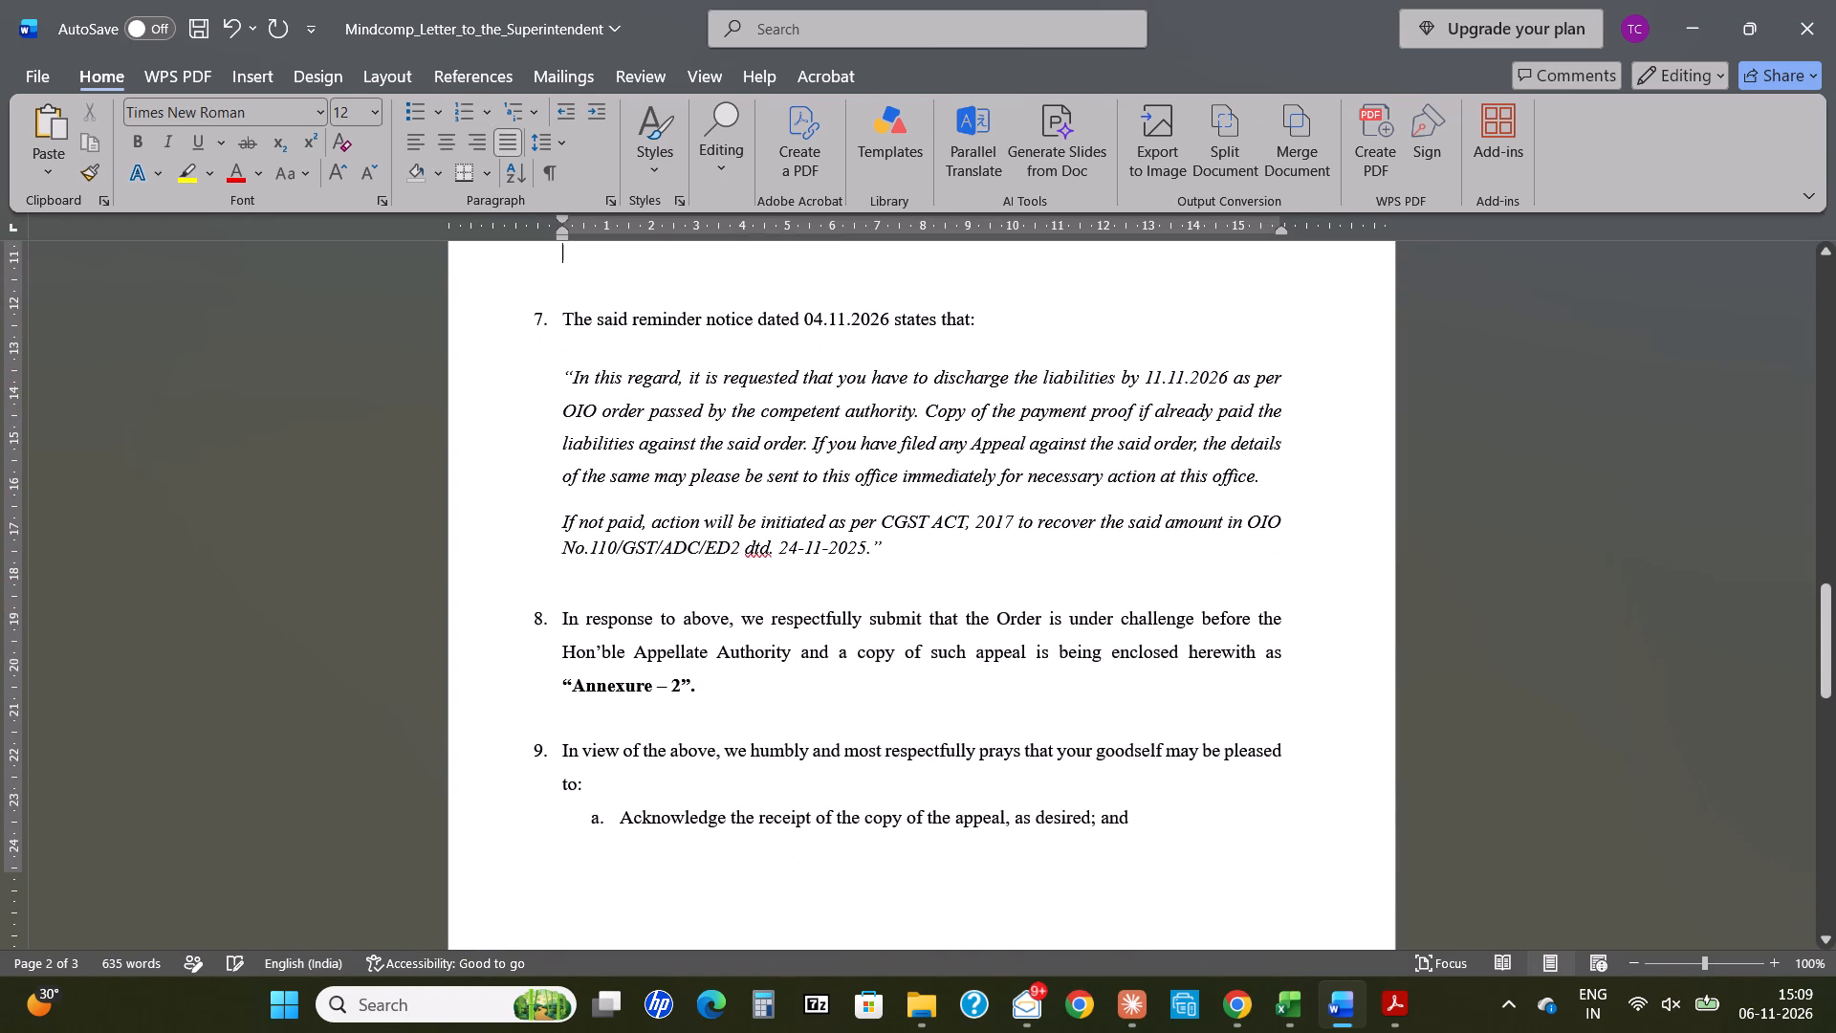
pyautogui.press('Delete')
pyautogui.press('Delete')
# Delete the paragraph "The said reminder notice dated 04.11.2026 states that:" with its italic quotation and the leftover blank line.
pyautogui.scroll(1, 830, 649)
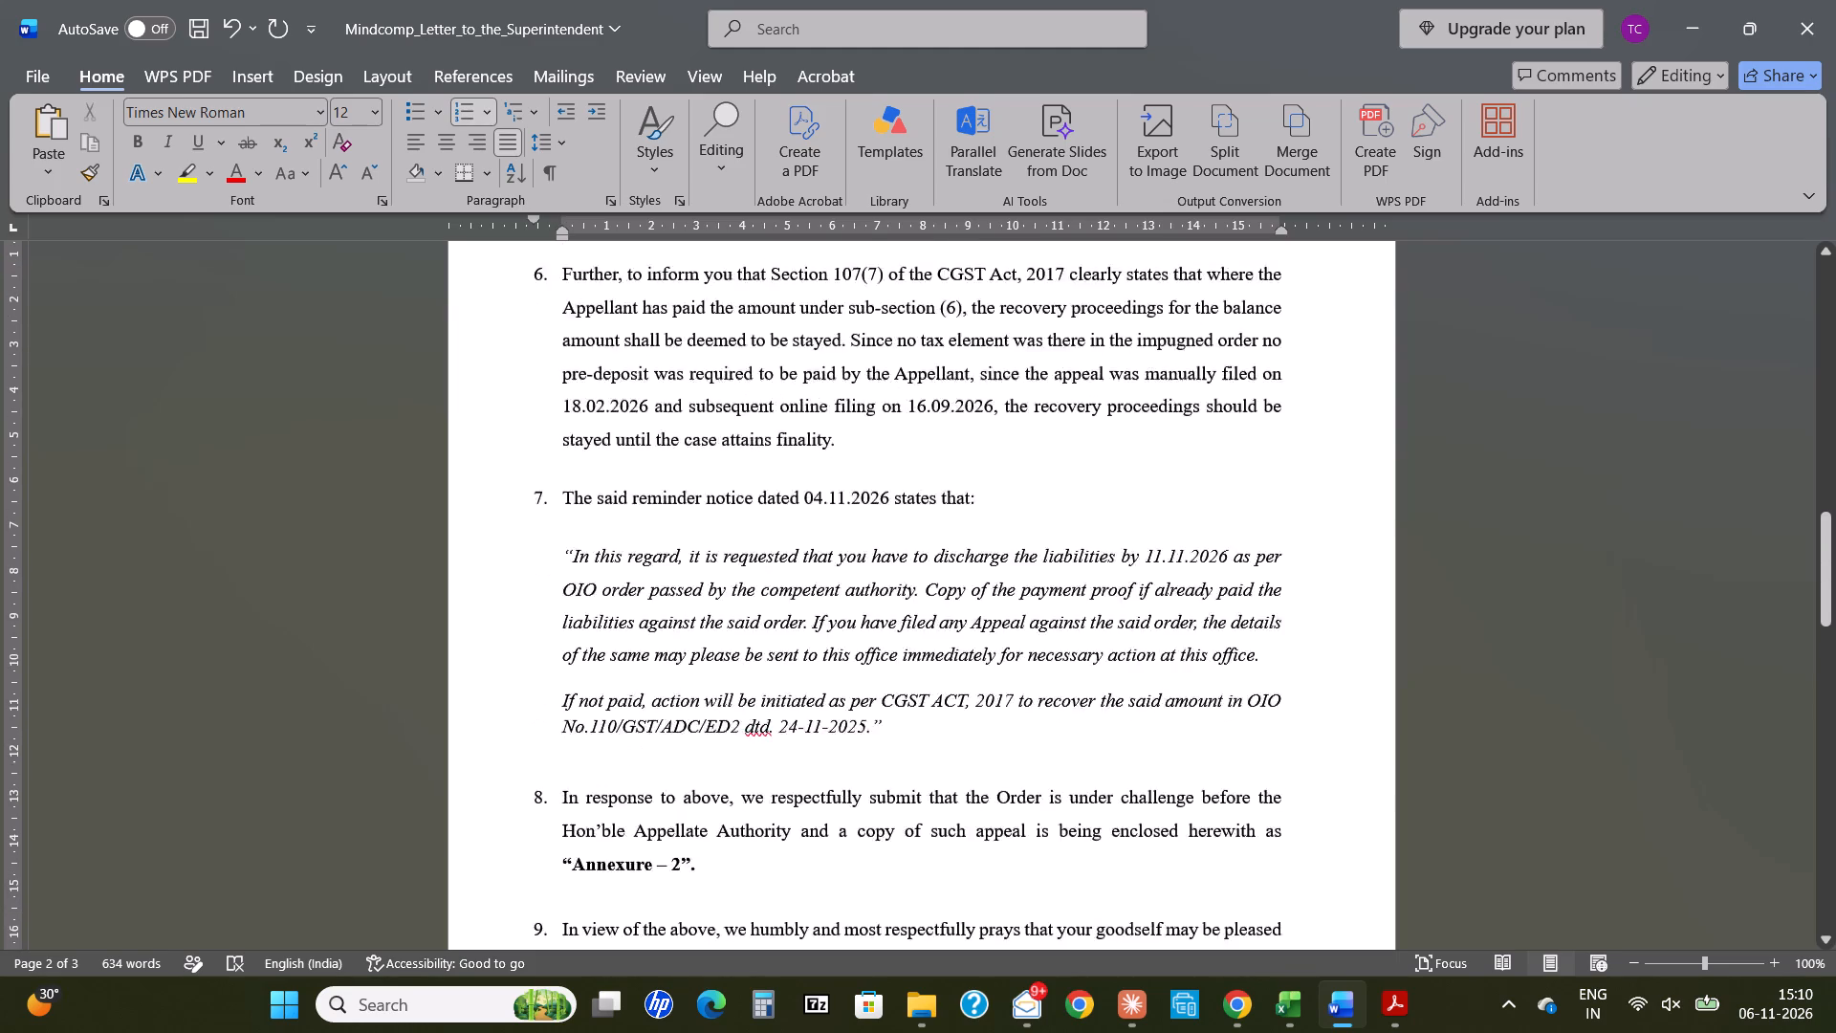
pyautogui.scroll(1, 830, 649)
pyautogui.press('Up')
pyautogui.press('Down')
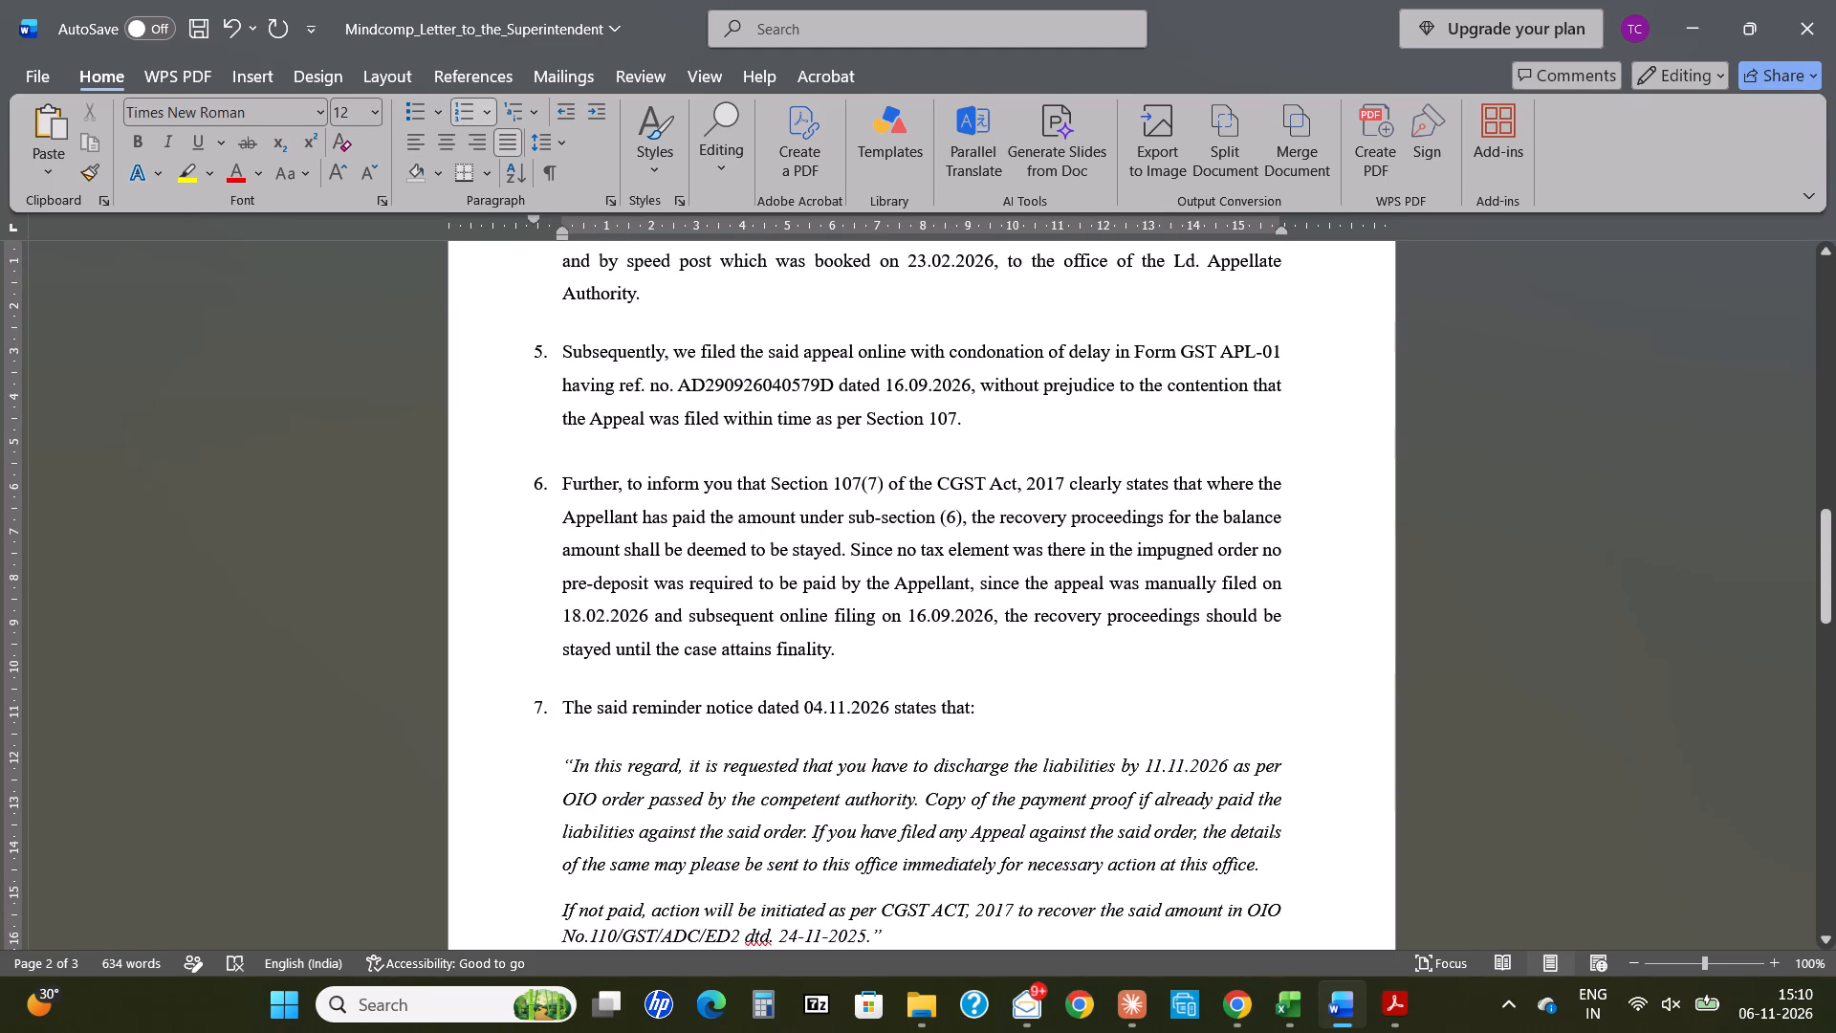
pyautogui.hotkey('shift', 'Down')
pyautogui.hotkey('shift', 'Down')
pyautogui.hotkey('shift', 'Down')
pyautogui.hotkey('shift', 'Down')
pyautogui.hotkey('shift', 'Down')
pyautogui.hotkey('shift', 'Down')
pyautogui.hotkey('shift', 'Down')
pyautogui.hotkey('shift', 'Down')
pyautogui.hotkey('shift', 'Down')
pyautogui.hotkey('shift', 'Down')
pyautogui.hotkey('shift', 'Down')
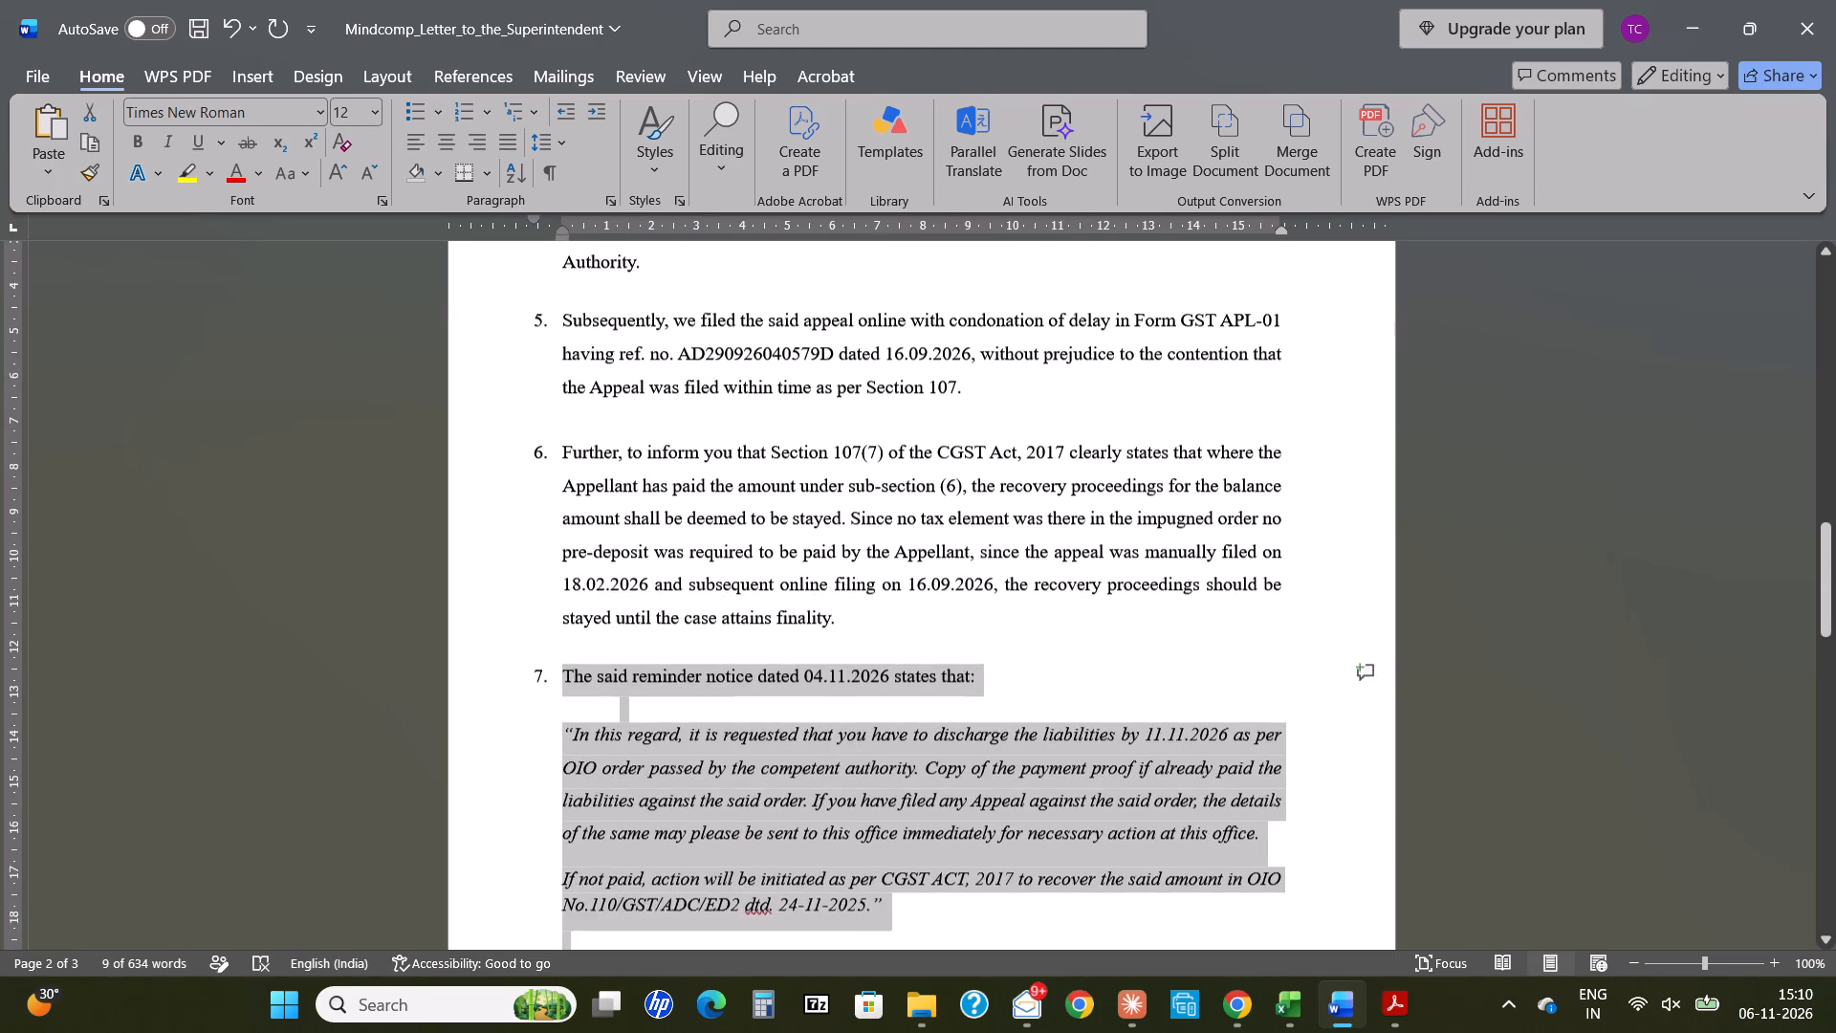
pyautogui.hotkey('shift', 'Up')
pyautogui.hotkey('shift', 'Up')
pyautogui.hotkey('shift', 'Up')
pyautogui.press('Delete')
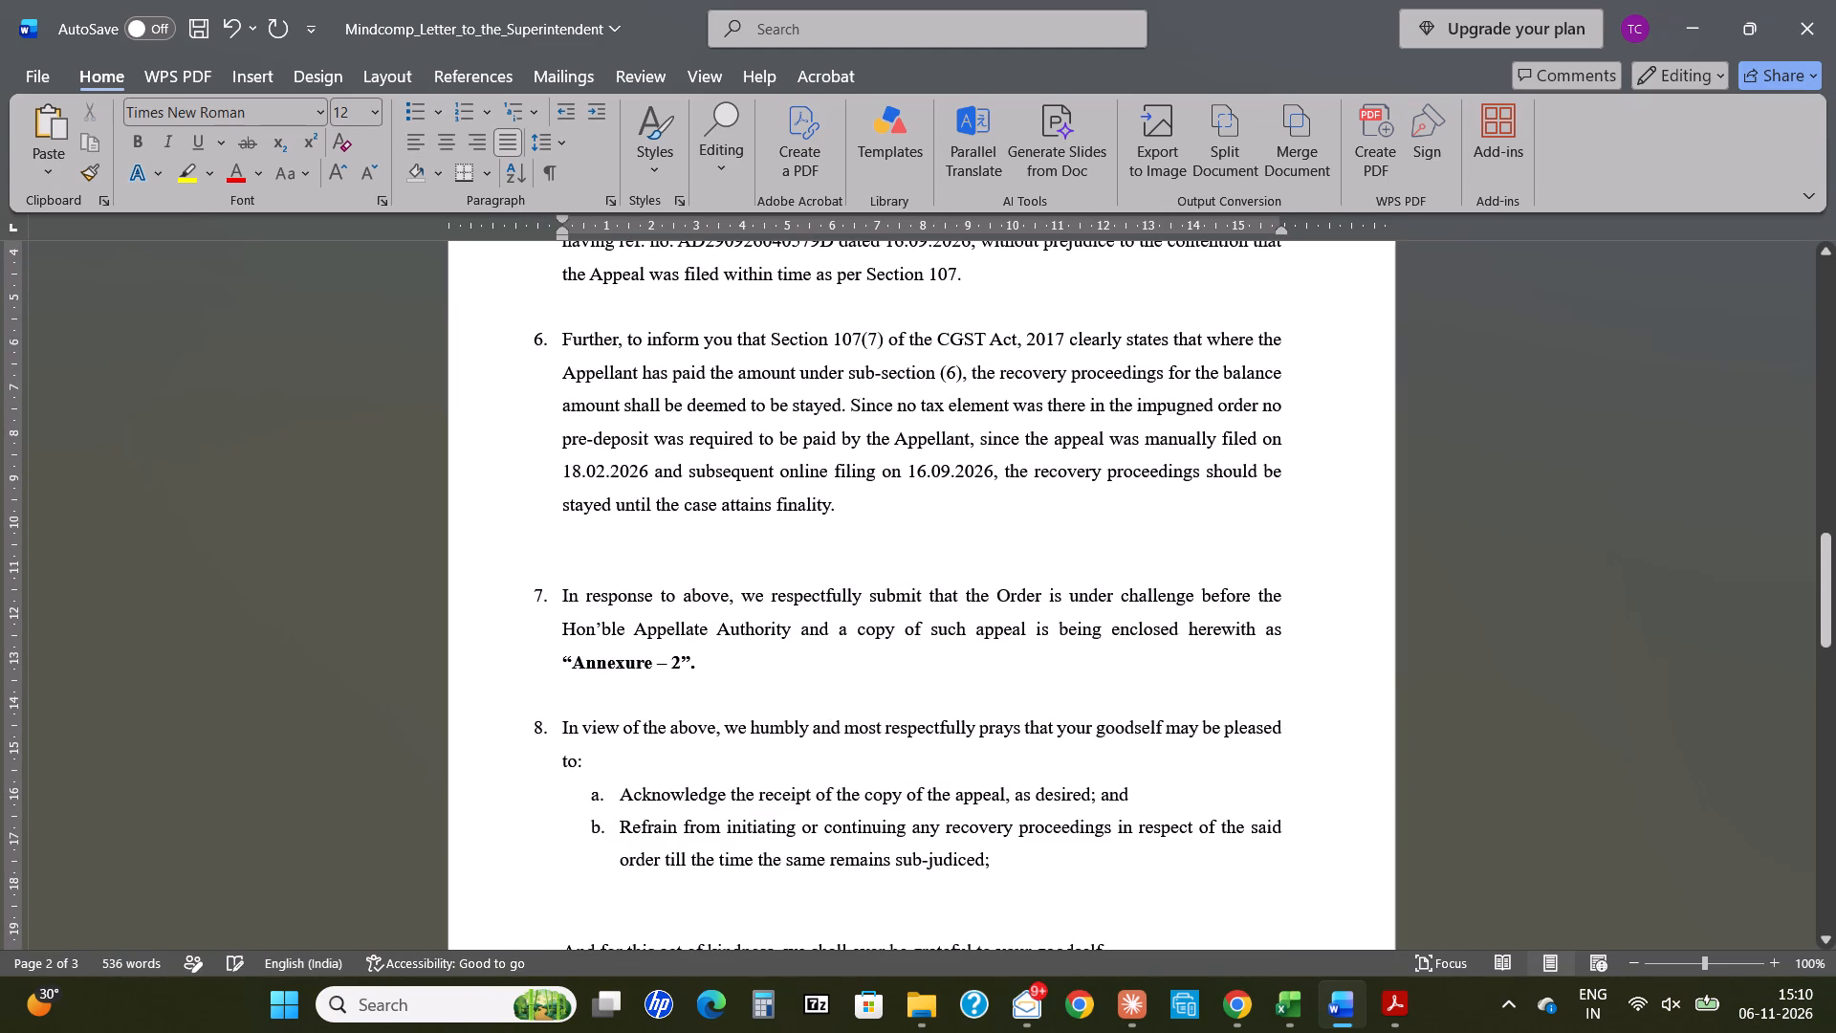
pyautogui.press('Delete')
# Insert "the reminder notice dated" after "In response to" at the start of paragraph 7.
pyautogui.hotkey('ctrl', 'Right')
pyautogui.hotkey('ctrl', 'Right')
pyautogui.hotkey('ctrl', 'Right')
pyautogui.hotkey('ctrl', 'Right')
pyautogui.hotkey('ctrl', 'Left')
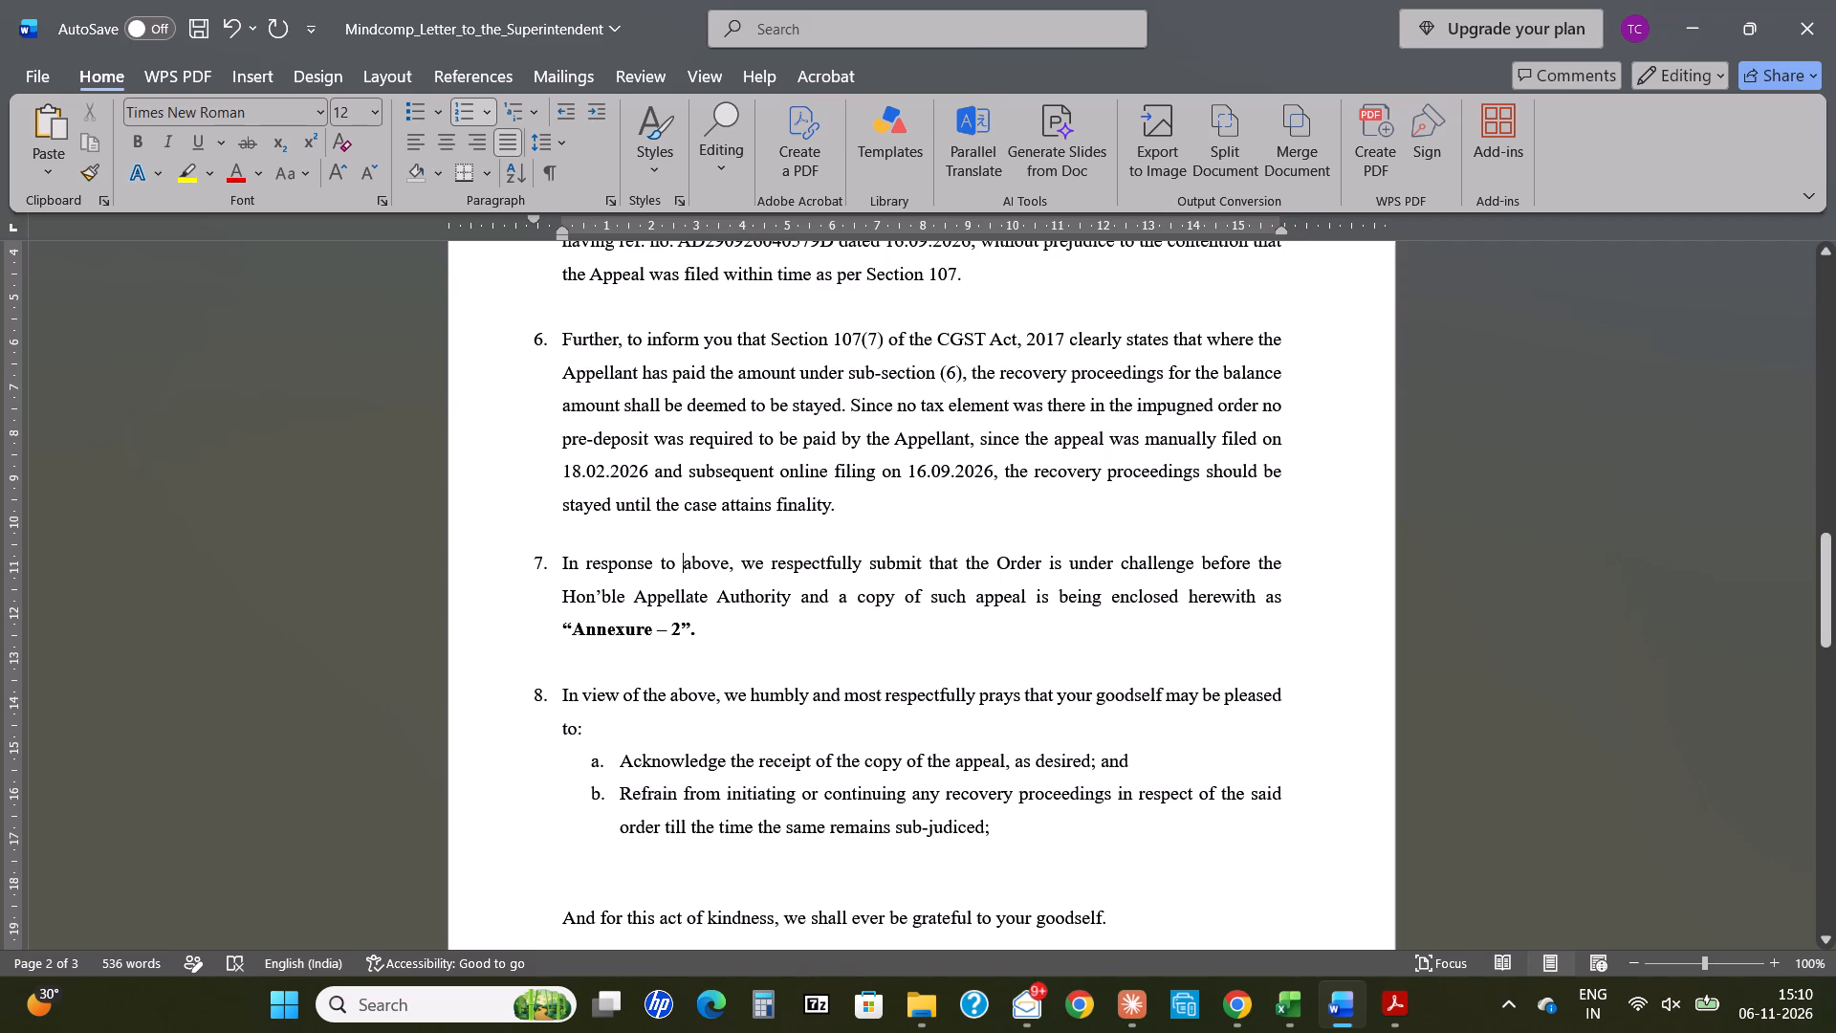
pyautogui.write('te')
pyautogui.press('BackSpace')
pyautogui.write('he reminder notice dated')
pyautogui.press('space')
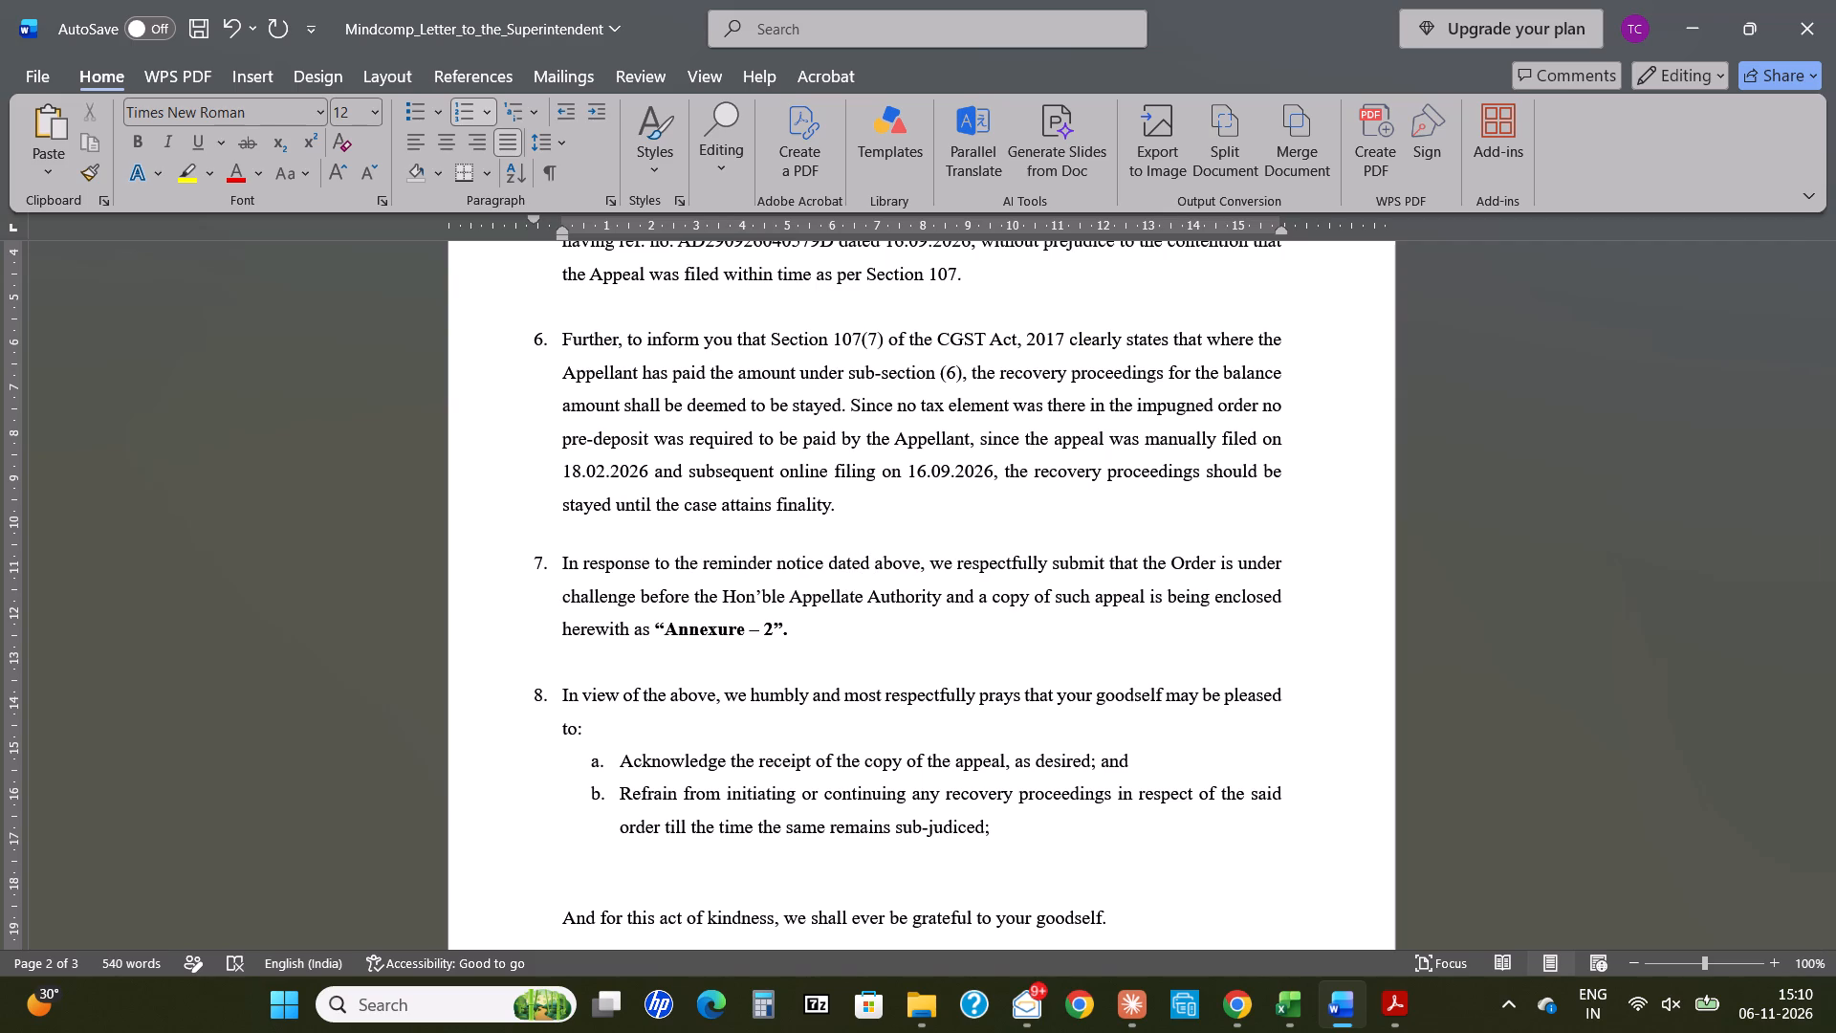
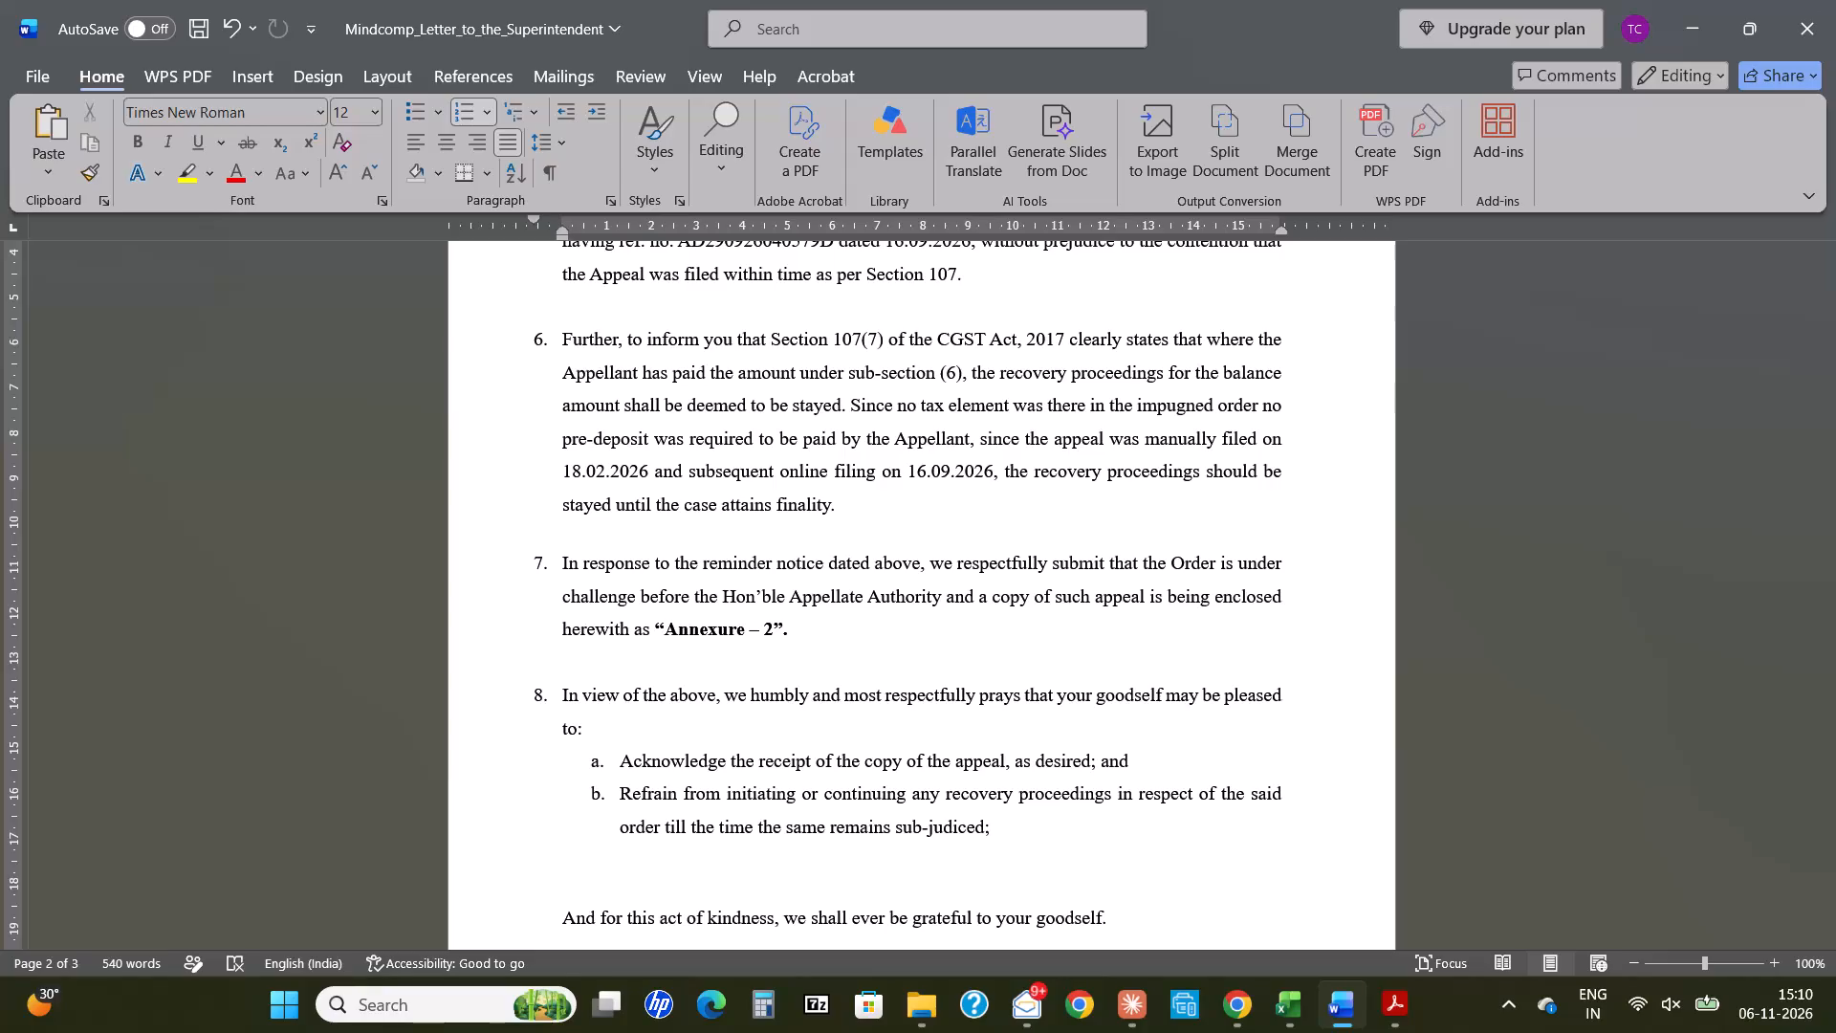
# Delete the blank line between prayer item b and "And for this act of kindness, we shall ever be grateful to your goodself.".
pyautogui.press('Down')
pyautogui.press('Down')
pyautogui.press('Down')
pyautogui.press('Down')
pyautogui.press('Down')
pyautogui.press('Down')
pyautogui.press('Down')
pyautogui.press('Down')
pyautogui.press('Down')
pyautogui.press('Down')
pyautogui.press('Down')
pyautogui.press('Down')
pyautogui.press('Down')
pyautogui.press('Down')
pyautogui.press('Down')
pyautogui.press('Down')
pyautogui.press('Down')
pyautogui.press('Down')
pyautogui.press('Down')
pyautogui.press('Down')
pyautogui.press('Down')
pyautogui.press('Down')
pyautogui.press('Up')
pyautogui.press('Up')
pyautogui.press('Up')
pyautogui.press('Up')
pyautogui.press('Up')
pyautogui.press('Up')
pyautogui.press('Up')
pyautogui.press('Up')
pyautogui.press('Up')
pyautogui.press('Up')
pyautogui.press('Up')
pyautogui.press('Up')
pyautogui.press('Up')
pyautogui.press('Up')
pyautogui.press('Up')
pyautogui.press('Up')
pyautogui.press('Up')
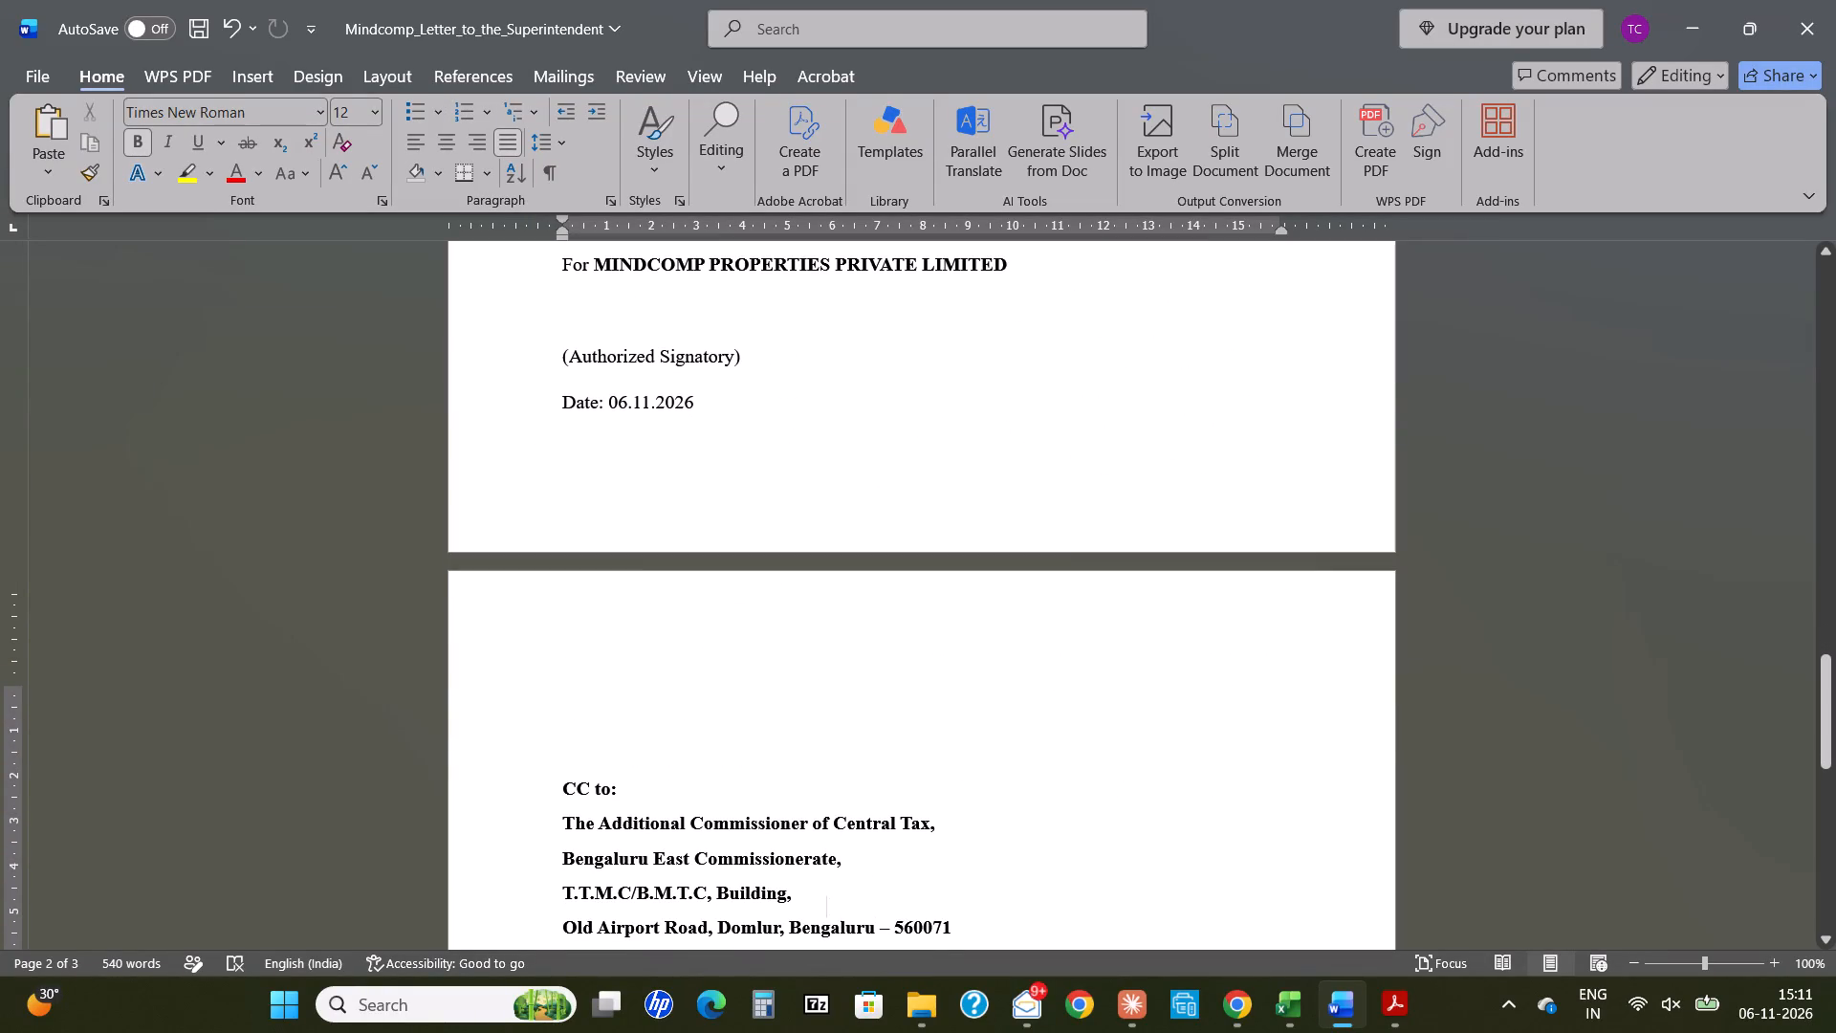
pyautogui.press('Down')
pyautogui.press('Down')
pyautogui.press('Down')
pyautogui.press('Down')
pyautogui.press('Down')
pyautogui.press('Down')
pyautogui.press('Down')
pyautogui.press('Up')
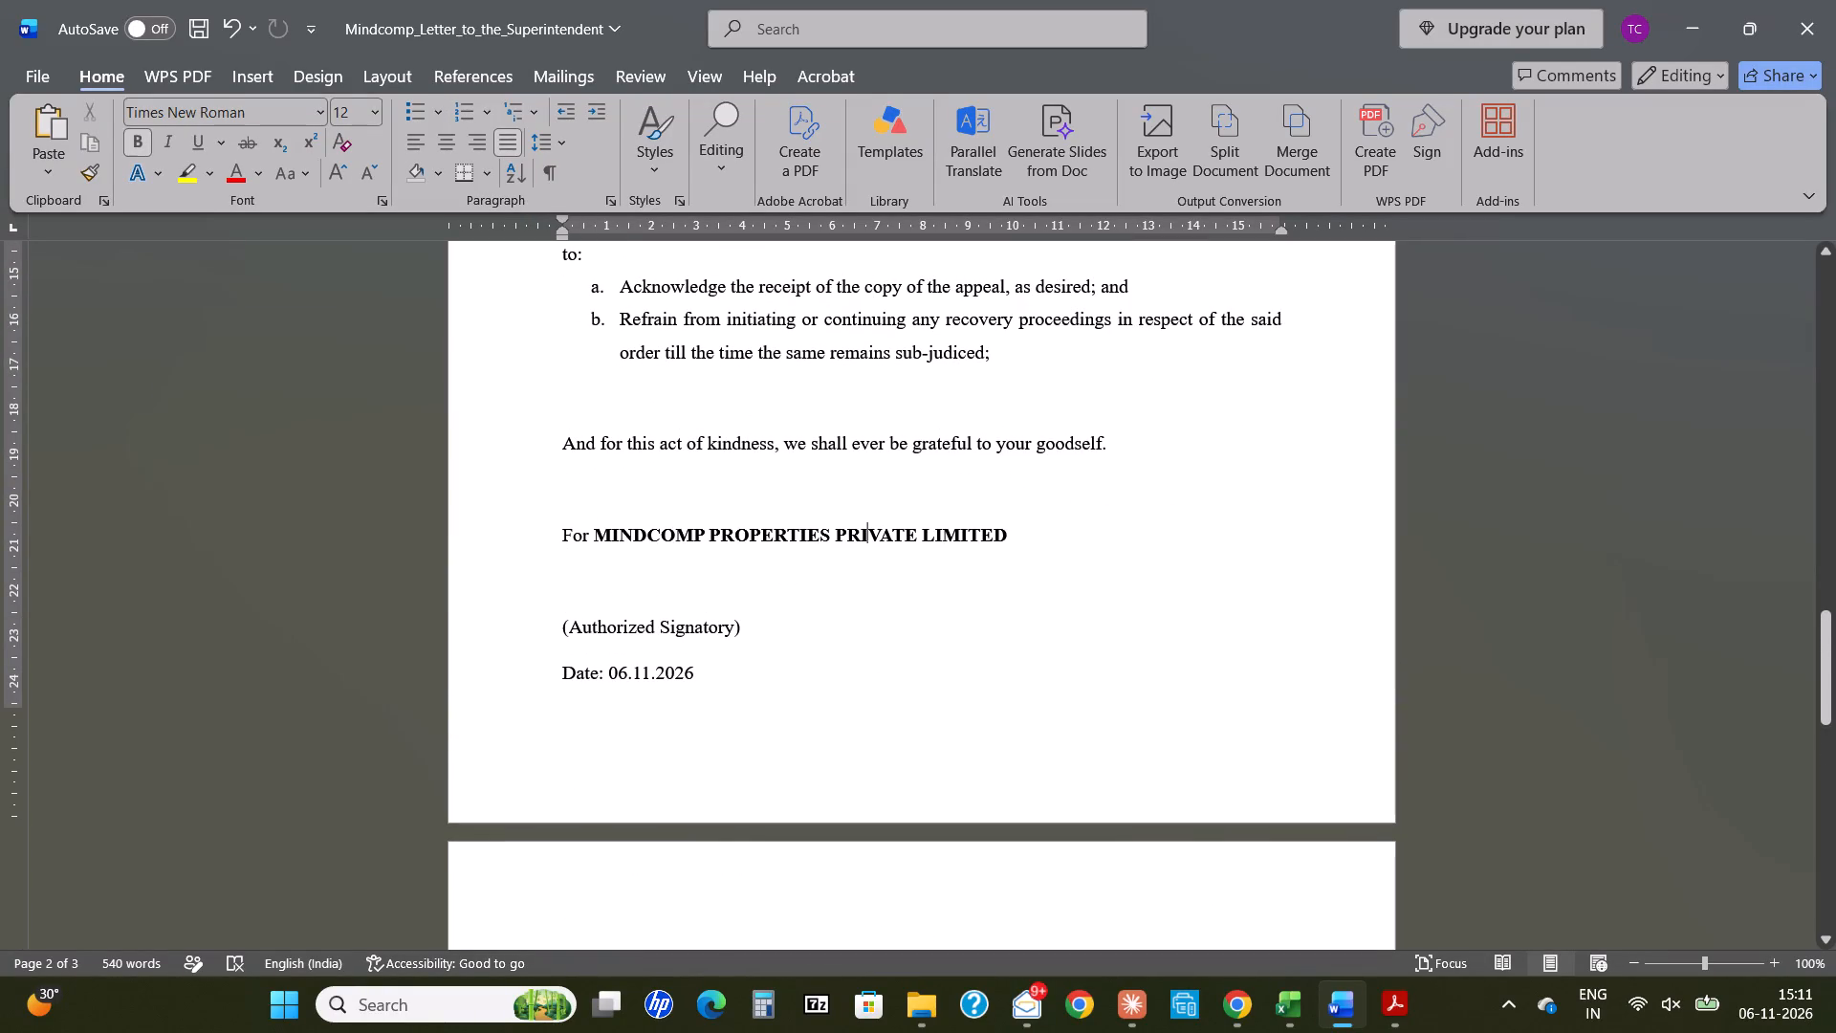
pyautogui.press('Up')
pyautogui.press('Up')
pyautogui.press('Delete')
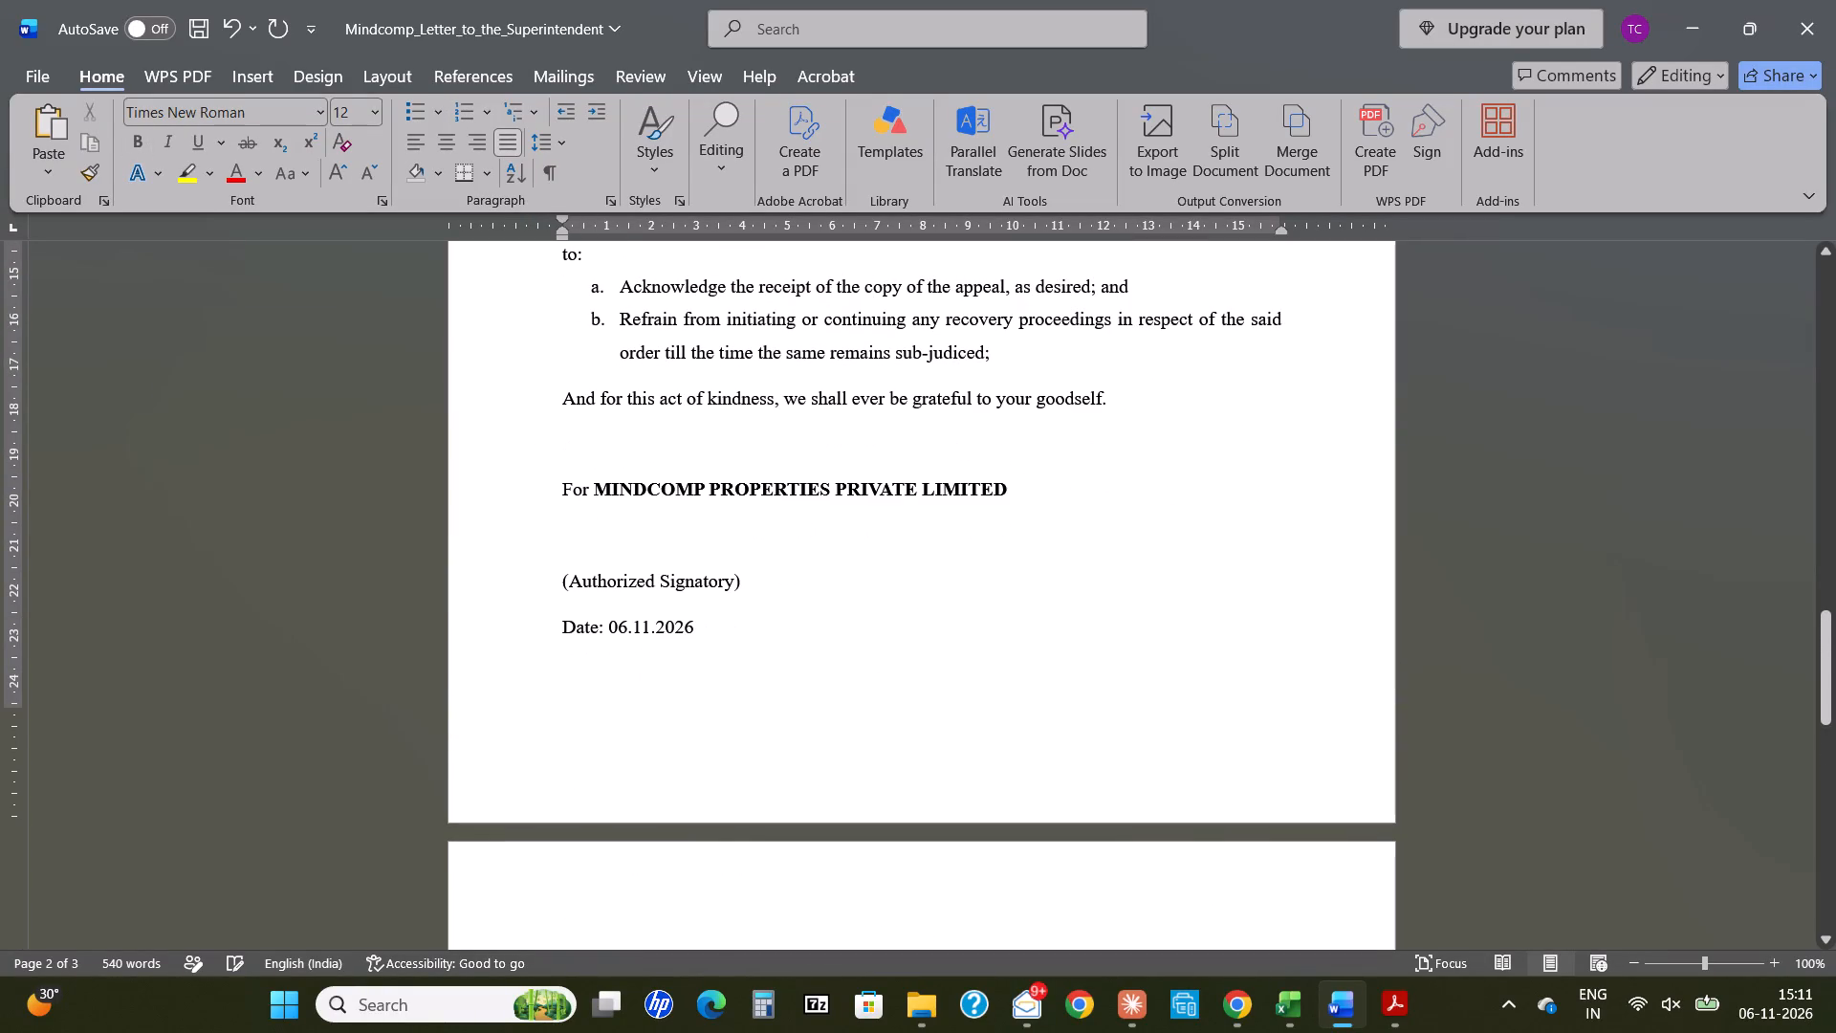
# Delete the blank lines between the signature date line and "CC to:" in the closing section.
pyautogui.press('Down')
pyautogui.press('Down')
pyautogui.press('Down')
pyautogui.press('Down')
pyautogui.press('Down')
pyautogui.press('Down')
pyautogui.press('Down')
pyautogui.press('Up')
pyautogui.hotkey('ctrl', 'Delete')
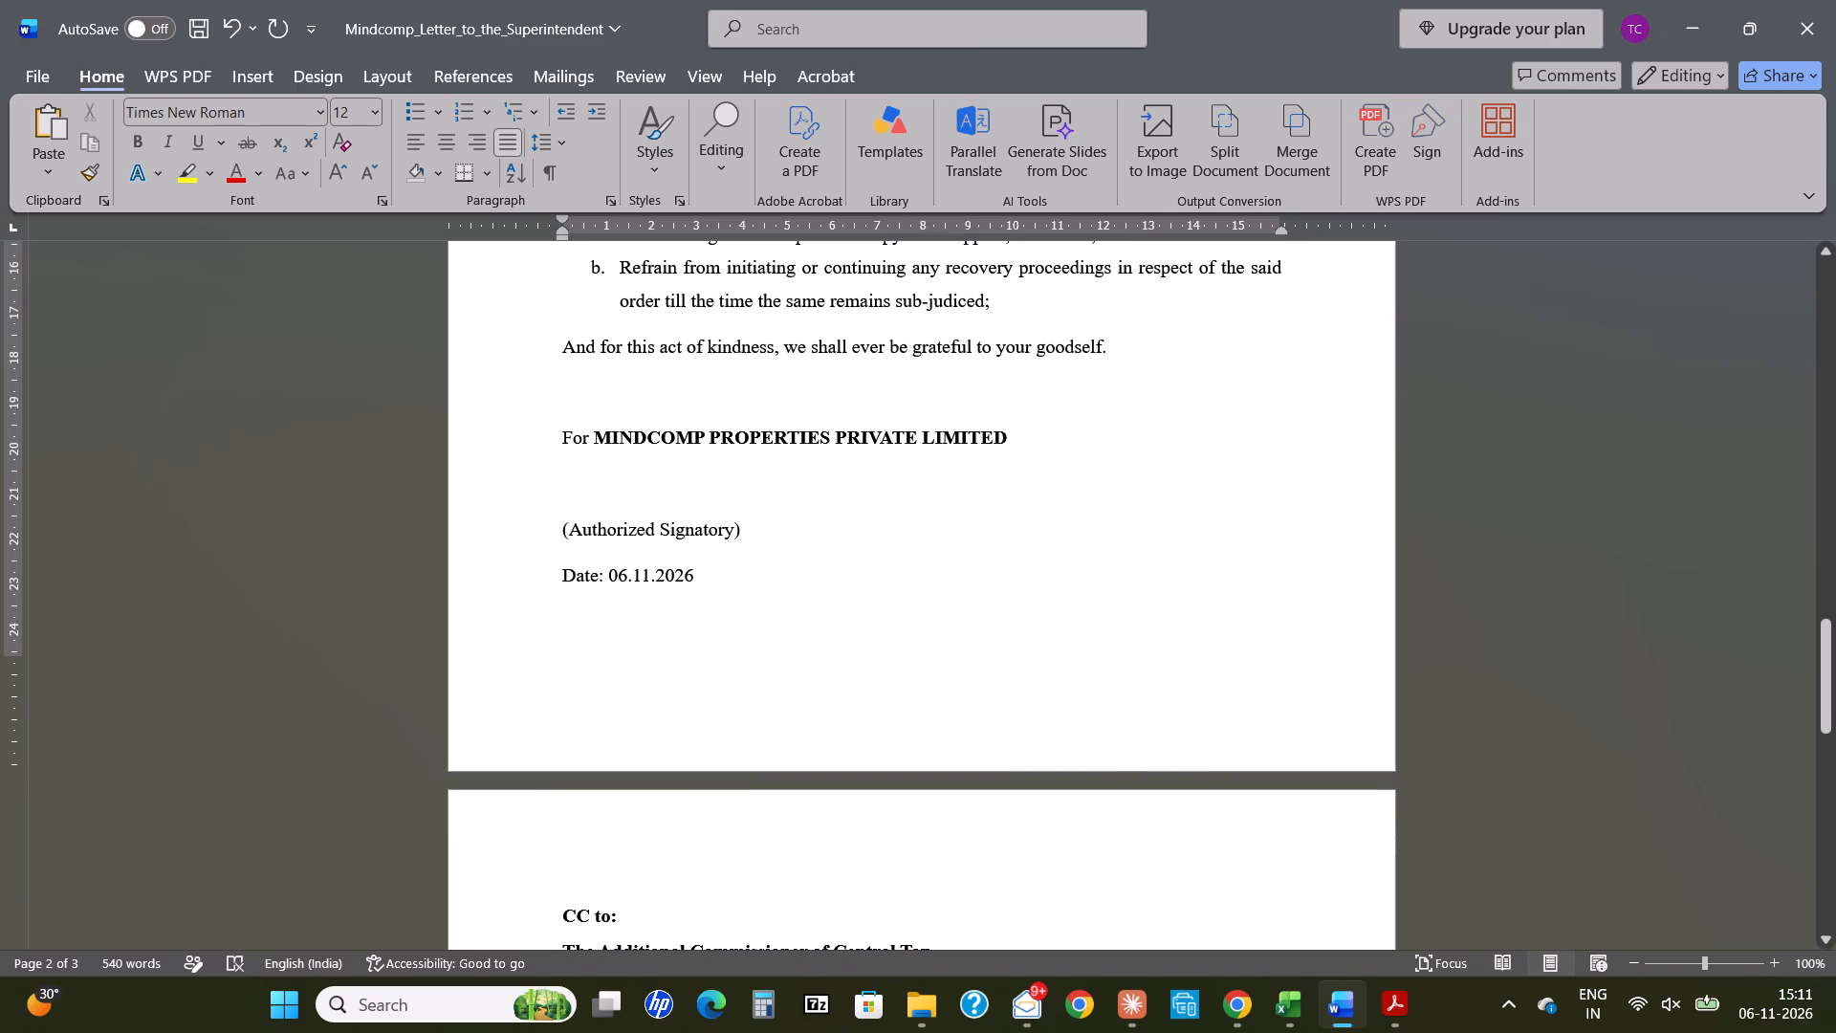
pyautogui.hotkey('ctrl', 'Delete')
pyautogui.press('Down')
pyautogui.press('Up')
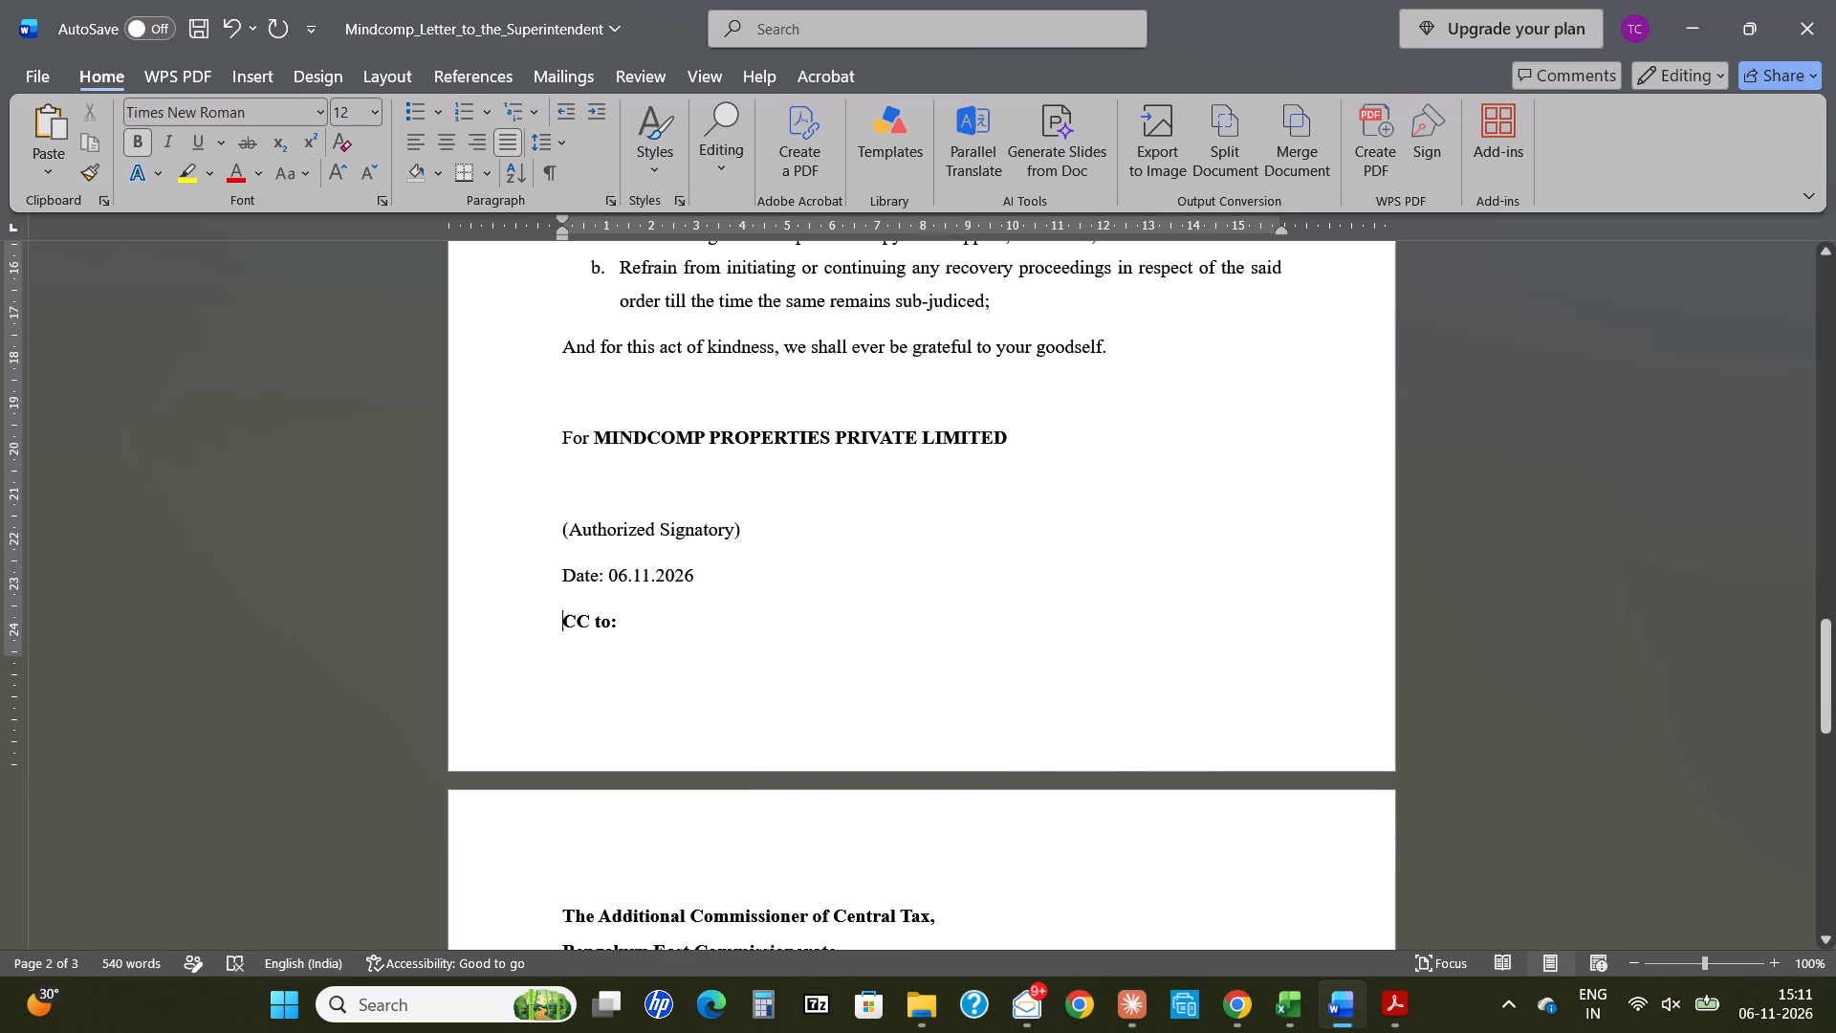
# Give the opening date and addressee block 1.0 line spacing and remove the space after its paragraphs.
pyautogui.scroll(10, 830, 649)
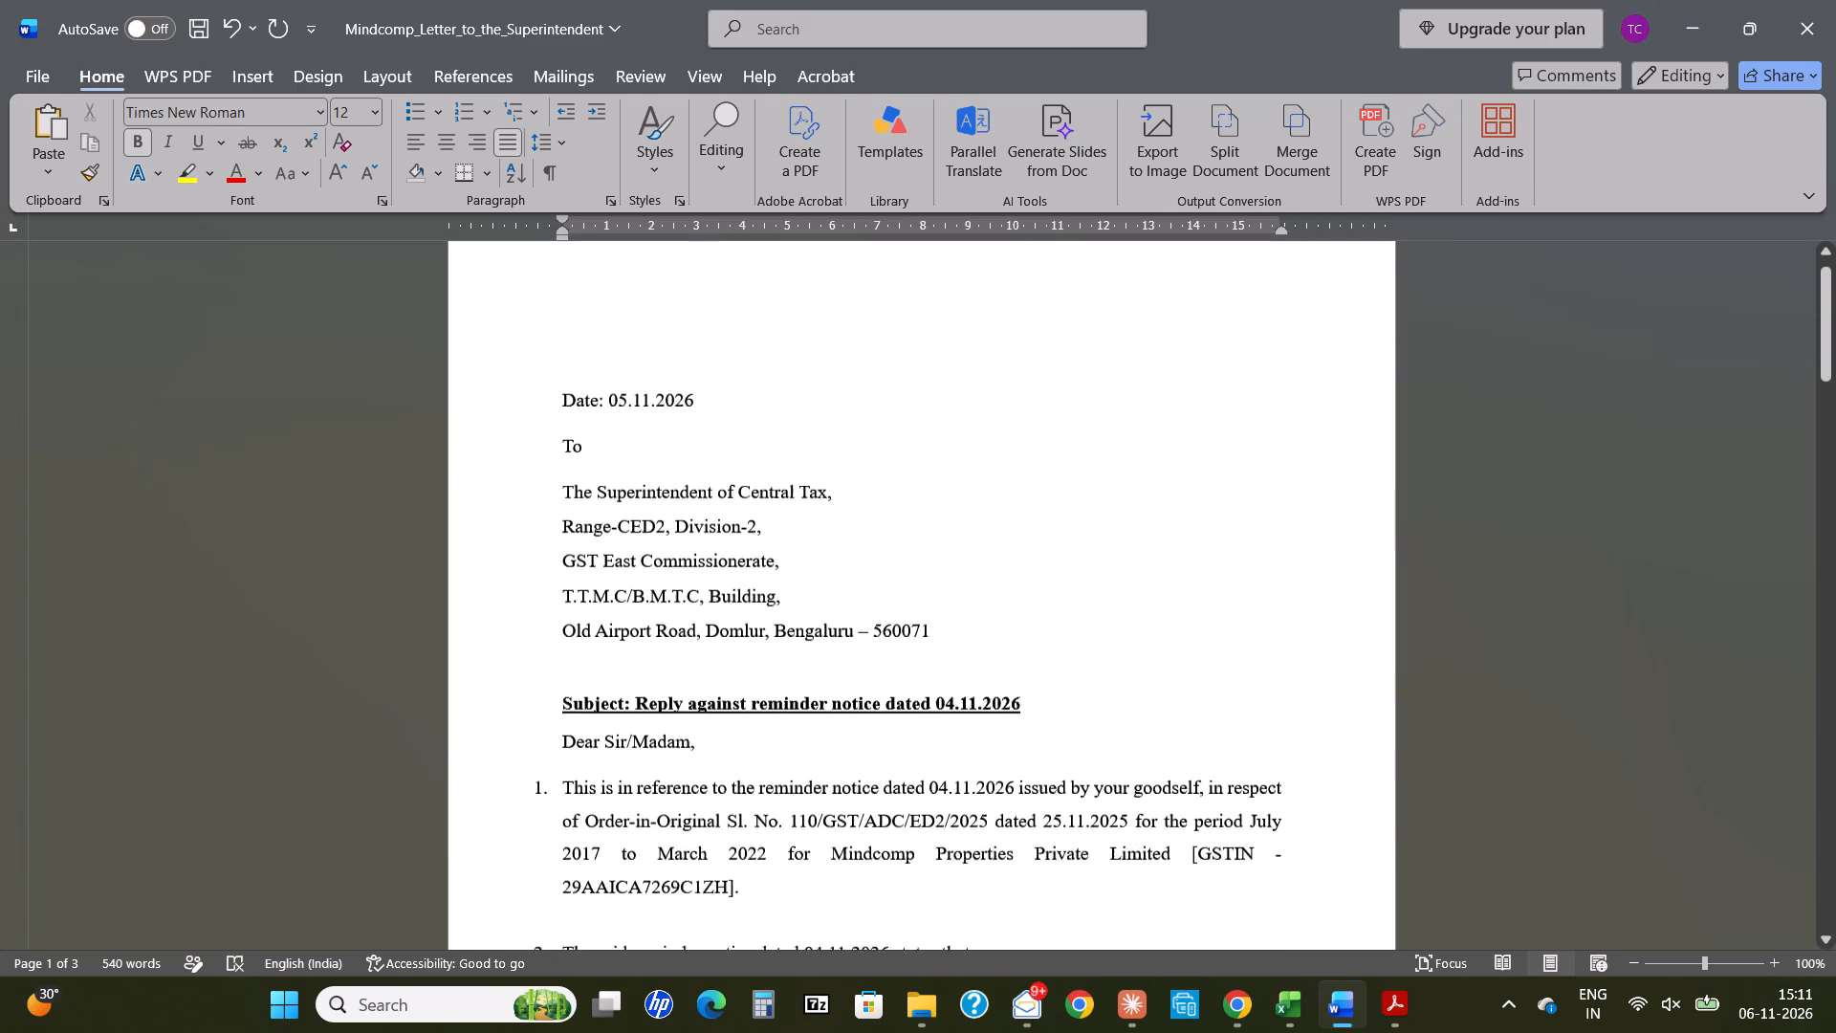
pyautogui.scroll(1, 830, 649)
pyautogui.press('Up')
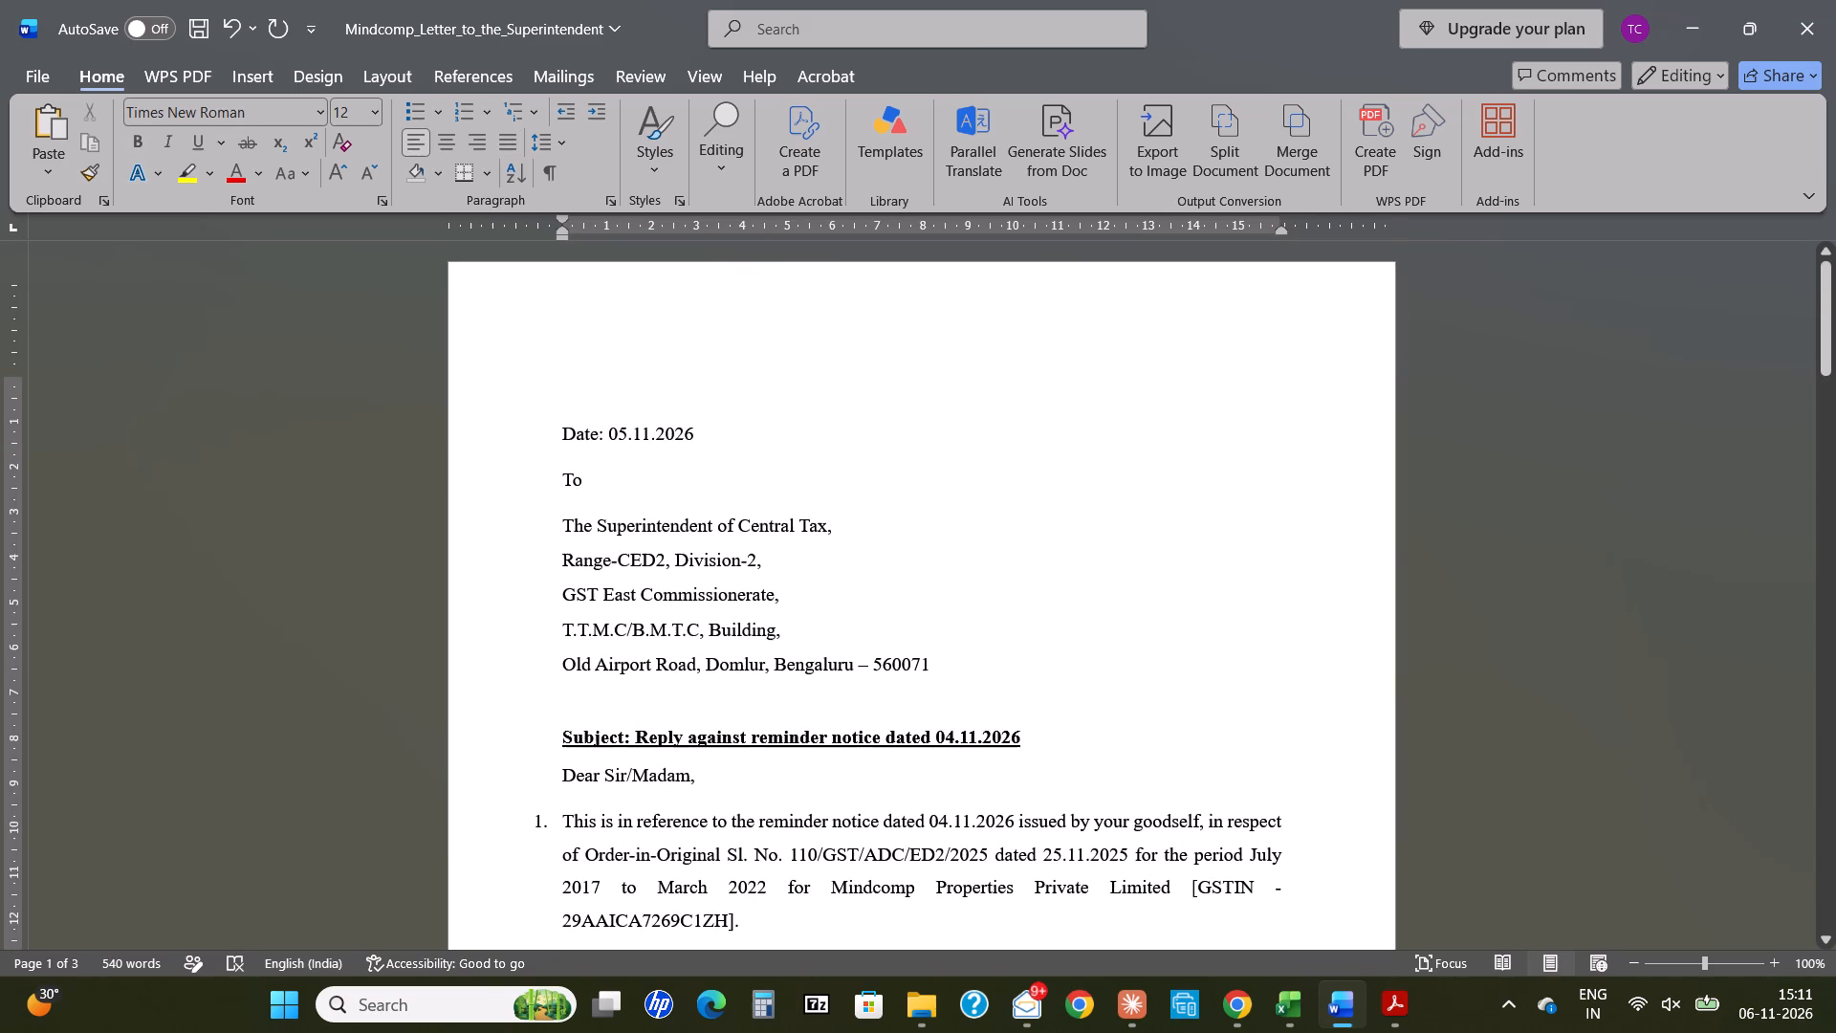
pyautogui.moveTo(964, 674); pyautogui.dragTo(959, 460)
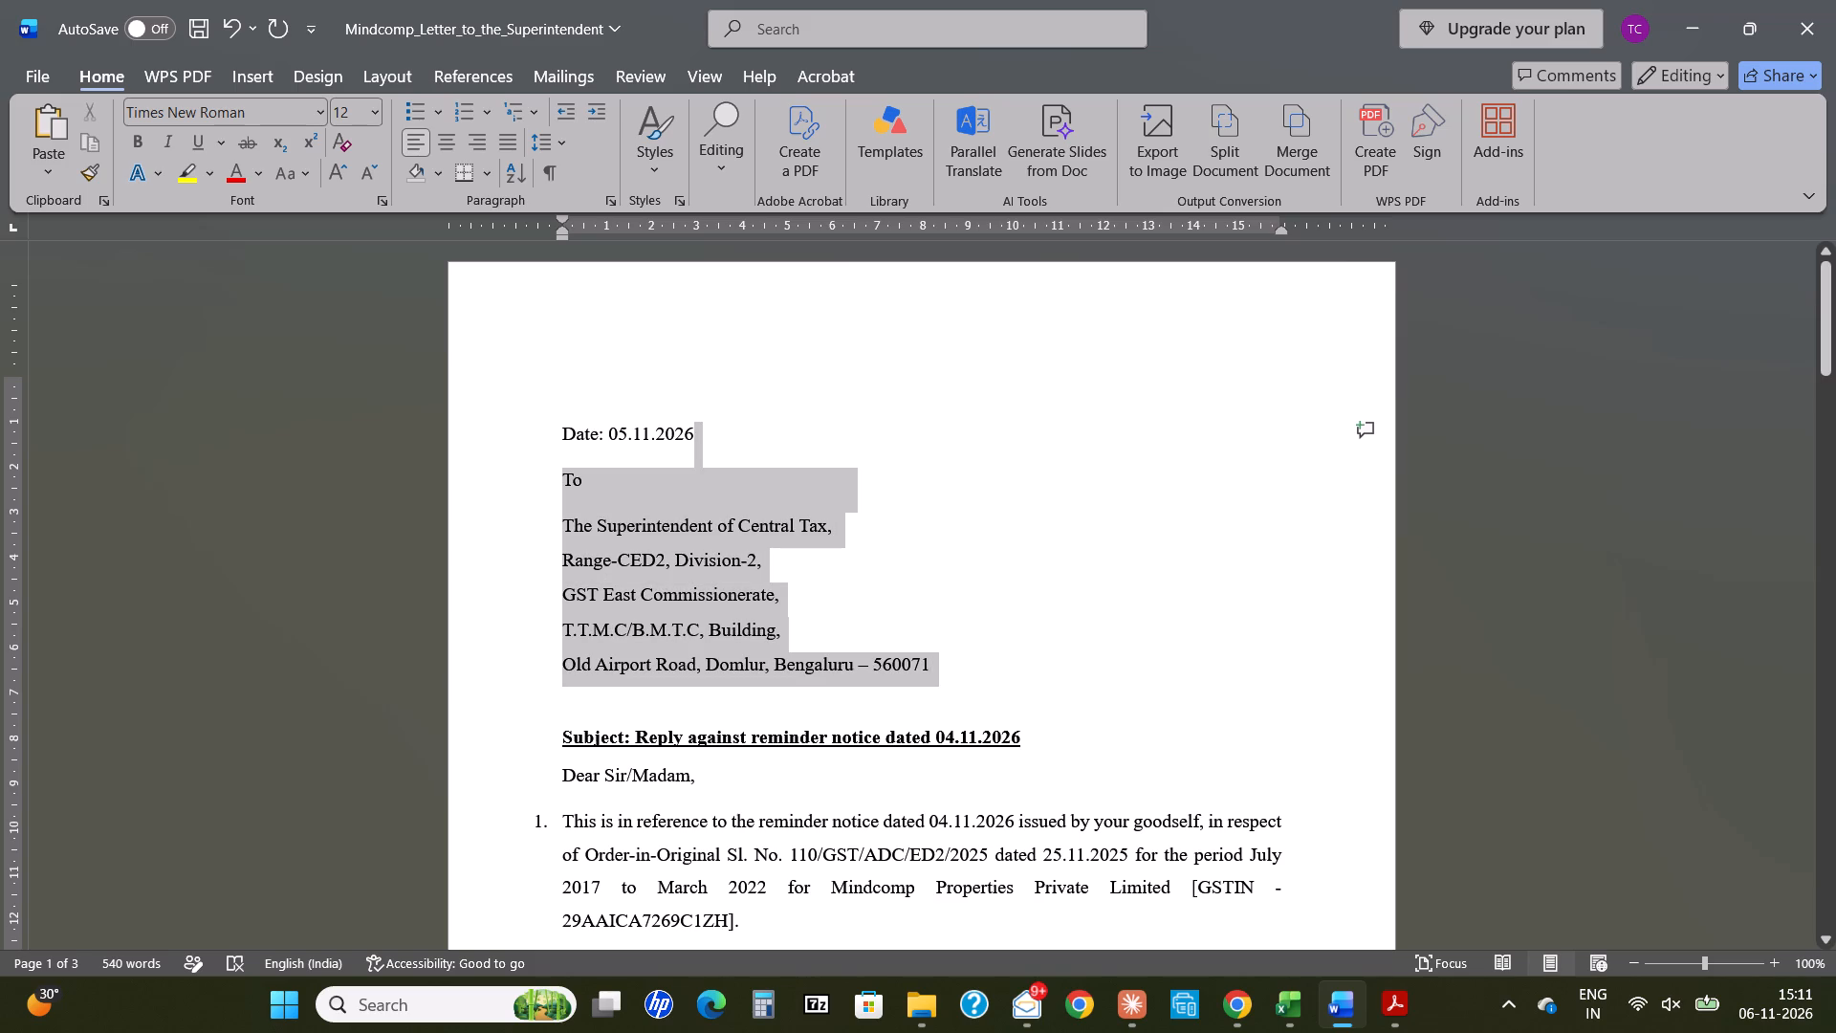
pyautogui.moveTo(959, 460); pyautogui.dragTo(503, 438)
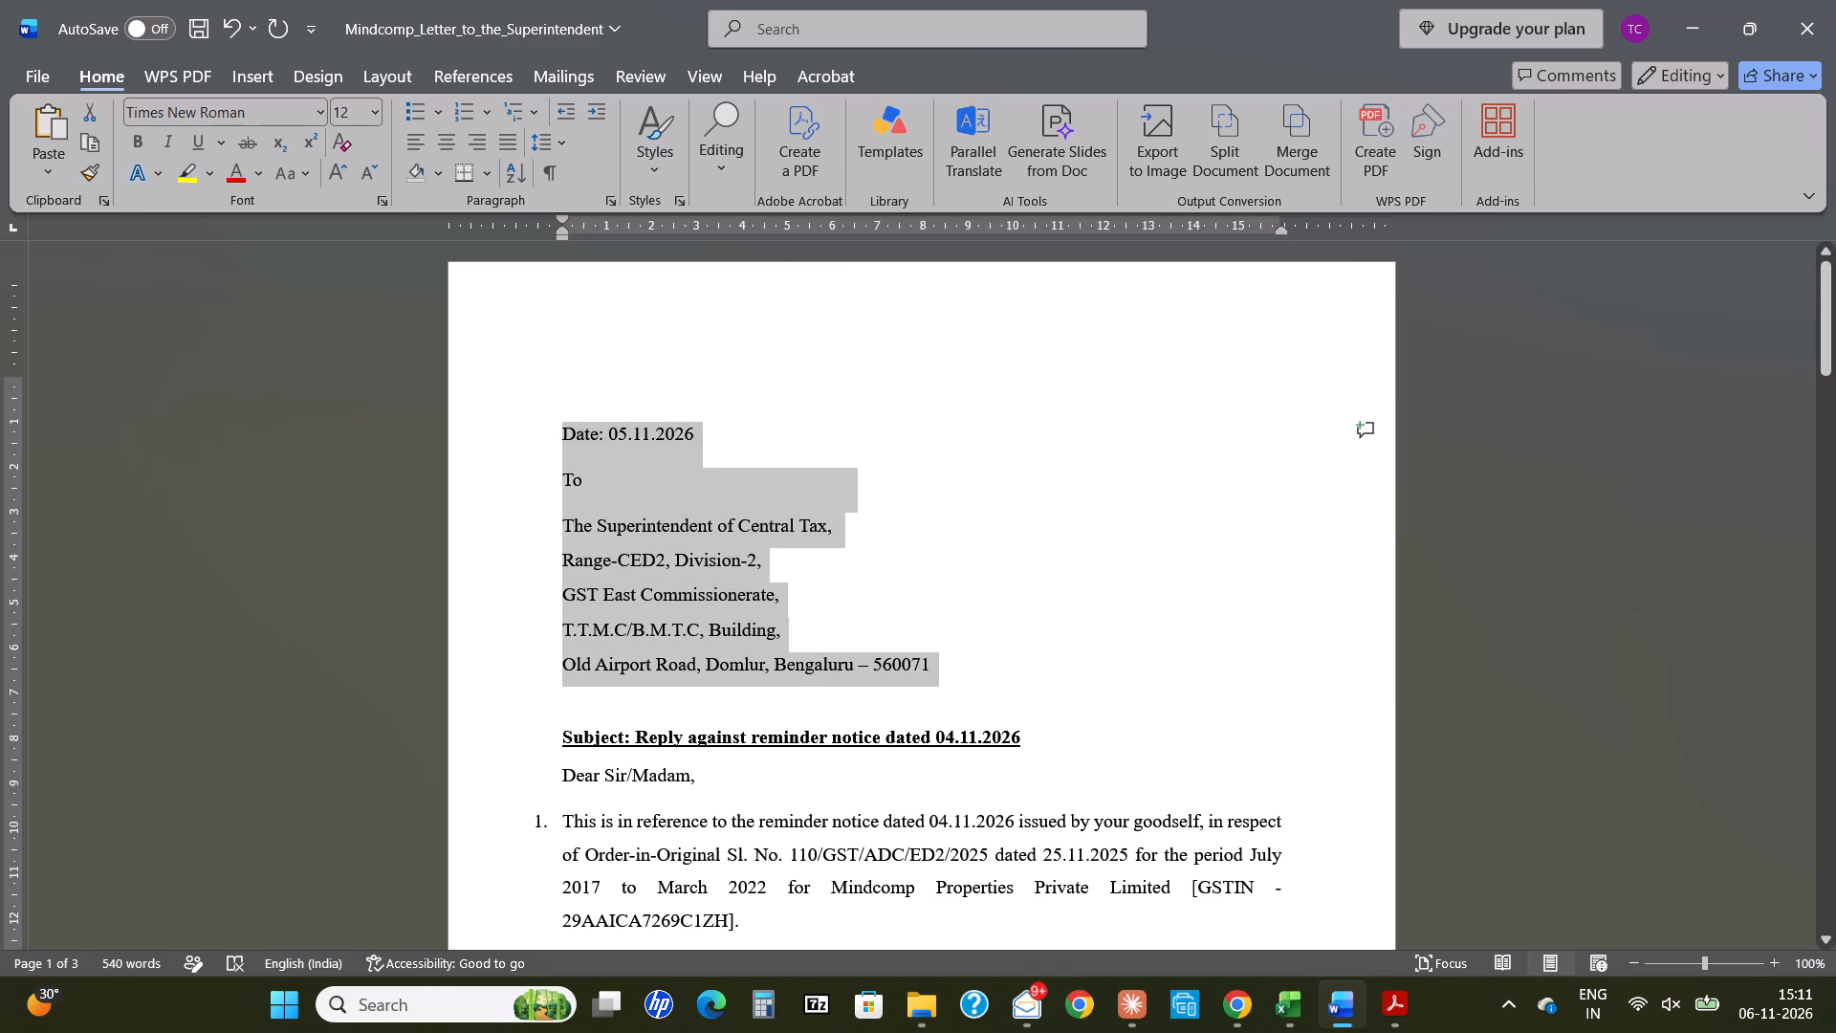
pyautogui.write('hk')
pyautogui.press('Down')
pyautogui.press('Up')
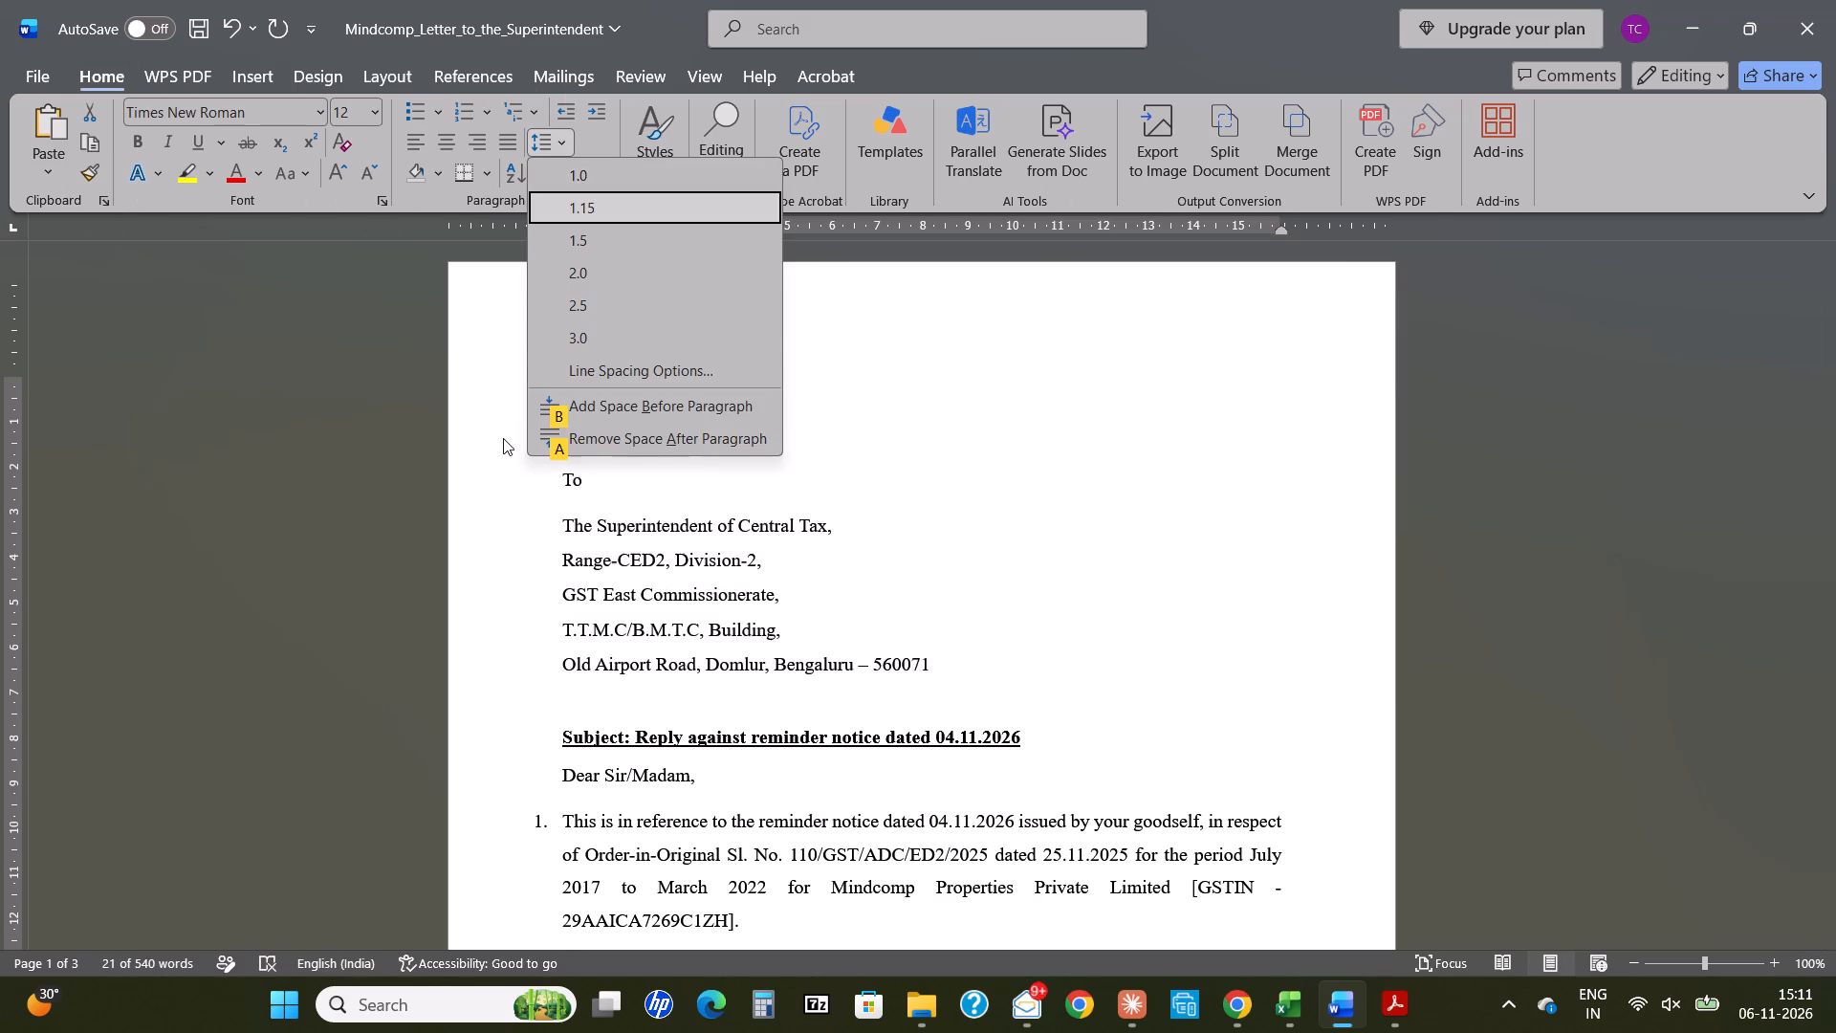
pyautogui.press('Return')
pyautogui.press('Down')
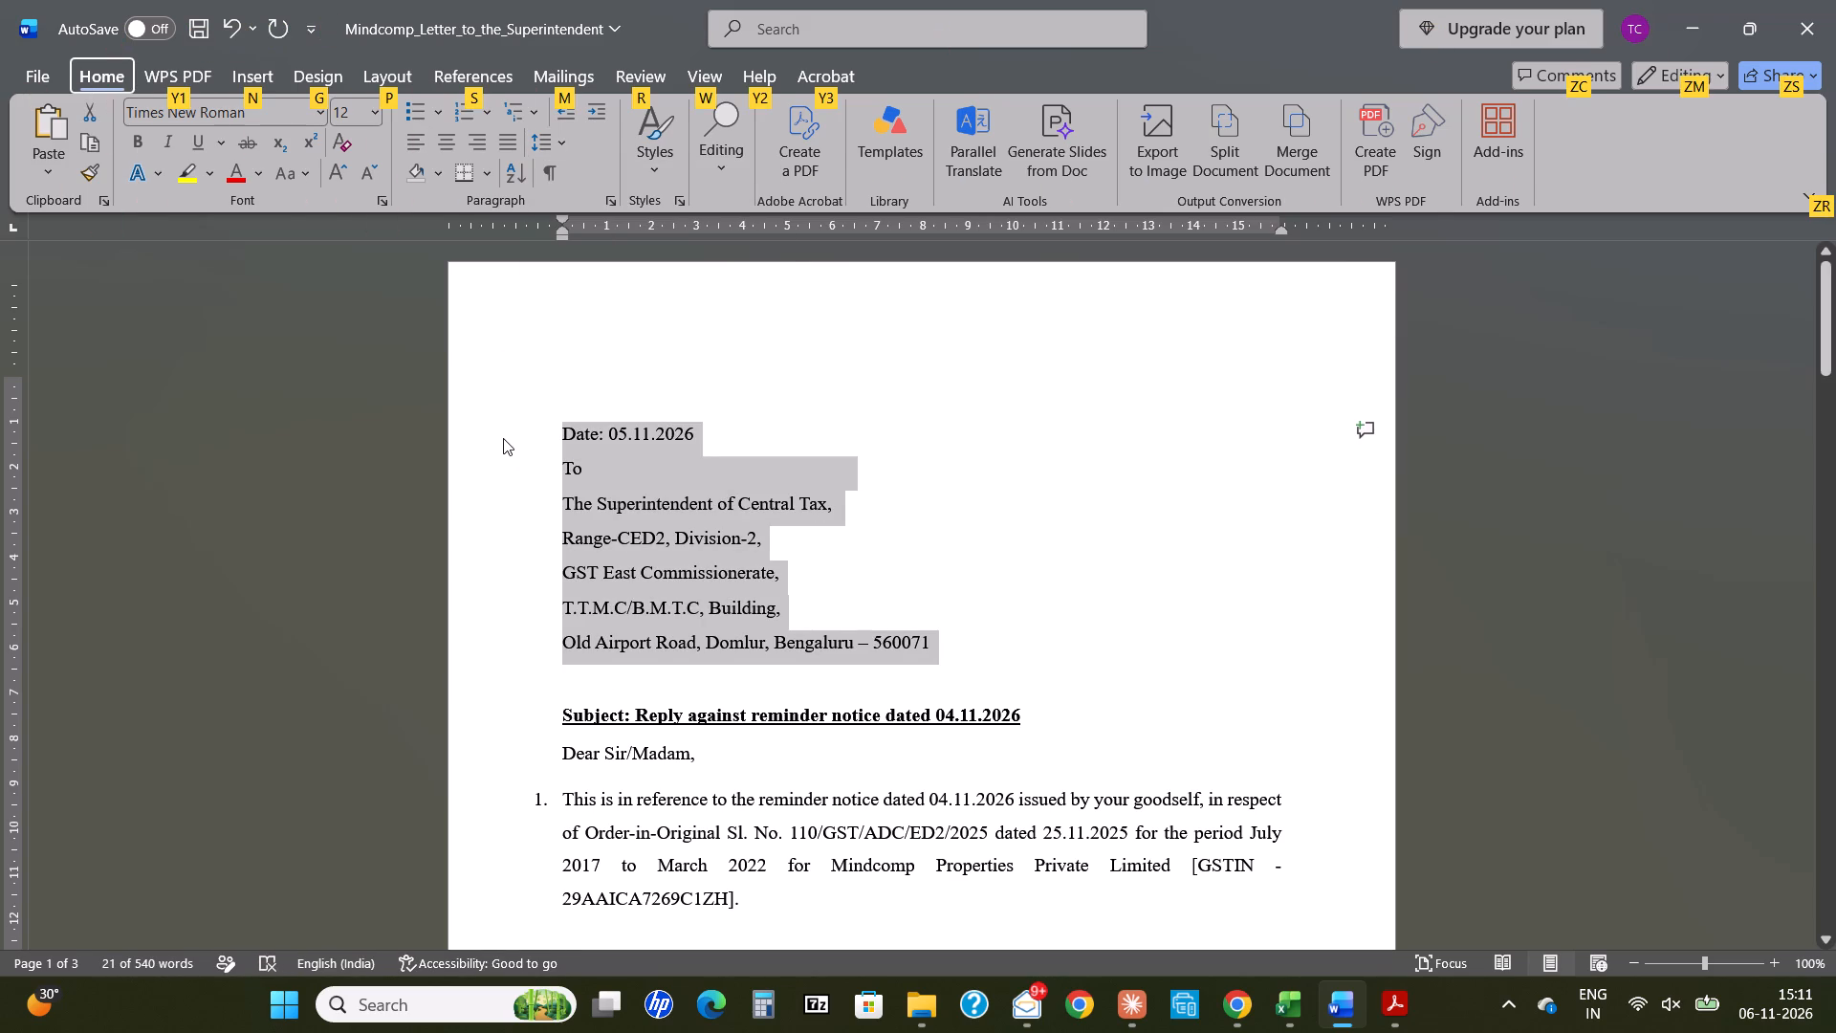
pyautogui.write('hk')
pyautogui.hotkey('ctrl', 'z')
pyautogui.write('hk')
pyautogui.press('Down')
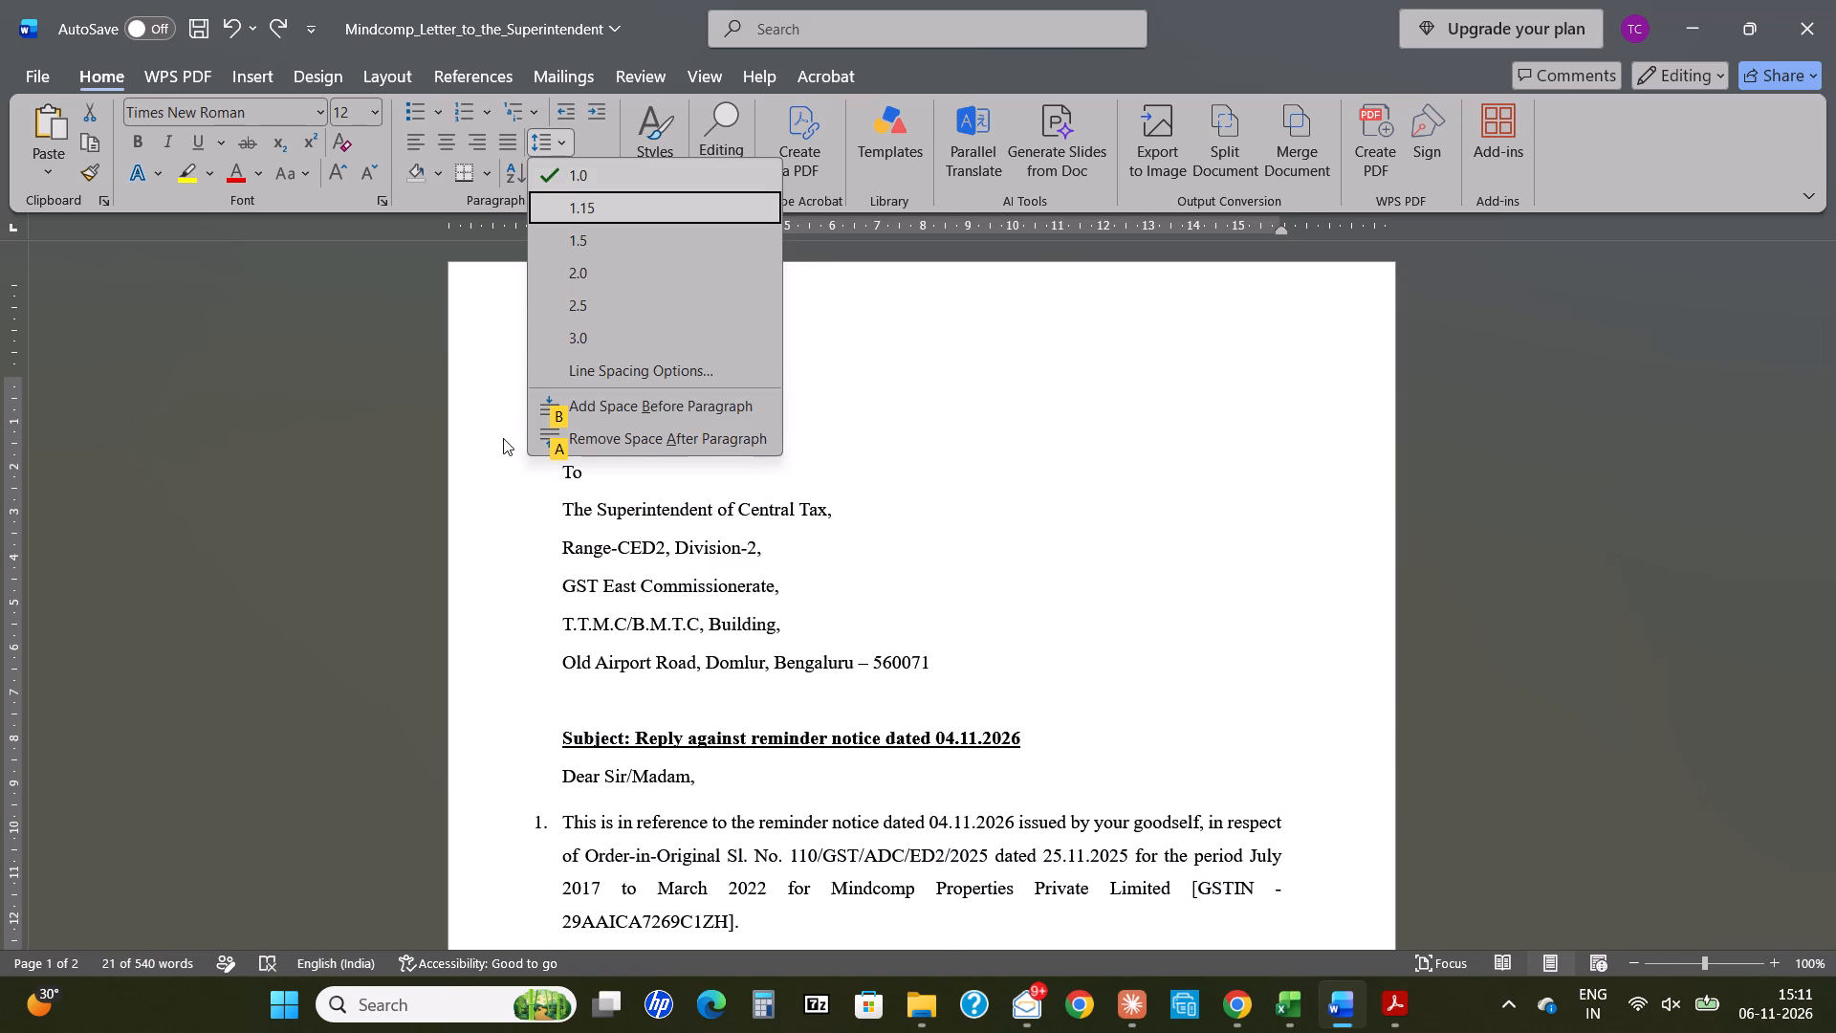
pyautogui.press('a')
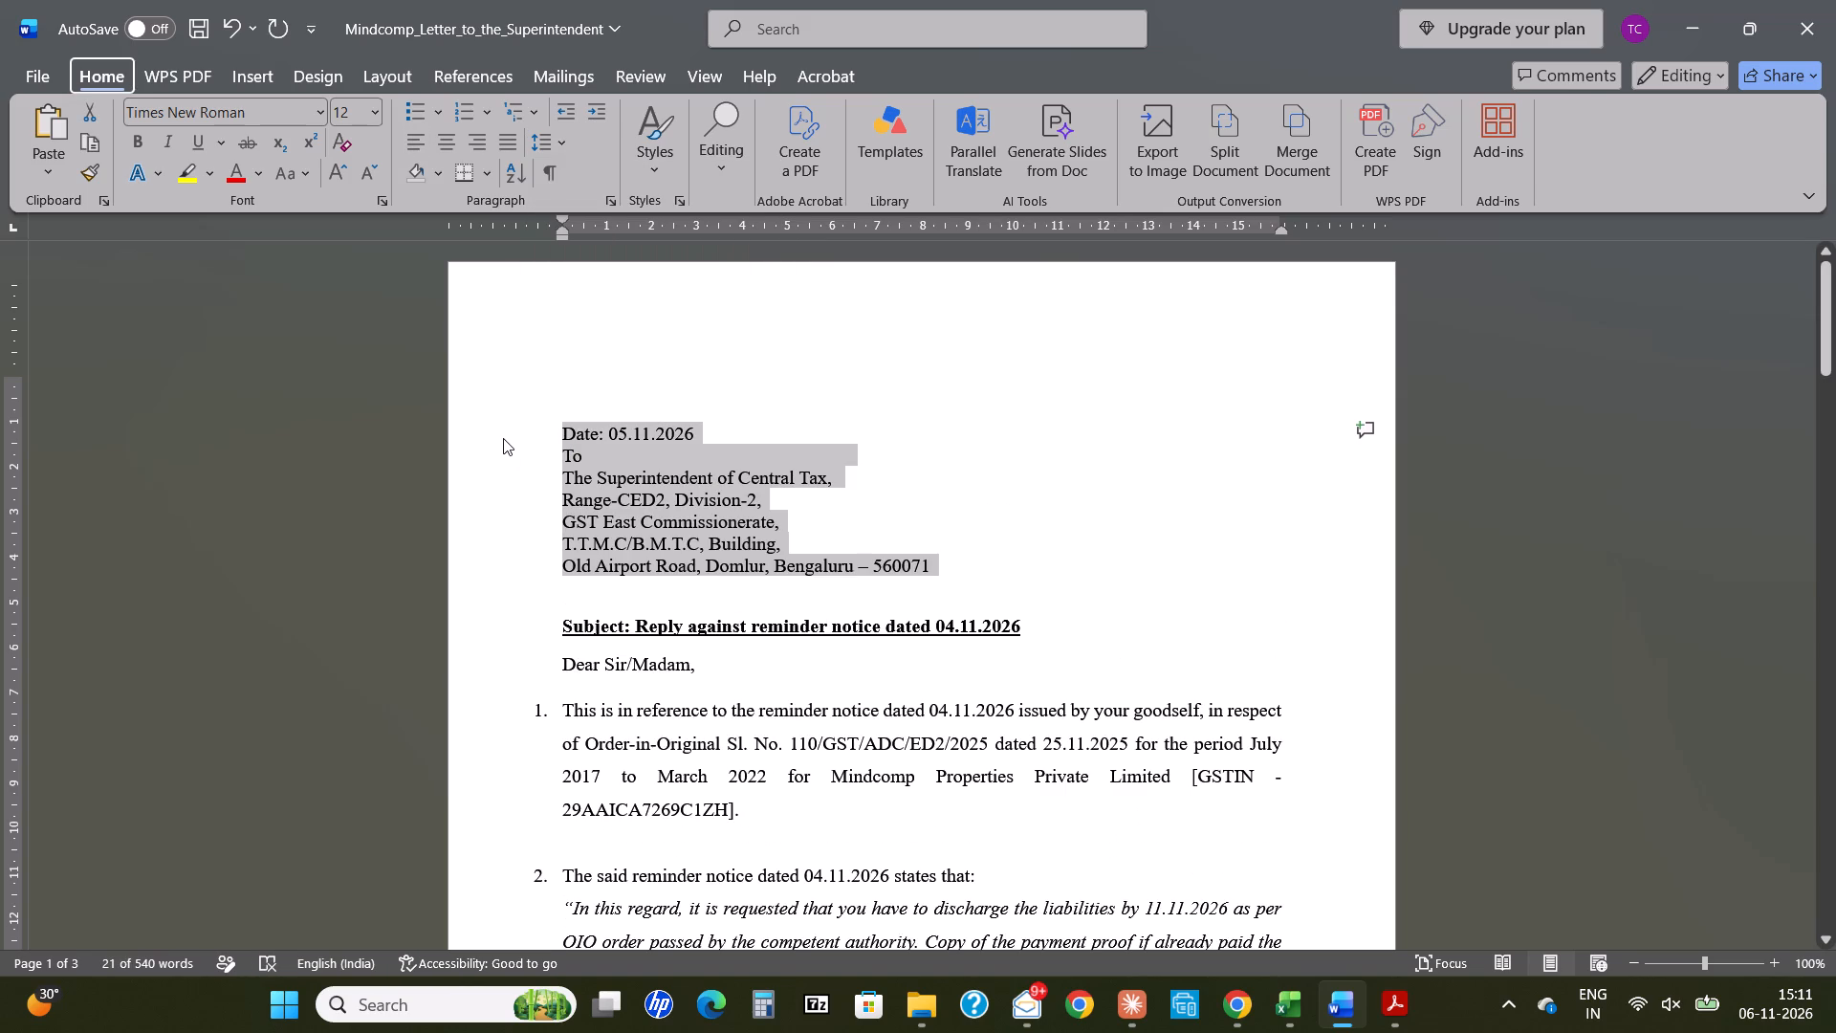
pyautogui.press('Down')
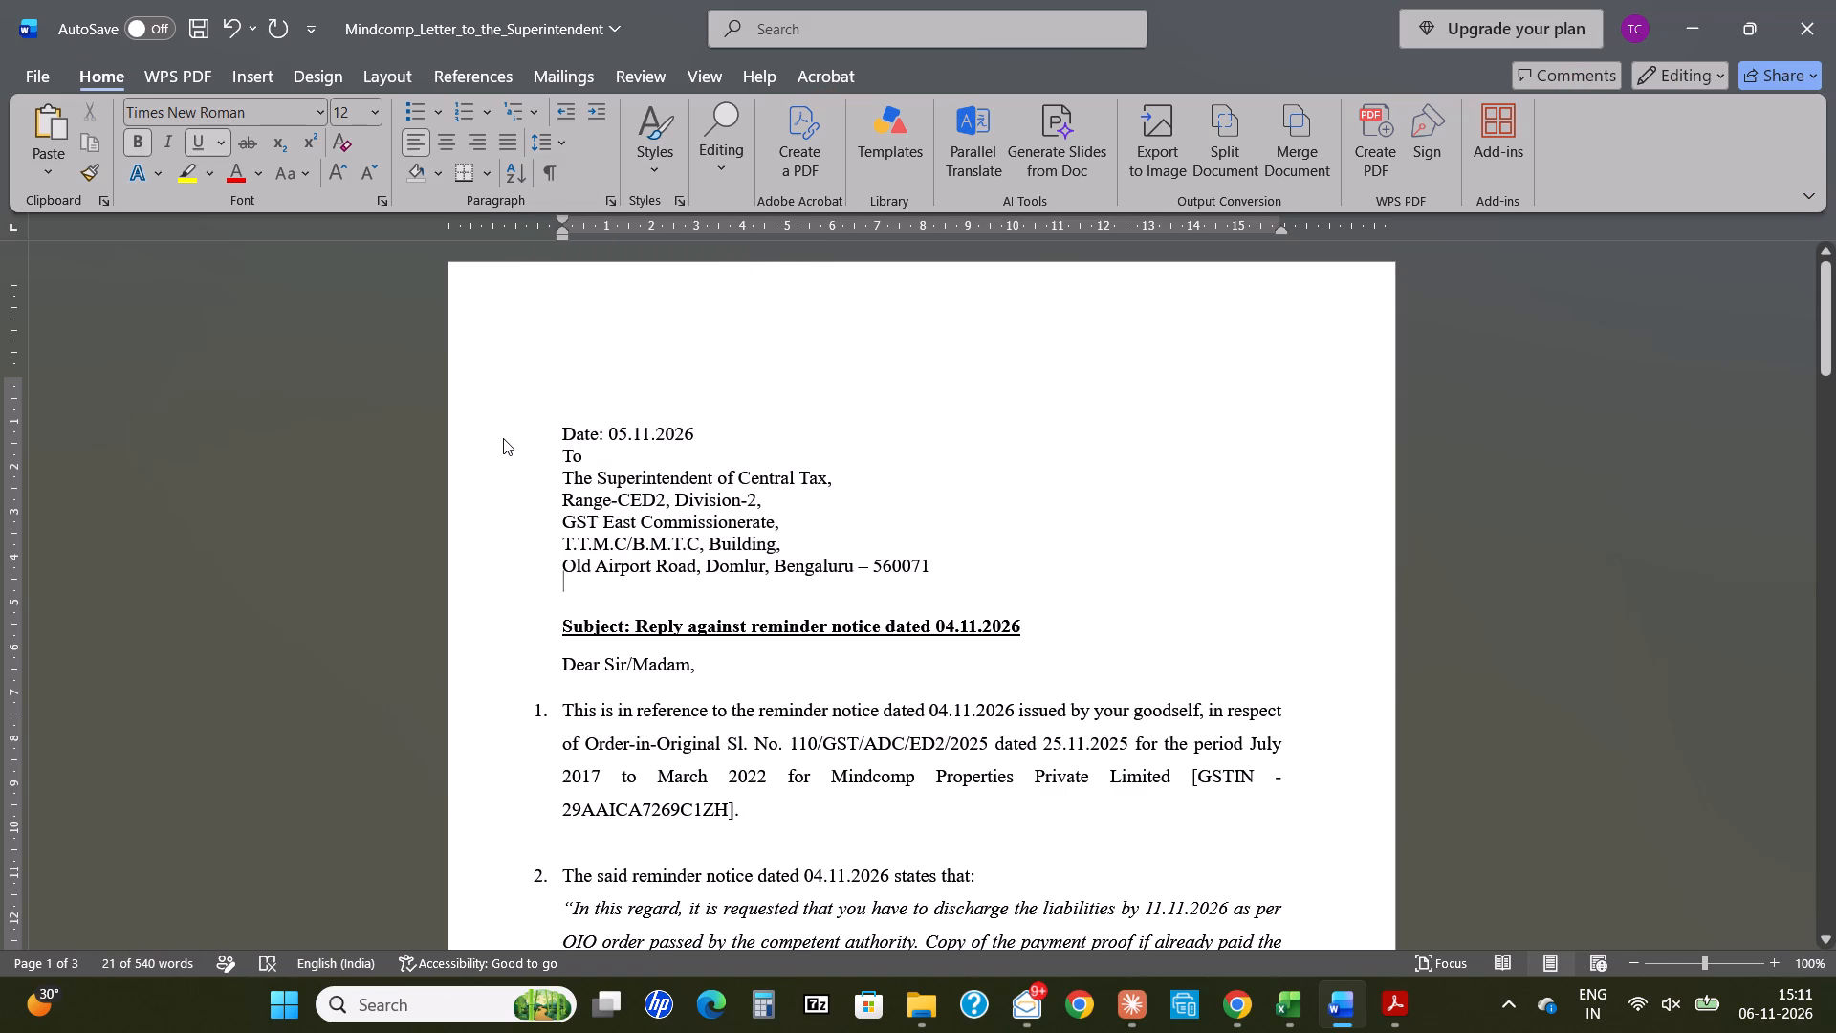
# Set the line spacing of the opening block, from the date through the address's last line, to 1.15.
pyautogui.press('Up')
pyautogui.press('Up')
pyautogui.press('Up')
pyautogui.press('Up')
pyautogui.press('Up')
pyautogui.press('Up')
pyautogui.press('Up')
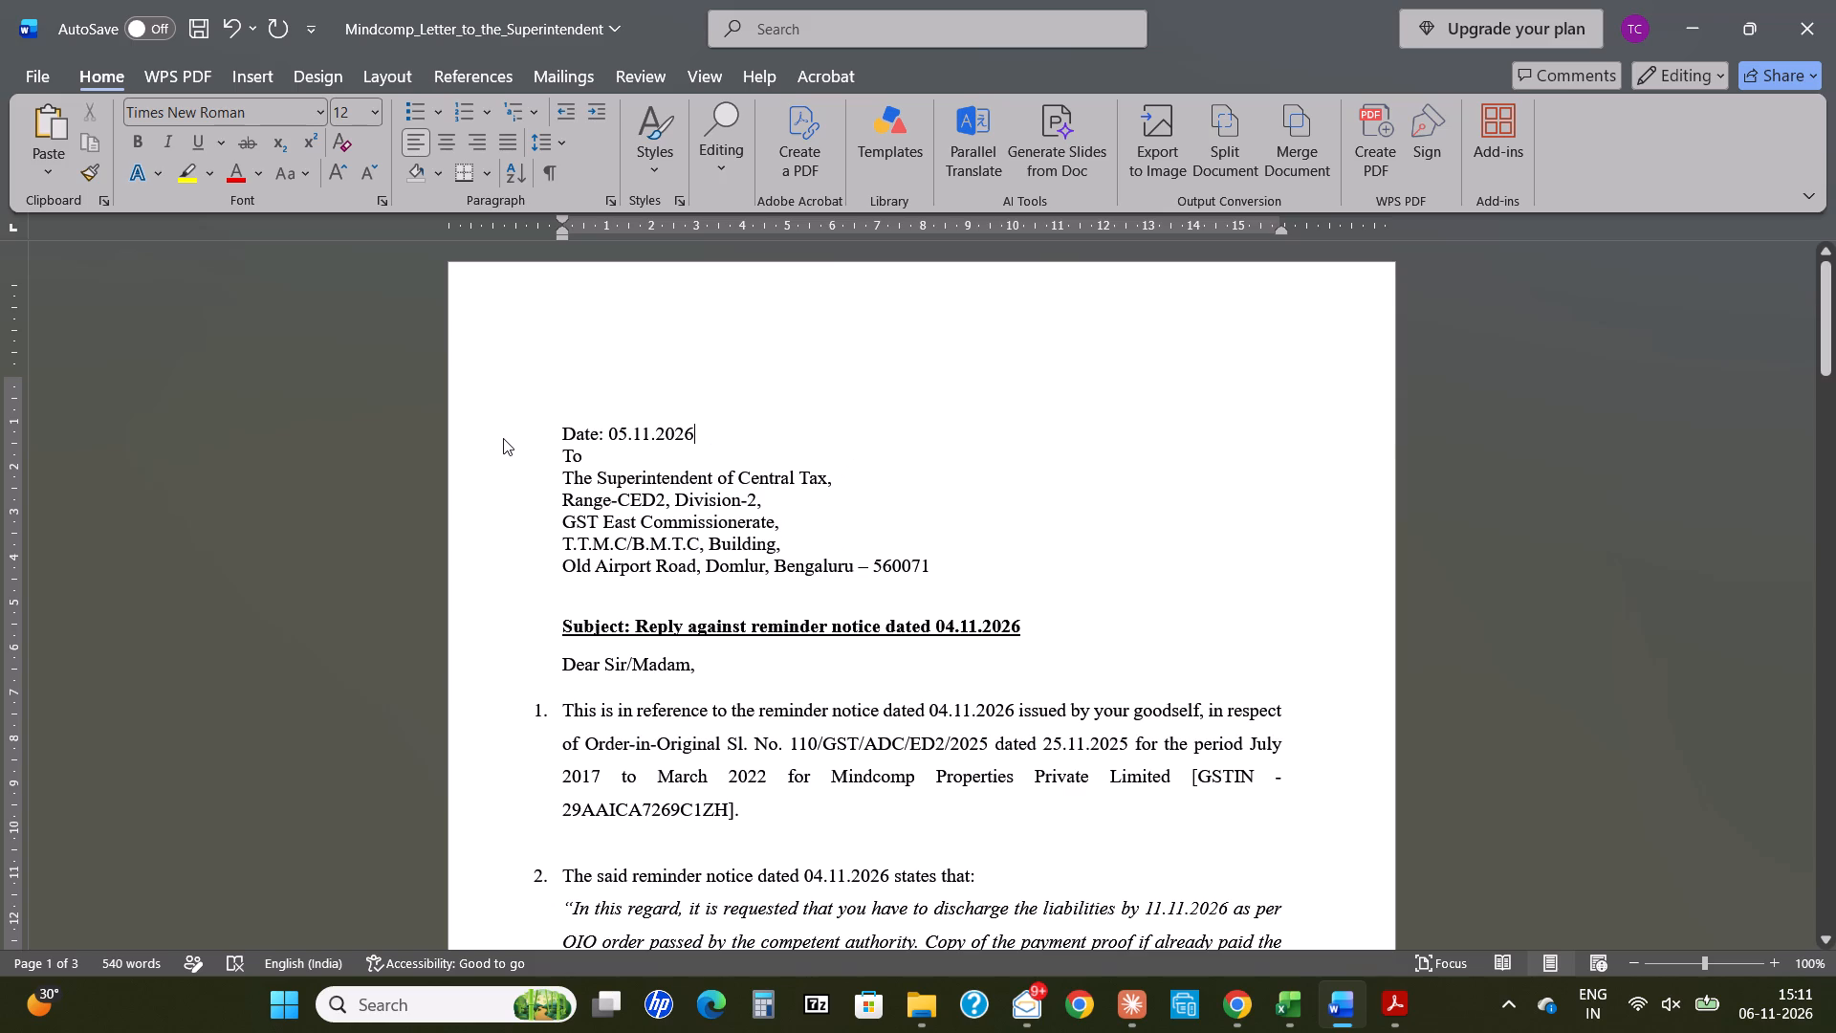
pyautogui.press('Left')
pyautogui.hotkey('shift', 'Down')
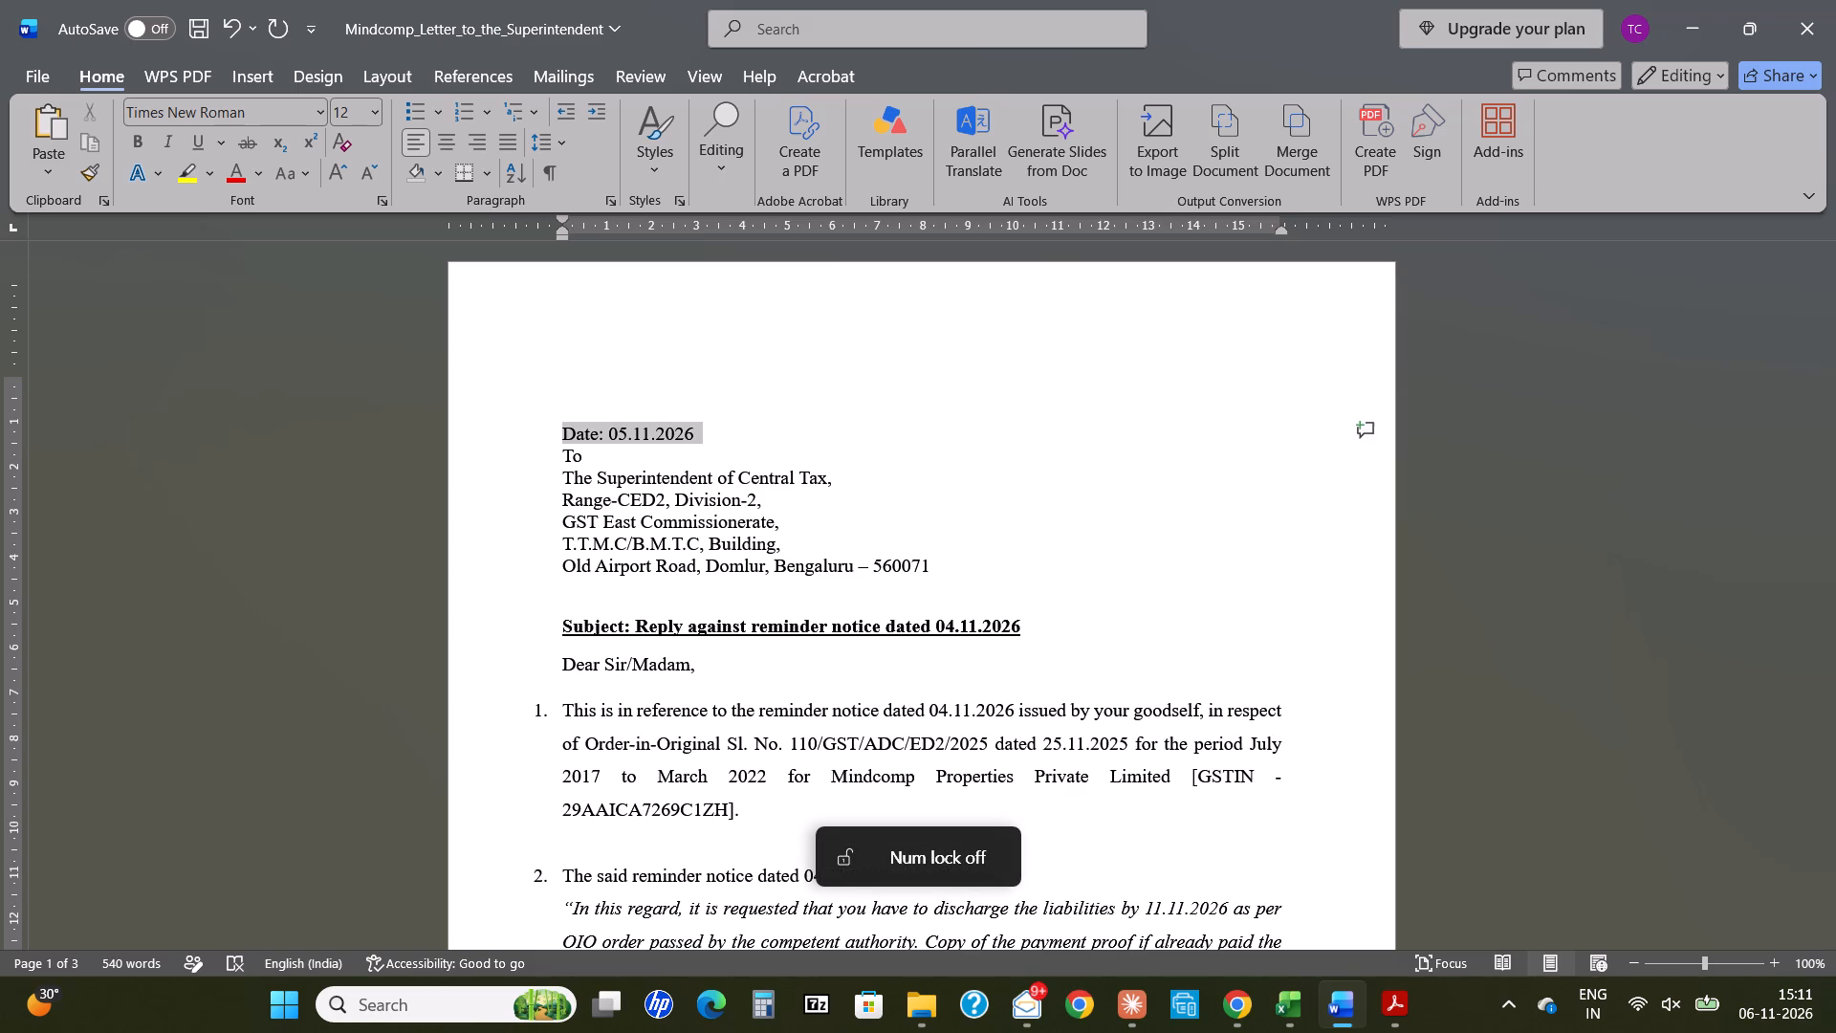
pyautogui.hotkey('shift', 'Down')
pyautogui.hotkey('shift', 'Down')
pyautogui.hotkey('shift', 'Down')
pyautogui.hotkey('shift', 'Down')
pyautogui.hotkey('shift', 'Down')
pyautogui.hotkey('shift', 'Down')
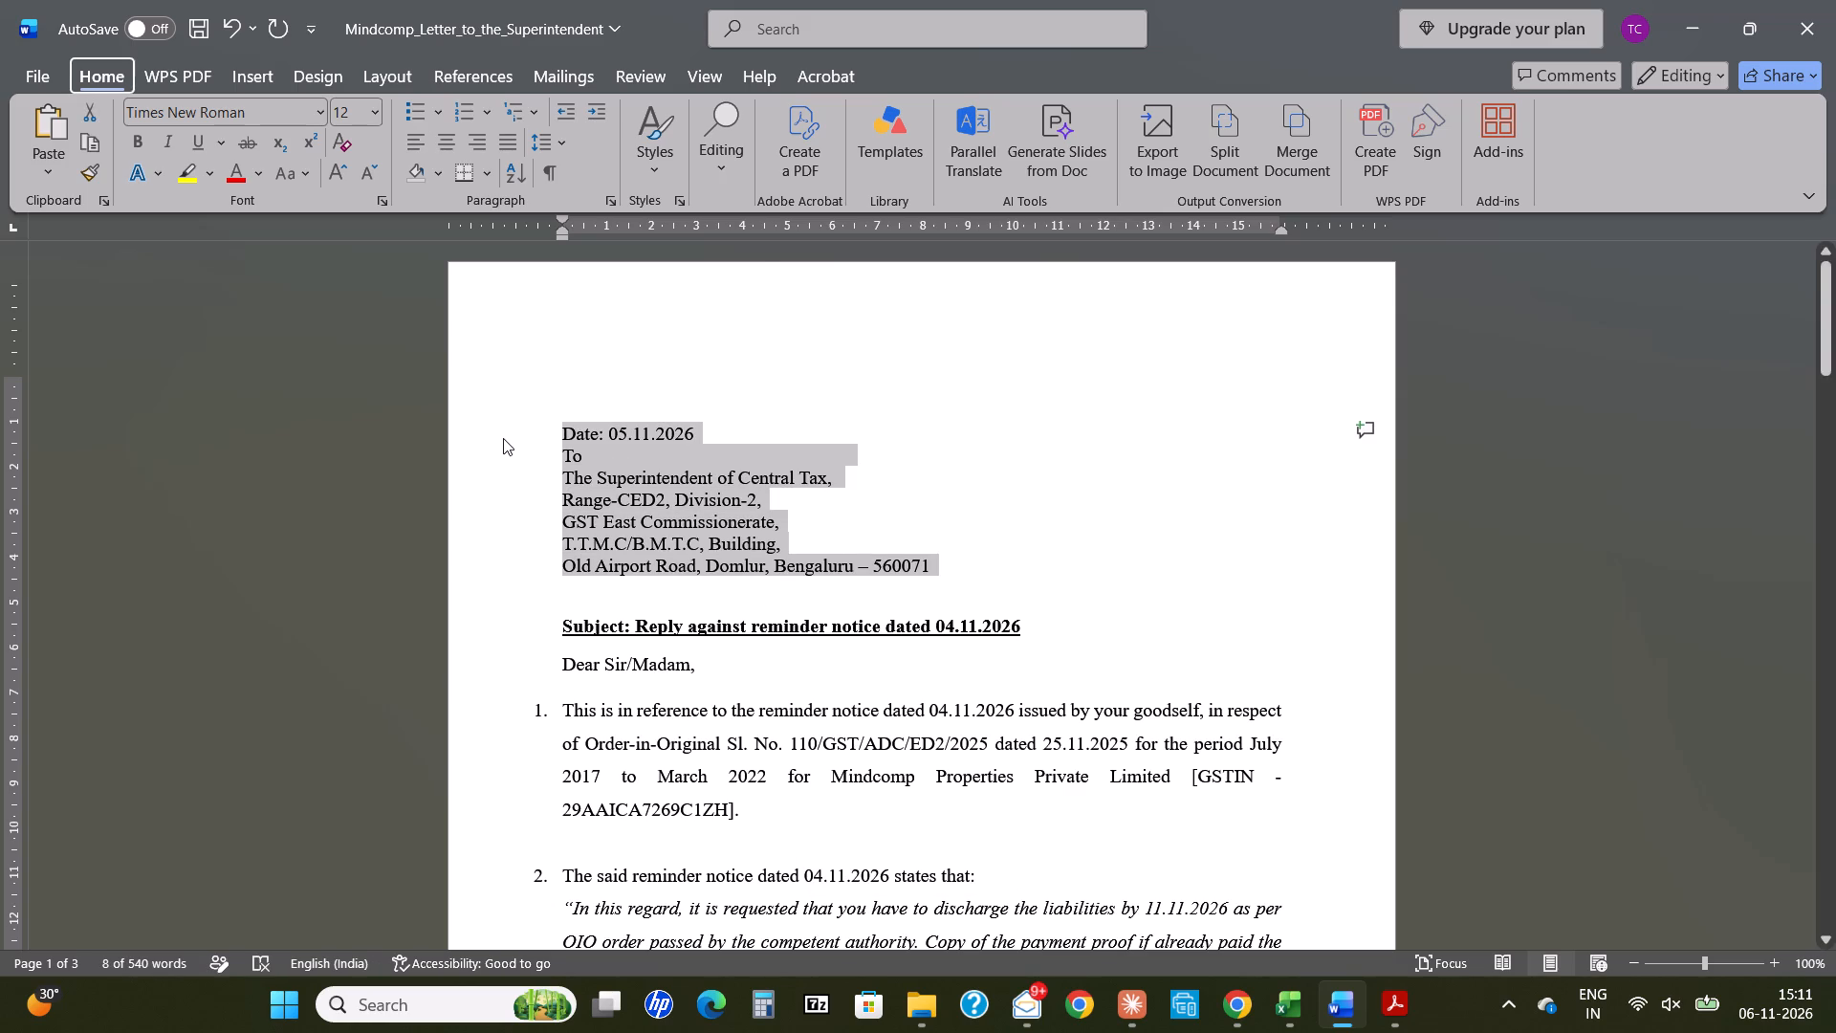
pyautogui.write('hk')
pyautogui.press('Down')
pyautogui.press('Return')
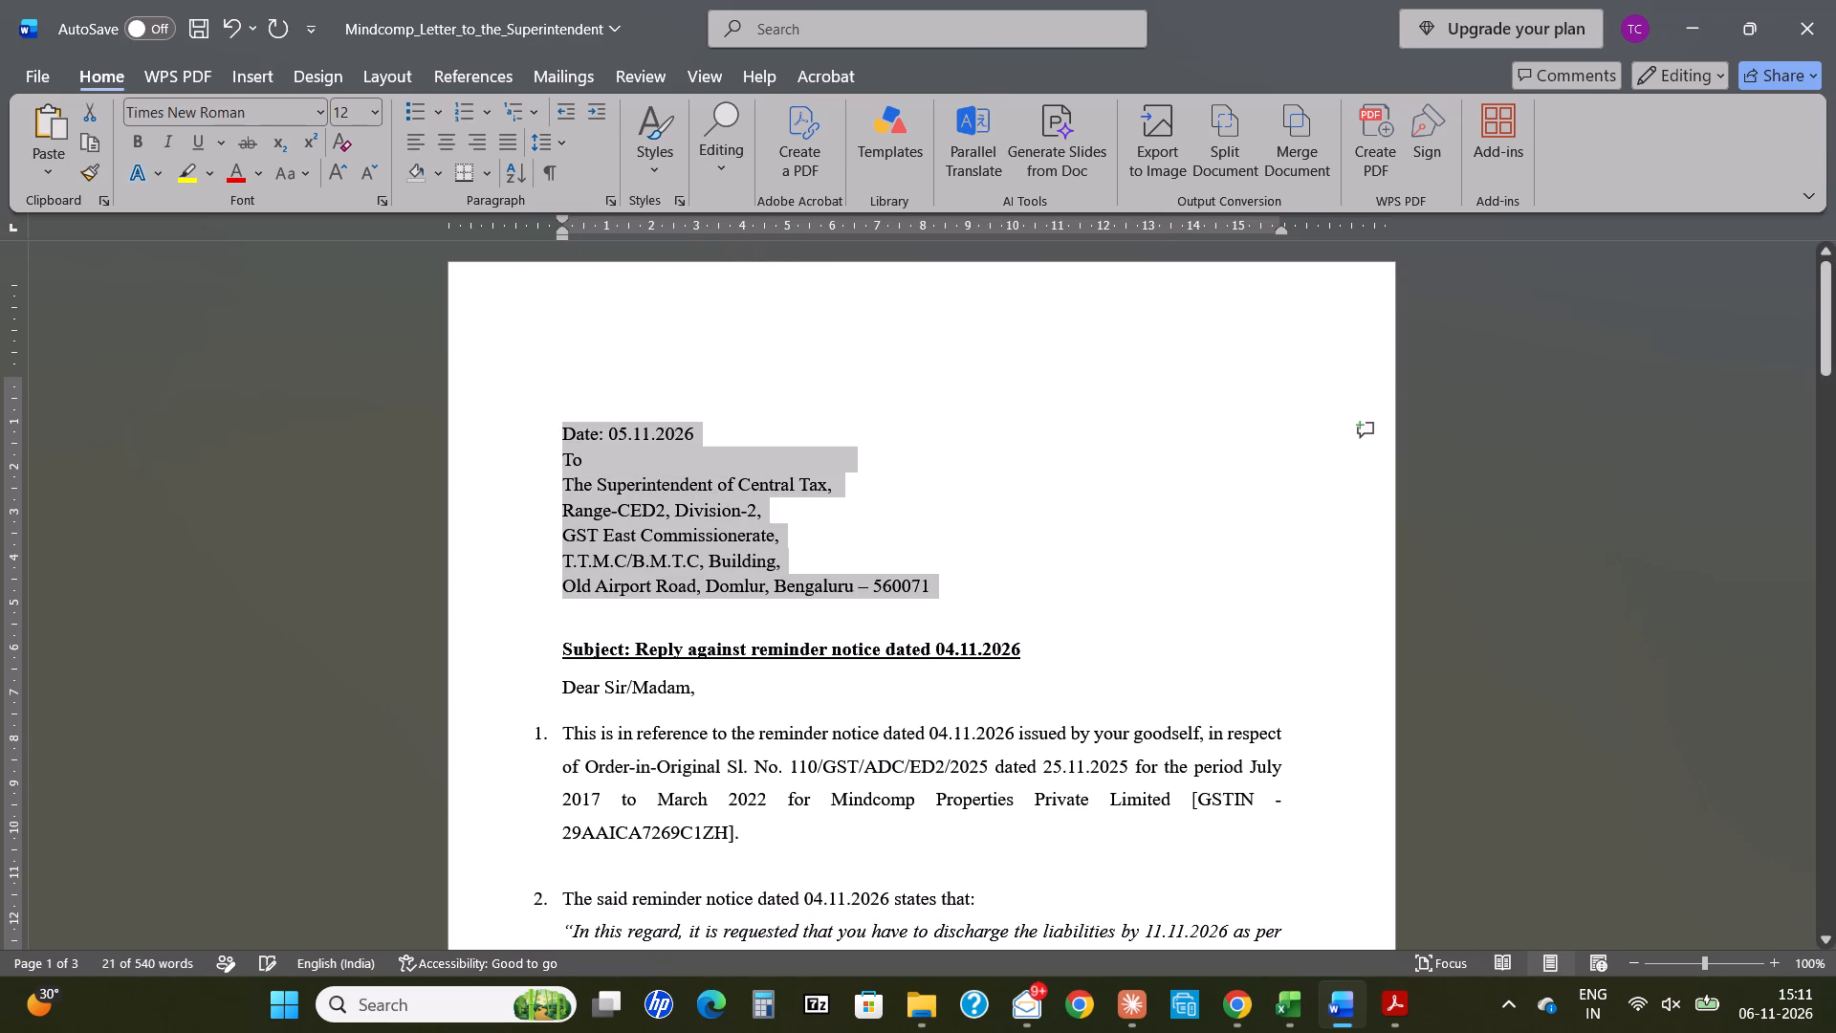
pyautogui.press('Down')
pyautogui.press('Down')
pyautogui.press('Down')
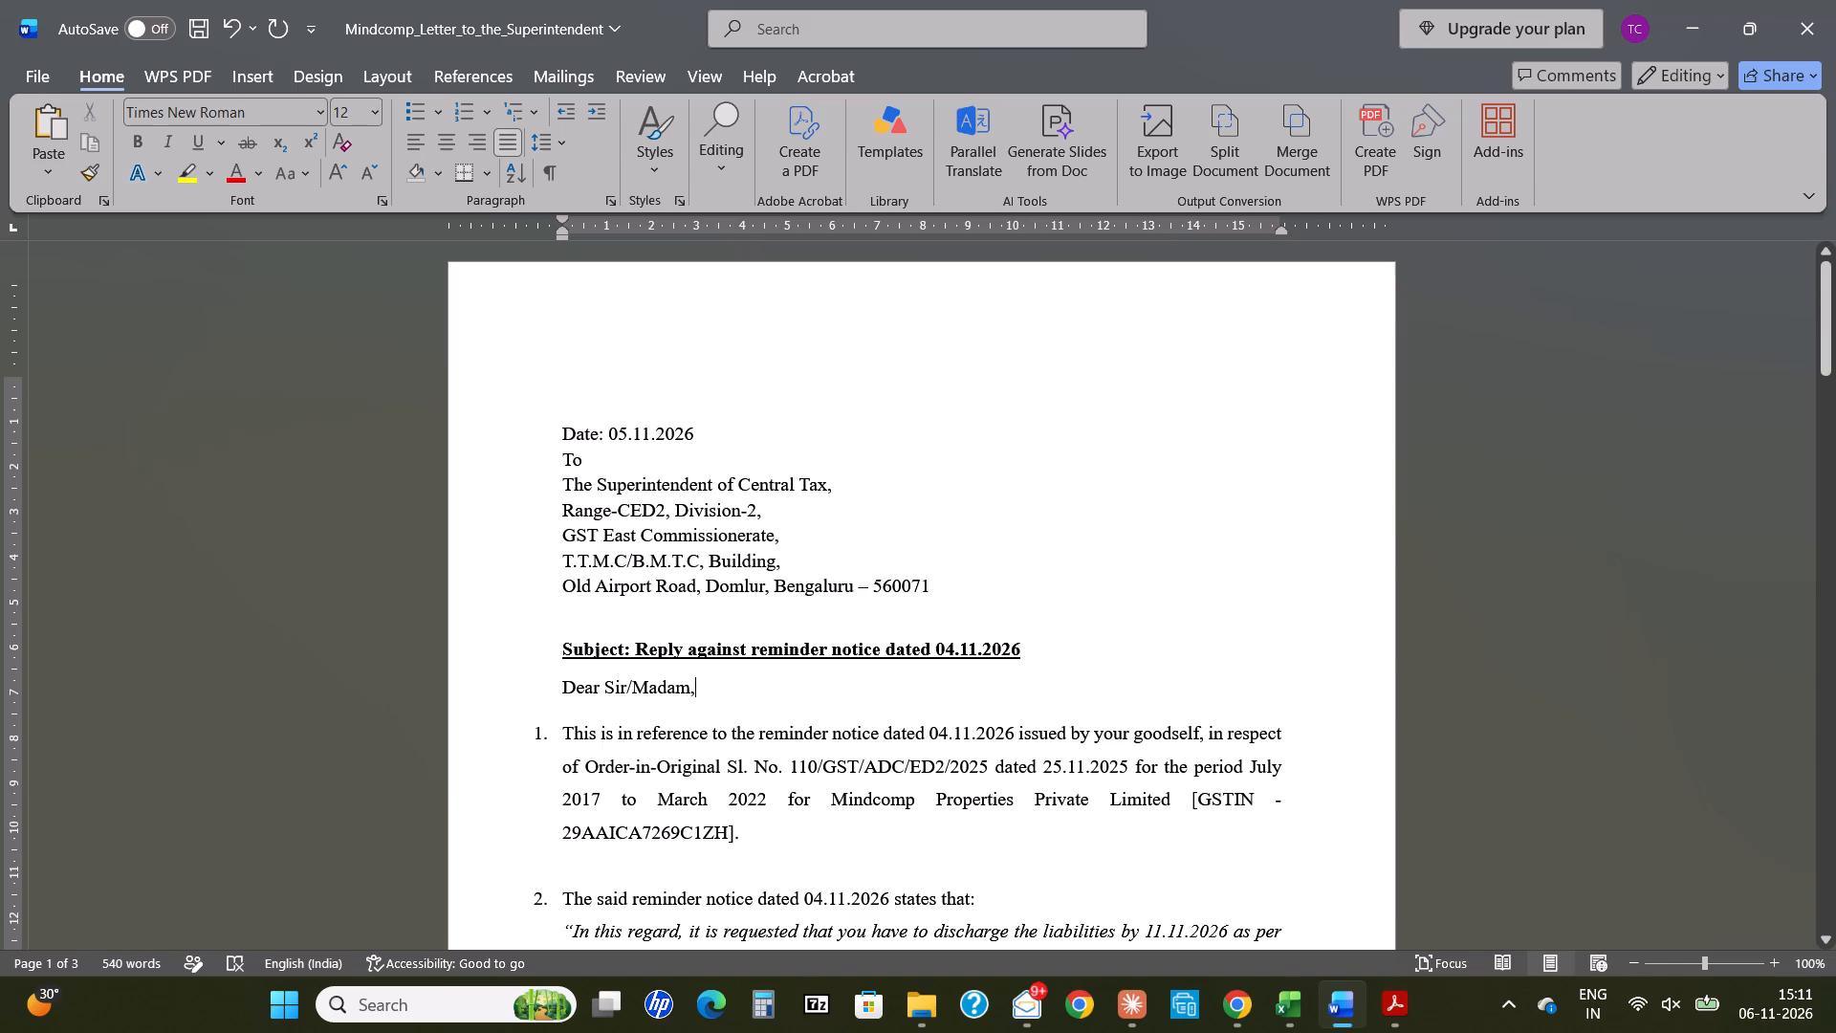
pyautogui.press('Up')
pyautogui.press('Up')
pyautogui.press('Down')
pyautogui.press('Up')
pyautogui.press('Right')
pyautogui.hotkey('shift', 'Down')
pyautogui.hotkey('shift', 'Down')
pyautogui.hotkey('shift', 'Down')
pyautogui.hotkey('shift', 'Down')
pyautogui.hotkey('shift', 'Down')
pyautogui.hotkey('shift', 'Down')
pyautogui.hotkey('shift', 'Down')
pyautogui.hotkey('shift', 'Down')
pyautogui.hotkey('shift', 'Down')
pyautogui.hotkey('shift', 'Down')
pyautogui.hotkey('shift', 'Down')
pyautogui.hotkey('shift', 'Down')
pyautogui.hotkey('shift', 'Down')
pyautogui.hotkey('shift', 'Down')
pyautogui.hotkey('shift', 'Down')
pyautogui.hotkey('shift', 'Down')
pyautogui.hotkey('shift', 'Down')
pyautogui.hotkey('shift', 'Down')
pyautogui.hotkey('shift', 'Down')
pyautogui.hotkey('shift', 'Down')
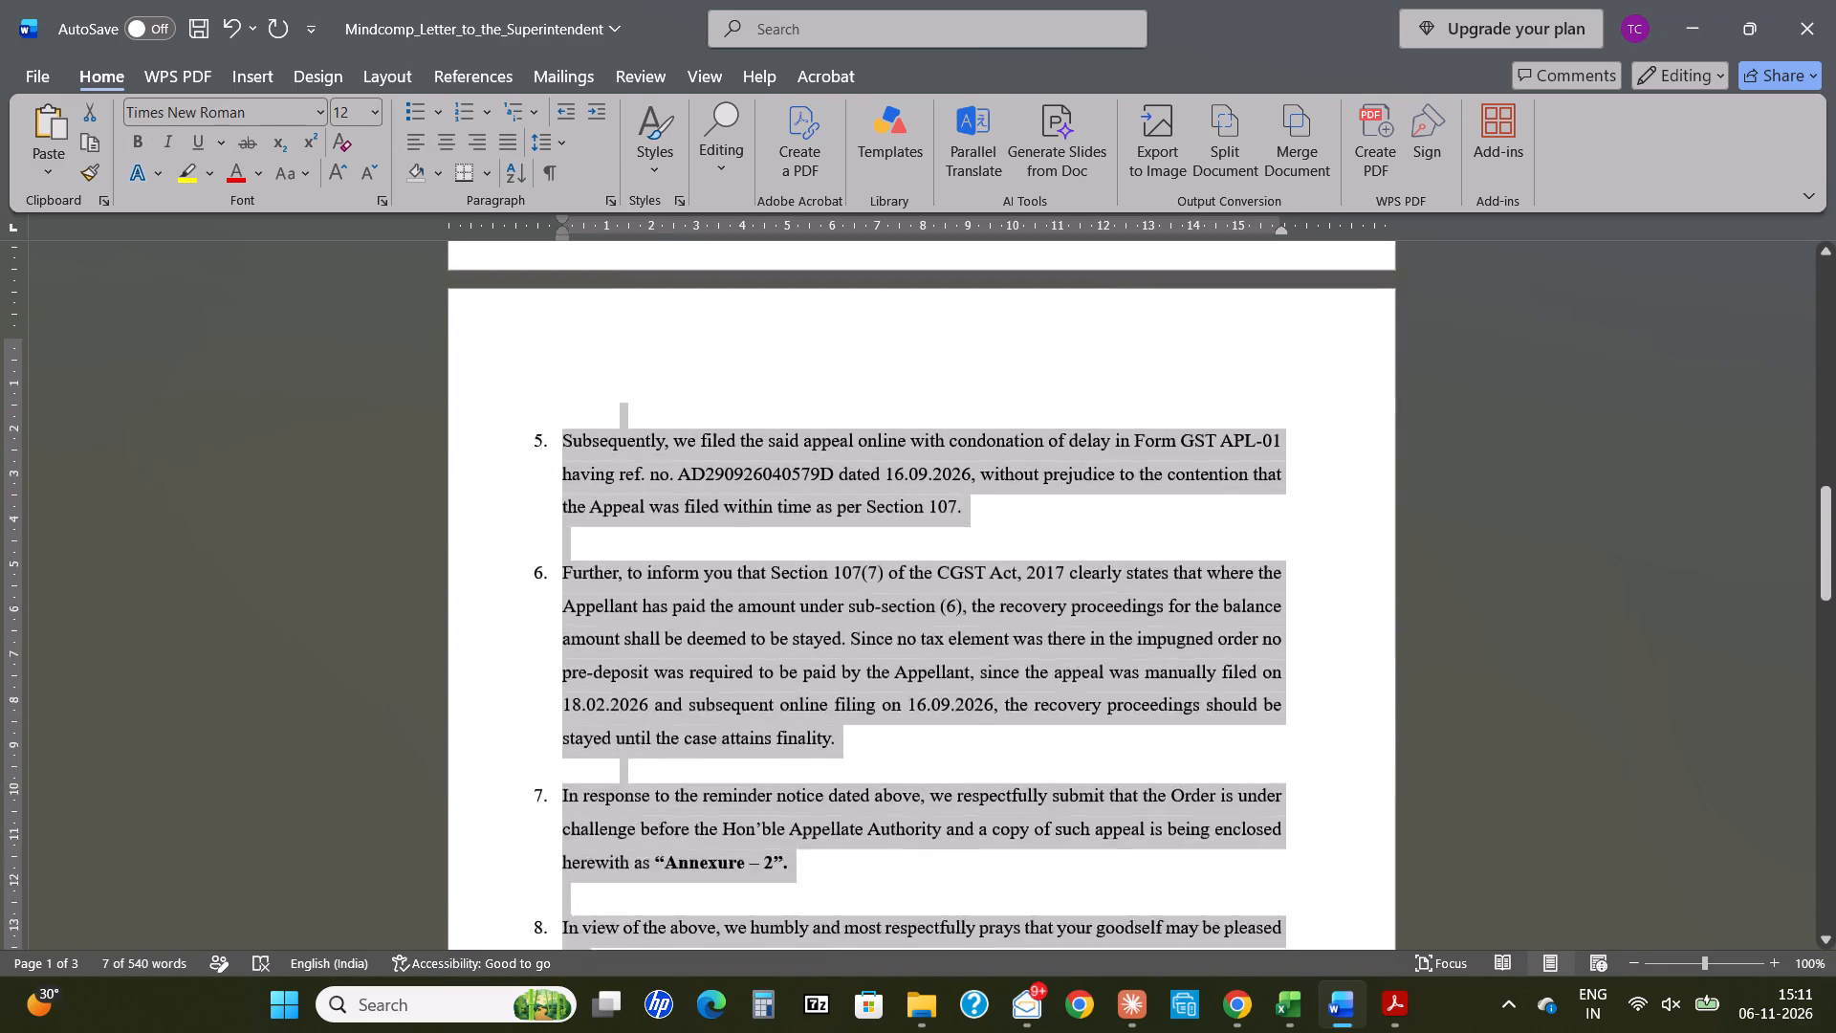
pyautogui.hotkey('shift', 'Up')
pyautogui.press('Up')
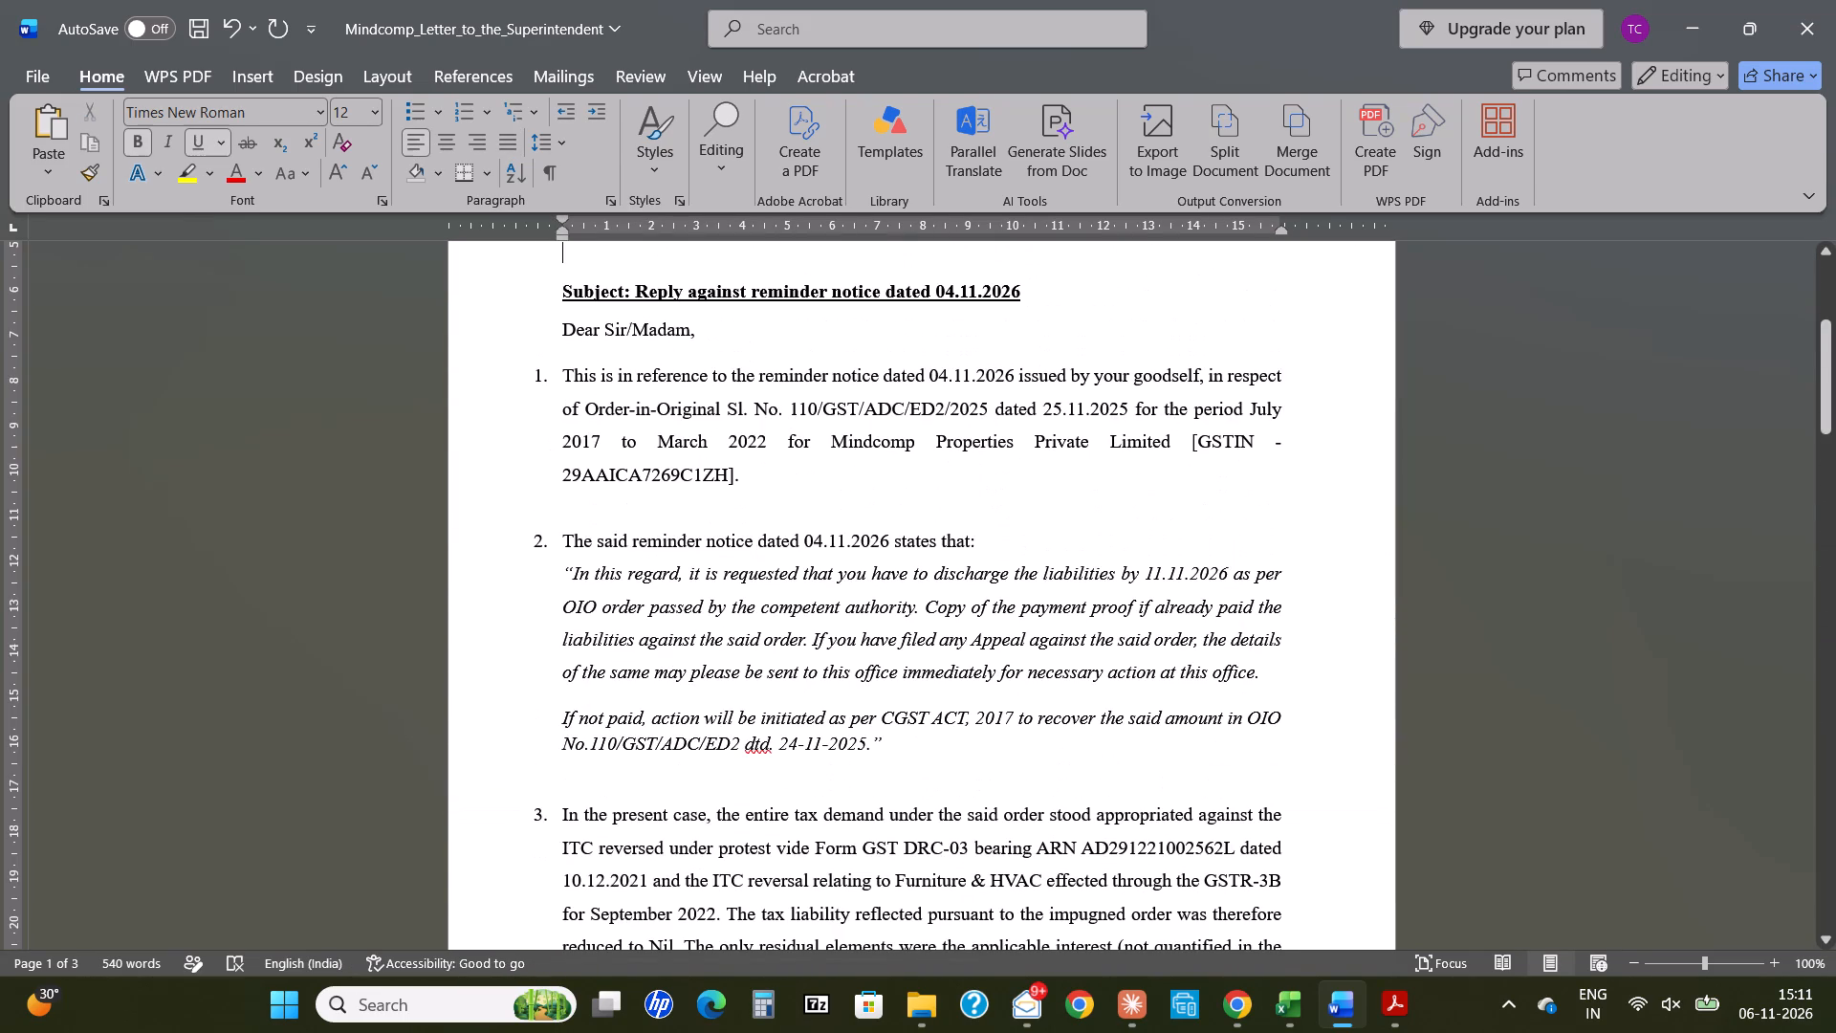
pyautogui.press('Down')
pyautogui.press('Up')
# Delete the blank line above "Date: 05.11.2026" at the start of the letter.
pyautogui.scroll(5, 503, 438)
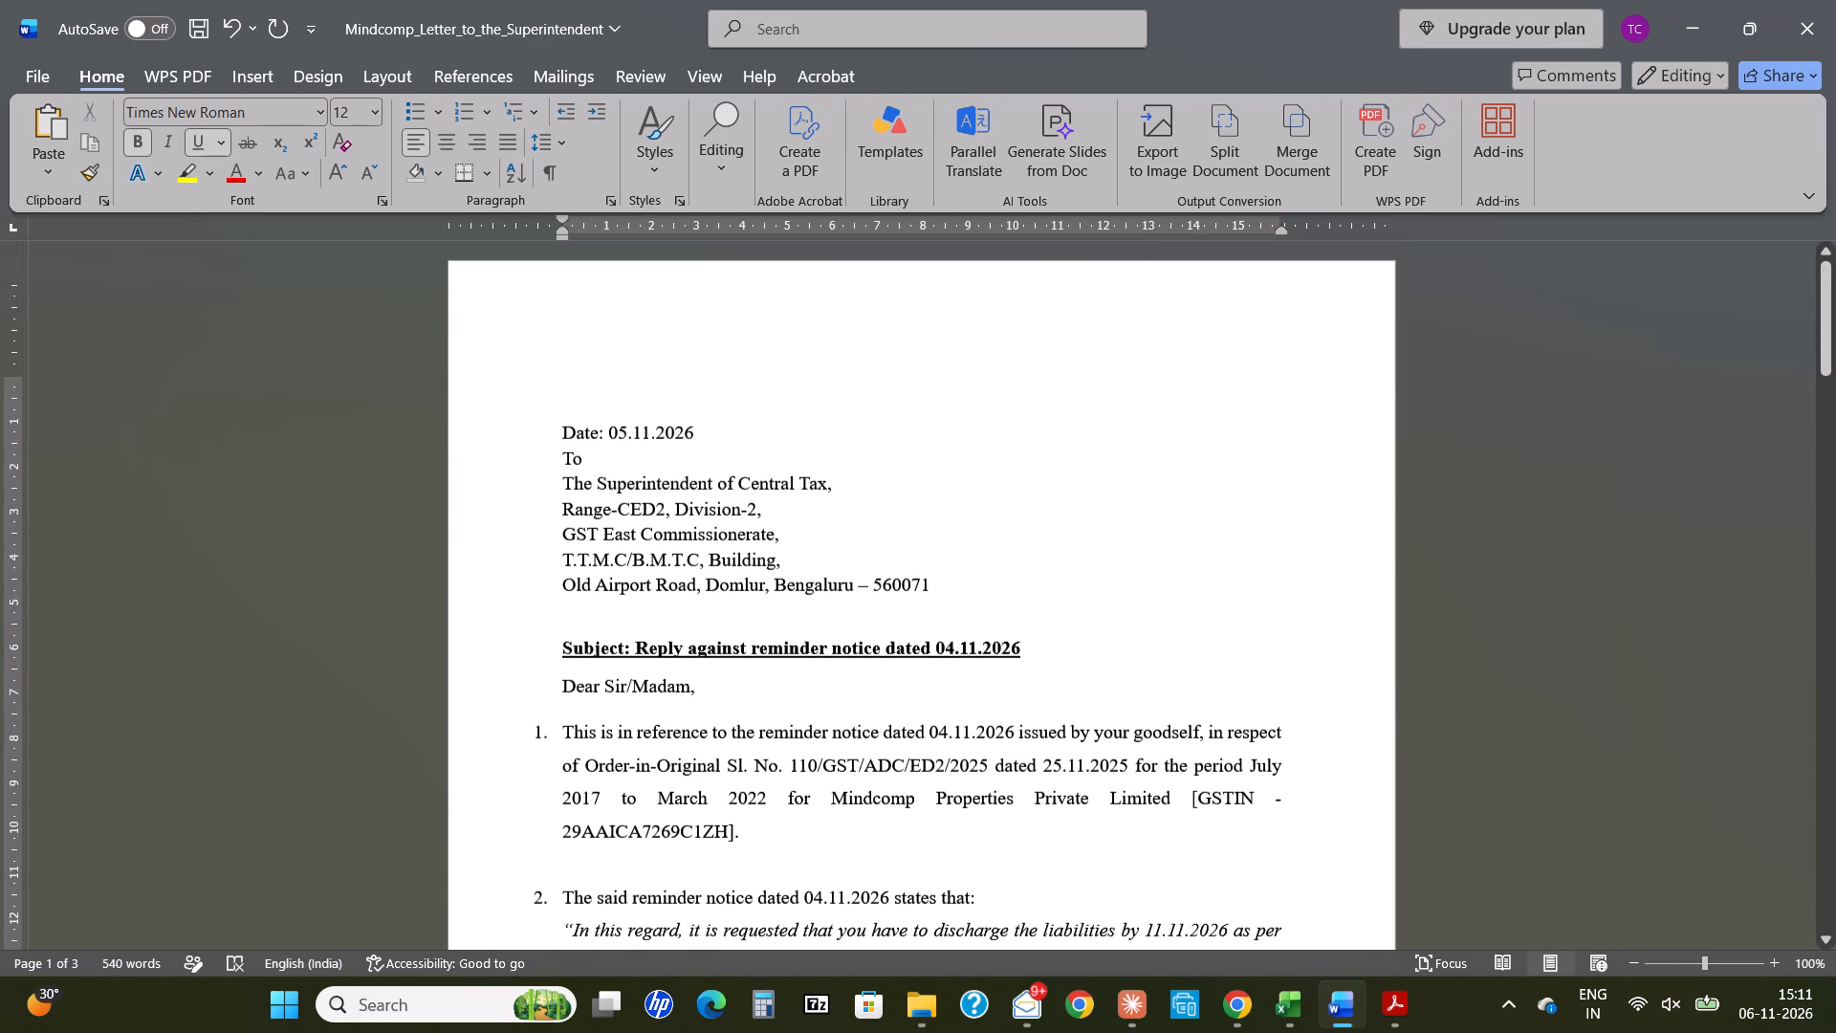
pyautogui.press('Up')
pyautogui.press('Up')
pyautogui.press('Up')
pyautogui.press('Up')
pyautogui.press('Up')
pyautogui.press('Up')
pyautogui.press('Up')
pyautogui.press('Up')
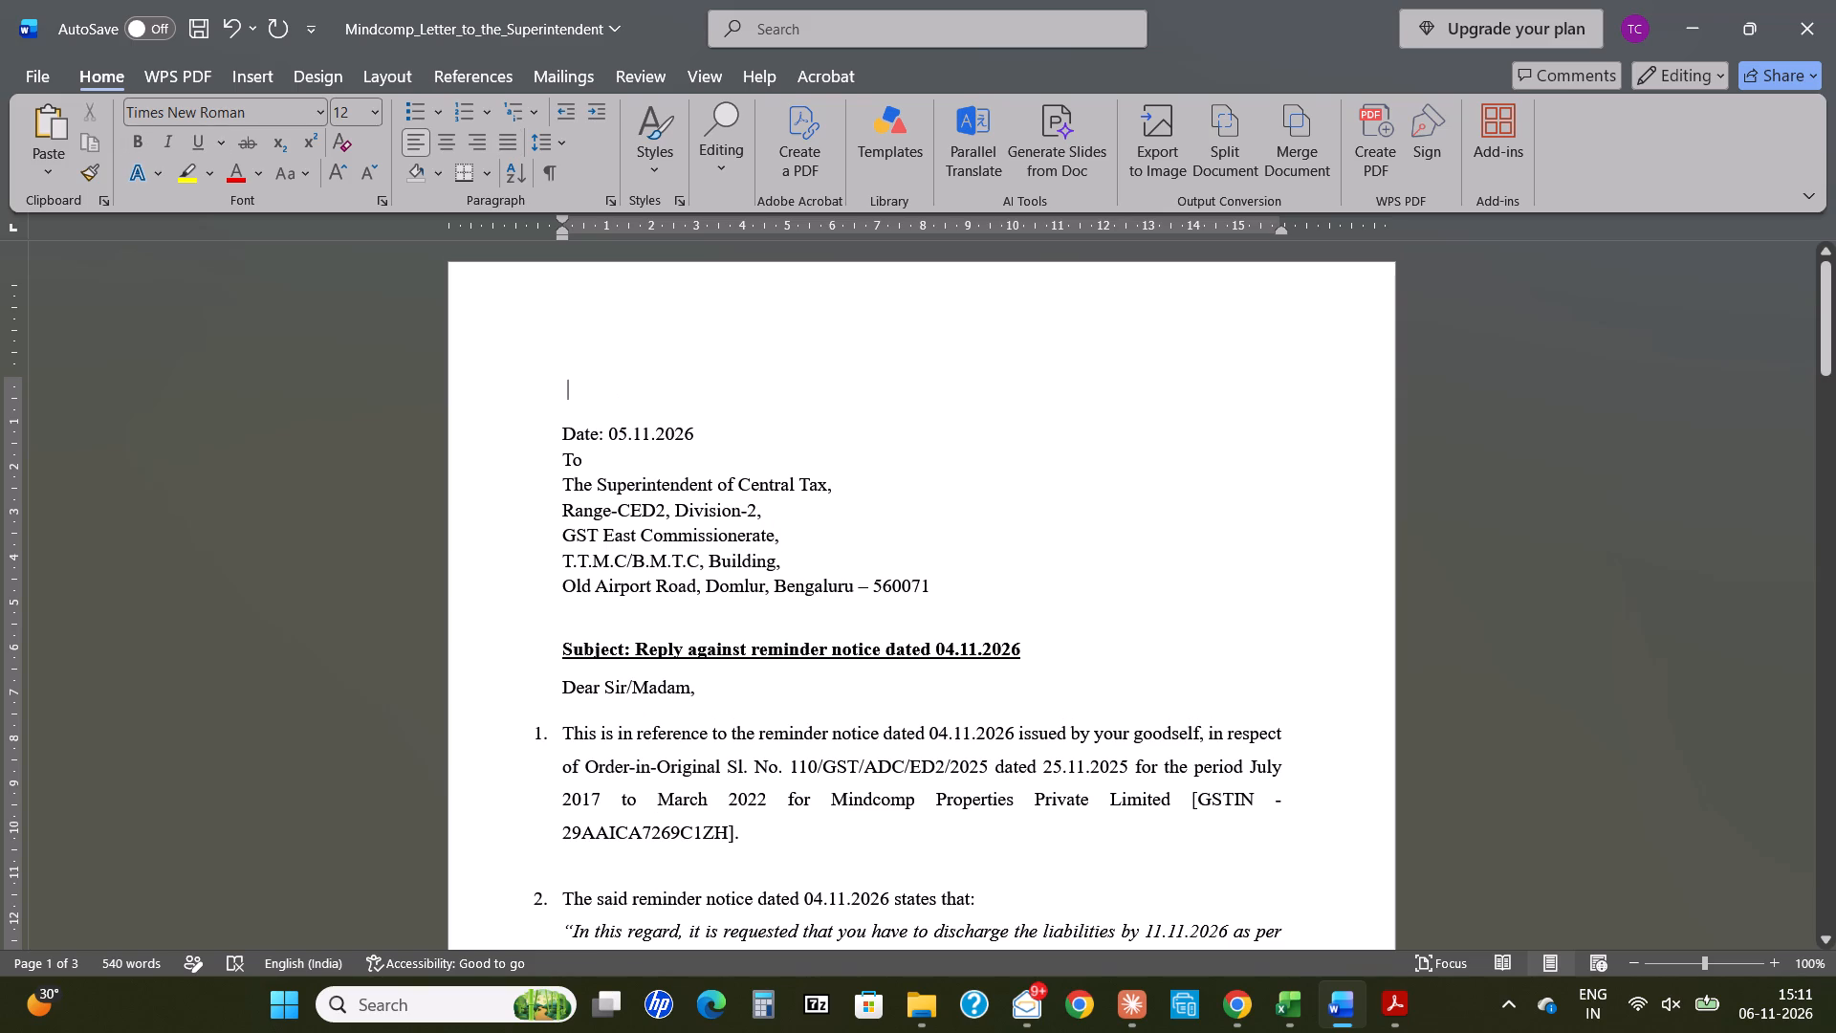
pyautogui.press('Delete')
pyautogui.press('Down')
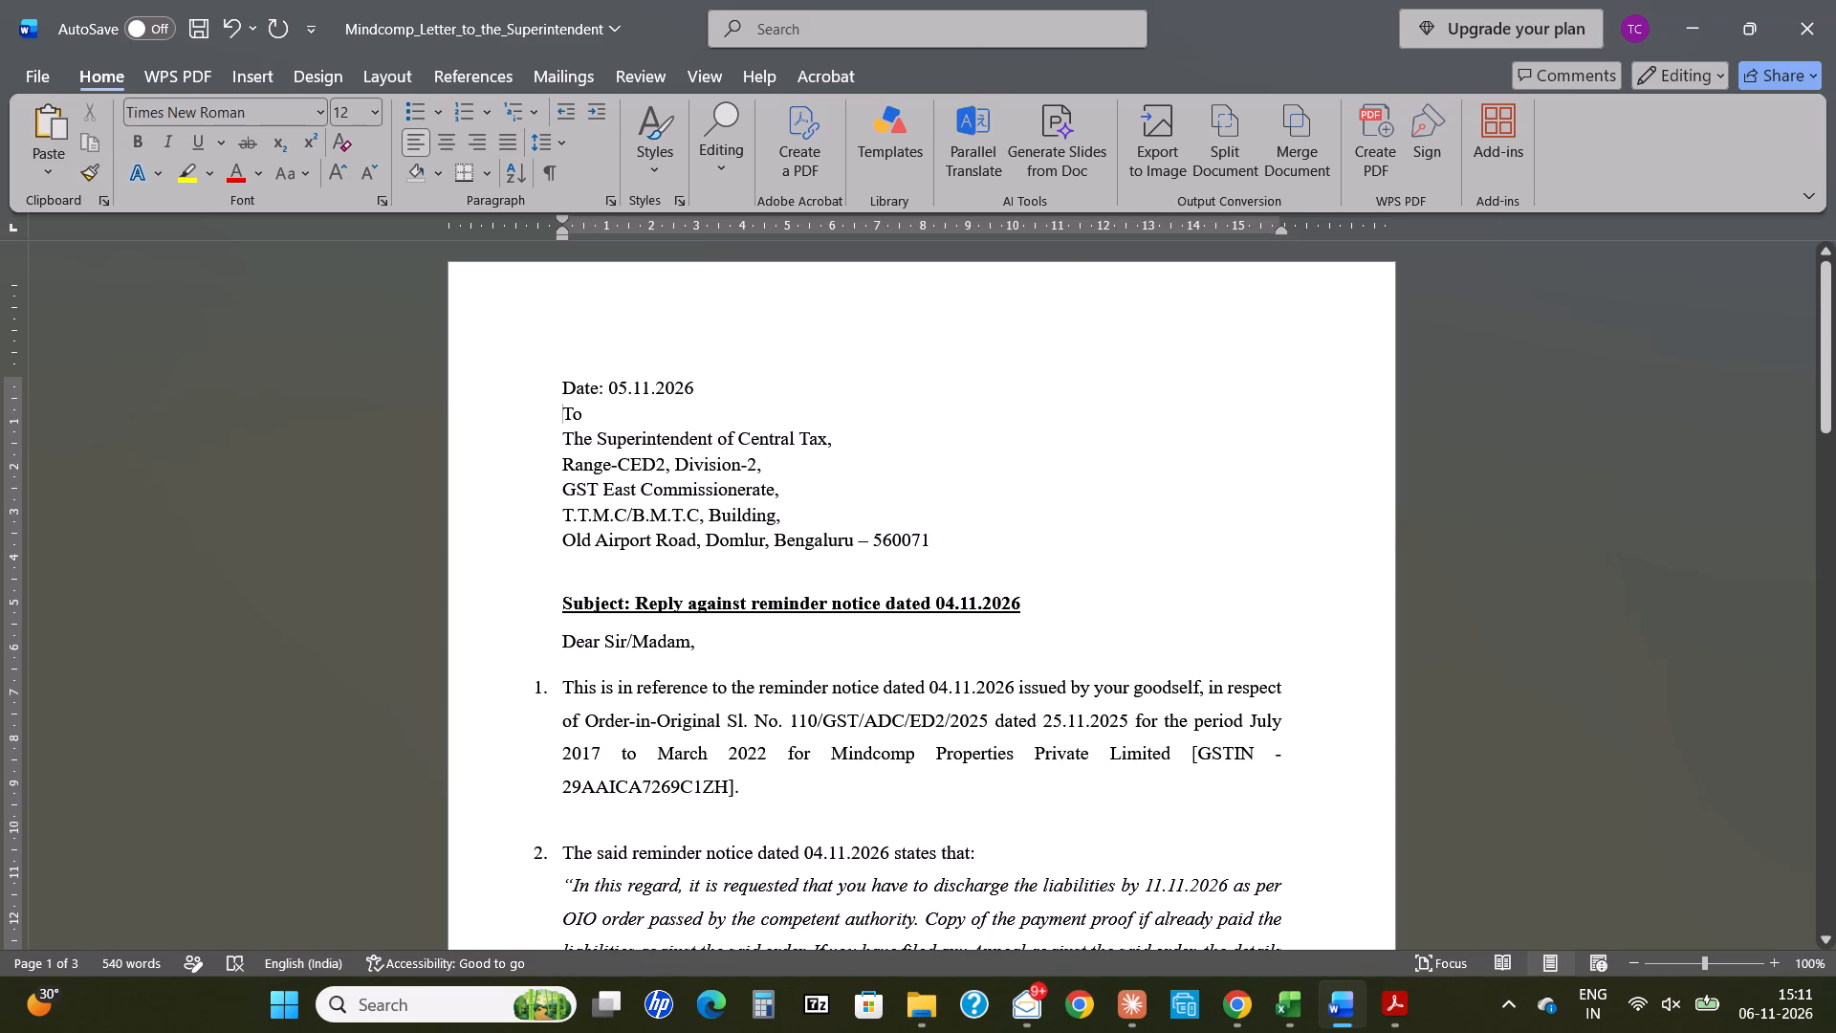
# Check the closing section at the end of the letter and save the document.
pyautogui.hotkey('ctrl', 'End')
pyautogui.press('Up')
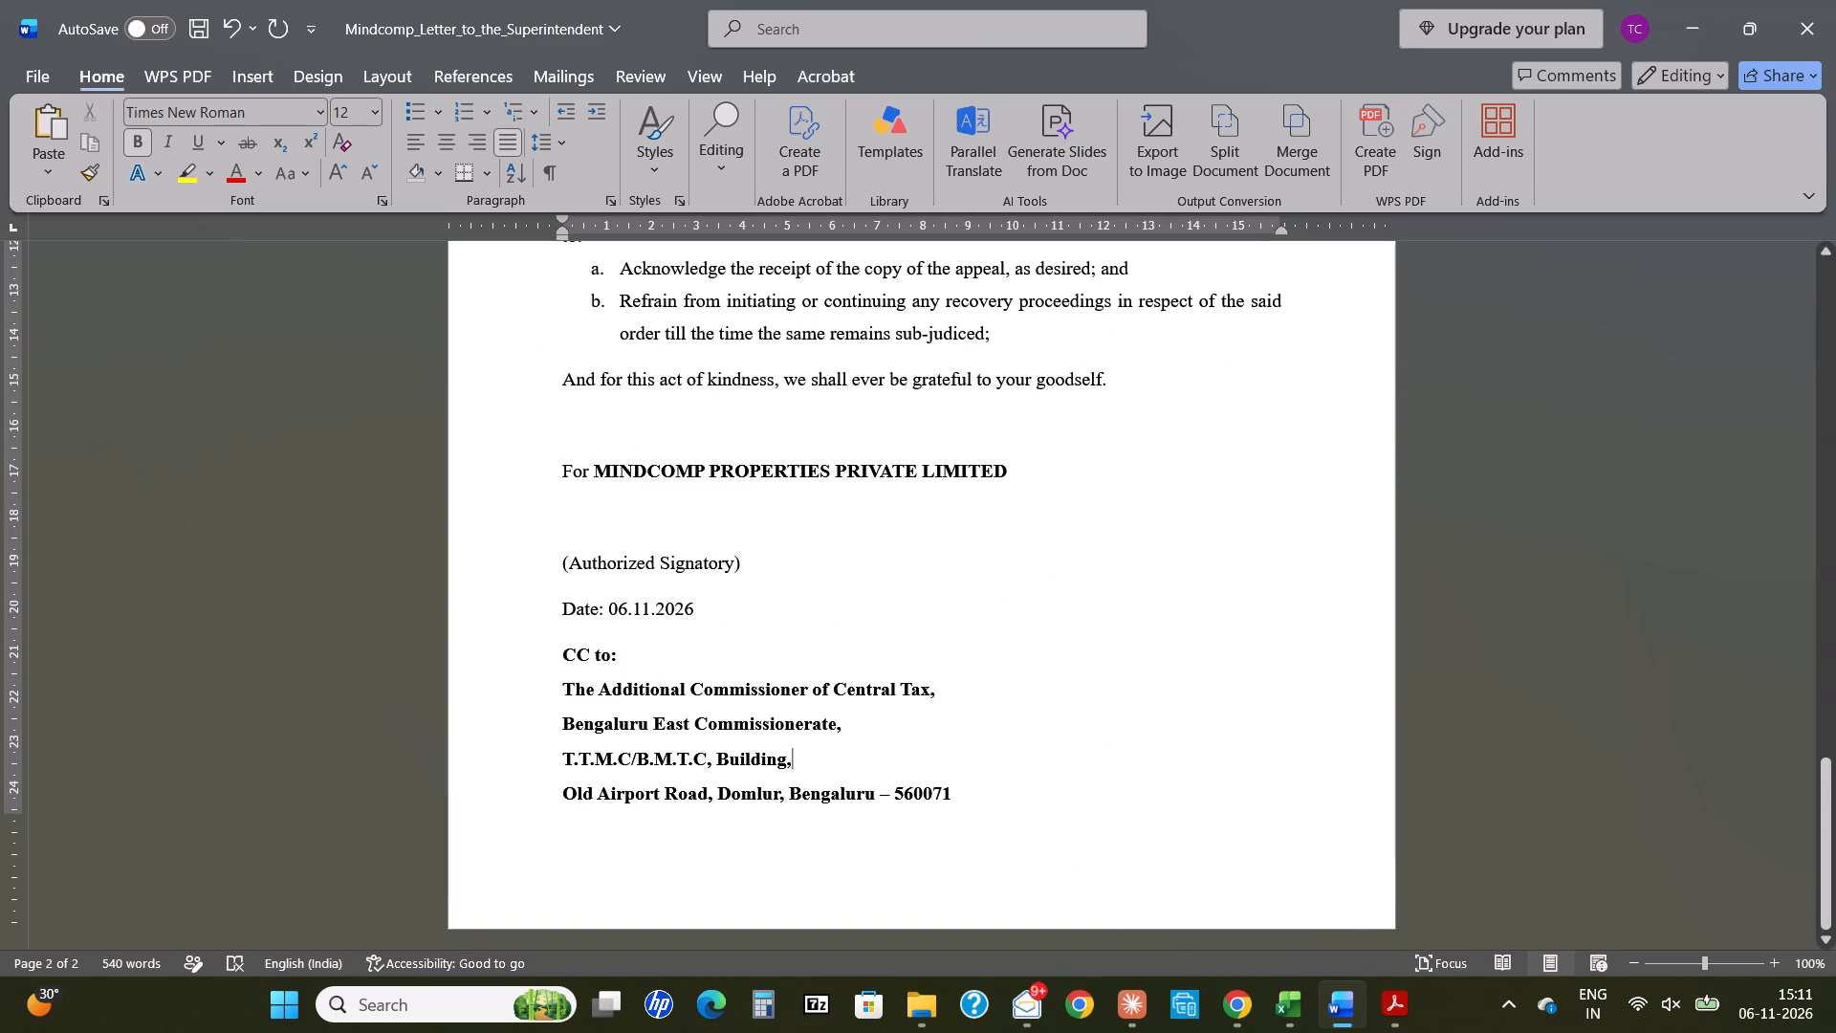
pyautogui.scroll(5, 503, 438)
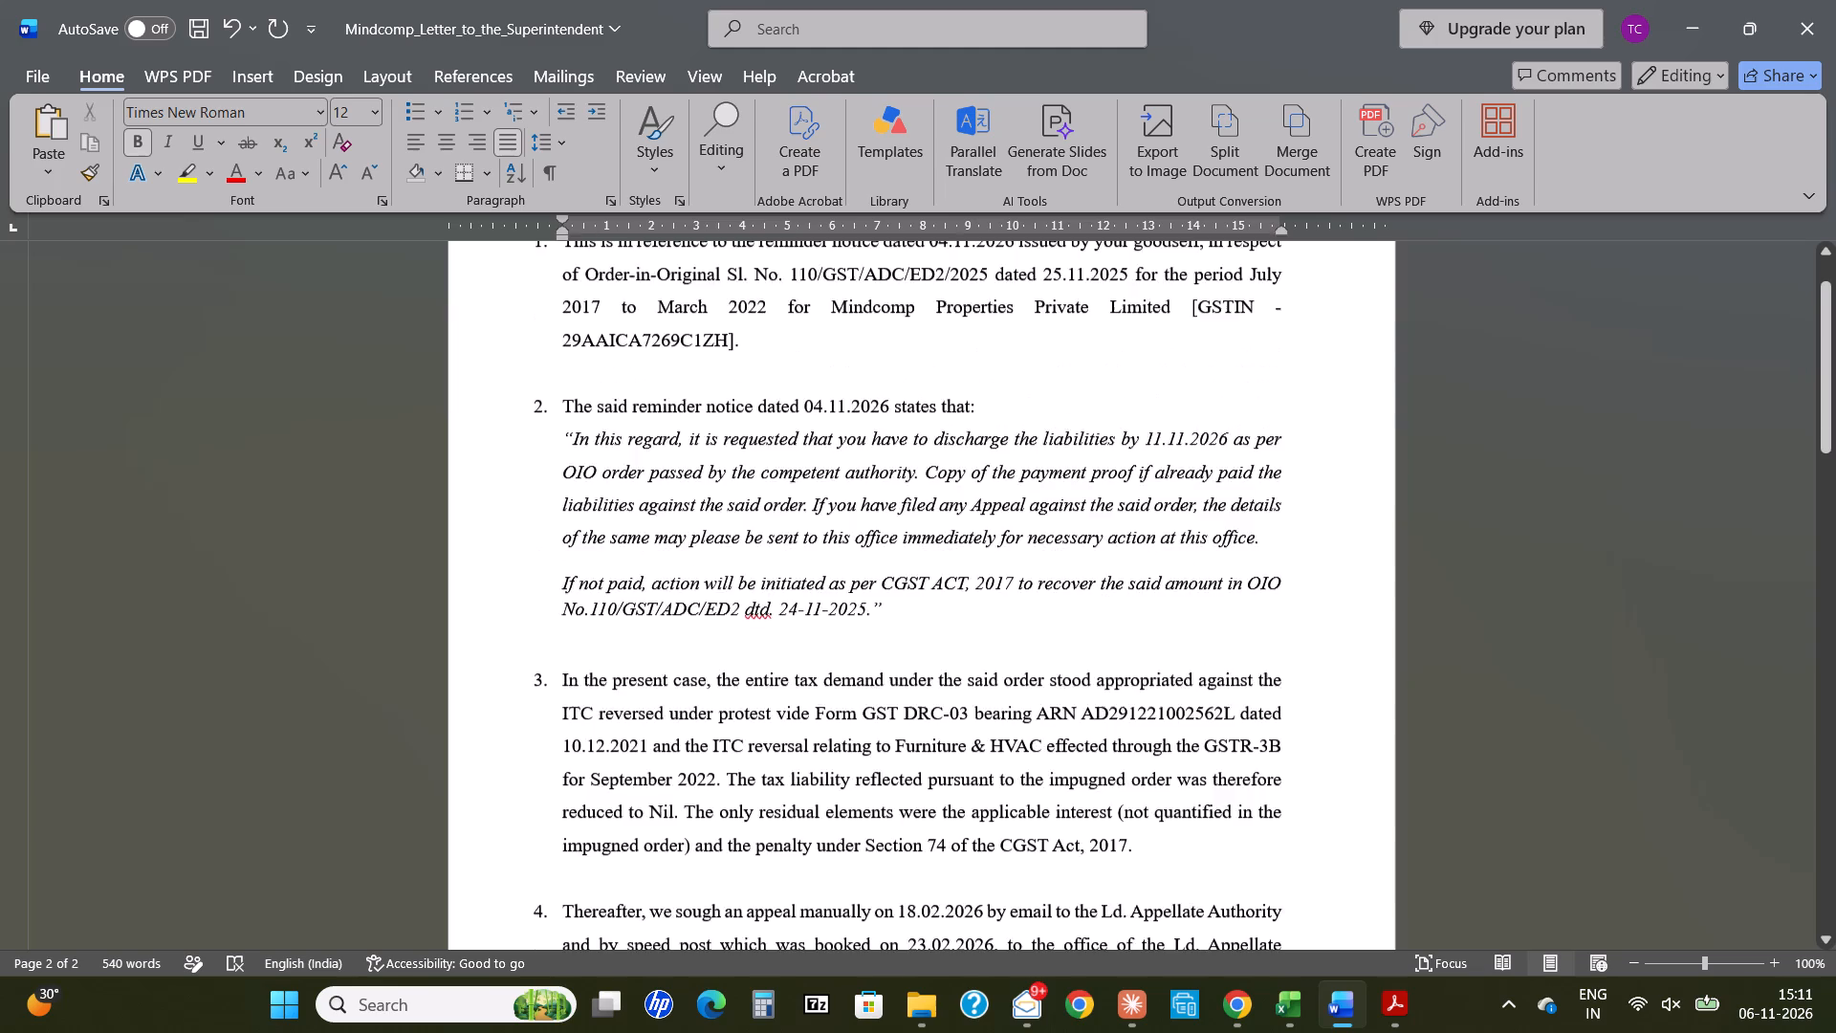
pyautogui.hotkey('ctrl', 's')
# Proofread the letter from the date line through numbered paragraph 4.
pyautogui.scroll(3, 503, 438)
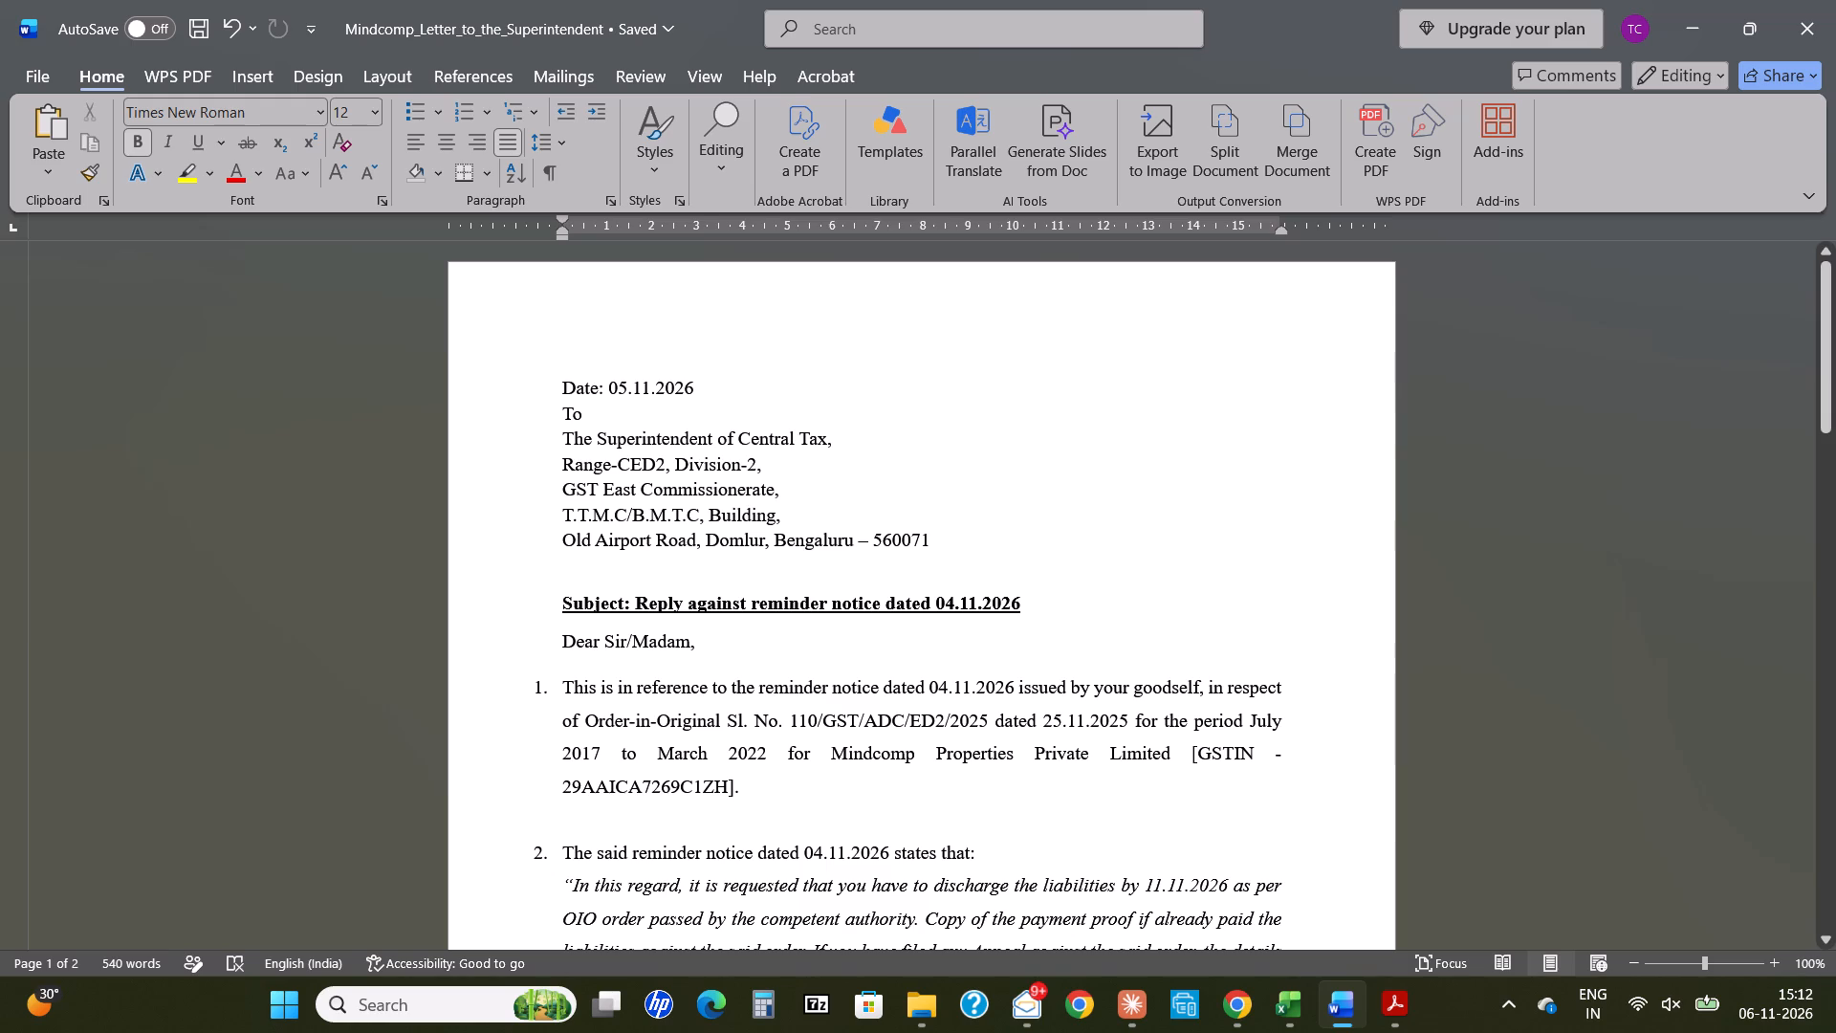
pyautogui.scroll(-1, 777, 752)
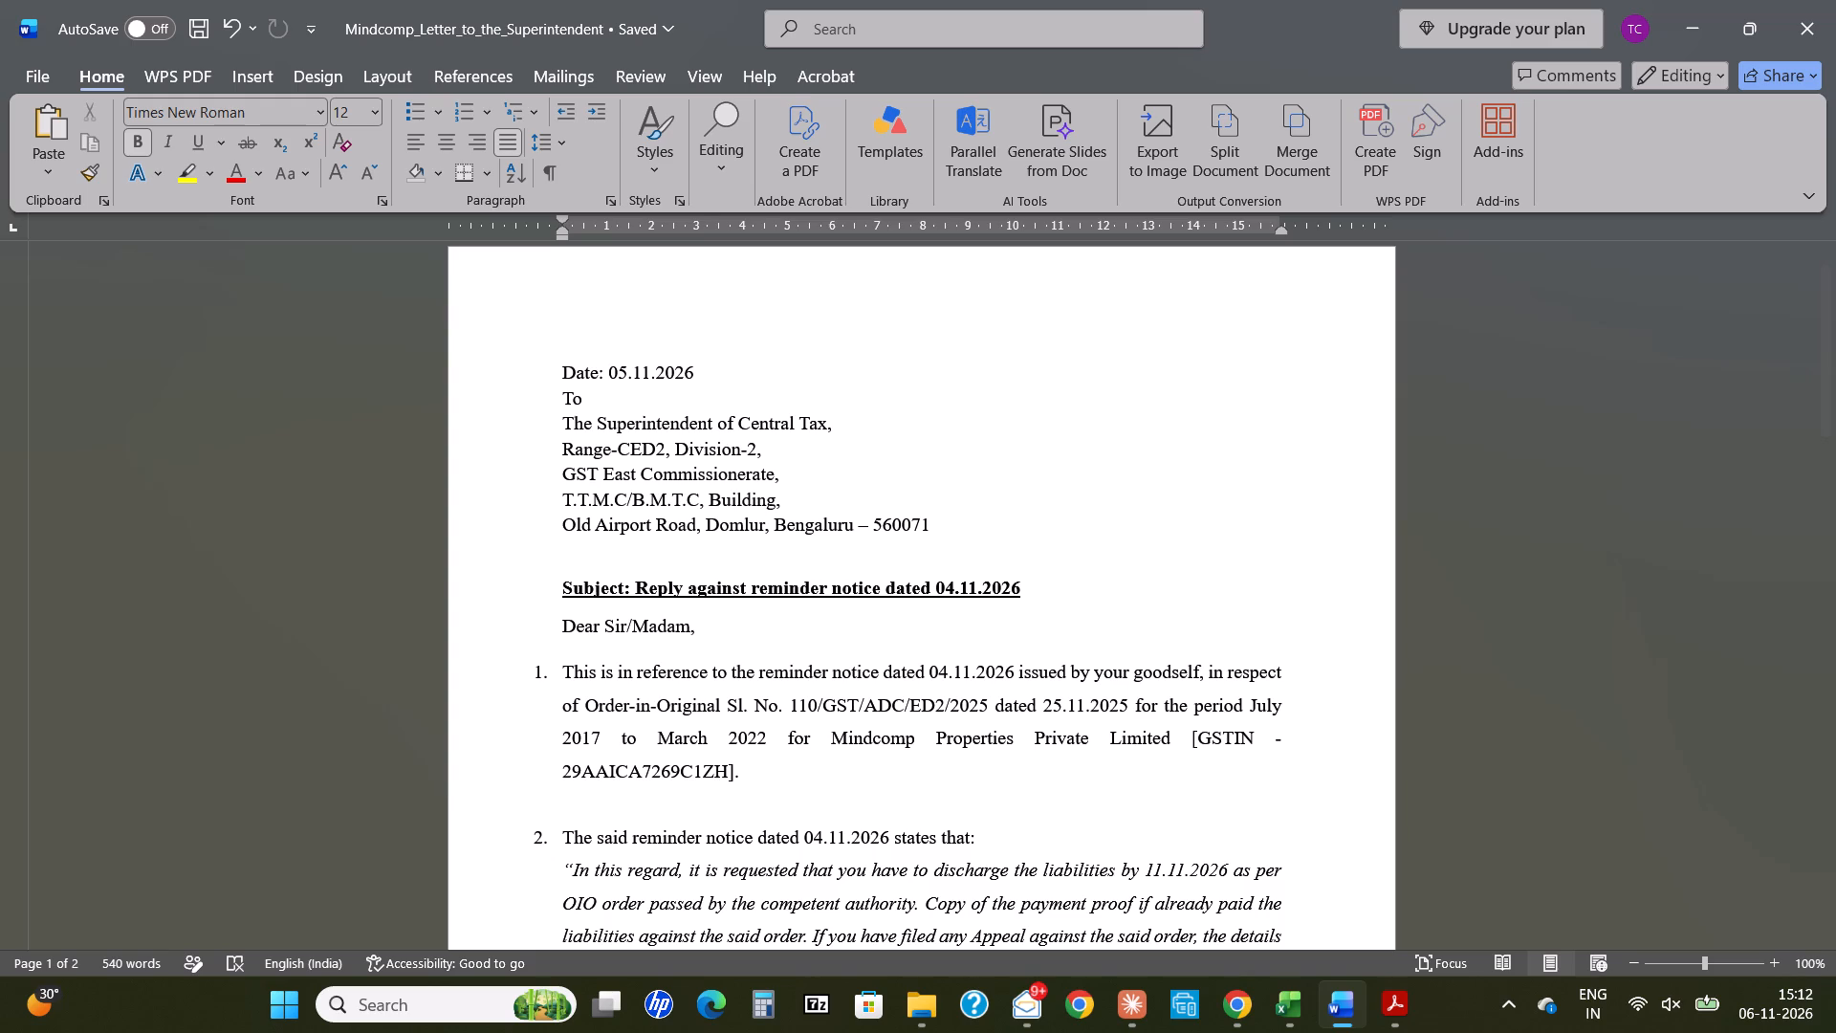
pyautogui.scroll(-1, 777, 752)
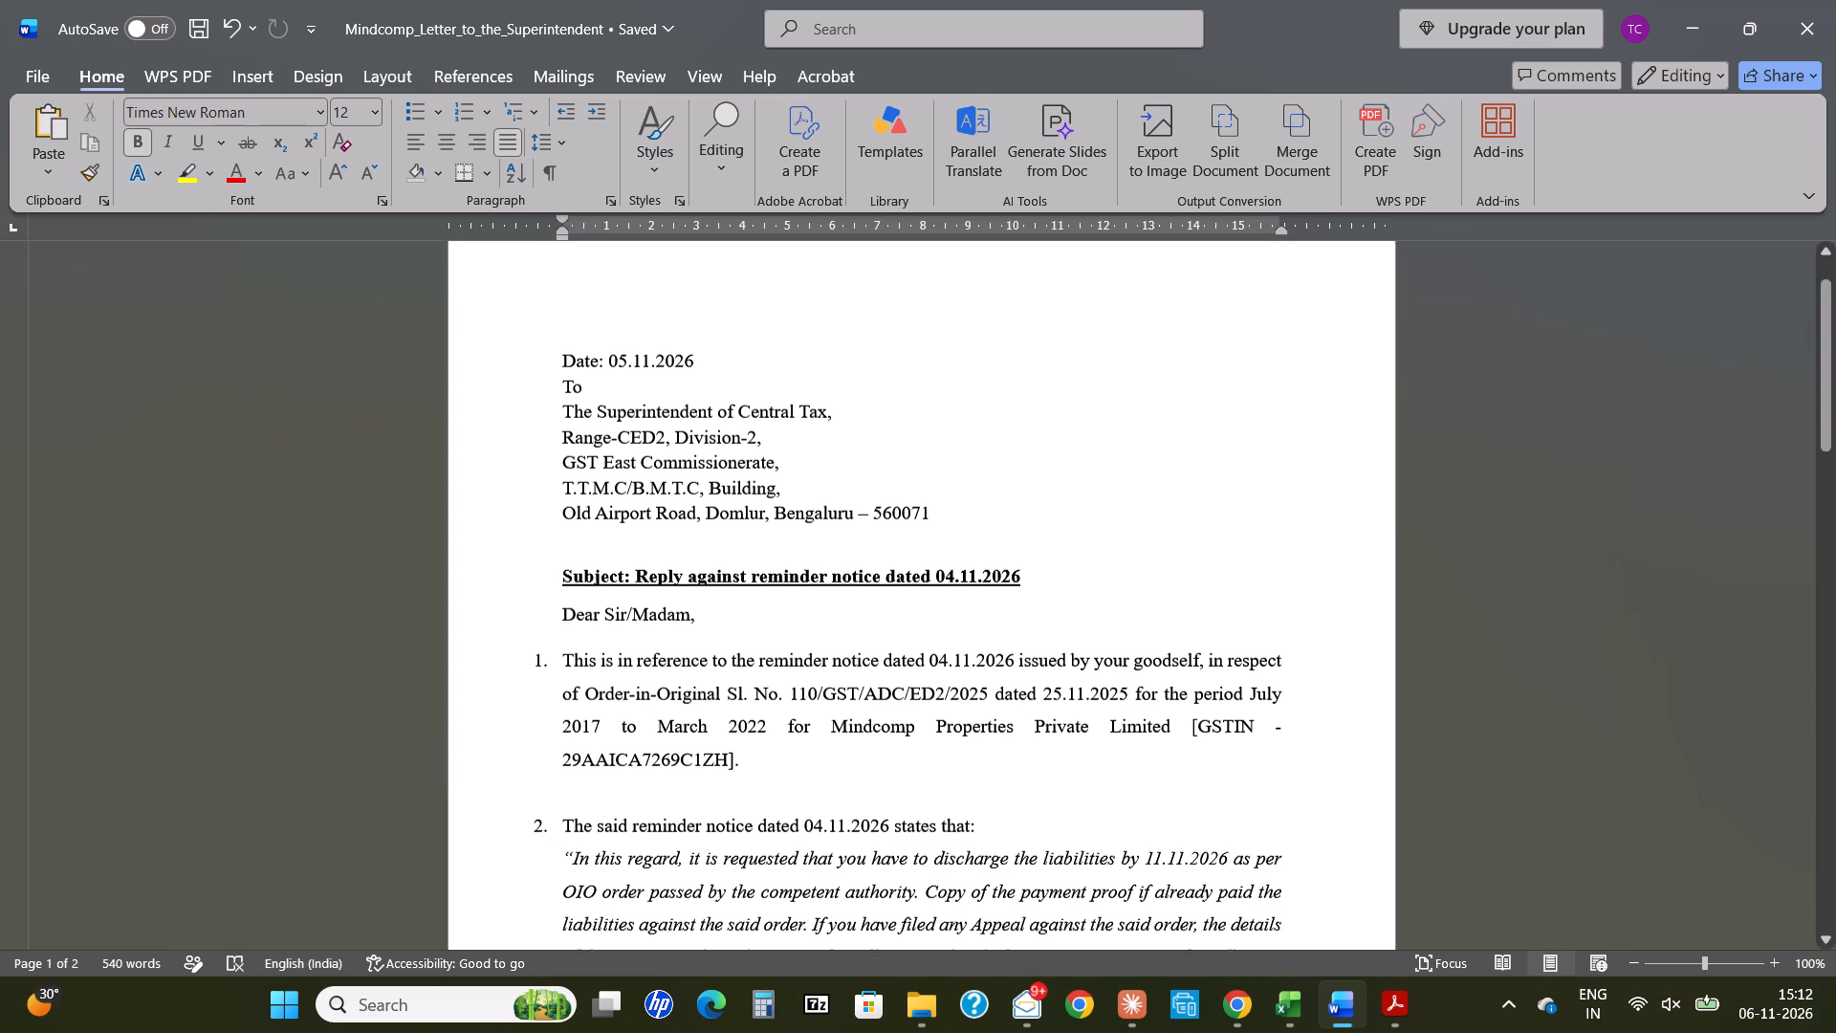
pyautogui.scroll(-1, 777, 752)
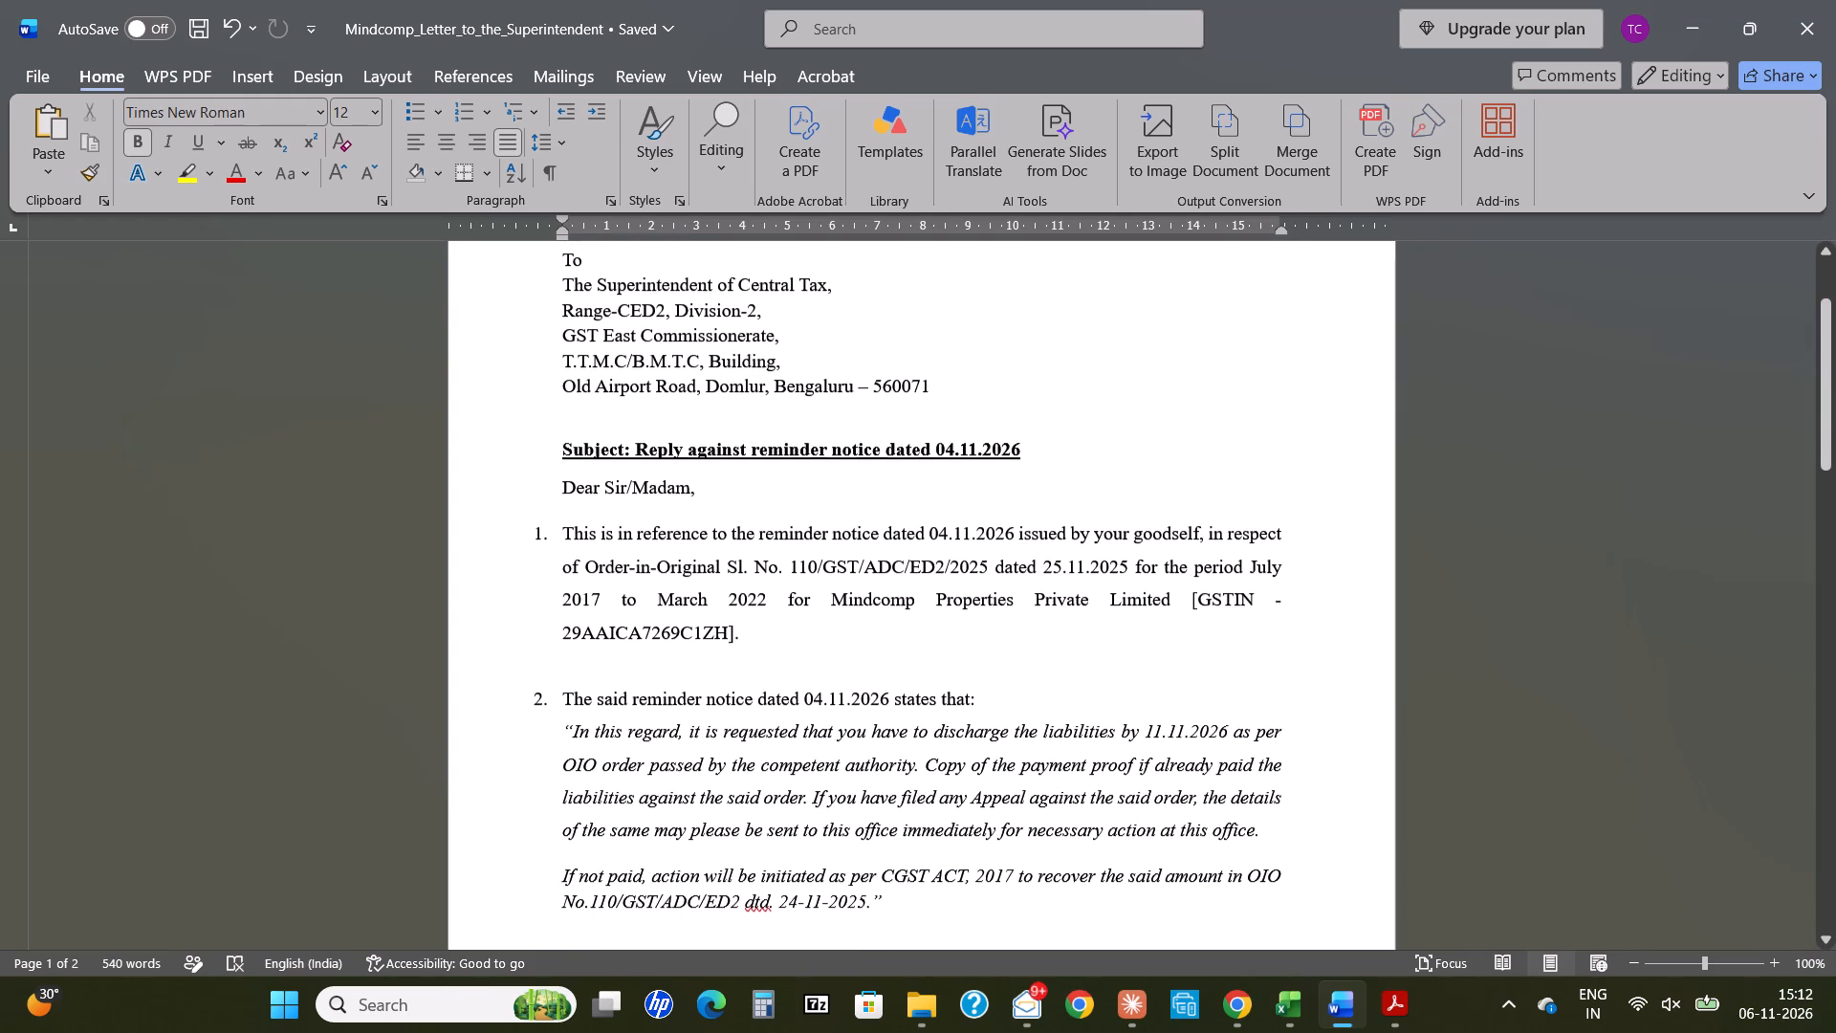
pyautogui.scroll(-1, 777, 752)
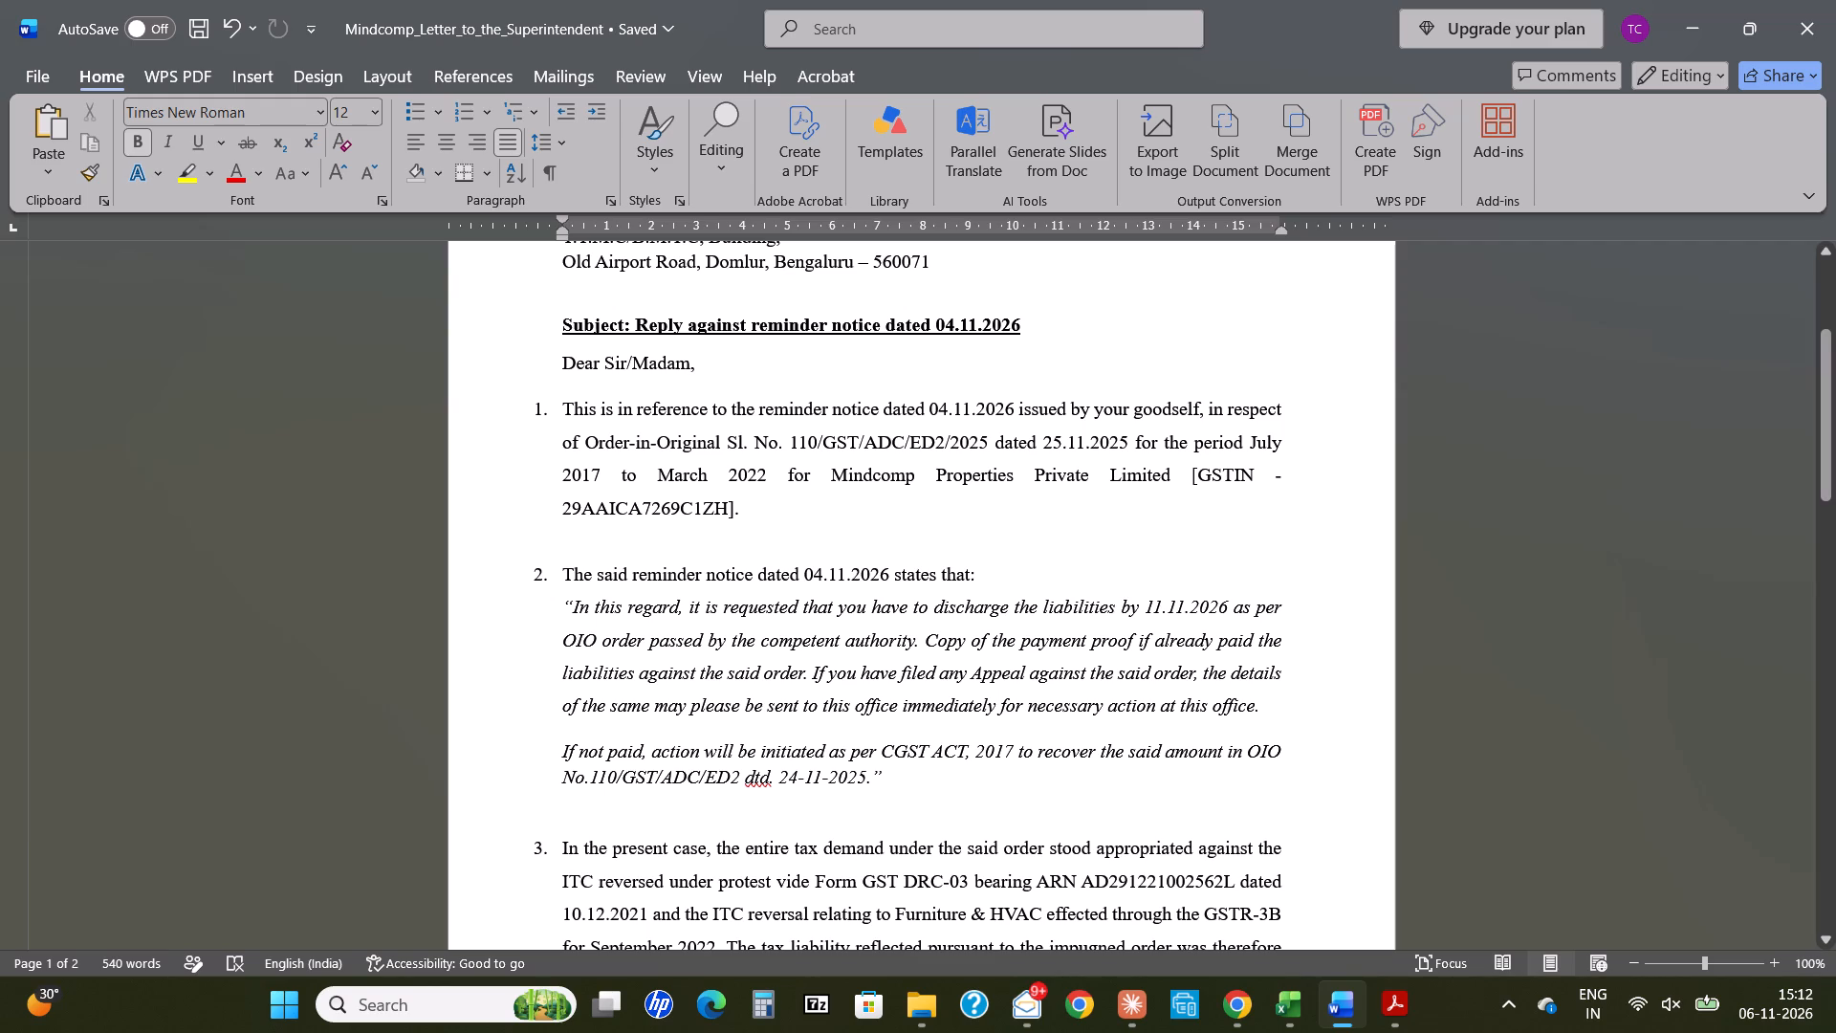
pyautogui.scroll(-2, 1053, 846)
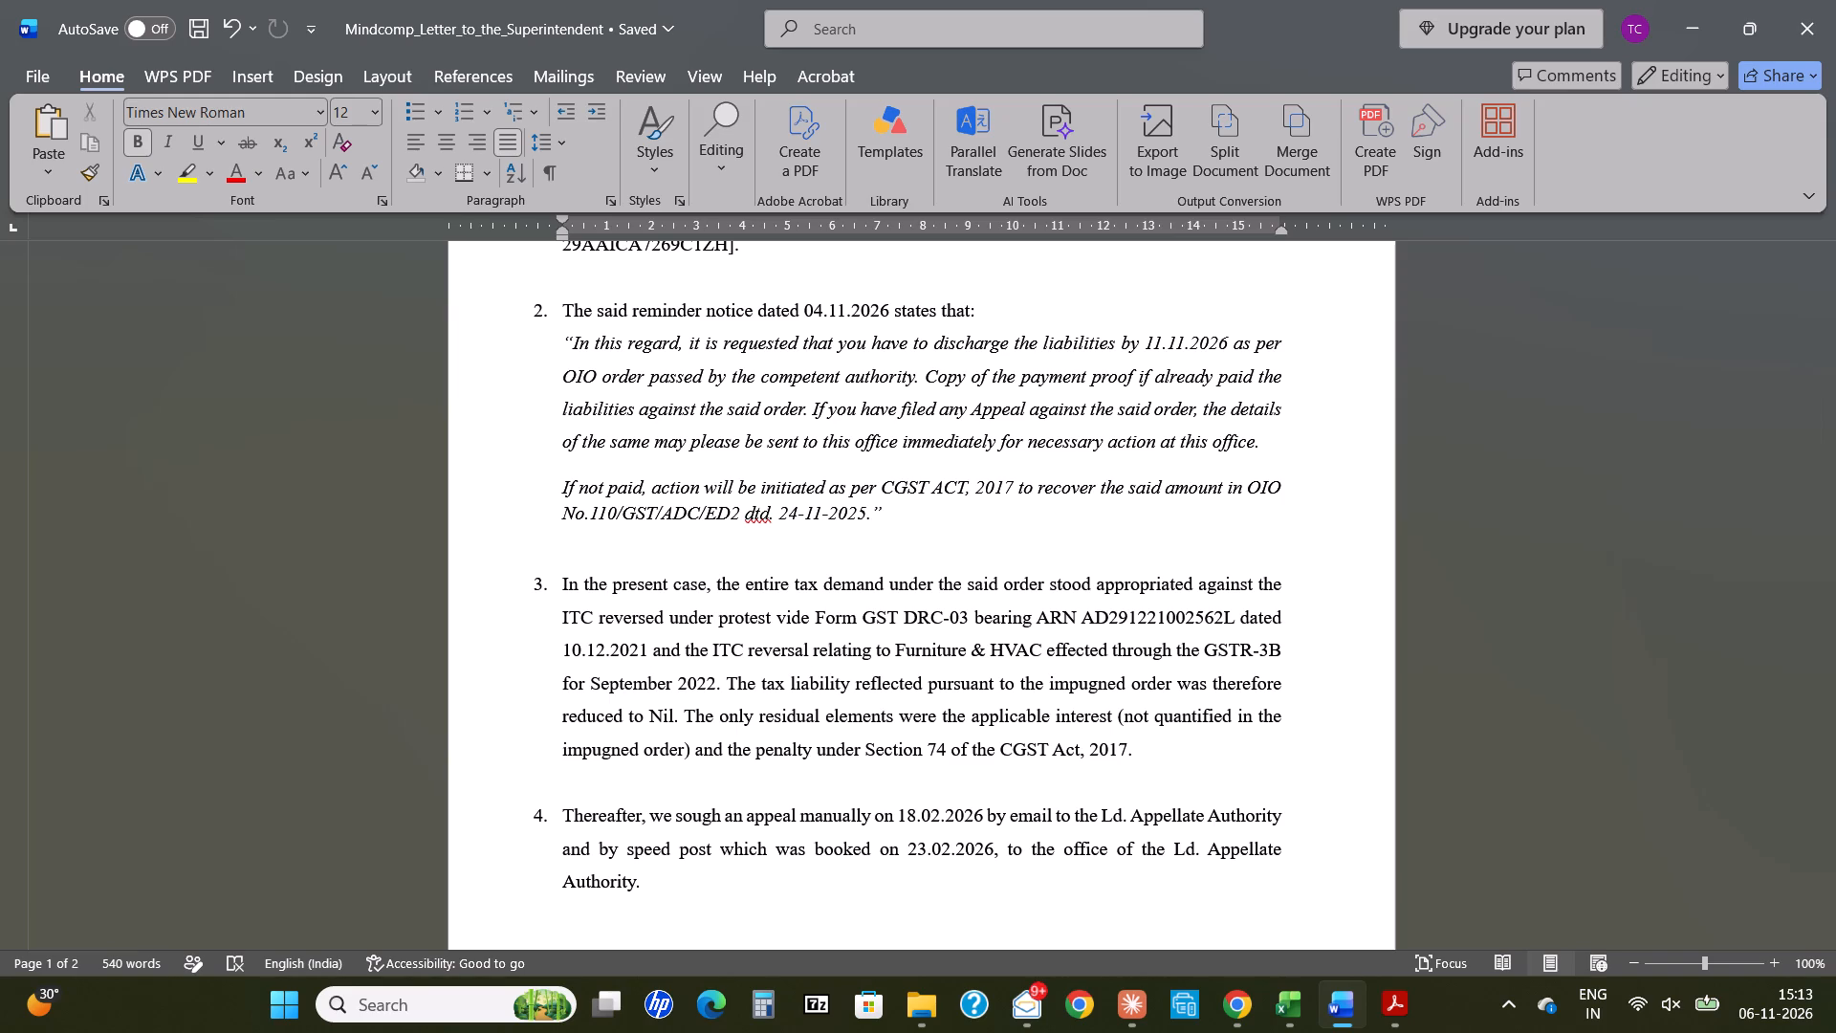
# Insert the bracketed text (“the appellant) after "we" in numbered paragraph 4.
pyautogui.click(656, 816)
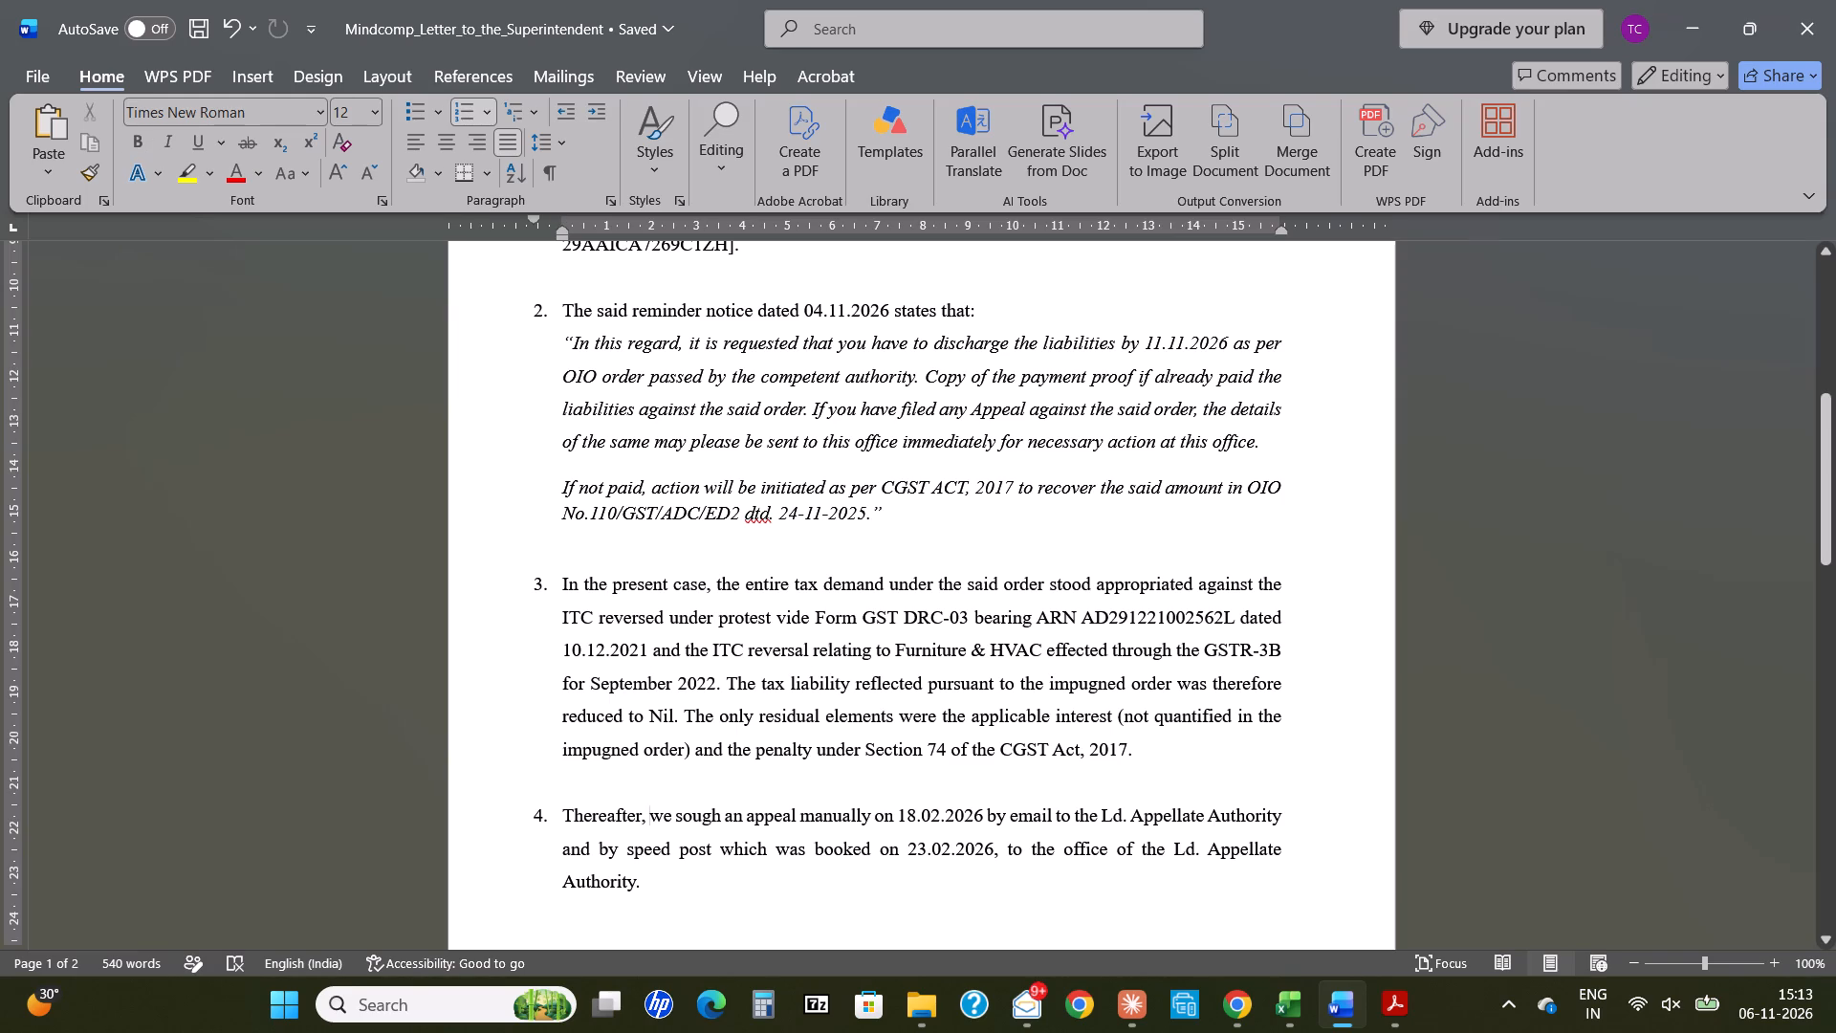
pyautogui.hotkey('ctrl', 'Right')
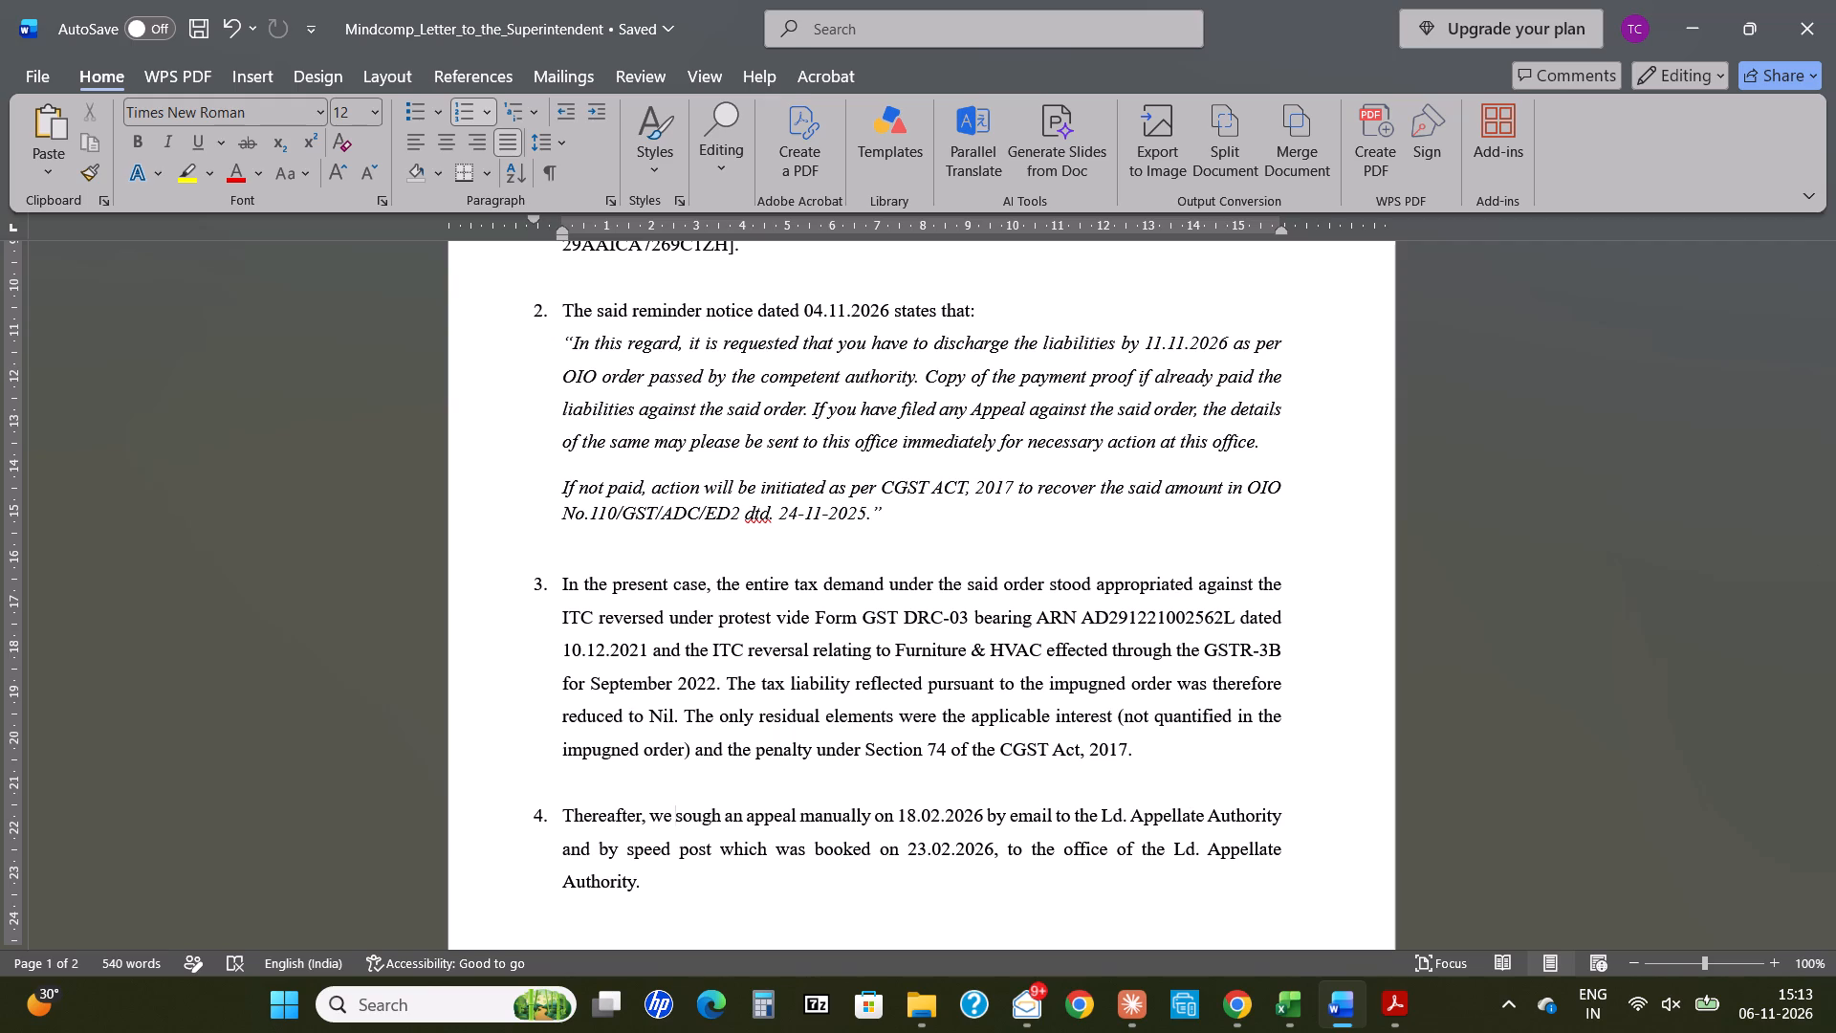
pyautogui.hotkey('shift', '(')
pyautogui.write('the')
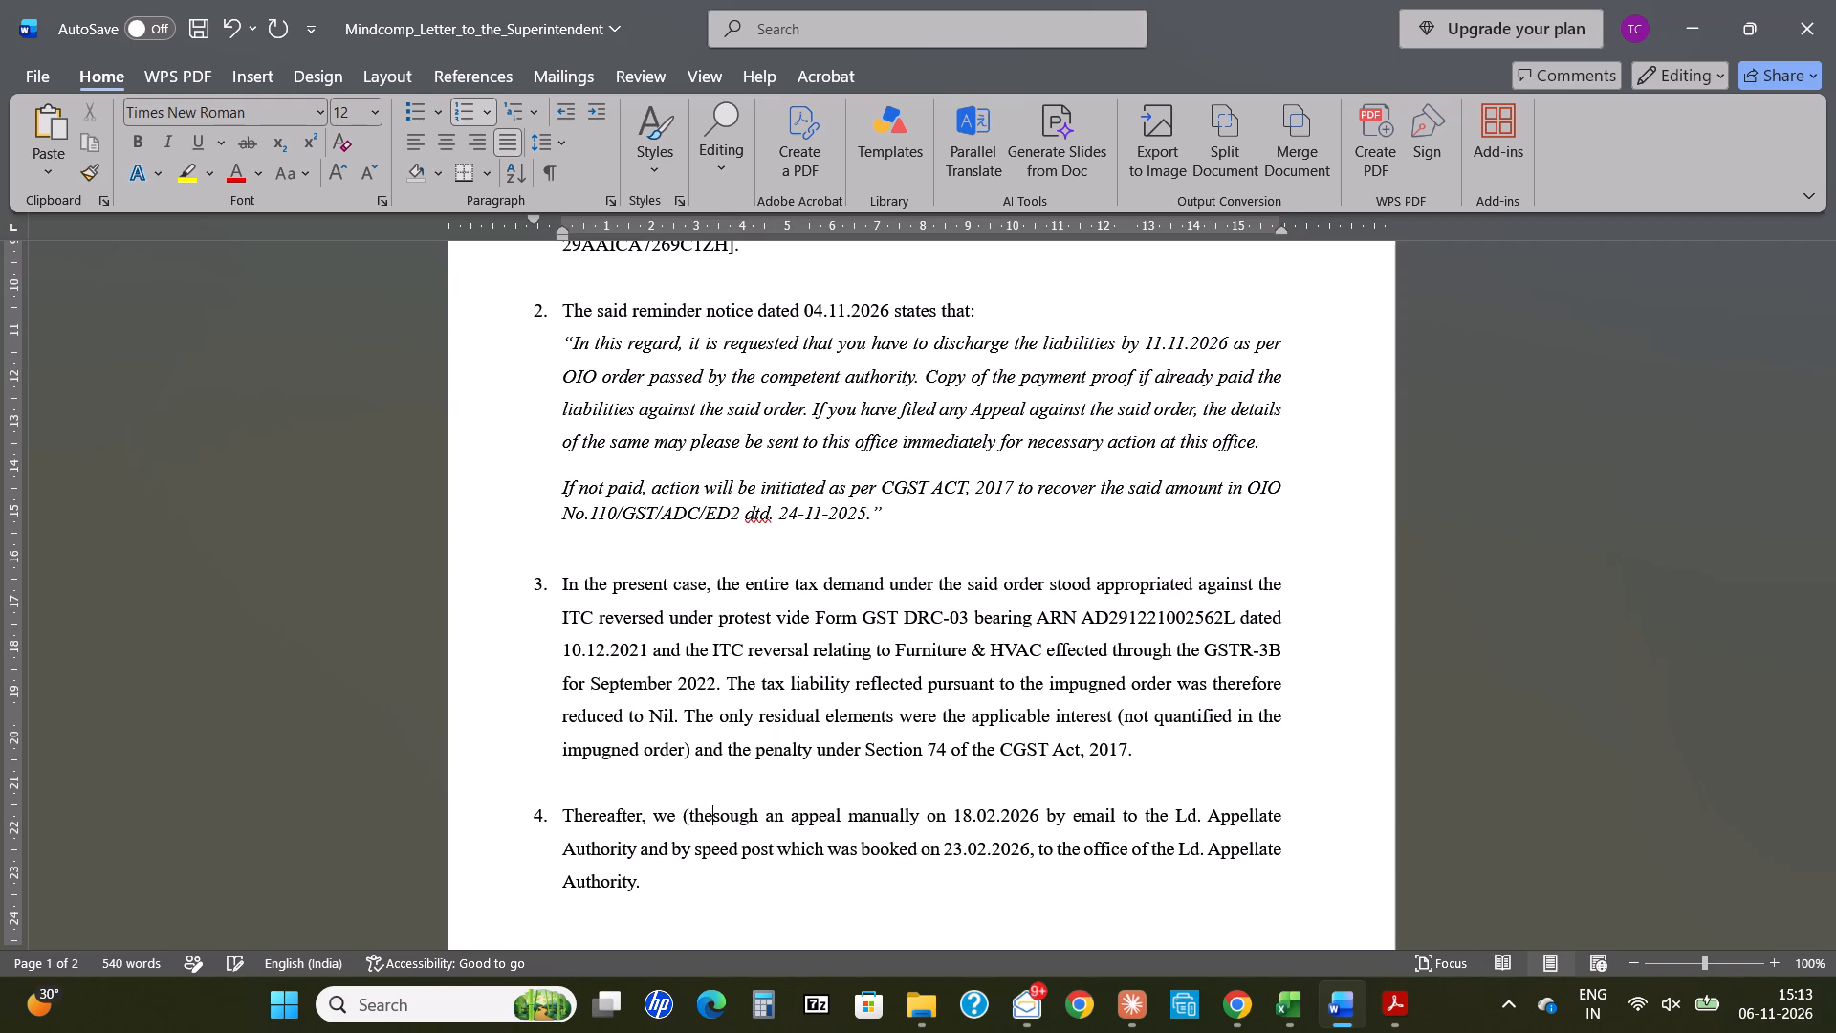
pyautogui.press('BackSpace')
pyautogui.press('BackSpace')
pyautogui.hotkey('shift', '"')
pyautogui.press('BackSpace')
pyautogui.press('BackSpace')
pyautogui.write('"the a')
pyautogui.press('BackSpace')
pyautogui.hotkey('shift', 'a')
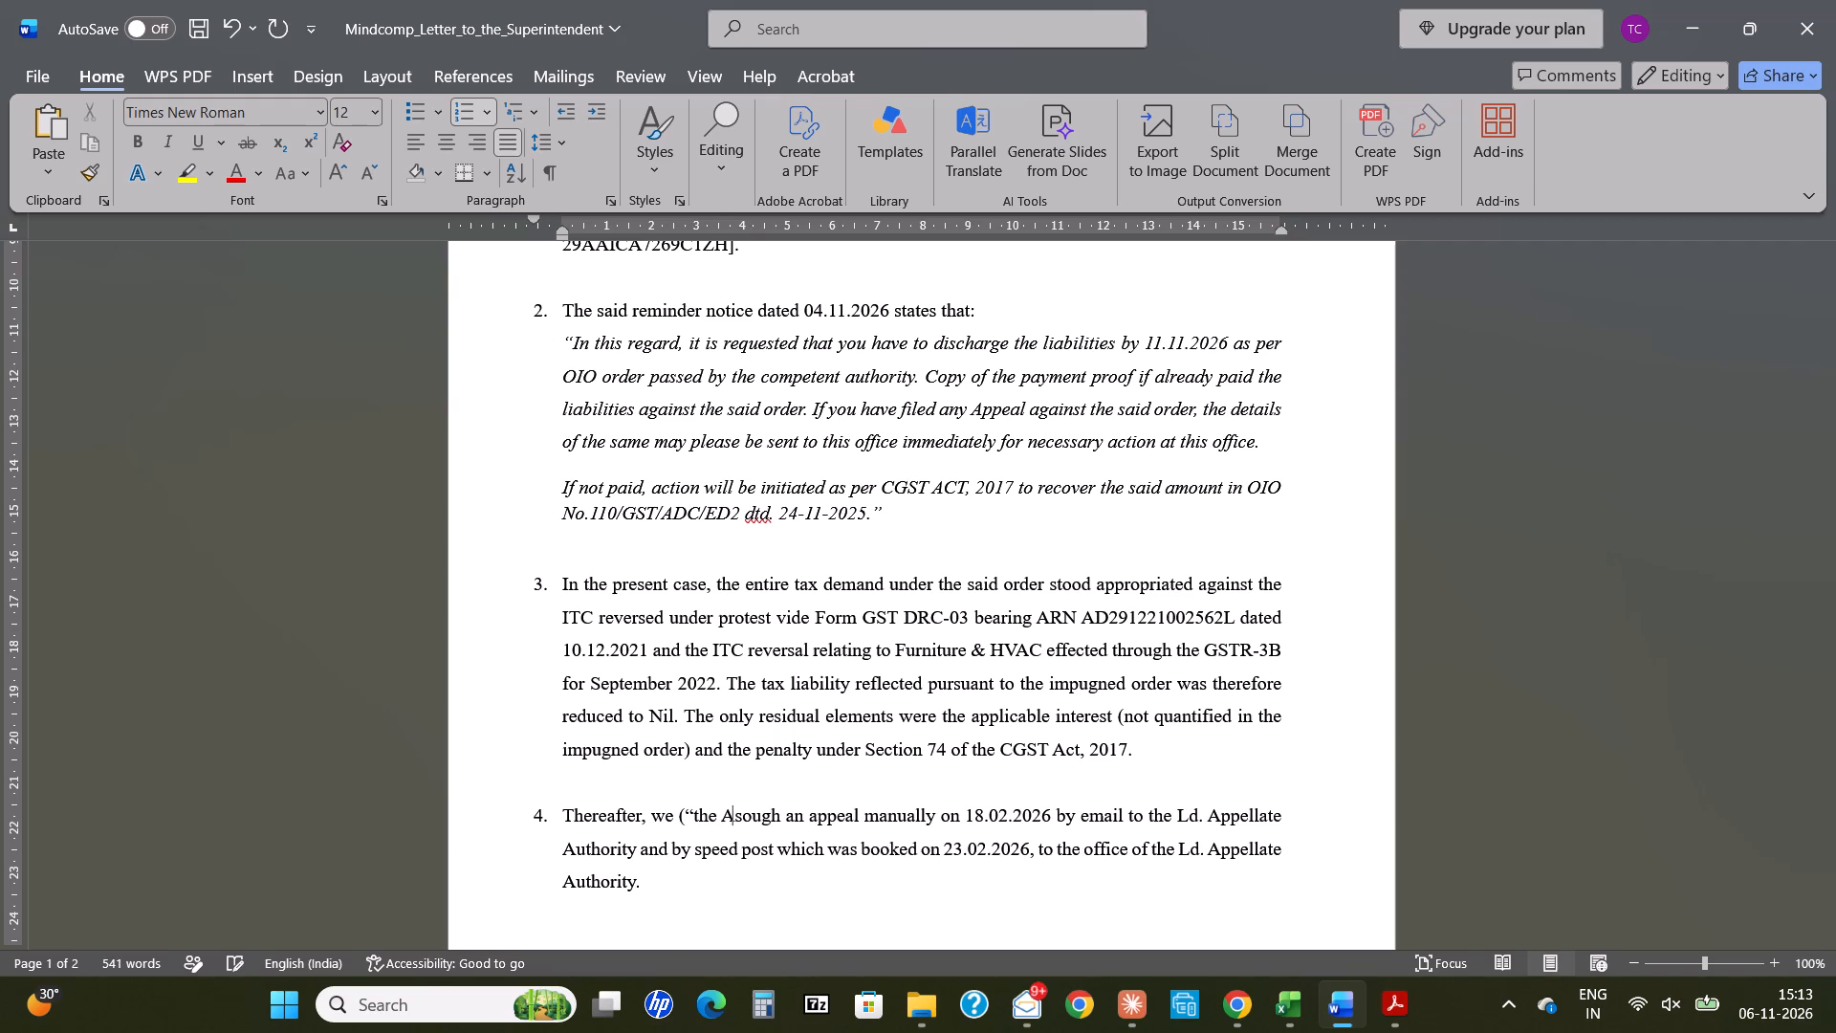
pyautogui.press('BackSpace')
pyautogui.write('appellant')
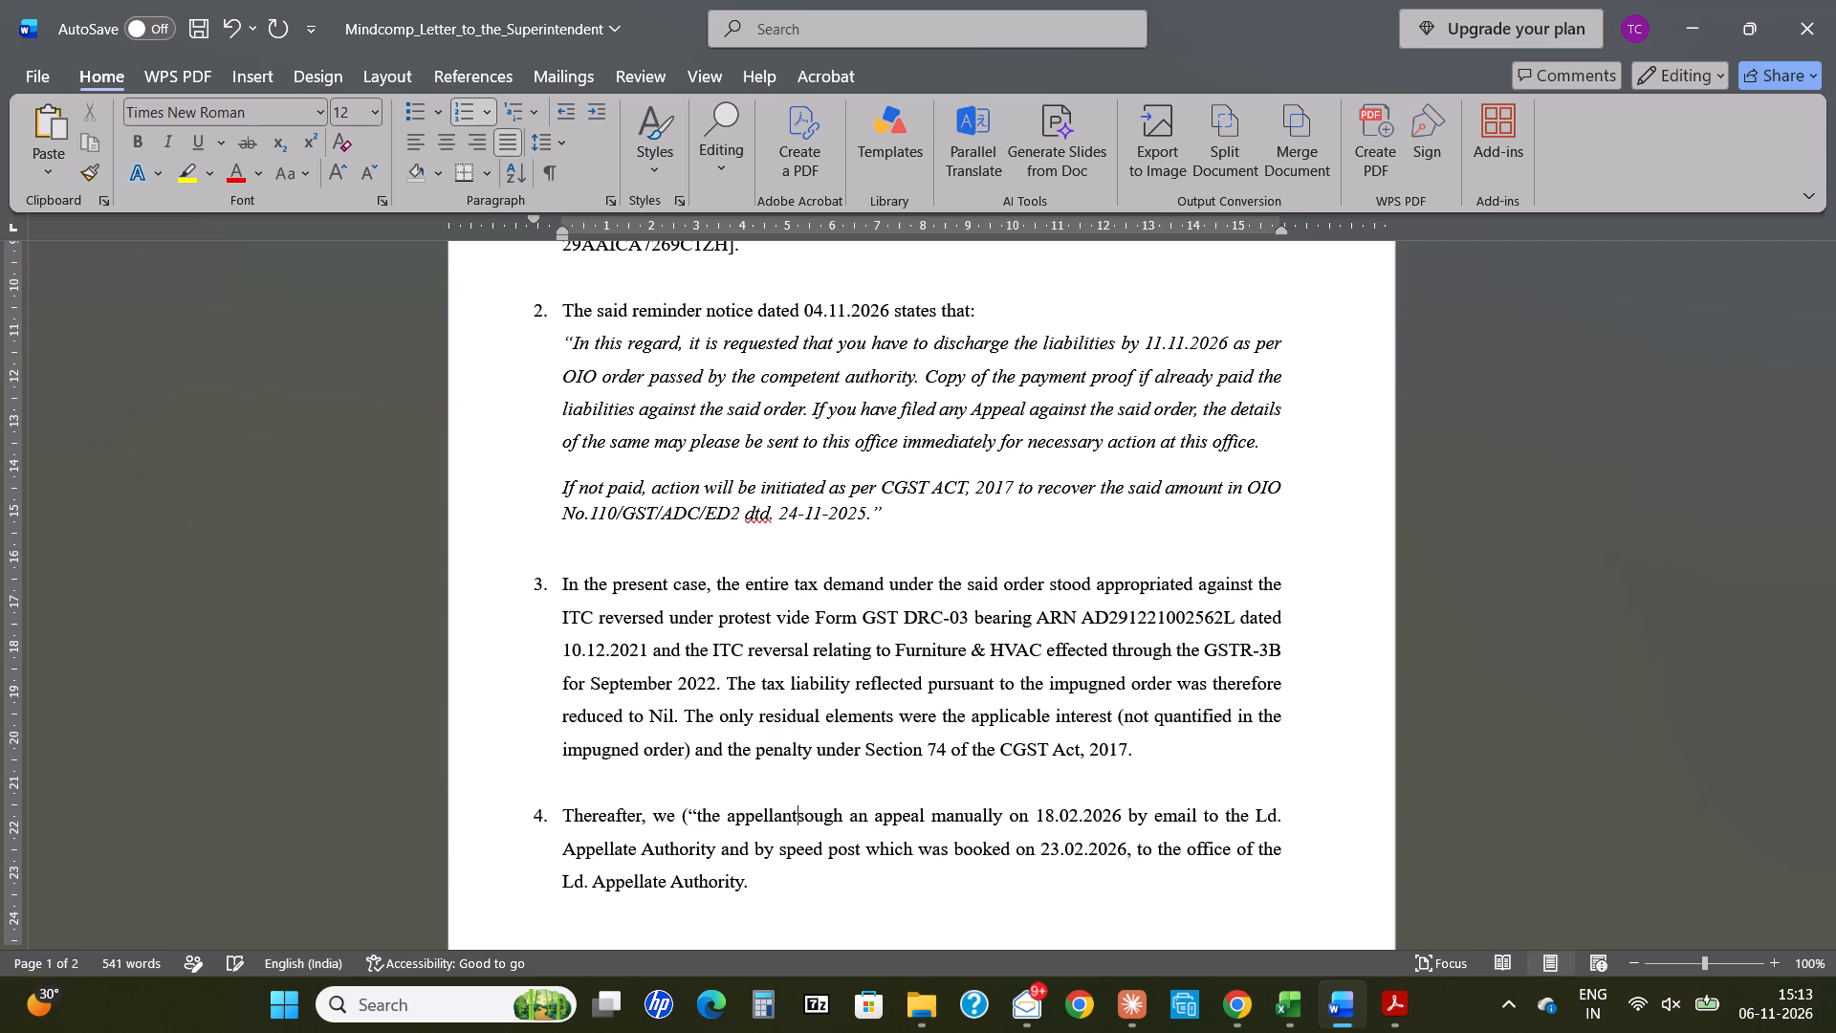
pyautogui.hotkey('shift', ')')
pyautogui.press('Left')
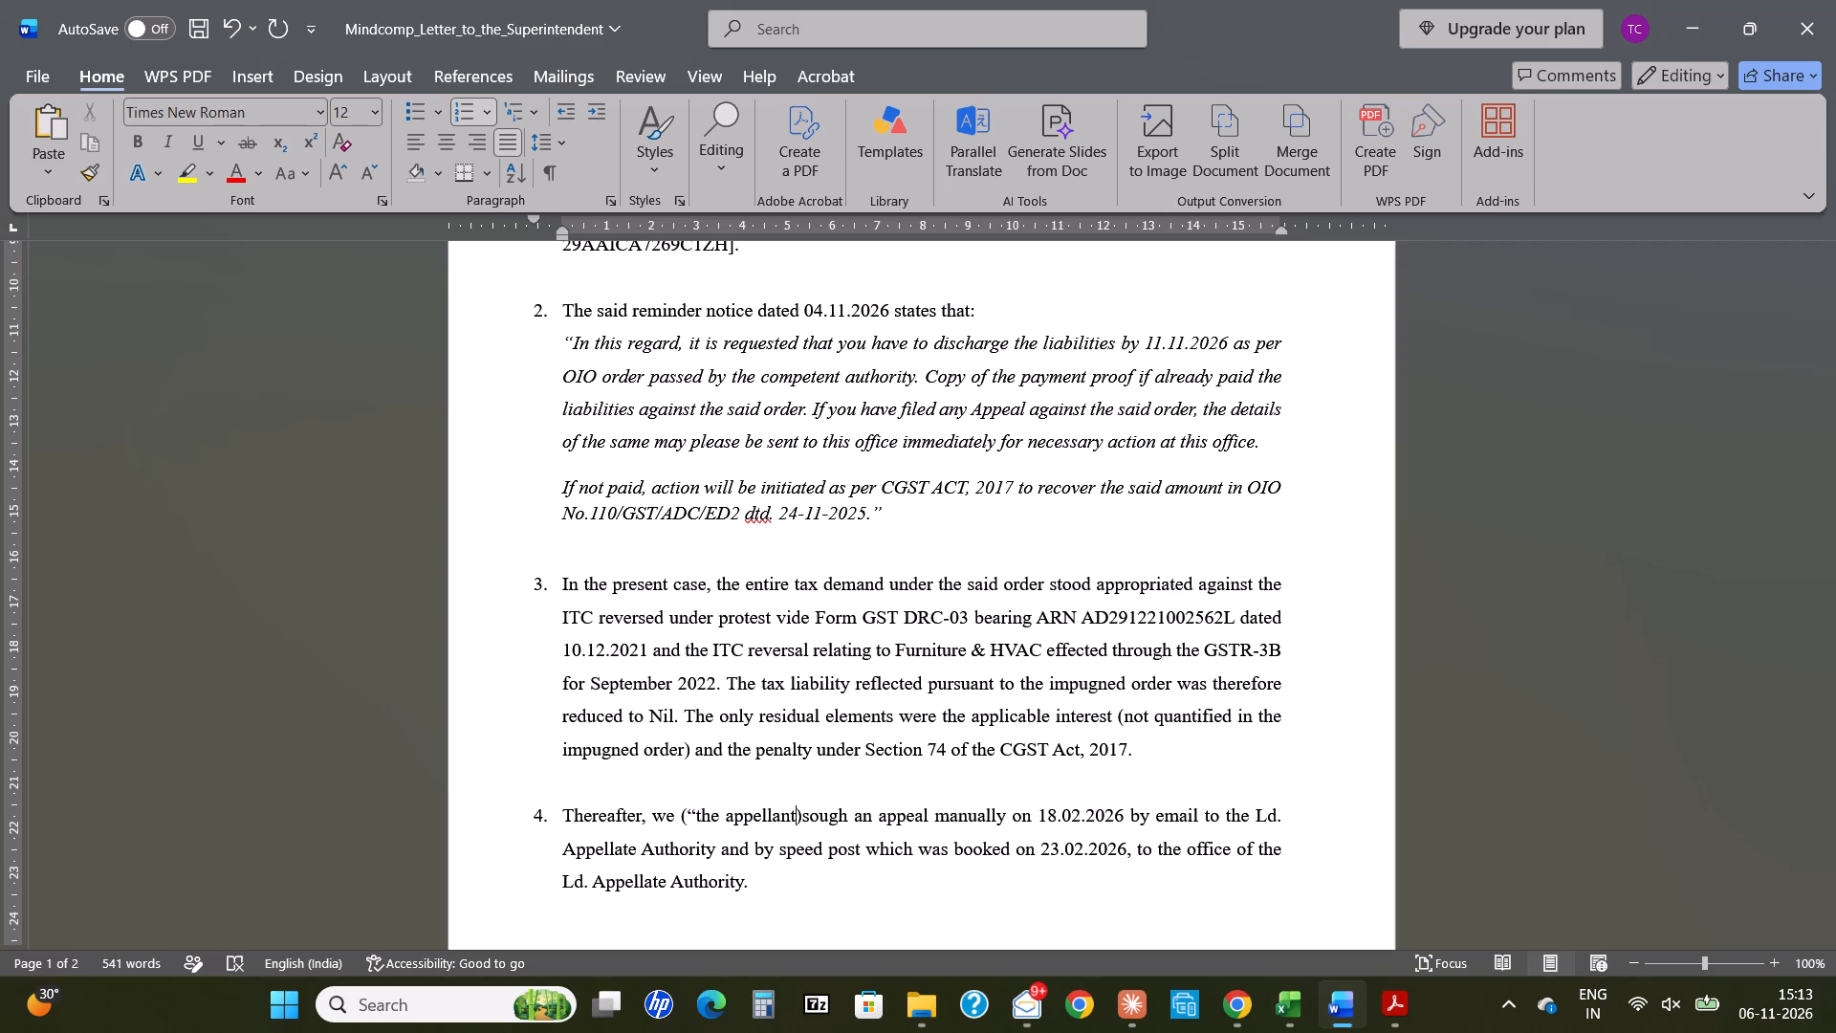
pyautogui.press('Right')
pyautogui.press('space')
# Add the missing closing quotation mark so the bracketed text in paragraph 4 reads (“the appellant”).
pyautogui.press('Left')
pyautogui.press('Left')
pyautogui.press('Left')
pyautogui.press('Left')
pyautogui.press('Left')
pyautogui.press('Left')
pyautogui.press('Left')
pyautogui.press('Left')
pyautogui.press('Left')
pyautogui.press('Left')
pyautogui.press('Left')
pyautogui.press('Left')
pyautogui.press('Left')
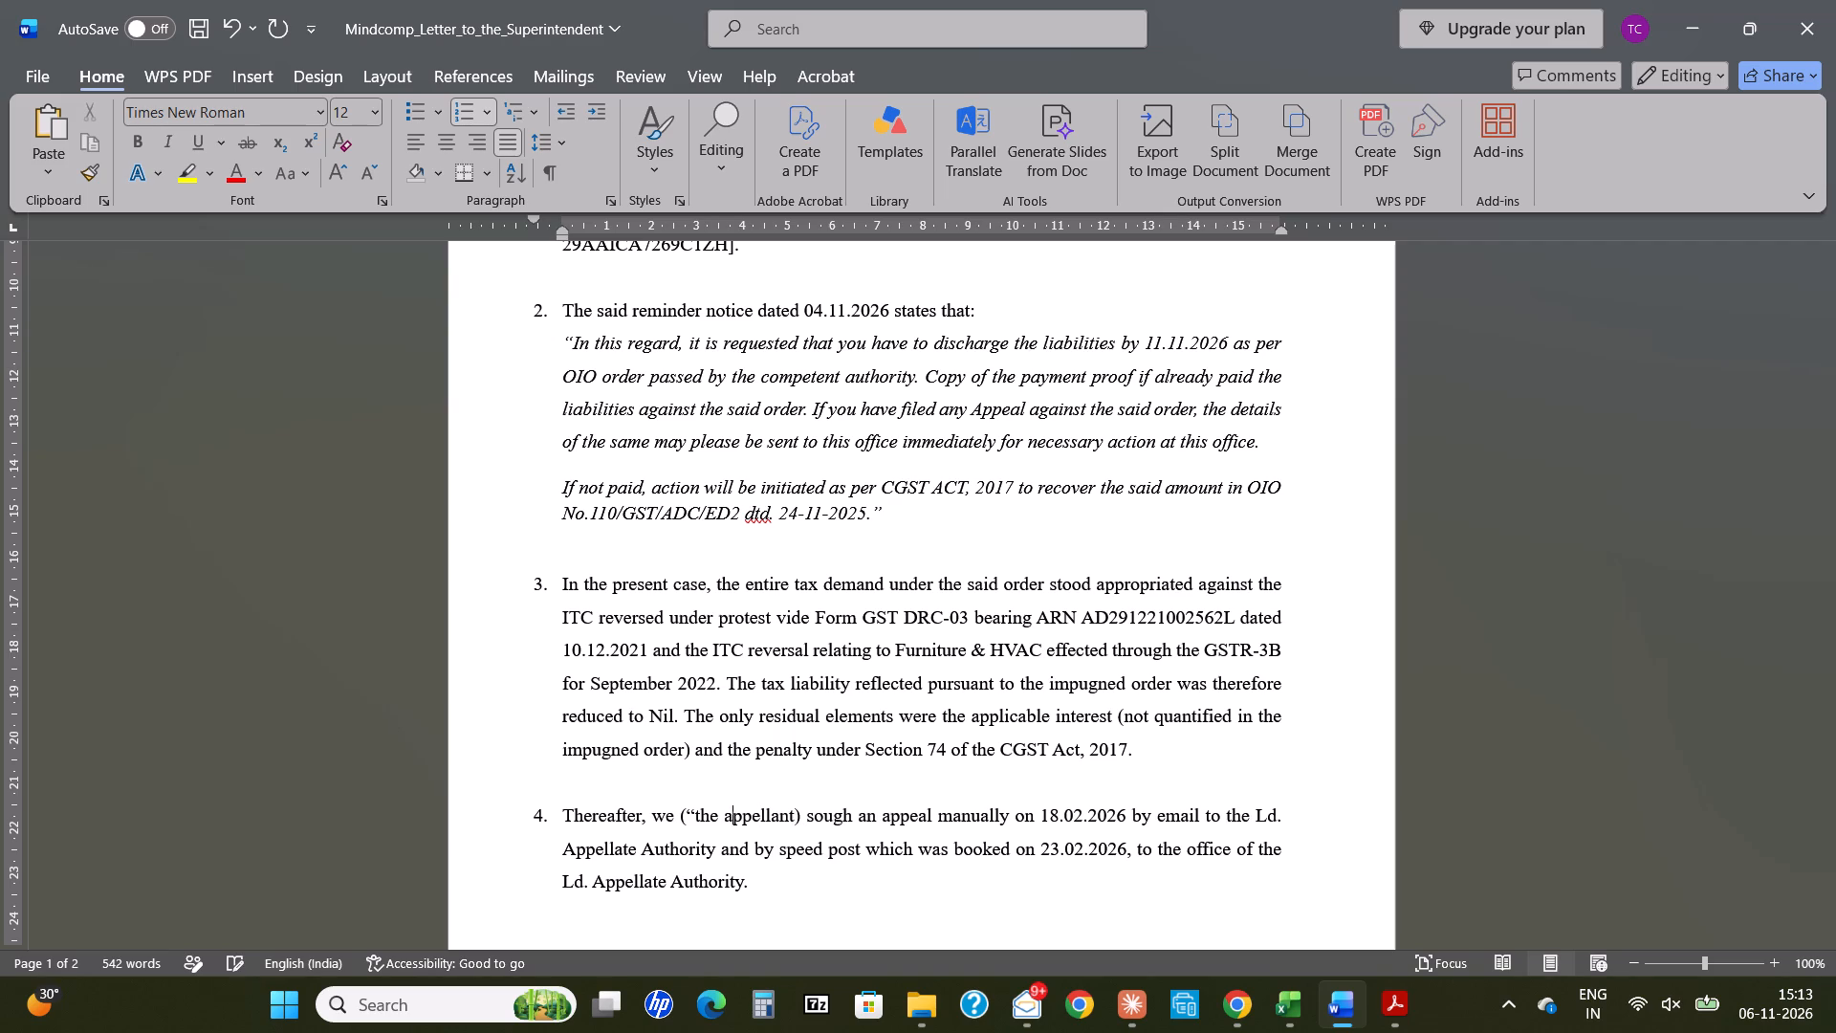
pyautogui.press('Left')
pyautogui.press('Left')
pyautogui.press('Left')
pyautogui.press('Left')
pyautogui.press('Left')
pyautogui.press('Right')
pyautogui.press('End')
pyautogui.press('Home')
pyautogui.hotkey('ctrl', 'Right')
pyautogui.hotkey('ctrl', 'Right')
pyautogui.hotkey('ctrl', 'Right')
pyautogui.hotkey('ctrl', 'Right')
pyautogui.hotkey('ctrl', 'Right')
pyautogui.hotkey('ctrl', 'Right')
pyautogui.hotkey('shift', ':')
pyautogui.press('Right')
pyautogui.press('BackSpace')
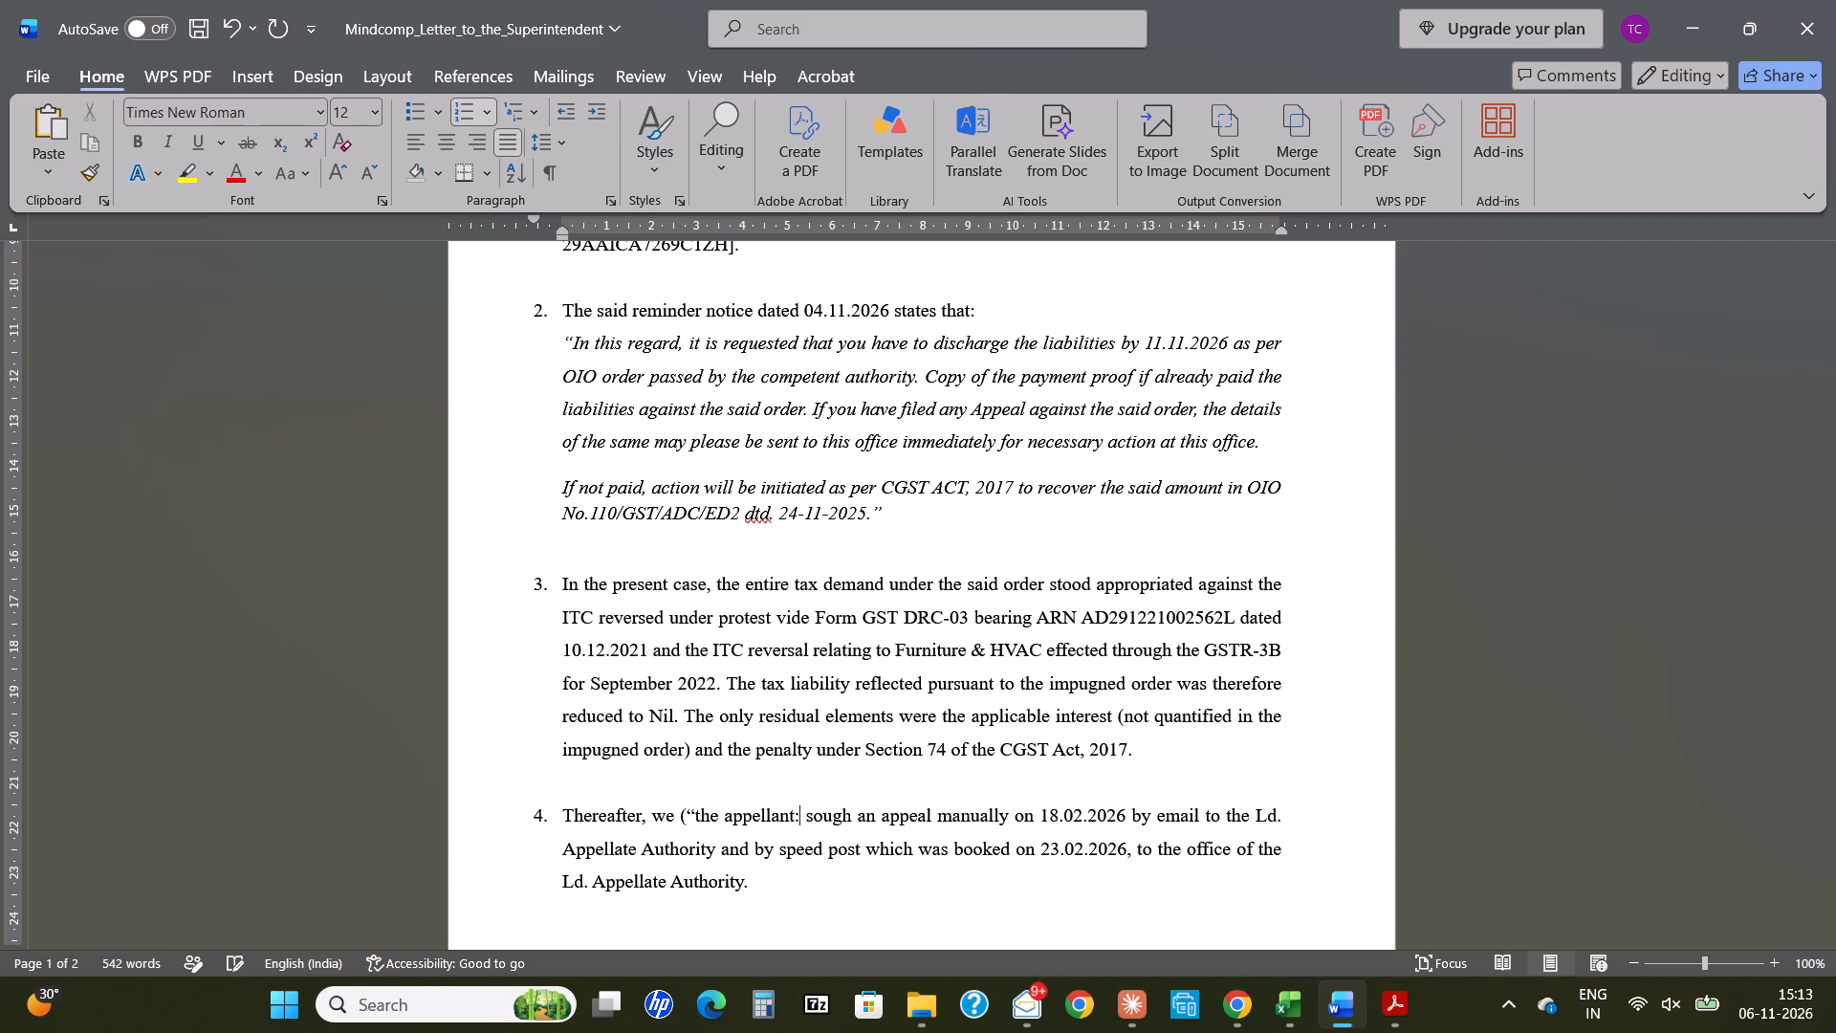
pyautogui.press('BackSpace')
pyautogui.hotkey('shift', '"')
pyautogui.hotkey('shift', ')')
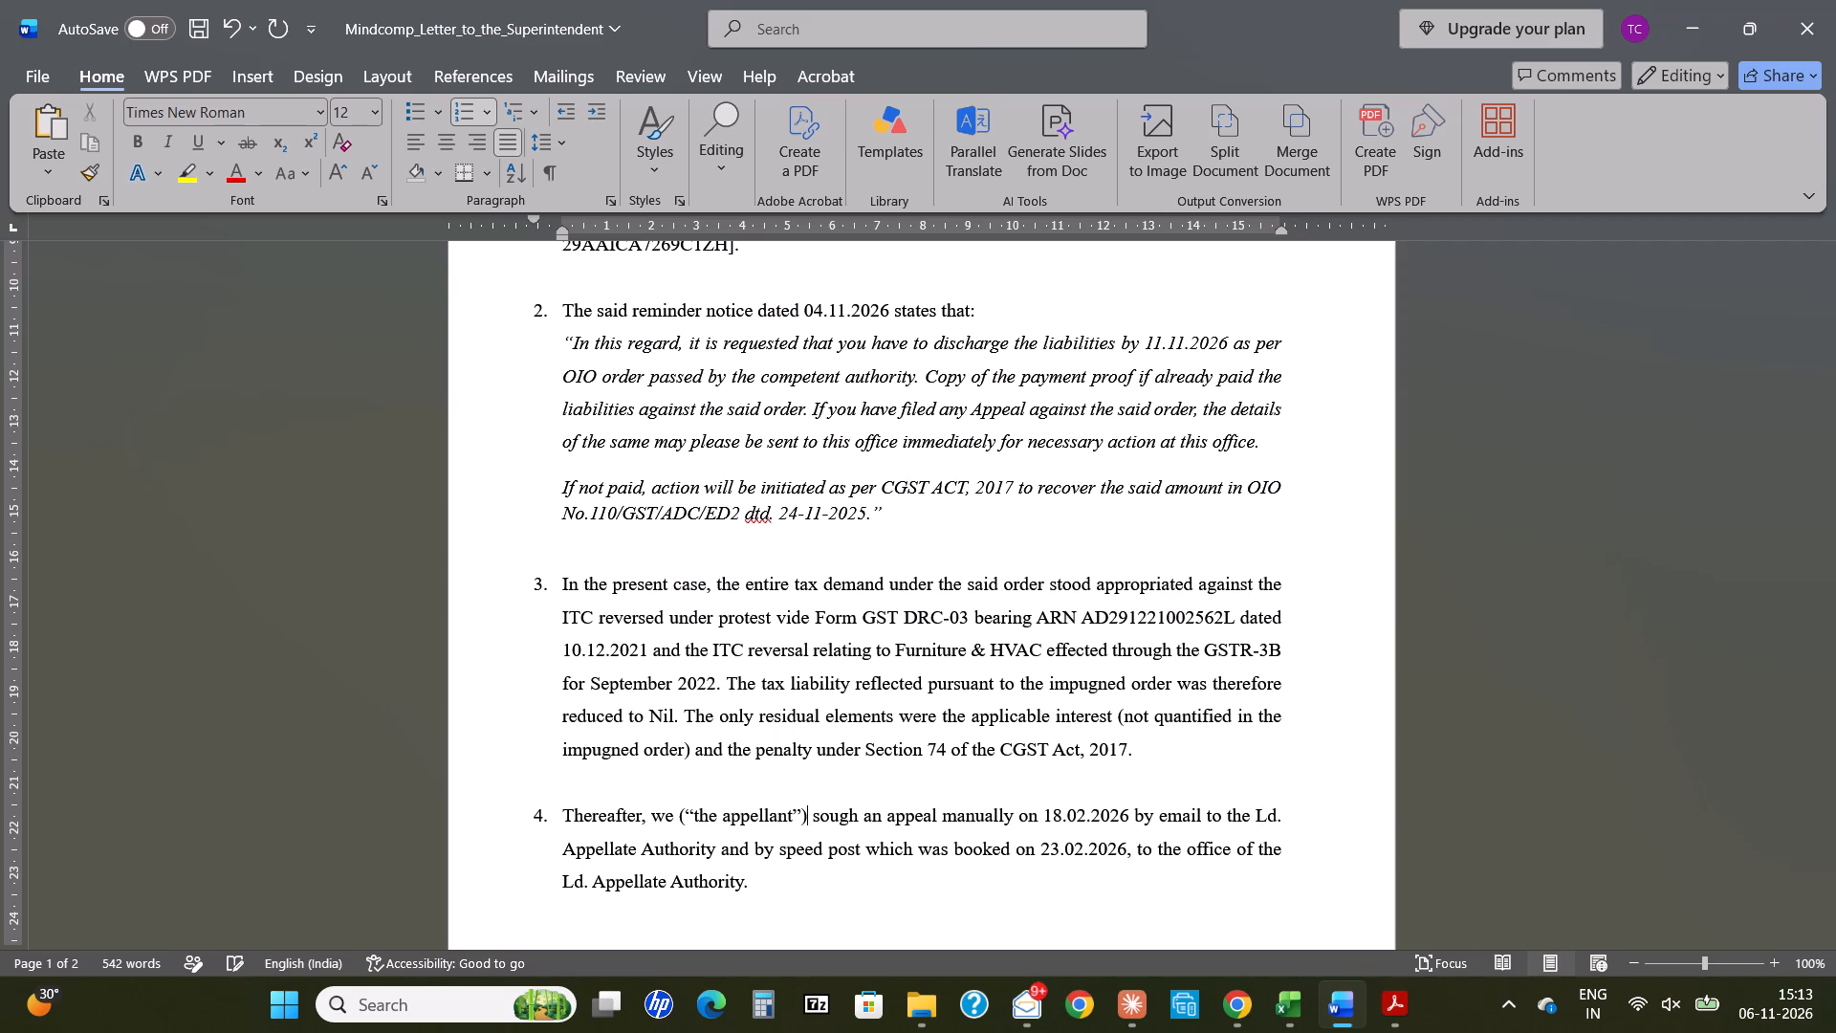
# Insert "being aggrieved by the said order," after the bracketed appellant definition in paragraph 4.
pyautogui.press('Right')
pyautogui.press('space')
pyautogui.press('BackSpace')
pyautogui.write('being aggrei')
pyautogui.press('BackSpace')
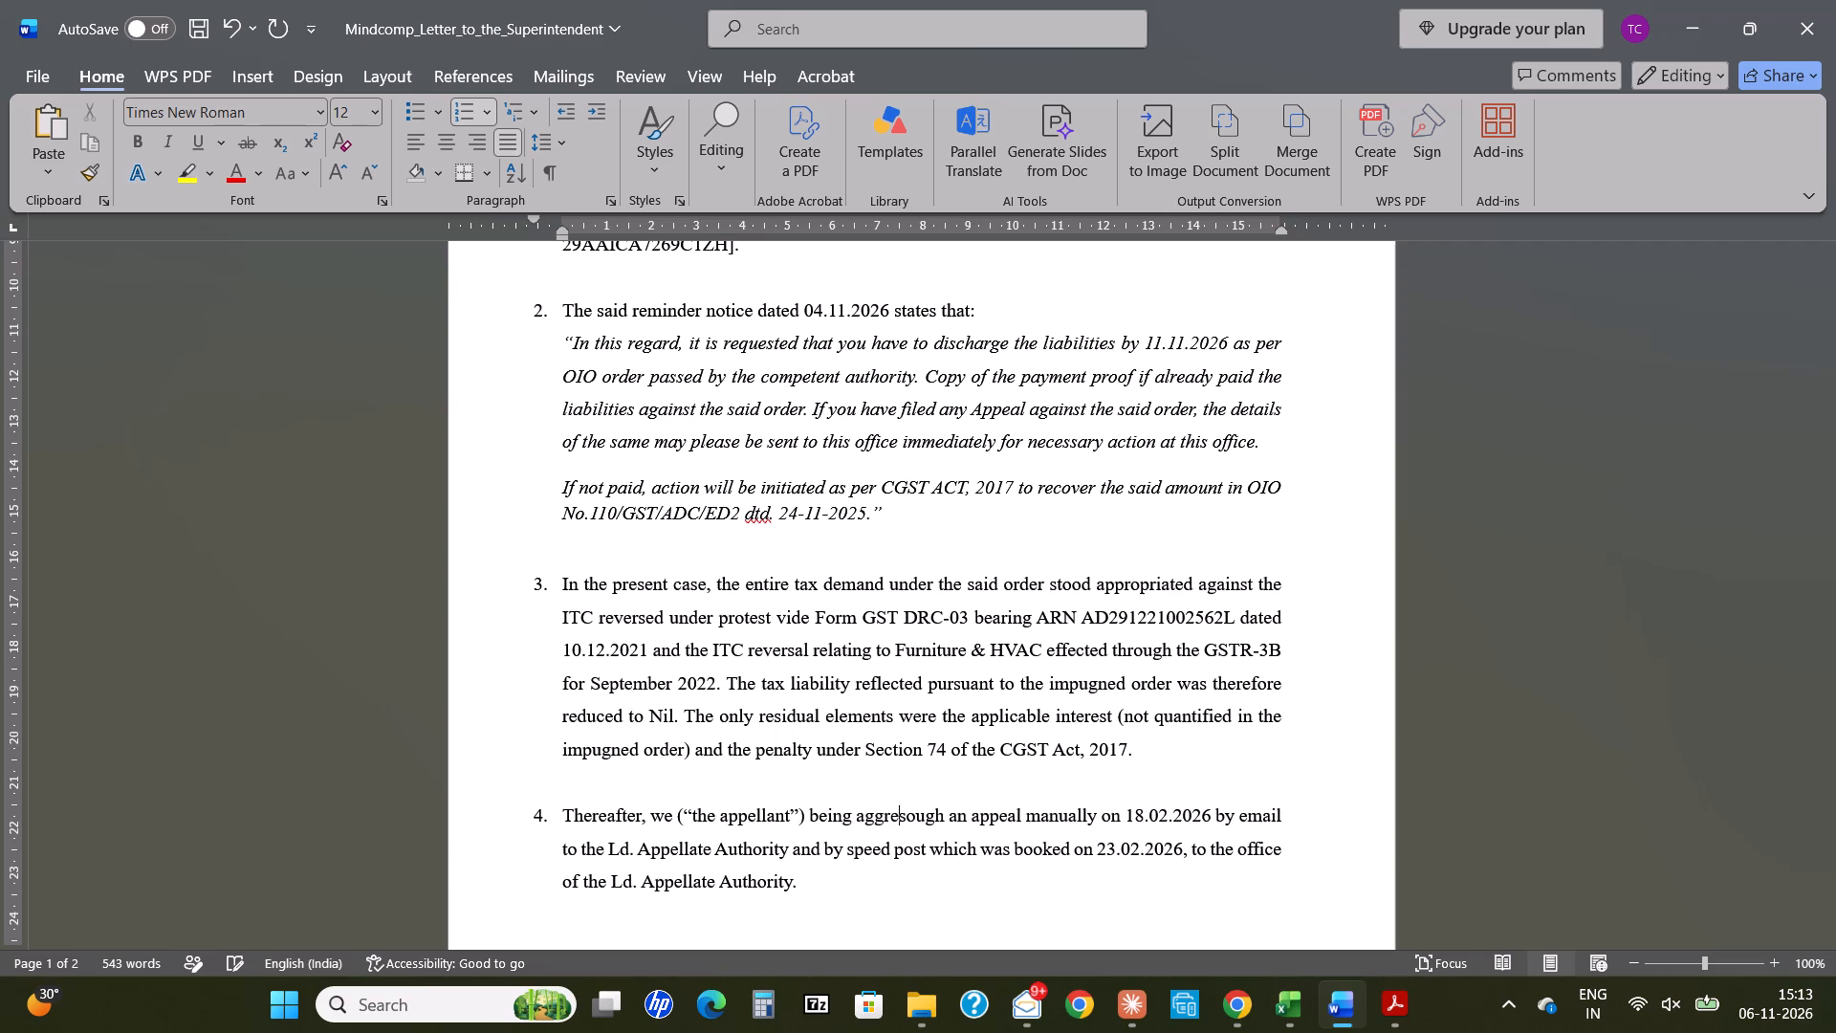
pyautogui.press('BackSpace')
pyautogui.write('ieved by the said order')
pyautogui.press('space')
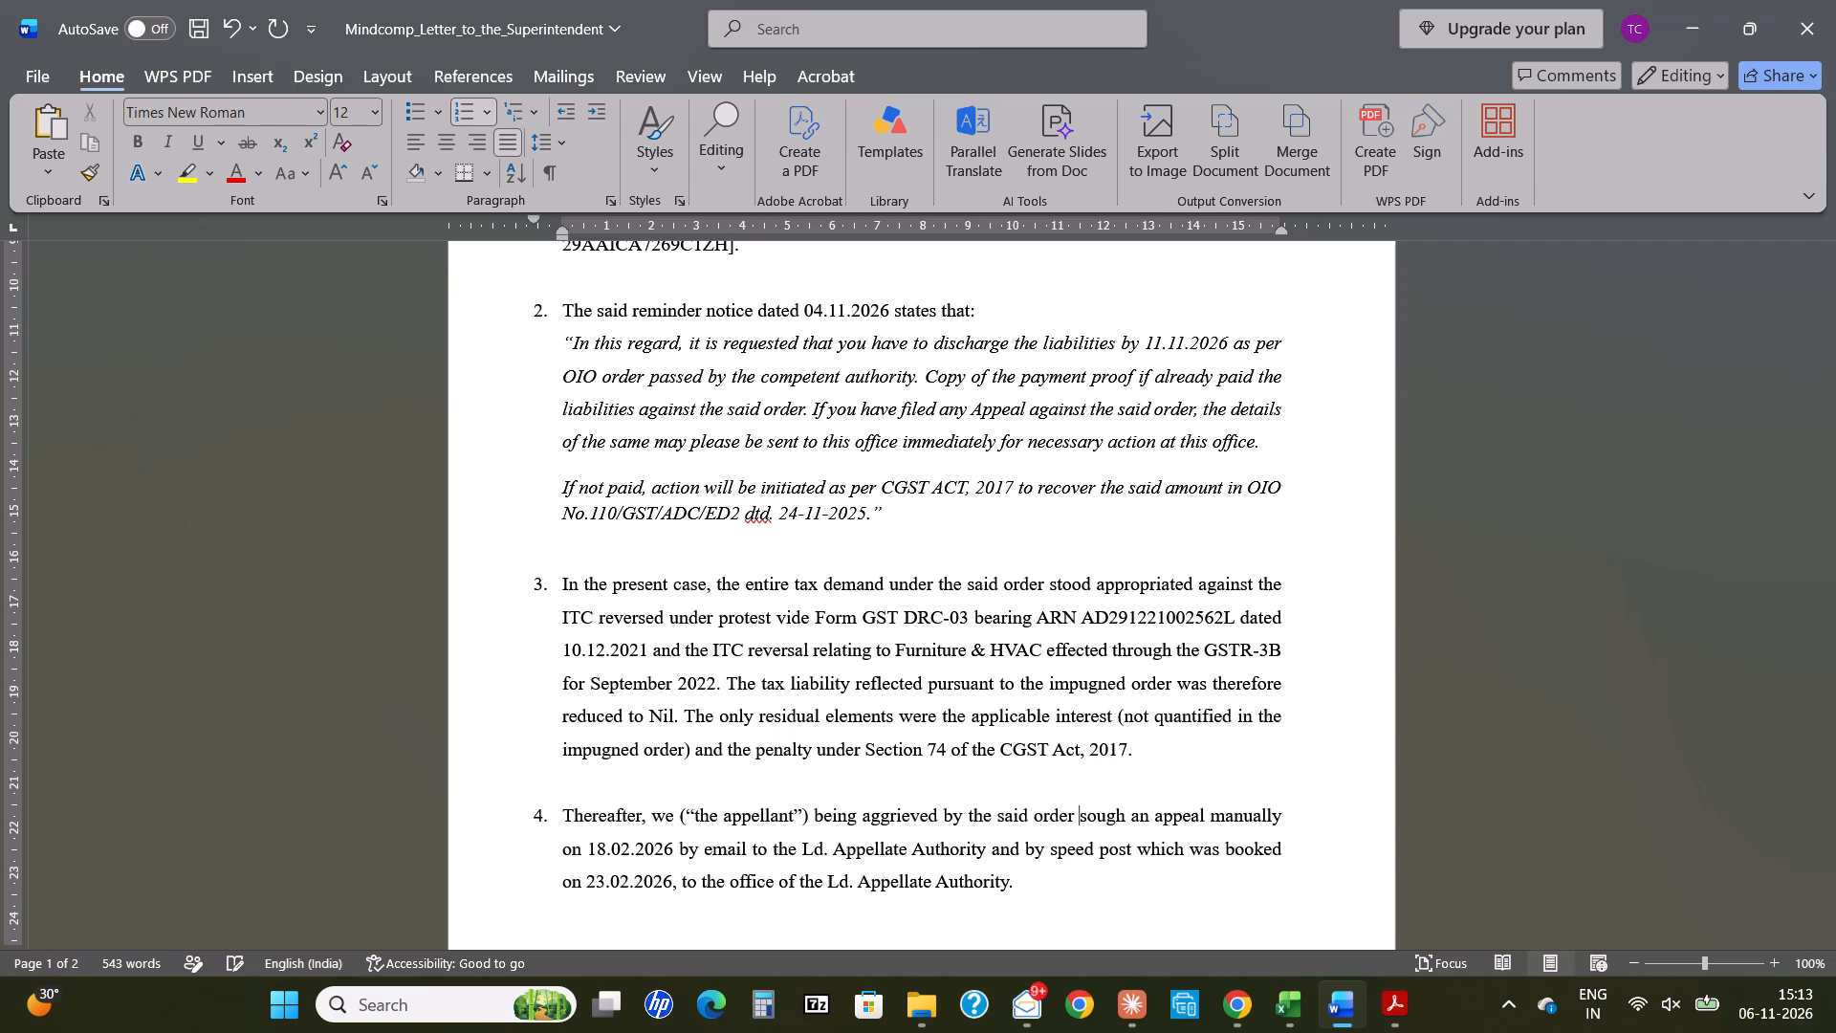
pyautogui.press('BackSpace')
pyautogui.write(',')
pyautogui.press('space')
# Correct the misspelled verb before "an appeal manually" in paragraph 4 to "sought".
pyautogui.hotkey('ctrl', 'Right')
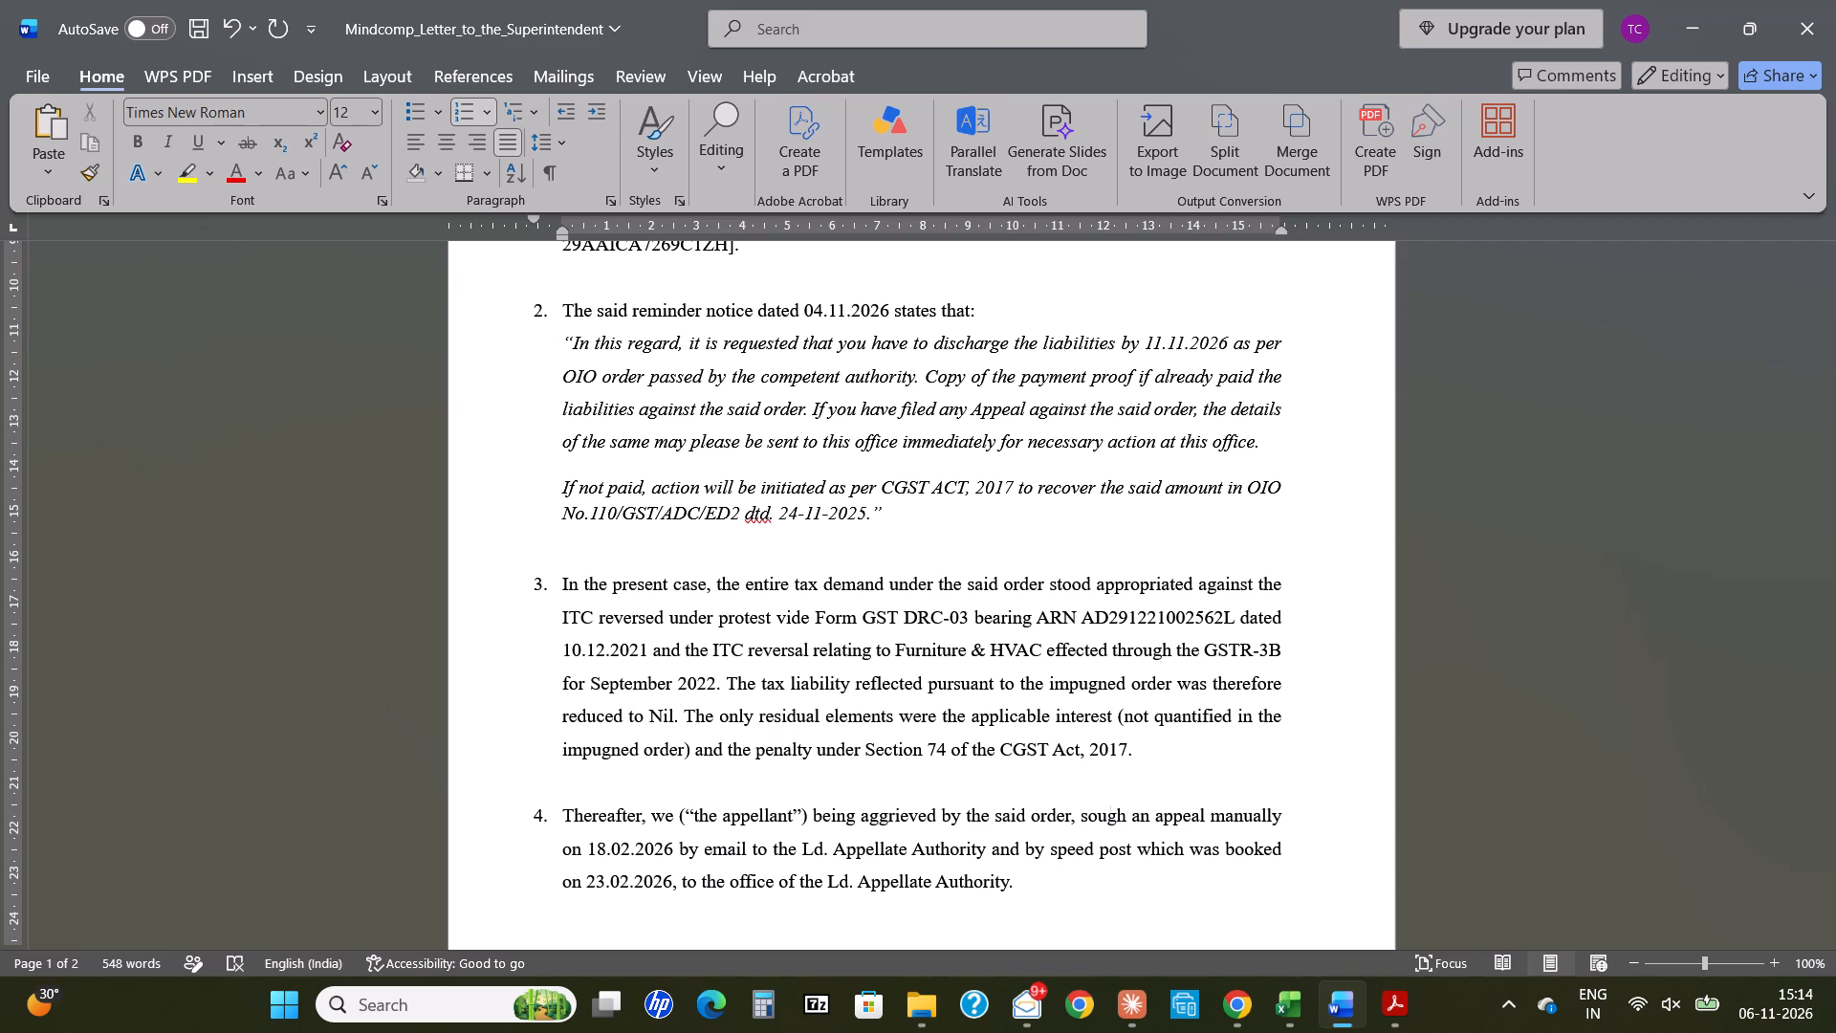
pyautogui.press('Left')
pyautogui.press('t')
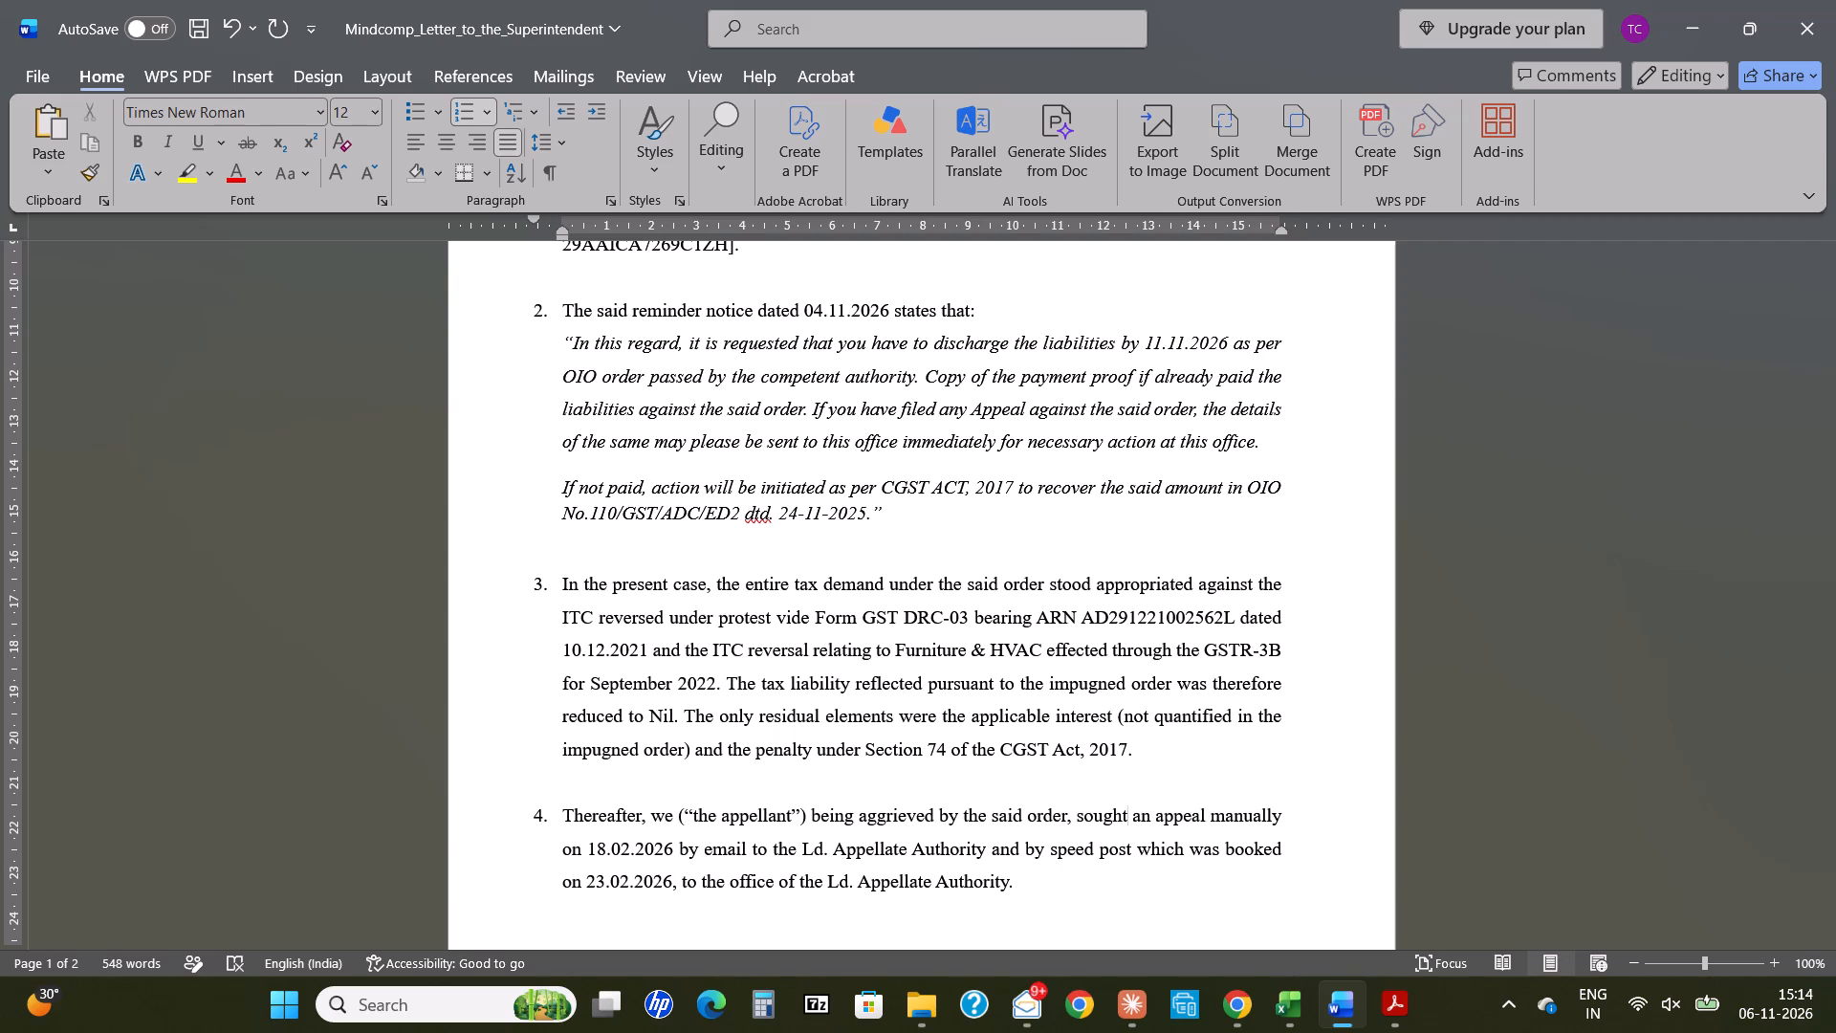
# Insert "which was sent" after the date 18.02.2026 in paragraph 4 and save the document.
pyautogui.click(656, 816)
pyautogui.press('Down')
pyautogui.press('Right')
pyautogui.hotkey('ctrl', 'Right')
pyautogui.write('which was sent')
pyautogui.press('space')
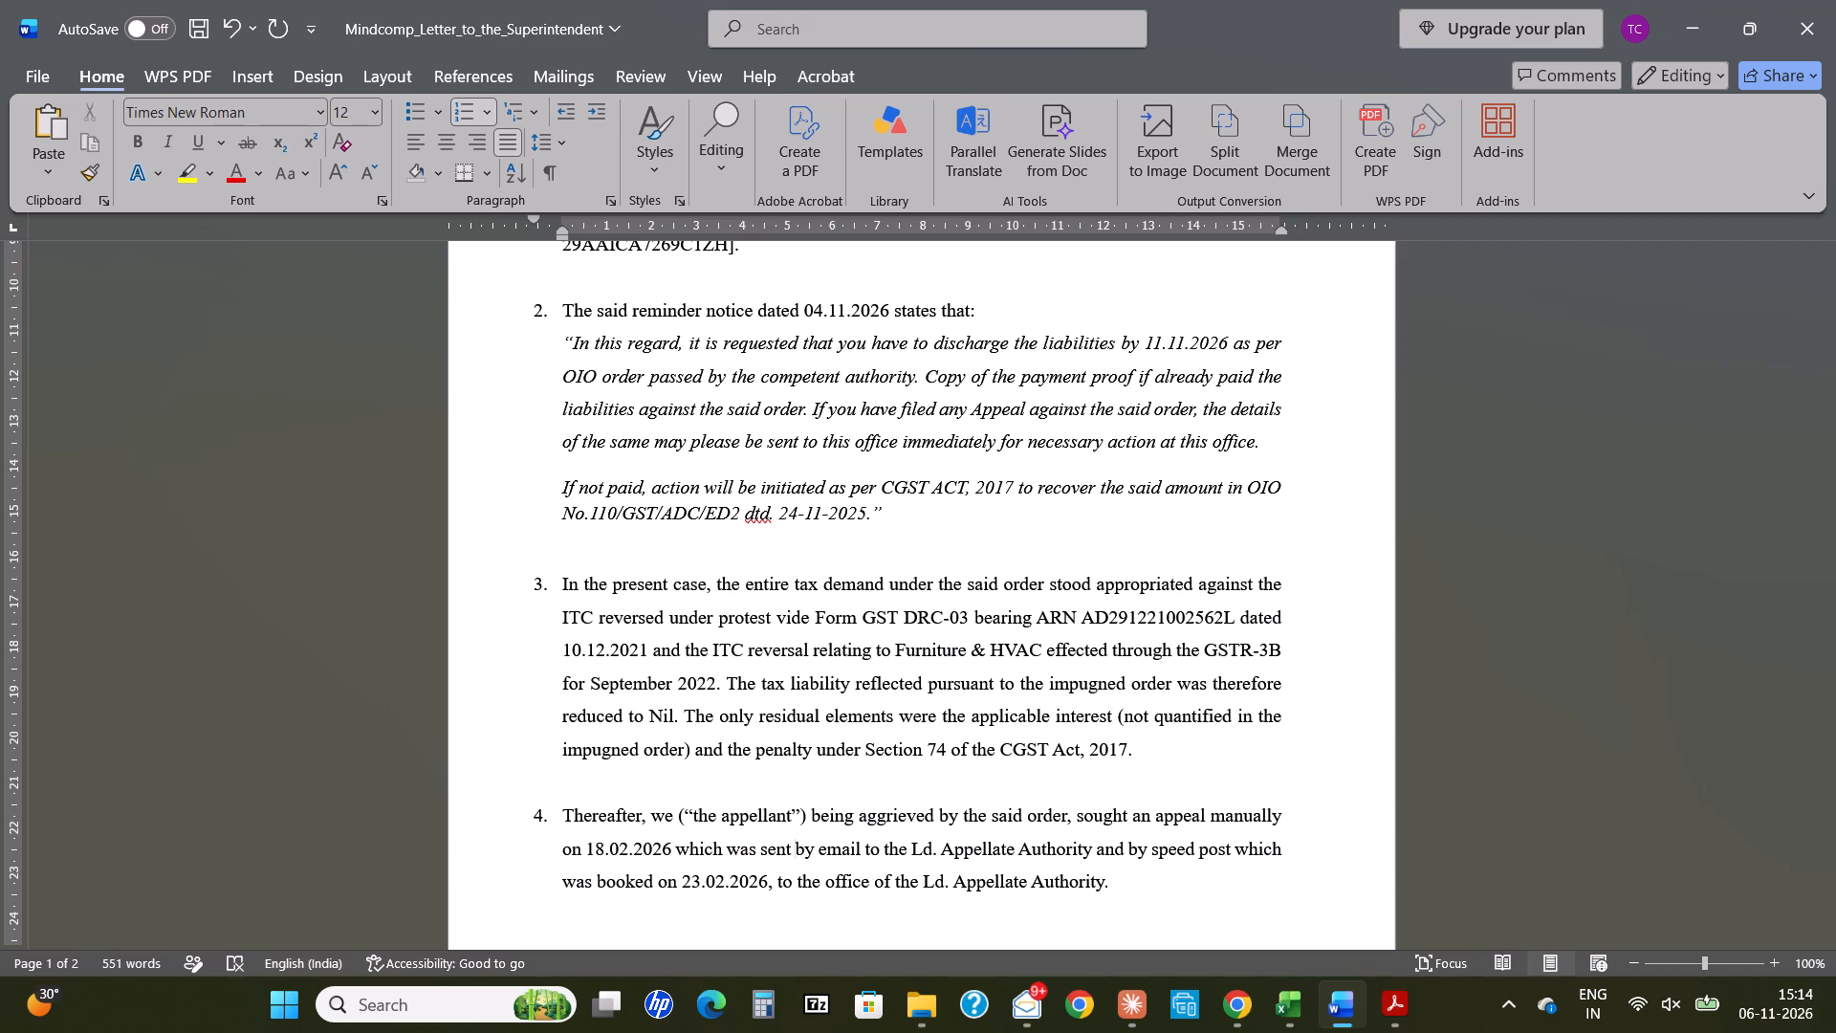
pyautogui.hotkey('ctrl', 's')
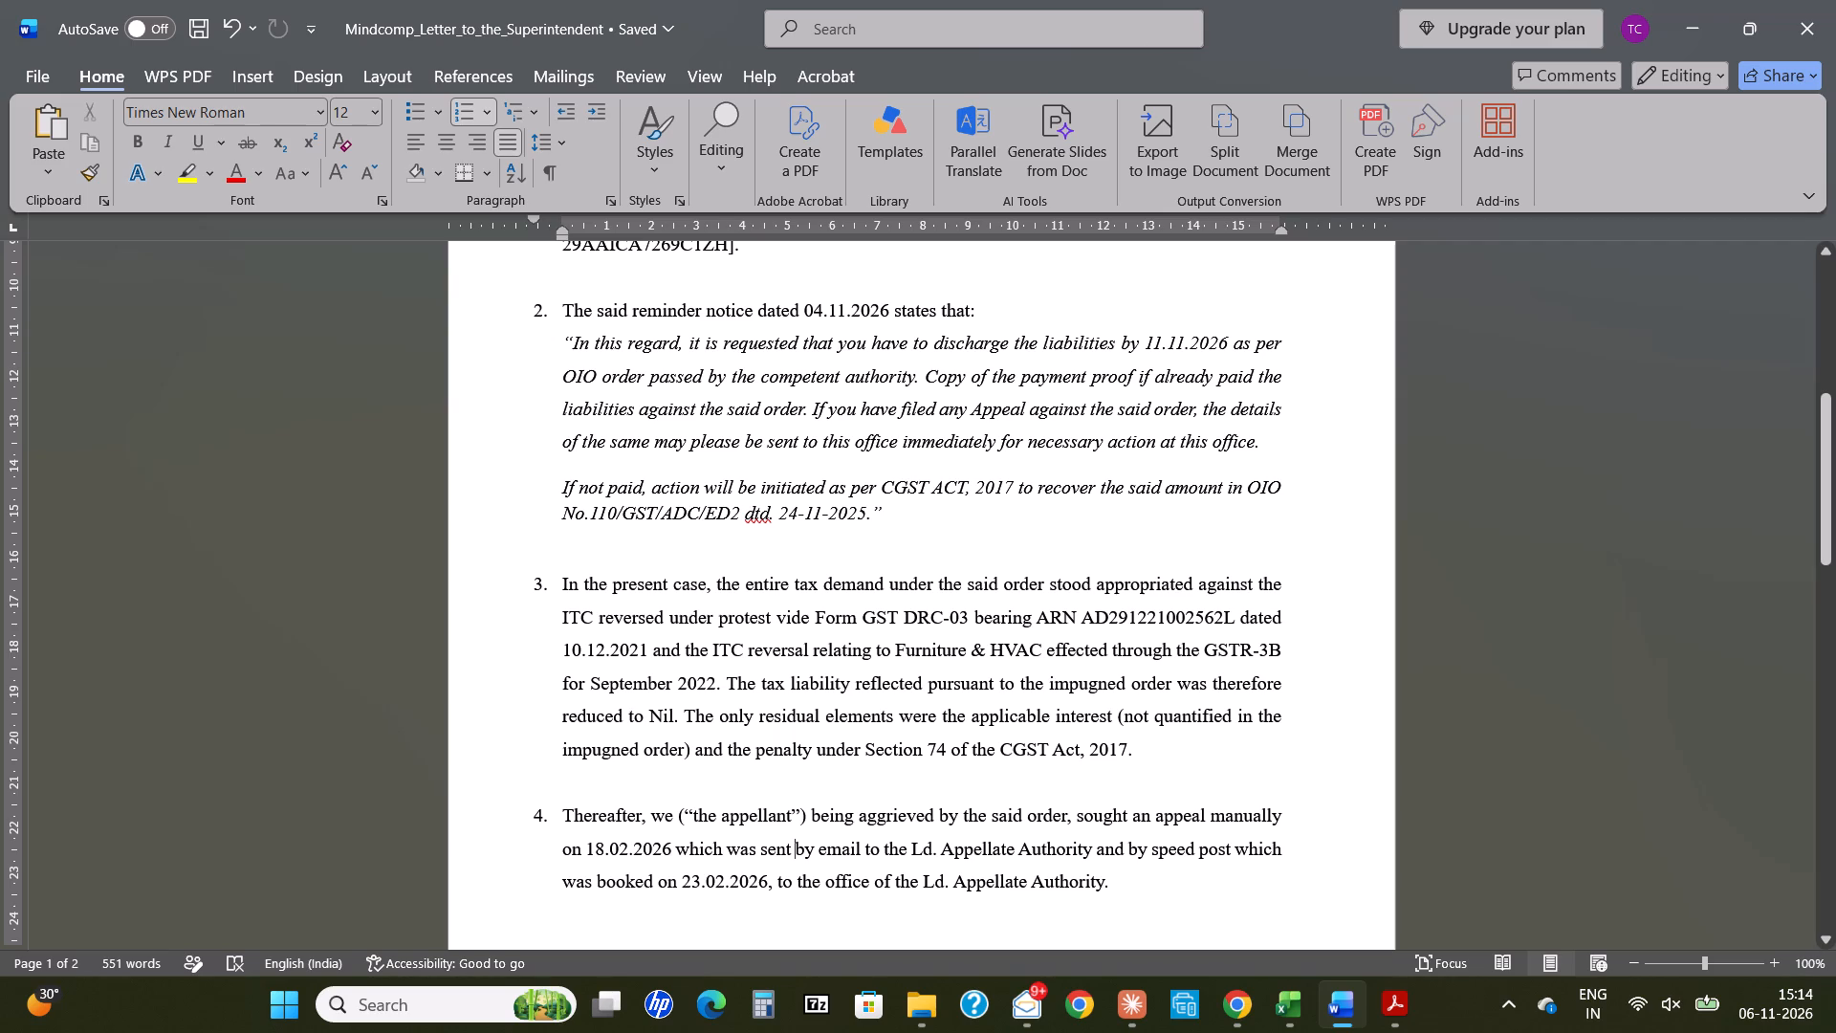
# Replace "the Ld. Appellate Authority" at the end of paragraph 4 with "the said authority" and save the document.
pyautogui.moveTo(1102, 874); pyautogui.dragTo(915, 882)
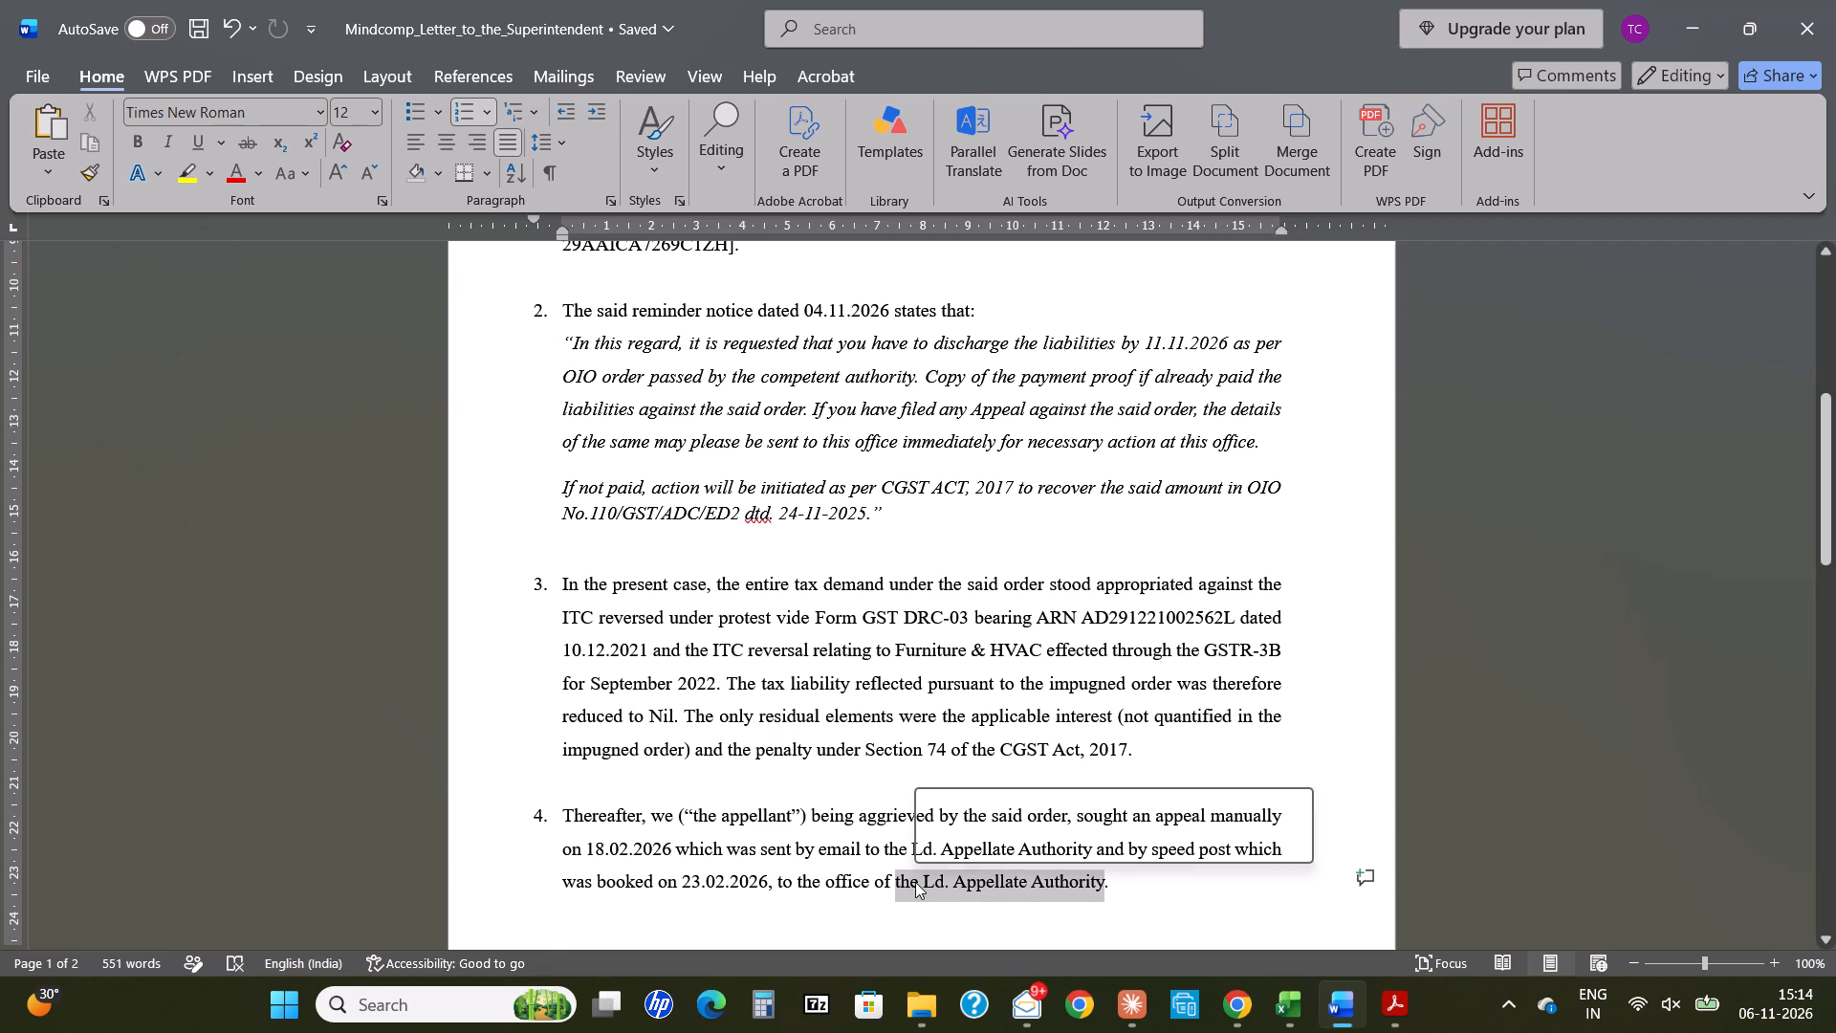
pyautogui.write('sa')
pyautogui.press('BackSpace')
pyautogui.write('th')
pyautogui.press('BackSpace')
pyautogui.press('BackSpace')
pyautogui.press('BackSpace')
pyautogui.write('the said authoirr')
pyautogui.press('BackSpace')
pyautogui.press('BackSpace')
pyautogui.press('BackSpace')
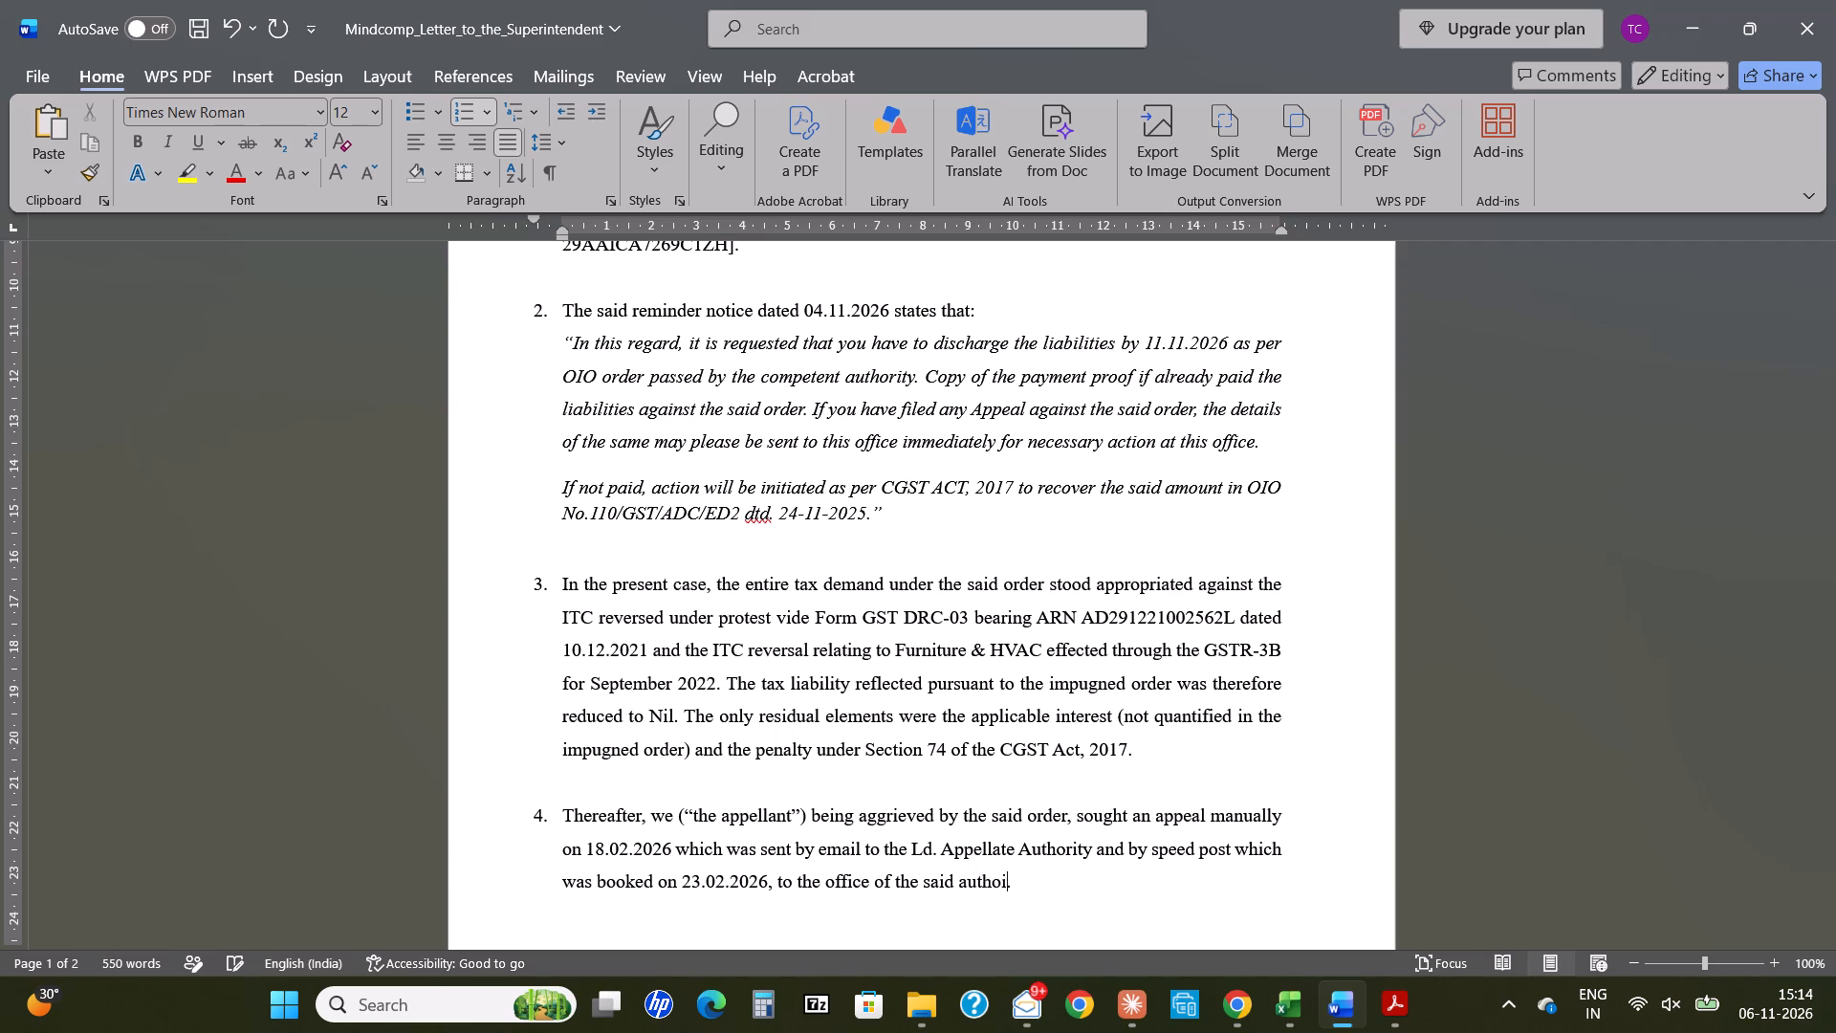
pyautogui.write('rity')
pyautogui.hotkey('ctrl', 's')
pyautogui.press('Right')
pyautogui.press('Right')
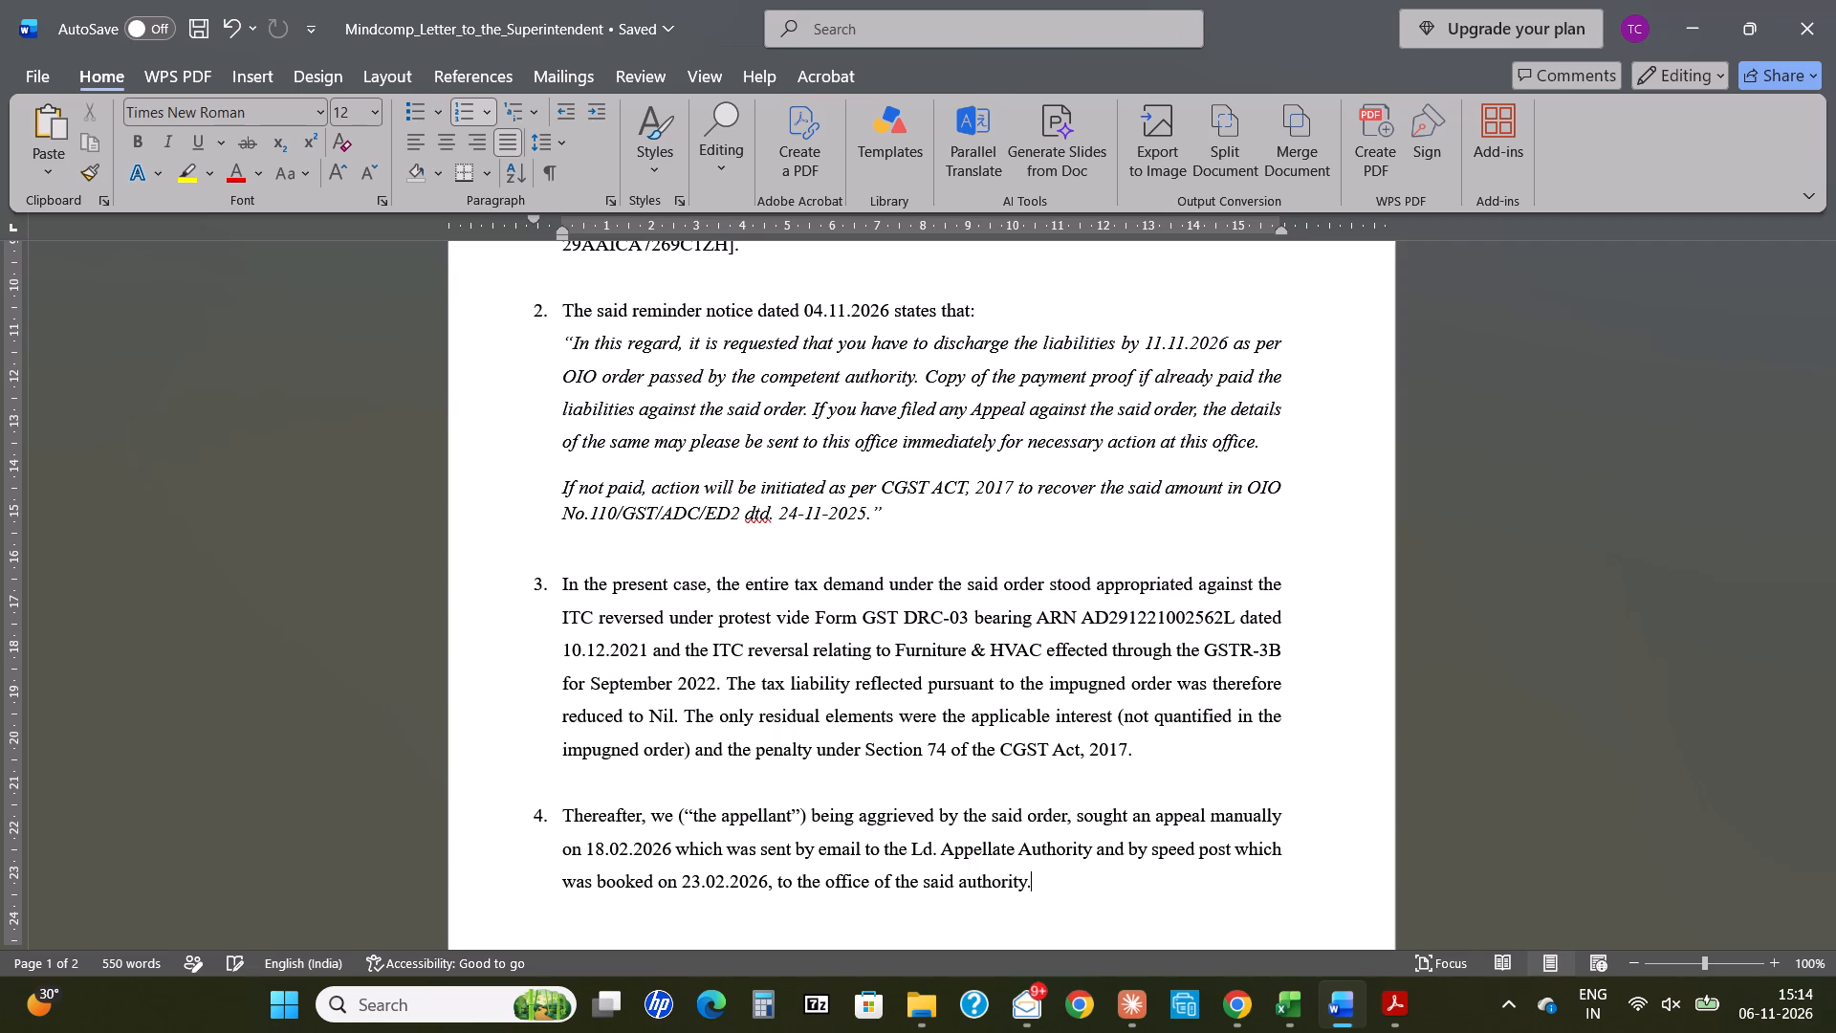
# Delete an extra blank line below paragraph 4.
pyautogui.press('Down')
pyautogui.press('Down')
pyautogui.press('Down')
pyautogui.click(915, 882)
pyautogui.press('Down')
pyautogui.press('Up')
pyautogui.press('Up')
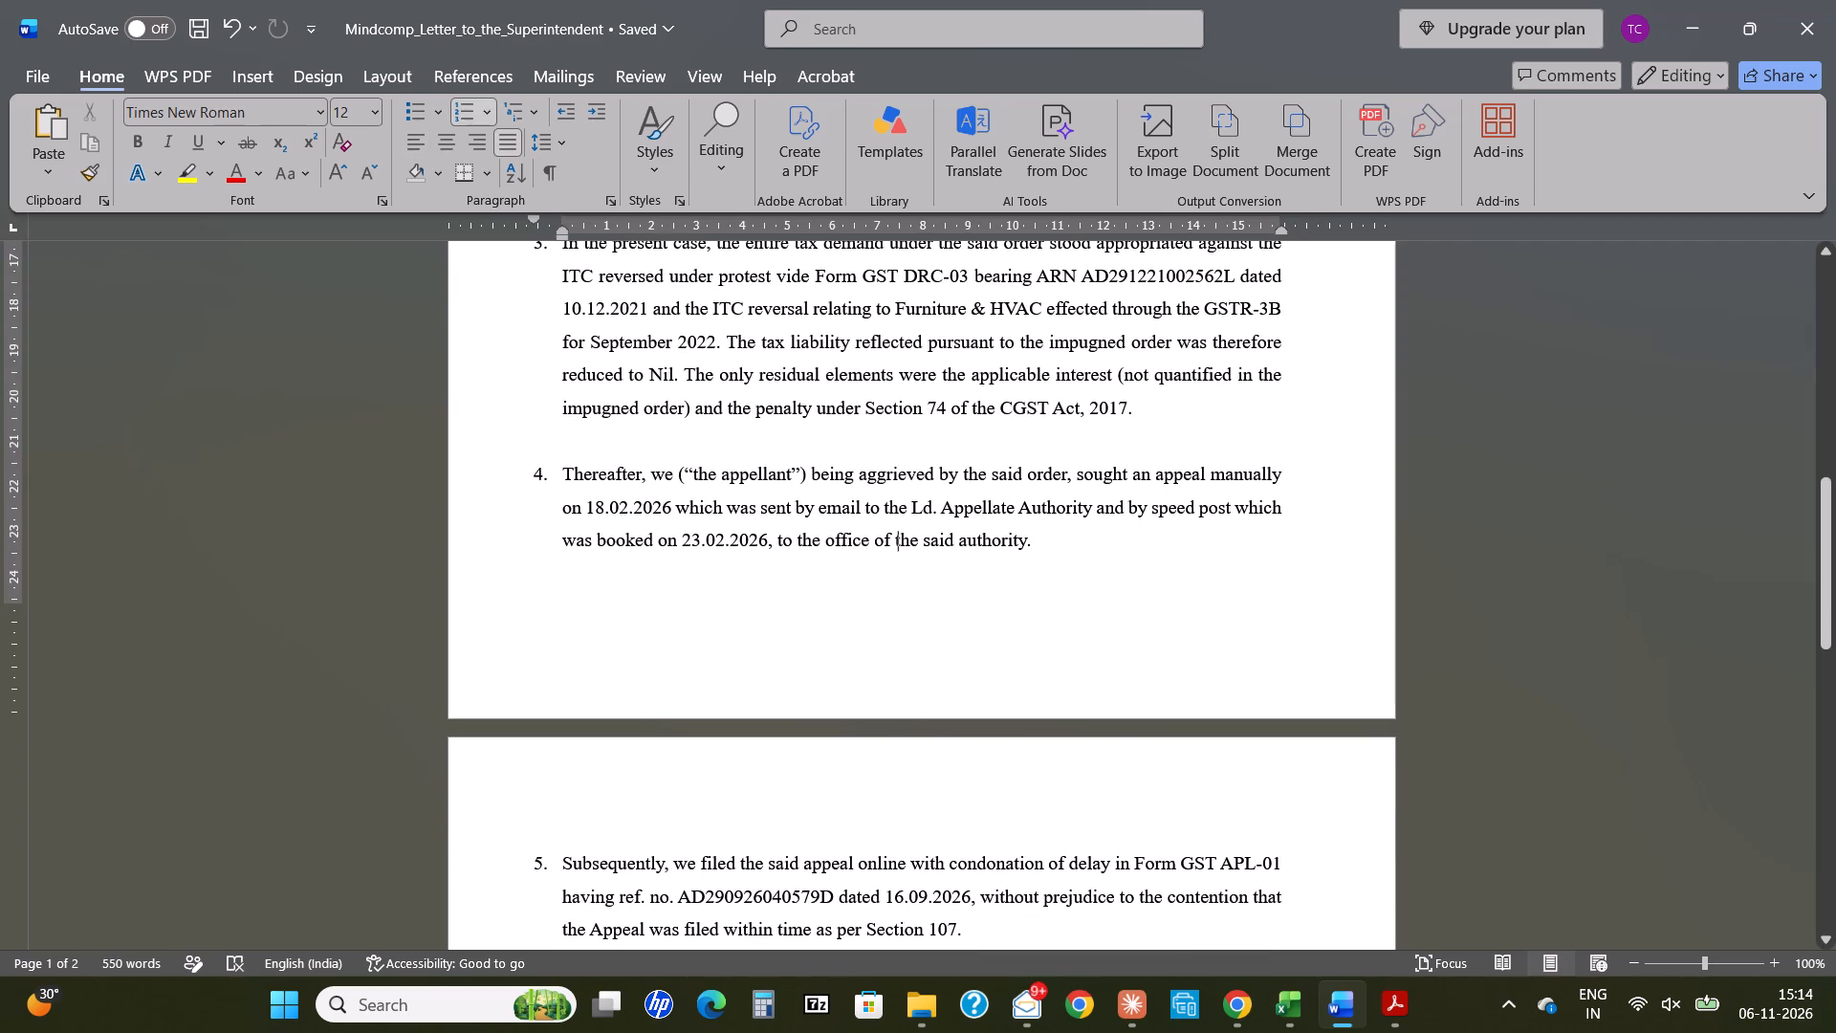
pyautogui.press('Down')
pyautogui.press('Down')
pyautogui.press('Up')
pyautogui.press('BackSpace')
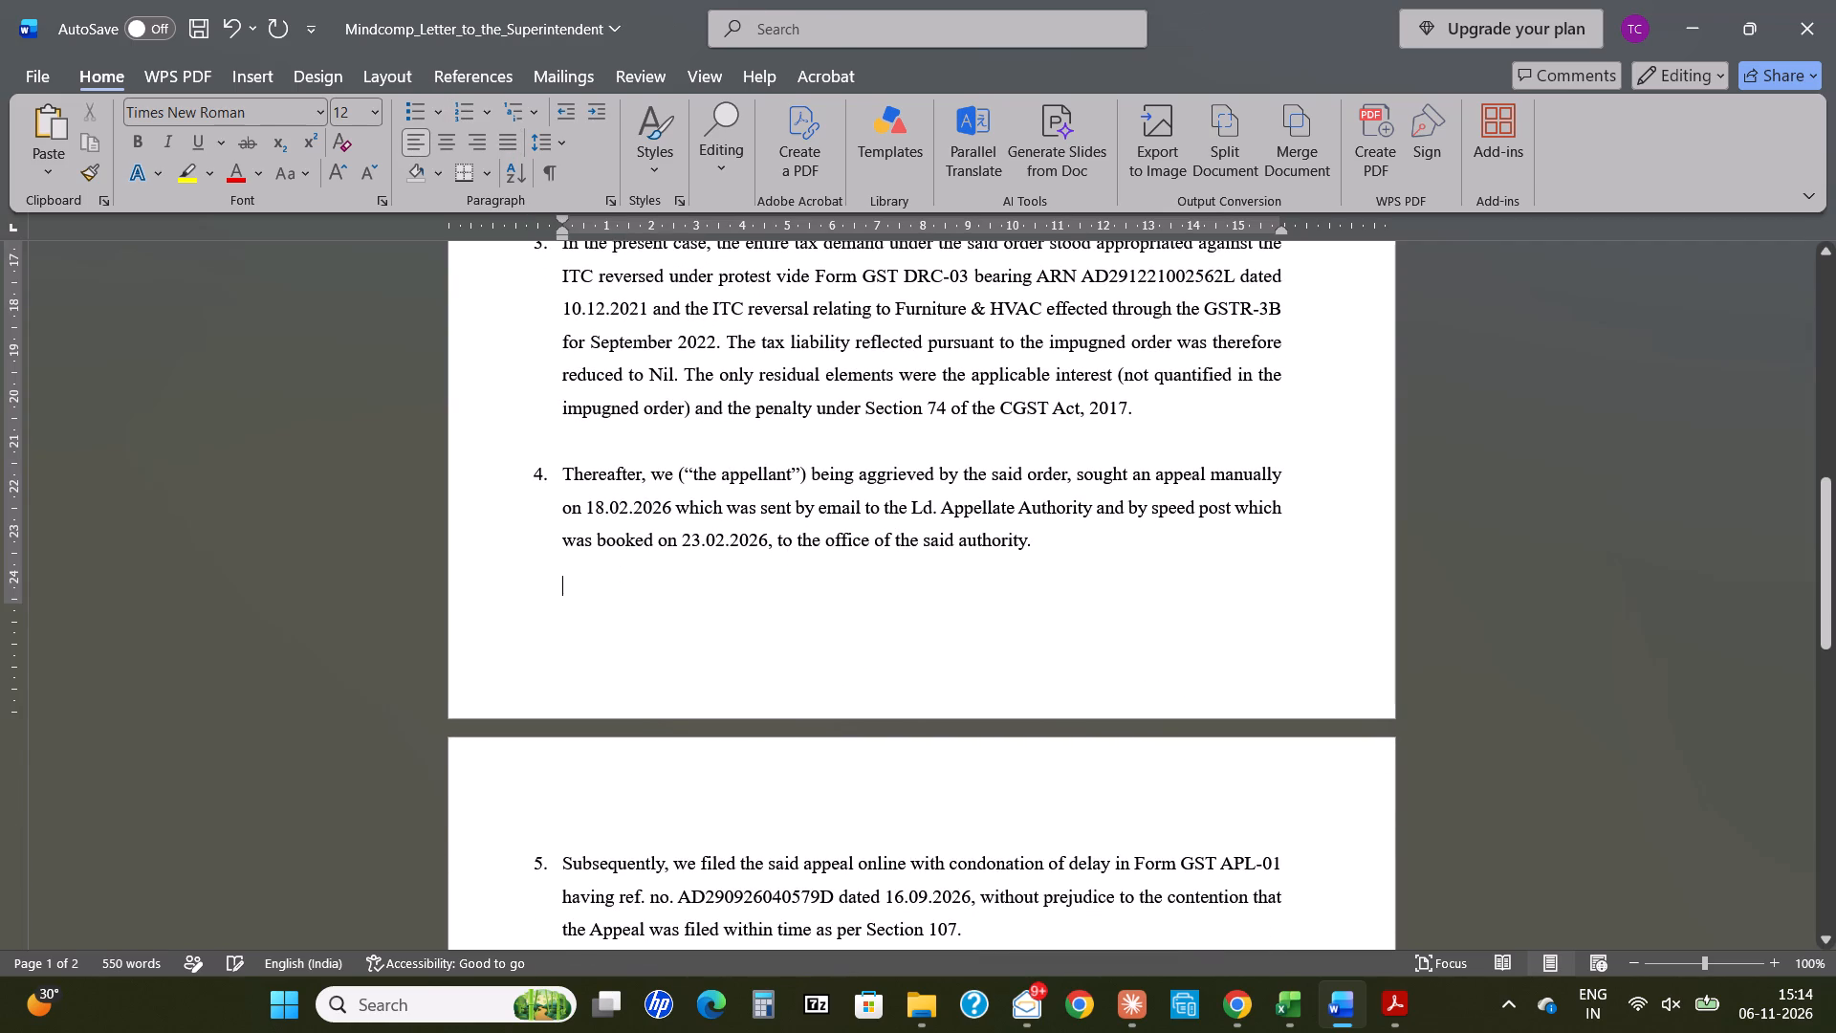
# Insert "citing reasons for the non-filing of the appeal" after the date 16.09.2026 in paragraph 5.
pyautogui.press('Down')
pyautogui.press('Down')
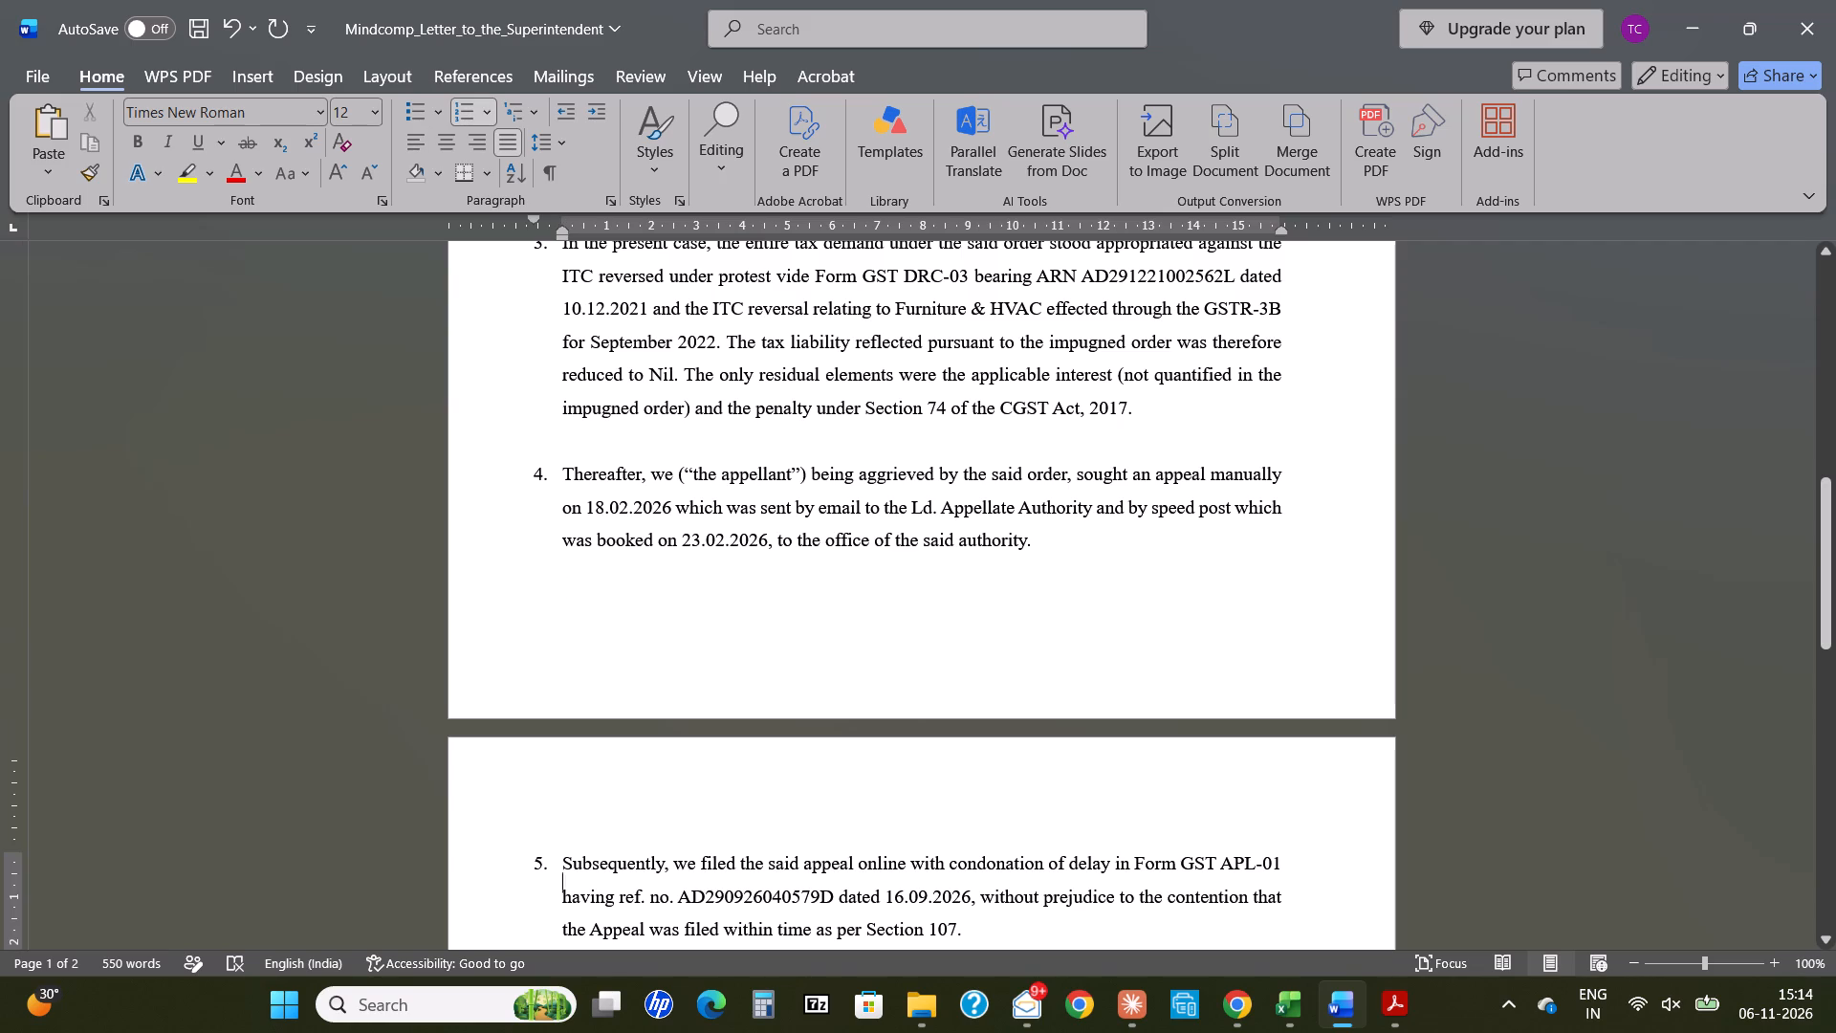
pyautogui.press('Down')
pyautogui.press('Down')
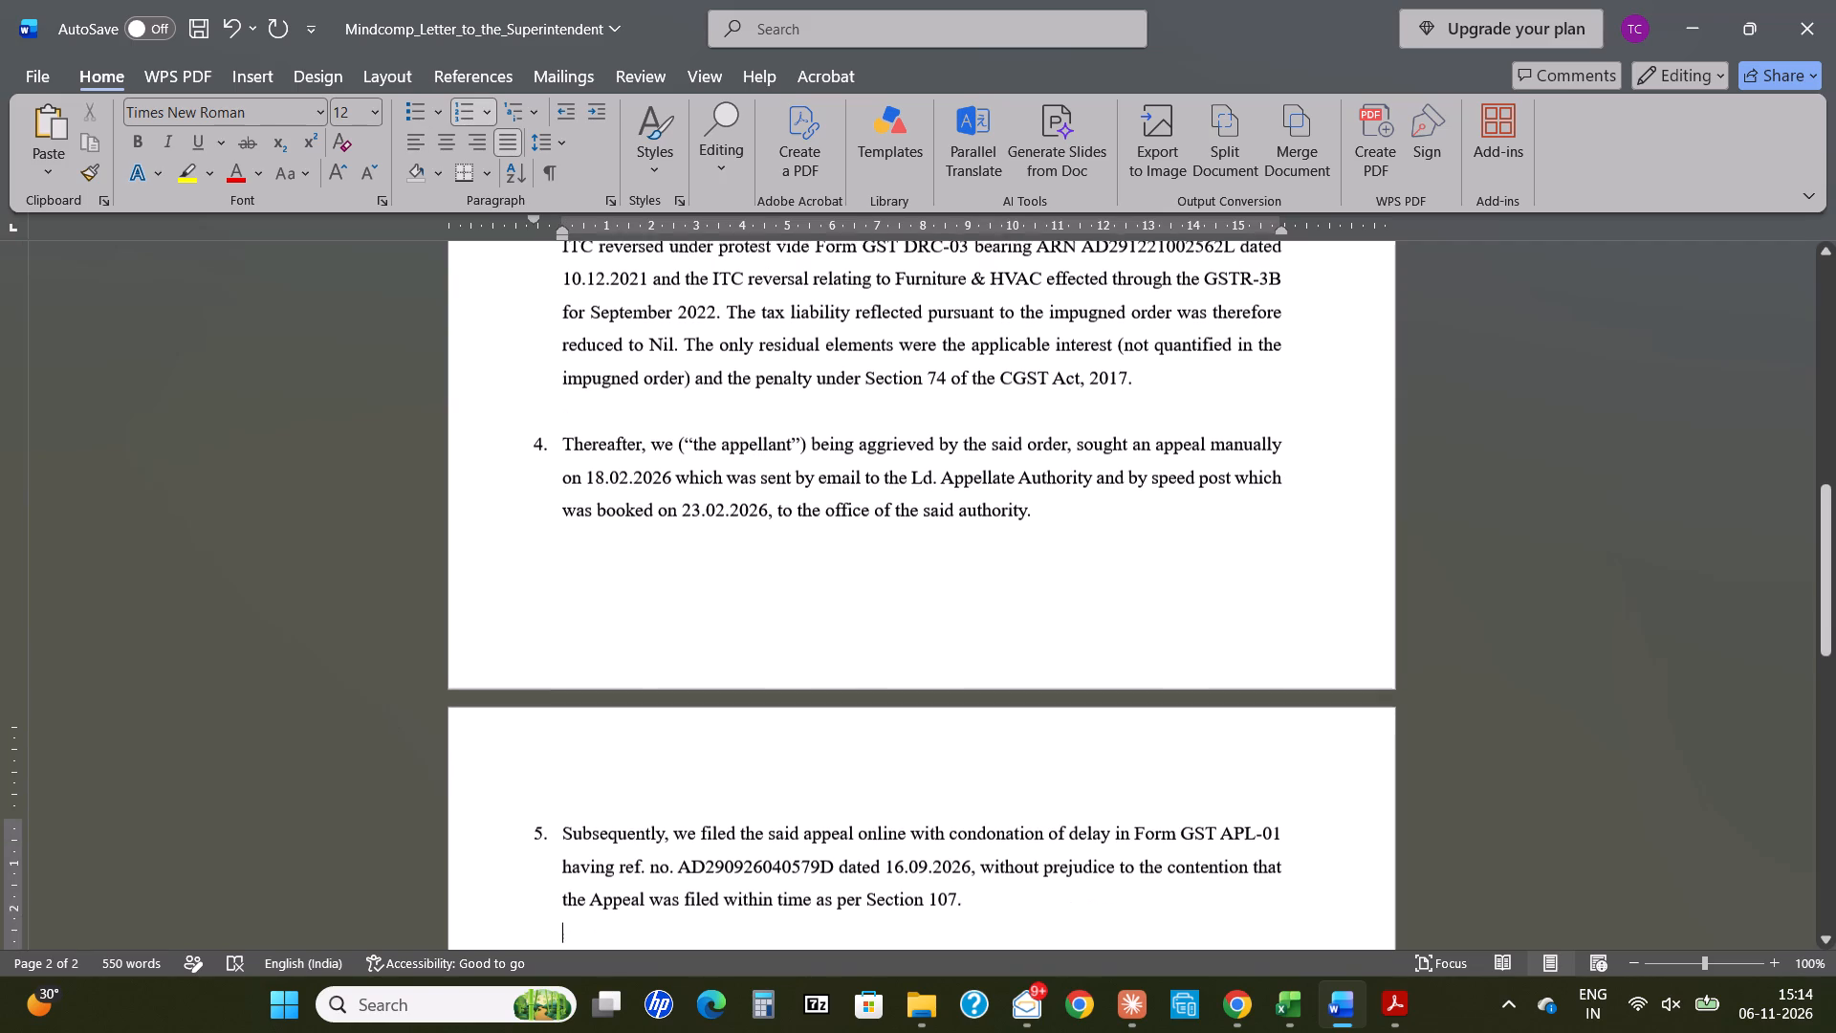
pyautogui.press('Up')
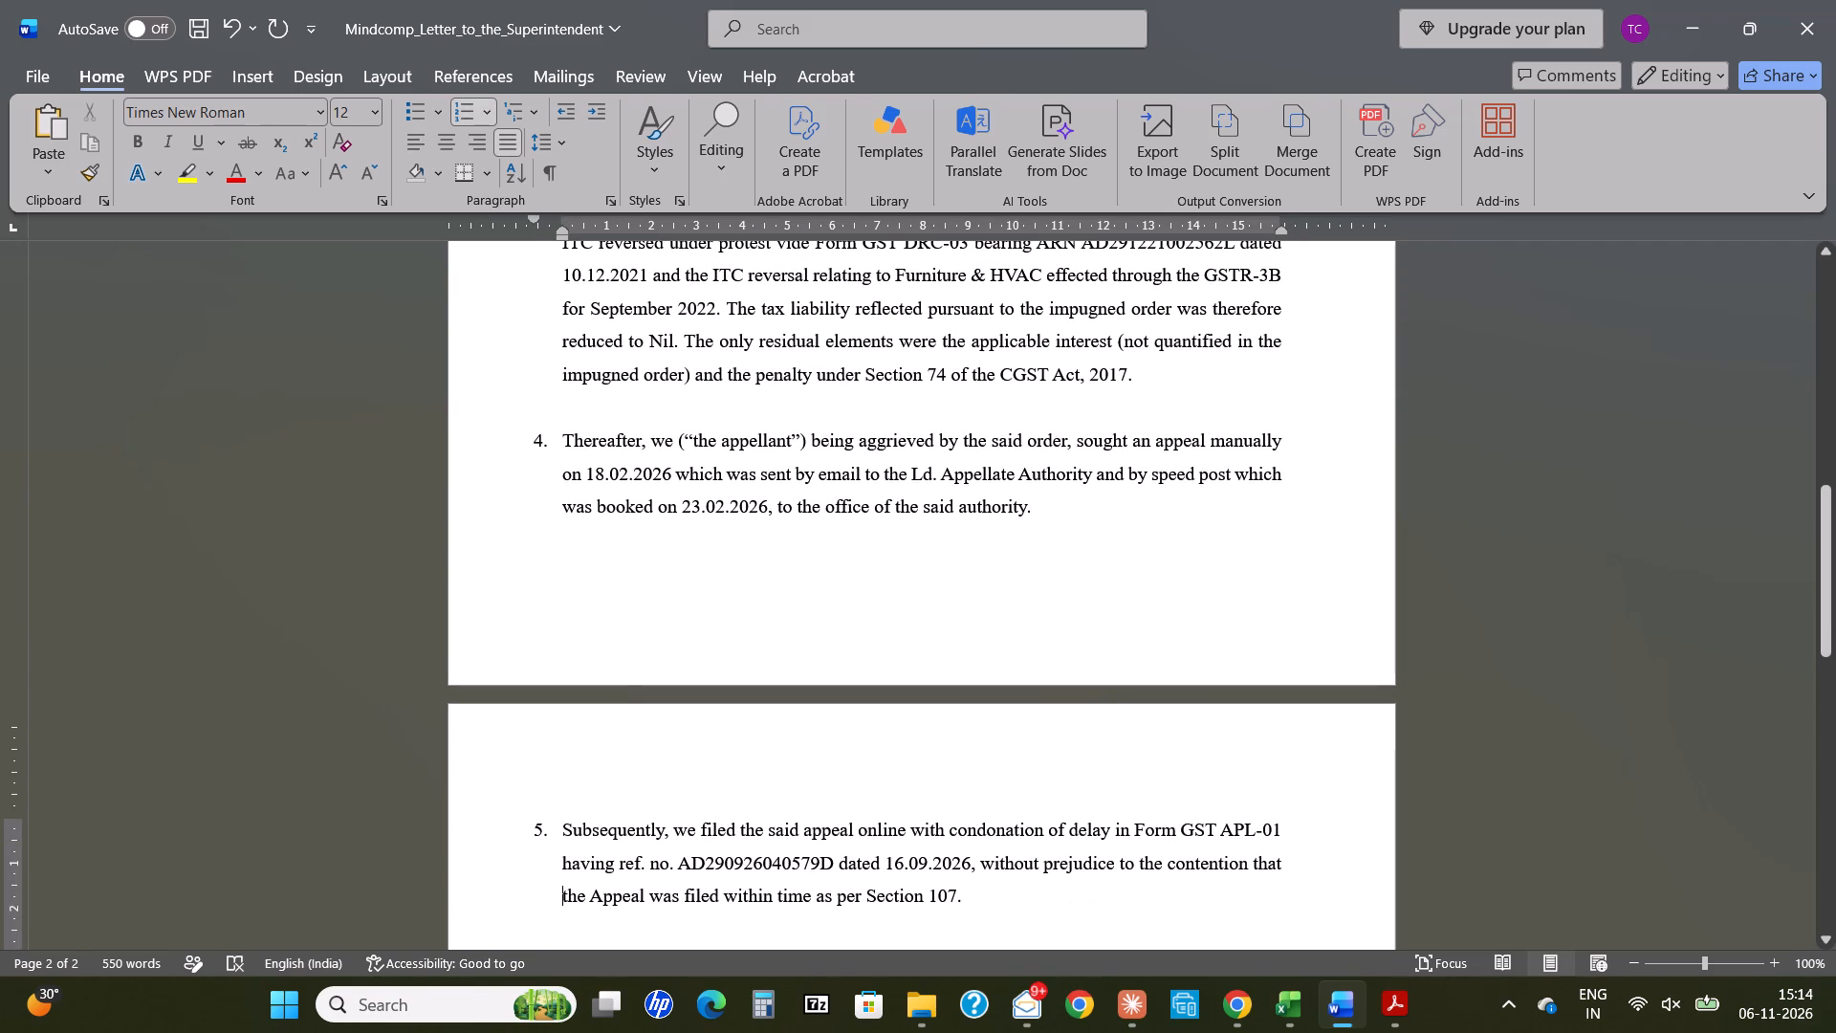
pyautogui.press('Down')
pyautogui.press('Down')
pyautogui.press('Down')
pyautogui.press('Up')
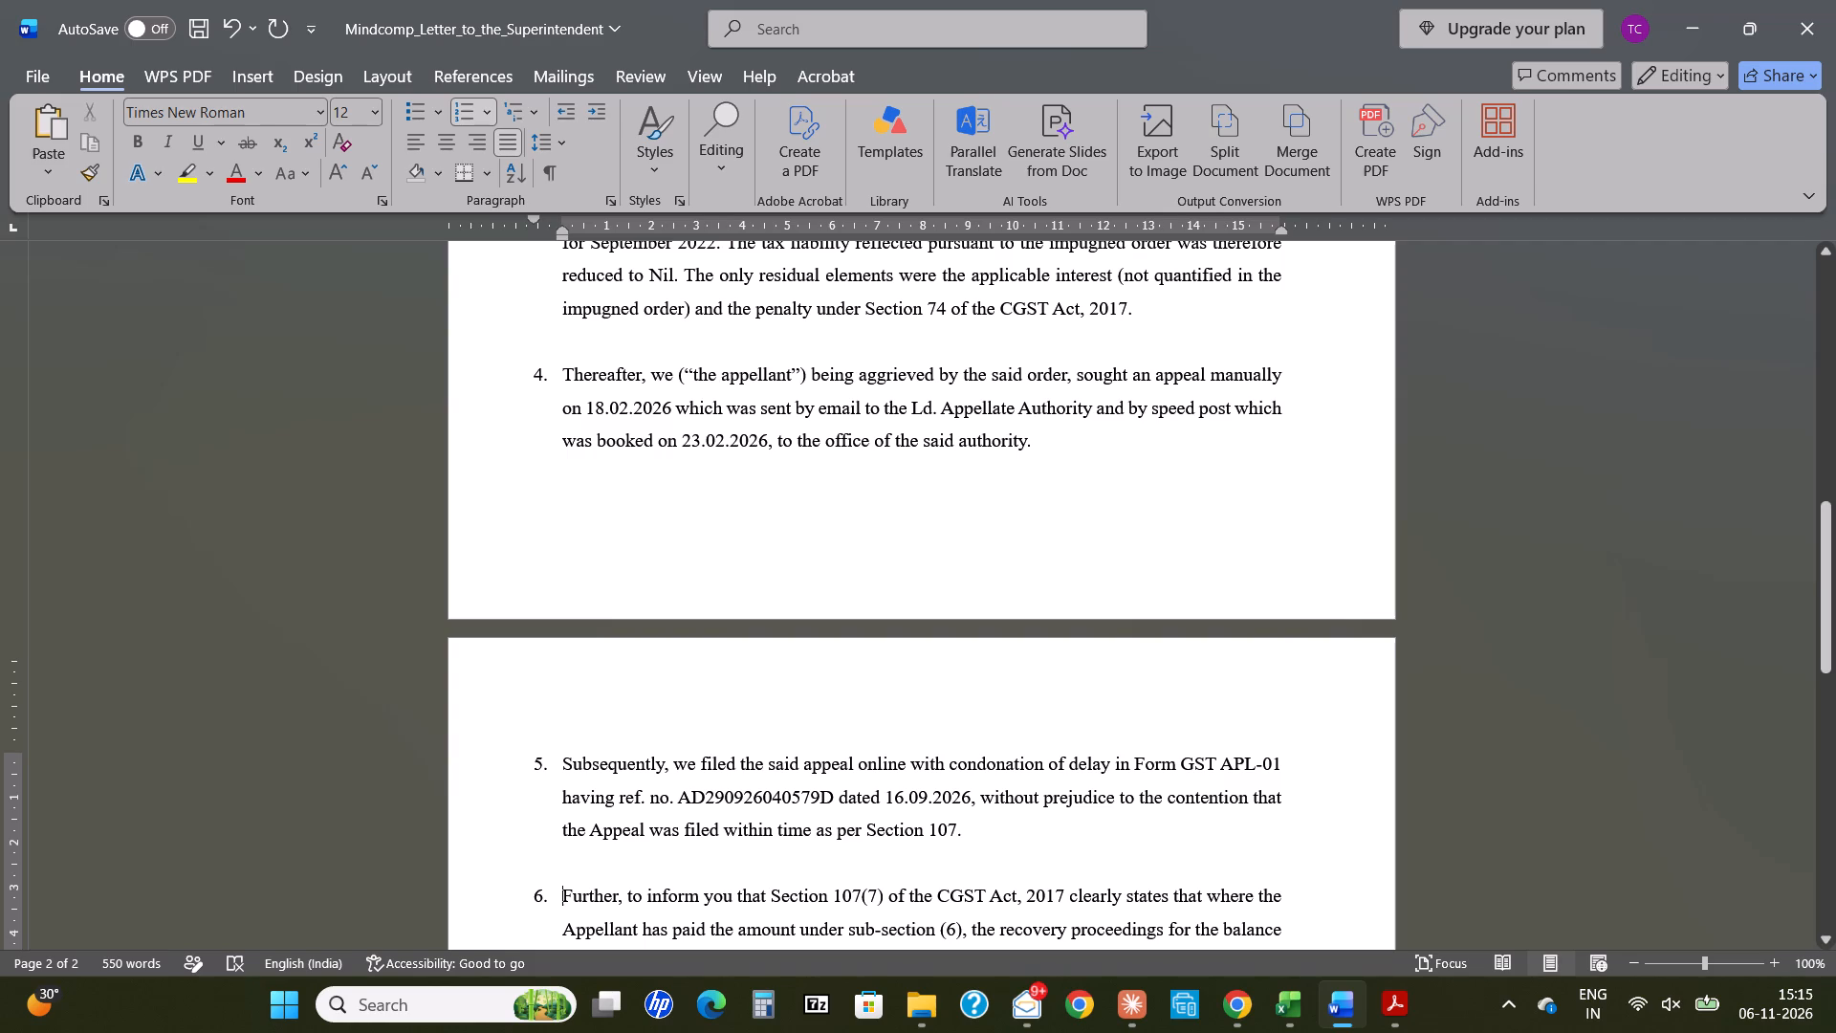
pyautogui.click(975, 809)
pyautogui.press('Left')
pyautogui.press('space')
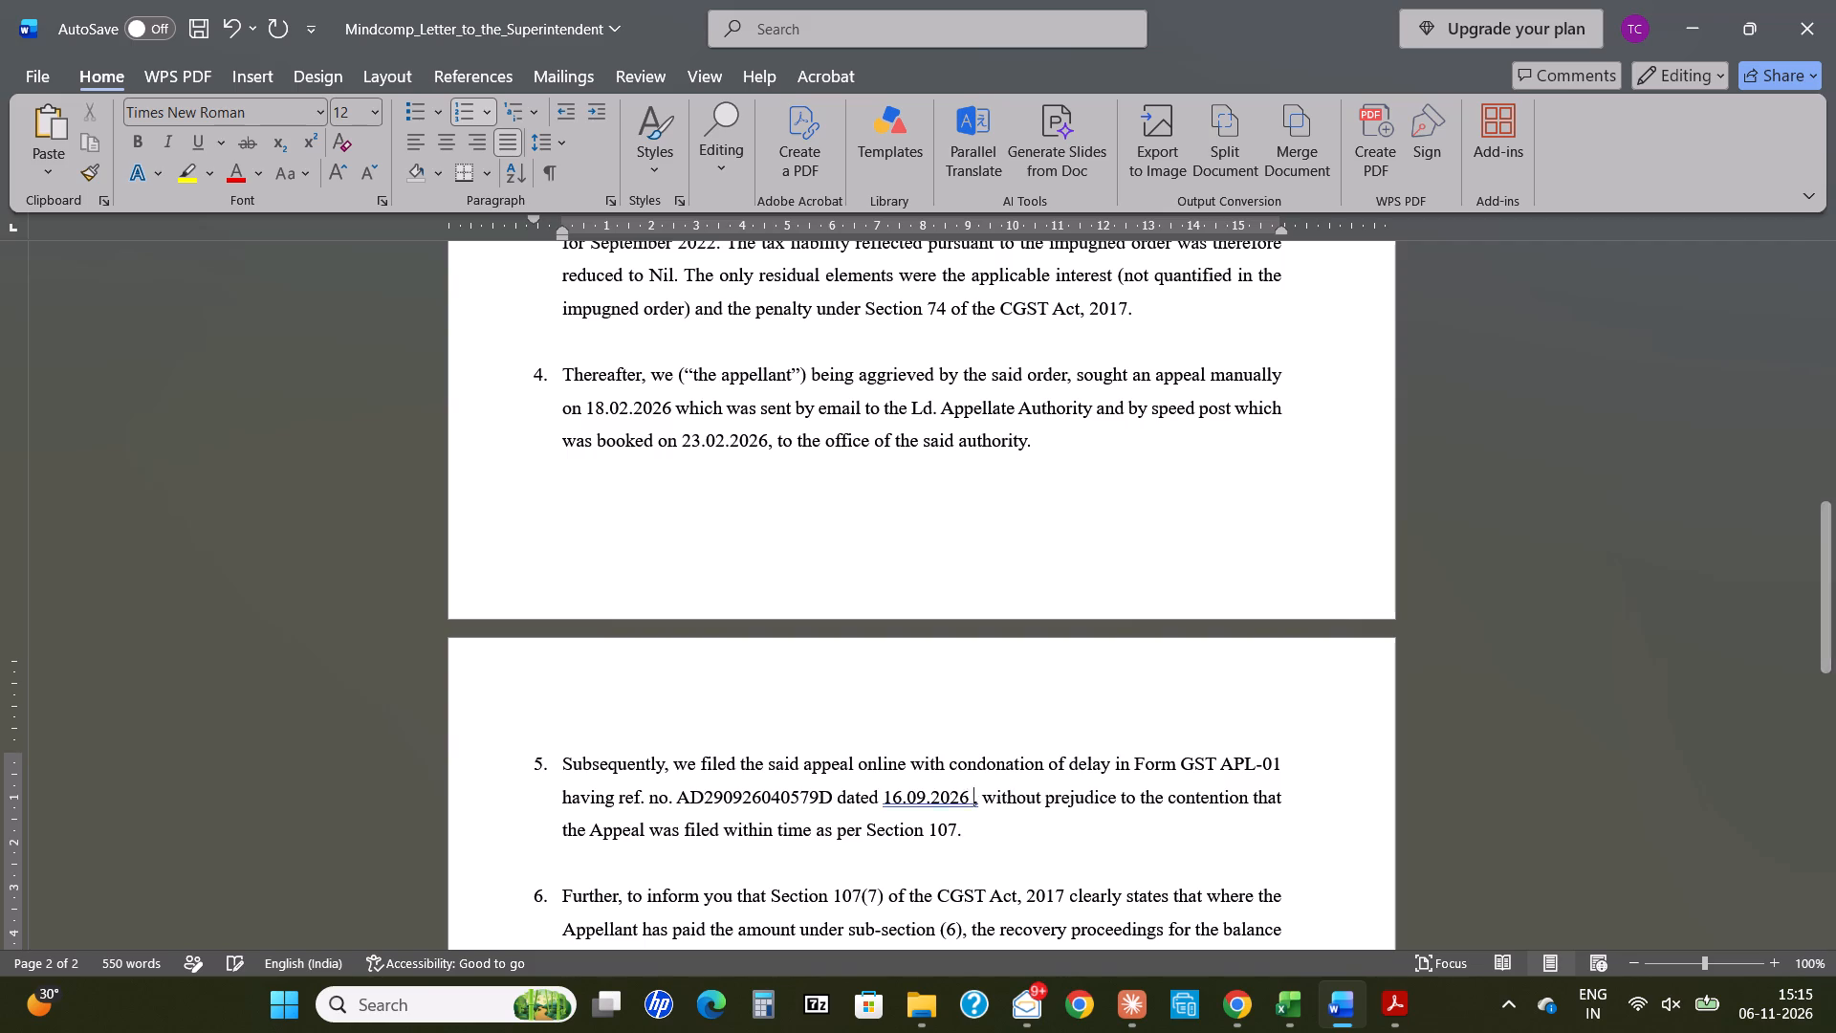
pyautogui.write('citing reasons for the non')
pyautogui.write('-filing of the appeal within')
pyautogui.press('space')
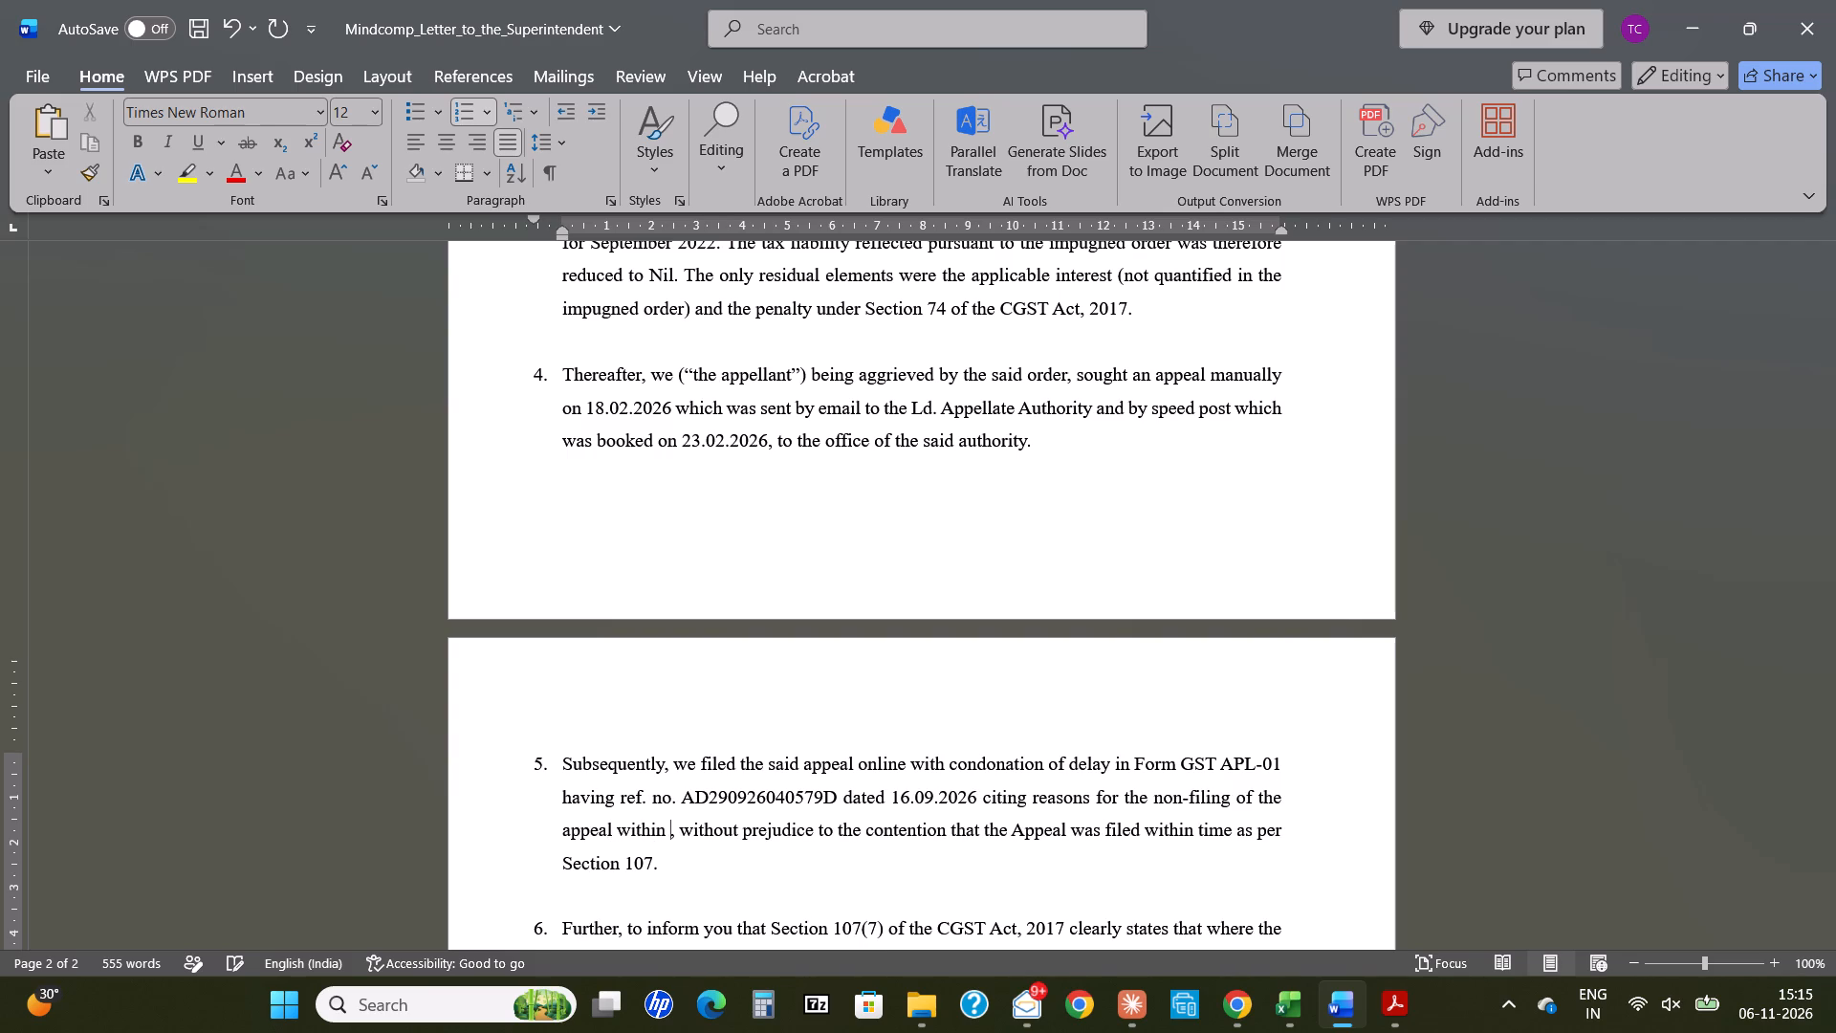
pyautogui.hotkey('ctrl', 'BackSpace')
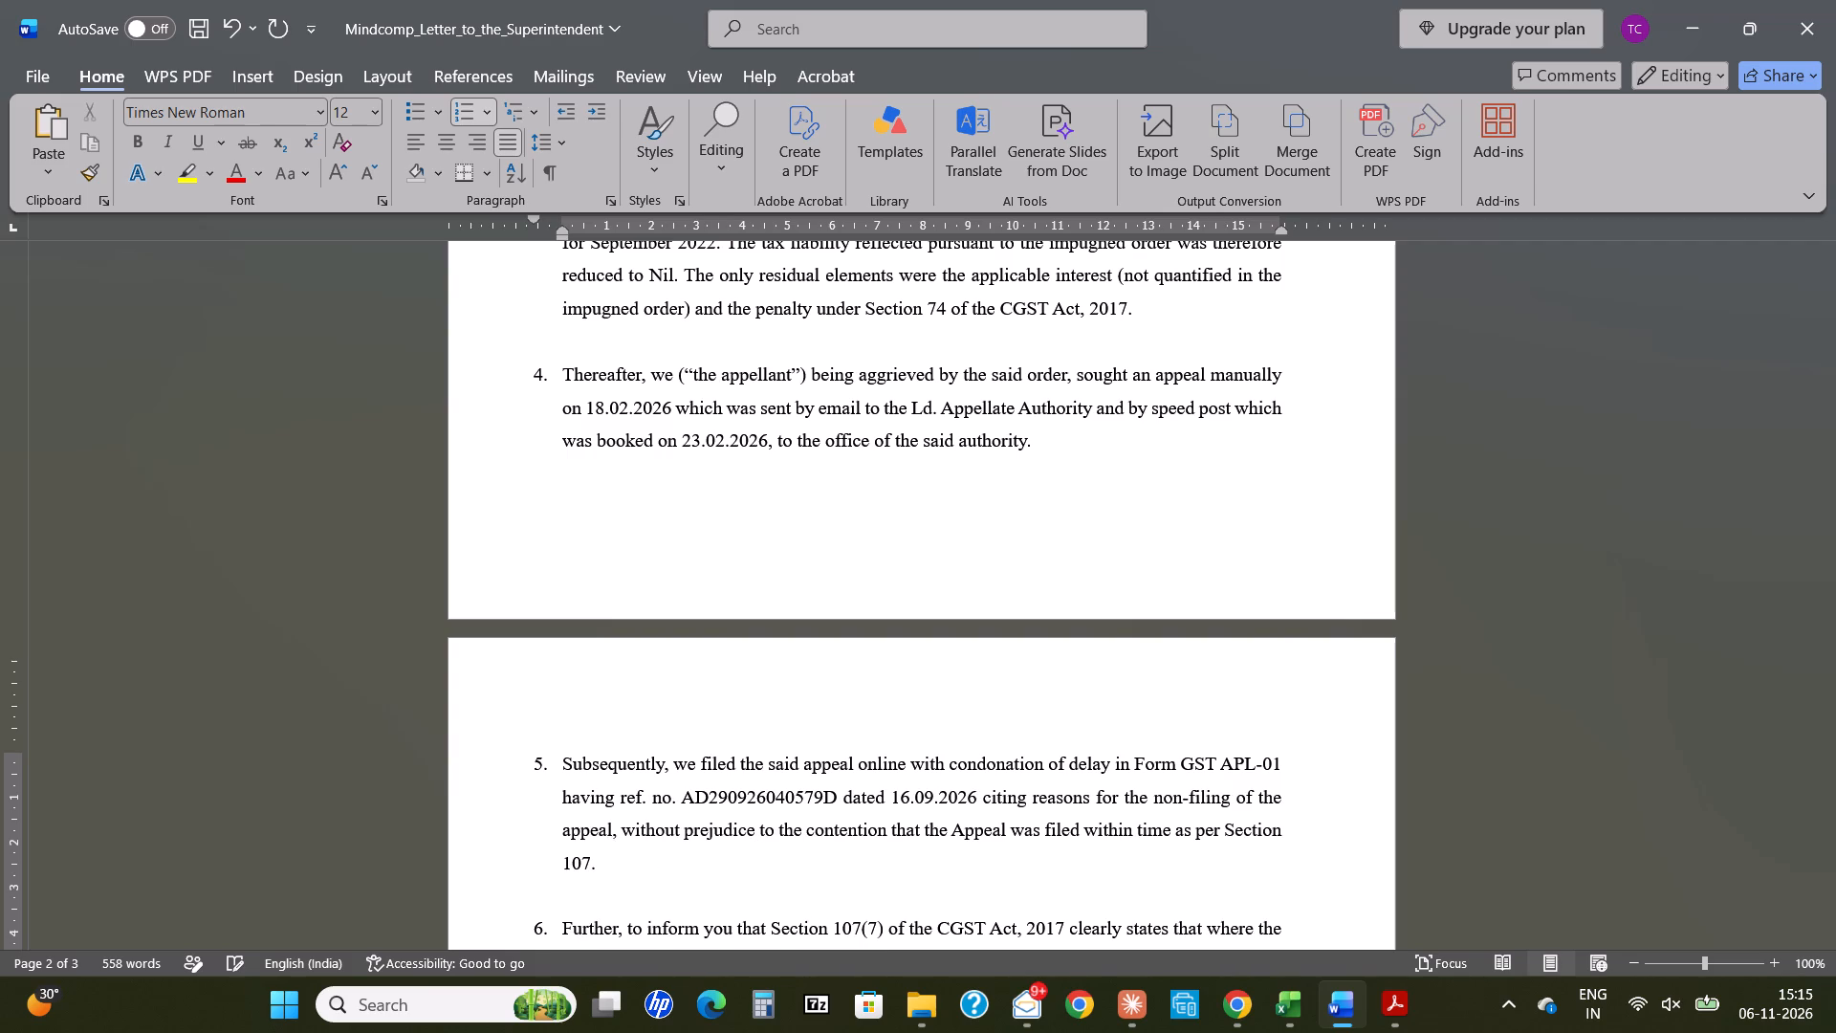
# Add "in the common portal on time" after "non-filing of the appeal" in paragraph 5.
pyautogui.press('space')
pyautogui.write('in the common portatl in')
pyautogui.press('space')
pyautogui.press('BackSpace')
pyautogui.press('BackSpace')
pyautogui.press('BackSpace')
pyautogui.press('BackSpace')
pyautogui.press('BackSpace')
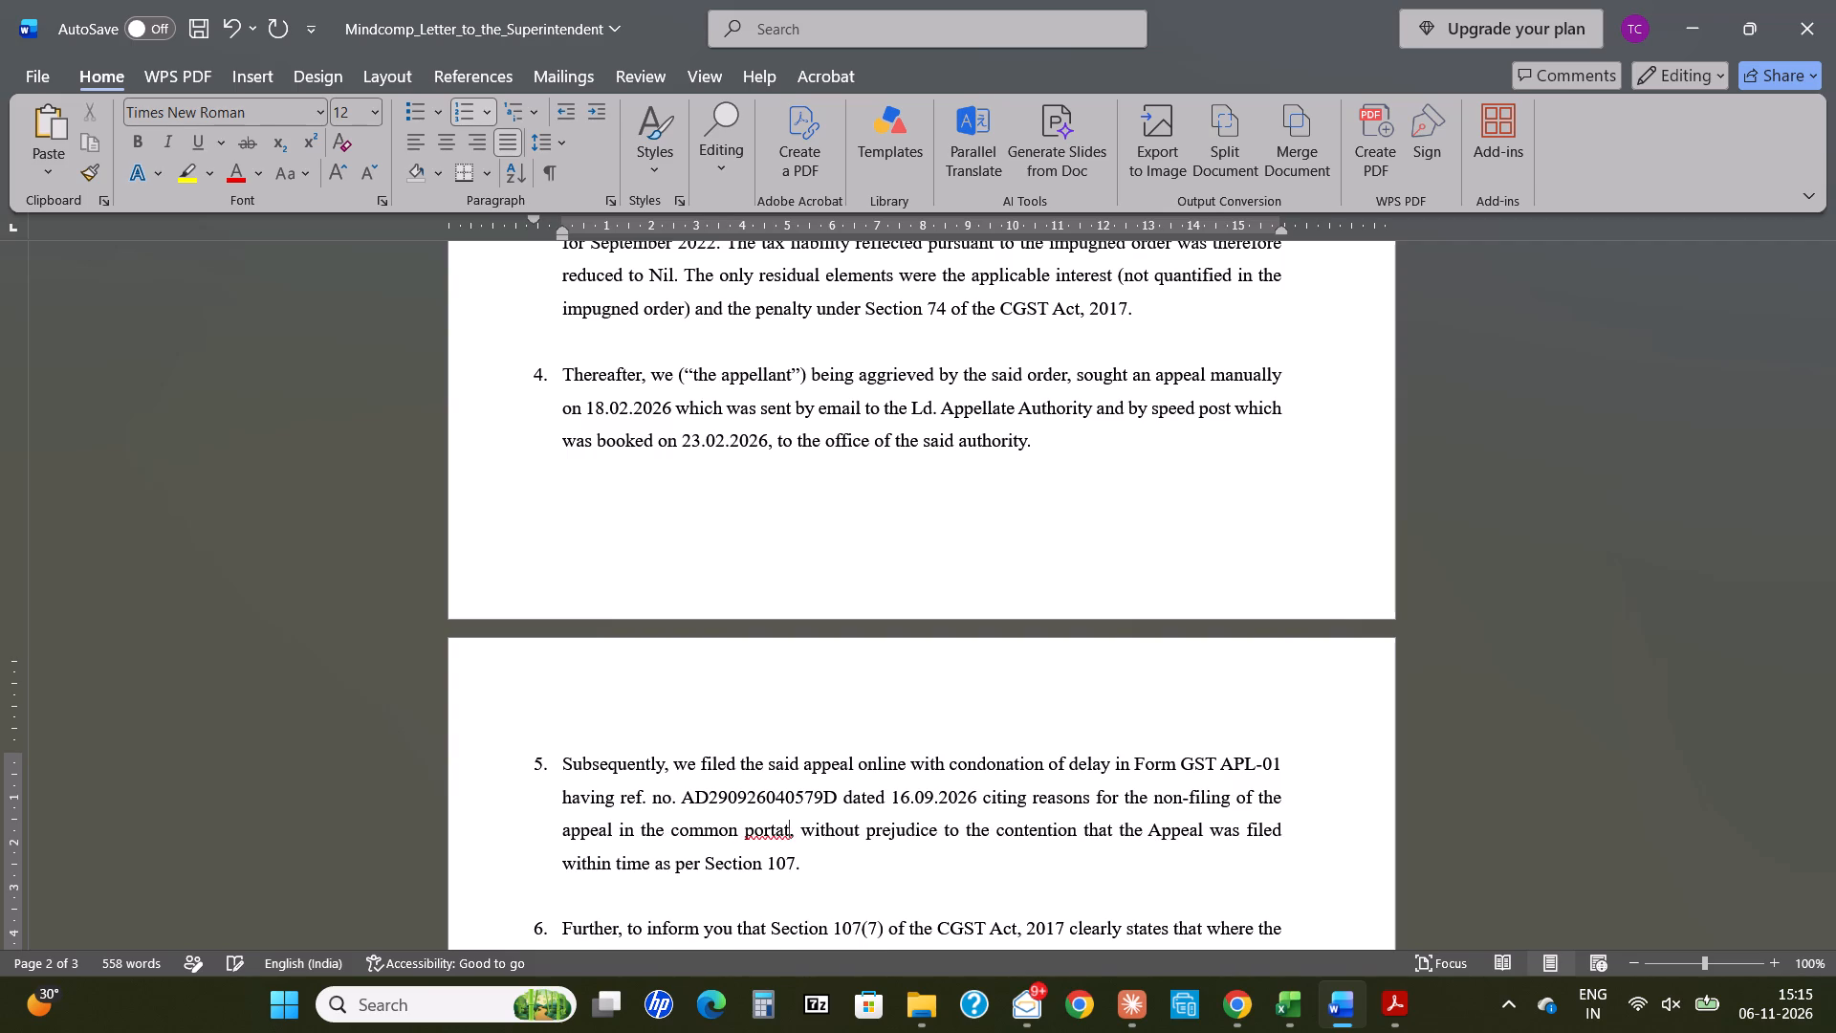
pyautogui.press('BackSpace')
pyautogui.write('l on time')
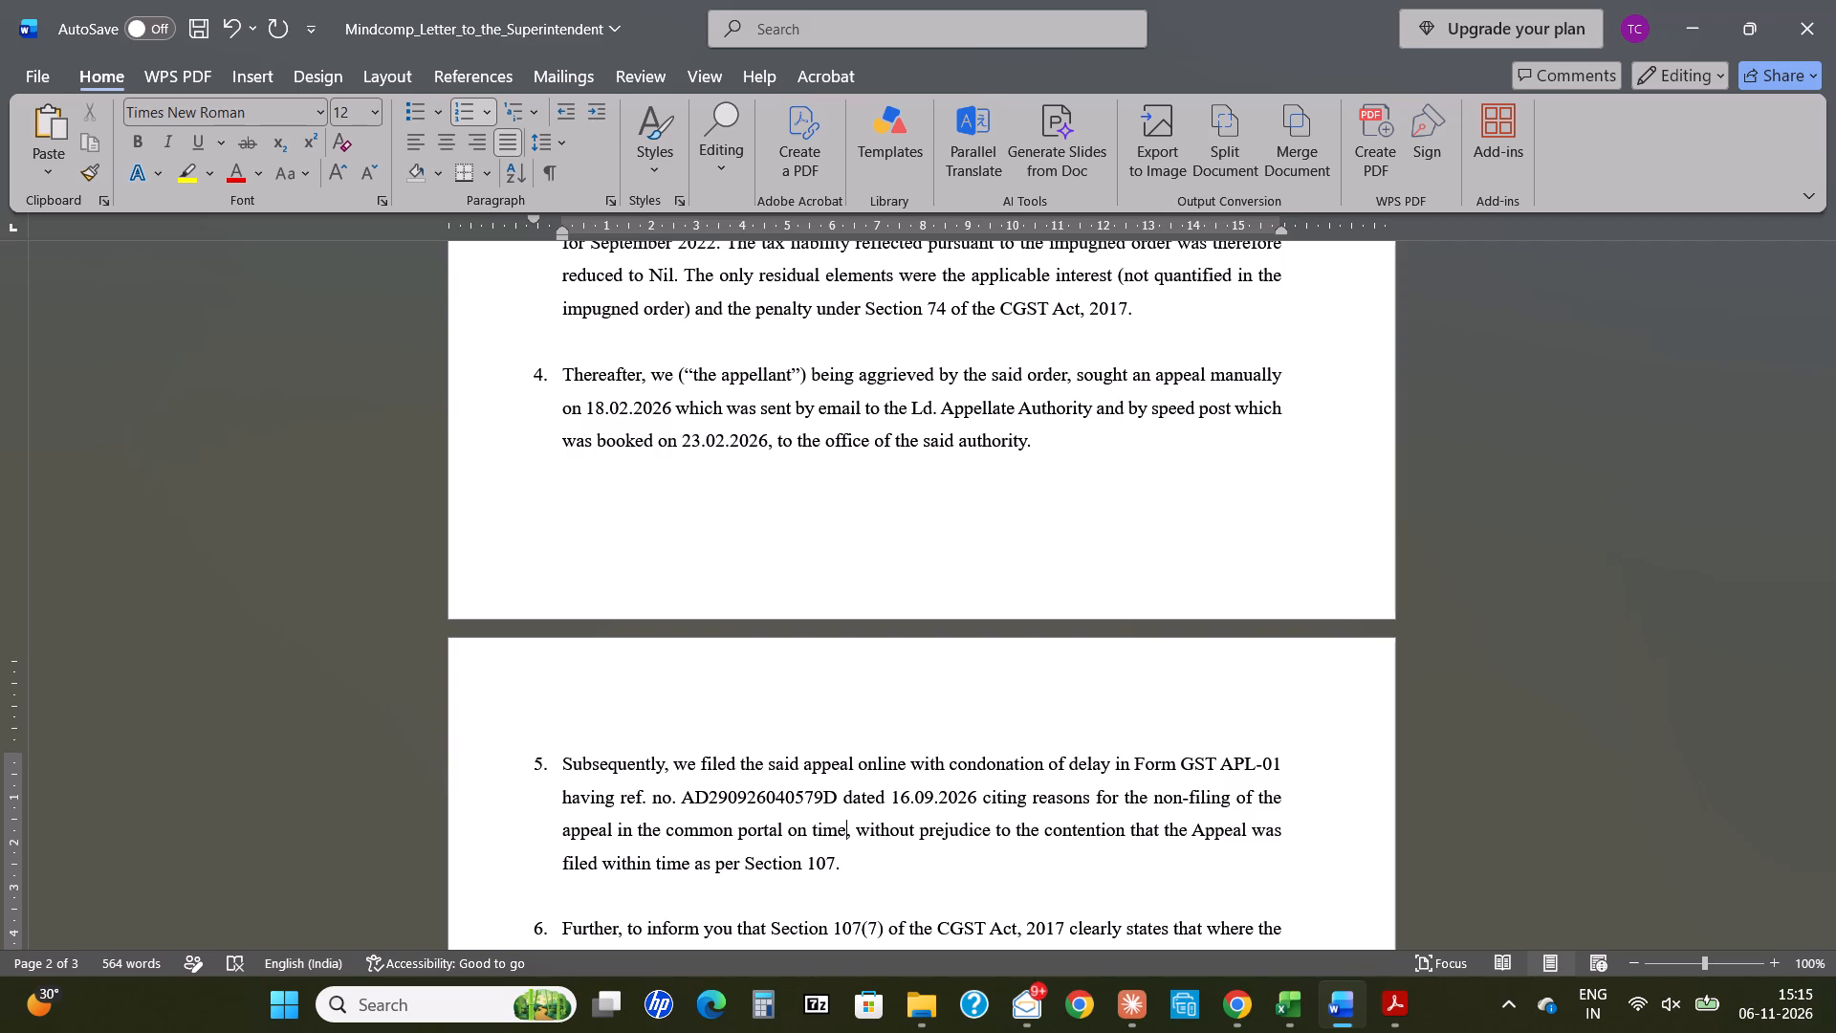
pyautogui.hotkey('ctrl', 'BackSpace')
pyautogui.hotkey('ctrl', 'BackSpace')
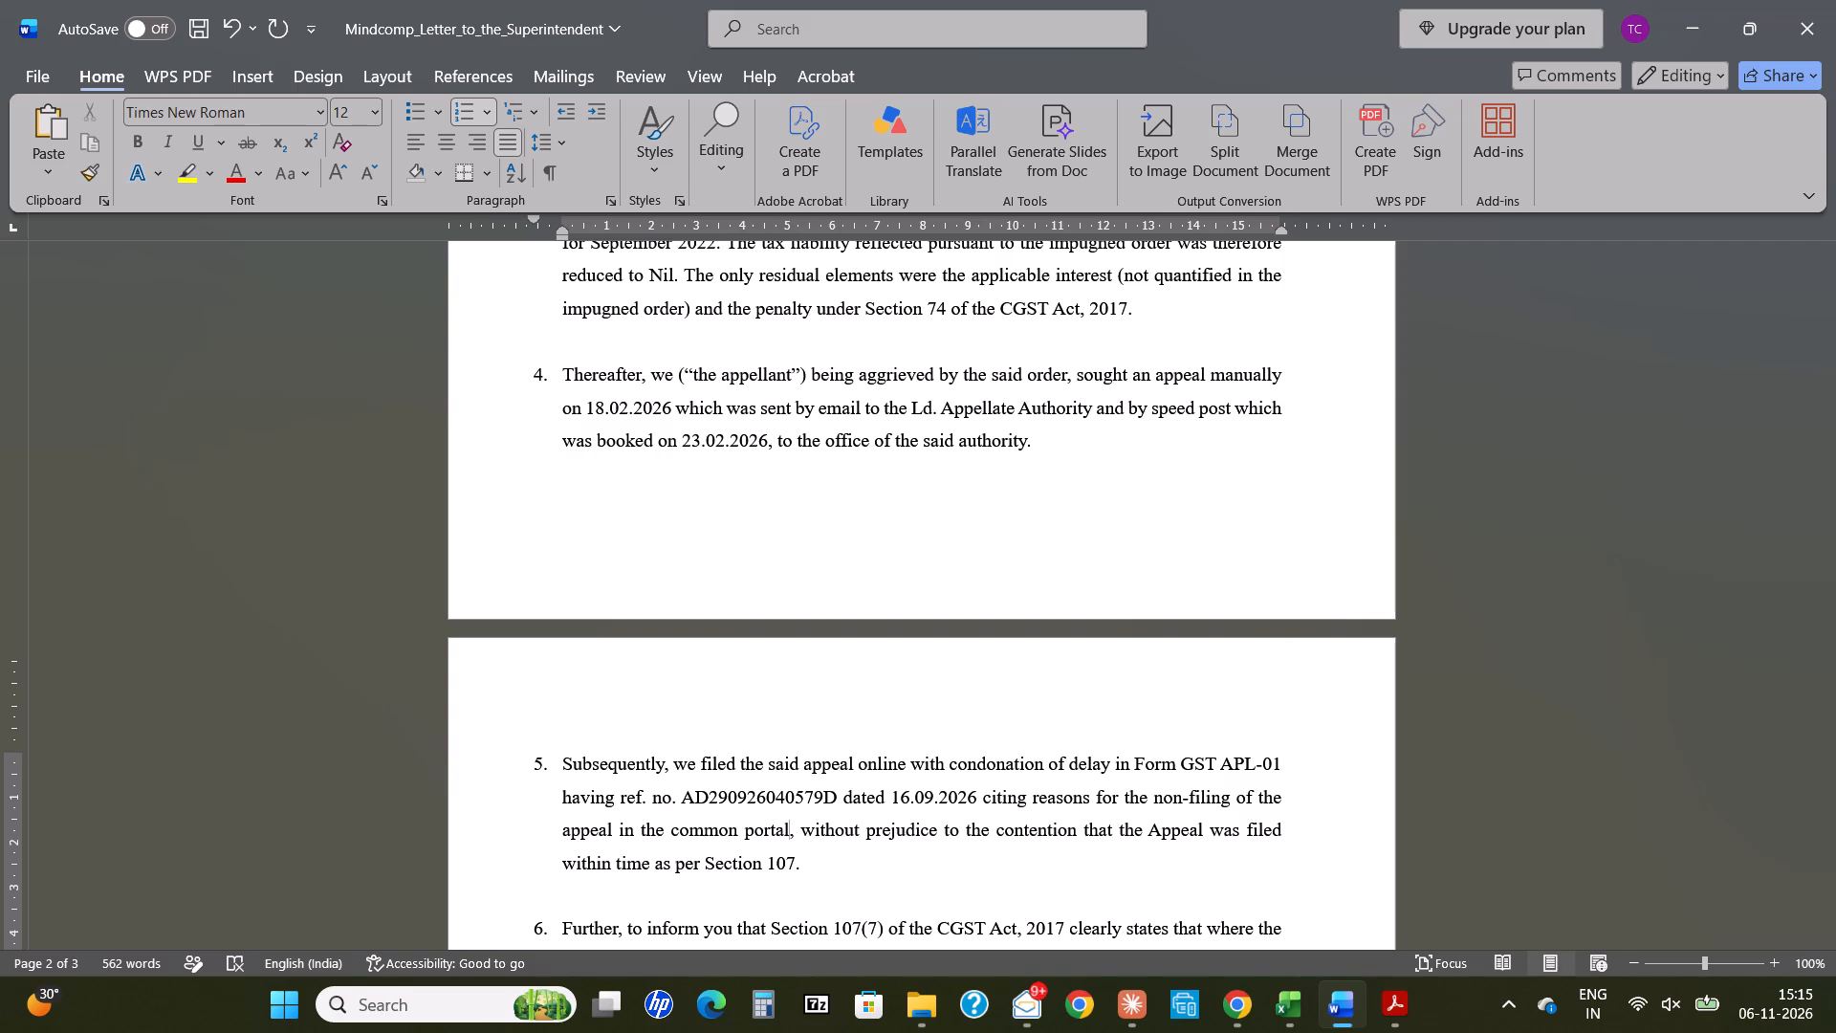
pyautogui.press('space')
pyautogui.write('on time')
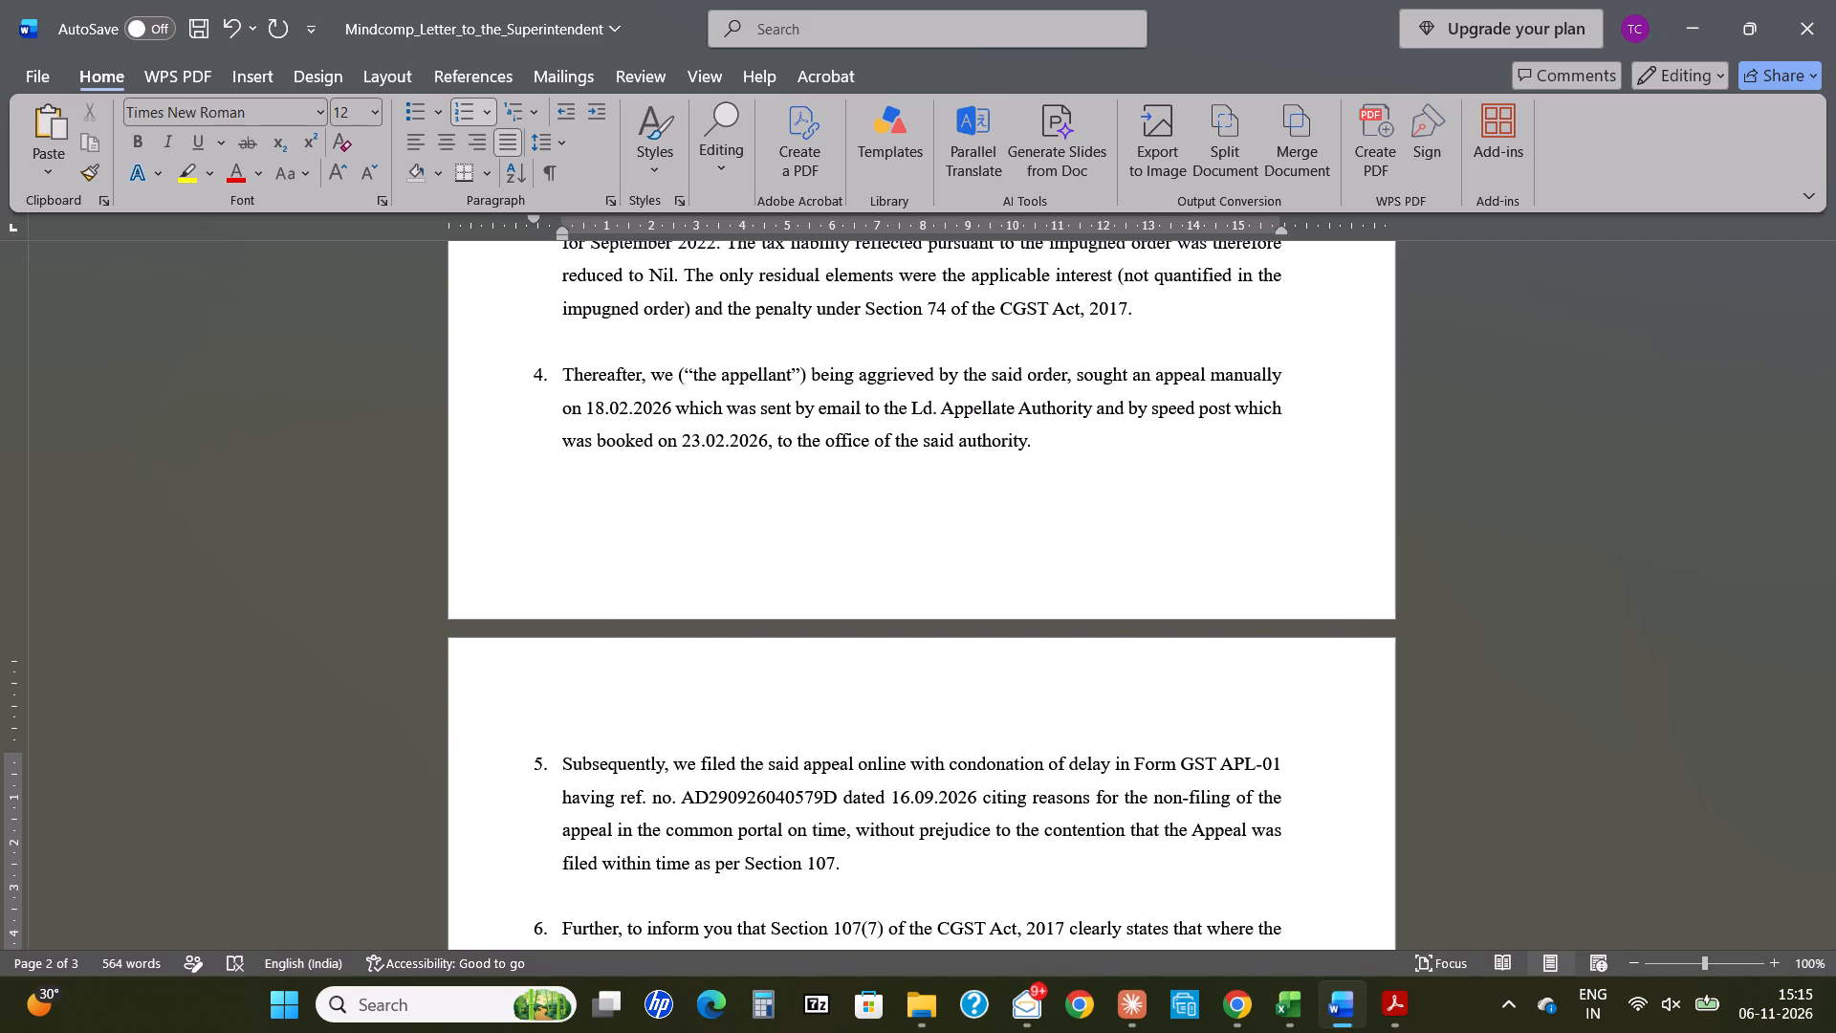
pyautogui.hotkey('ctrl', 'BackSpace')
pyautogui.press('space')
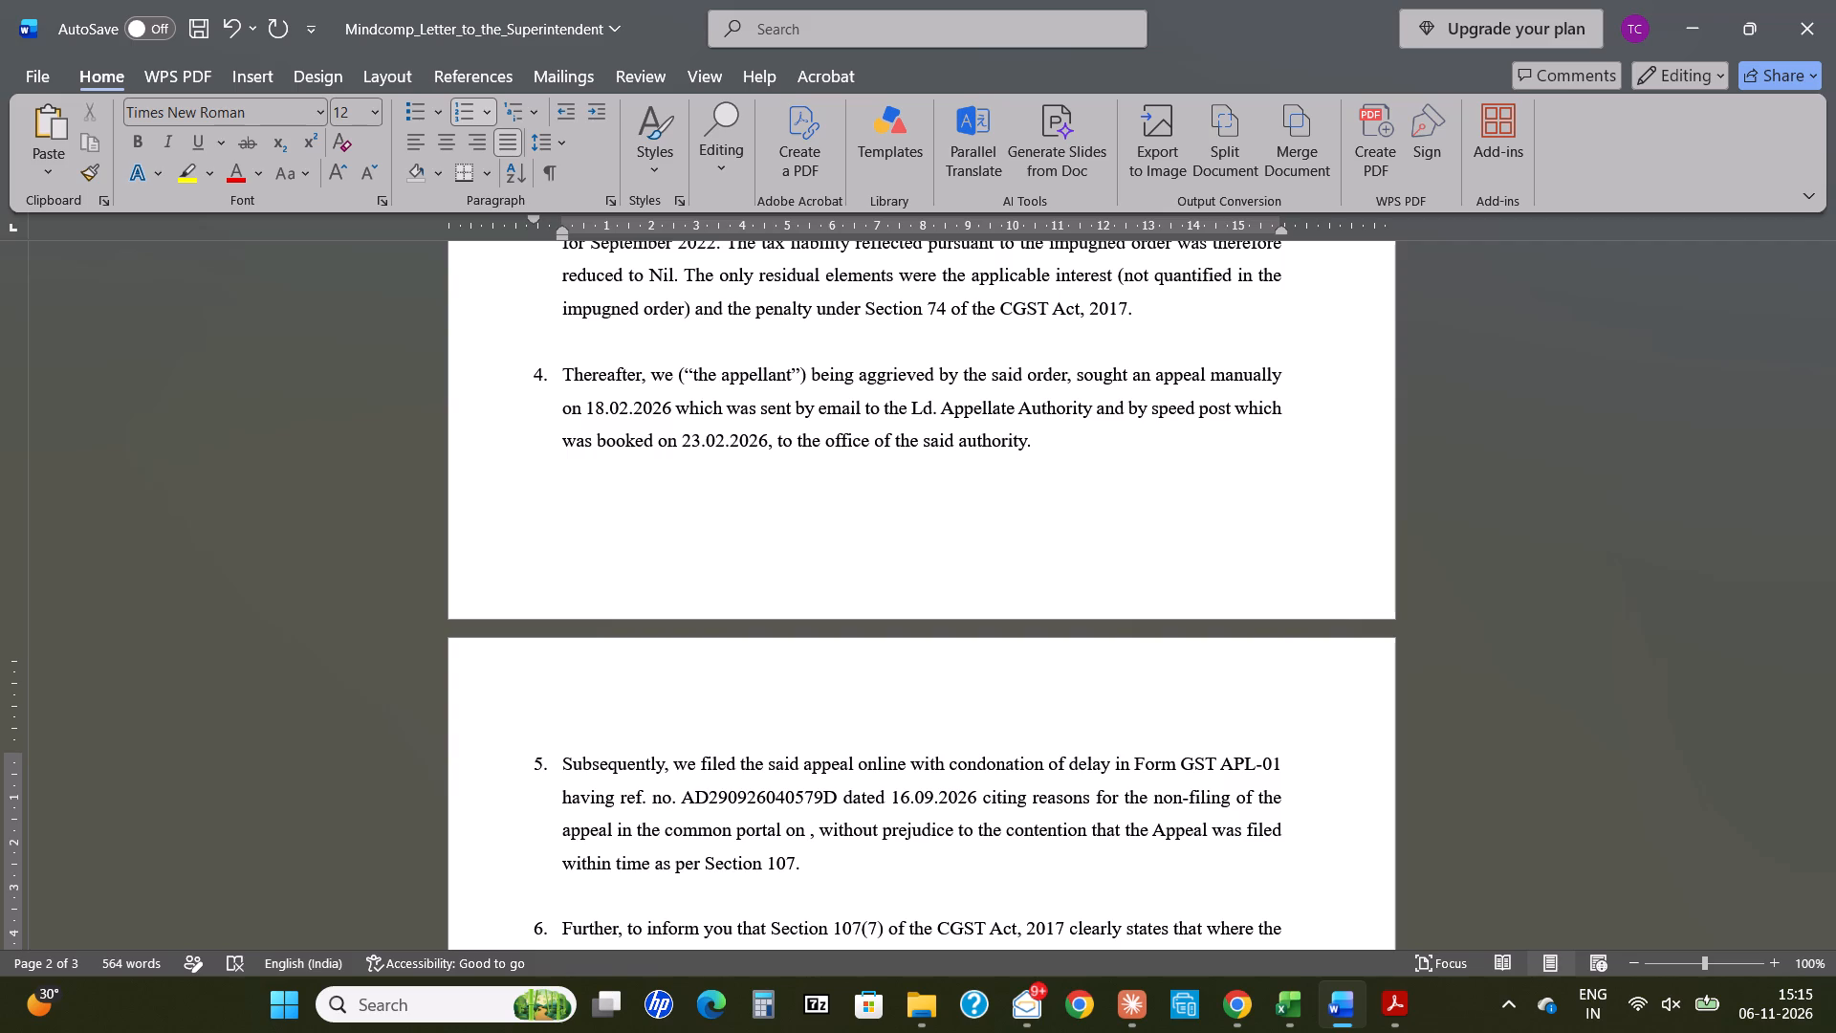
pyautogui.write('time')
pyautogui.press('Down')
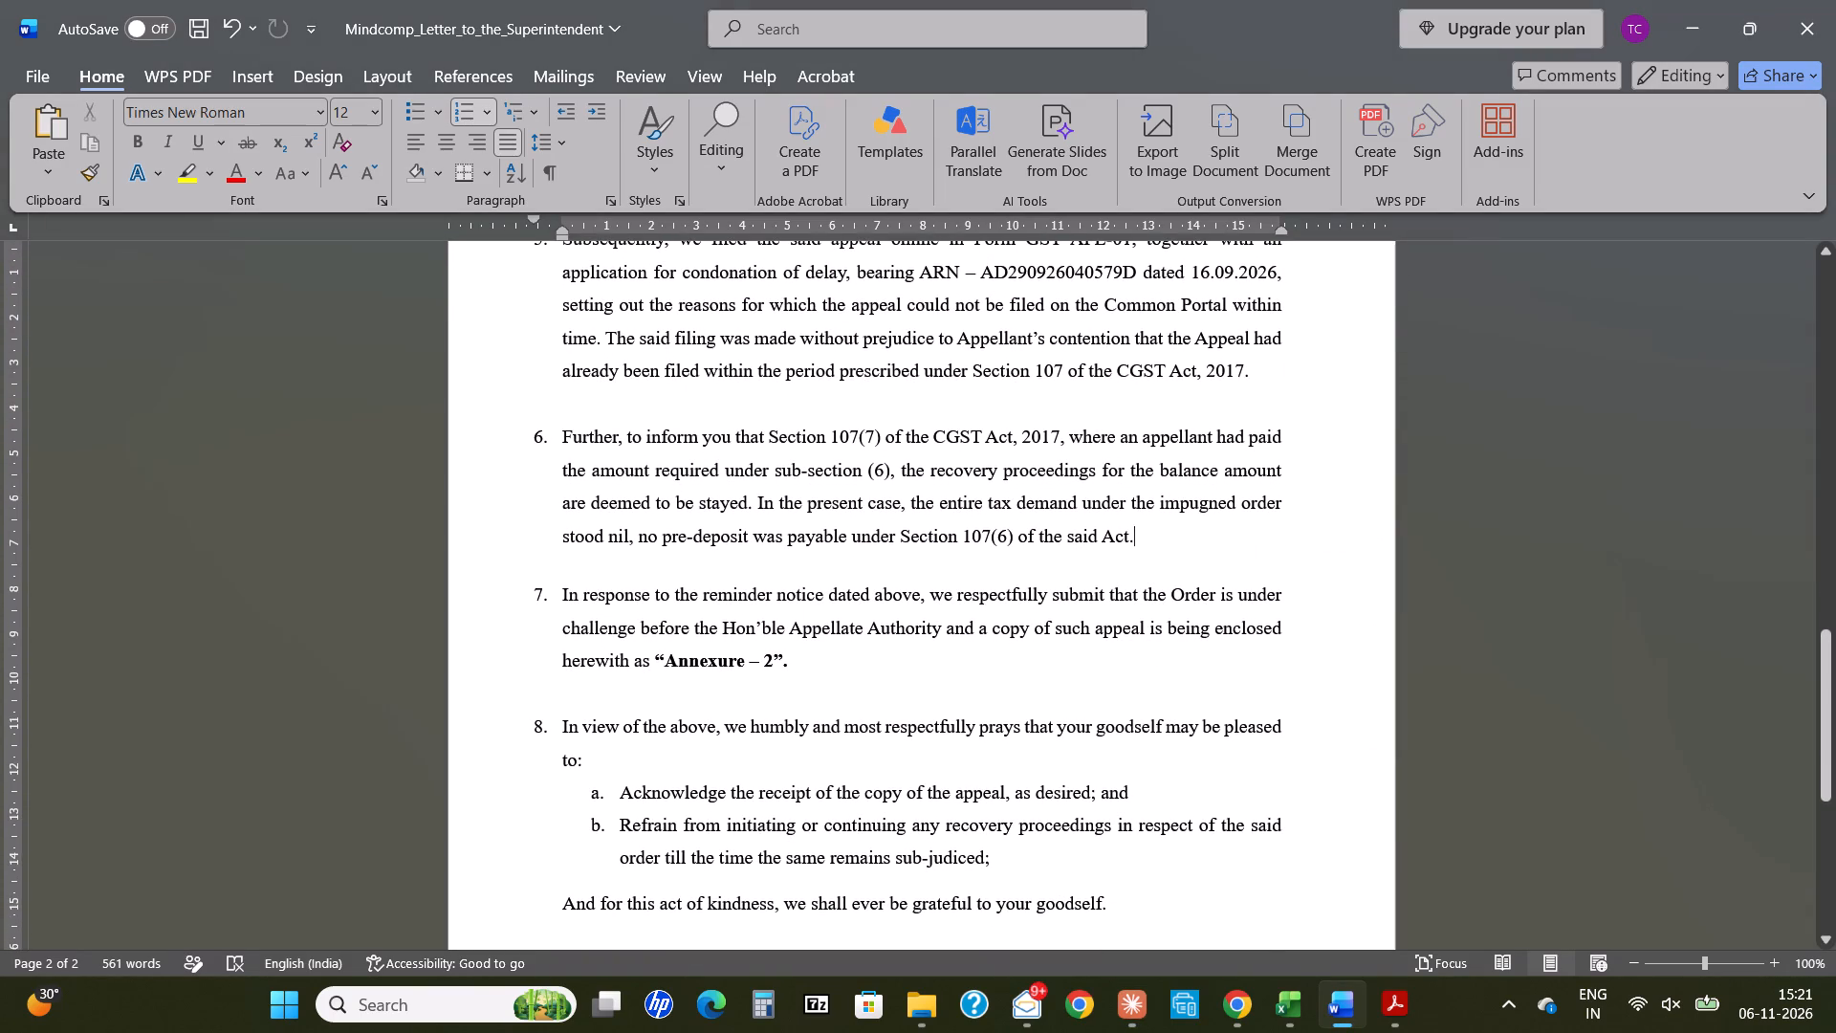
pyautogui.click(1021, 846)
pyautogui.click(869, 599)
pyautogui.hotkey('ctrl', 'BackSpace')
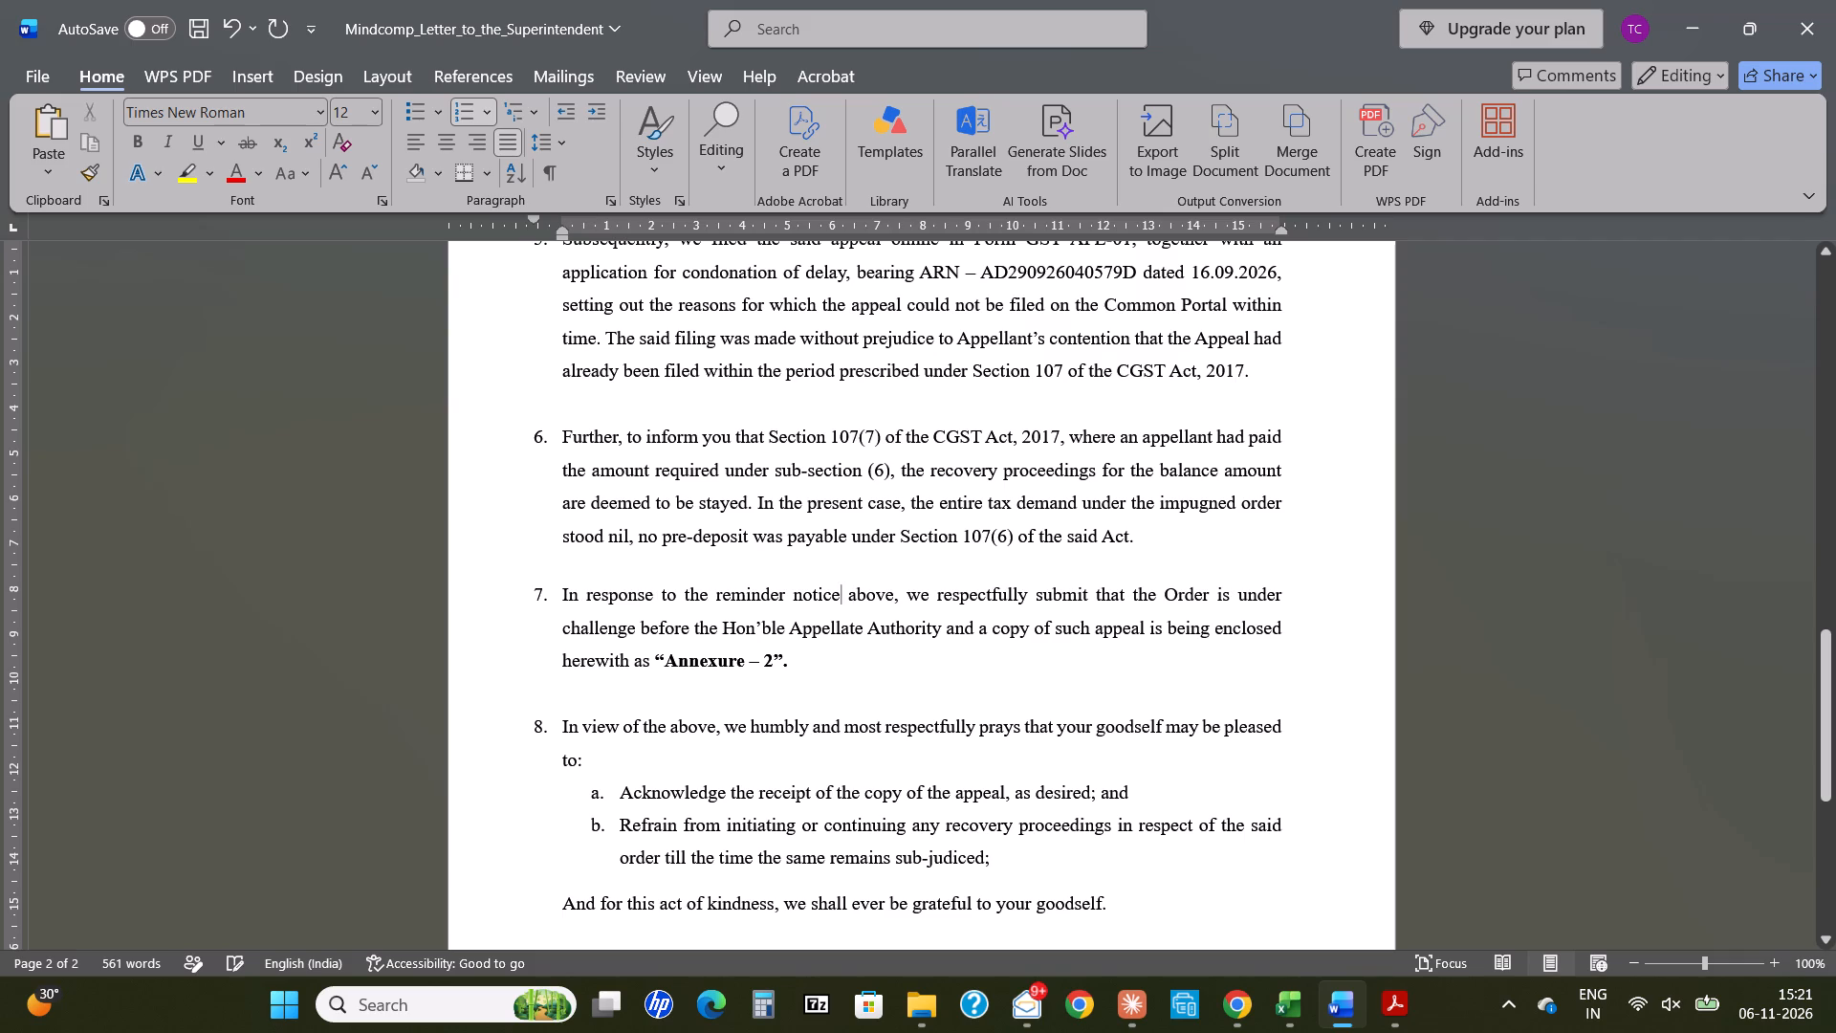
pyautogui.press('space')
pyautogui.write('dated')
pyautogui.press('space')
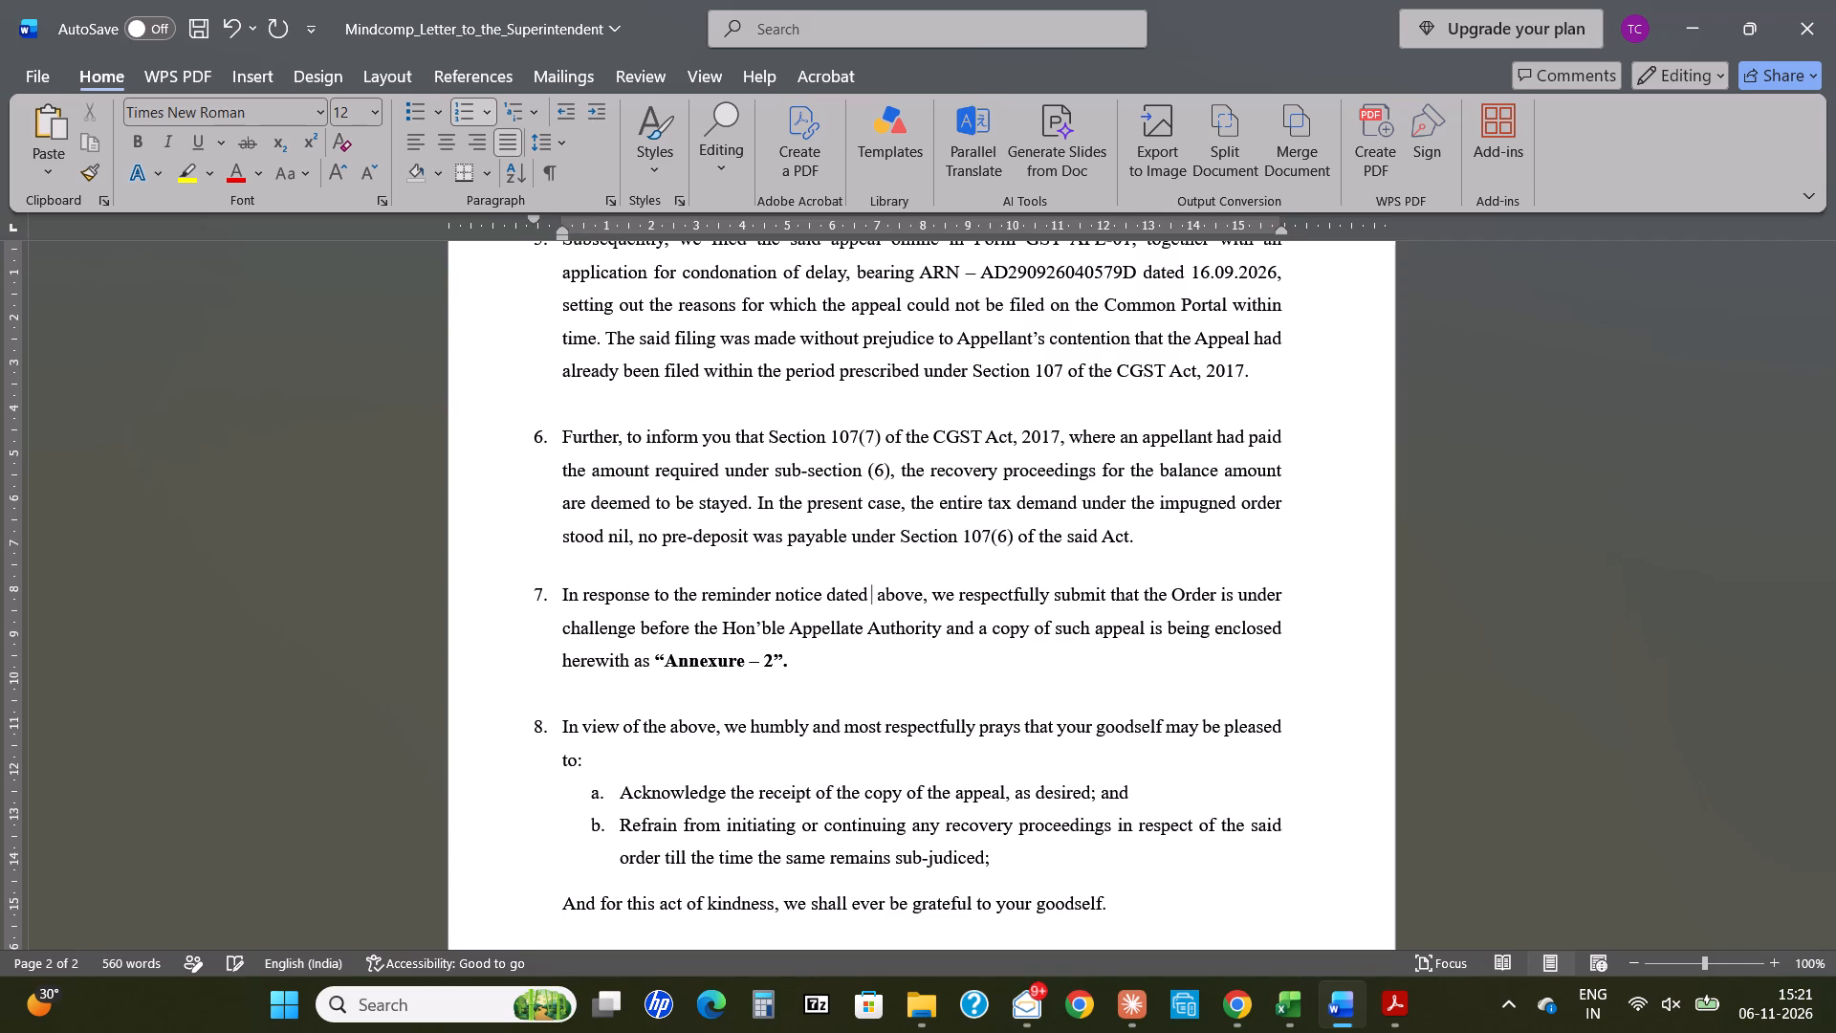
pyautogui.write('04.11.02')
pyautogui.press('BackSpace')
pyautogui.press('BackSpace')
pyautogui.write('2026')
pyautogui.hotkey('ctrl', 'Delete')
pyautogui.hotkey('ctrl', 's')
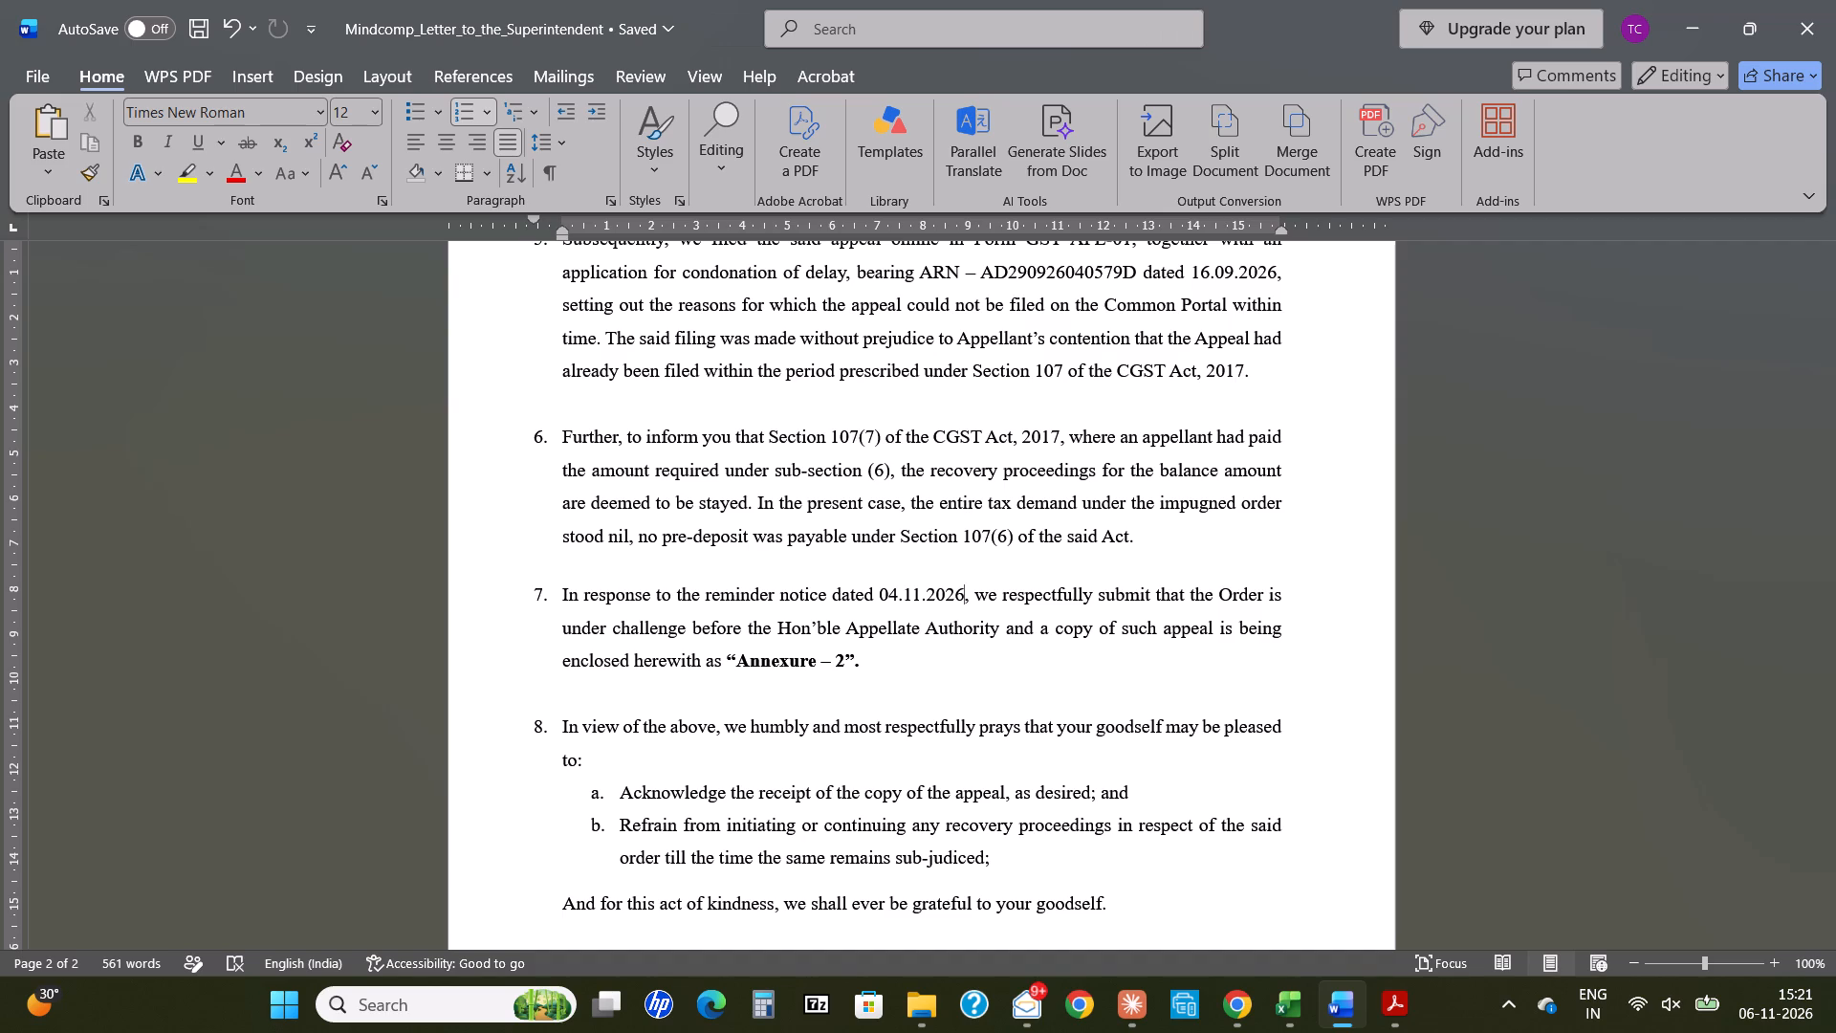
# Change the annexure reference at the end of paragraph 7 to "Annexure – 1" and save the letter.
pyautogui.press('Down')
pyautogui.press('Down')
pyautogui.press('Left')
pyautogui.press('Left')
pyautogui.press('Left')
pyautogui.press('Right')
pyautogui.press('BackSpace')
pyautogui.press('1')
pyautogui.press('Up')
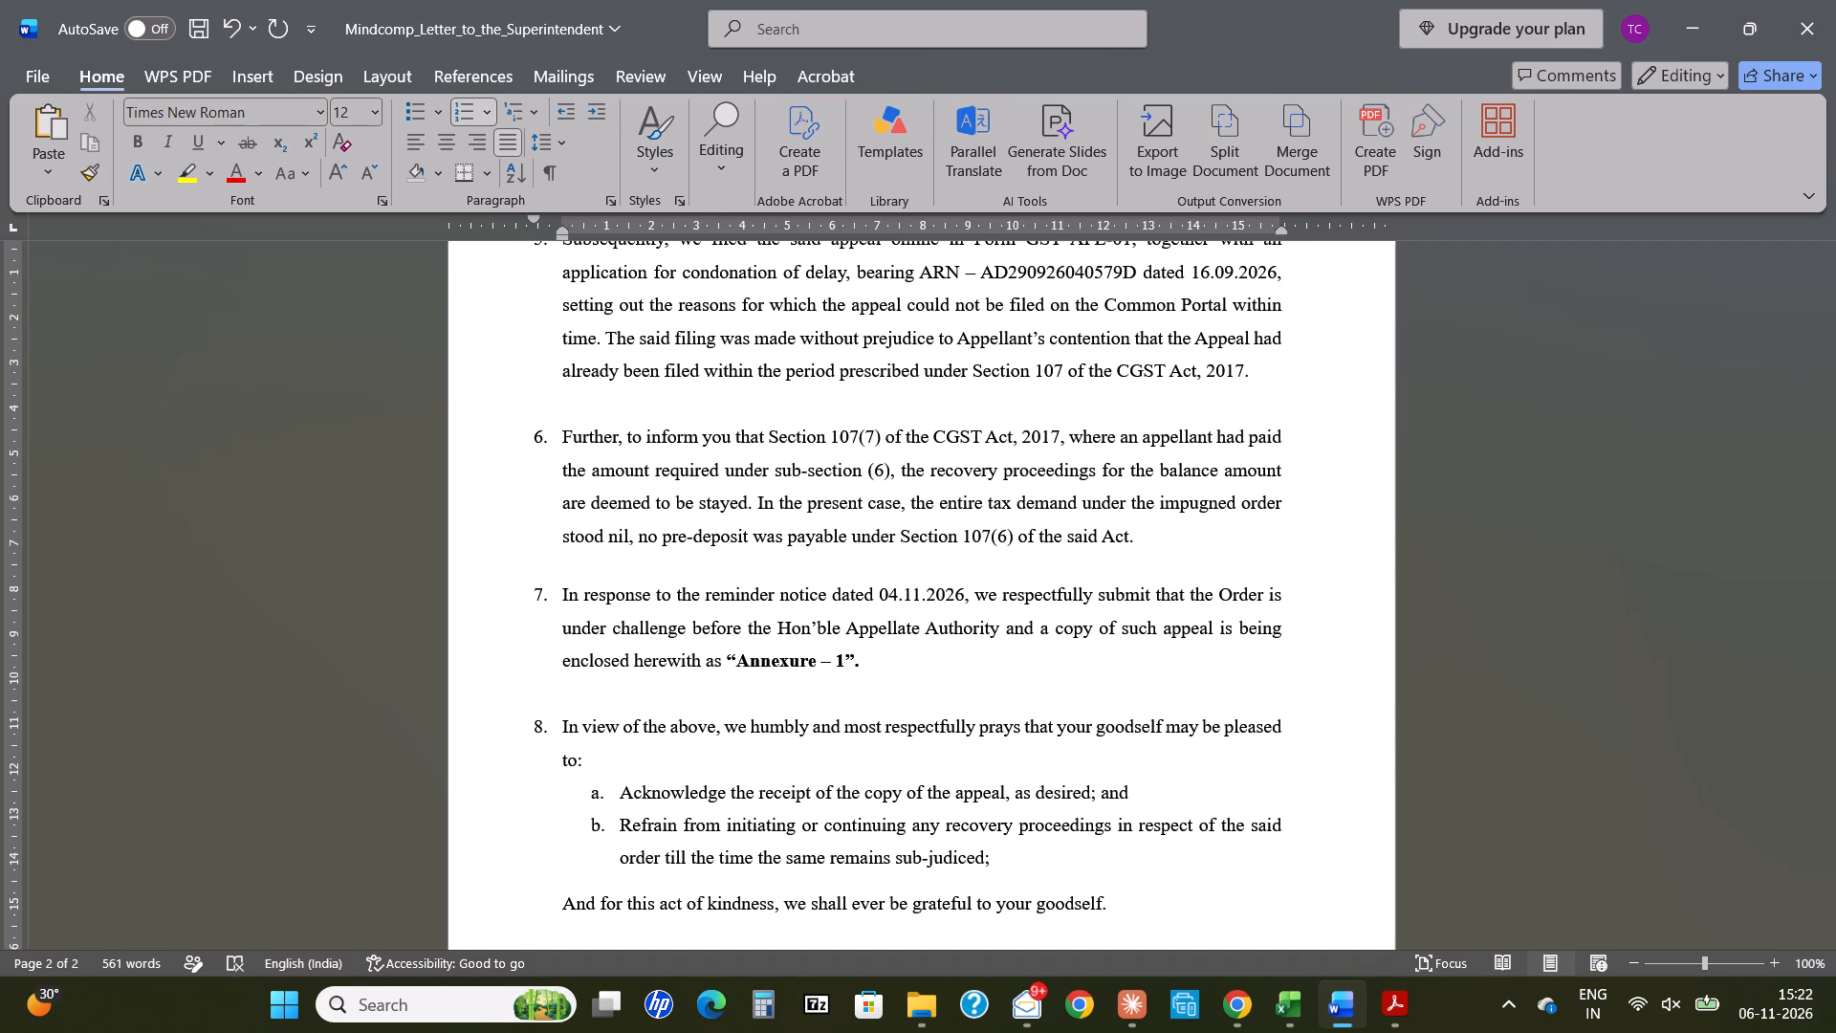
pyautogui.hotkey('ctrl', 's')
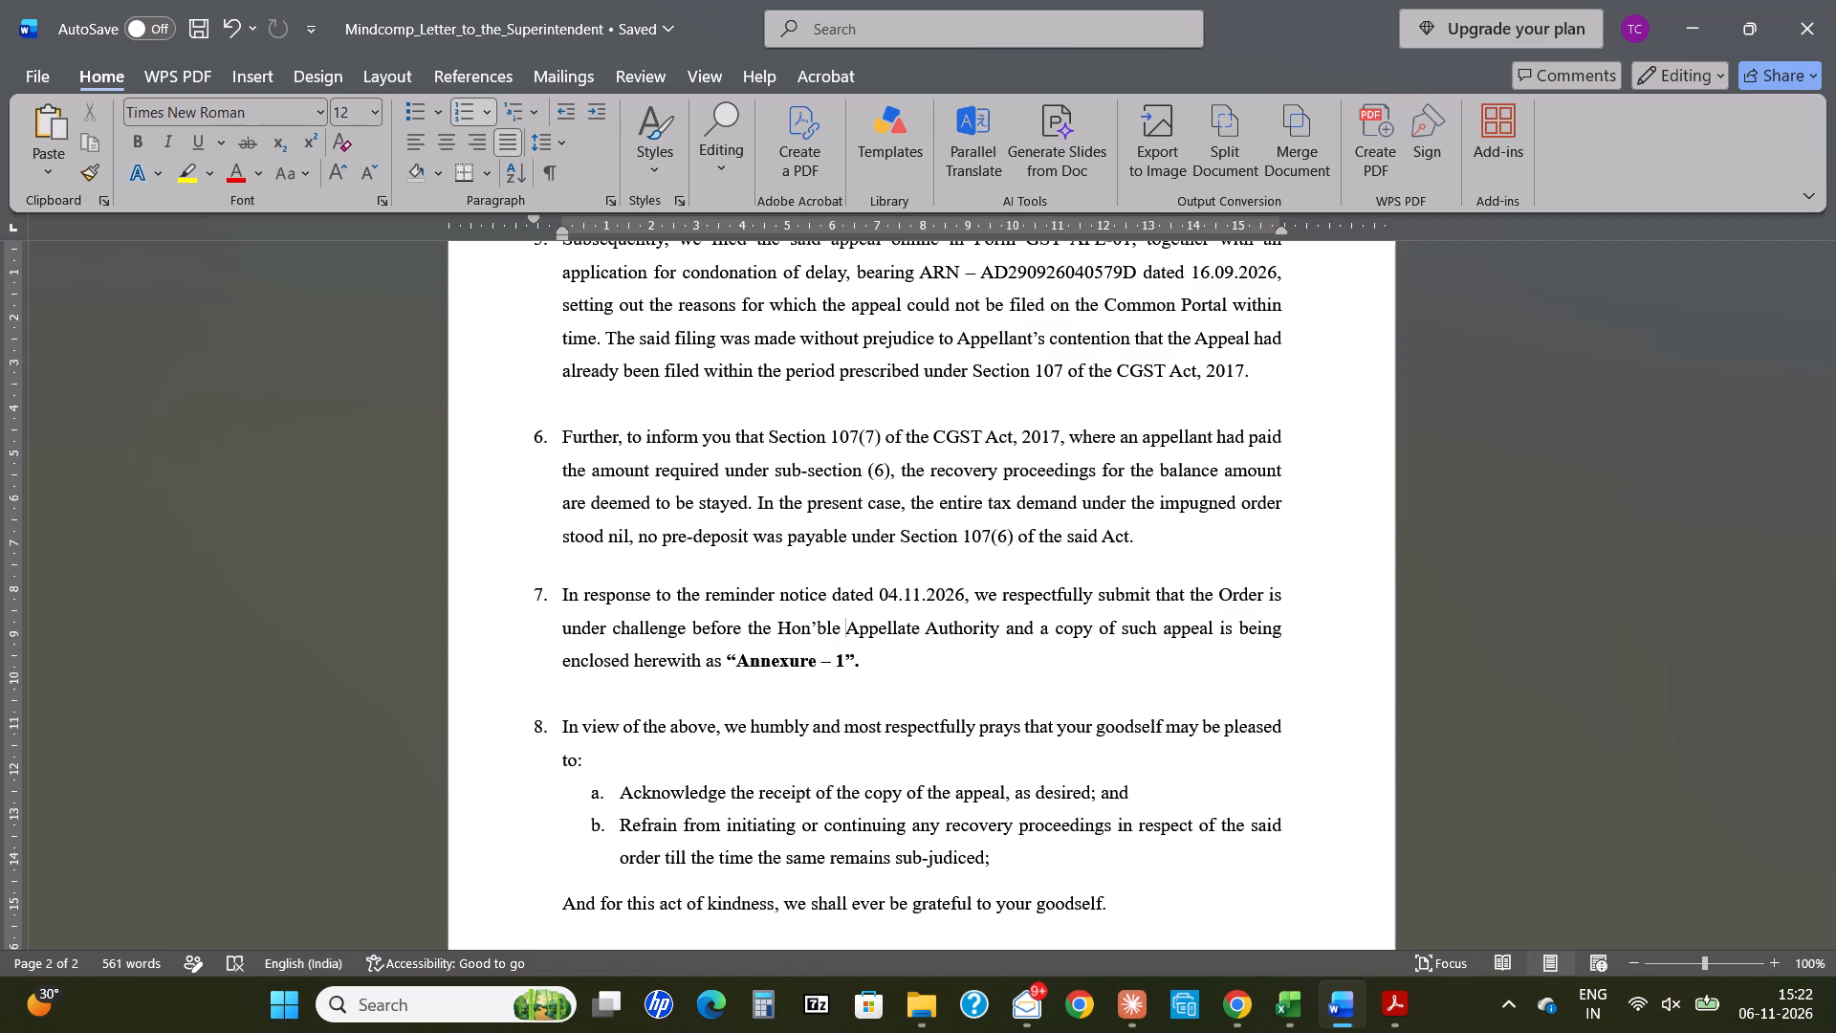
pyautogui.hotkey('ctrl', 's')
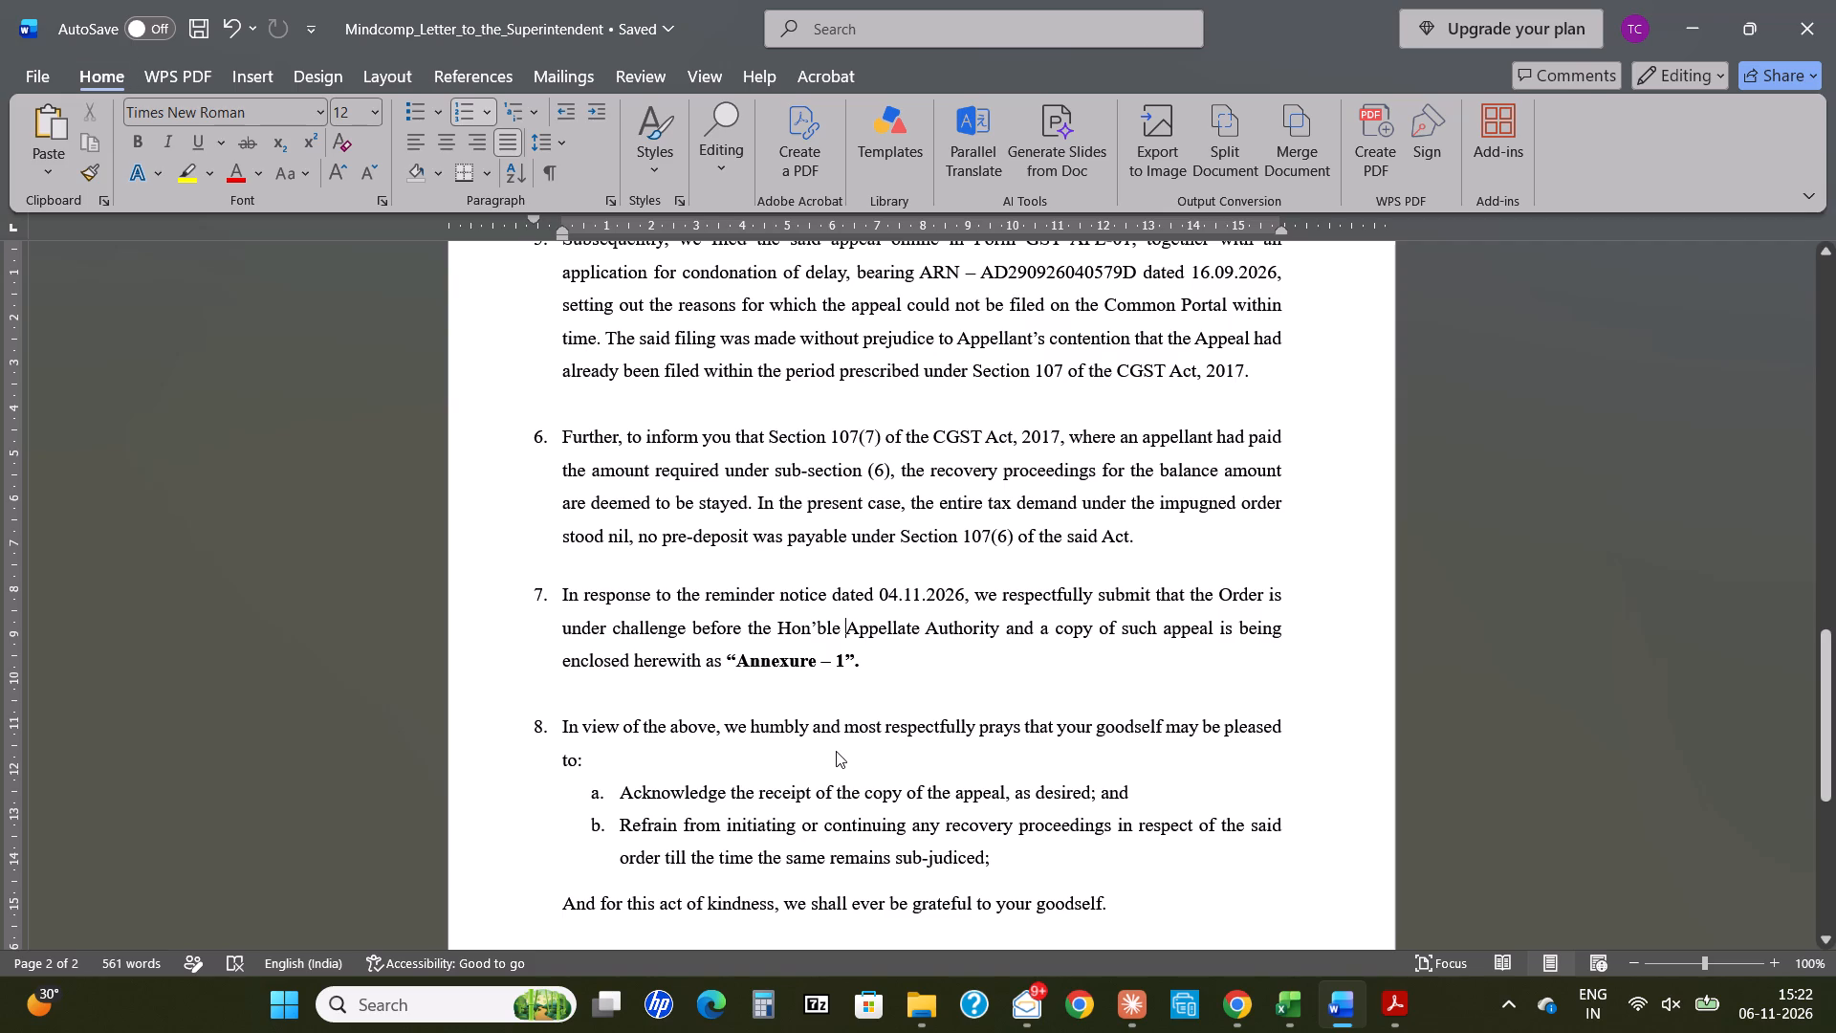
# Correct "prays" to "pray" in the opening line of paragraph 8 and save the letter.
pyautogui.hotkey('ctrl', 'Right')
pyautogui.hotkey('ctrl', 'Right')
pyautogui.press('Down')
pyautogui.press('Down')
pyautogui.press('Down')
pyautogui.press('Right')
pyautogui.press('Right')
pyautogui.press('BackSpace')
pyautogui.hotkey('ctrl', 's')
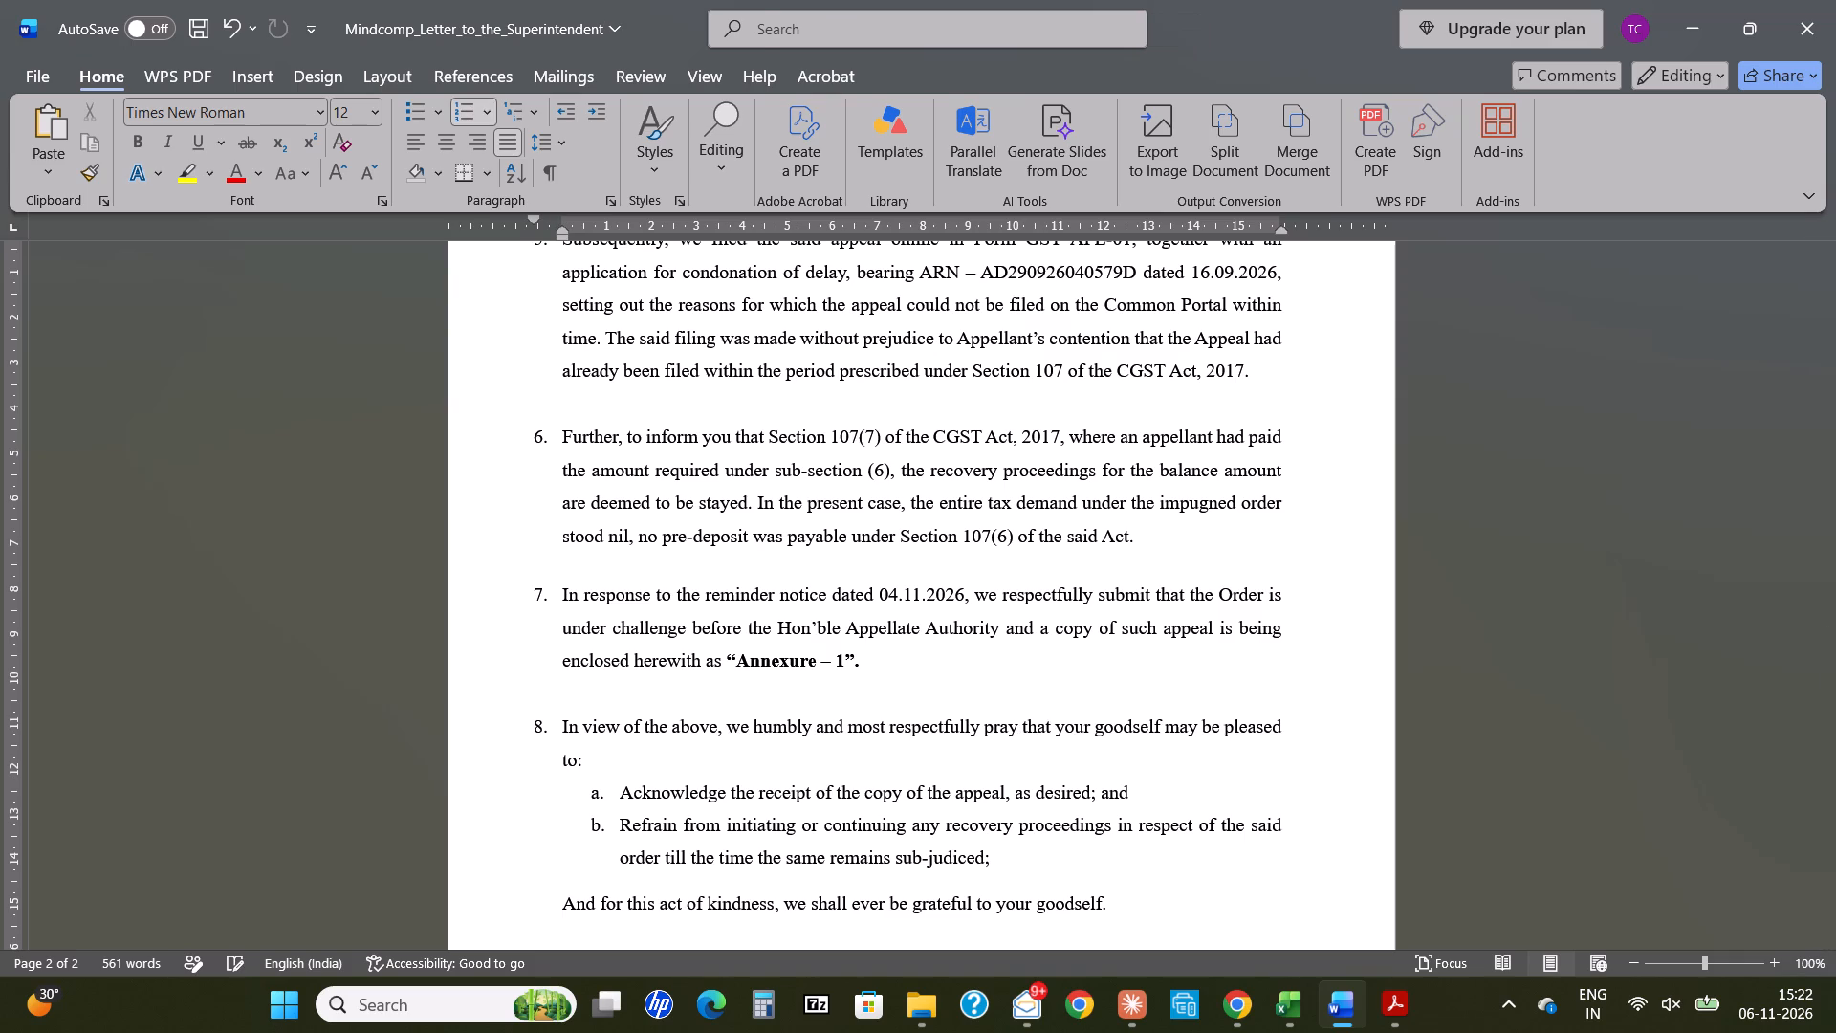
# Review the end of the letter, from the prayer in paragraph 8 through the signature block and CC address.
pyautogui.scroll(-2, 836, 751)
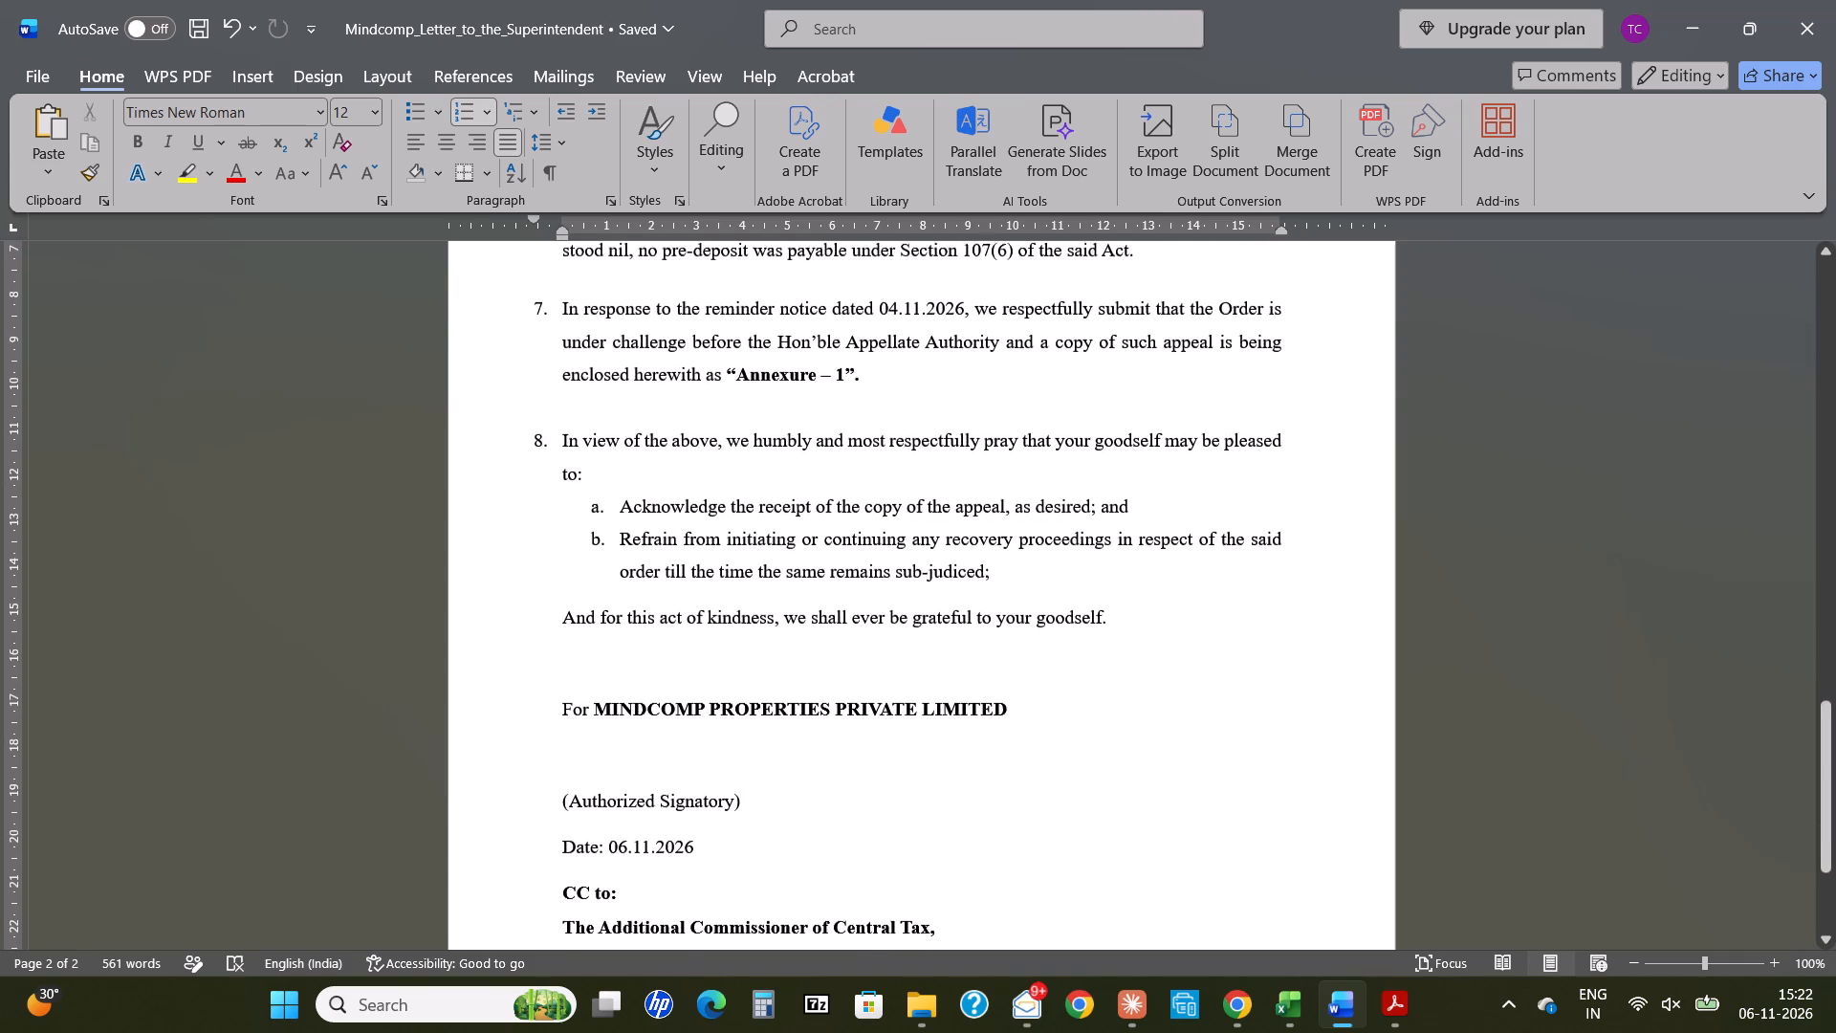
pyautogui.scroll(-1, 836, 751)
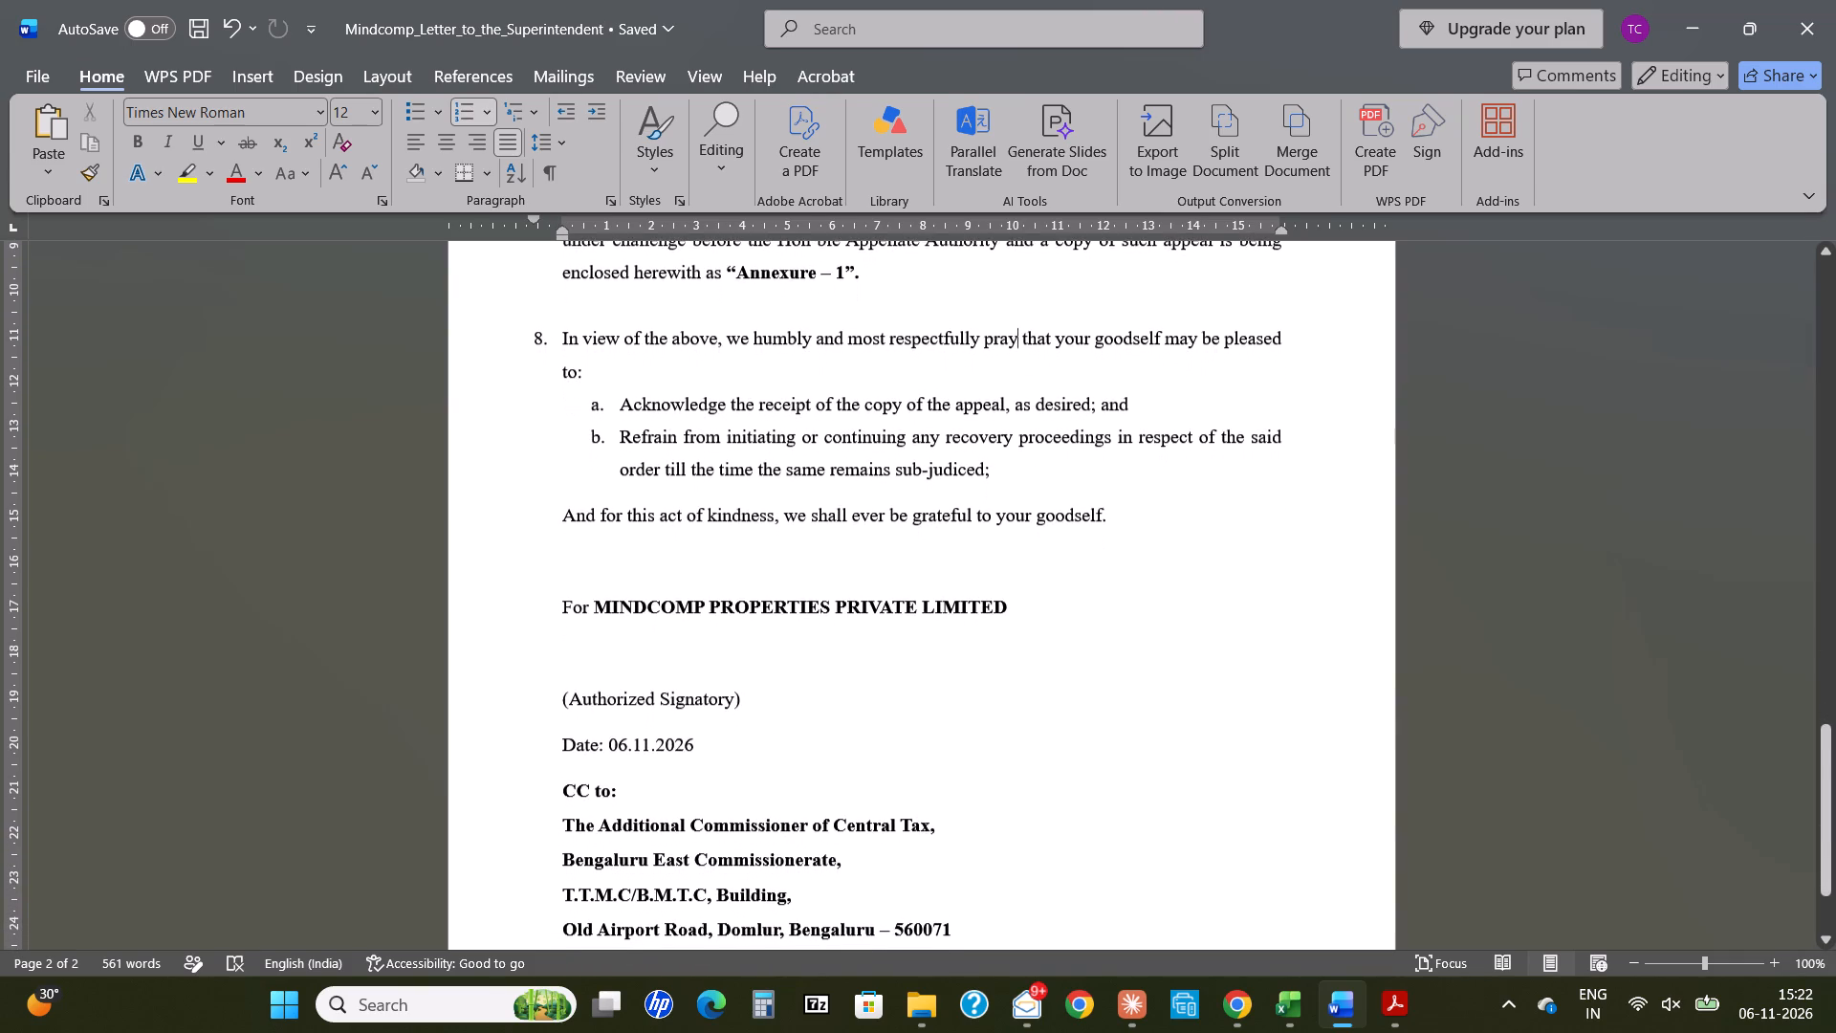
pyautogui.scroll(-1, 836, 751)
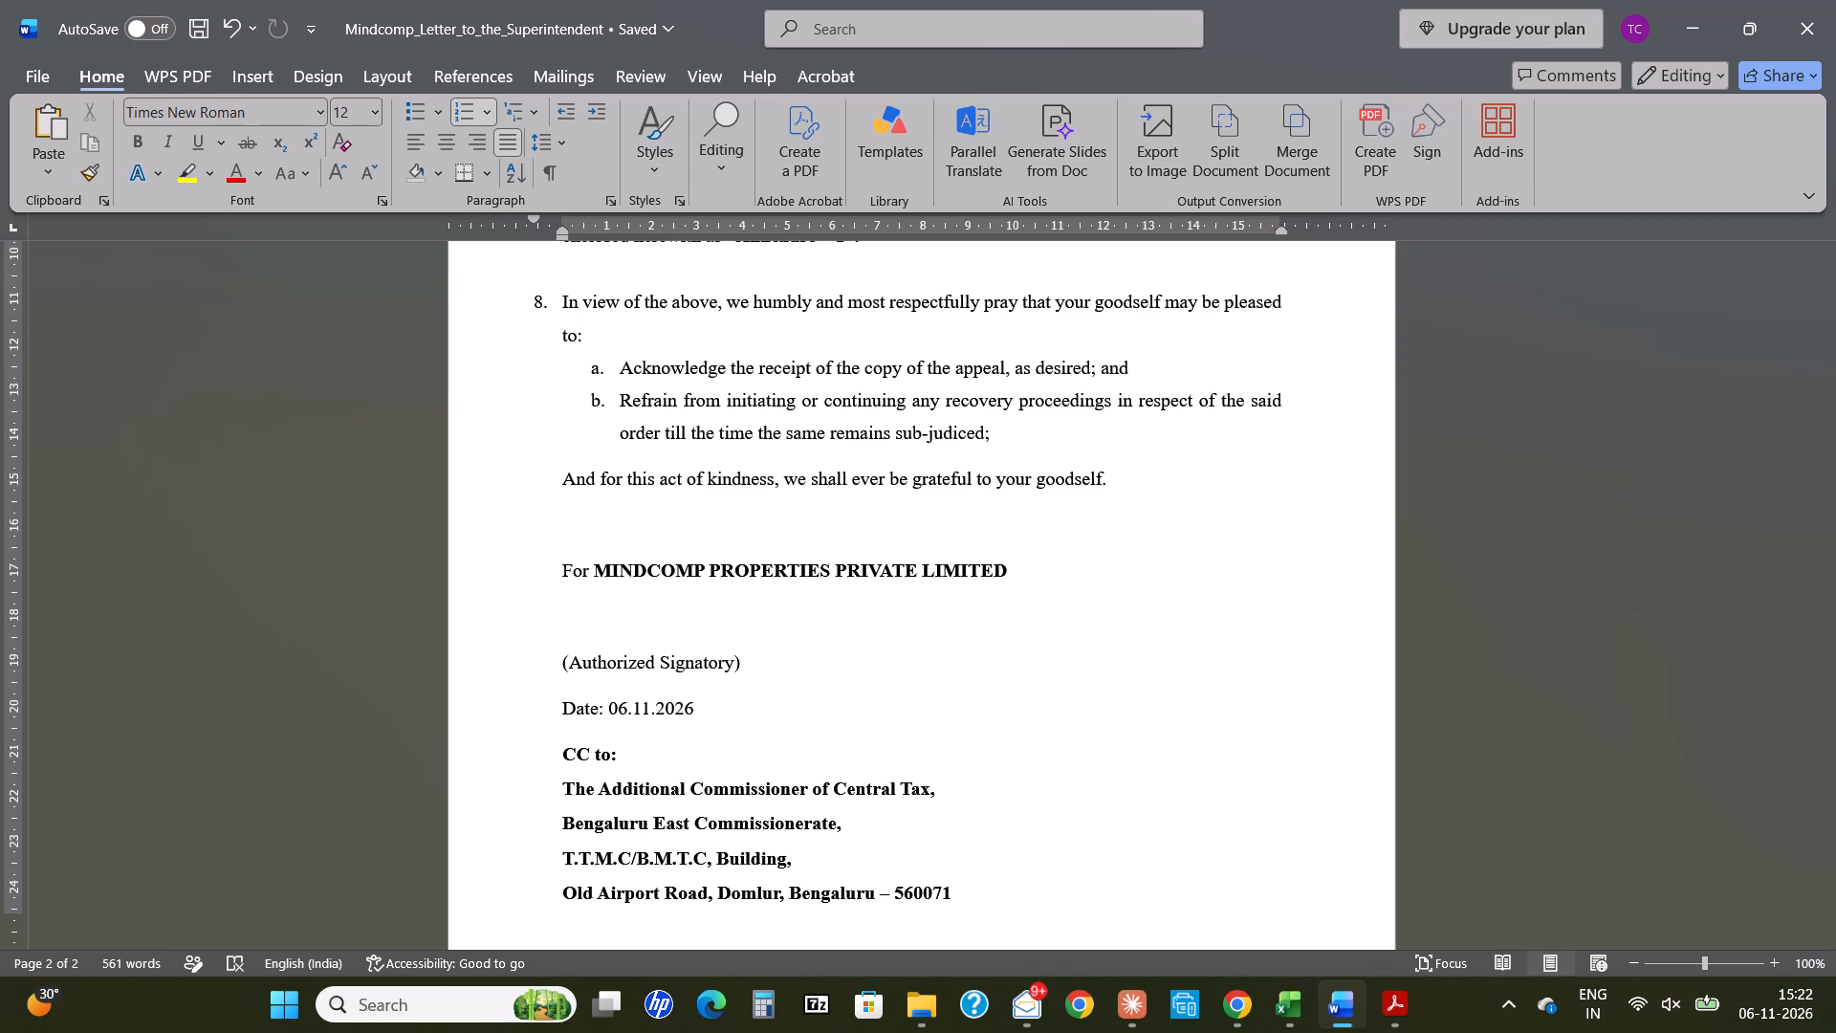
pyautogui.hotkey('ctrl', 's')
pyautogui.press('Down')
pyautogui.press('Down')
pyautogui.press('Down')
pyautogui.press('Down')
pyautogui.press('Down')
pyautogui.press('Down')
pyautogui.press('Down')
pyautogui.press('Down')
pyautogui.press('Down')
pyautogui.press('Down')
pyautogui.press('Down')
pyautogui.press('Down')
pyautogui.press('Down')
pyautogui.press('Down')
pyautogui.press('Down')
pyautogui.press('Down')
pyautogui.press('Down')
pyautogui.press('Down')
pyautogui.press('Down')
pyautogui.press('Down')
pyautogui.press('ctrl+Pause')
# Set the date at the top of the letter to 06.11.2026 and save.
pyautogui.hotkey('ctrl', 'Home')
pyautogui.hotkey('ctrl', 's')
pyautogui.press('Right')
pyautogui.press('Right')
pyautogui.press('Right')
pyautogui.press('Right')
pyautogui.press('Right')
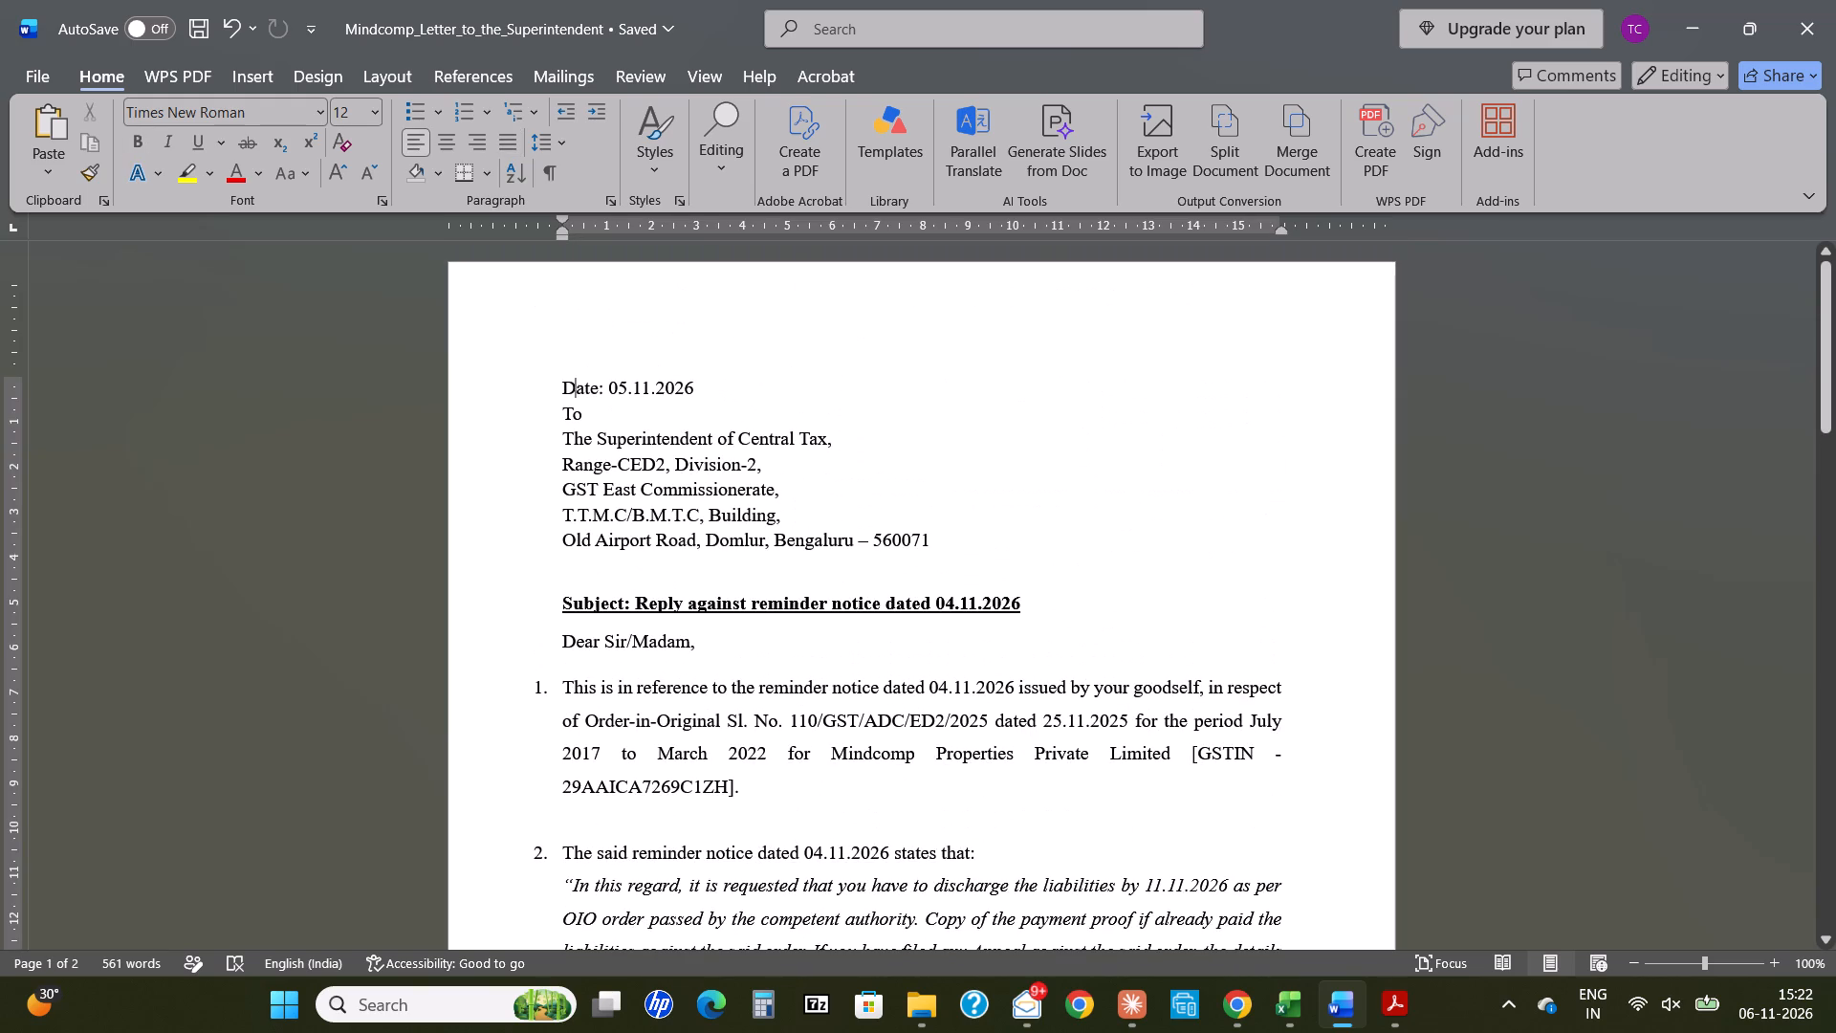
pyautogui.press('Right')
pyautogui.press('Right')
pyautogui.press('Delete')
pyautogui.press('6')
pyautogui.hotkey('ctrl', 's')
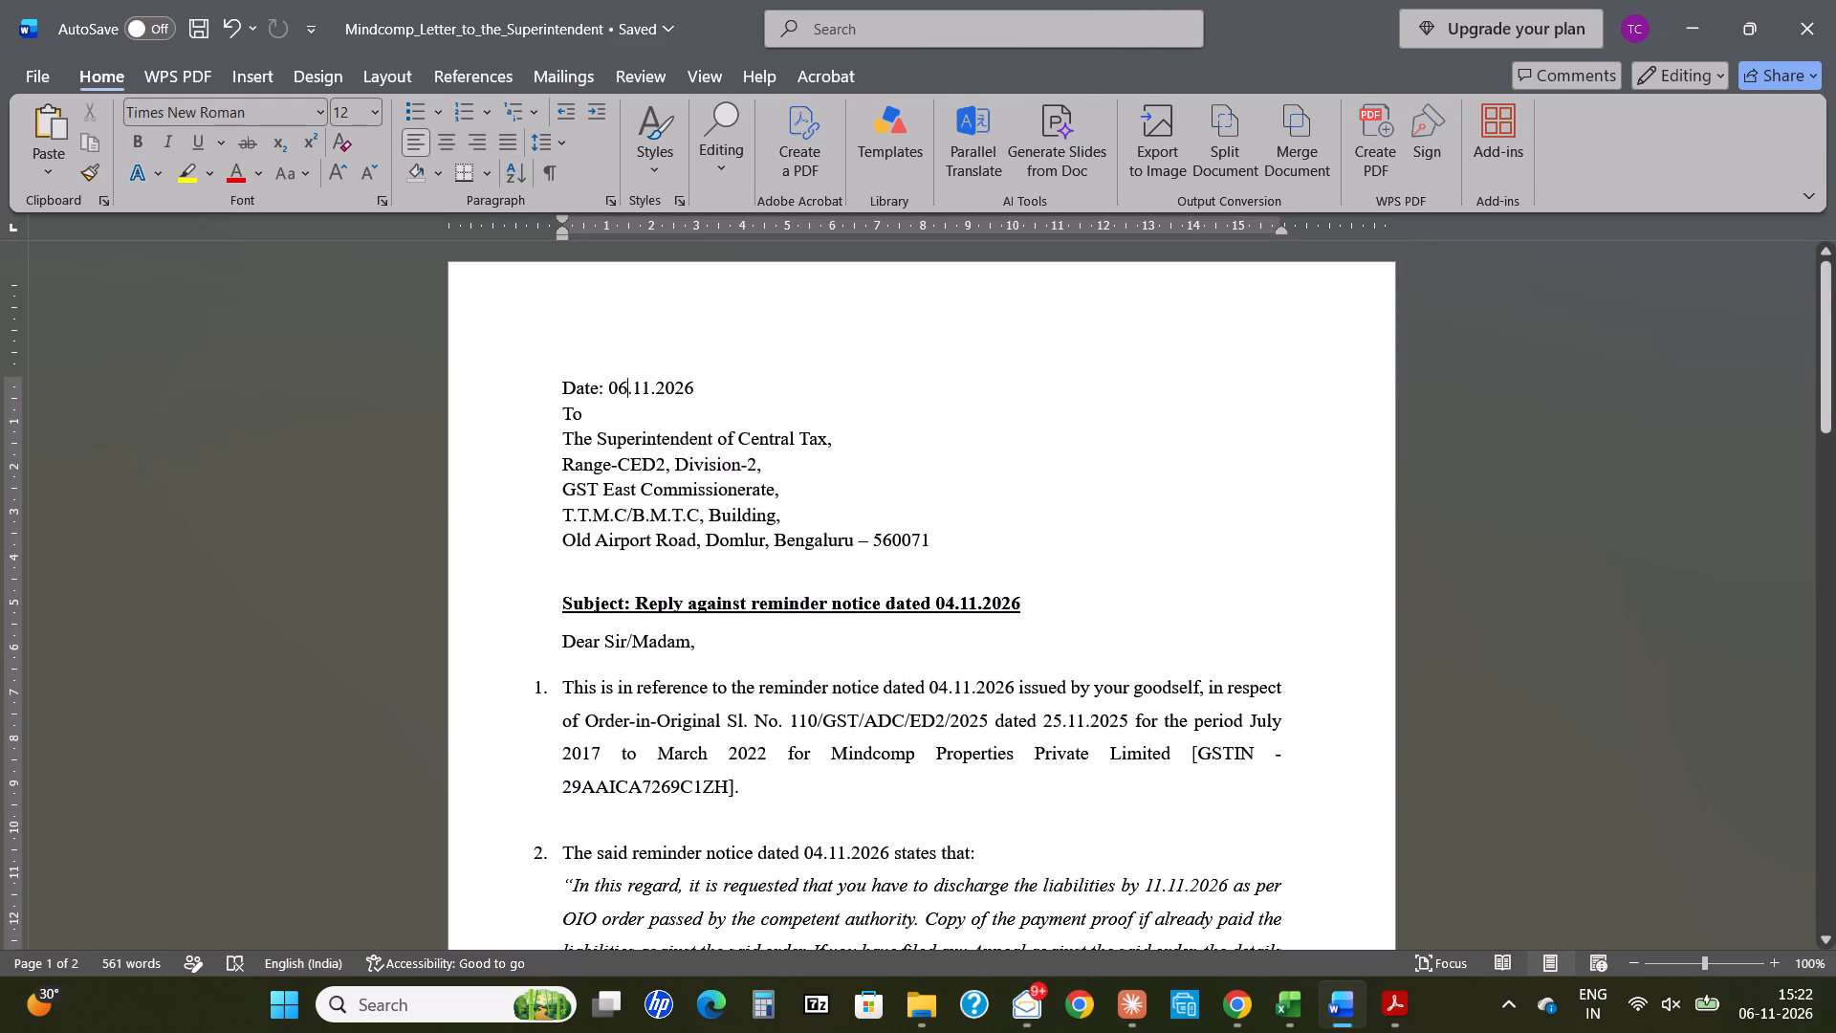
# Delete the date line between the authorised signatory line and the CC block, and save the letter.
pyautogui.scroll(-11, 1159, 721)
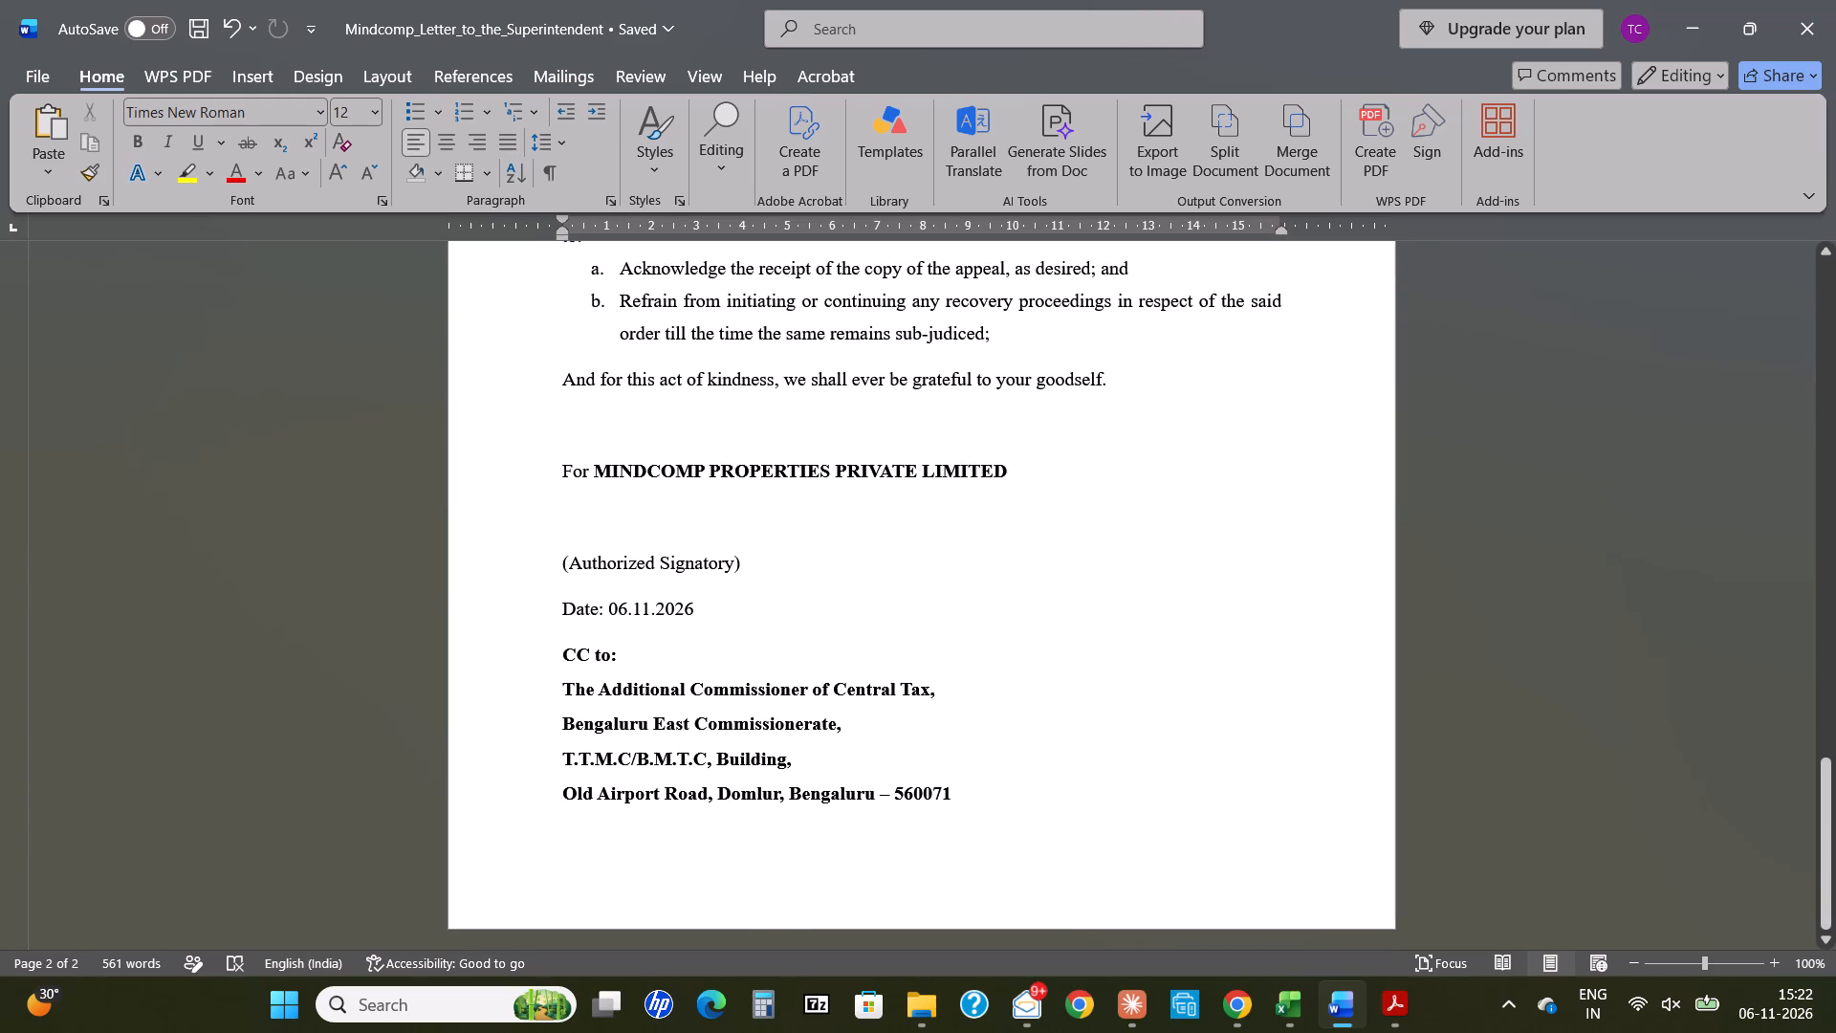
pyautogui.click(780, 616)
pyautogui.hotkey('shift', 'Up')
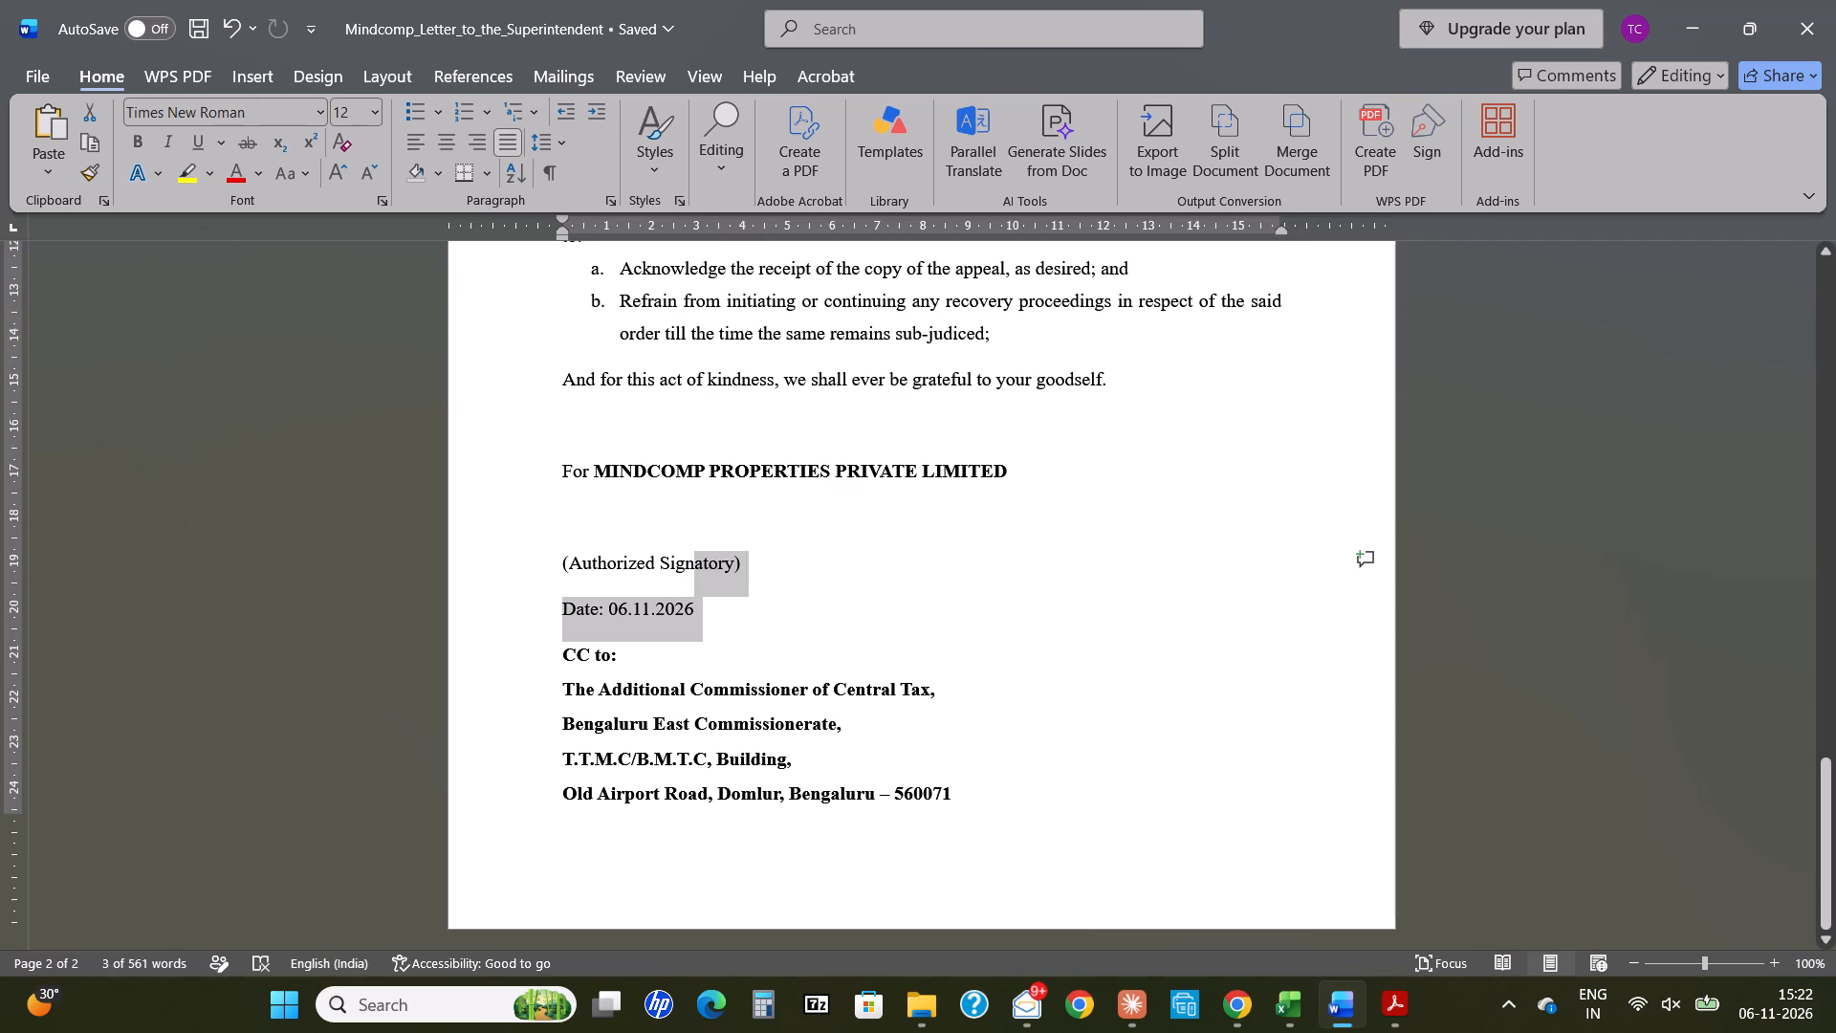
pyautogui.hotkey('shift', 'Right')
pyautogui.hotkey('shift', 'Right')
pyautogui.hotkey('shift', 'Right')
pyautogui.hotkey('shift', 'Right')
pyautogui.hotkey('shift', 'Right')
pyautogui.hotkey('shift', 'Right')
pyautogui.hotkey('shift', 'Right')
pyautogui.press('Delete')
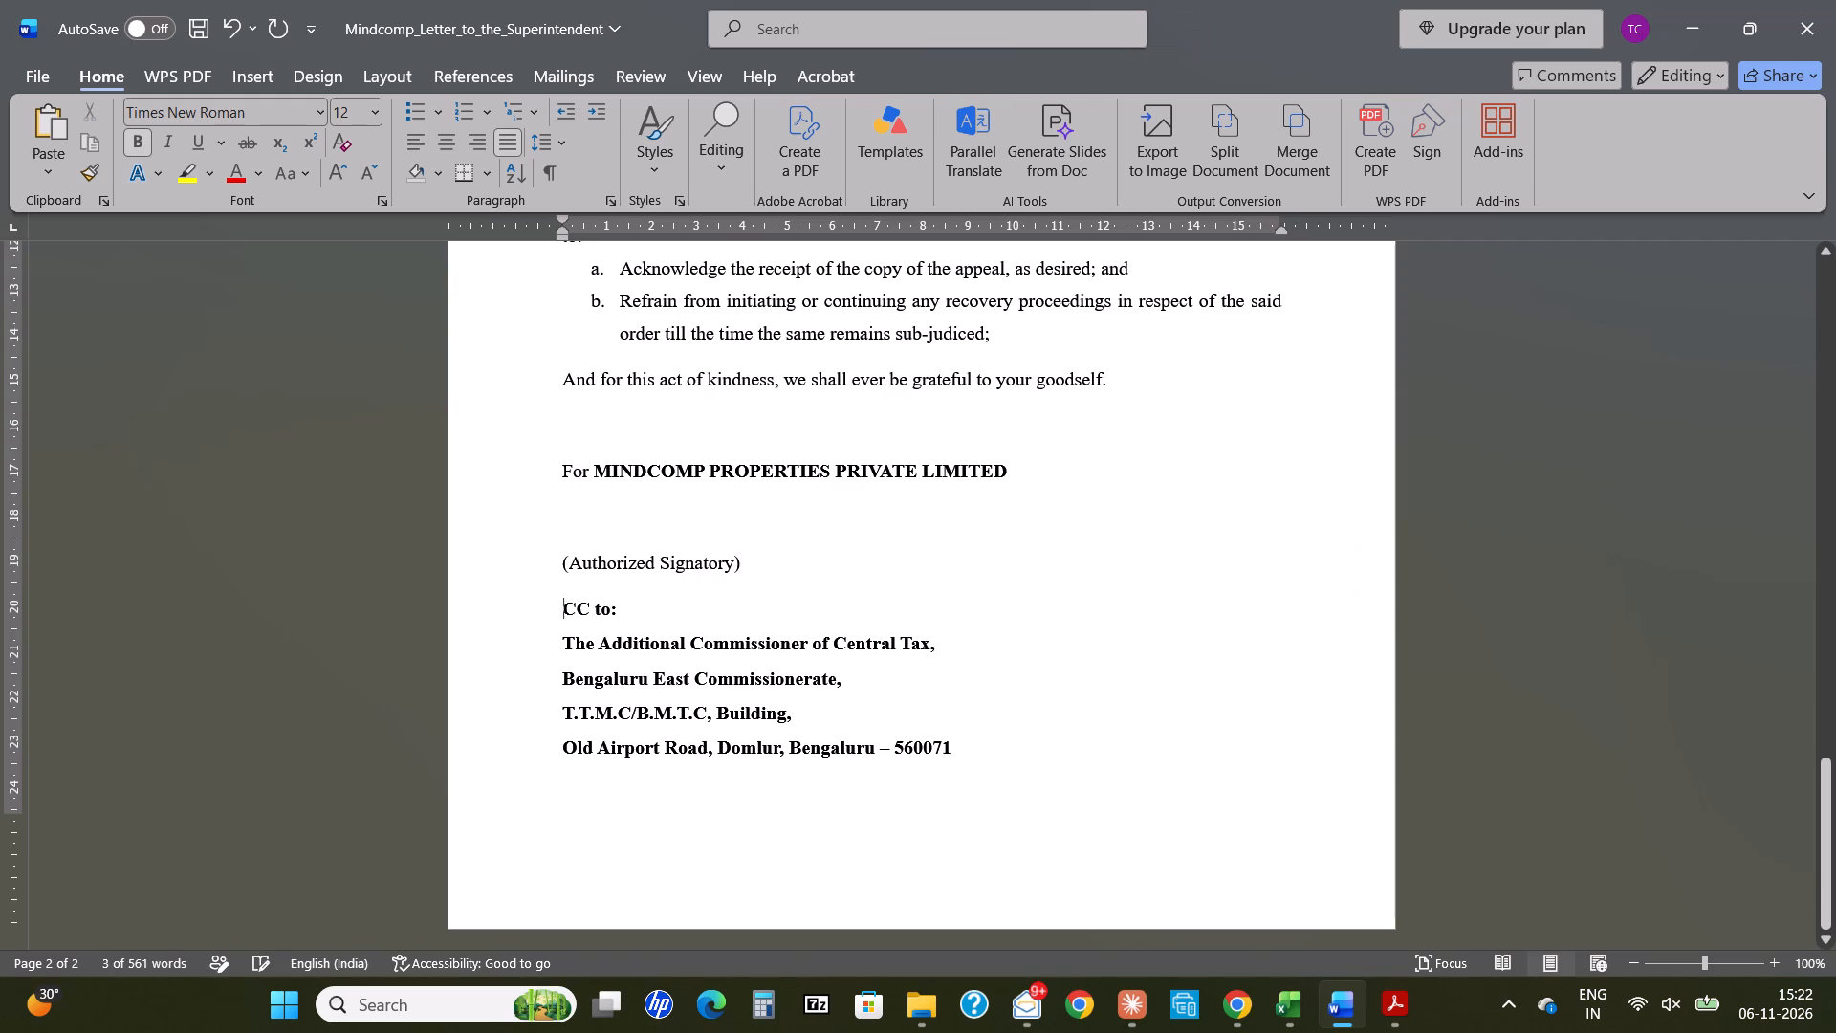
pyautogui.hotkey('ctrl', 's')
pyautogui.press('Up')
pyautogui.press('Down')
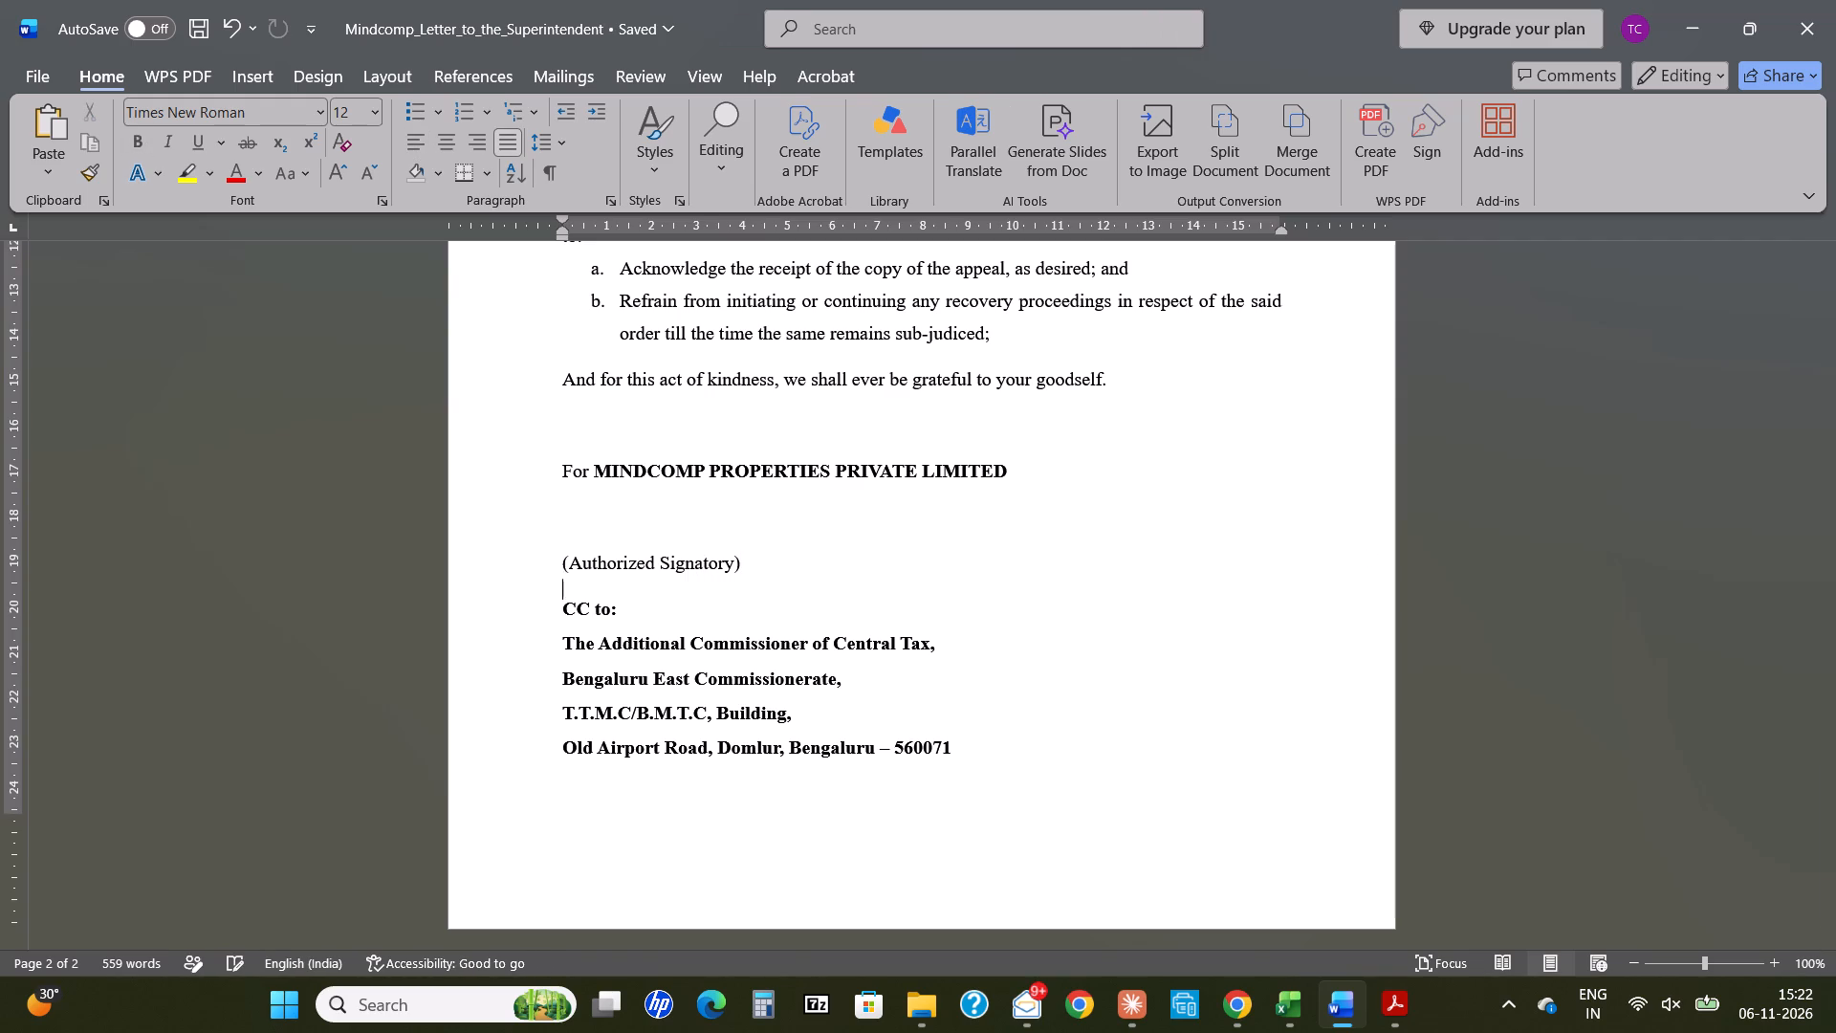
# Insert a blank line between the authorised signatory line and the "CC to:" block, and save the letter.
pyautogui.press('Return')
pyautogui.press('Down')
pyautogui.press('Up')
pyautogui.press('Up')
pyautogui.press('Up')
pyautogui.press('Up')
pyautogui.hotkey('ctrl', 's')
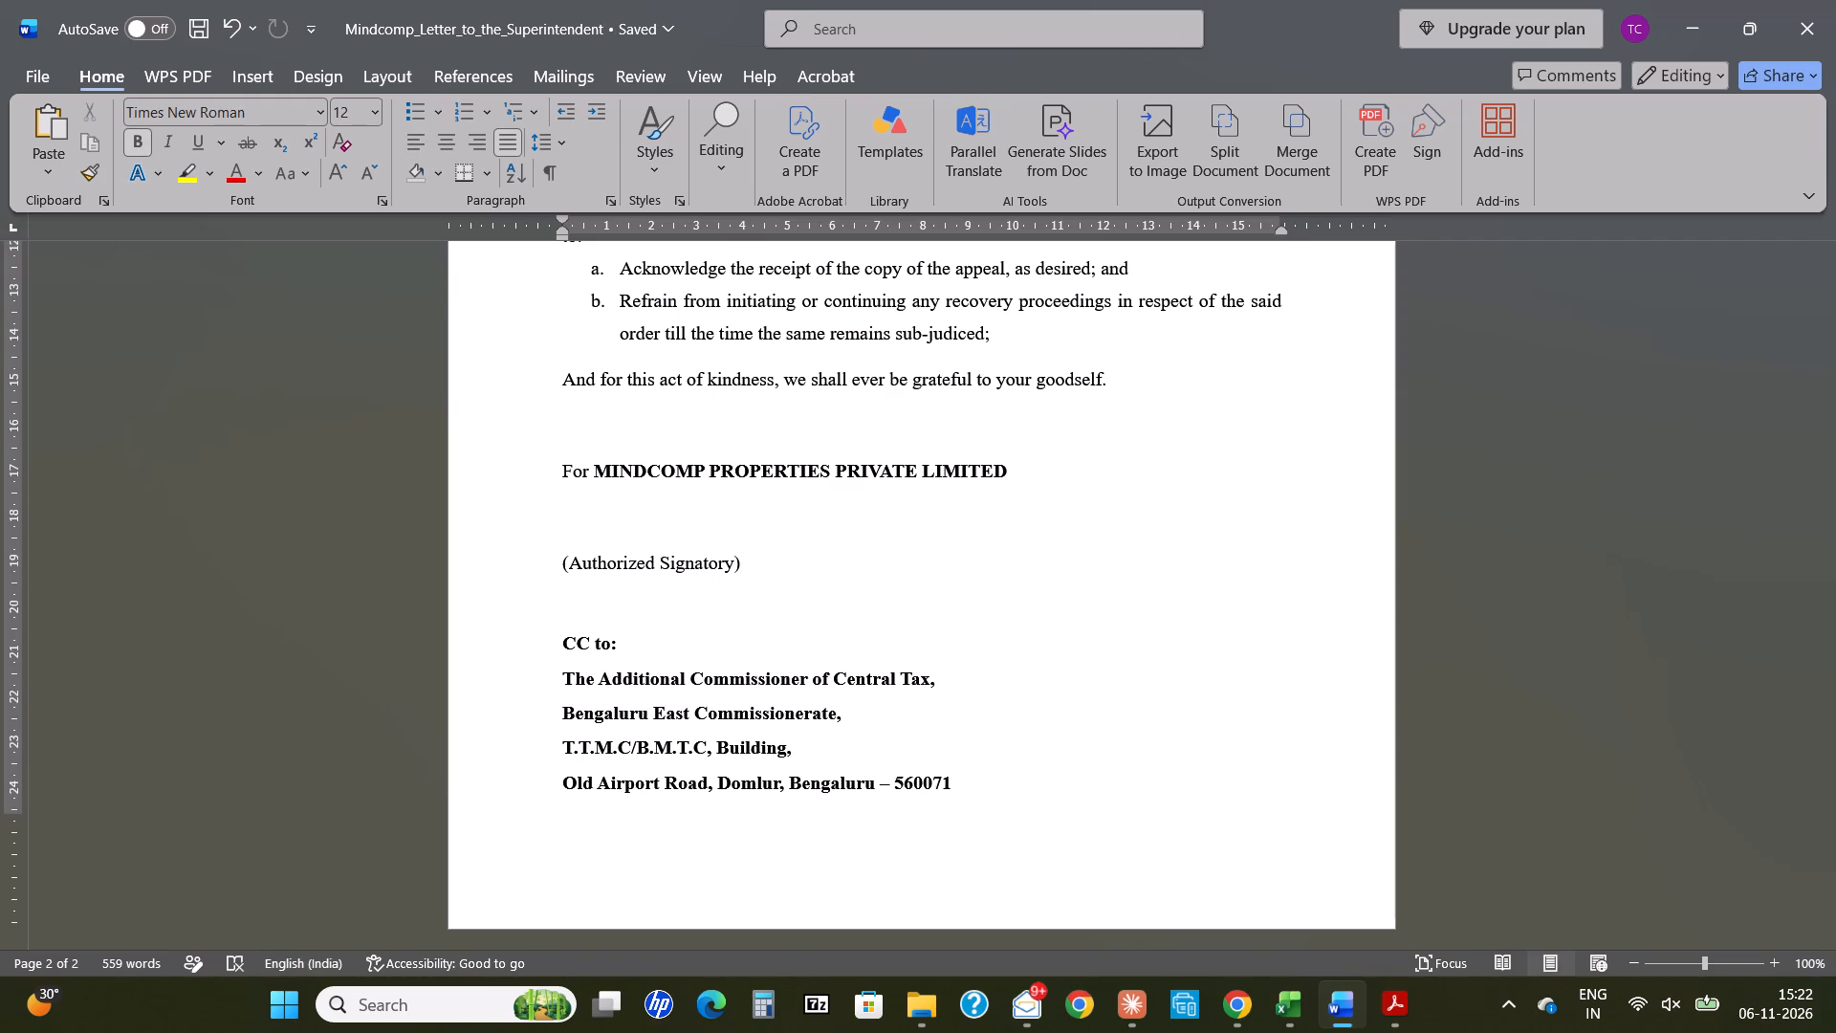
# Check the opening of the letter, save it again and close it.
pyautogui.scroll(7, 780, 616)
pyautogui.hotkey('ctrl', 's')
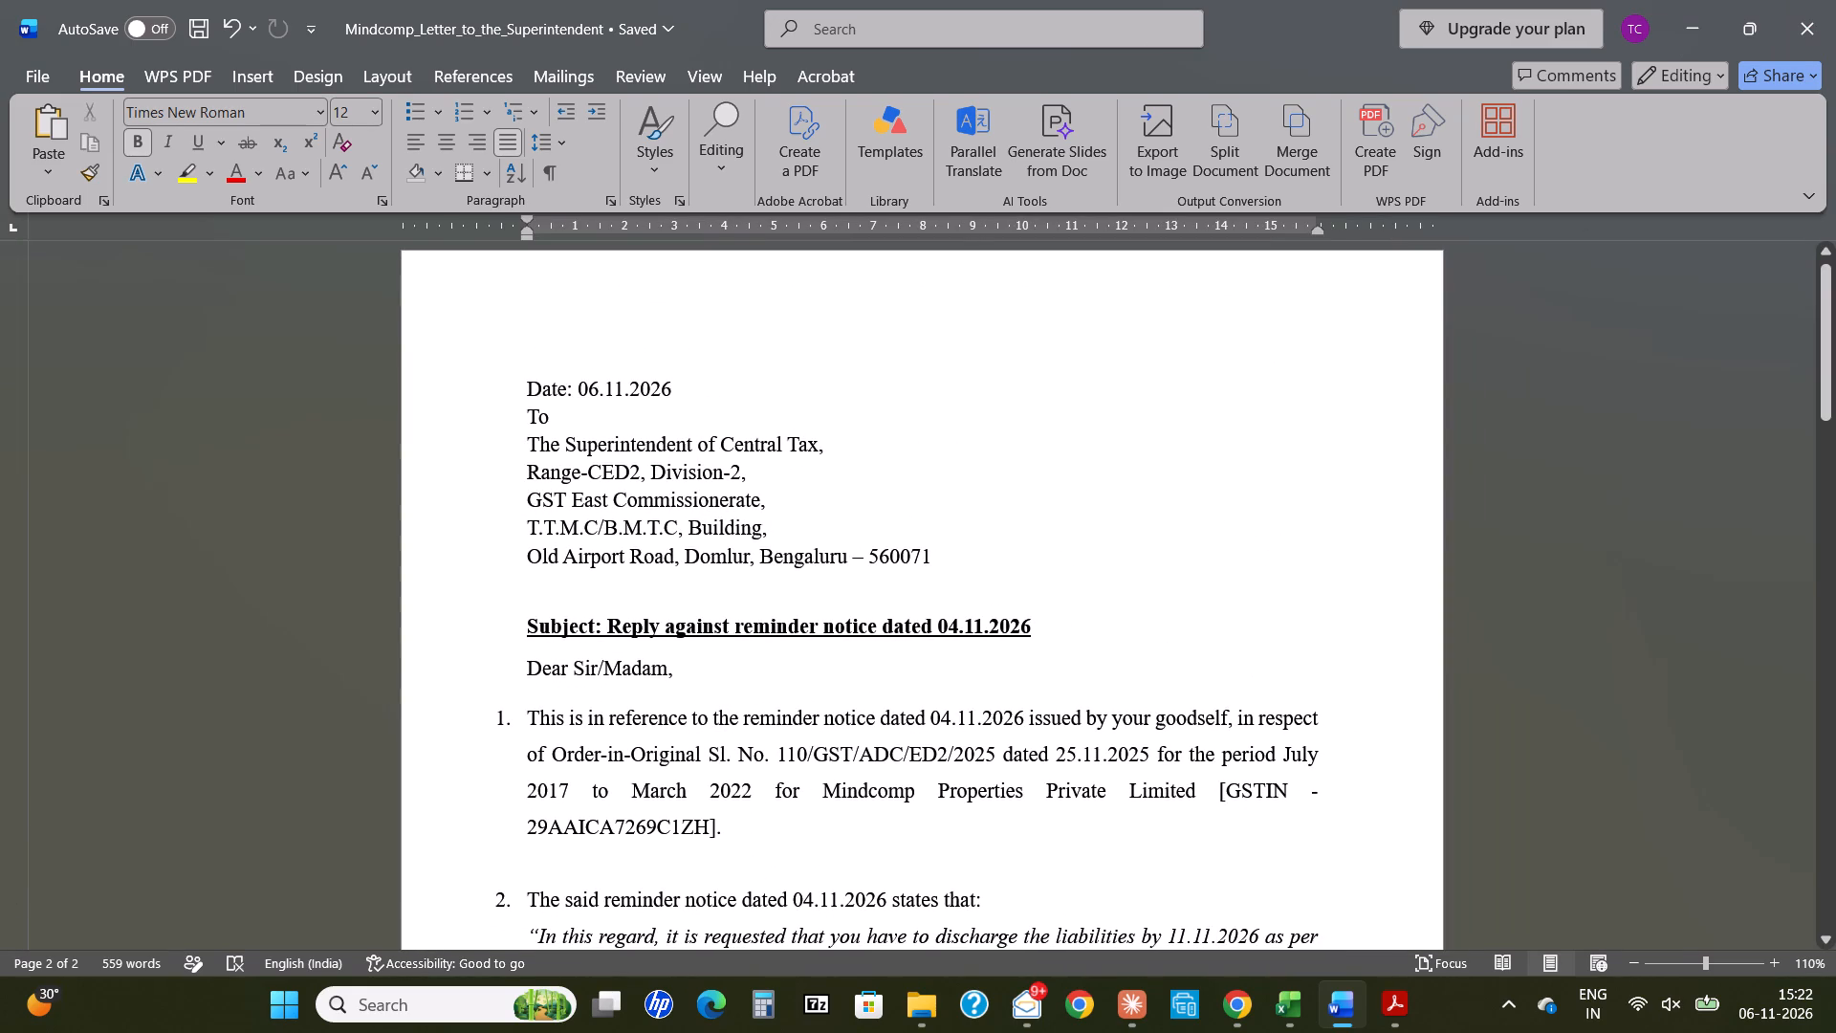
pyautogui.keyDown('ctrl'); pyautogui.scroll(-1, 1469, 346); pyautogui.keyUp('ctrl')
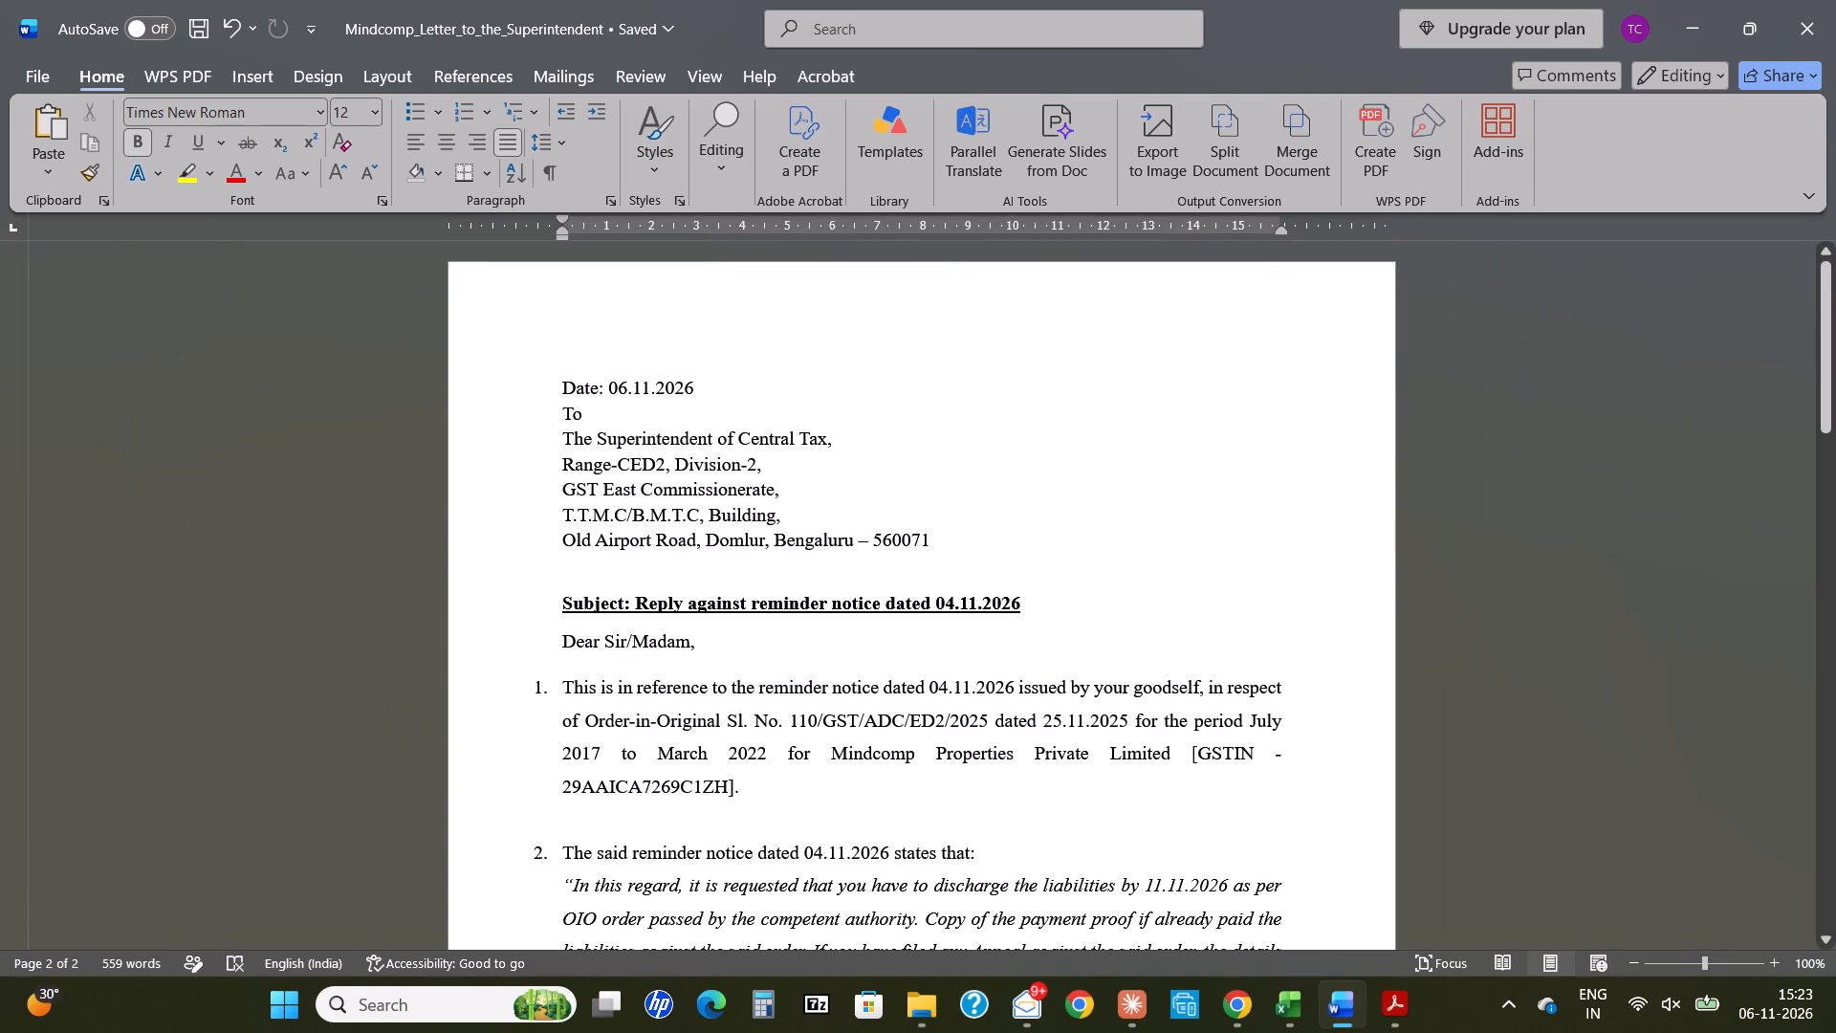
pyautogui.hotkey('ctrl', 's')
pyautogui.hotkey('ctrl', 's')
pyautogui.hotkey('ctrl', 's')
pyautogui.hotkey('ctrl', 's')
pyautogui.click(1835, 0)
# Switch to File Explorer and open the "To be sent to Officer" folder within APL 01.
pyautogui.hotkey('alt', 'Tab')
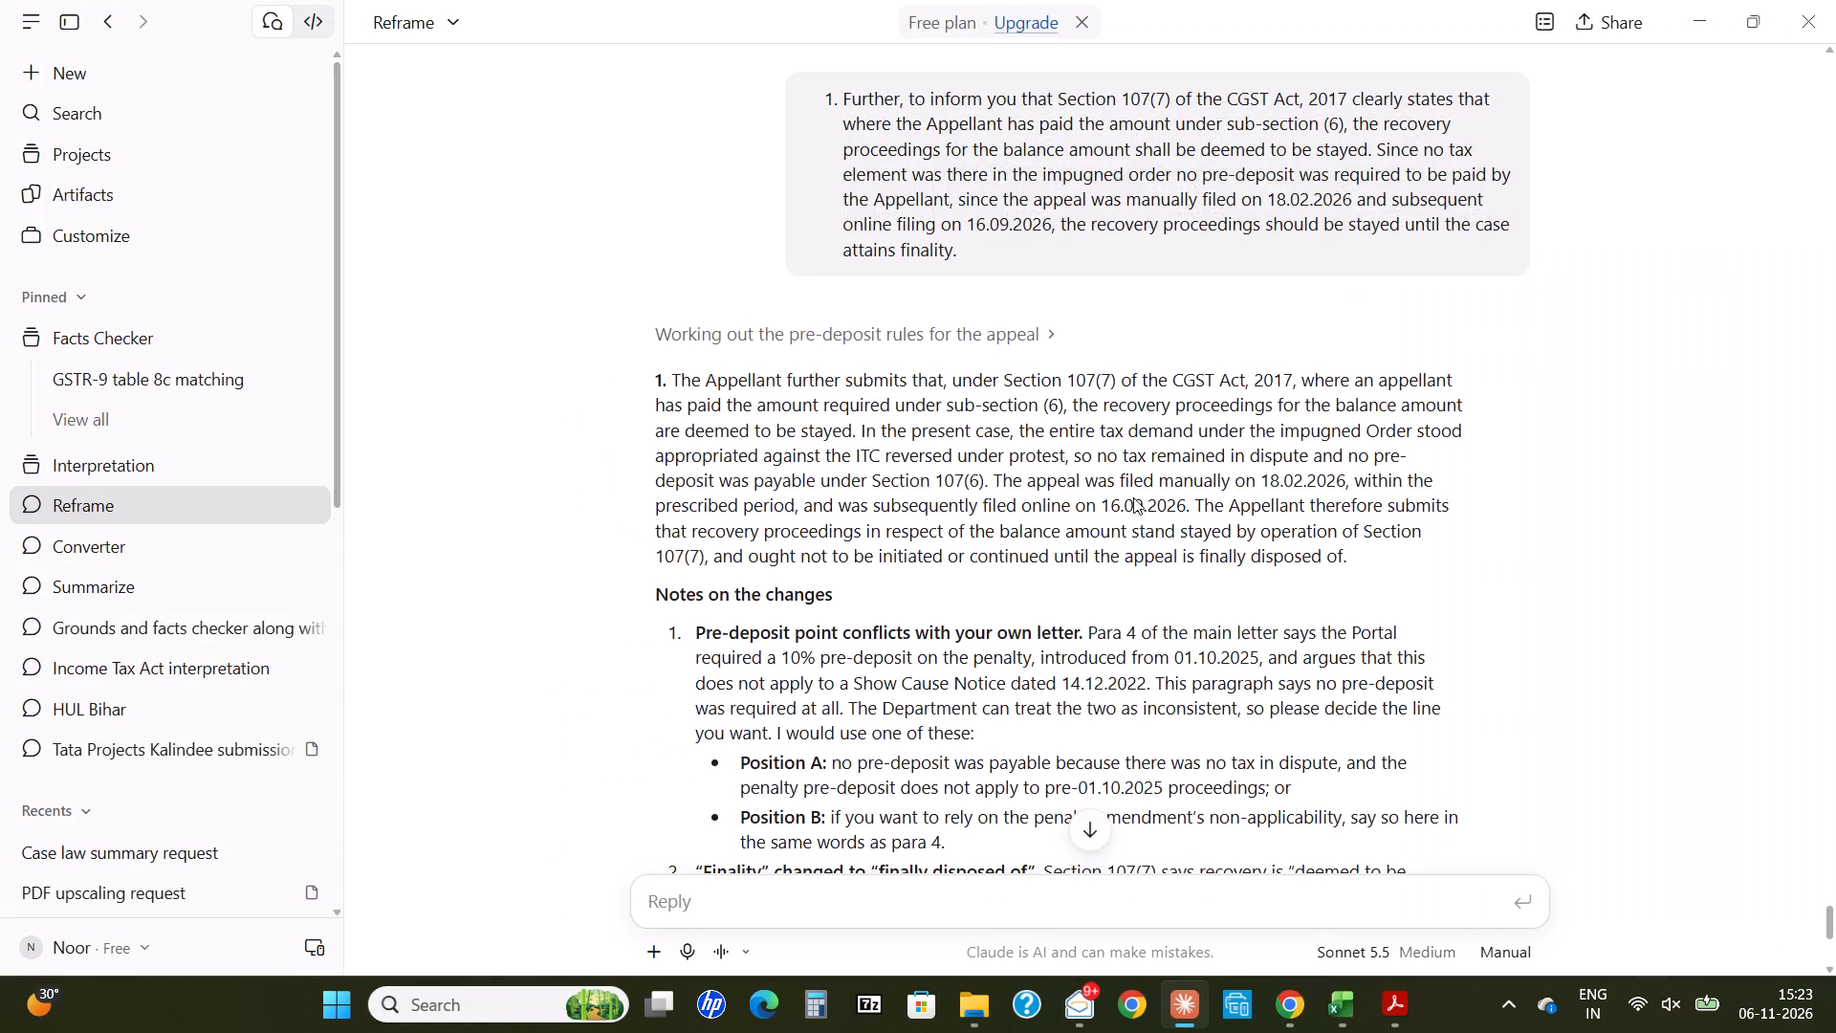
pyautogui.hotkey('alt', 'Tab')
pyautogui.press('Up')
pyautogui.press('Up')
pyautogui.press('Up')
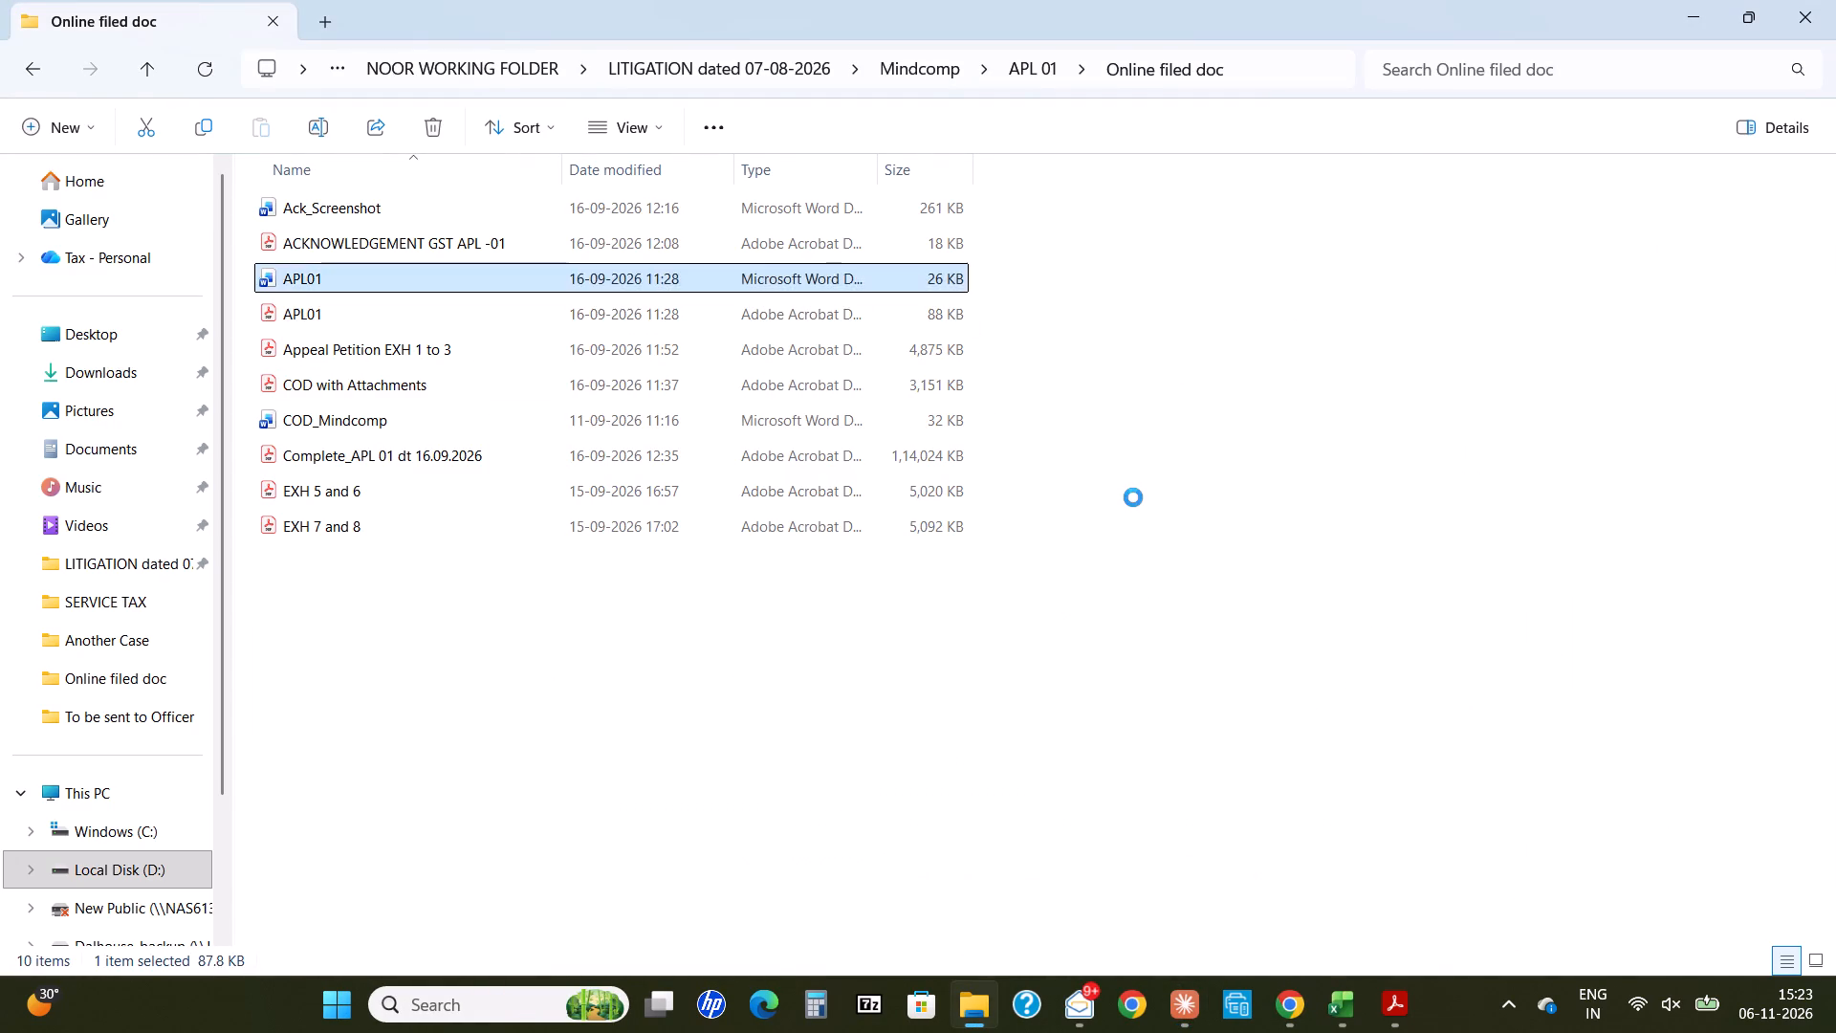
pyautogui.press('BackSpace')
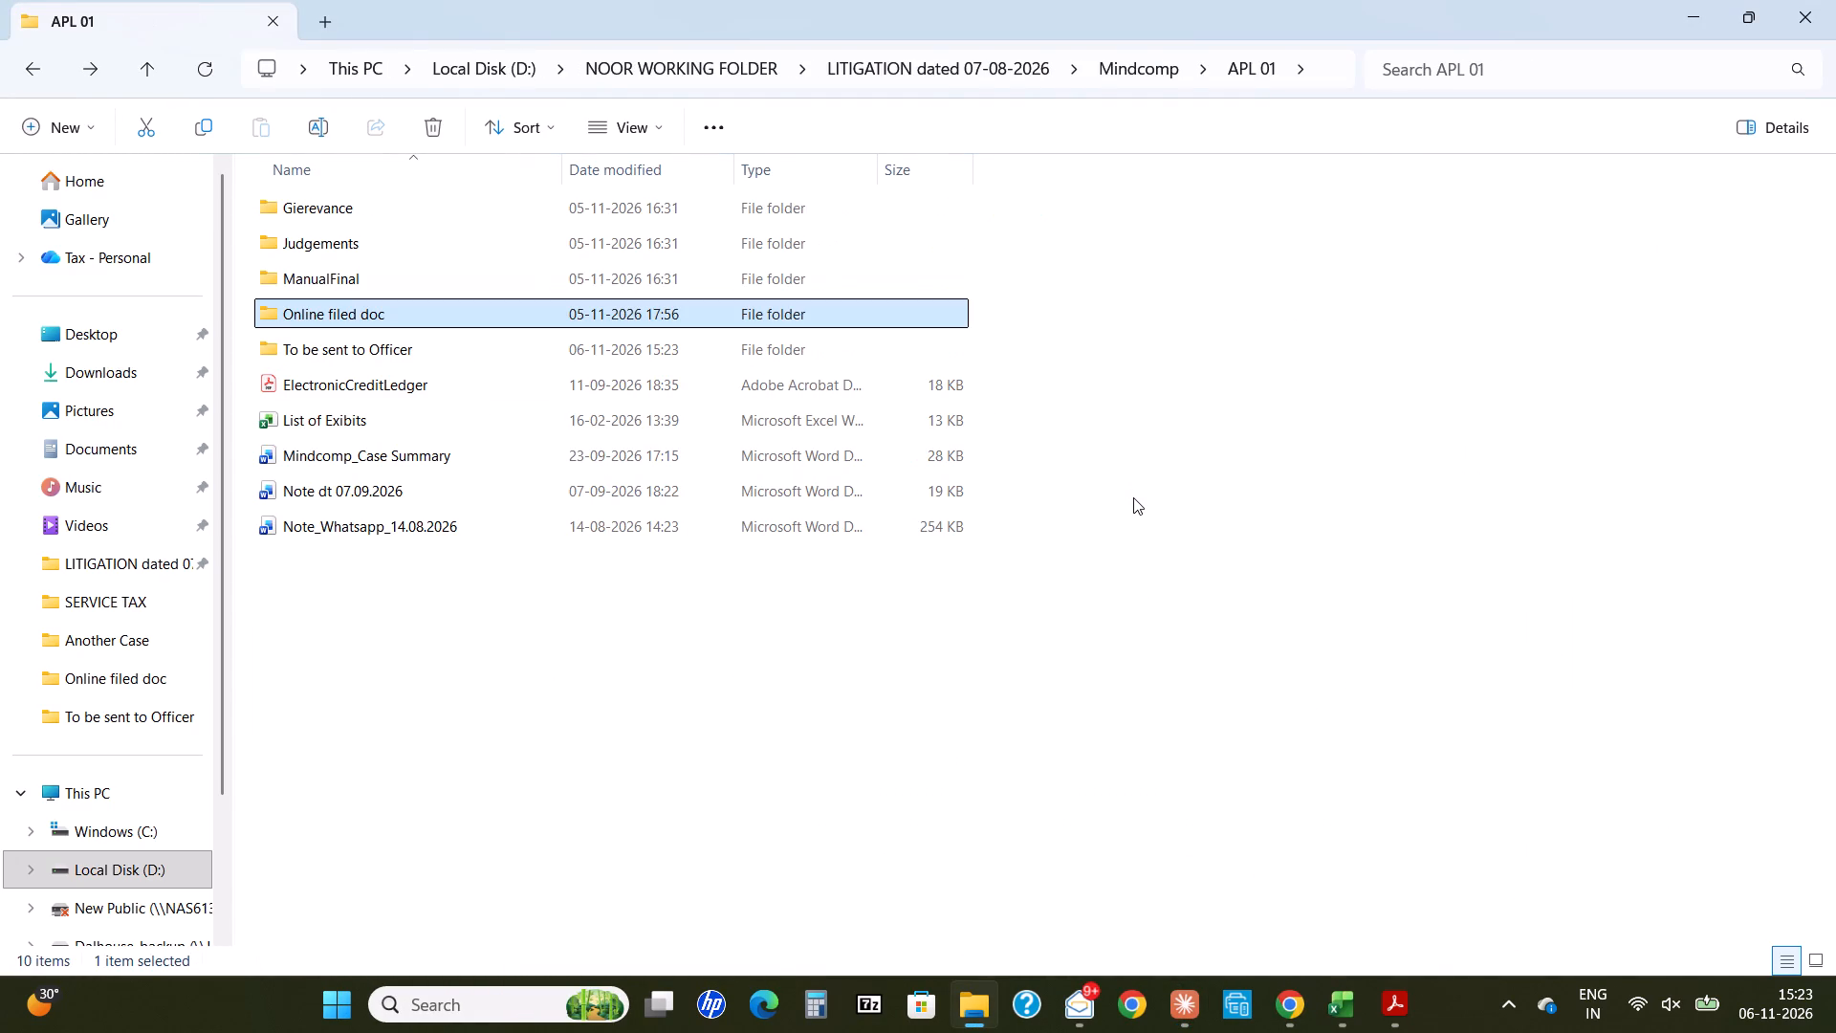
pyautogui.press('Return')
pyautogui.press('Down')
pyautogui.press('Down')
pyautogui.press('Down')
pyautogui.press('Down')
pyautogui.press('Down')
pyautogui.press('Down')
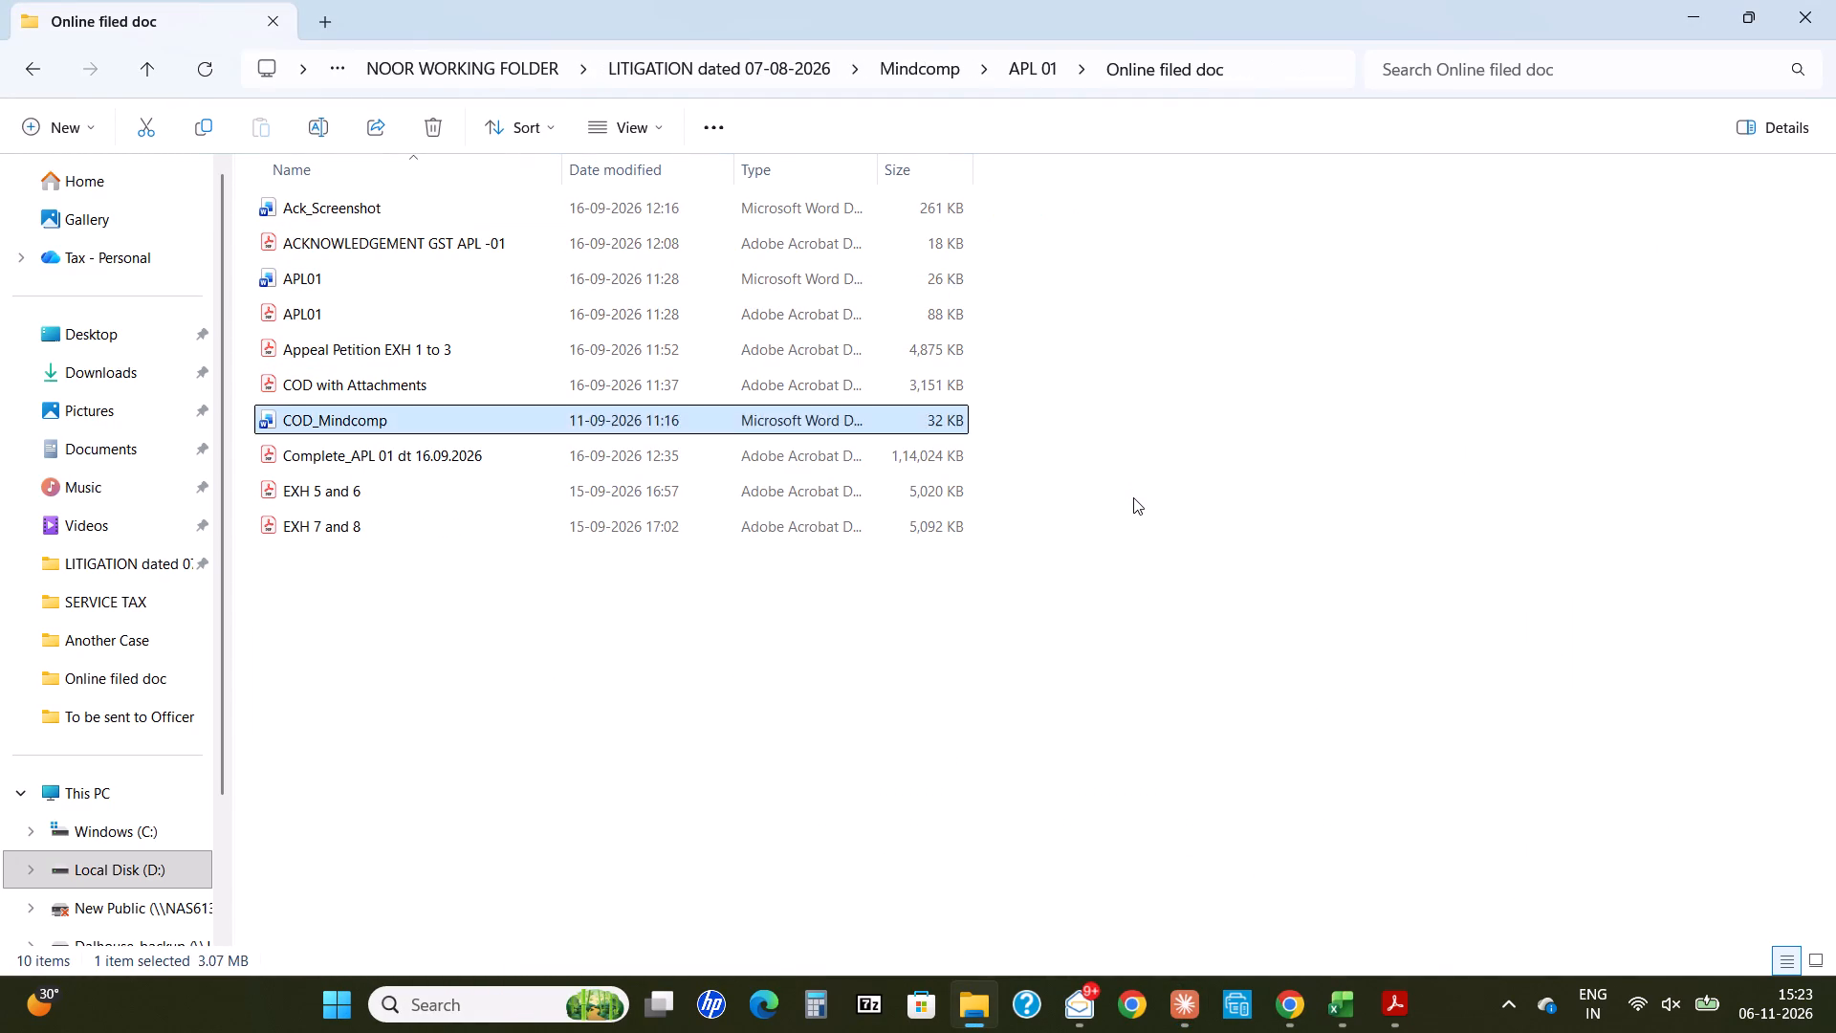
pyautogui.press('Down')
pyautogui.press('Up')
pyautogui.press('Up')
pyautogui.press('Up')
pyautogui.press('Up')
pyautogui.press('BackSpace')
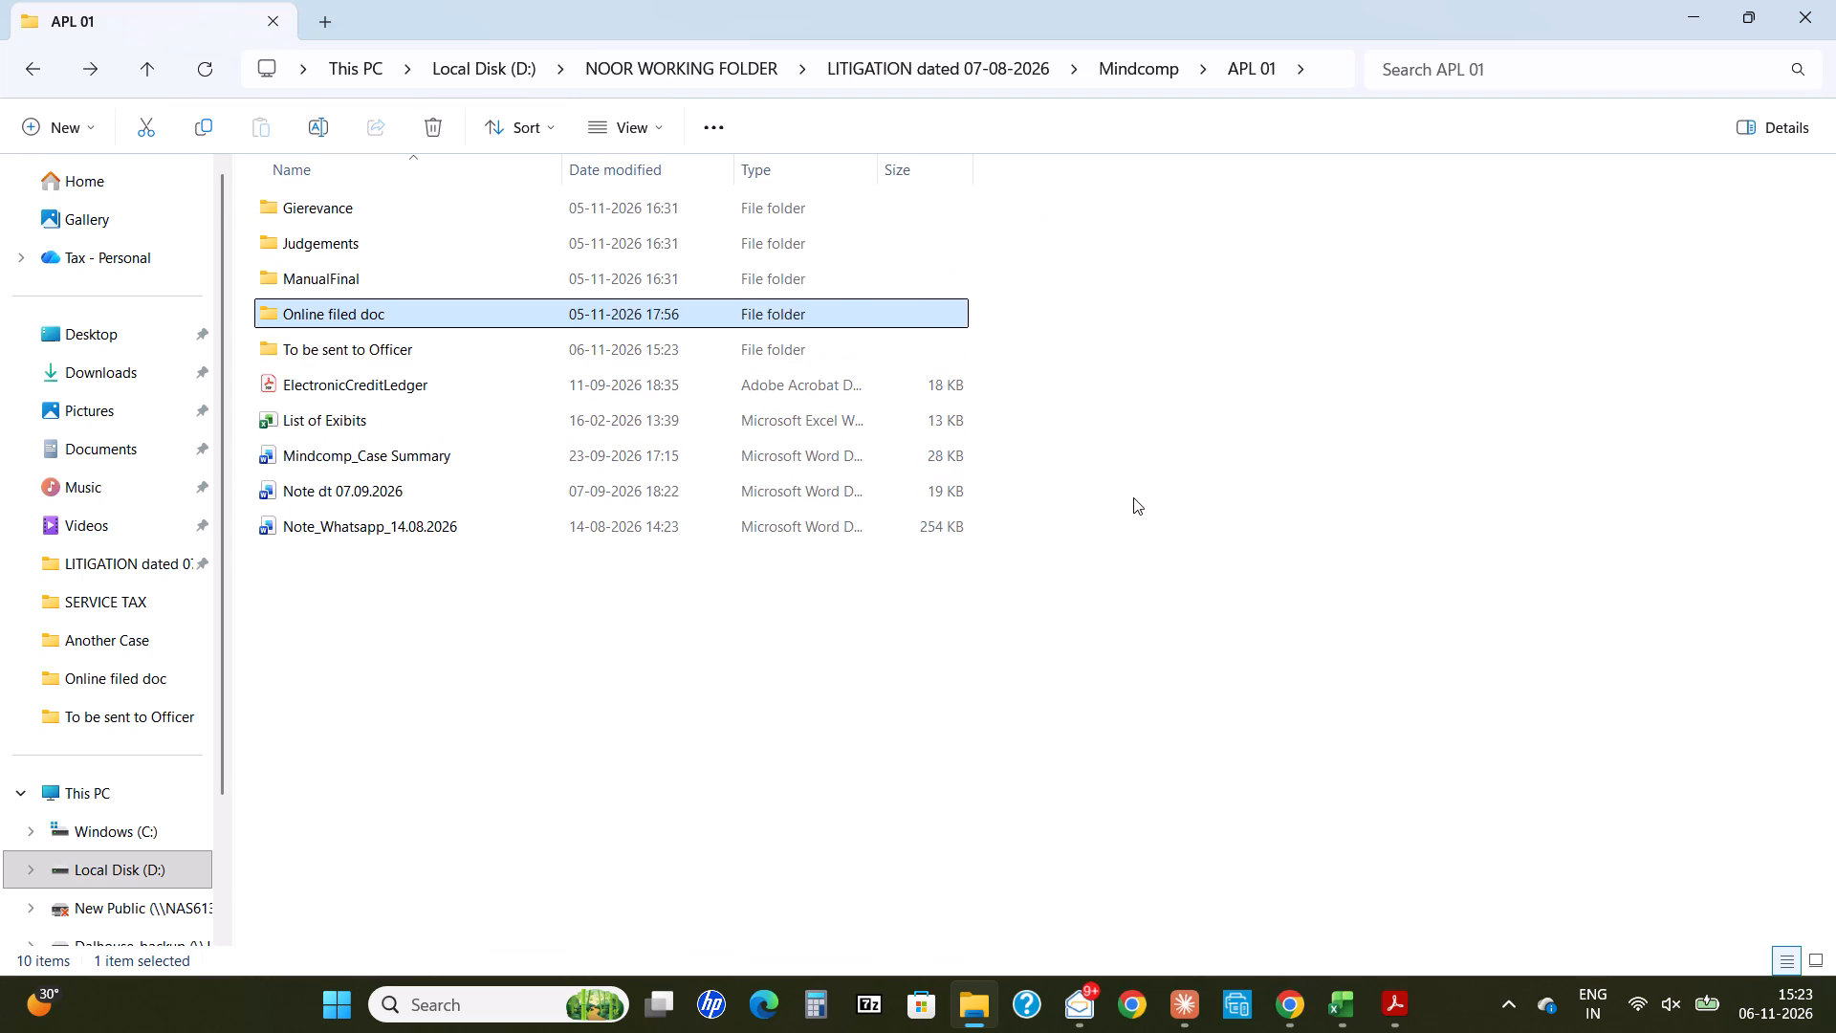
pyautogui.press('Down')
pyautogui.press('Return')
# Open the other draft, "Mindcomp Letter to the Superintendent", read through its paragraphs and close it.
pyautogui.press('Down')
pyautogui.press('Up')
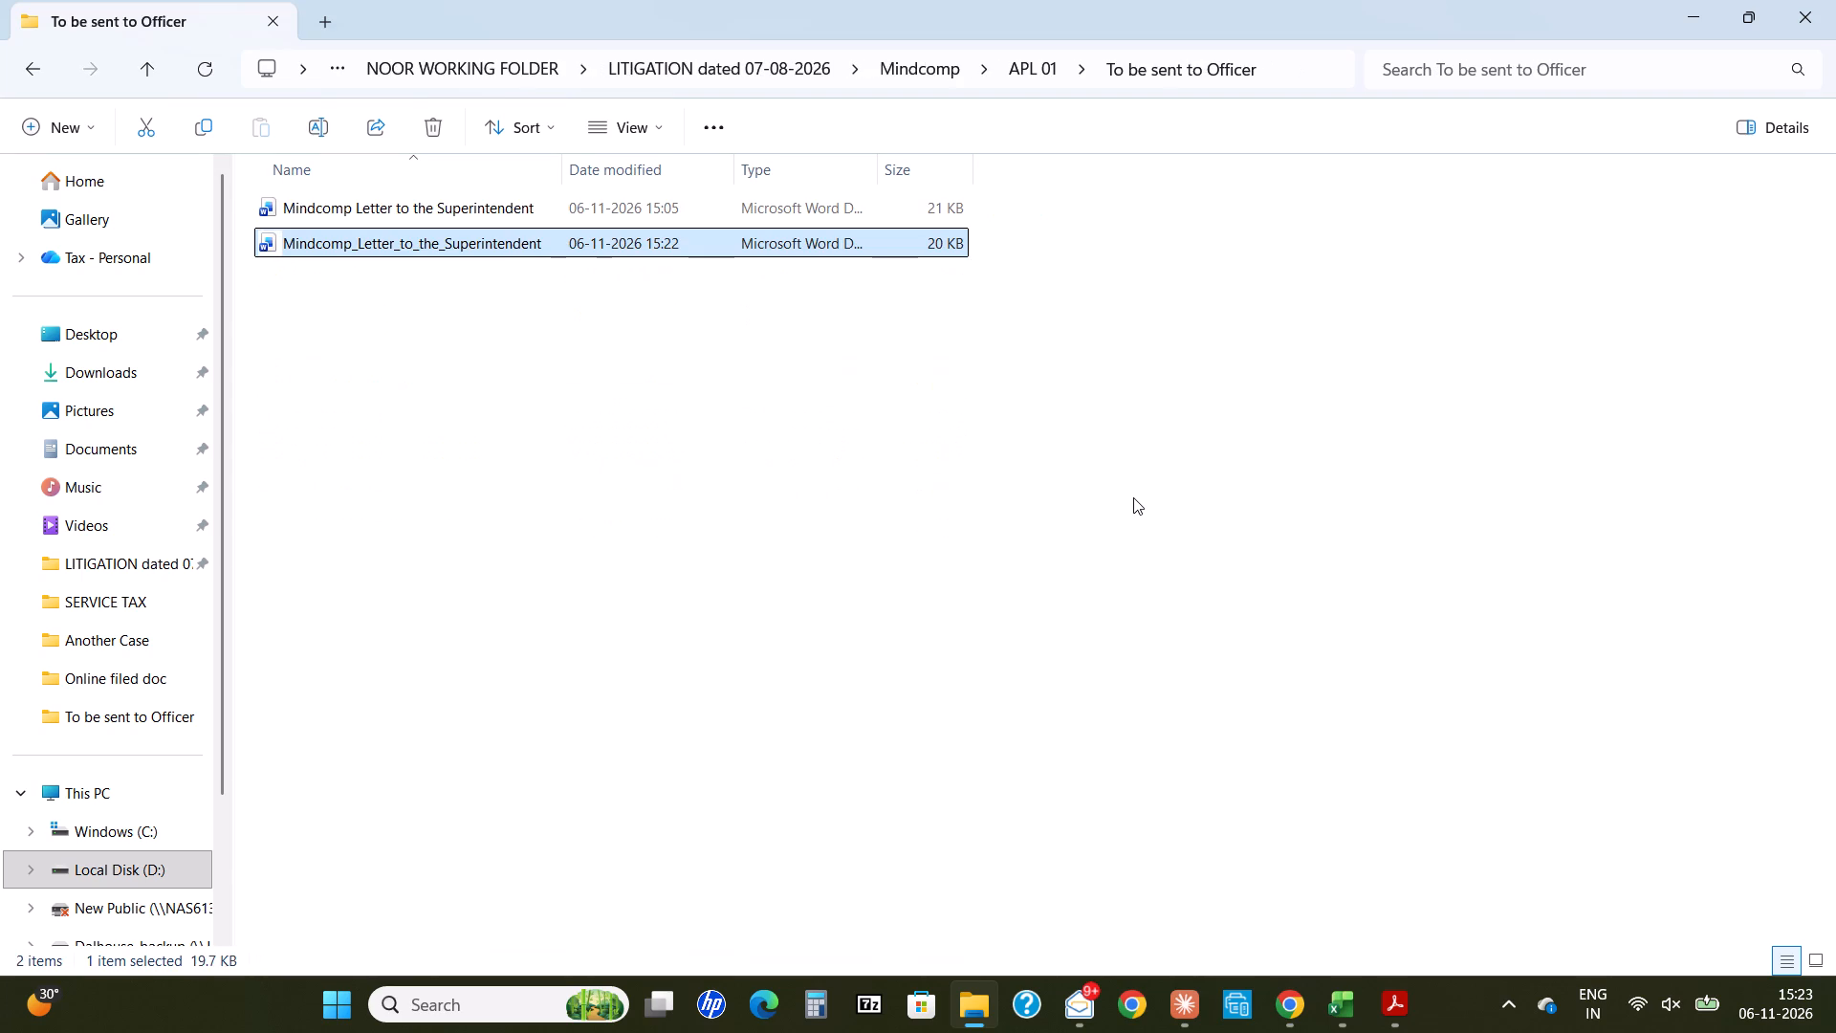
pyautogui.press('Return')
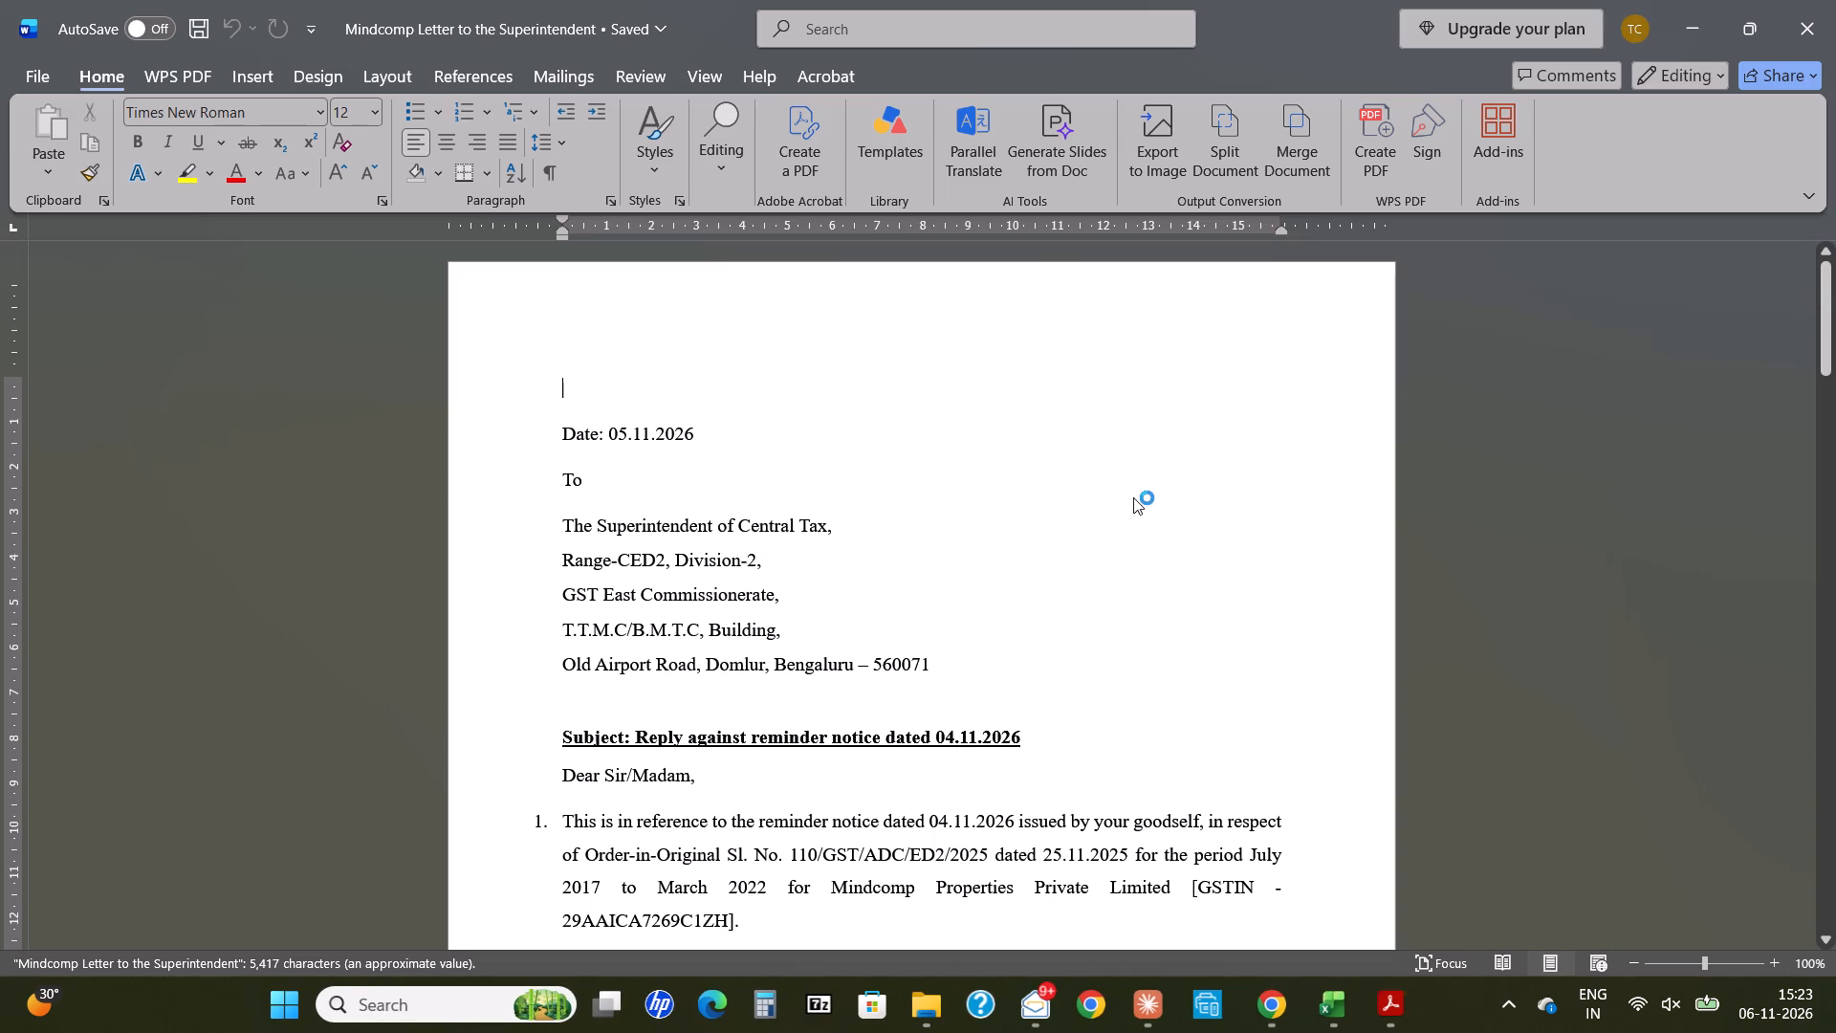
pyautogui.scroll(-7, 1128, 689)
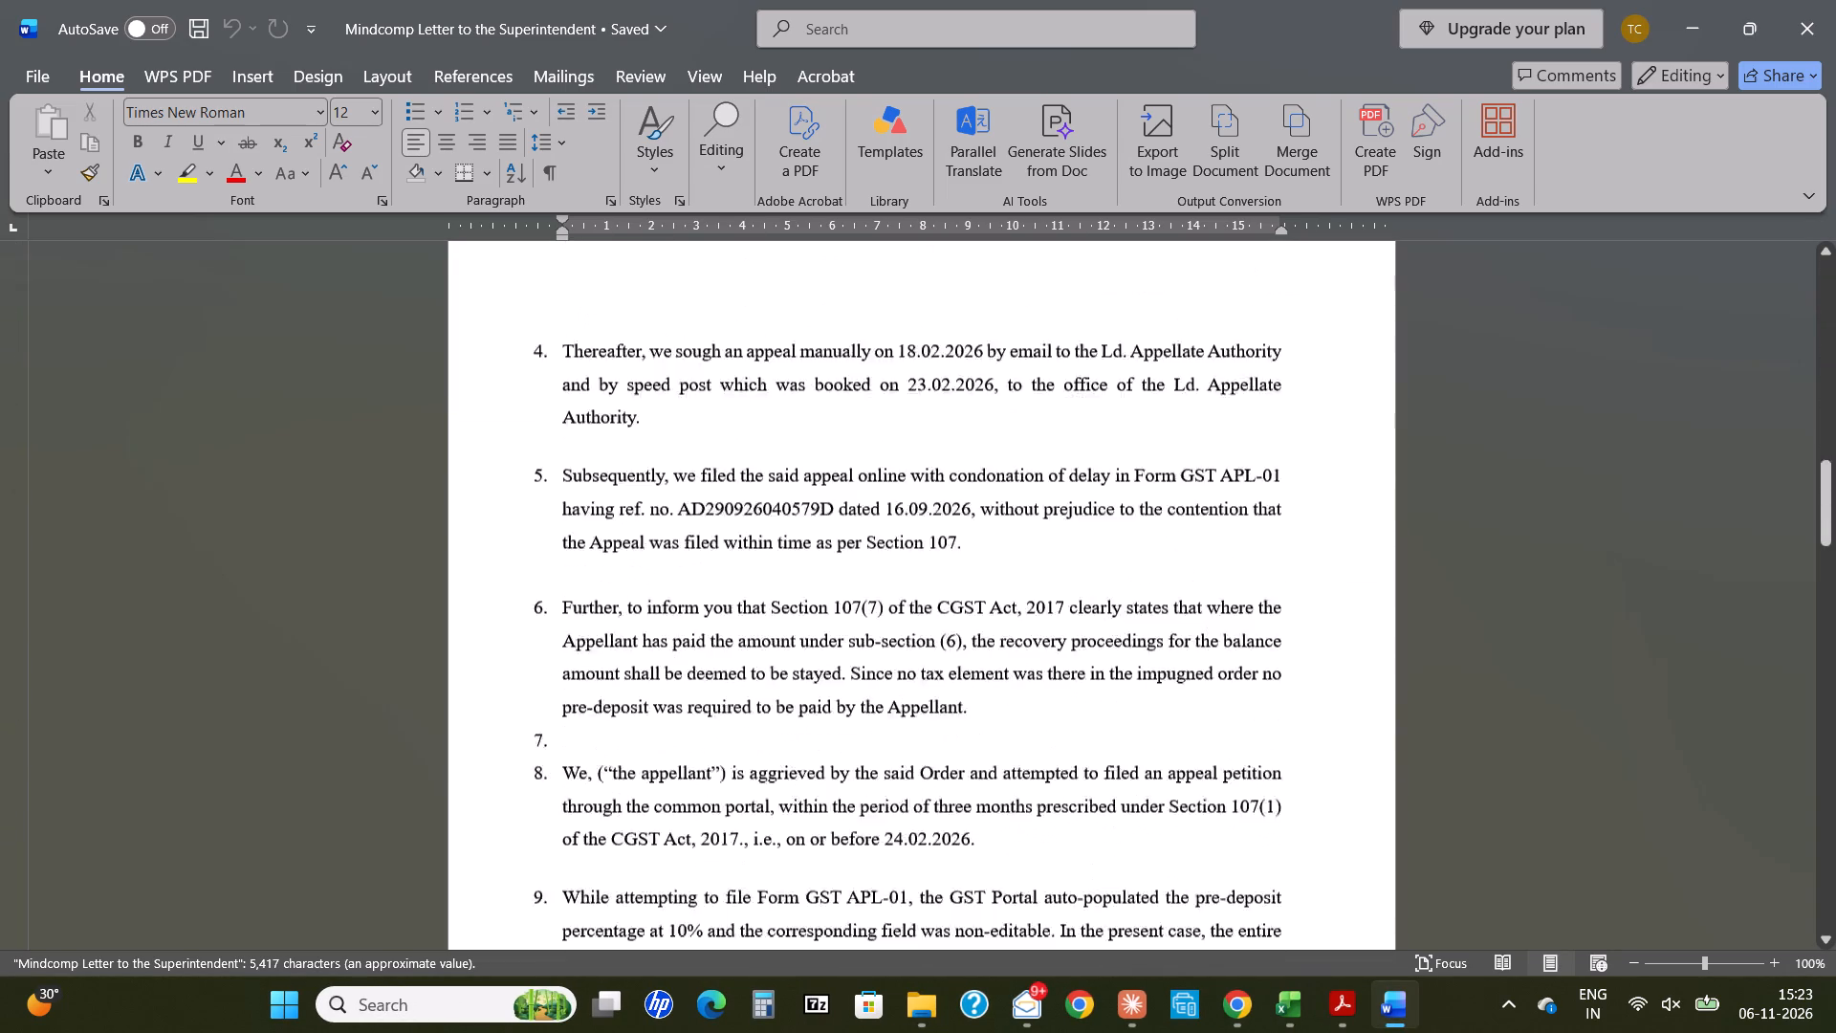
pyautogui.scroll(-4, 1128, 689)
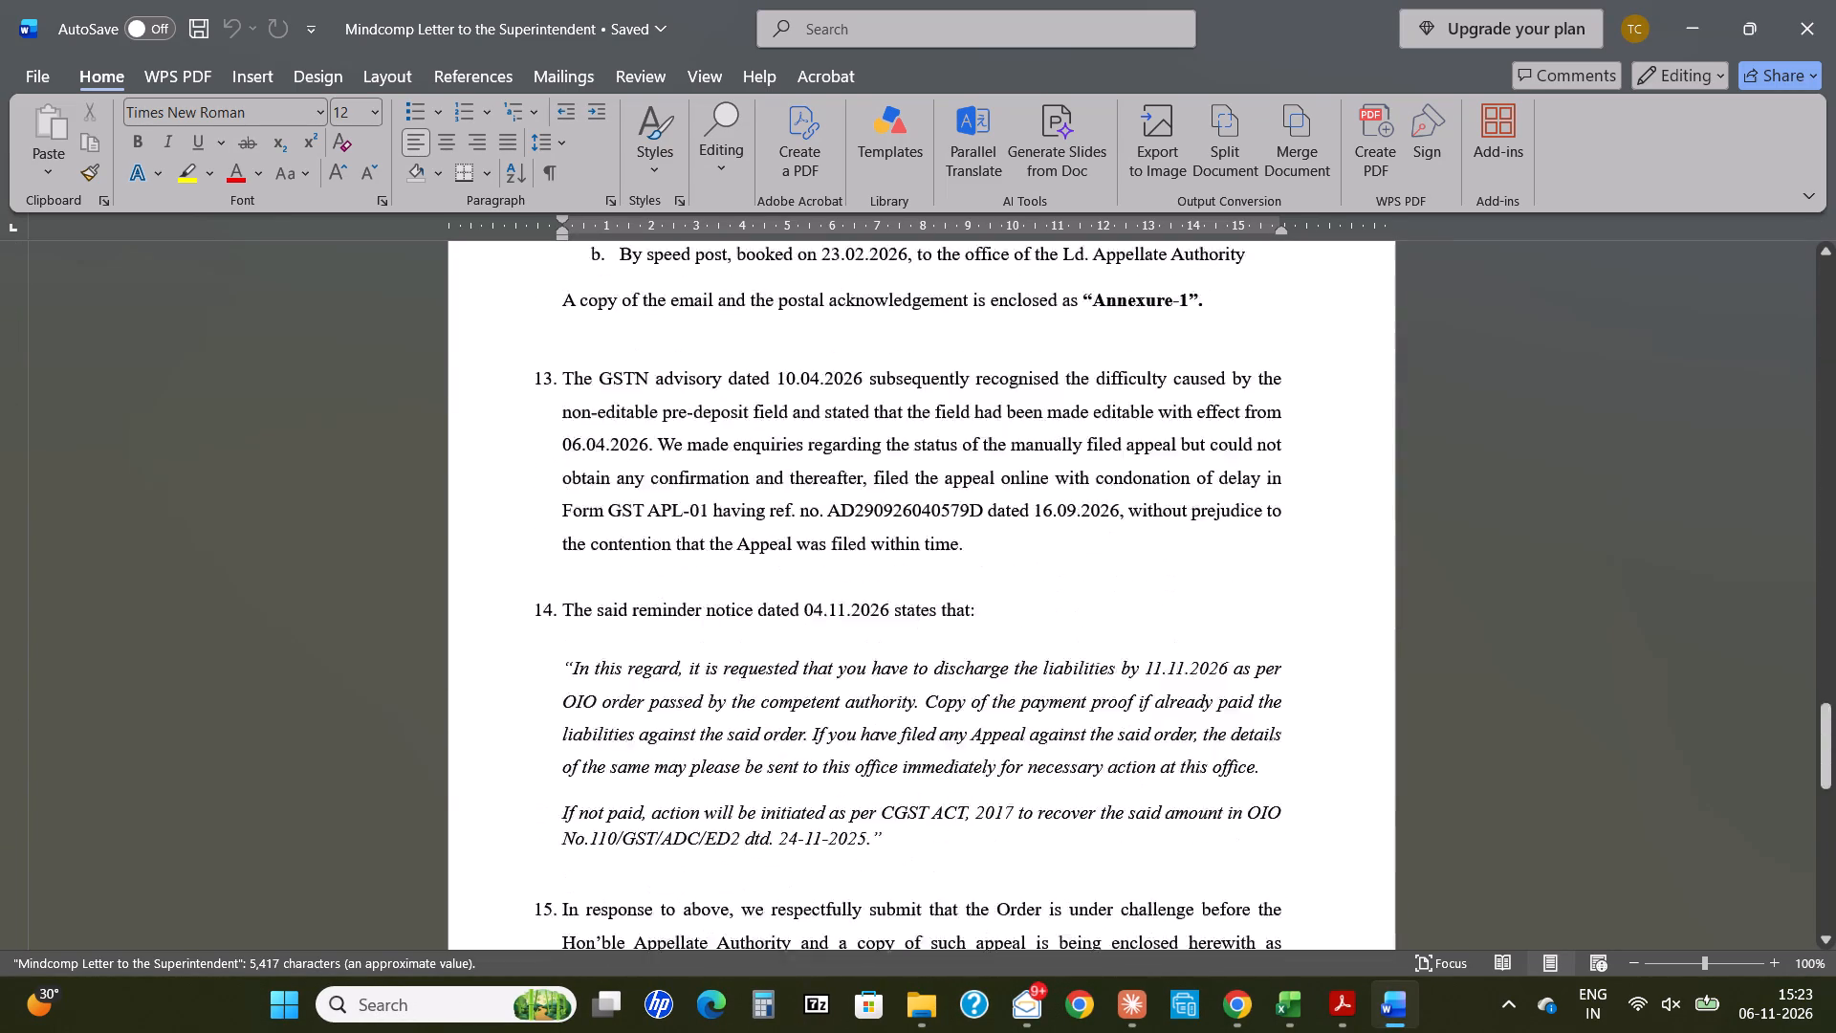
pyautogui.scroll(9, 1128, 689)
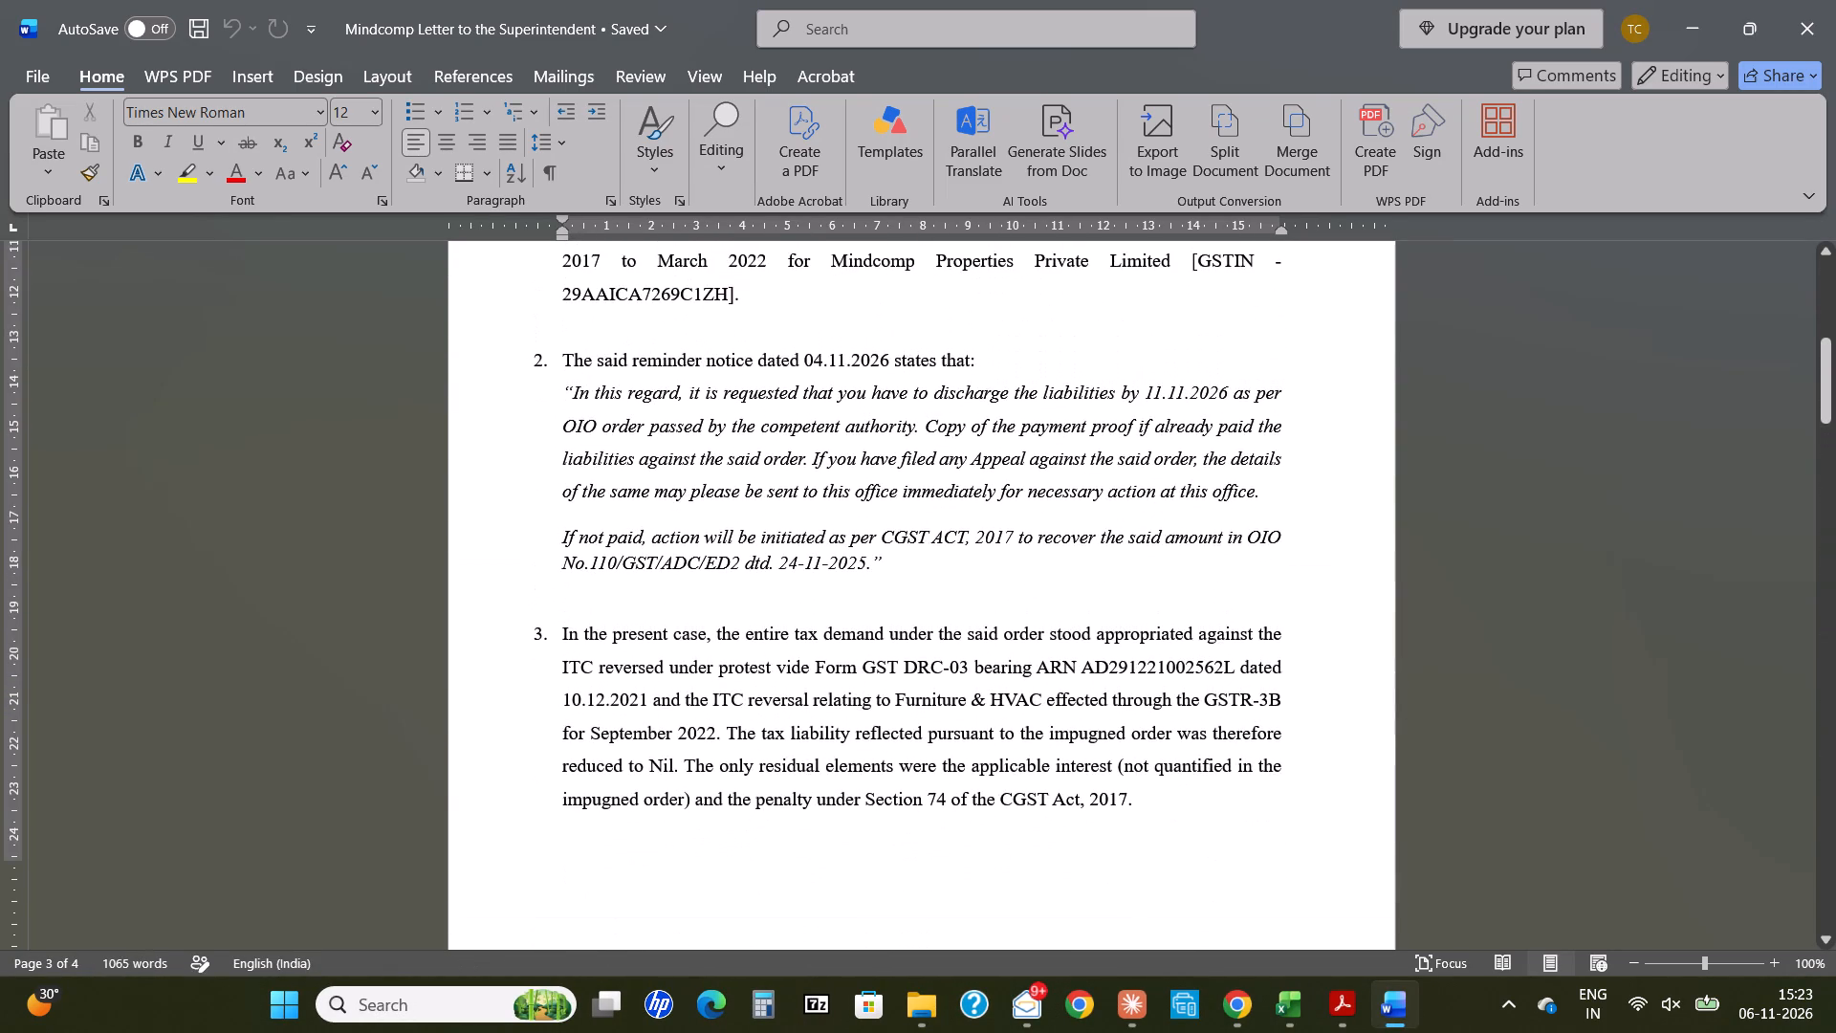
pyautogui.scroll(1, 1128, 689)
pyautogui.scroll(-1, 1128, 689)
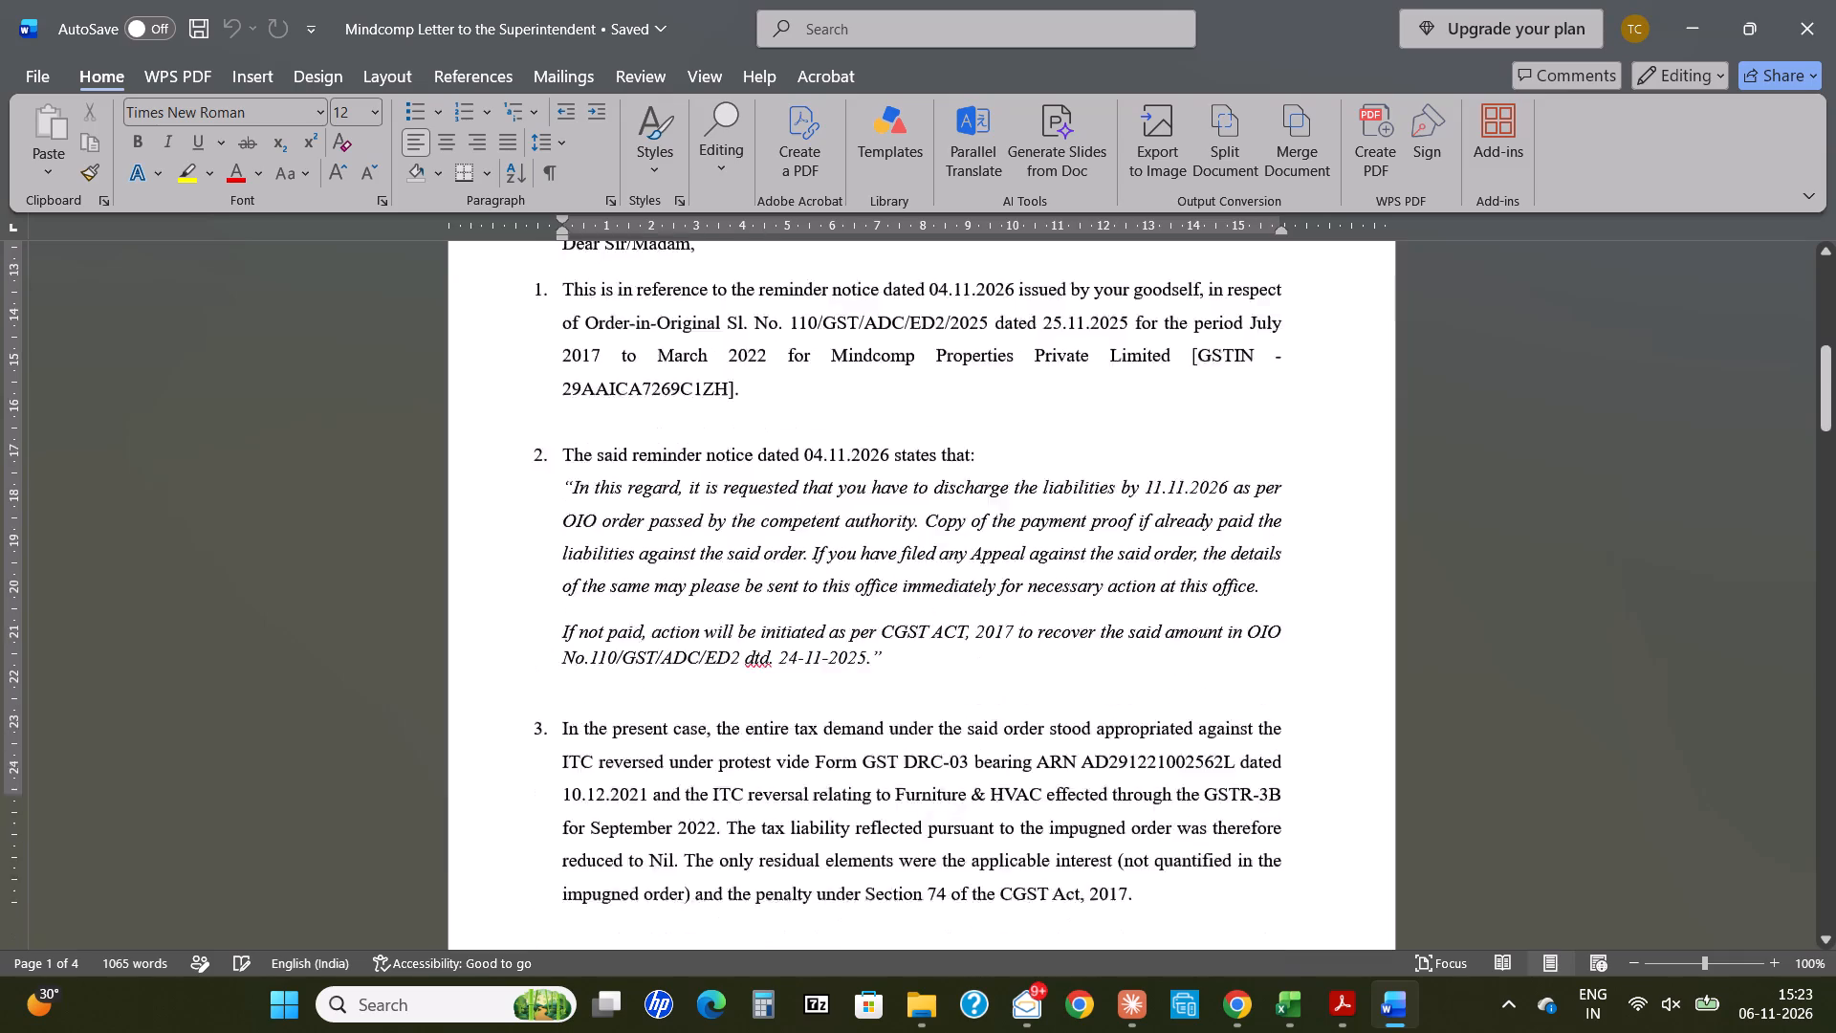
pyautogui.scroll(-2, 1128, 689)
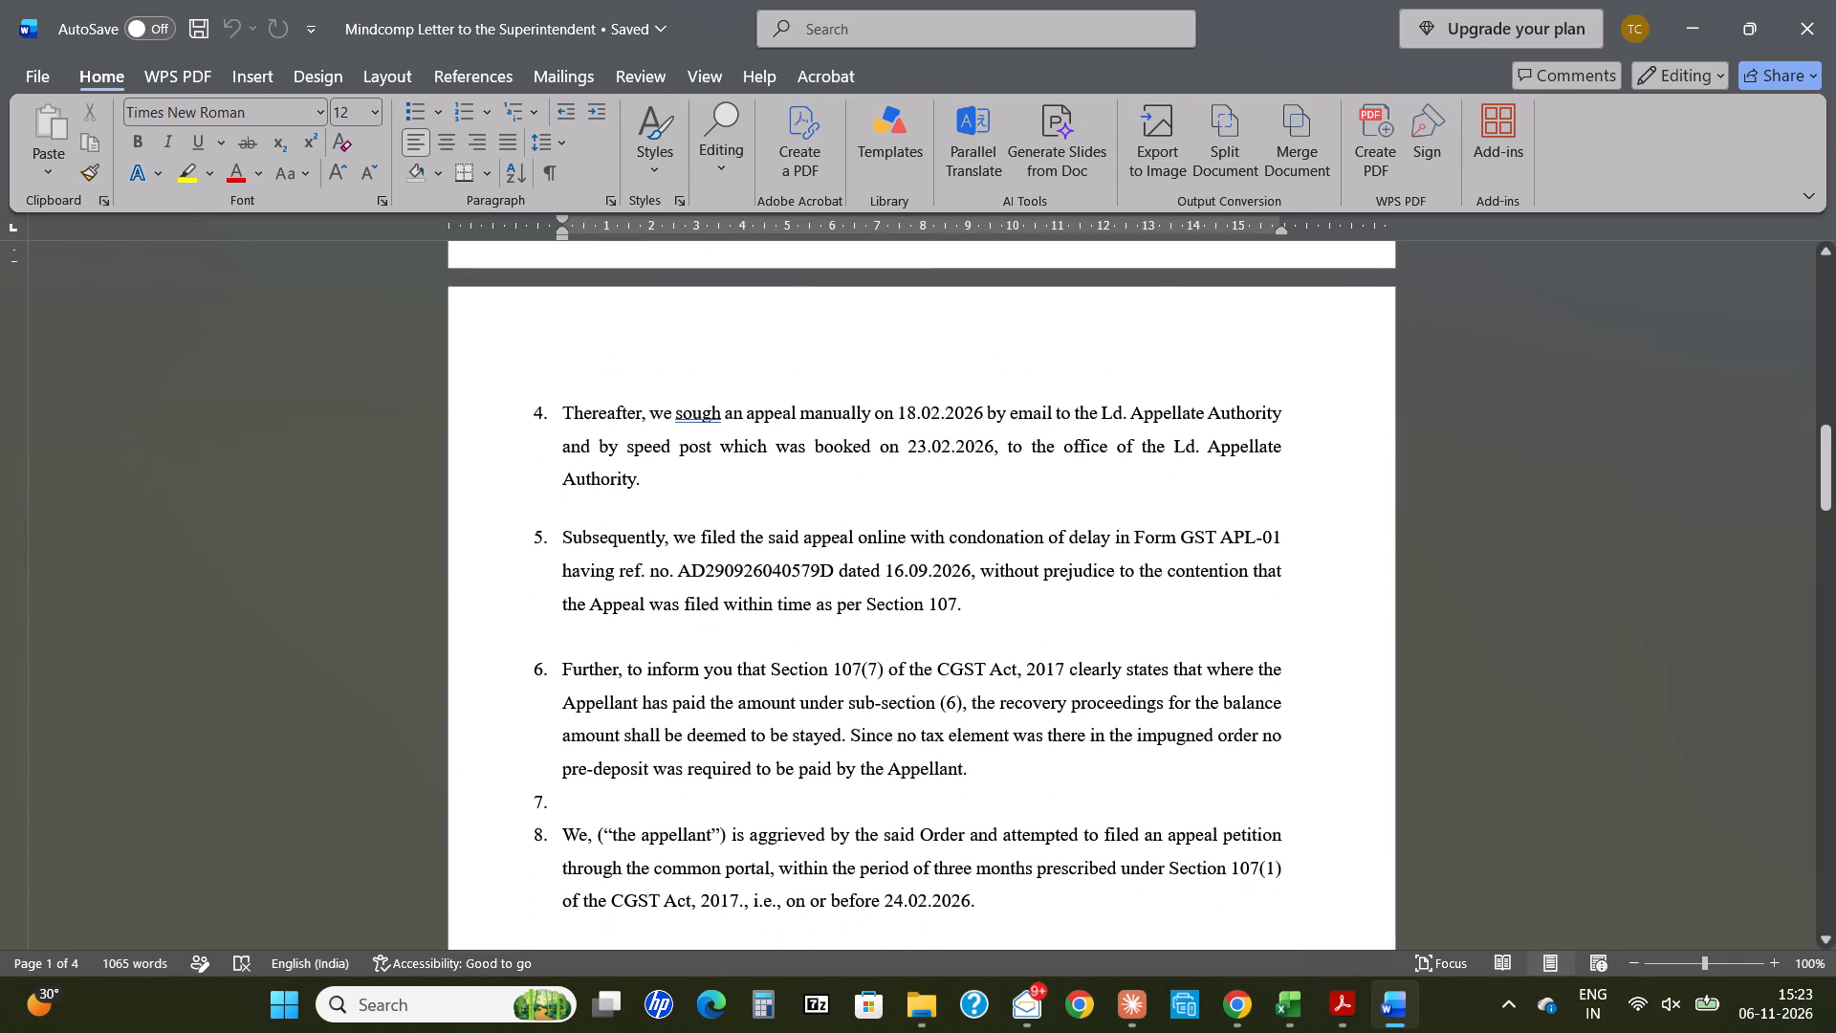
pyautogui.click(1835, 0)
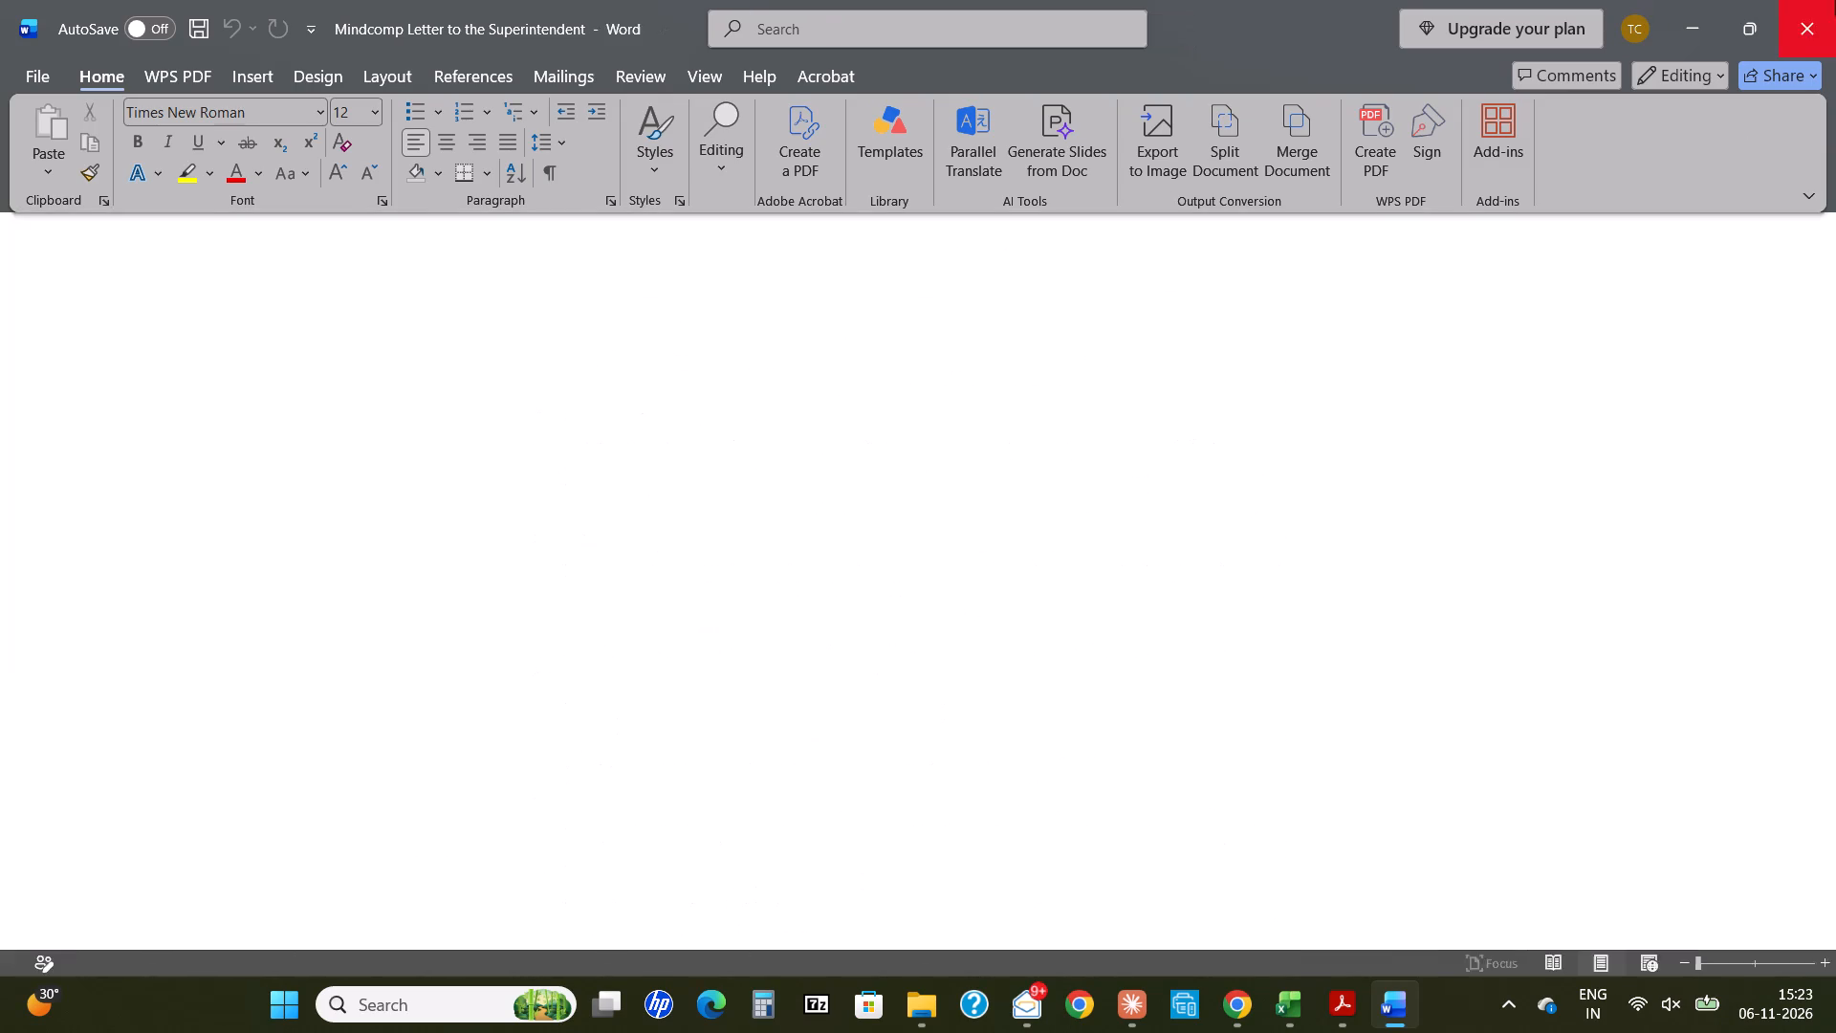
# Delete the "Mindcomp Letter to the Superintendent" file from the "To be sent to Officer" folder.
pyautogui.hotkey('ctrl', 'd')
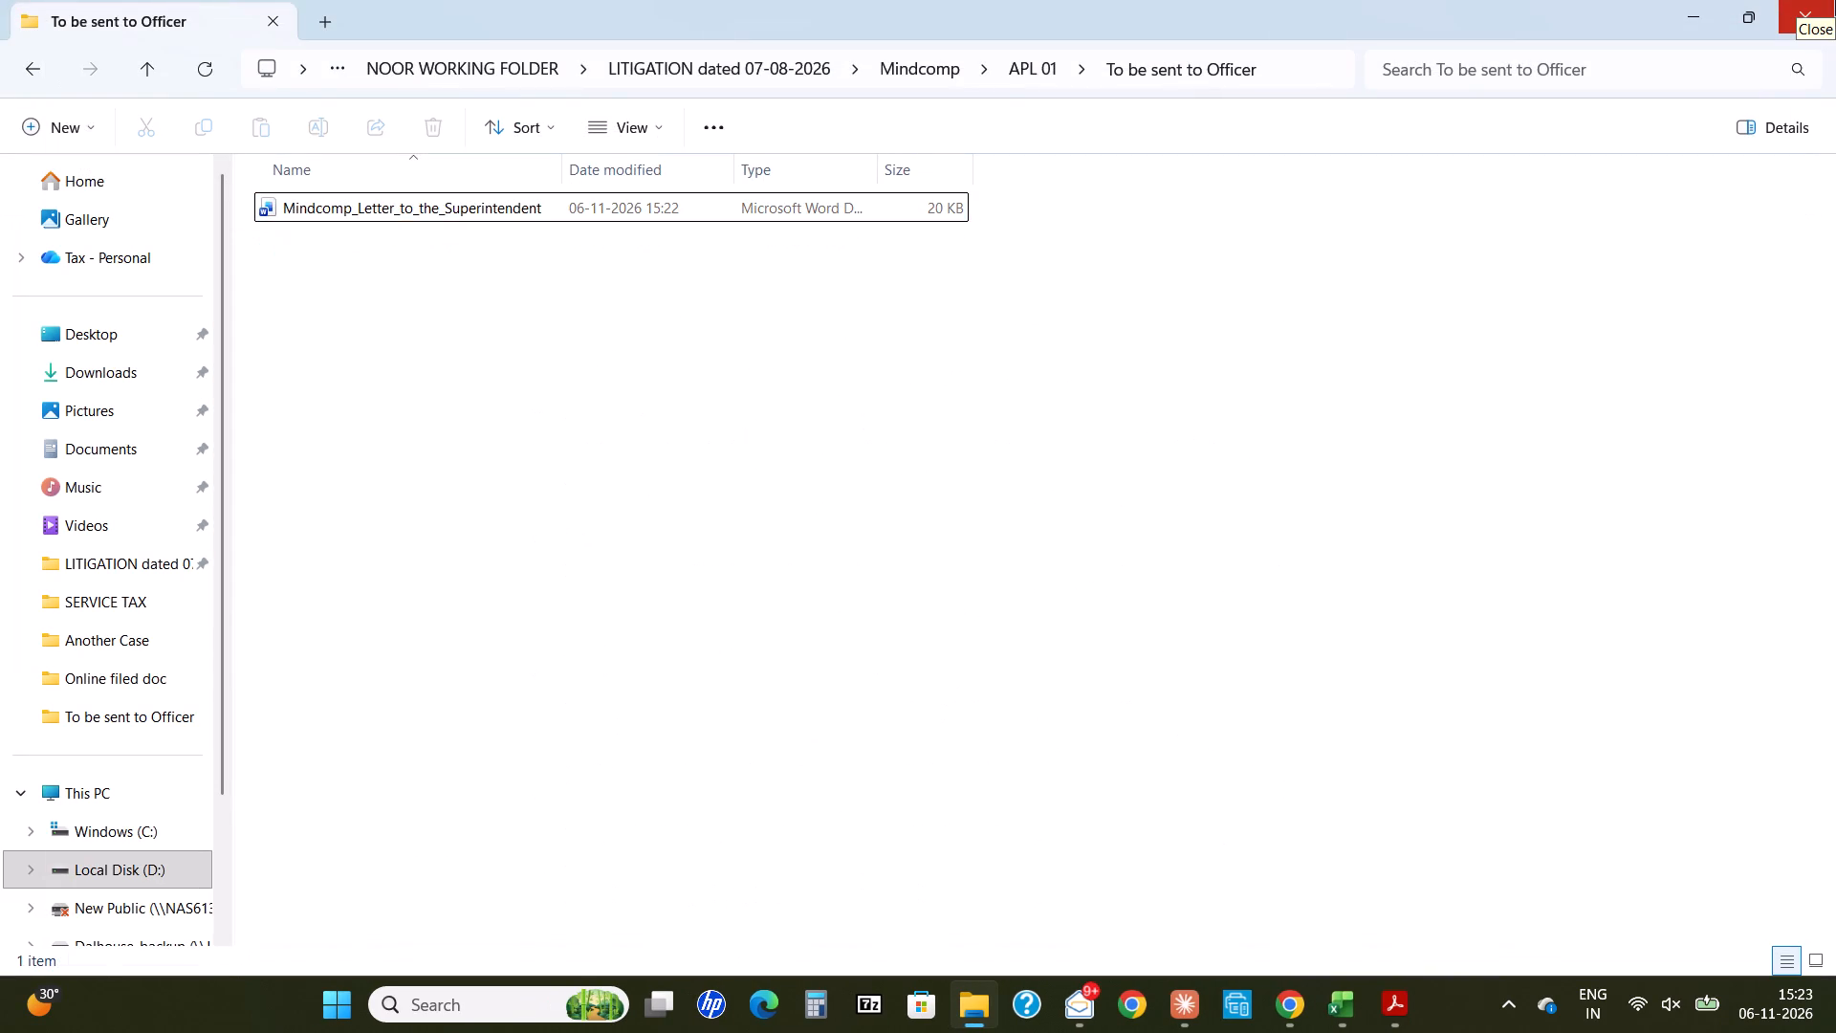
# Copy the "Mindcomp_Letter_to_the_Superintendent" file.
pyautogui.press('Down')
pyautogui.hotkey('ctrl', 'c')
# Switch to Zoho Mail and open the inbox conversation about Order in Original No. 110/GST/ADC/ED2.
pyautogui.hotkey('alt', 'Tab')
pyautogui.hotkey('alt', 'Tab')
pyautogui.hotkey('alt', 'Tab')
pyautogui.hotkey('alt', 'Tab')
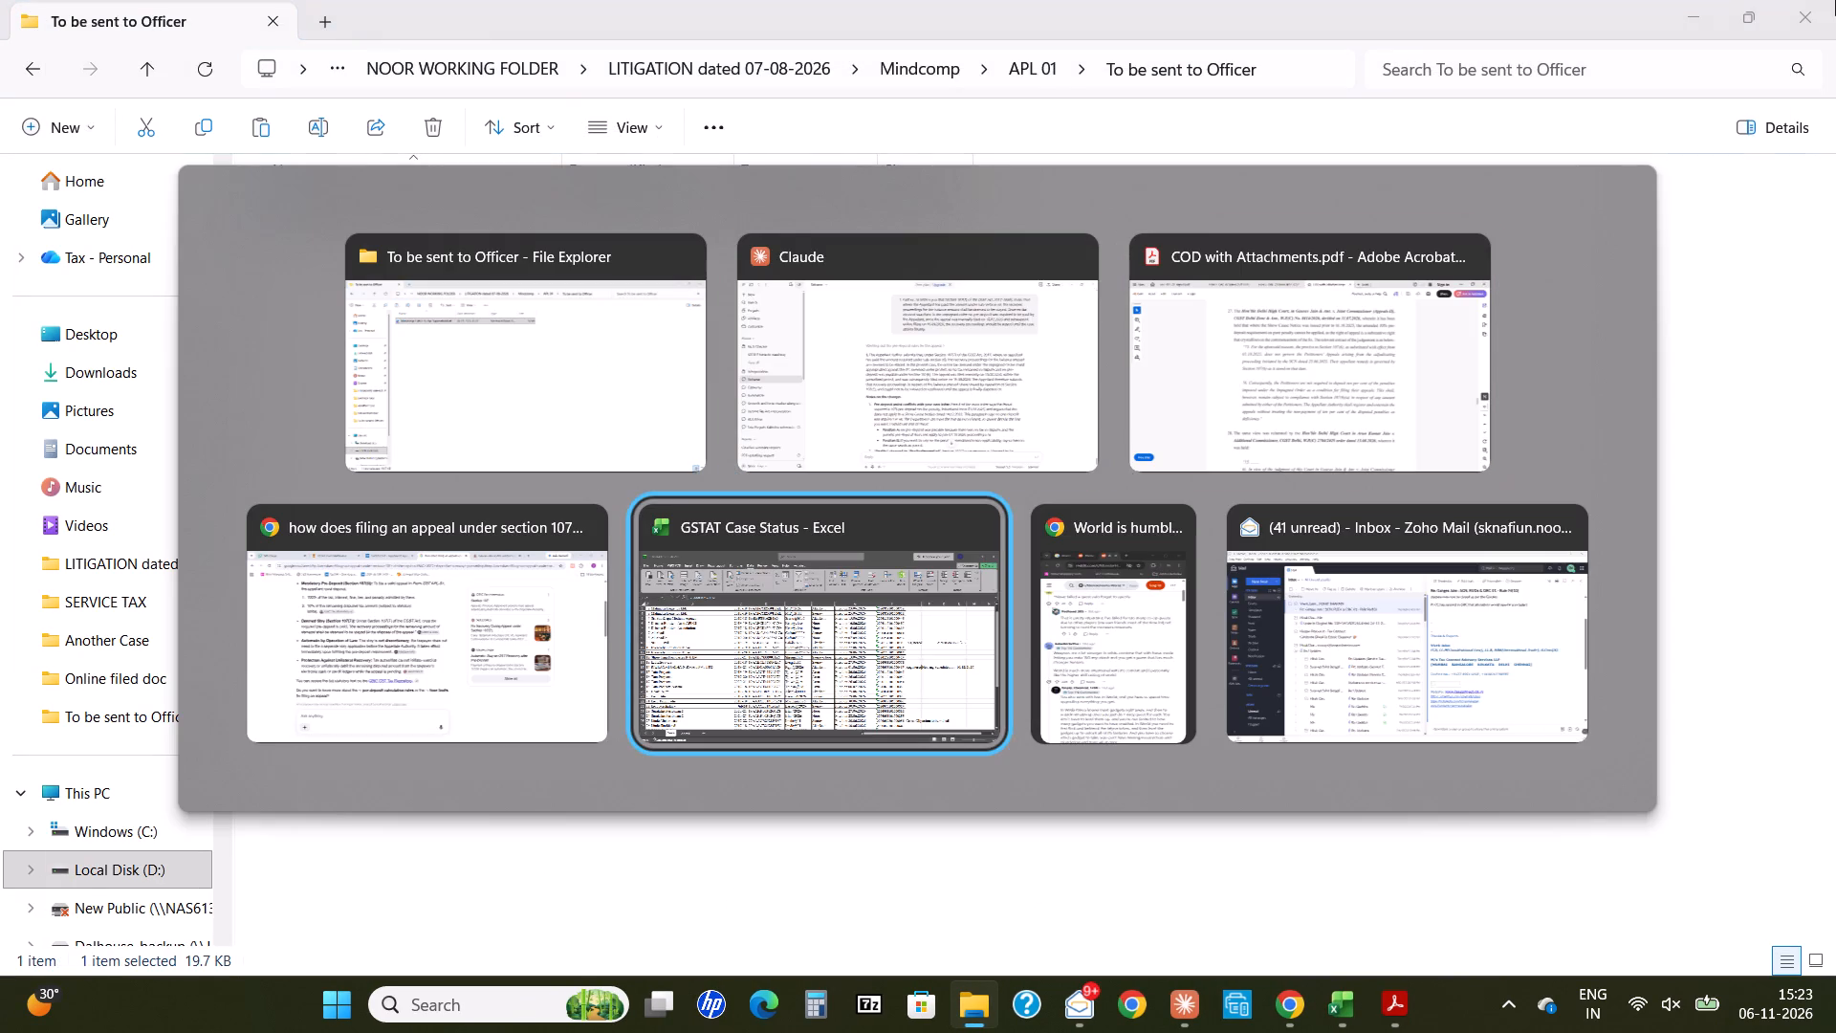
pyautogui.hotkey('alt', 'Tab')
pyautogui.hotkey('alt', 'Tab')
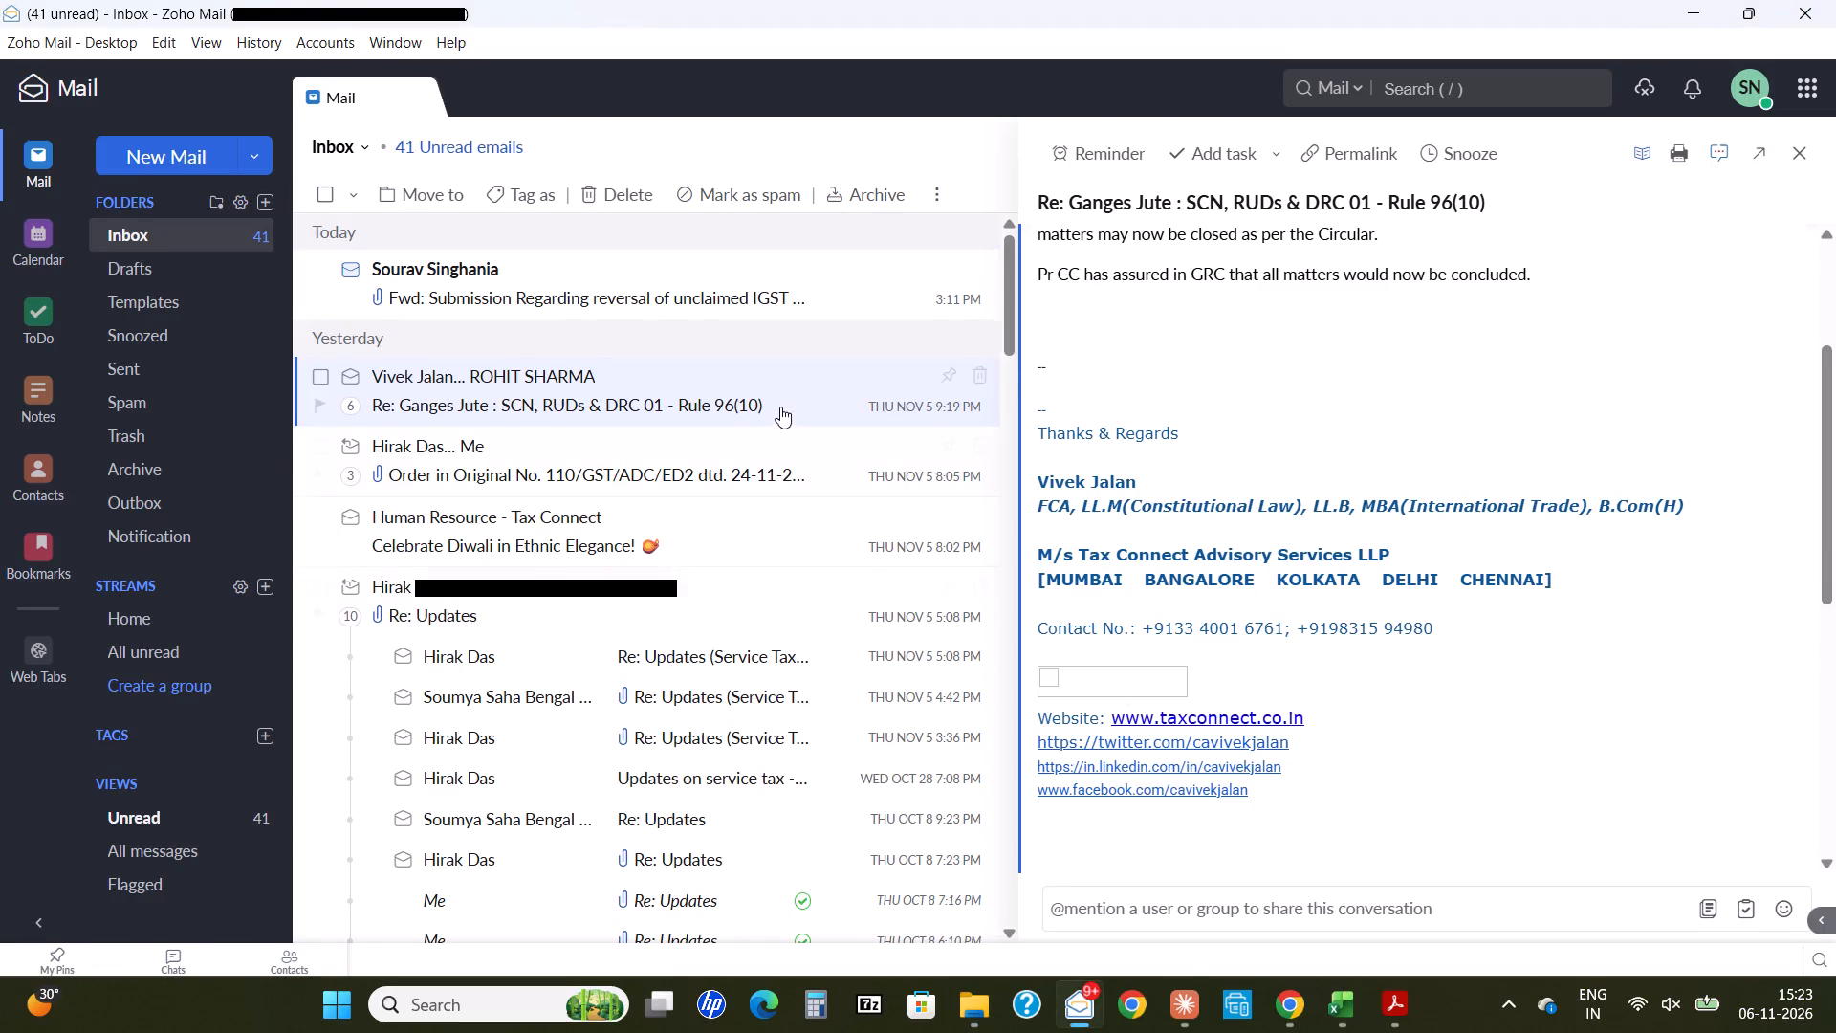
pyautogui.click(743, 469)
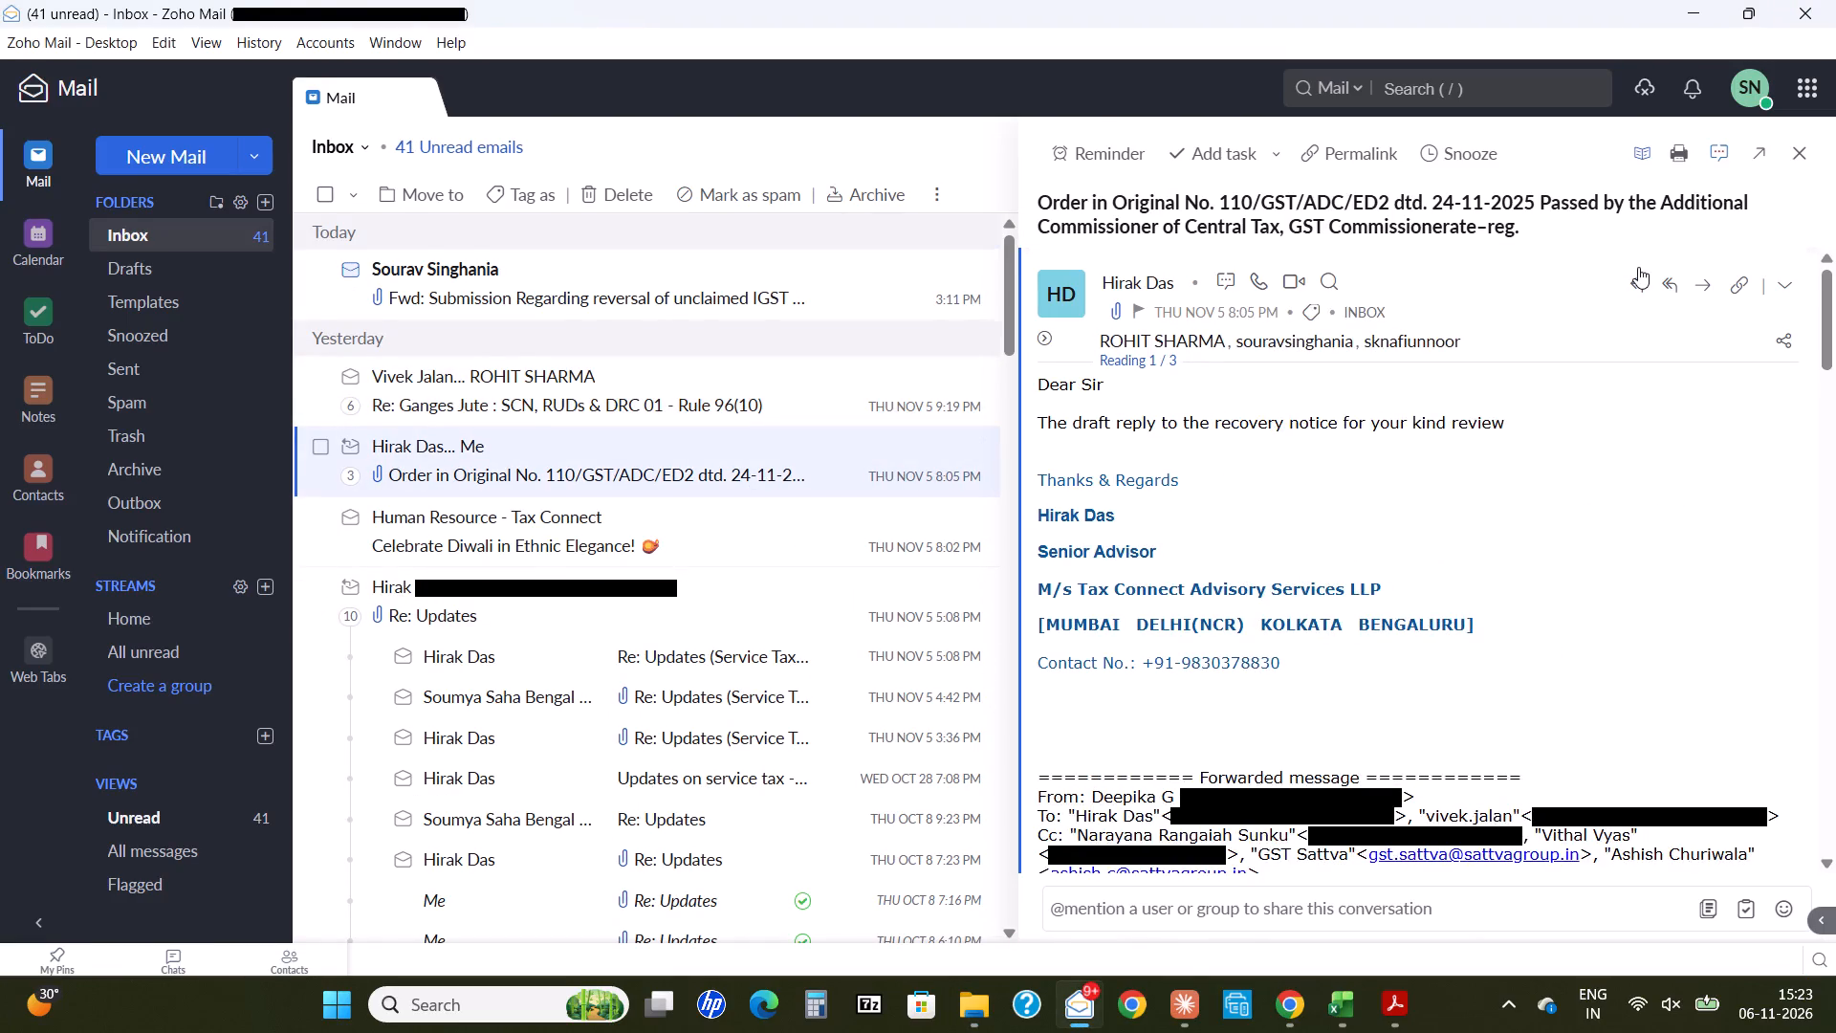
# Compare the DRC-07 order summary in Exhibit-7 with the e-mail subject and the Department's forwarded reminder.
pyautogui.hotkey('alt', 'Tab')
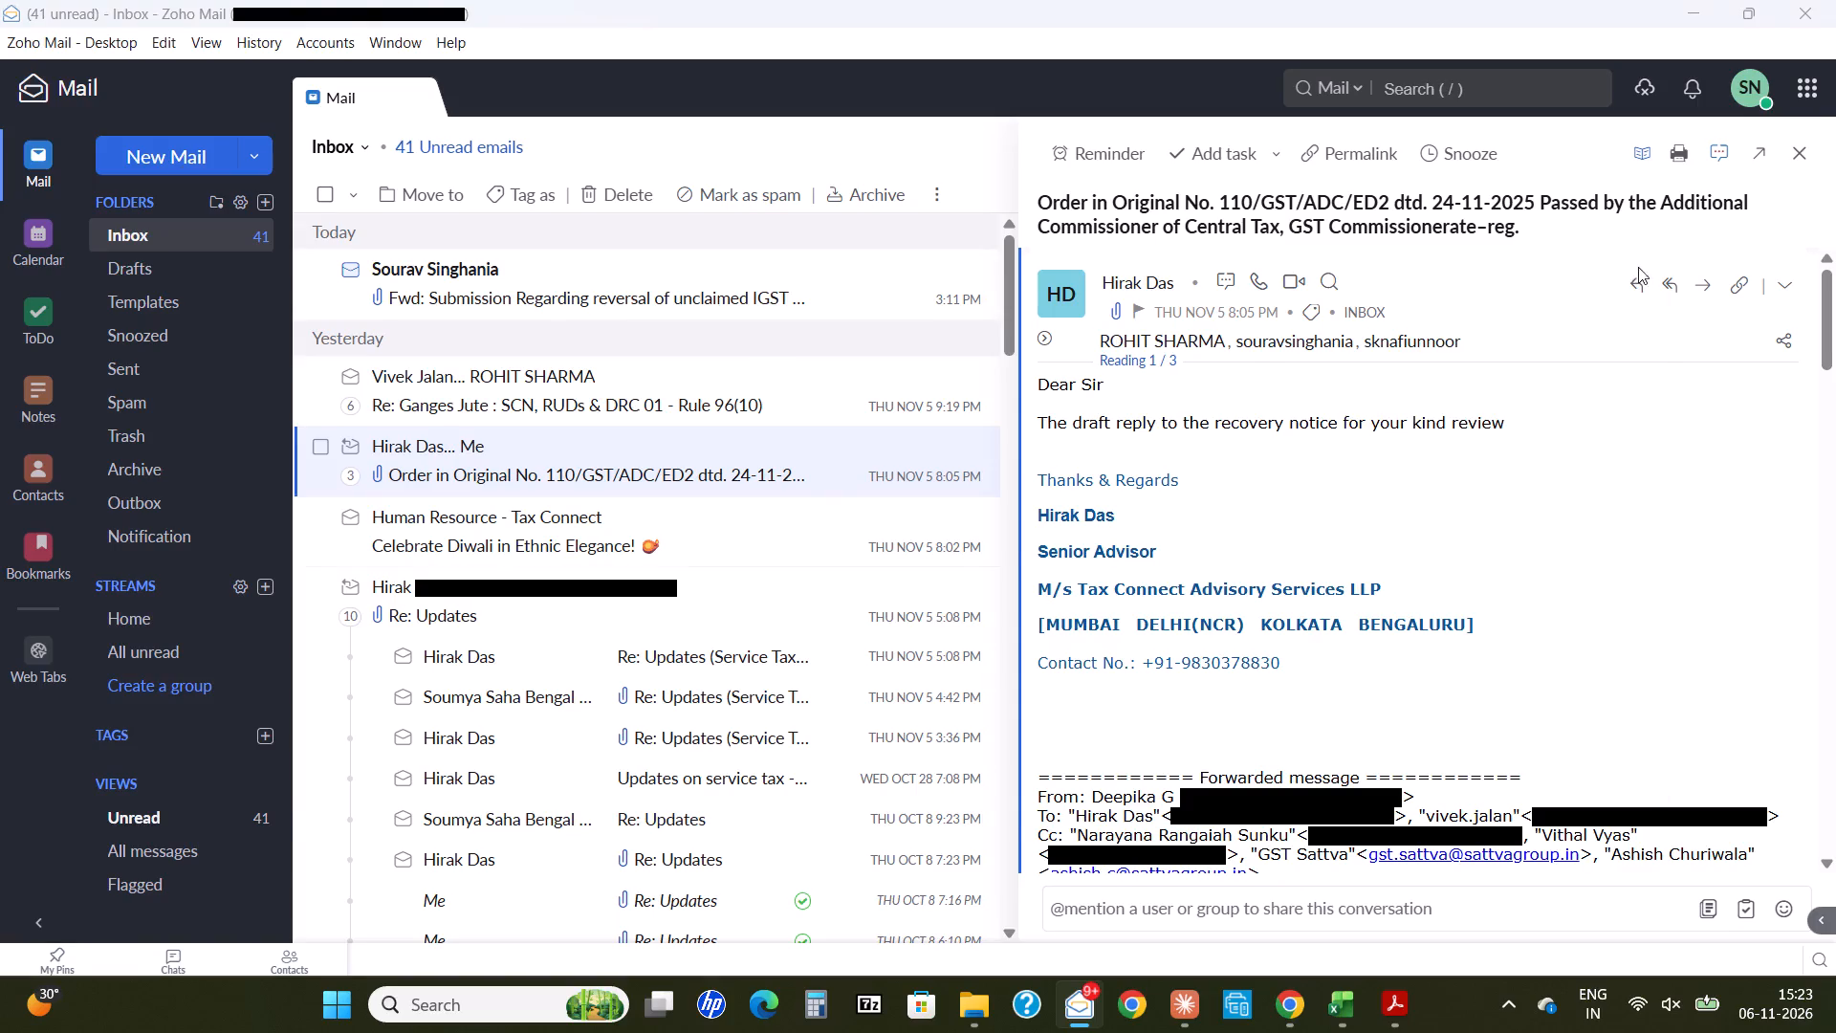
pyautogui.hotkey('alt', 'Down')
pyautogui.hotkey('alt', 'Left')
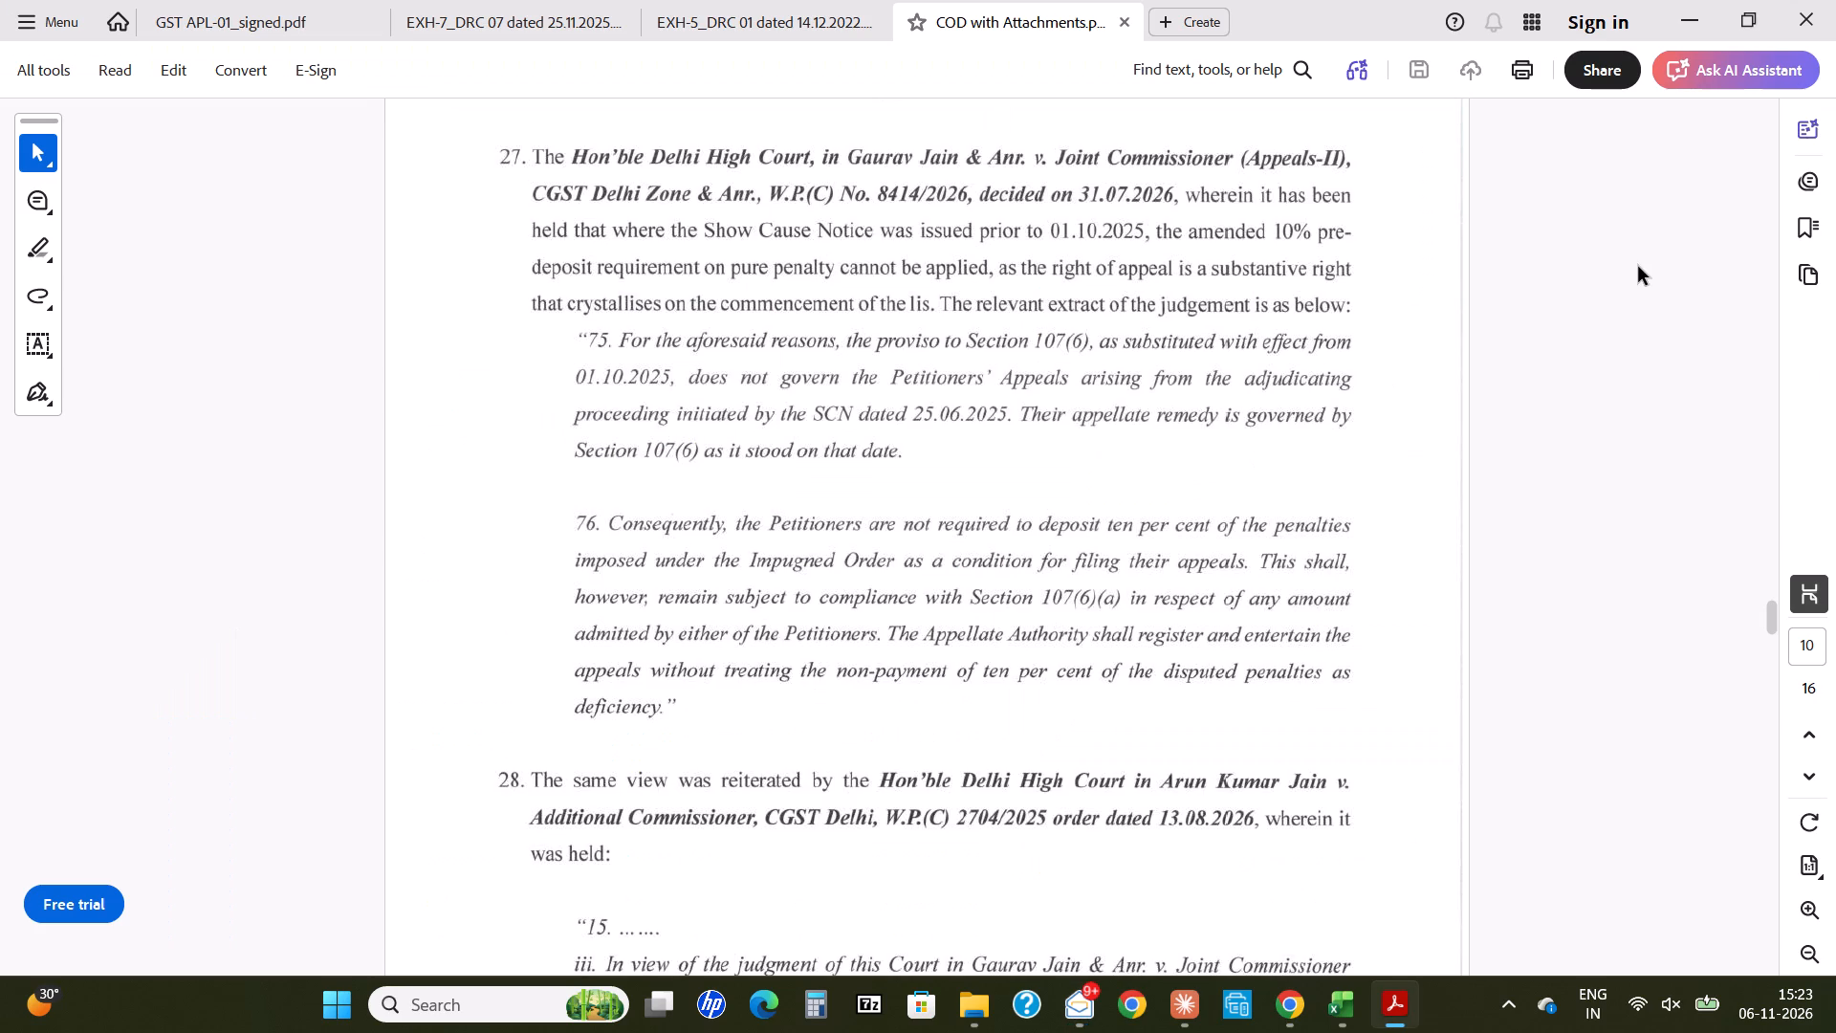
pyautogui.hotkey('ctrl', 'Tab')
pyautogui.hotkey('ctrl', 'Tab')
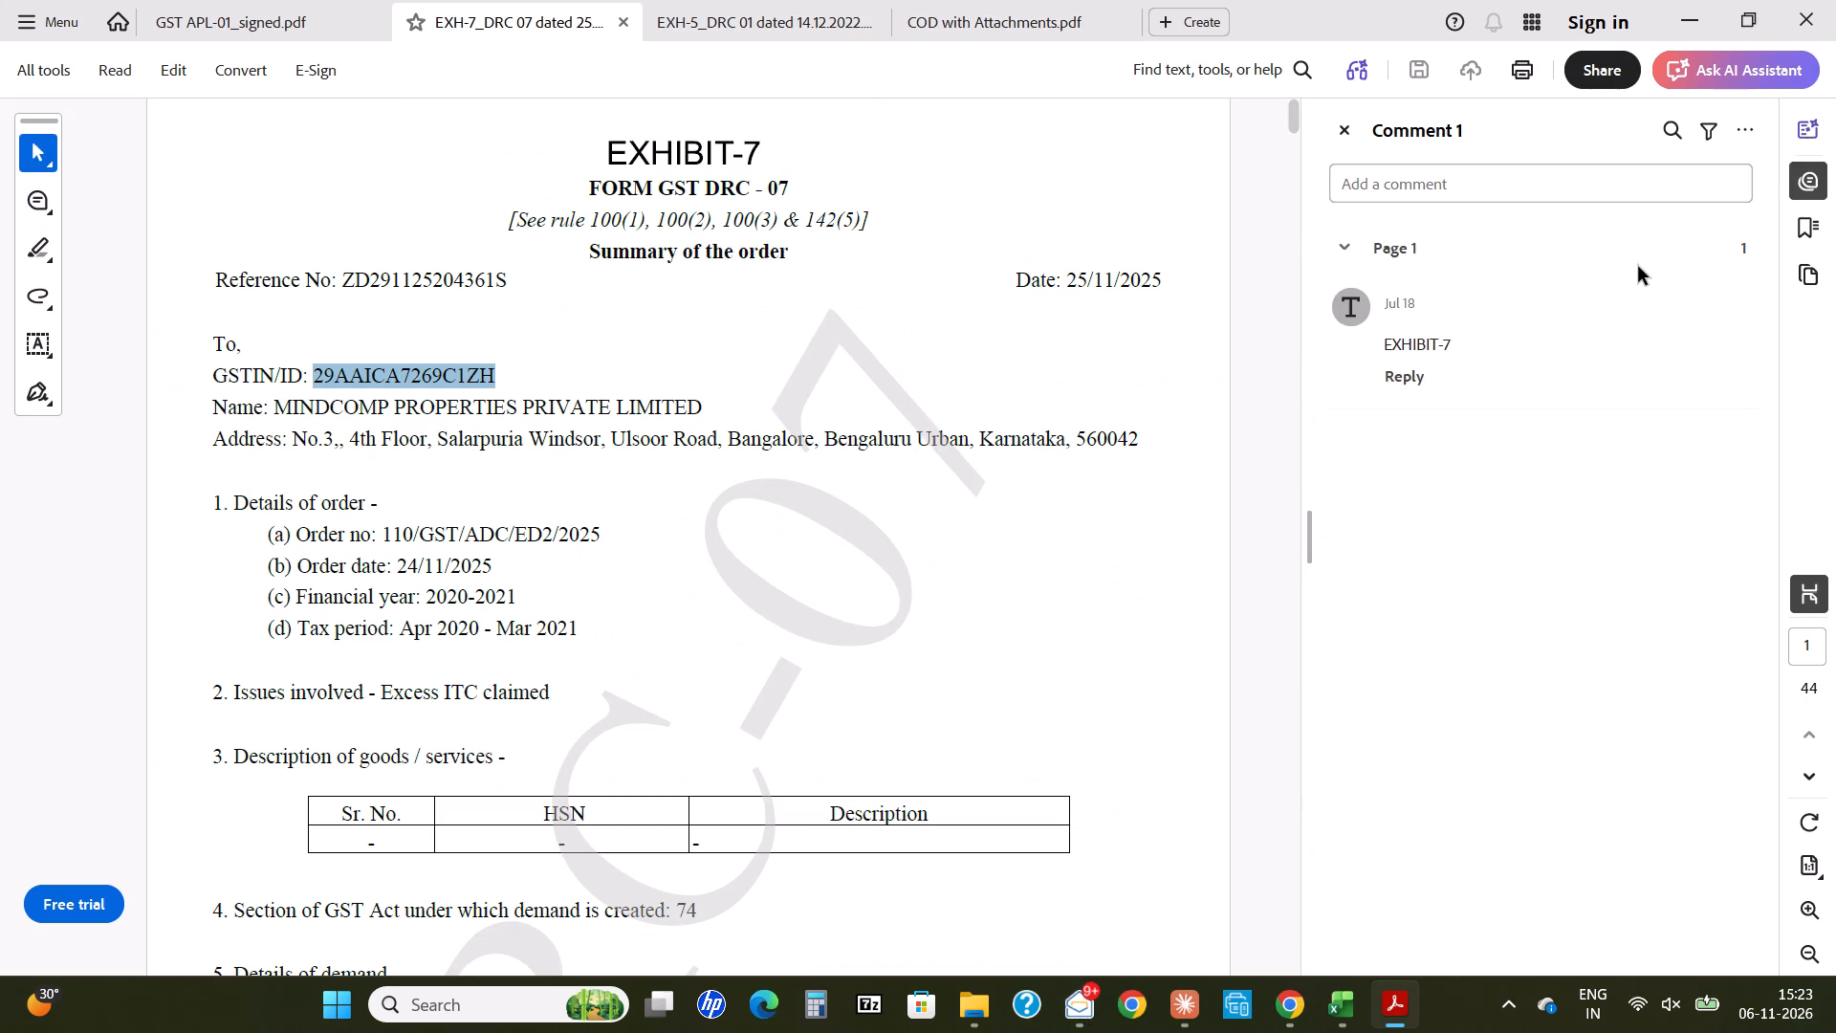
pyautogui.press('pagedown')
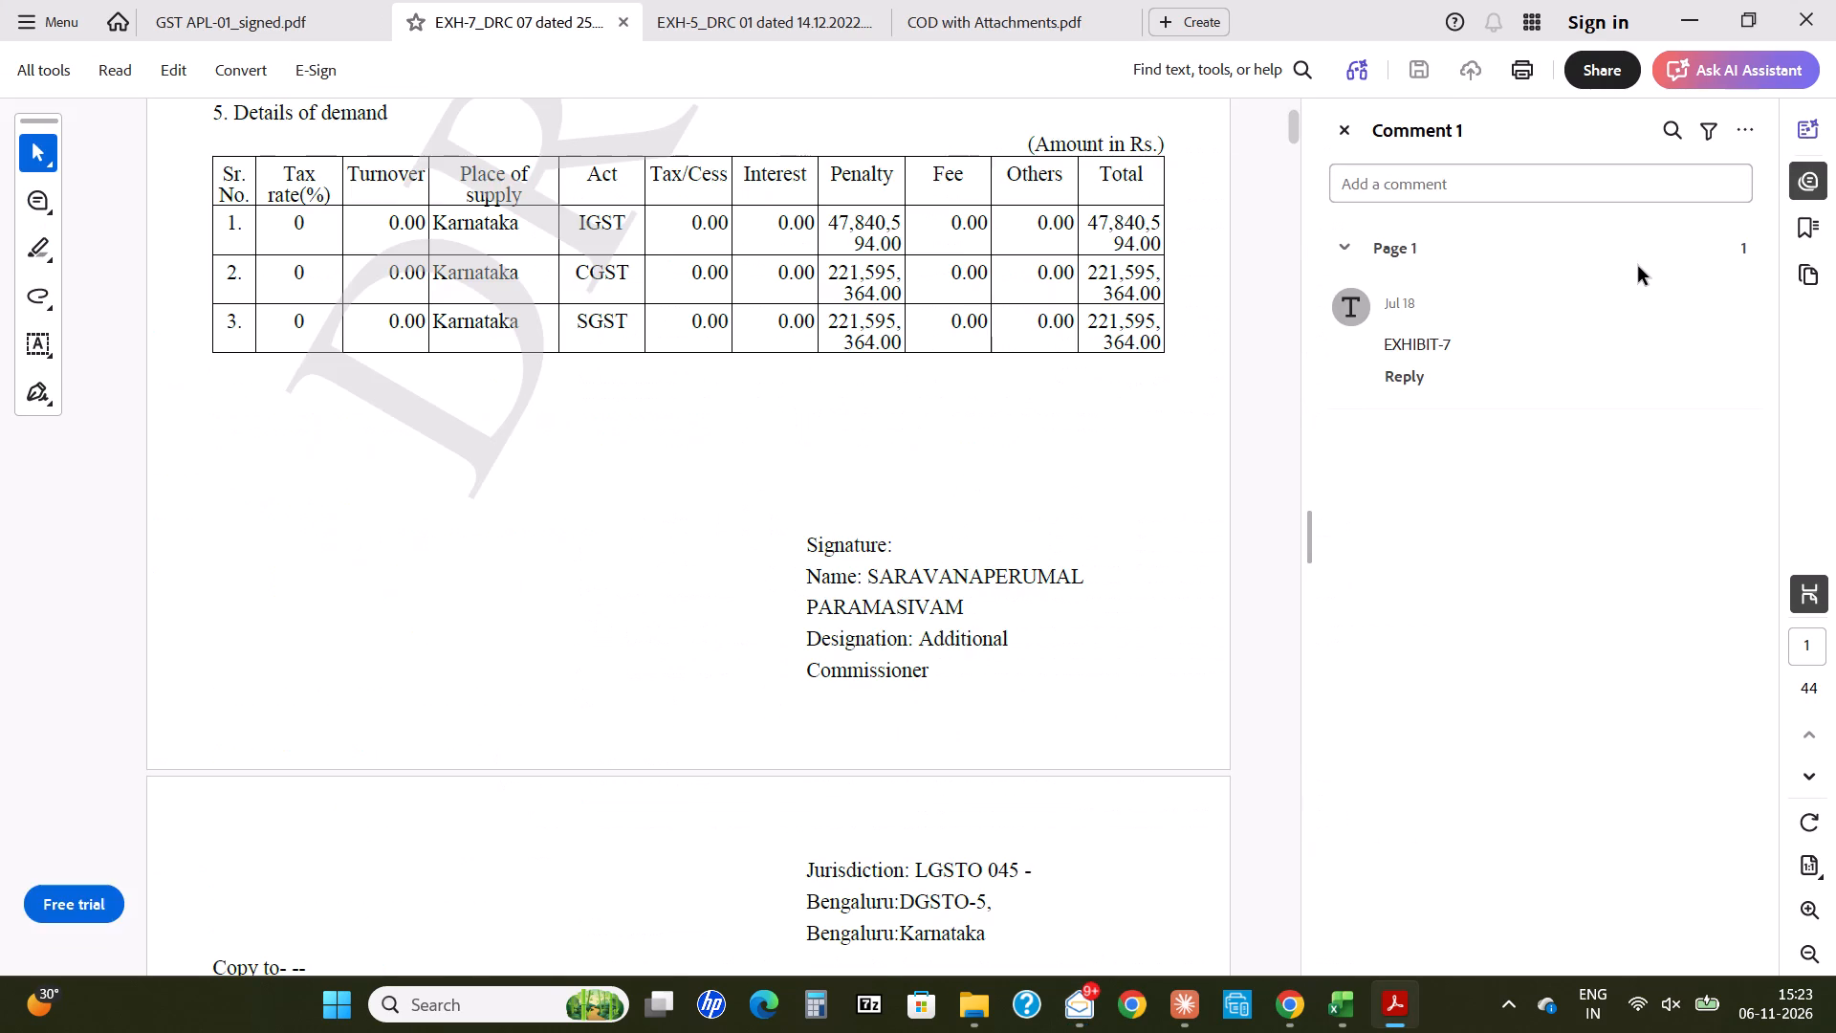
pyautogui.press('pageup')
pyautogui.hotkey('alt', 'Tab')
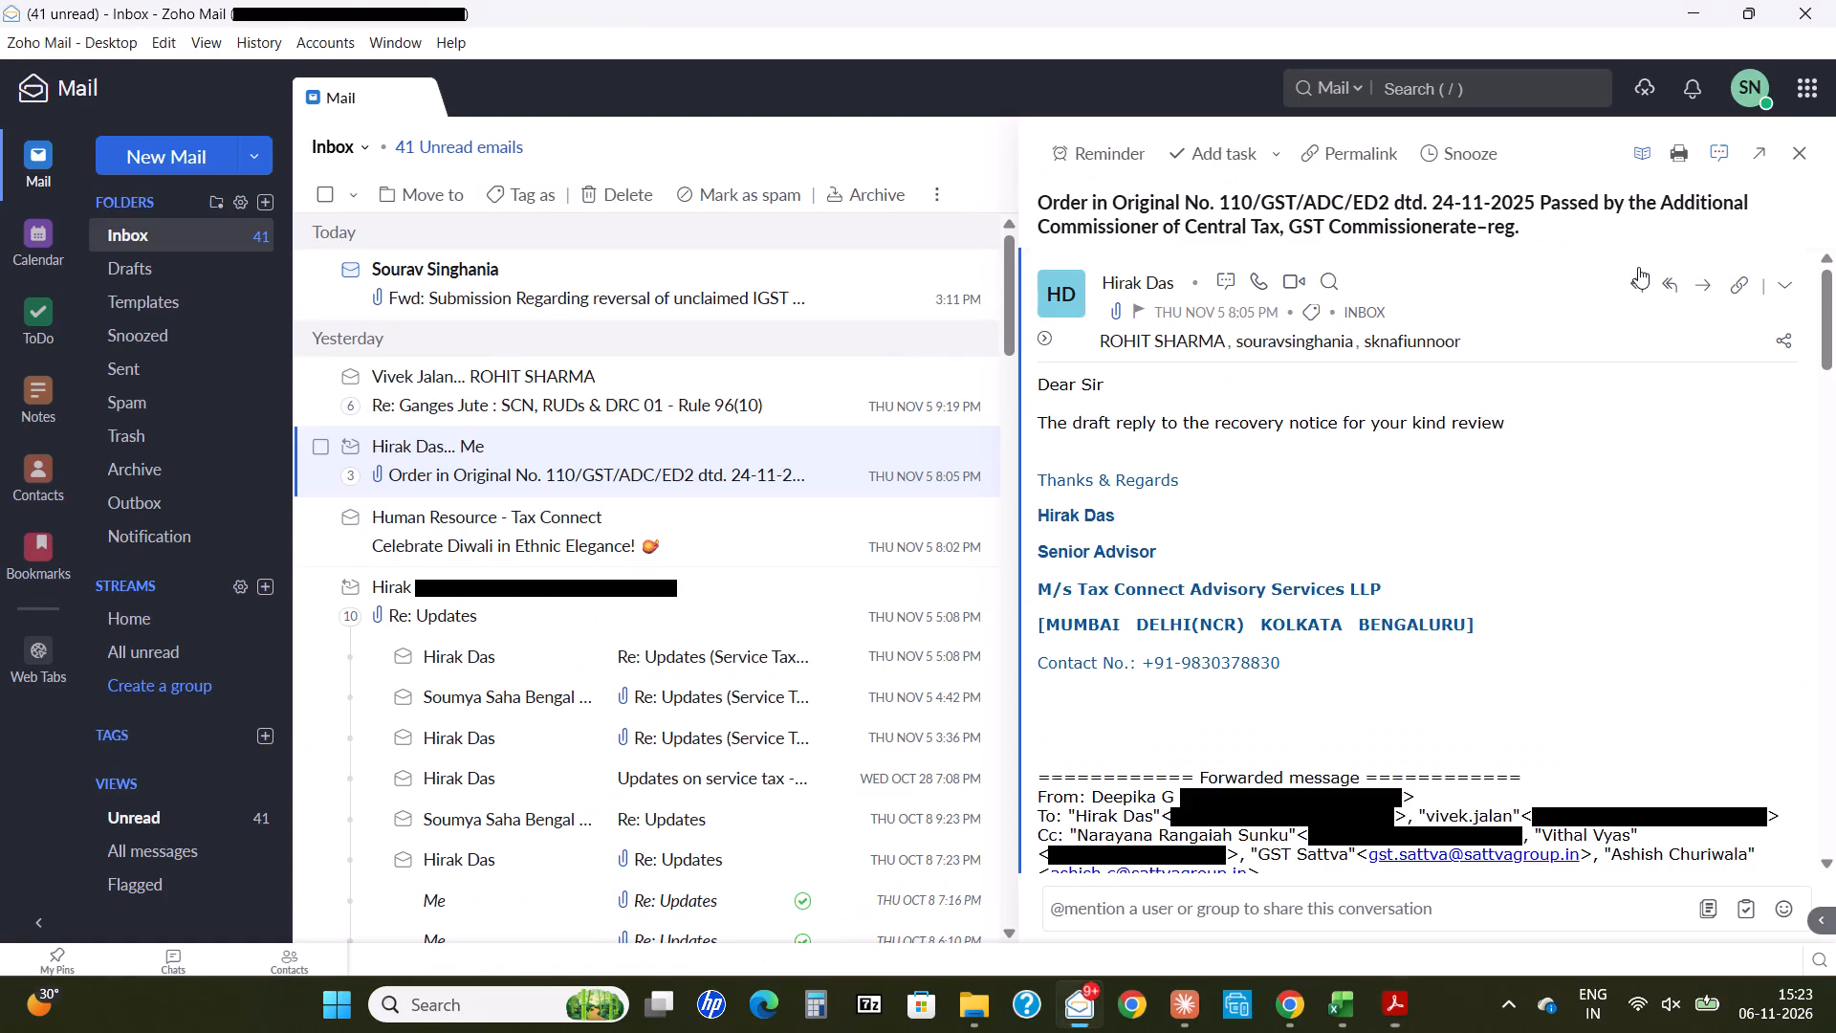
pyautogui.hotkey('alt', 'Tab')
pyautogui.hotkey('alt', 'Tab')
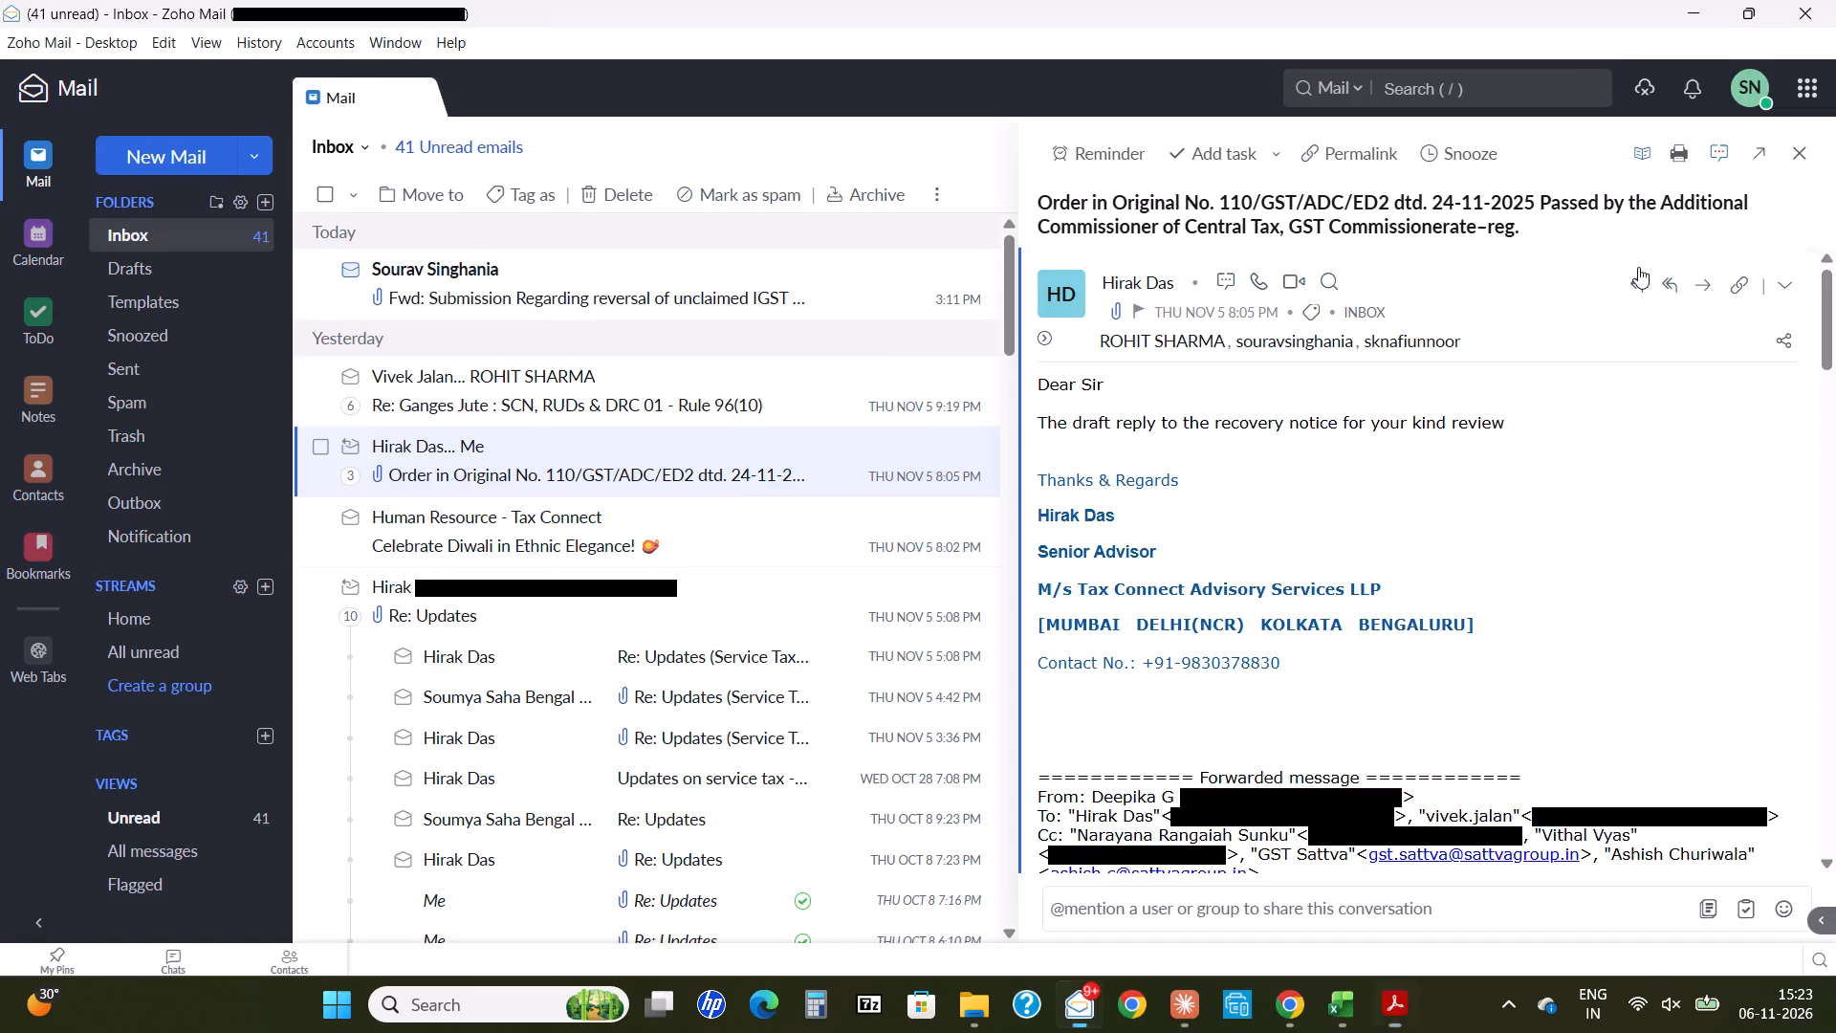
pyautogui.hotkey('alt', 'Tab')
pyautogui.hotkey('alt', 'Tab')
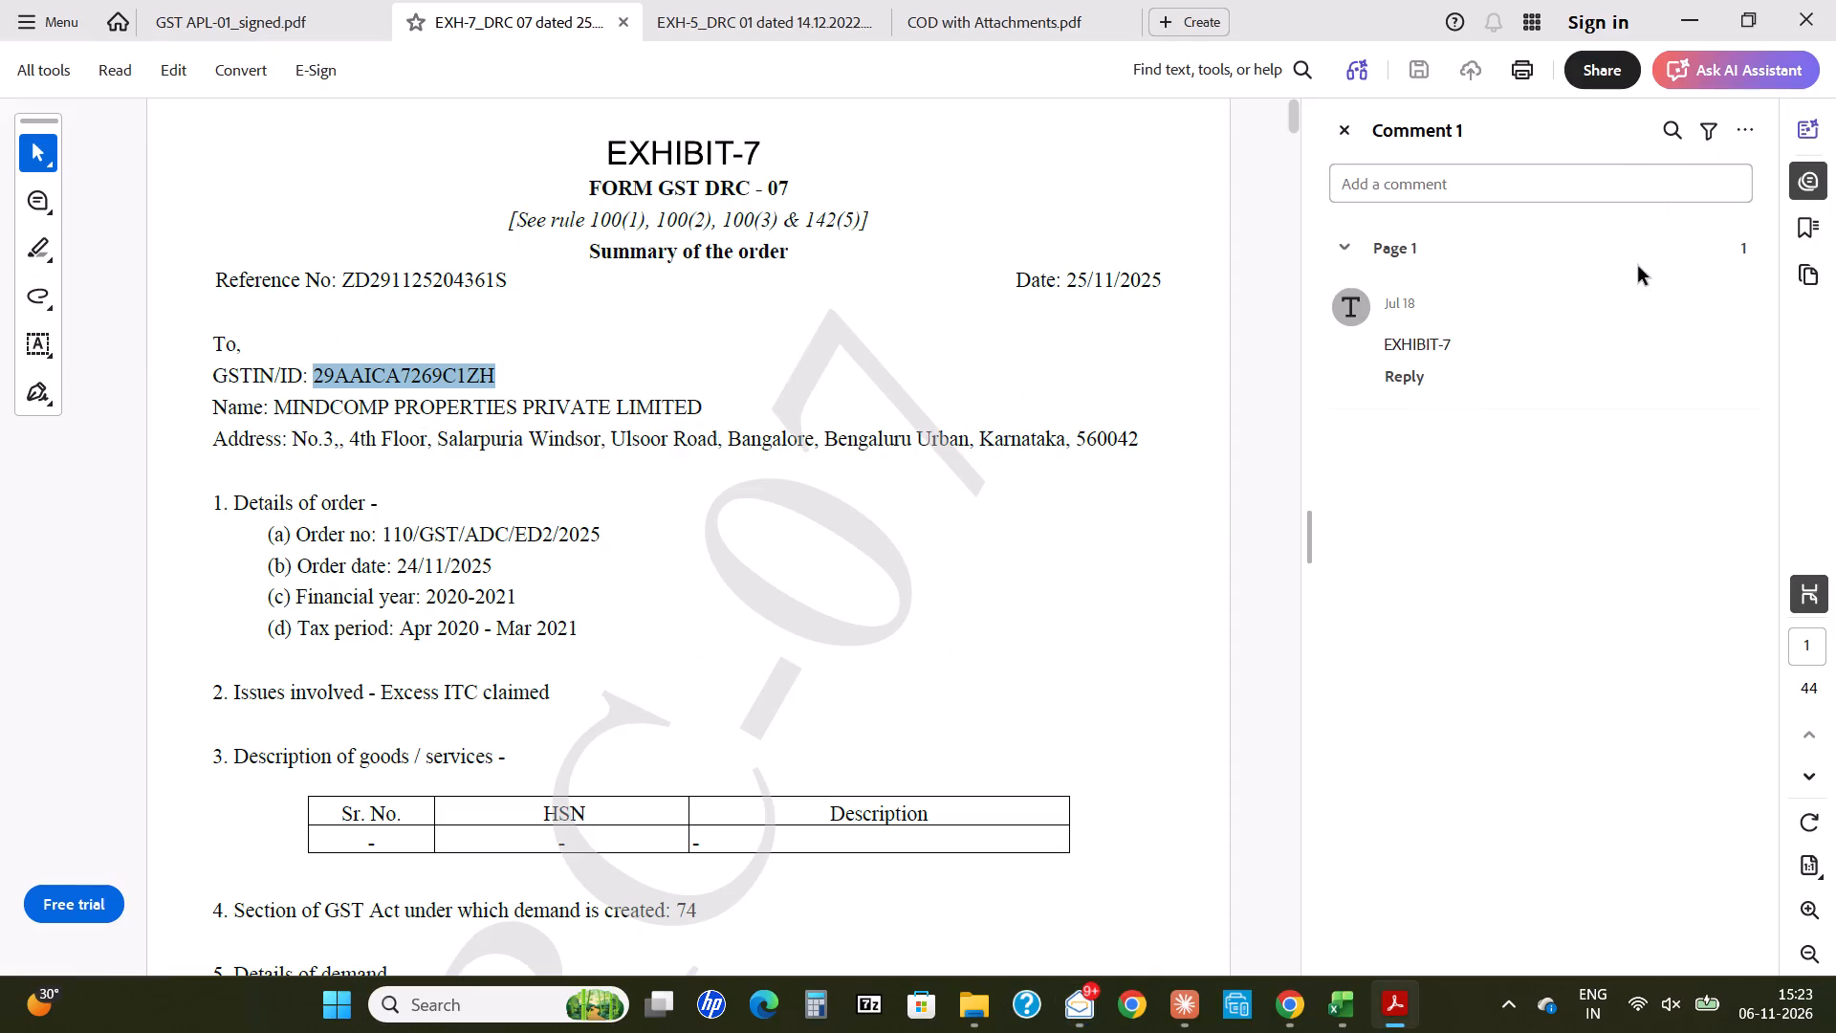
pyautogui.hotkey('alt', 'Tab')
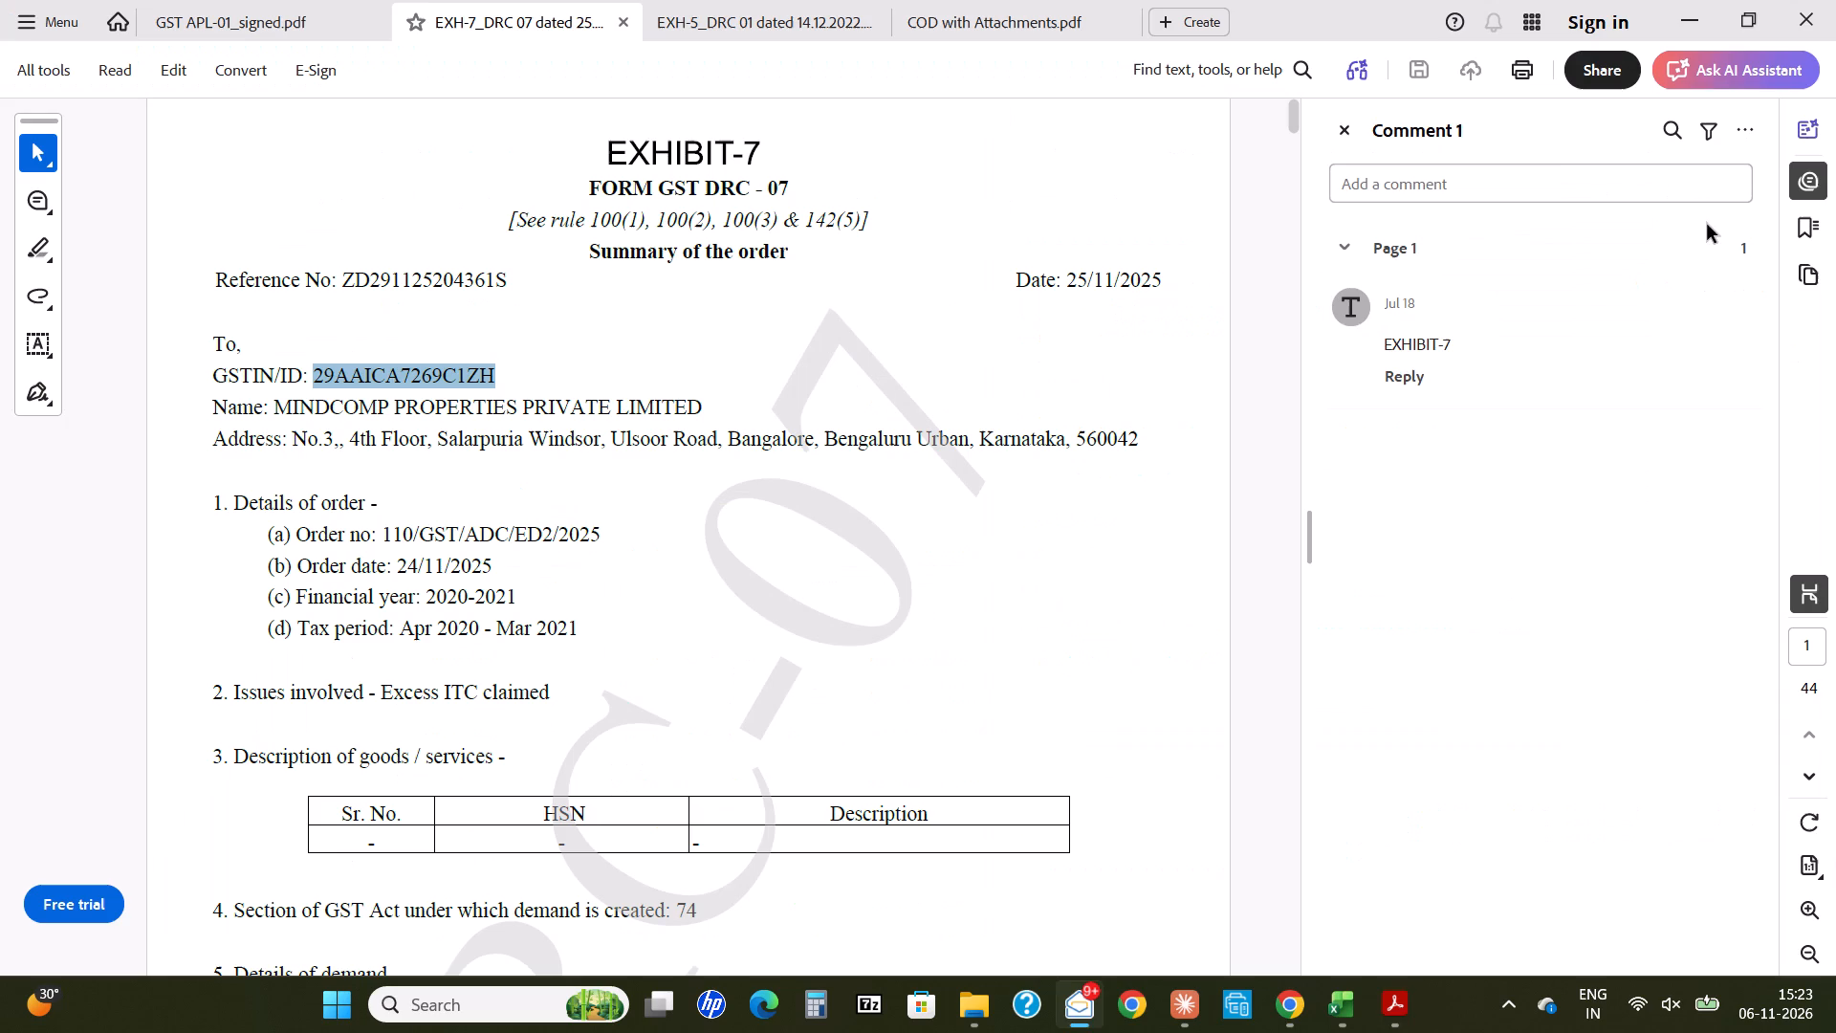
pyautogui.hotkey('alt', 'Tab')
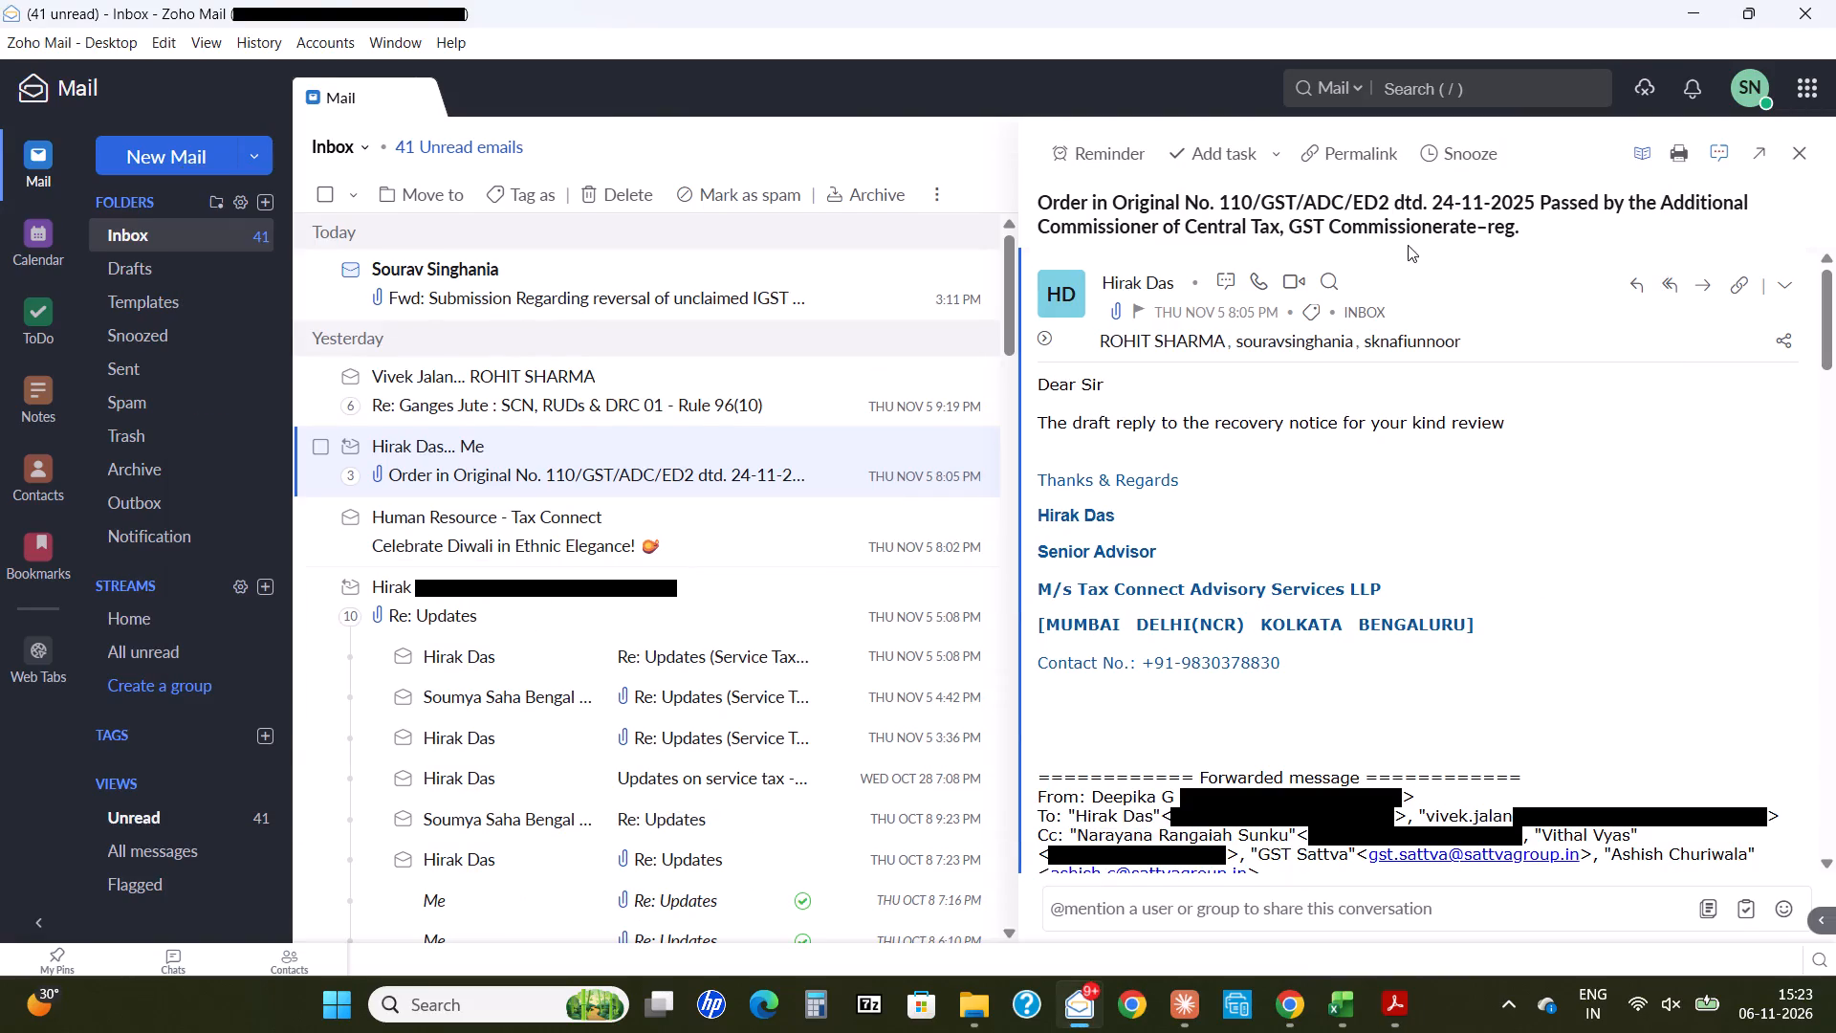
pyautogui.scroll(1, 1415, 514)
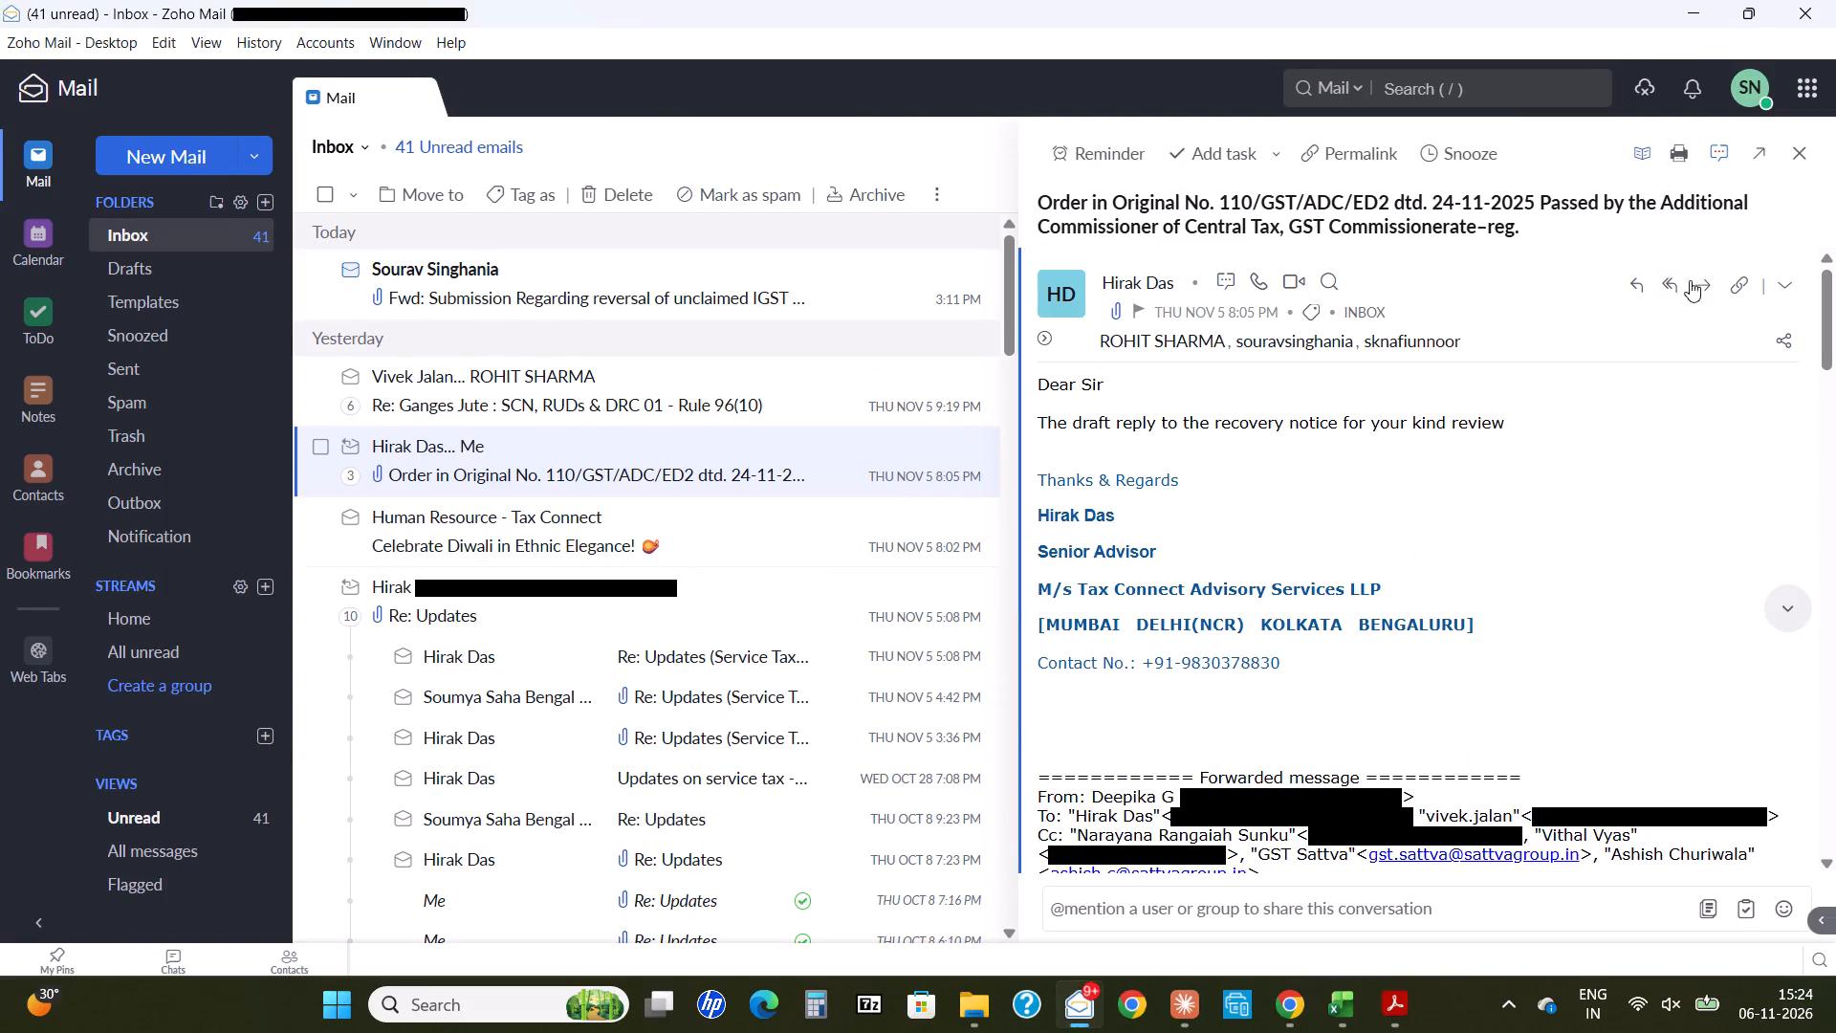
pyautogui.scroll(-6, 1500, 736)
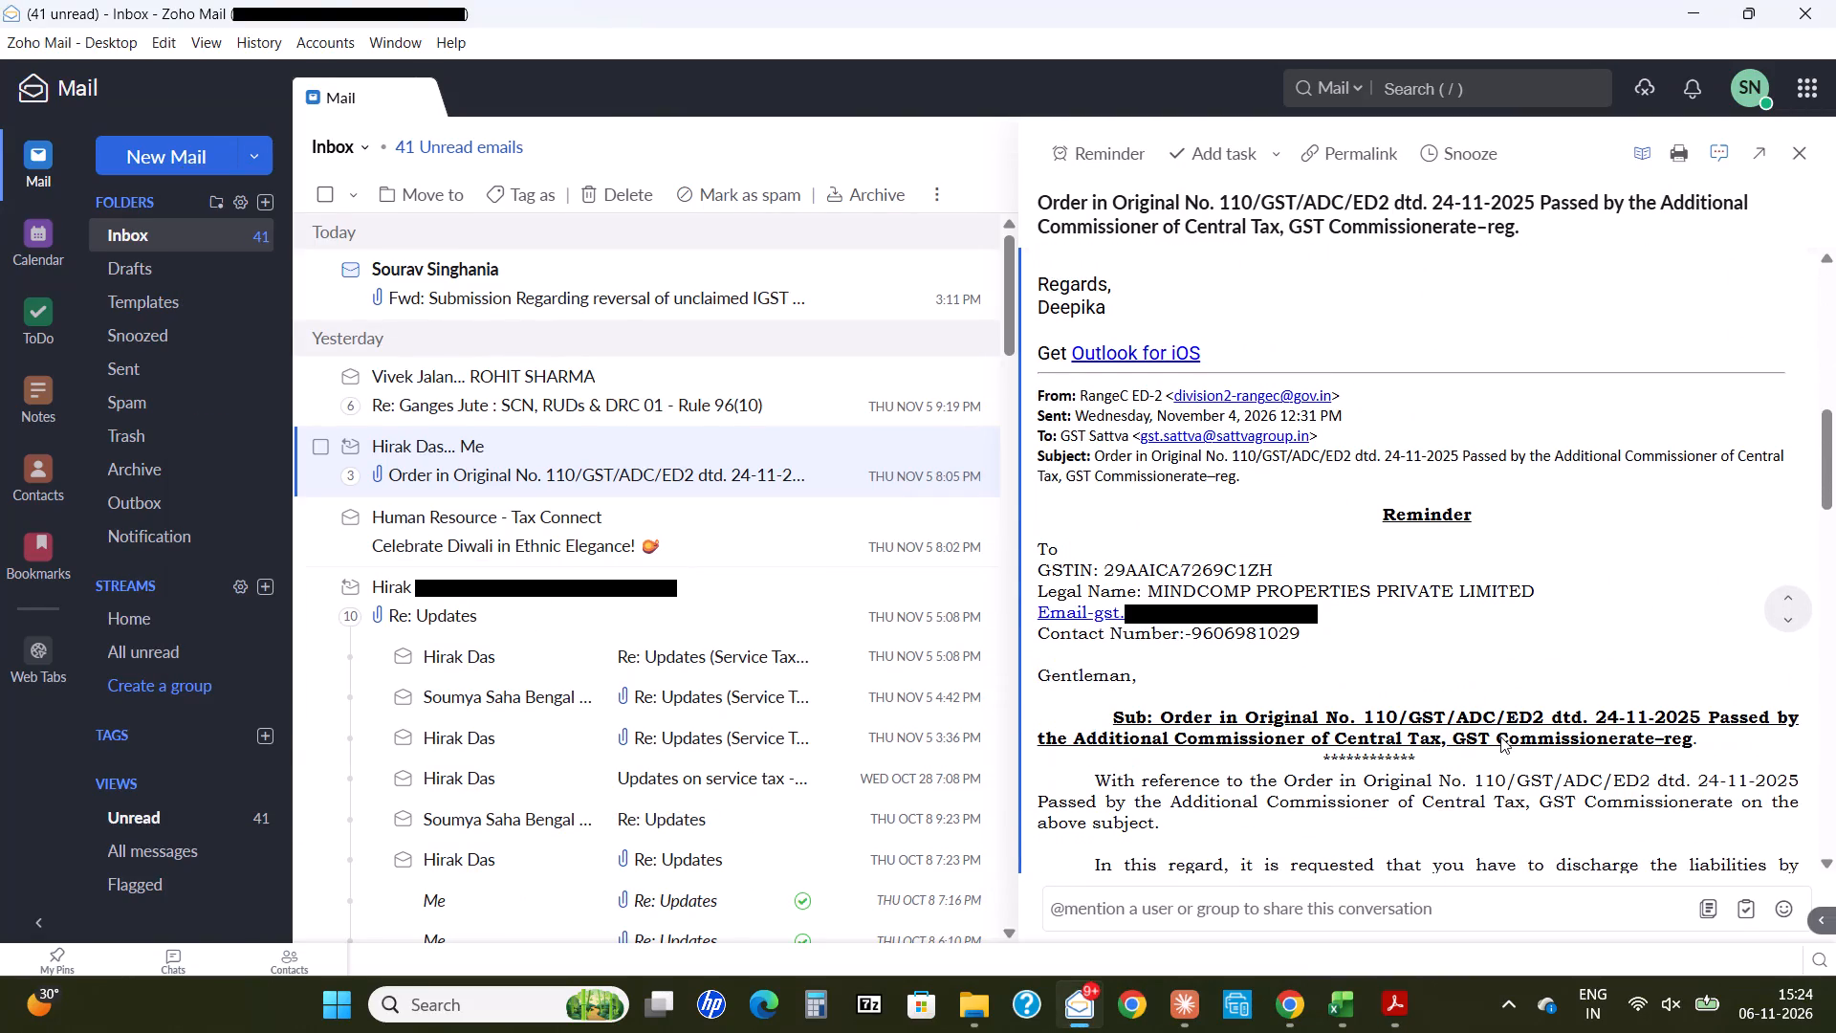
pyautogui.scroll(-1, 1500, 736)
pyautogui.scroll(4, 1500, 736)
# Start a reply to the sender of the draft recovery-notice reply and enter the greeting "Dear Sir,".
pyautogui.click(1633, 275)
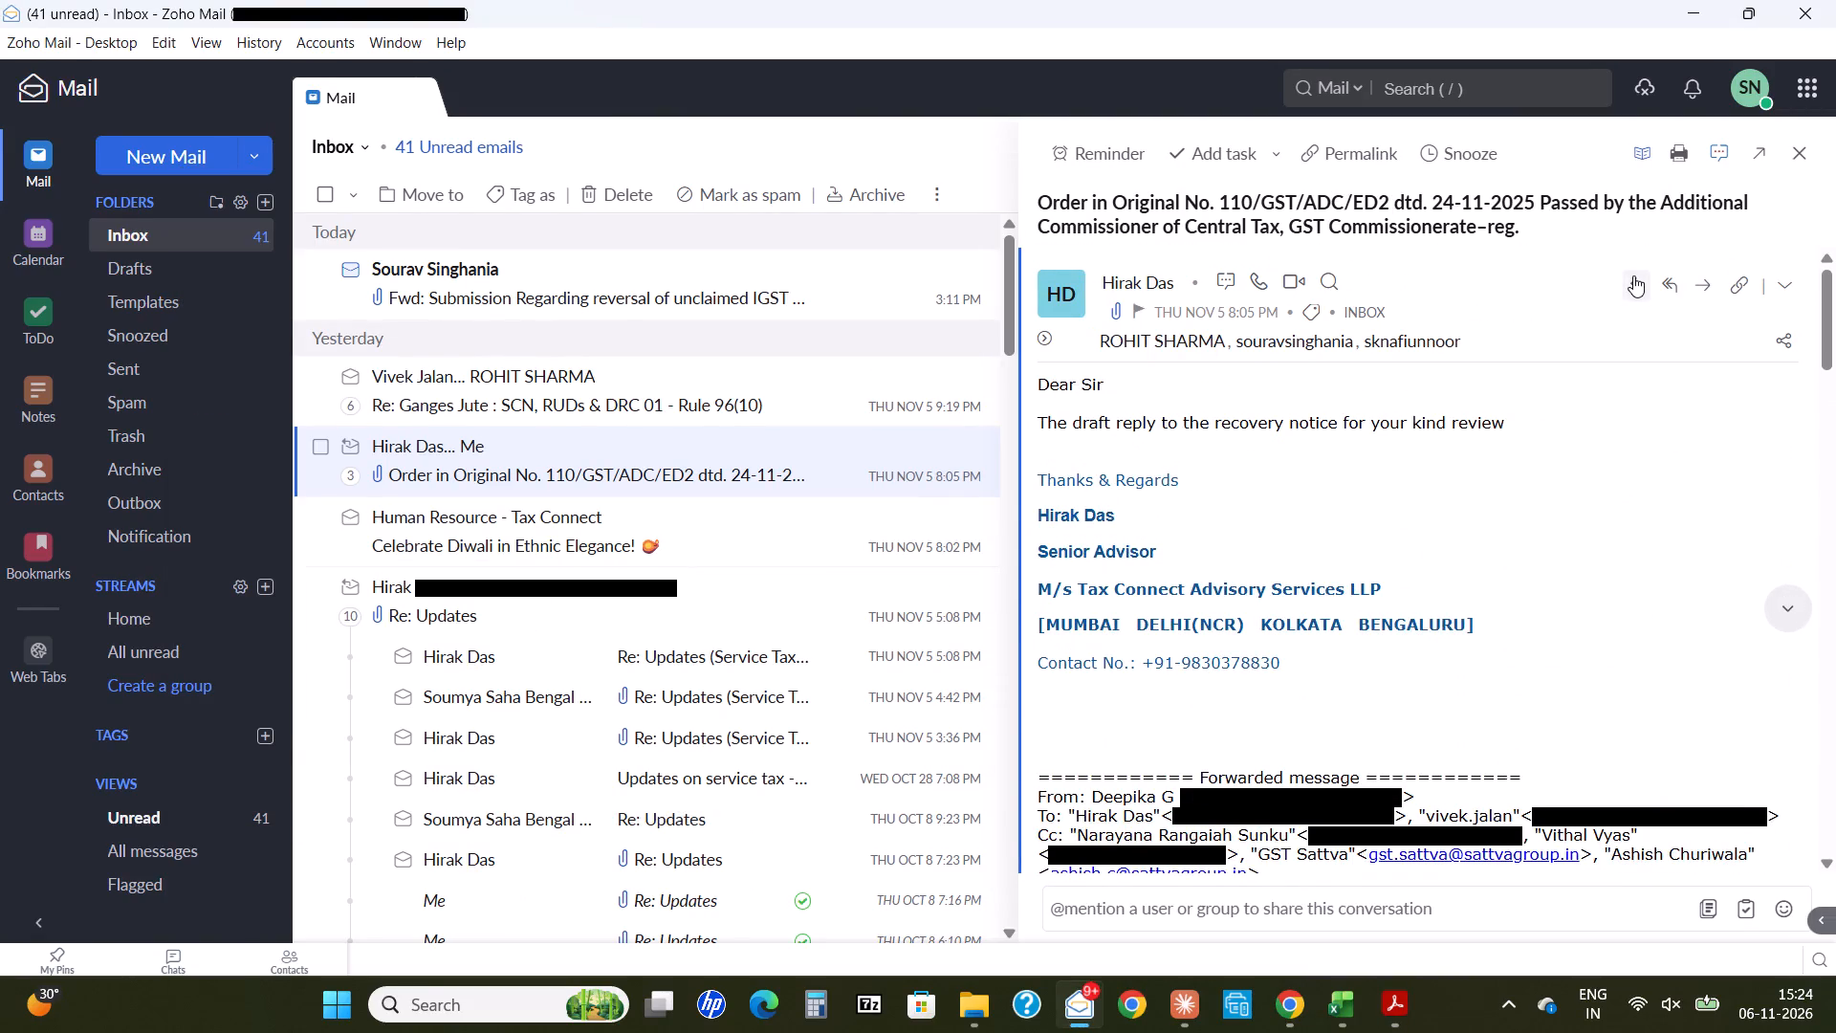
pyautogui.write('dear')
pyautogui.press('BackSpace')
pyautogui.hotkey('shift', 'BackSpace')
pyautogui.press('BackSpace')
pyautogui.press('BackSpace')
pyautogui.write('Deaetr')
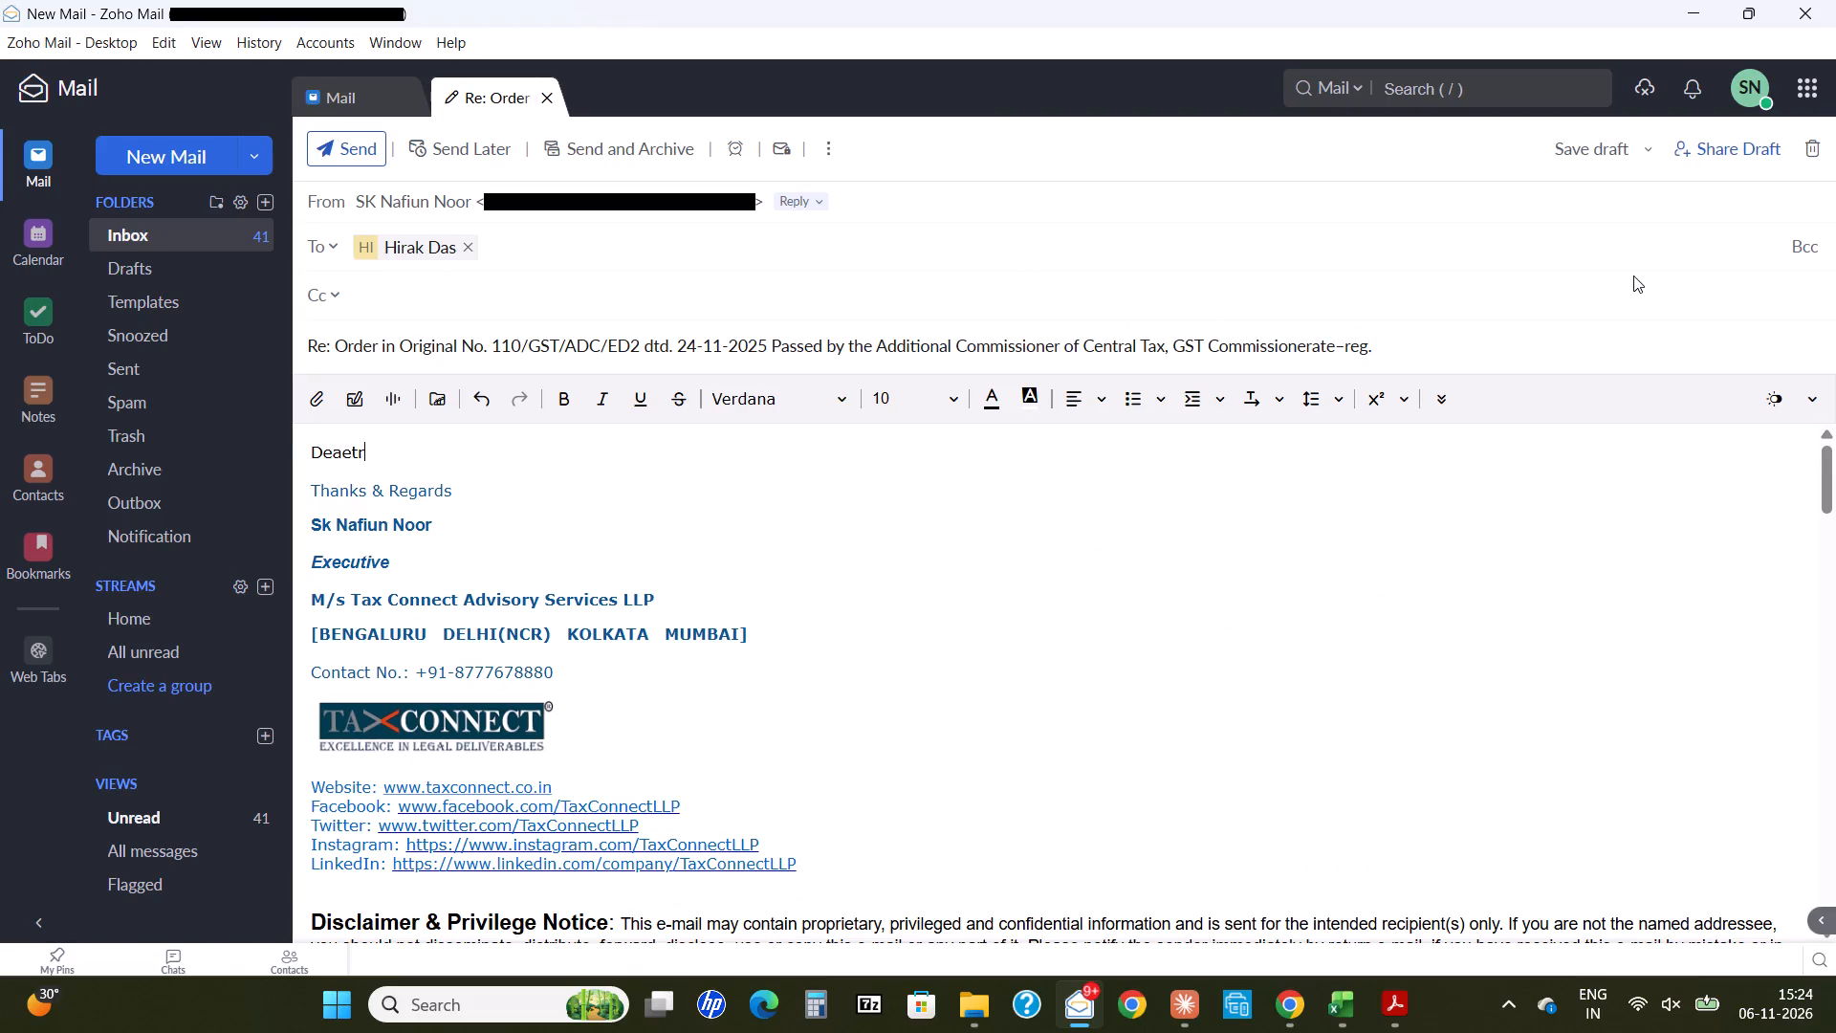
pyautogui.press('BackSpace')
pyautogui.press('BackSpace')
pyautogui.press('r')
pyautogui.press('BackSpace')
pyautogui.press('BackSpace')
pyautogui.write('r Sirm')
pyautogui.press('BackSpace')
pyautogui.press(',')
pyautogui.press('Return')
# Write "Please find attached the updated reply" as the message body, separated from the greeting by a blank line.
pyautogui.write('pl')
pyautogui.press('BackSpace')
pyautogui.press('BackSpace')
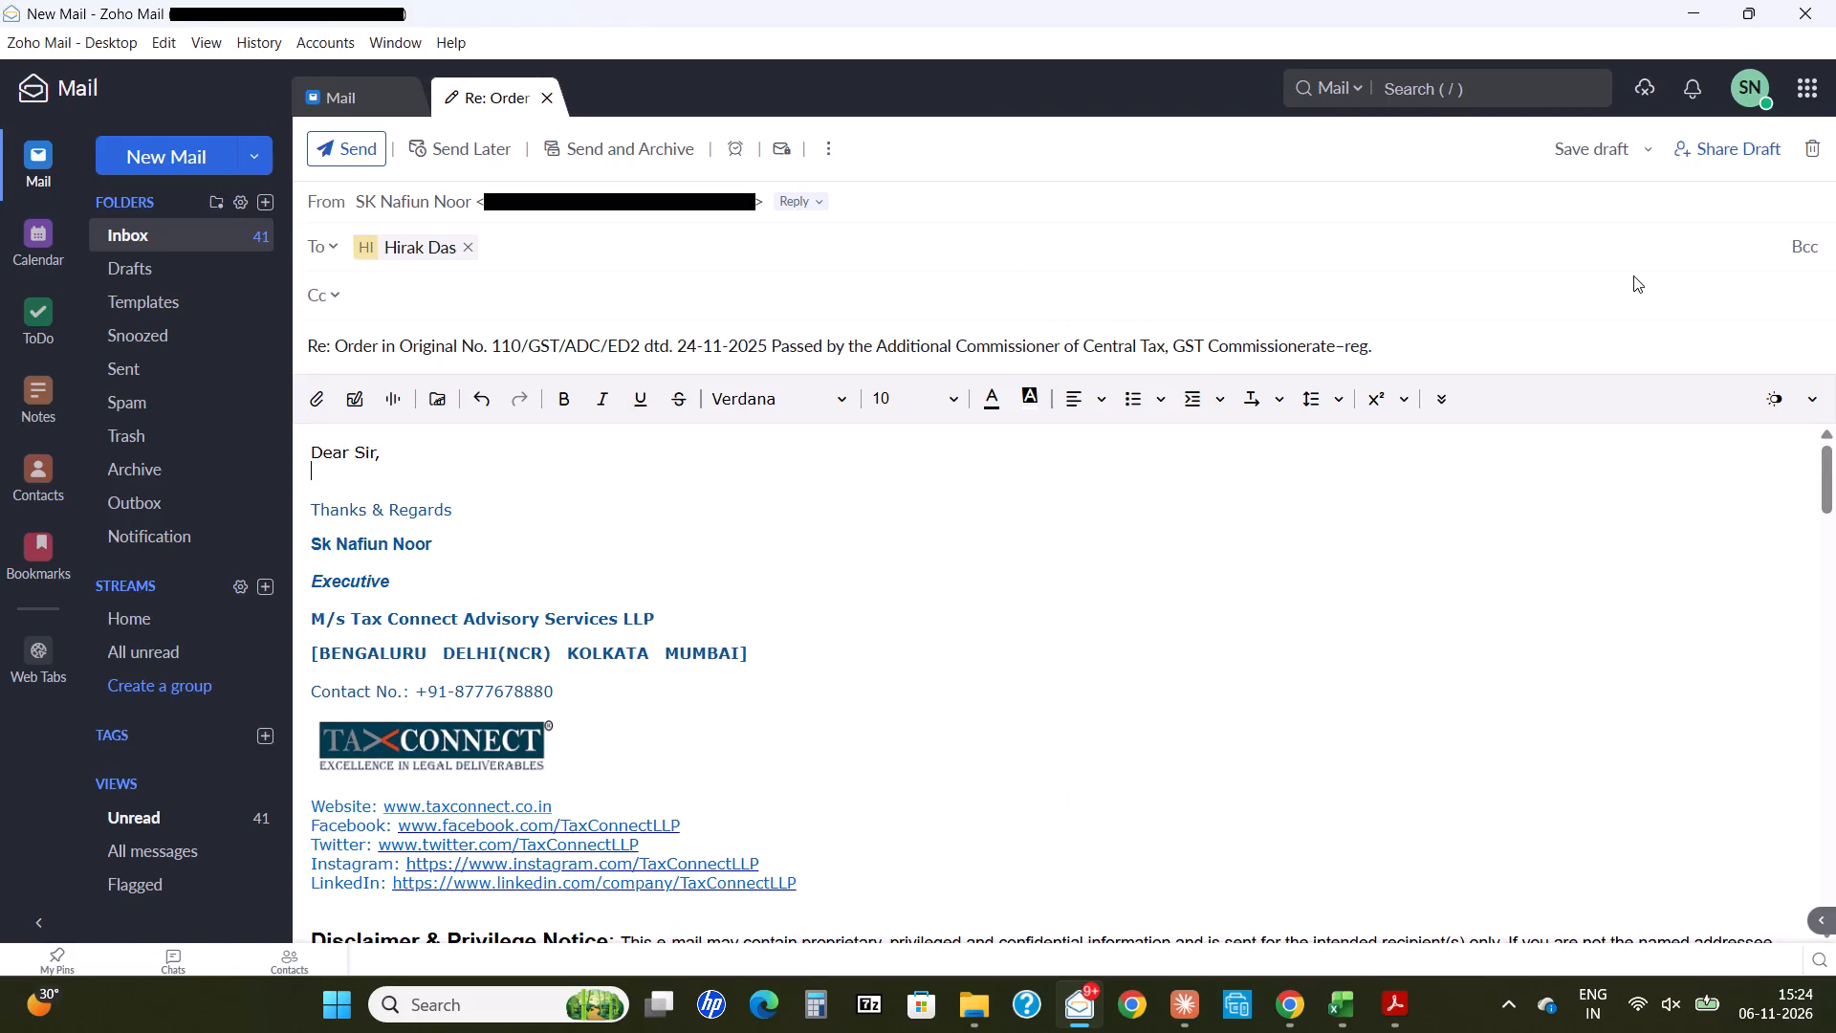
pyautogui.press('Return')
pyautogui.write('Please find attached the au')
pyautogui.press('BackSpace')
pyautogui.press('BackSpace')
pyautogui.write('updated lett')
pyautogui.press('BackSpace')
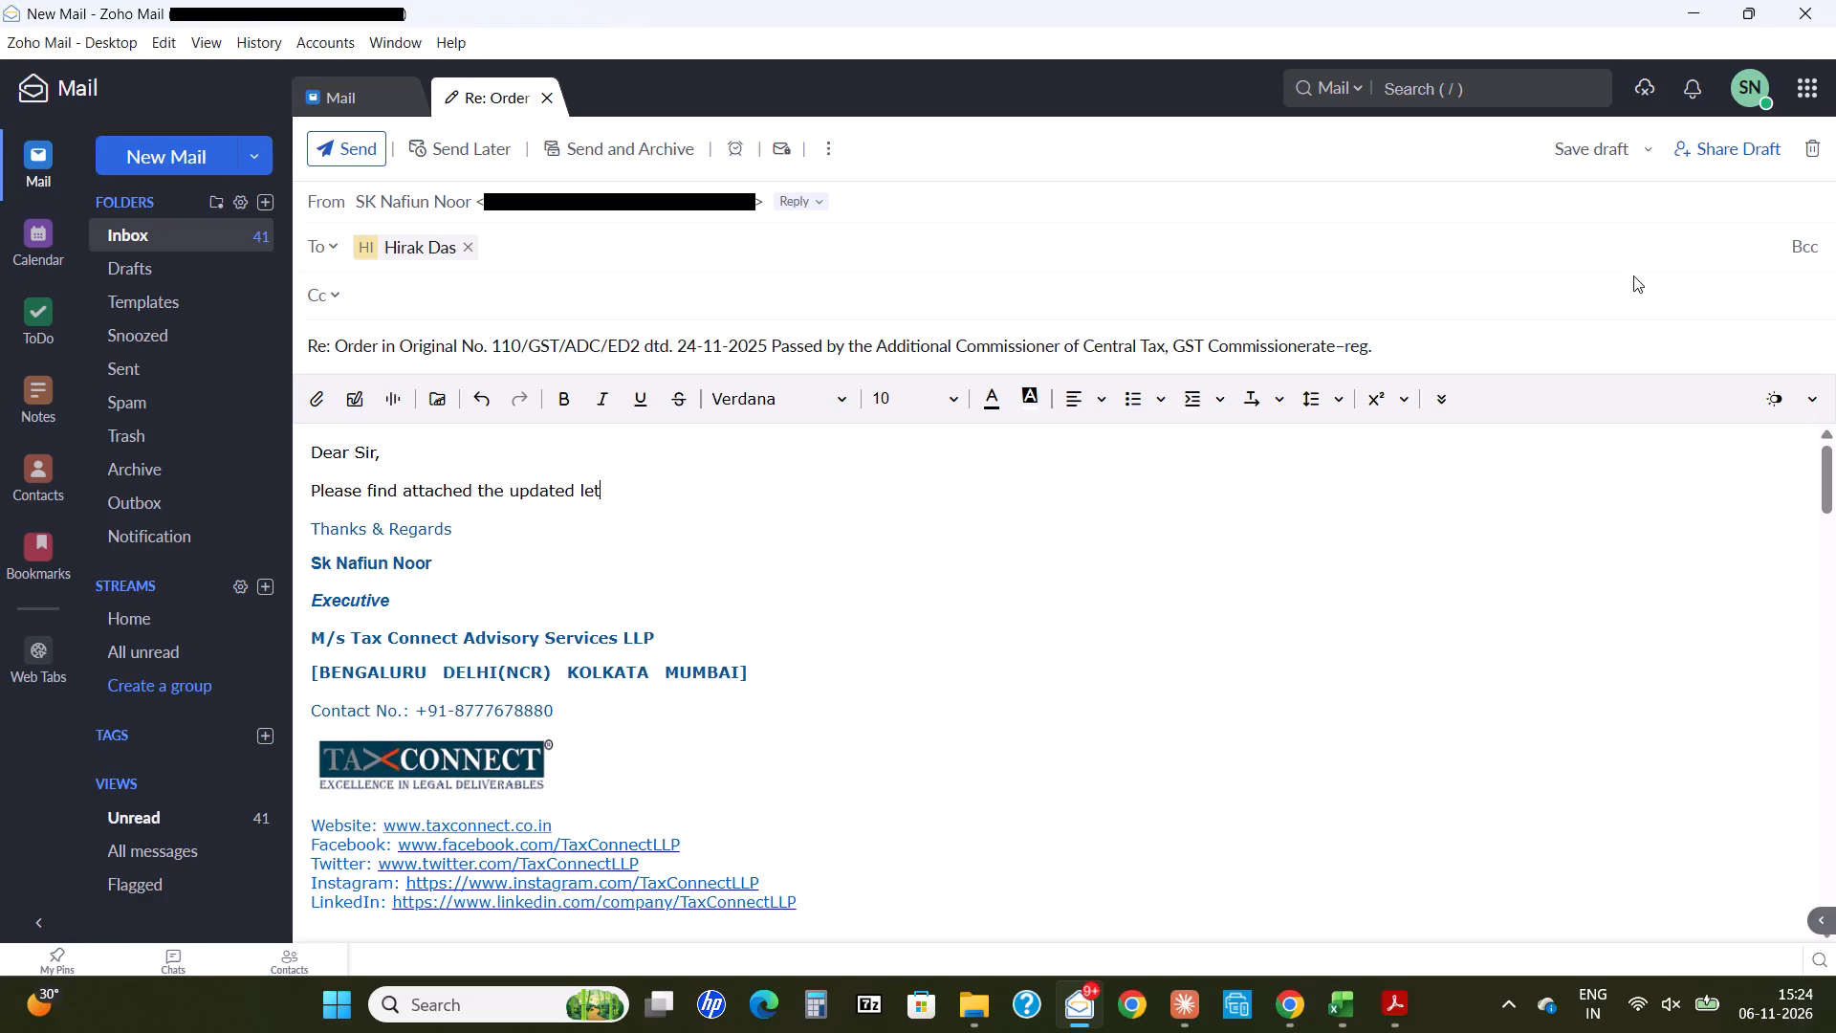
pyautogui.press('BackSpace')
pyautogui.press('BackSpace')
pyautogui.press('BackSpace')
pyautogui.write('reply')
# Paste the copied letter file into the reply as an attachment.
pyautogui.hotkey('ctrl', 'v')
# Switch back to File Explorer and open "Mindcomp_Letter_to_the_Superintendent" from the "To be sent to Officer" folder.
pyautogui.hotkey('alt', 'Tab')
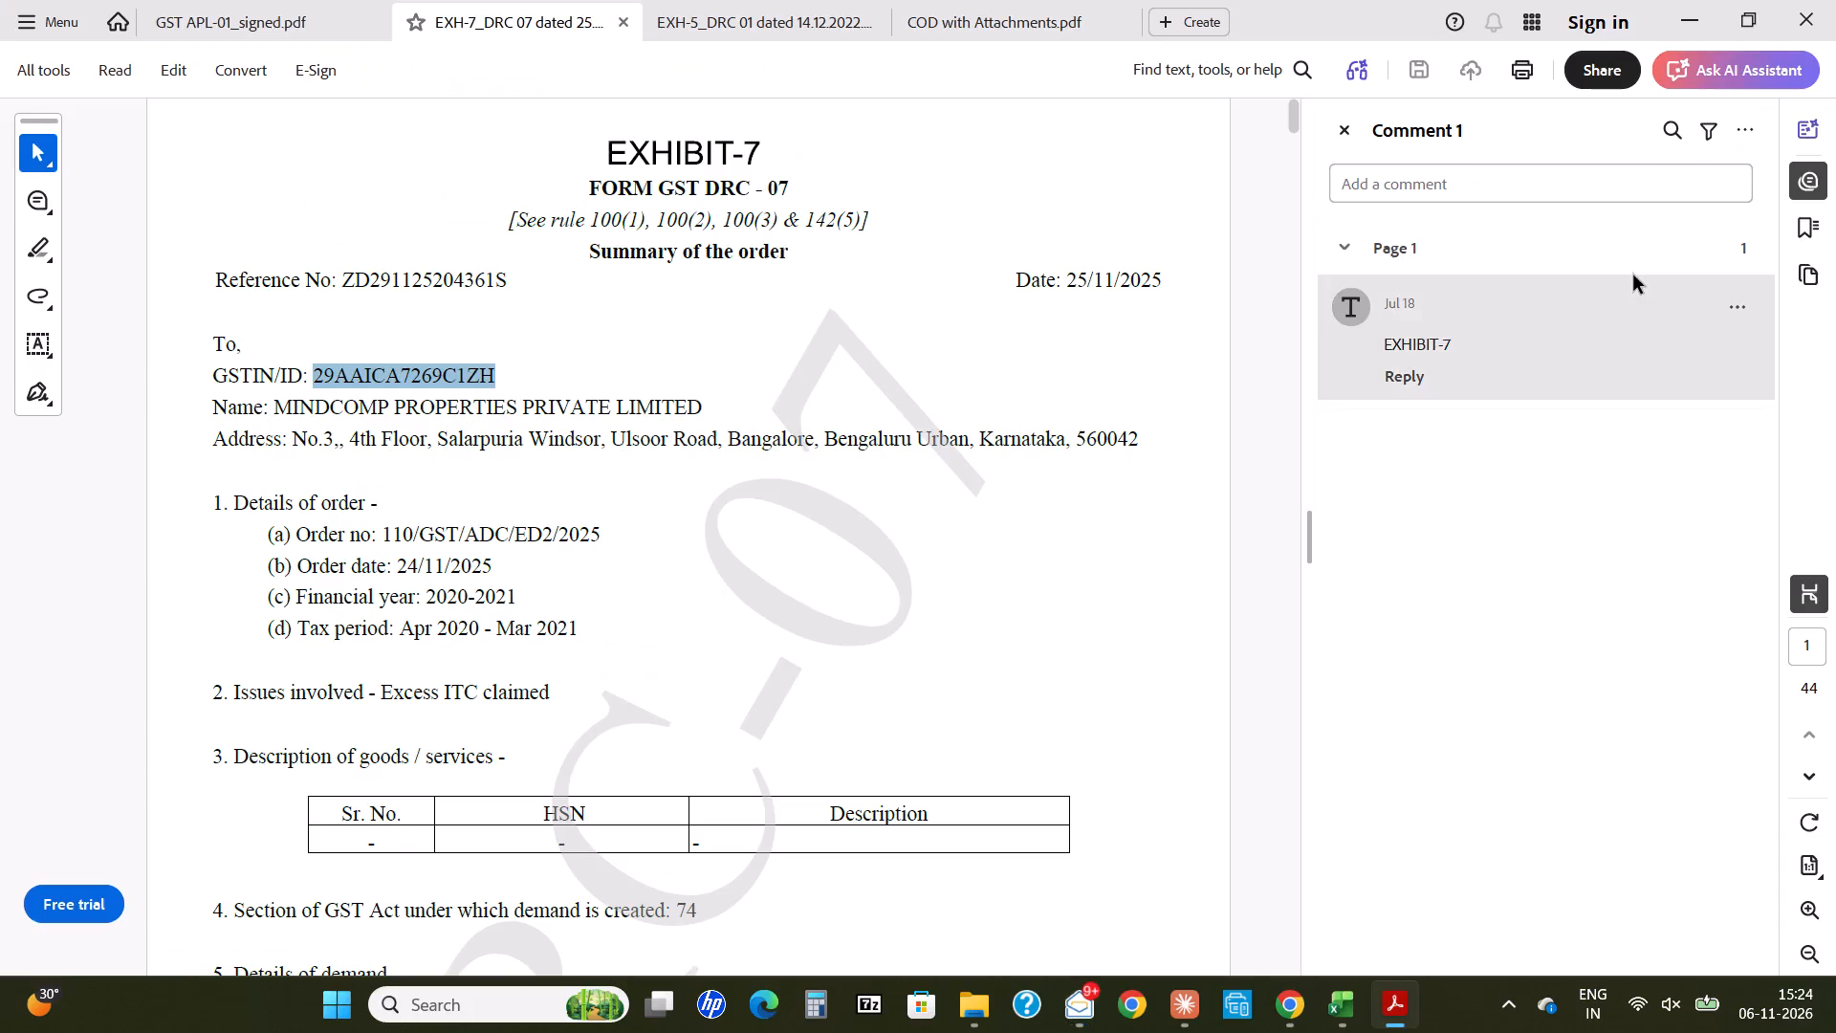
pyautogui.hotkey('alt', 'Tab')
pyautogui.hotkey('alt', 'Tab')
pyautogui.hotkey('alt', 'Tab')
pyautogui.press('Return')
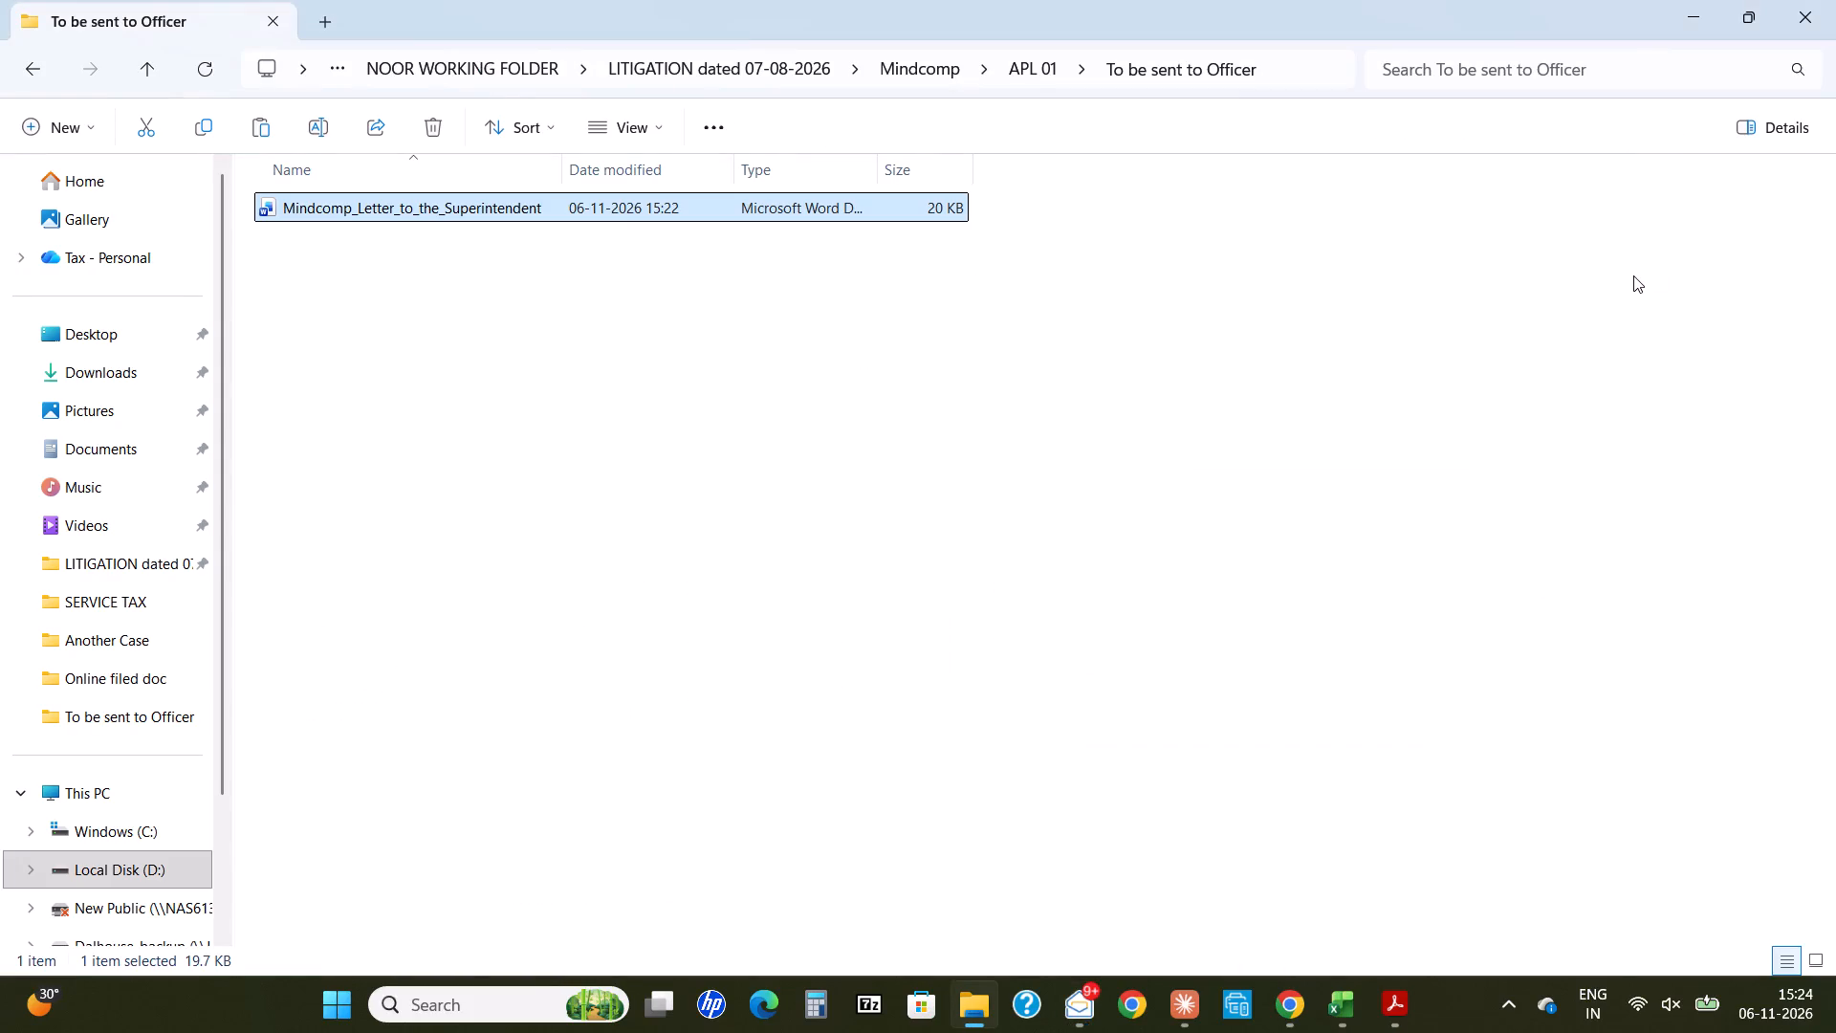
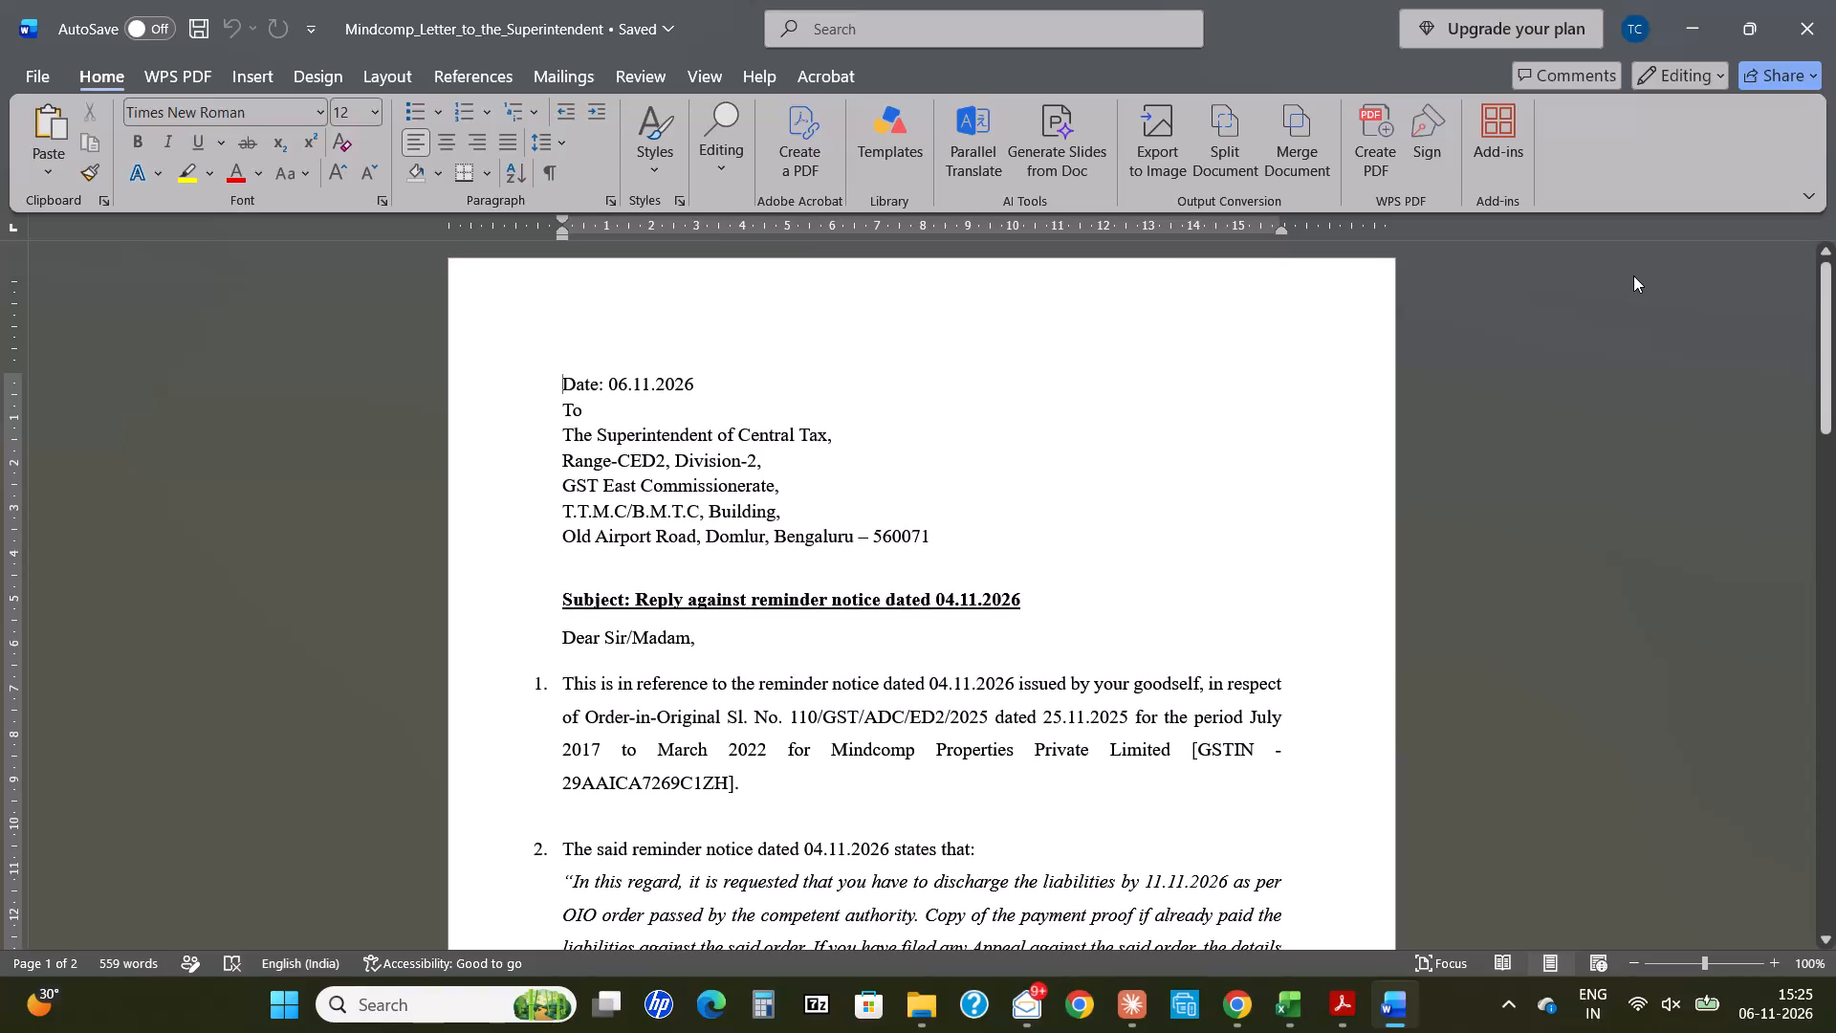
# Insert a blank line between the date and "To" at the start of the letter.
pyautogui.press('Down')
pyautogui.press('Return')
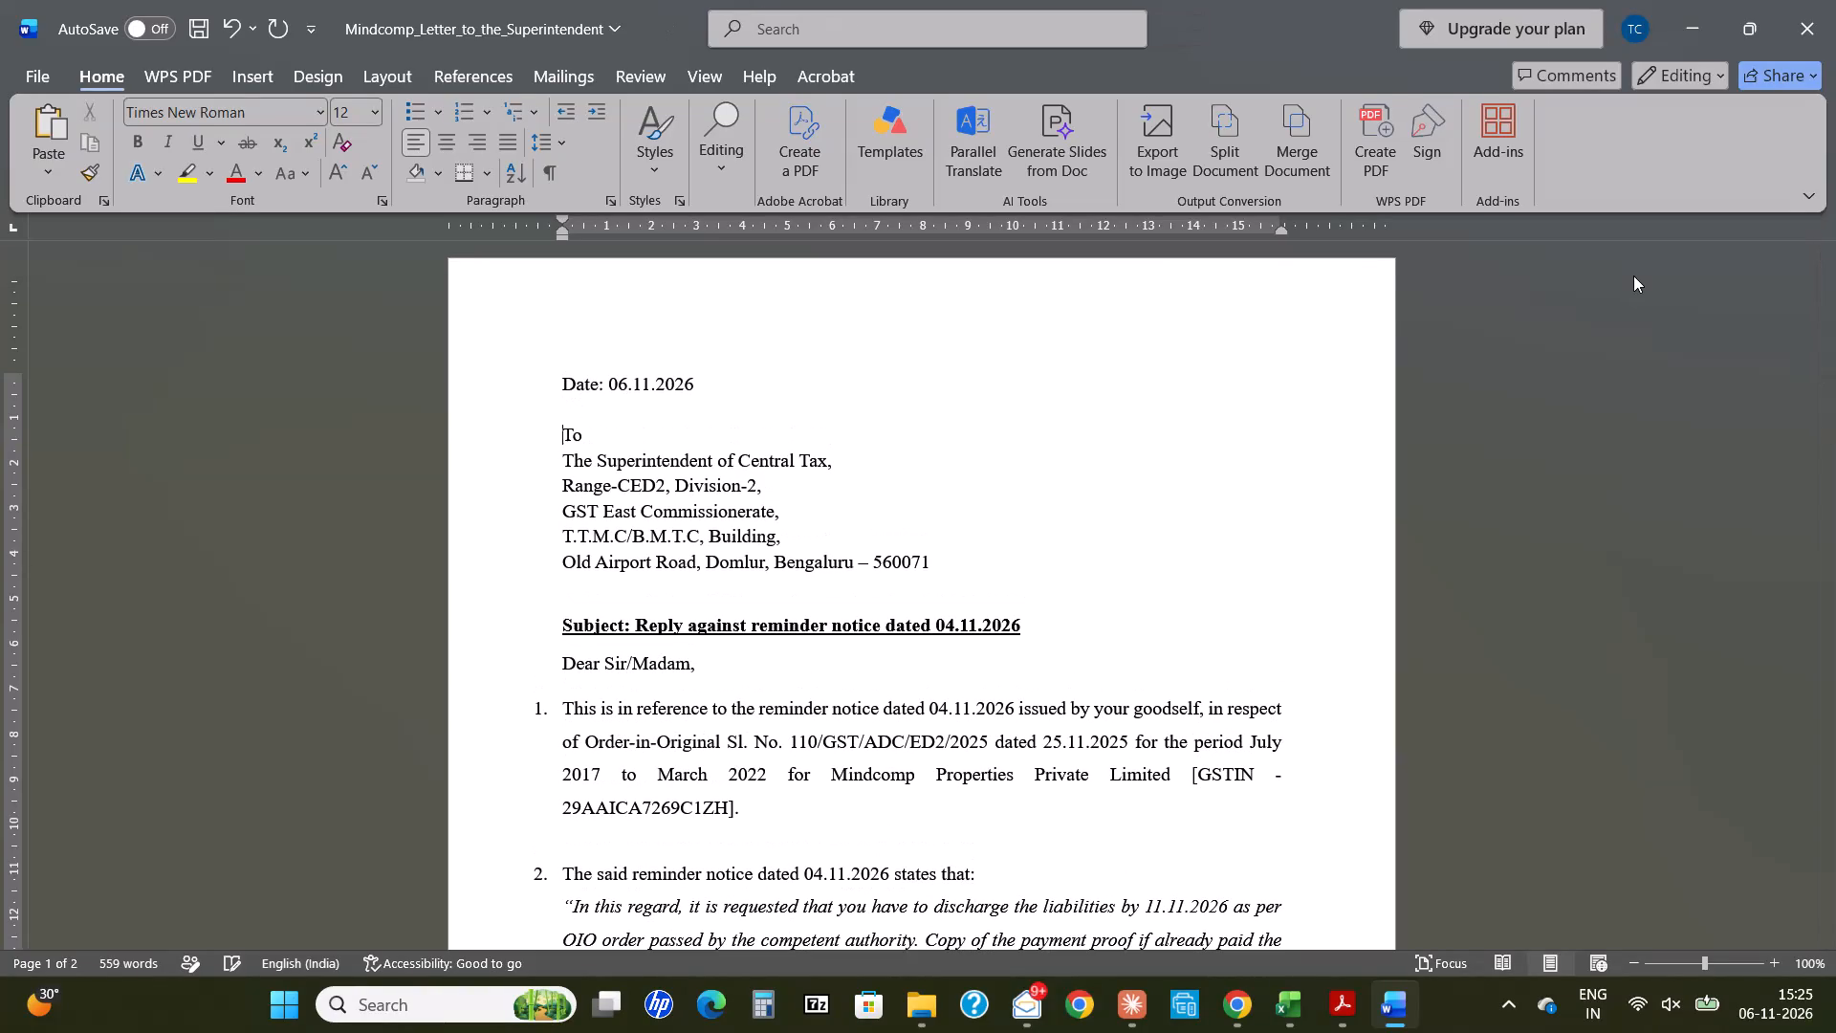
# Tighten the "CC to:" address block at the letter's end by removing space after its paragraphs and setting line spacing to 1.15.
pyautogui.scroll(-4, 1417, 556)
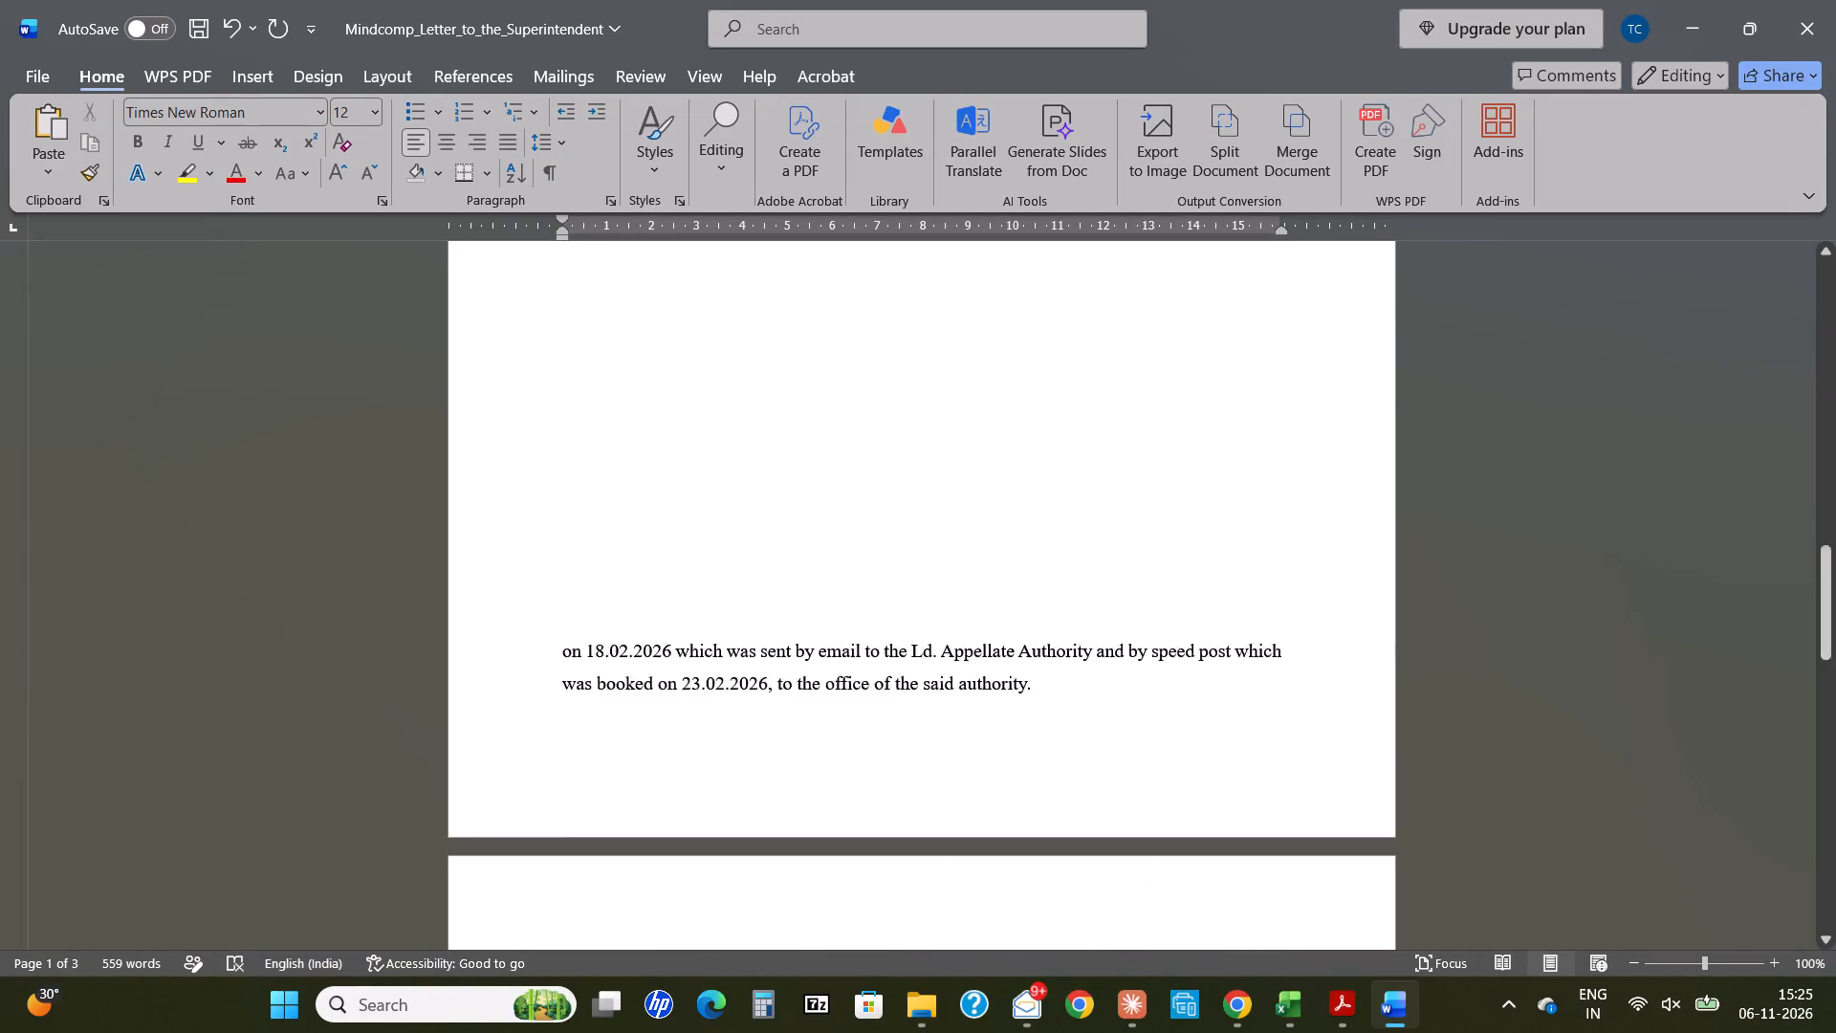
pyautogui.scroll(-3, 1417, 556)
pyautogui.scroll(6, 1417, 556)
pyautogui.scroll(-2, 1417, 556)
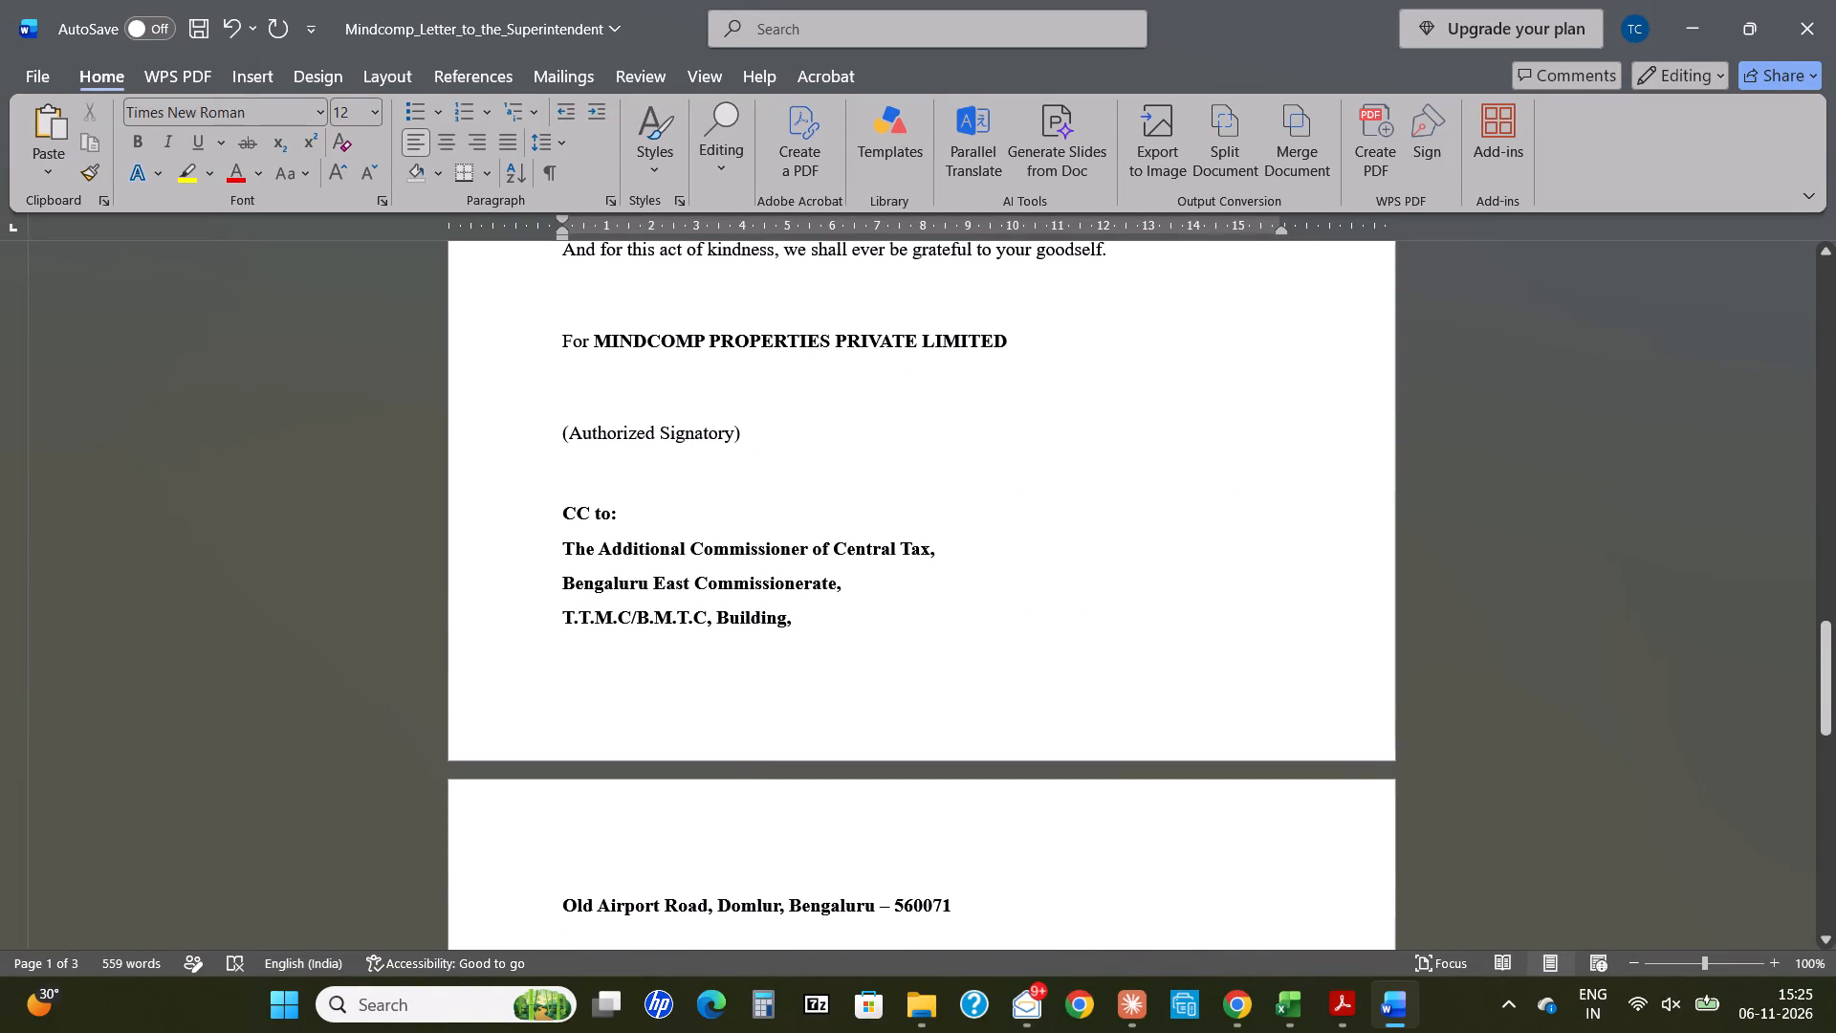
pyautogui.moveTo(969, 906); pyautogui.dragTo(559, 515)
pyautogui.click(558, 147)
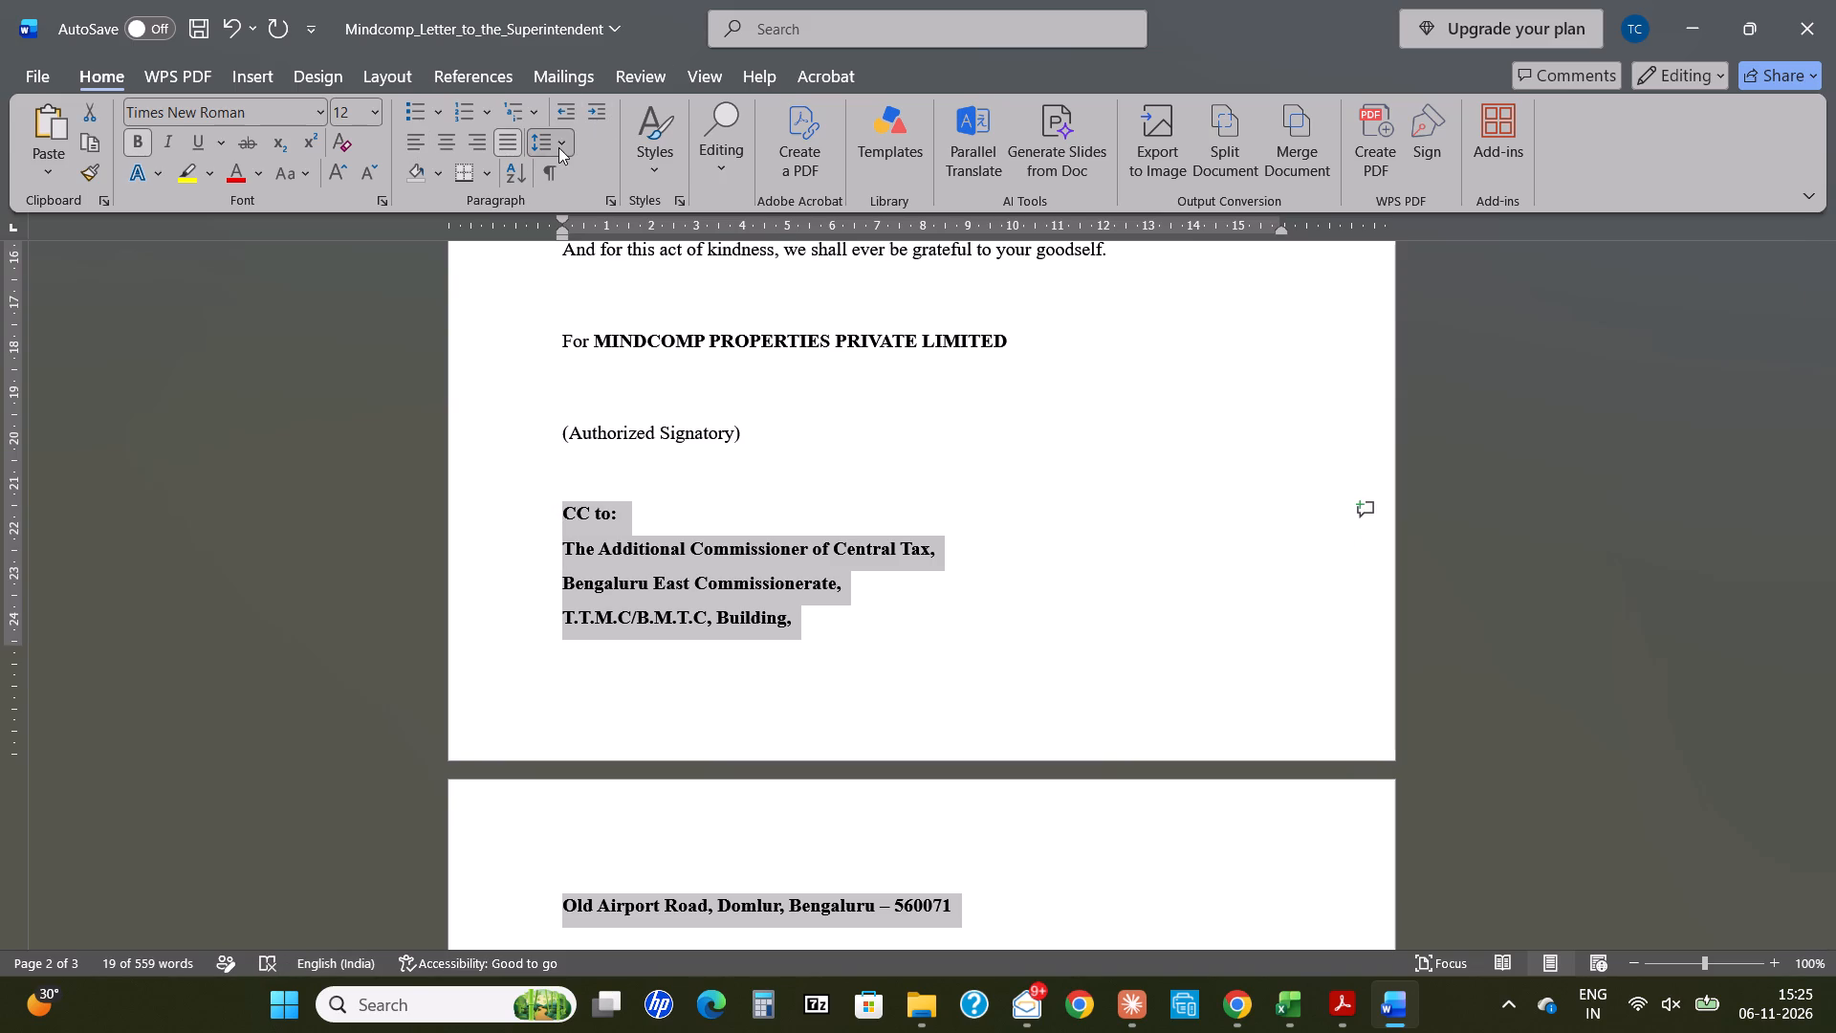
pyautogui.click(573, 172)
pyautogui.click(549, 144)
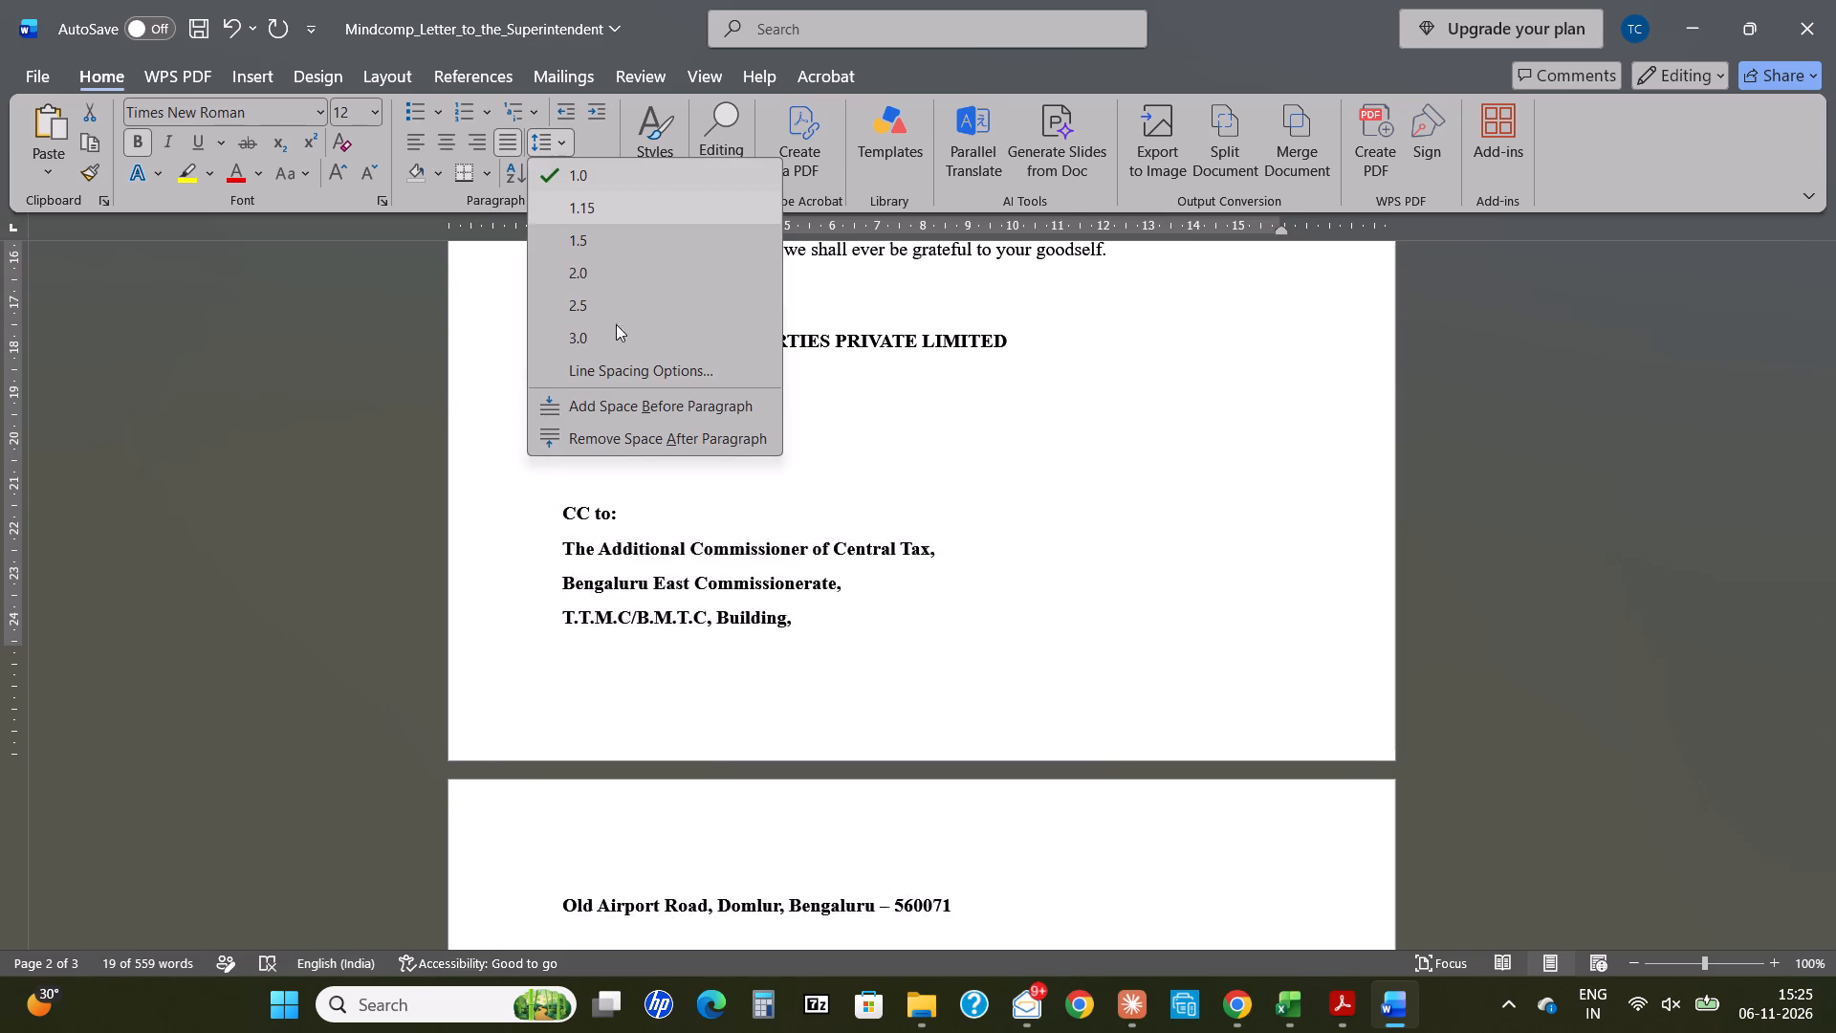
pyautogui.click(620, 425)
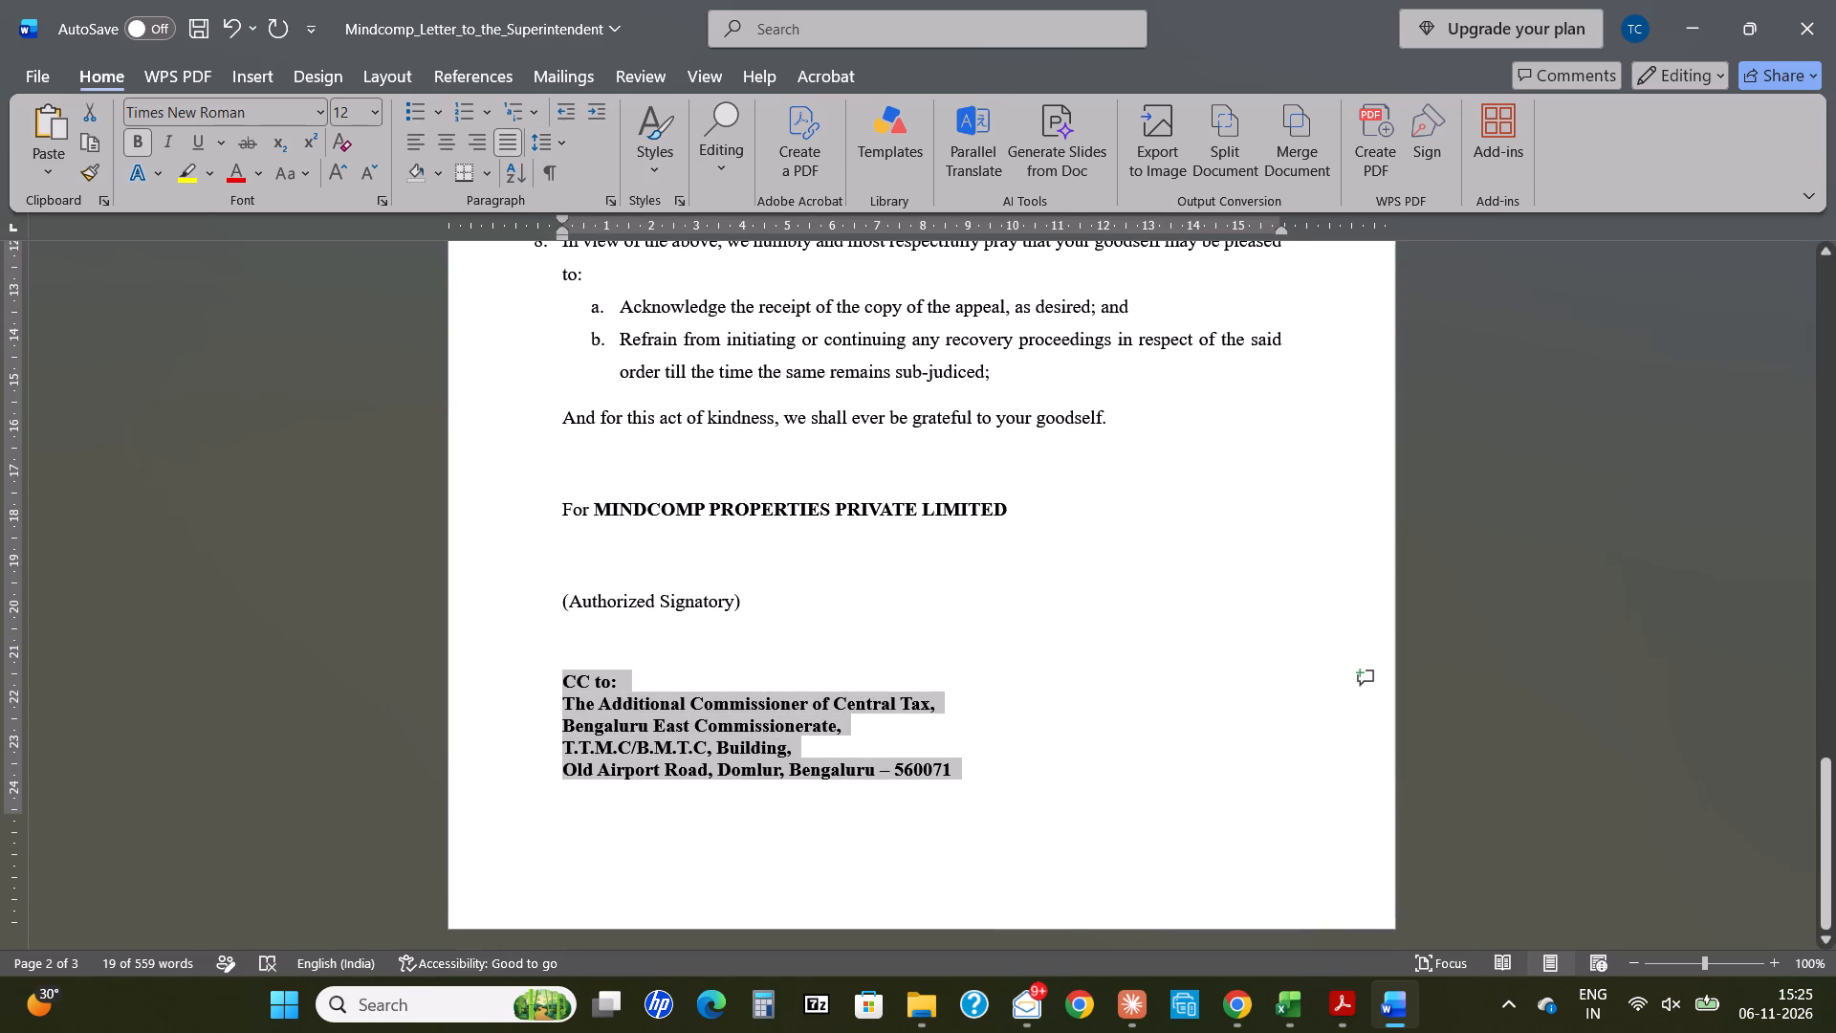
pyautogui.click(538, 138)
pyautogui.click(569, 197)
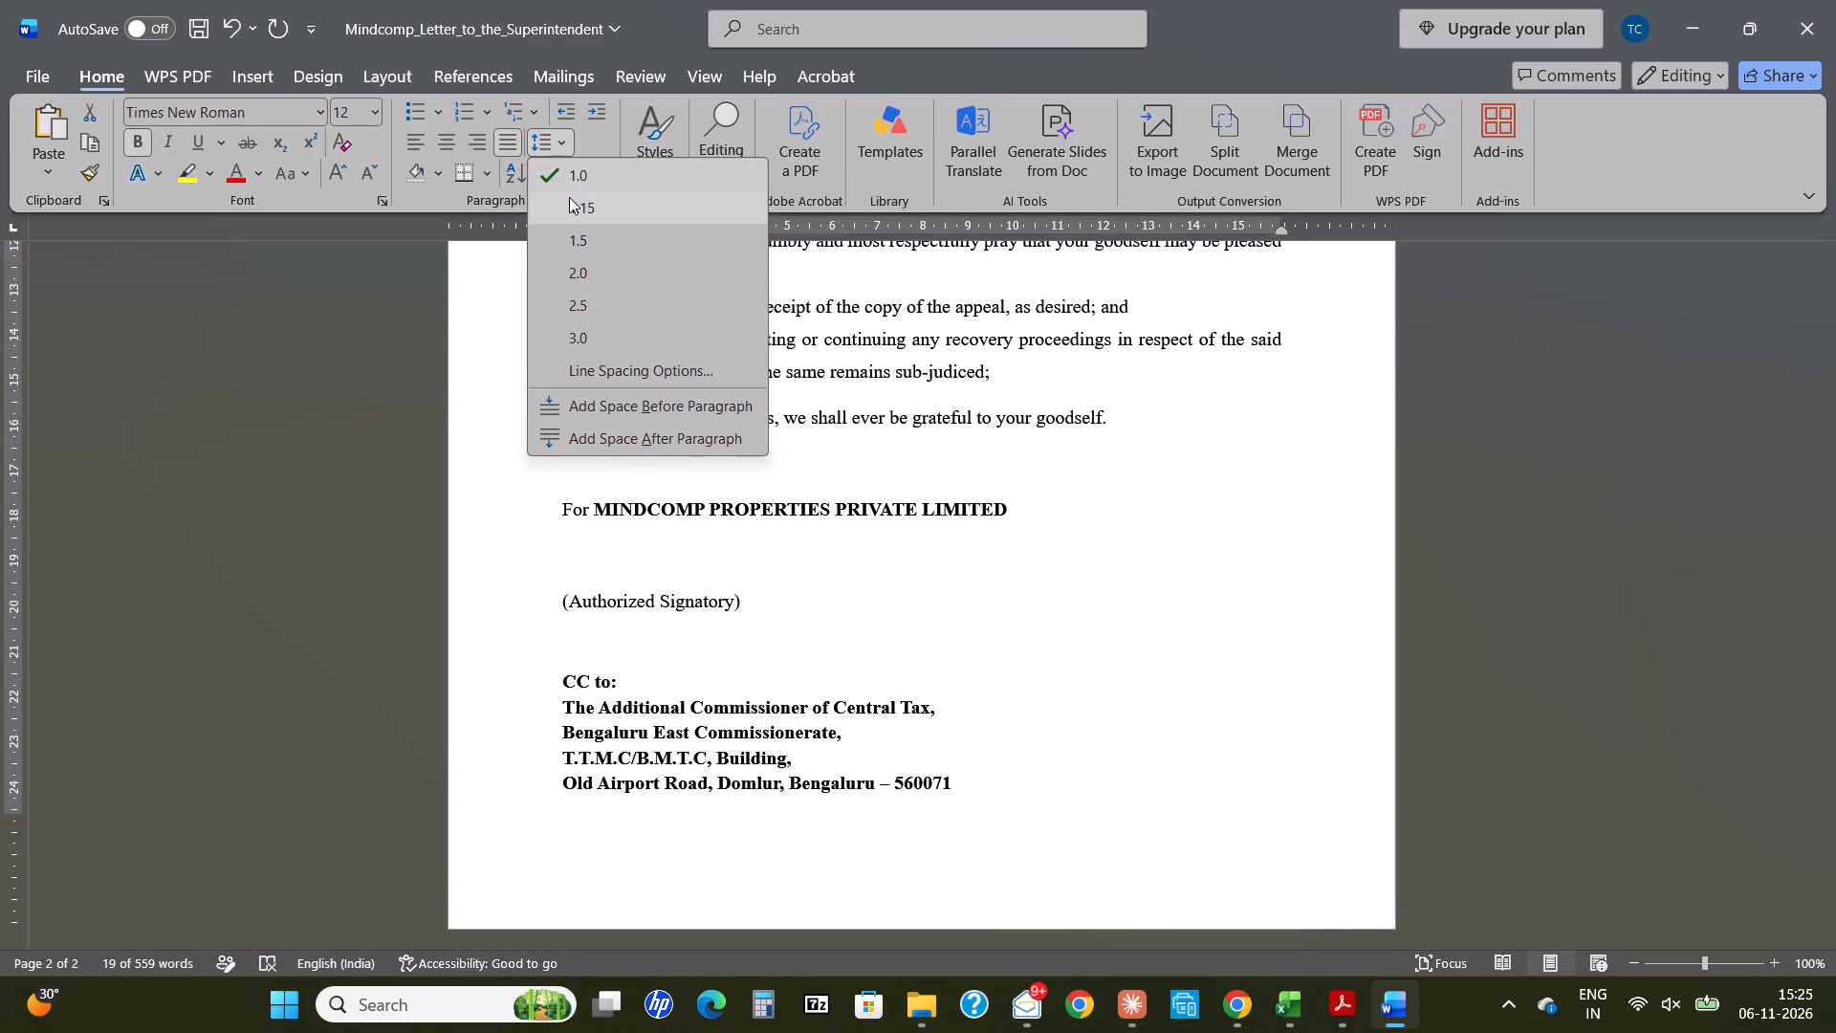
pyautogui.click(777, 756)
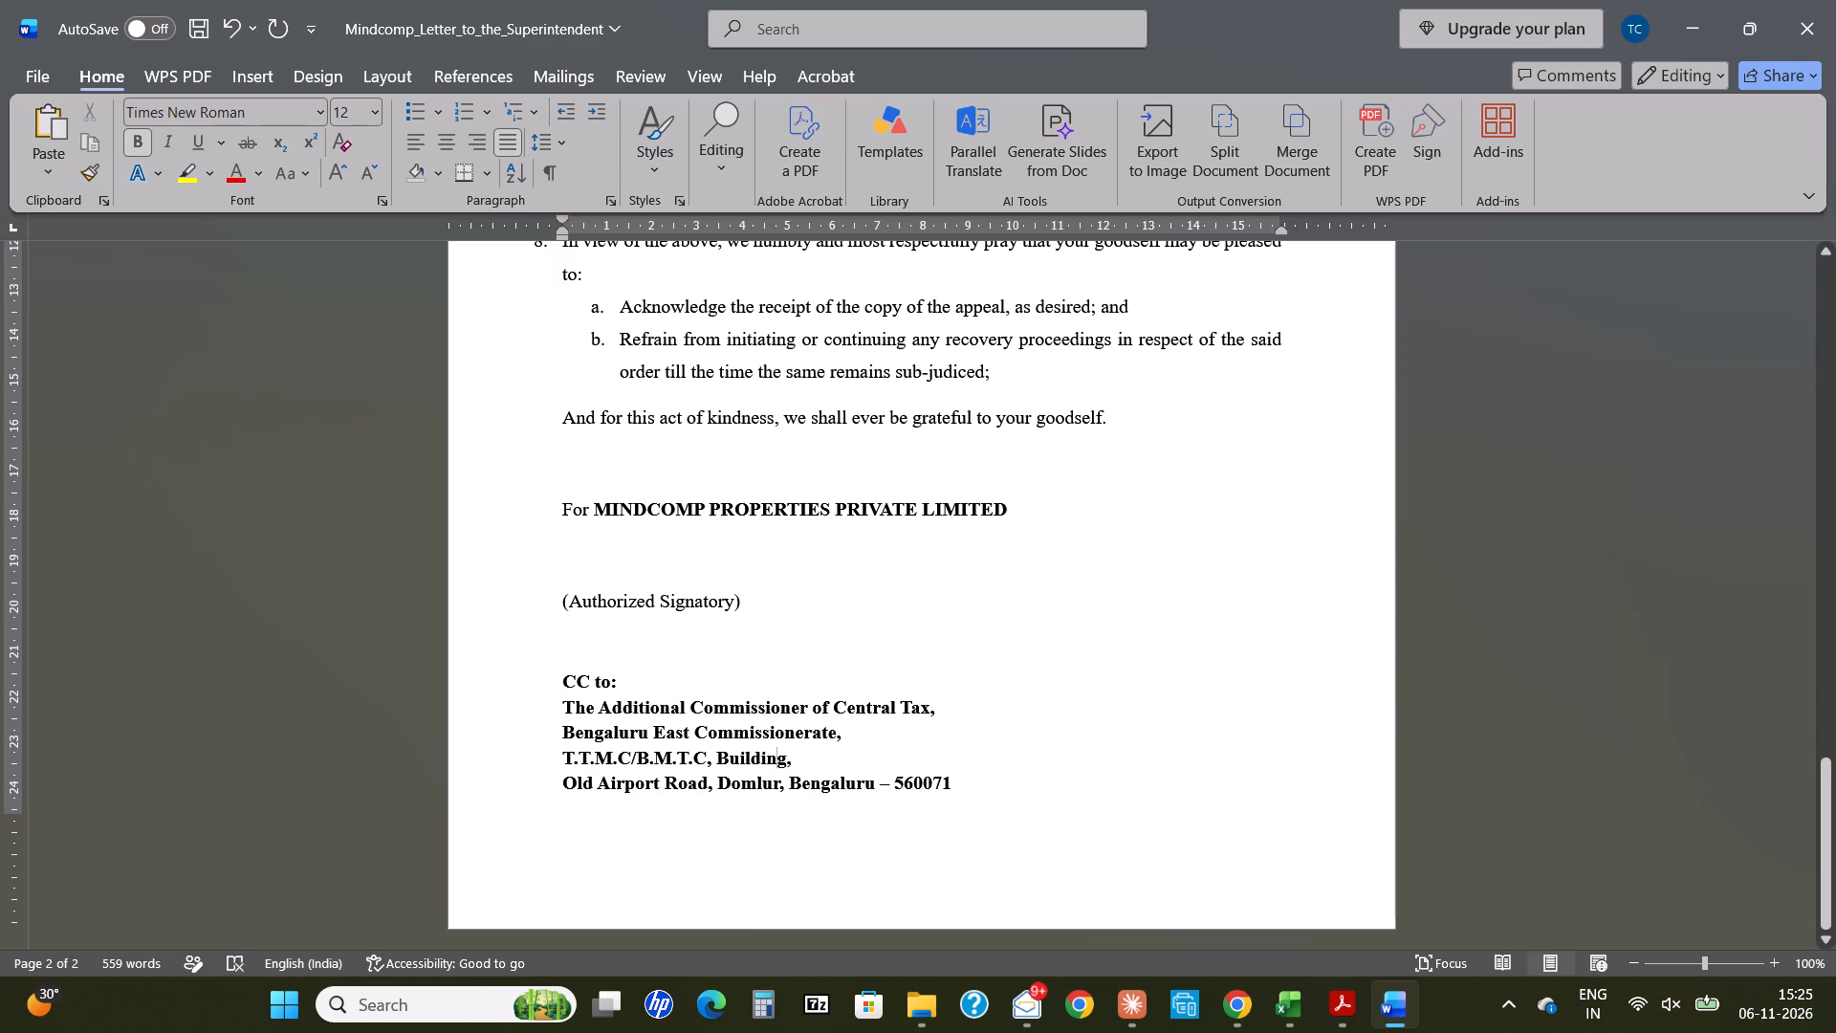
# Return to the beginning of the letter and save the document.
pyautogui.scroll(1, 840, 683)
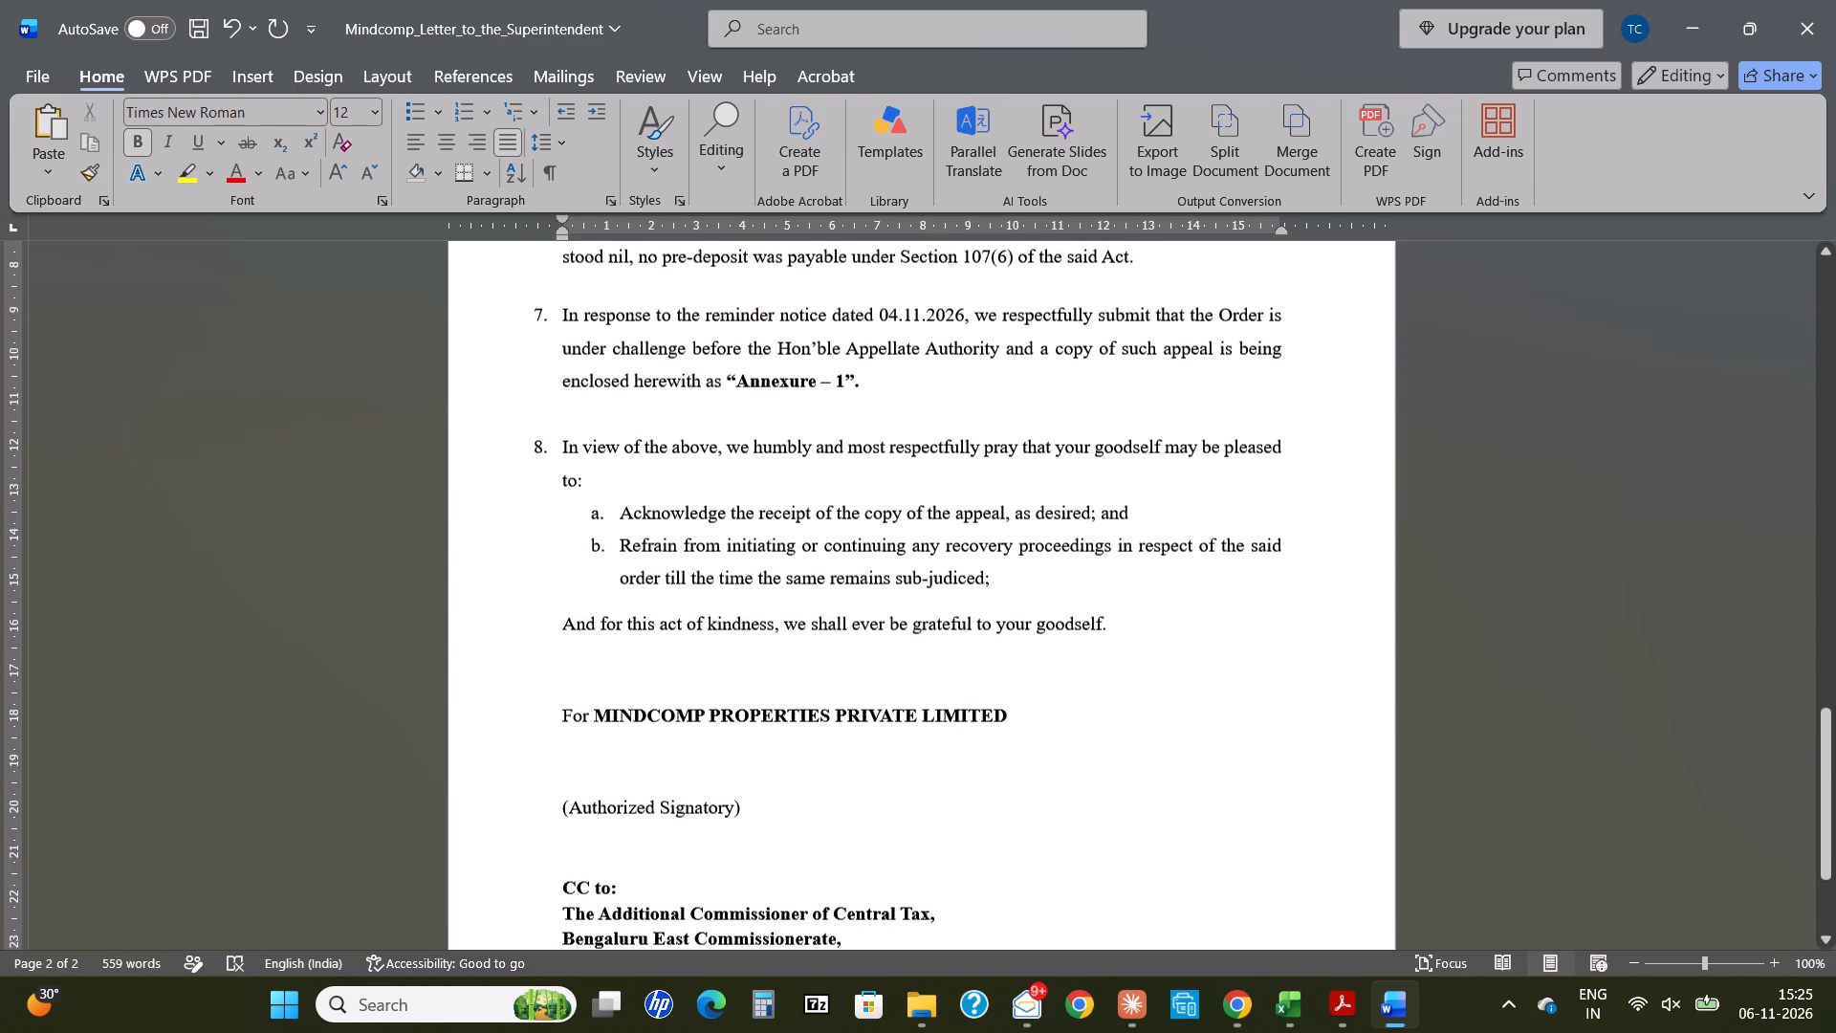
pyautogui.scroll(15, 781, 542)
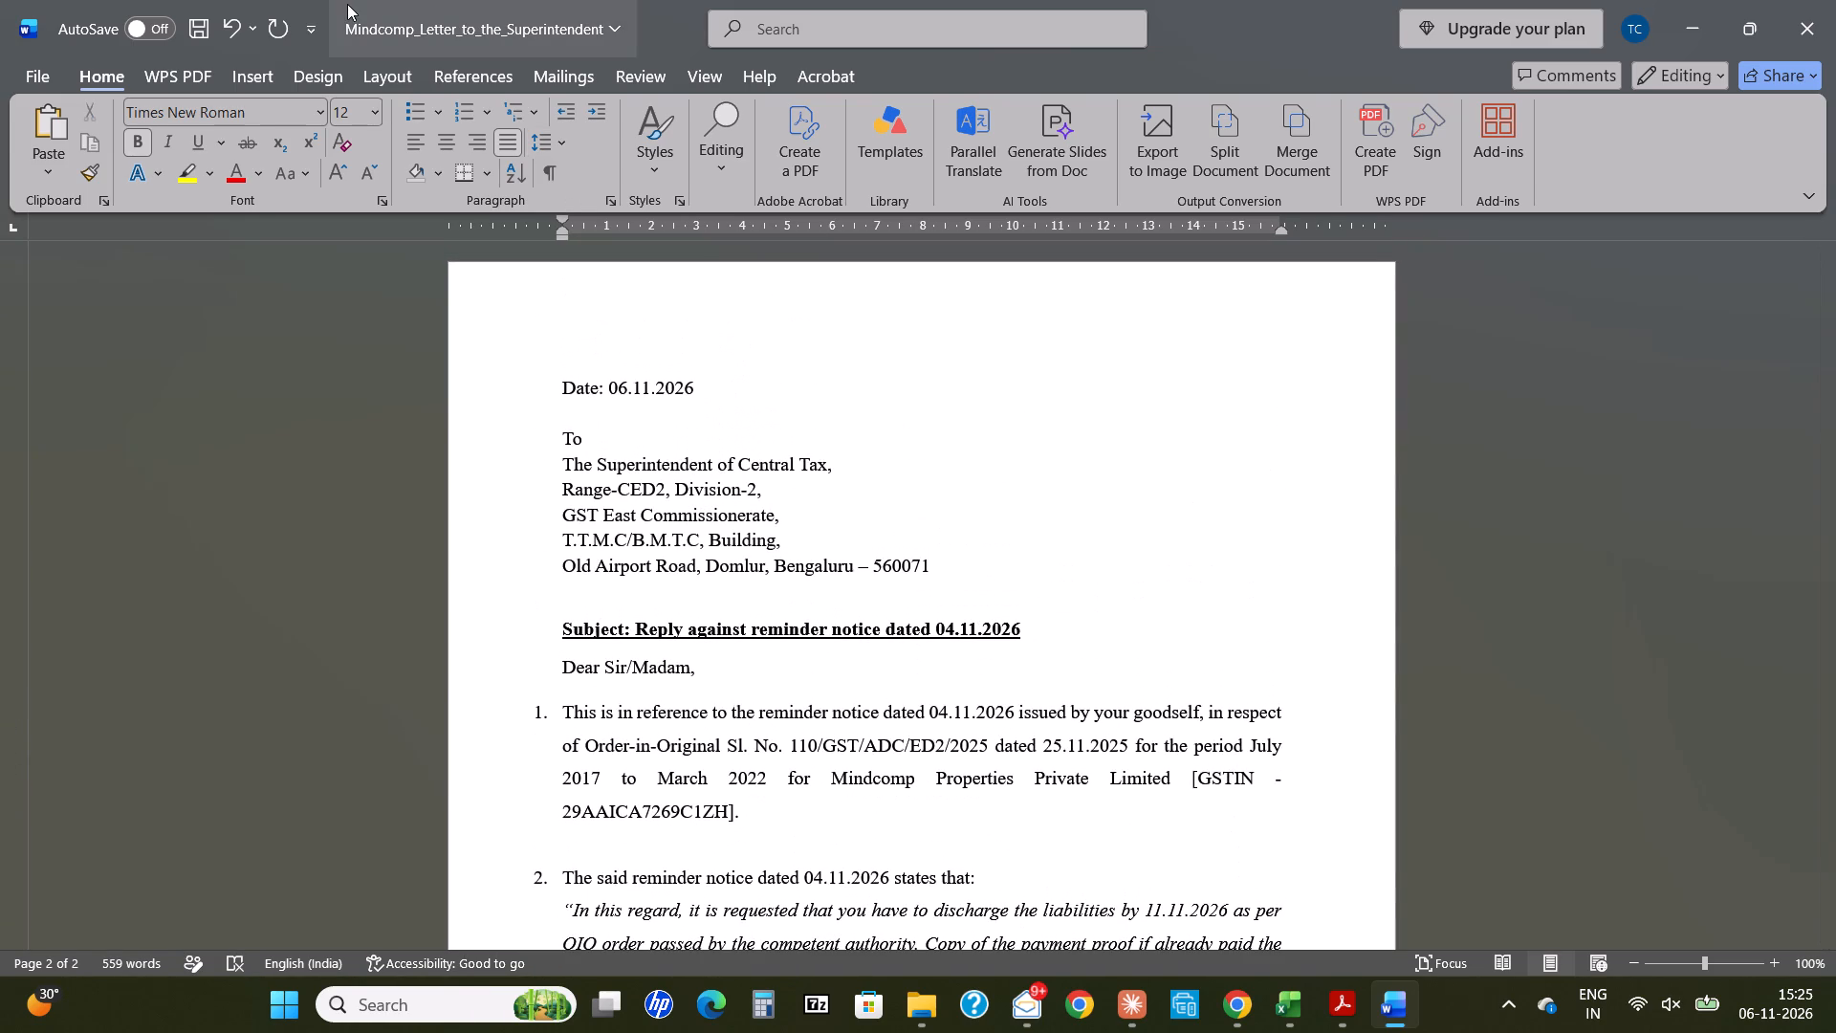
pyautogui.click(207, 29)
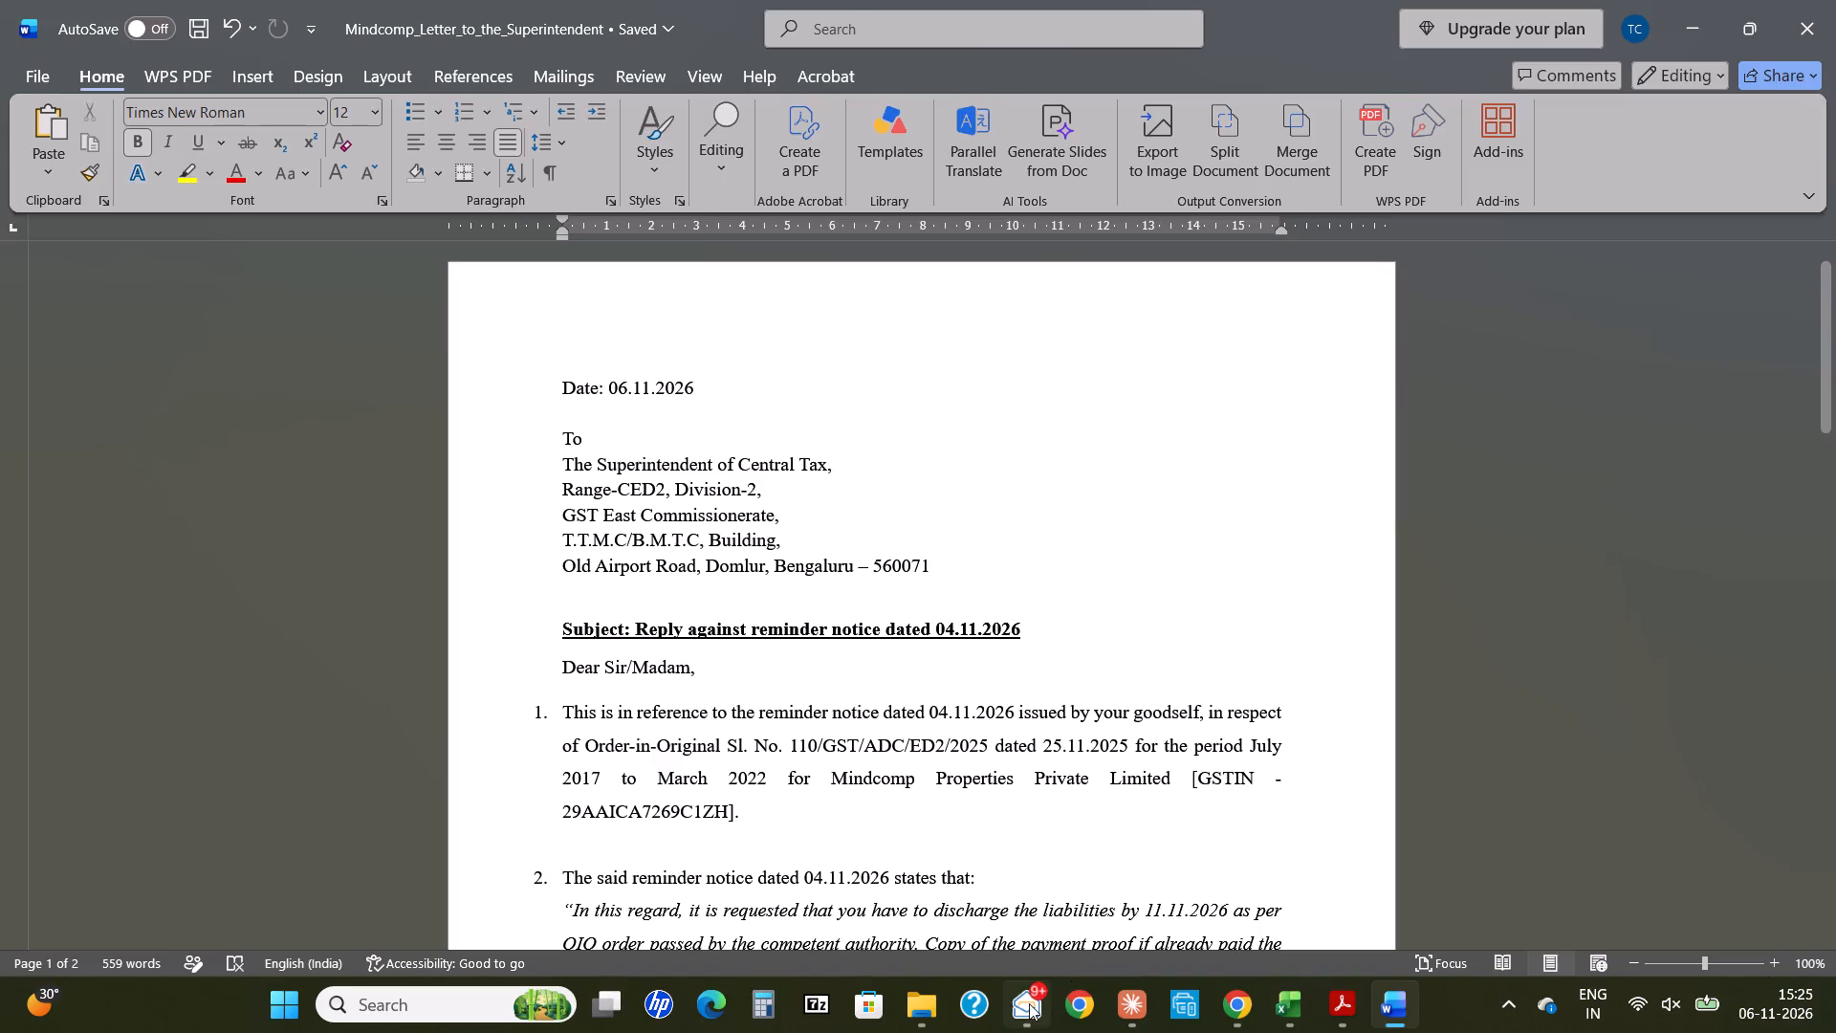
# Switch to the reply draft in Zoho Mail and remove the attached Mindcomp letter file.
pyautogui.click(1049, 895)
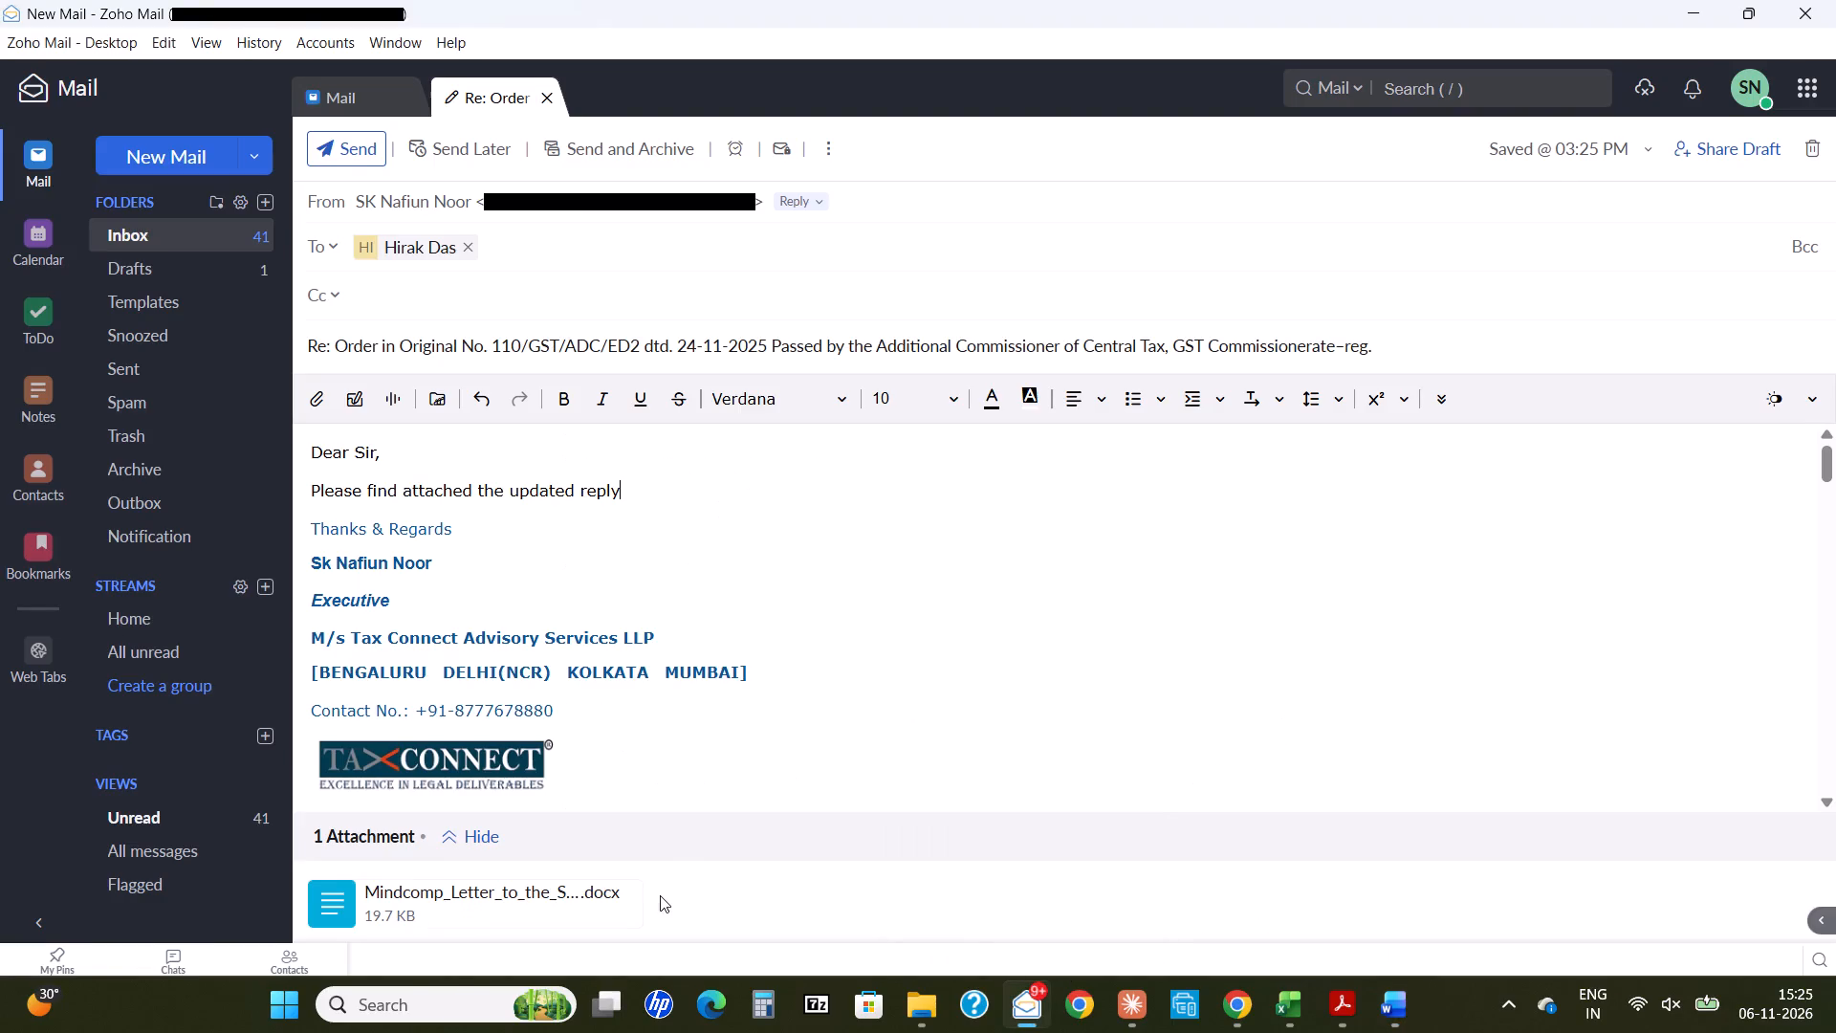
pyautogui.click(629, 904)
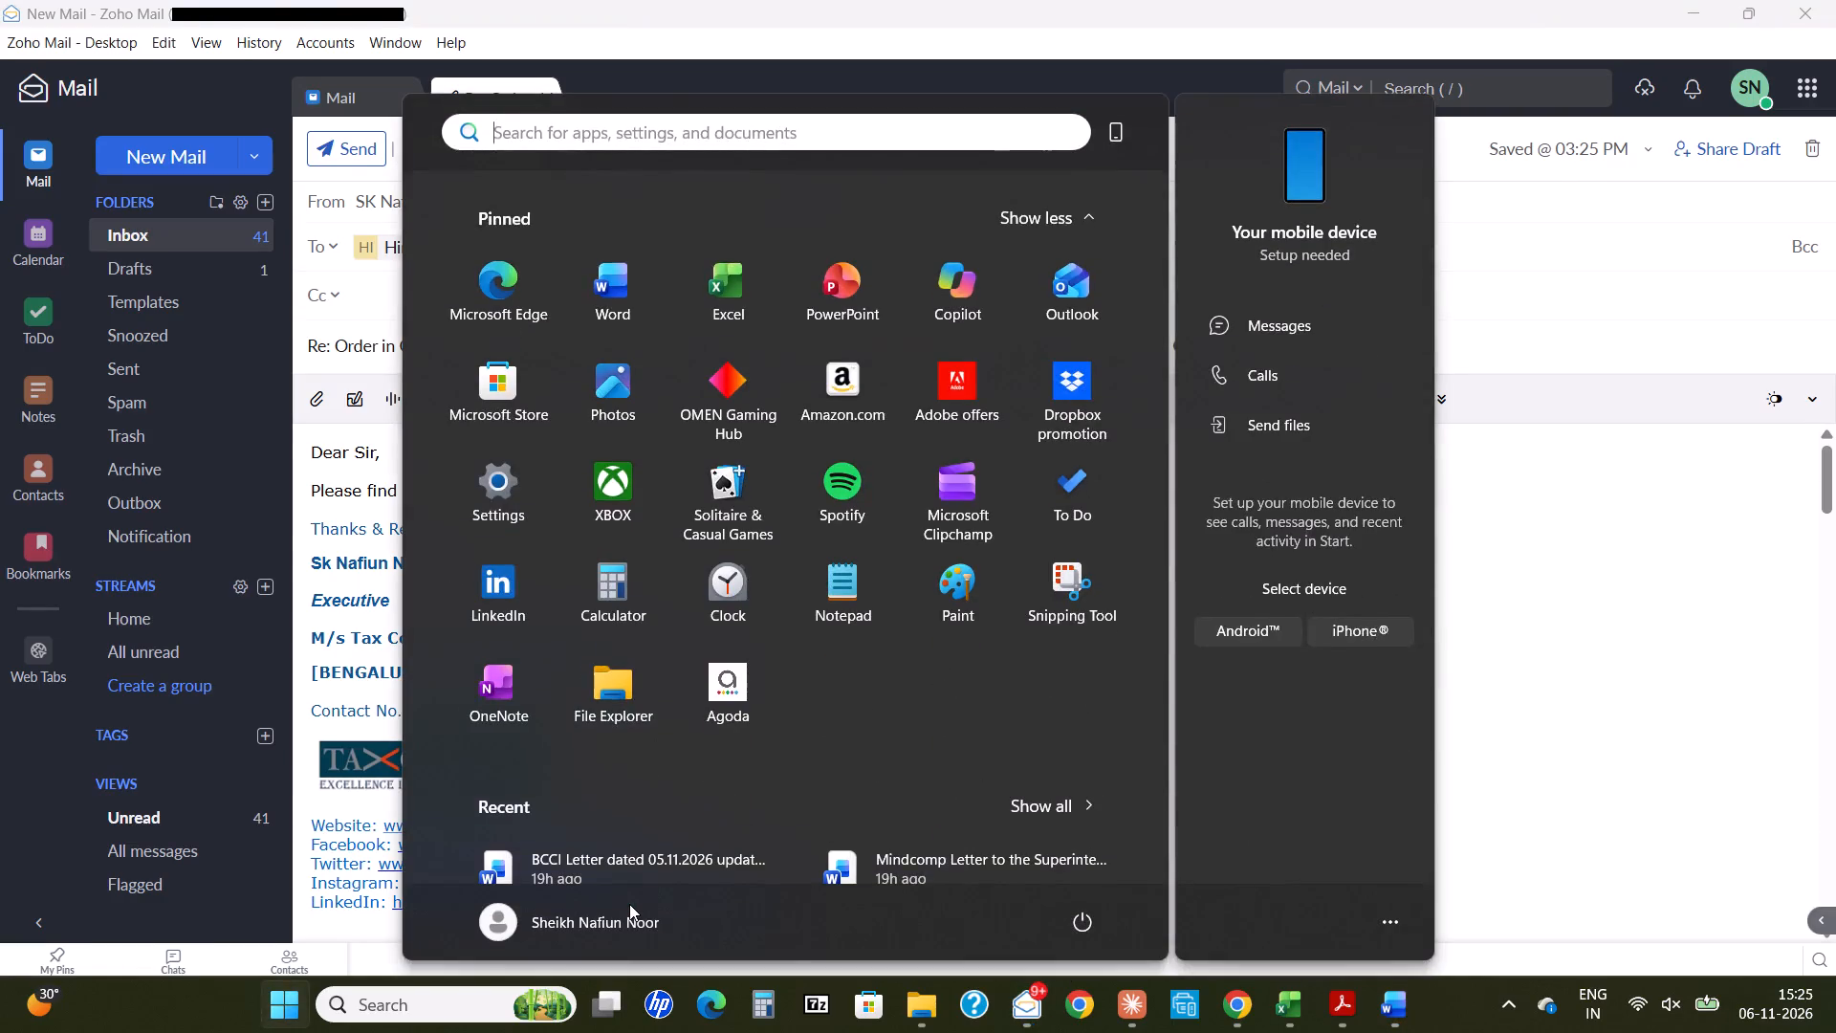
# Switch back to the letter in Word and review its numbered paragraphs 1 to 4.
pyautogui.hotkey('alt', 'Tab')
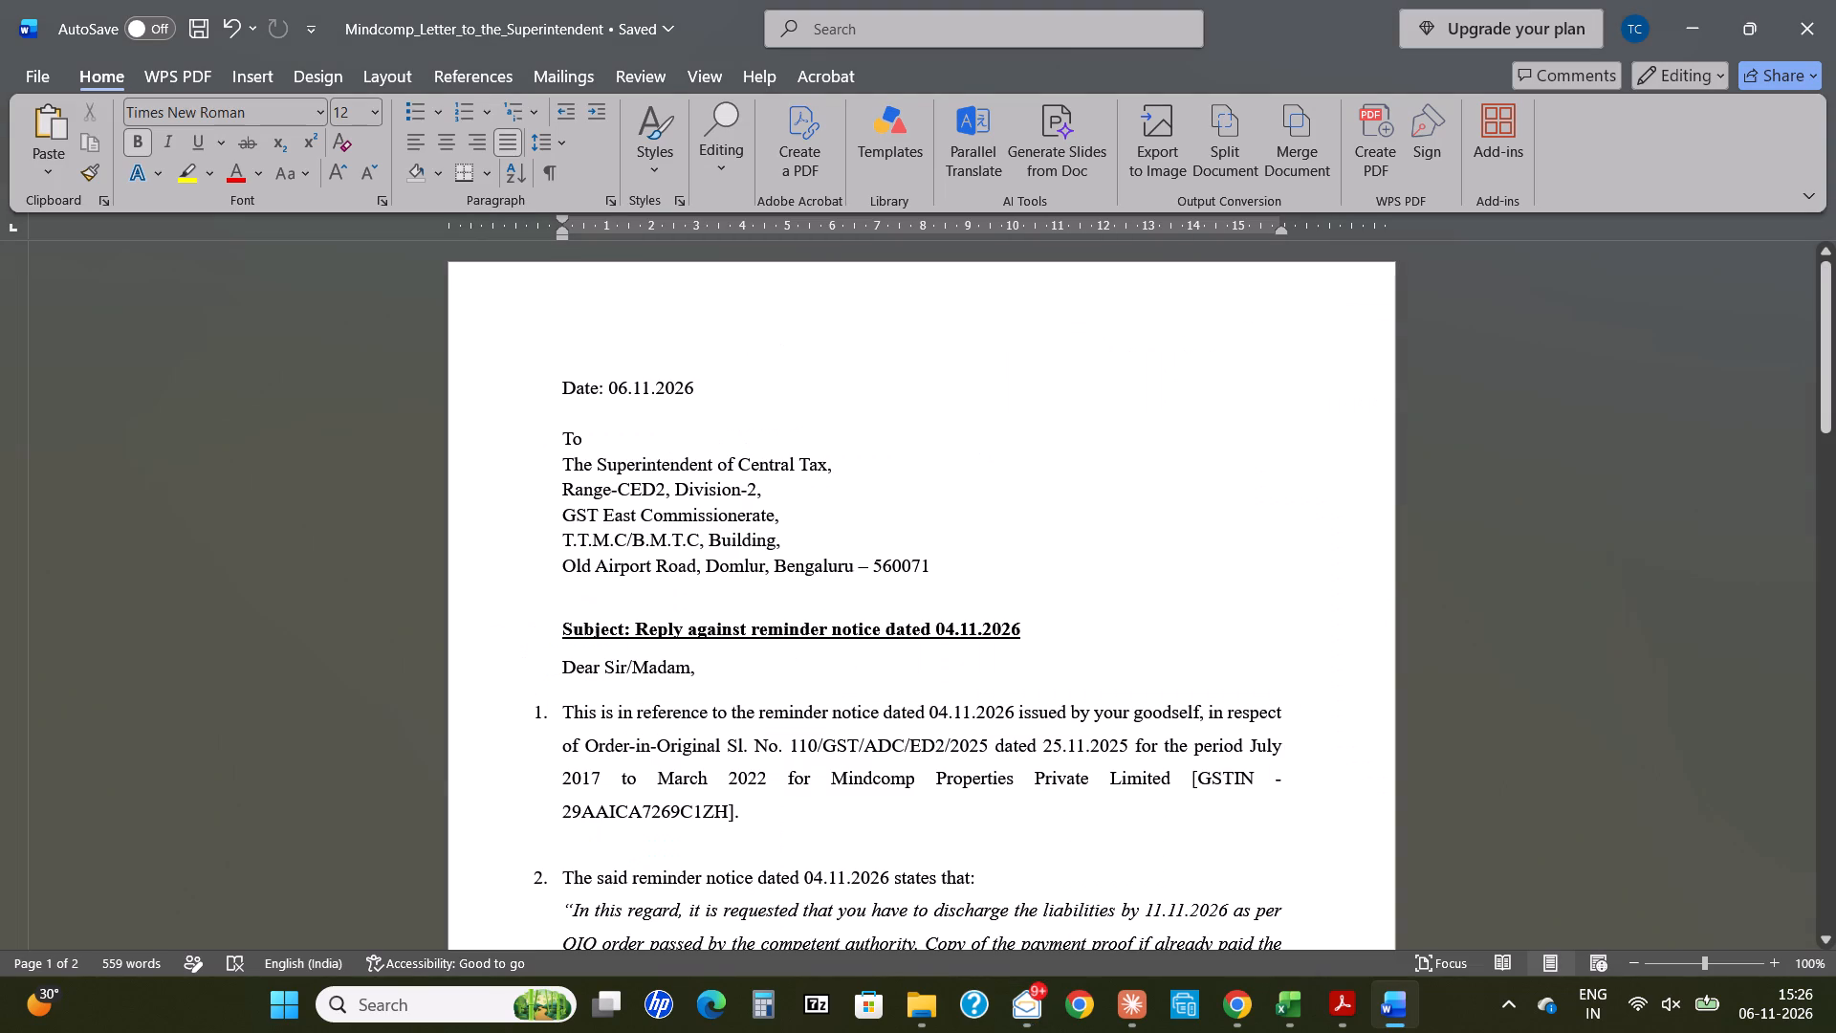
pyautogui.scroll(-1, 651, 1020)
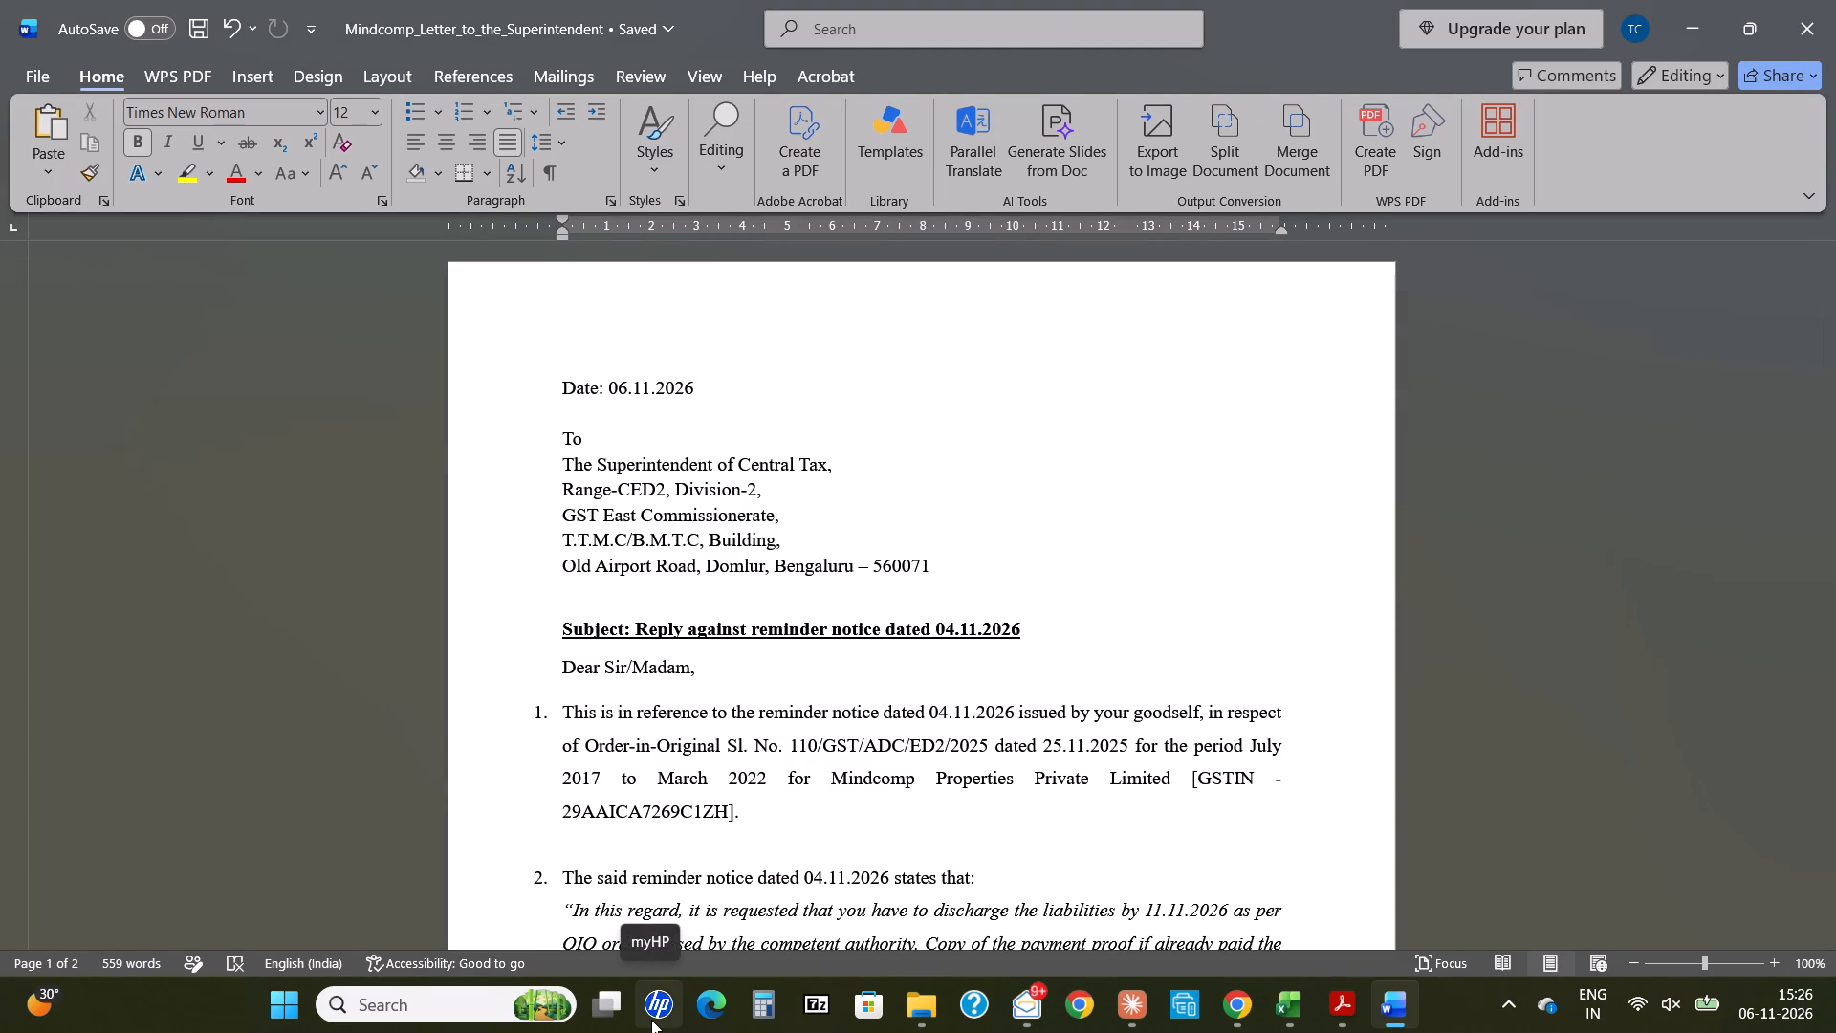
pyautogui.scroll(-1, 651, 1020)
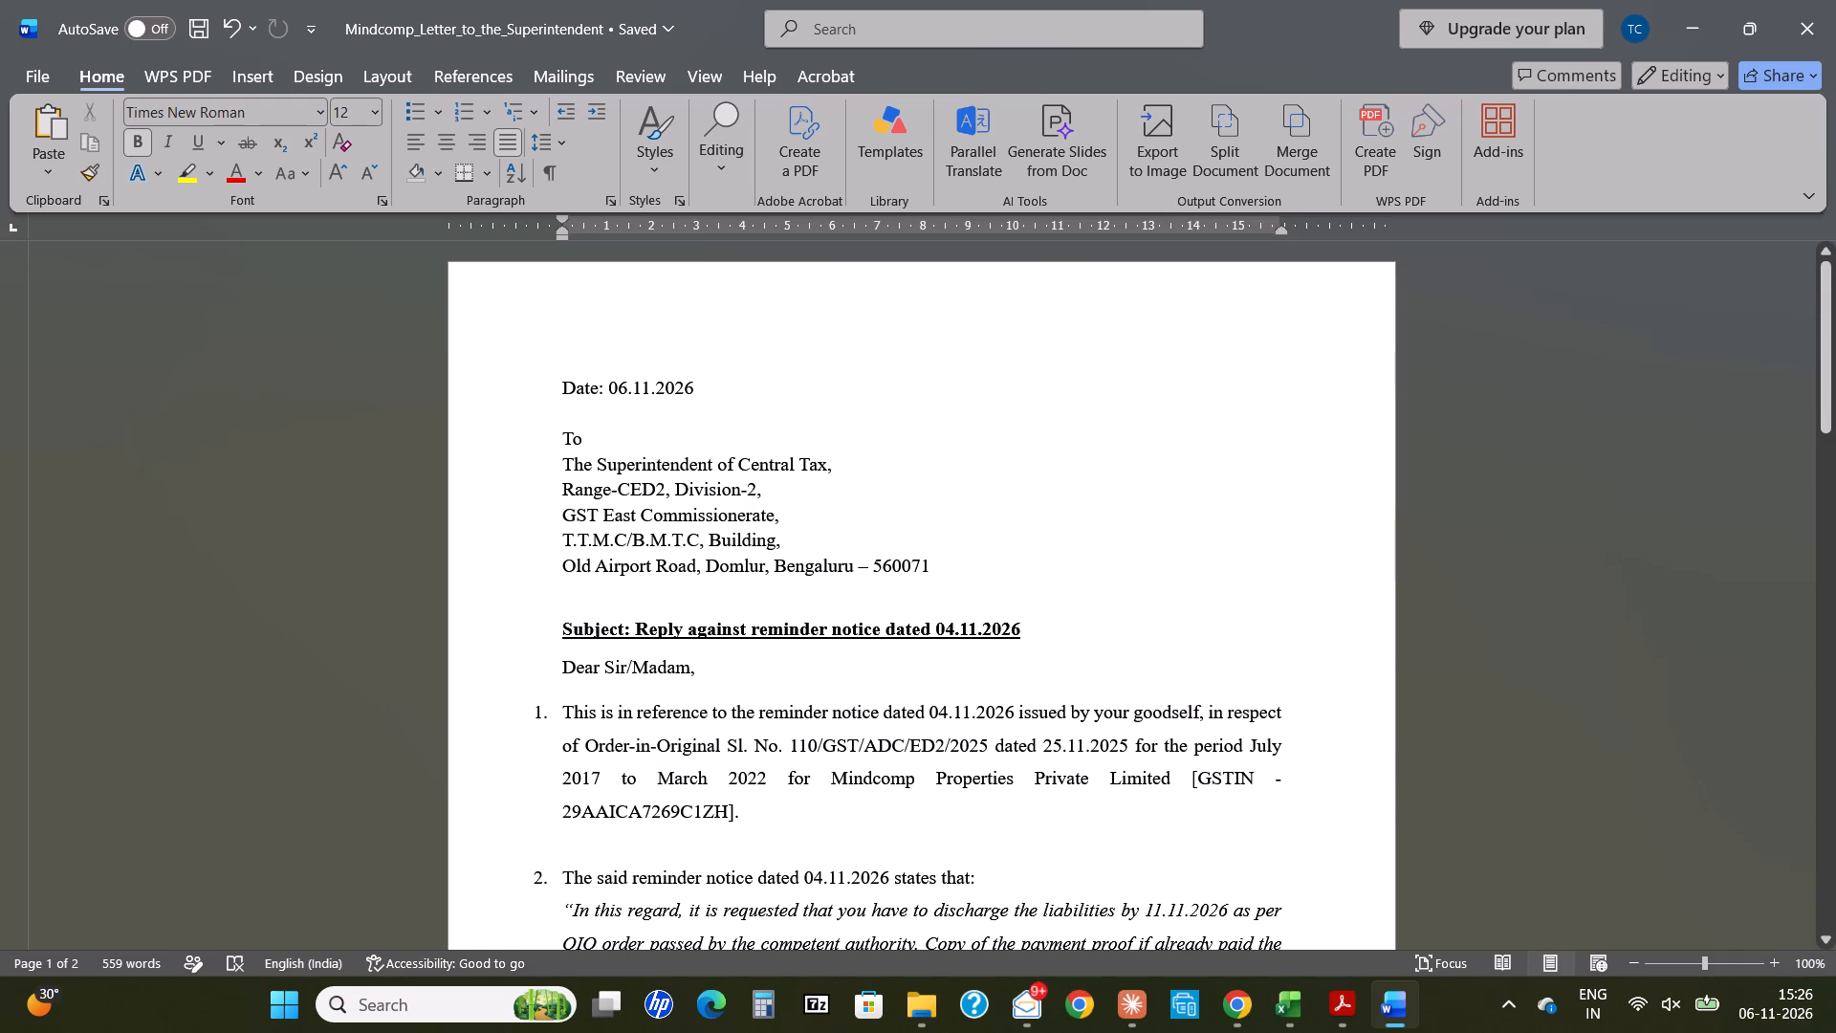
pyautogui.scroll(-3, 1023, 815)
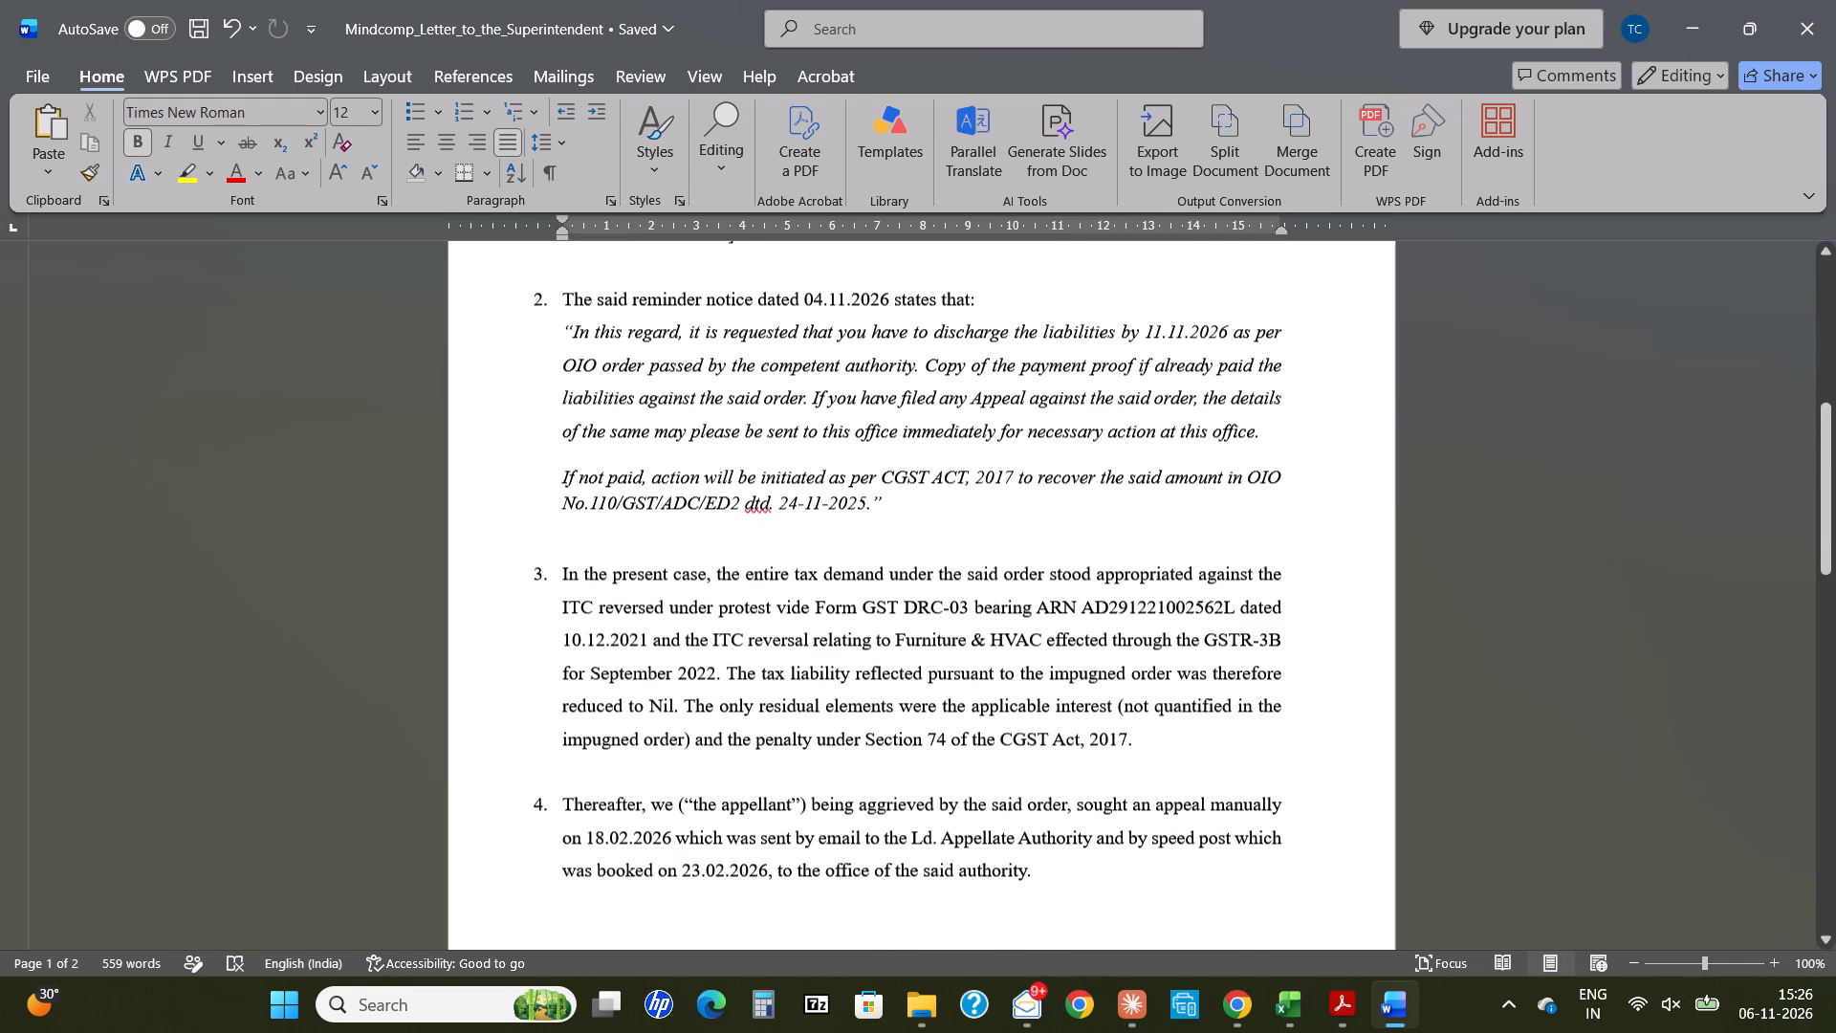
pyautogui.scroll(1, 1226, 600)
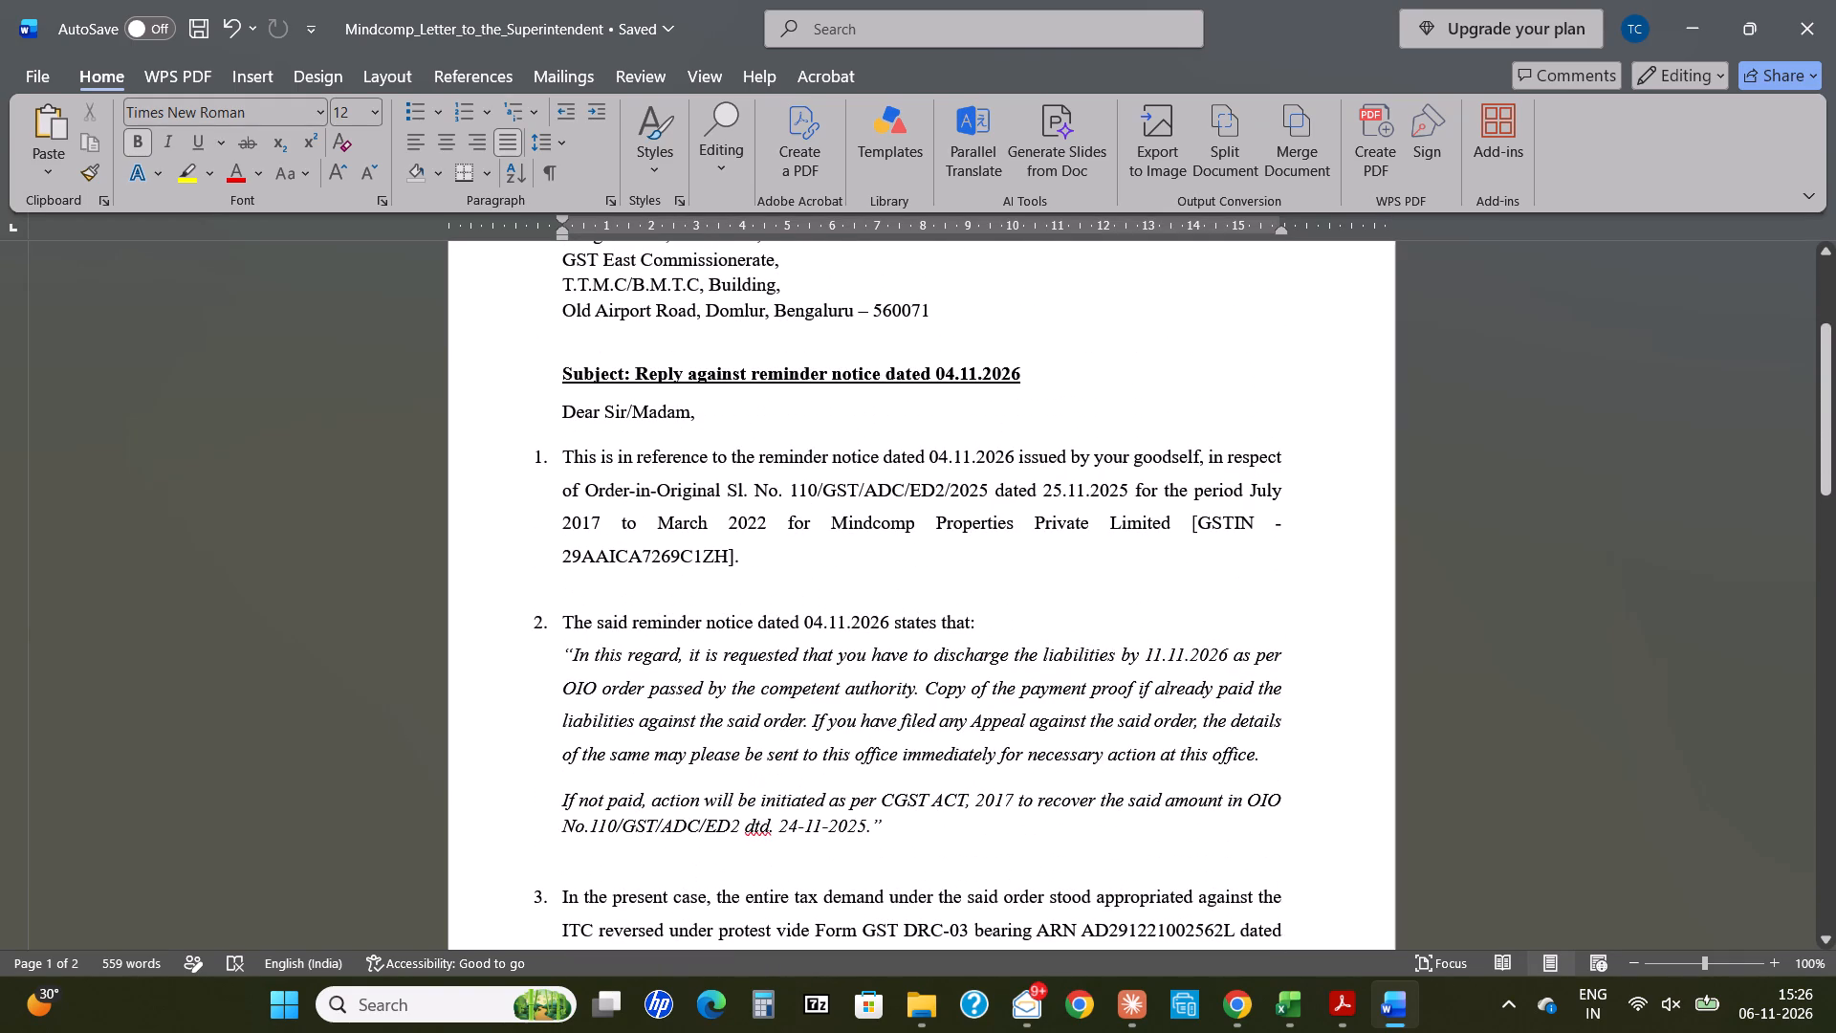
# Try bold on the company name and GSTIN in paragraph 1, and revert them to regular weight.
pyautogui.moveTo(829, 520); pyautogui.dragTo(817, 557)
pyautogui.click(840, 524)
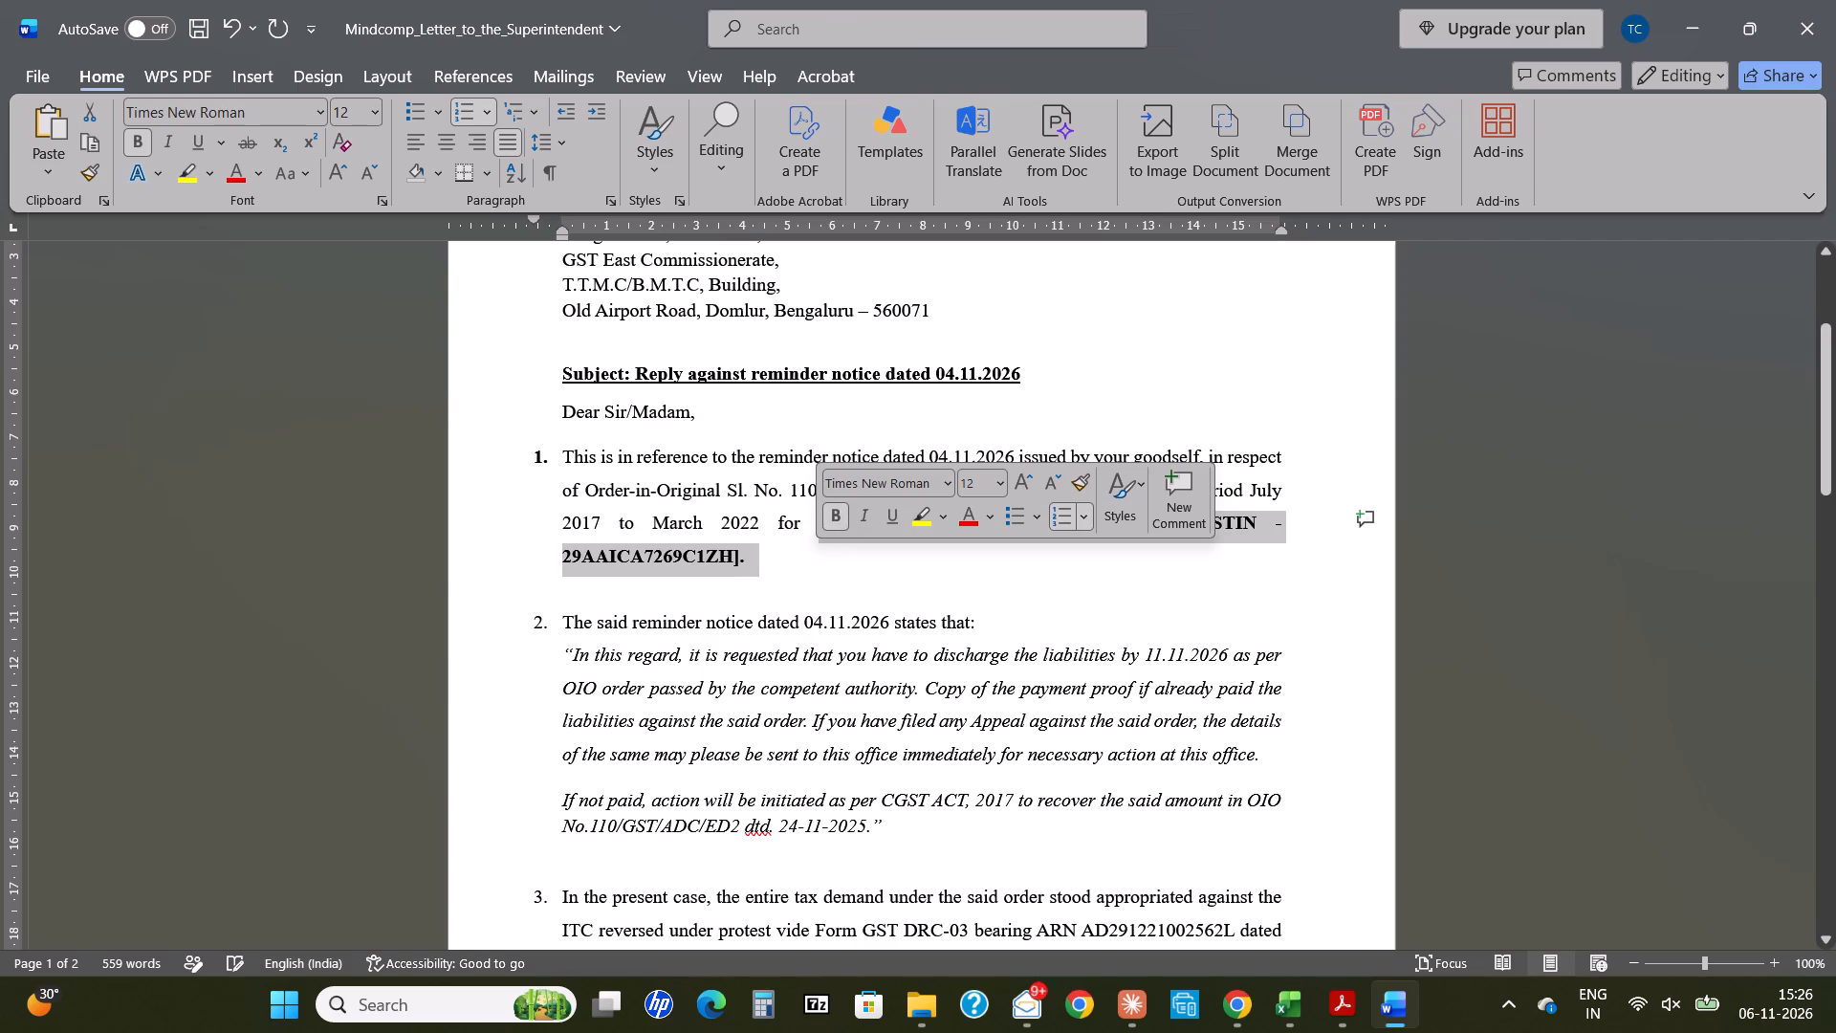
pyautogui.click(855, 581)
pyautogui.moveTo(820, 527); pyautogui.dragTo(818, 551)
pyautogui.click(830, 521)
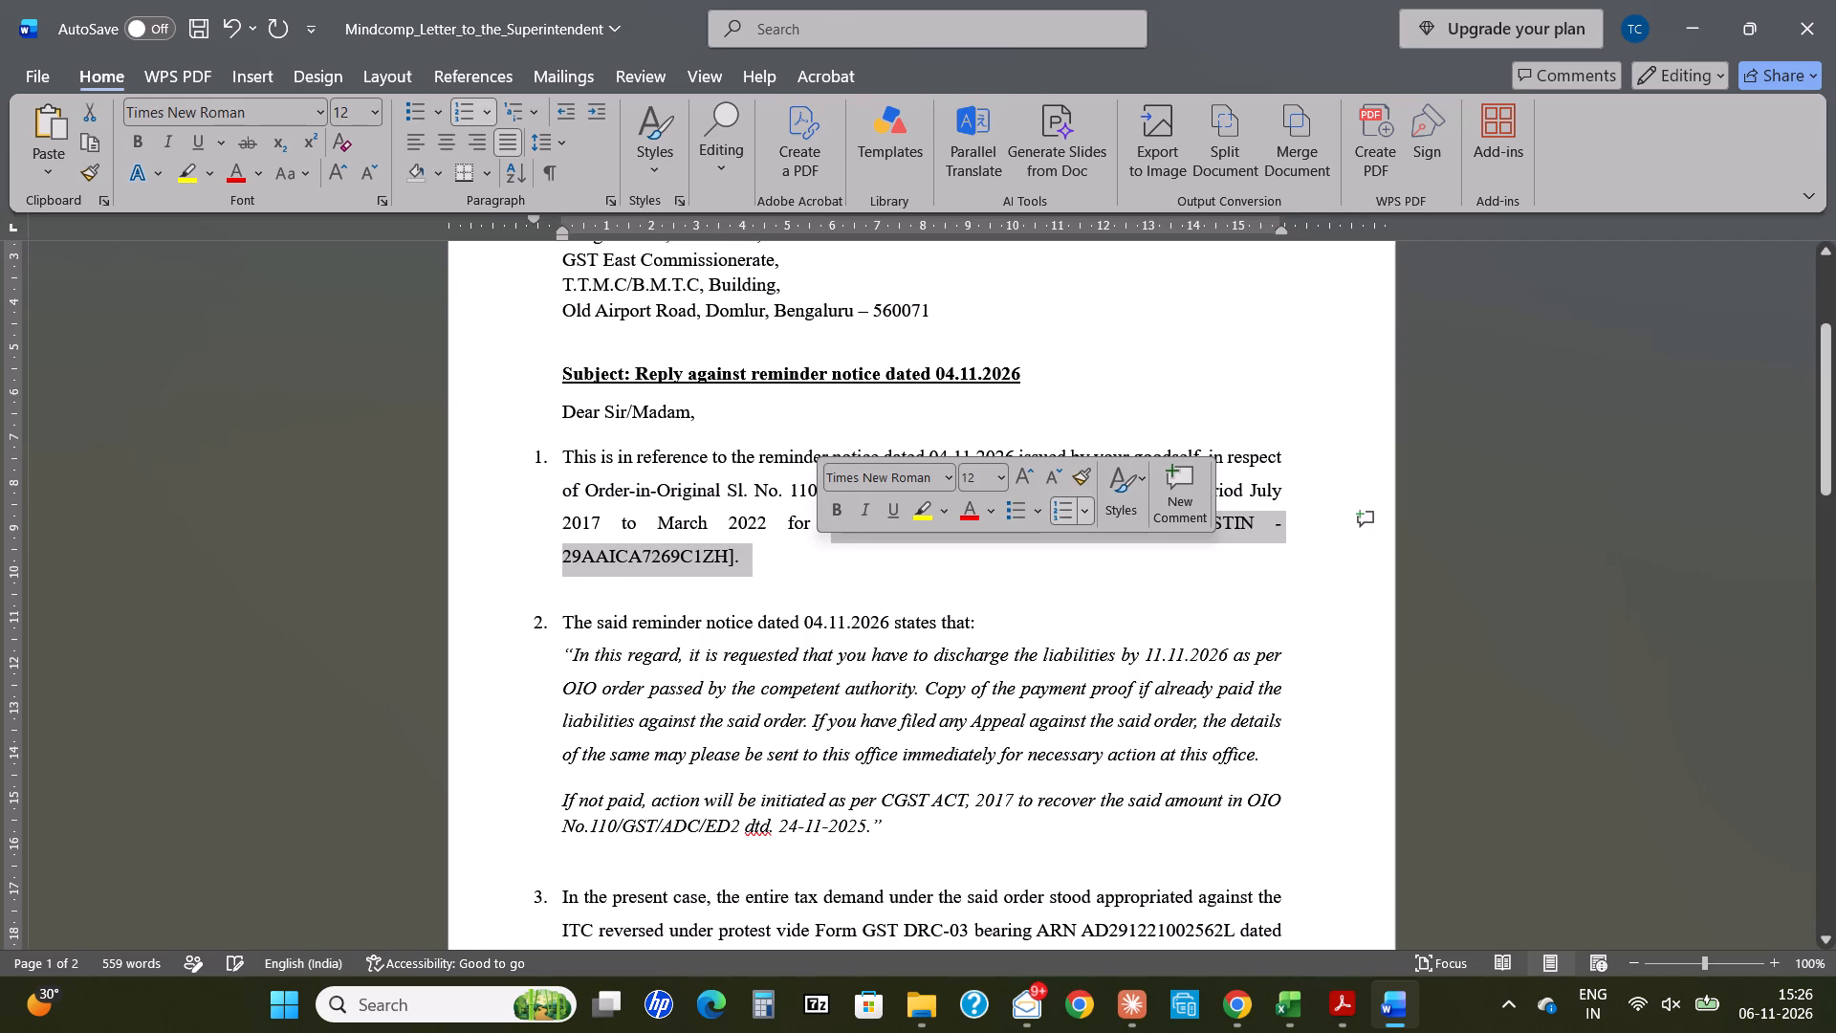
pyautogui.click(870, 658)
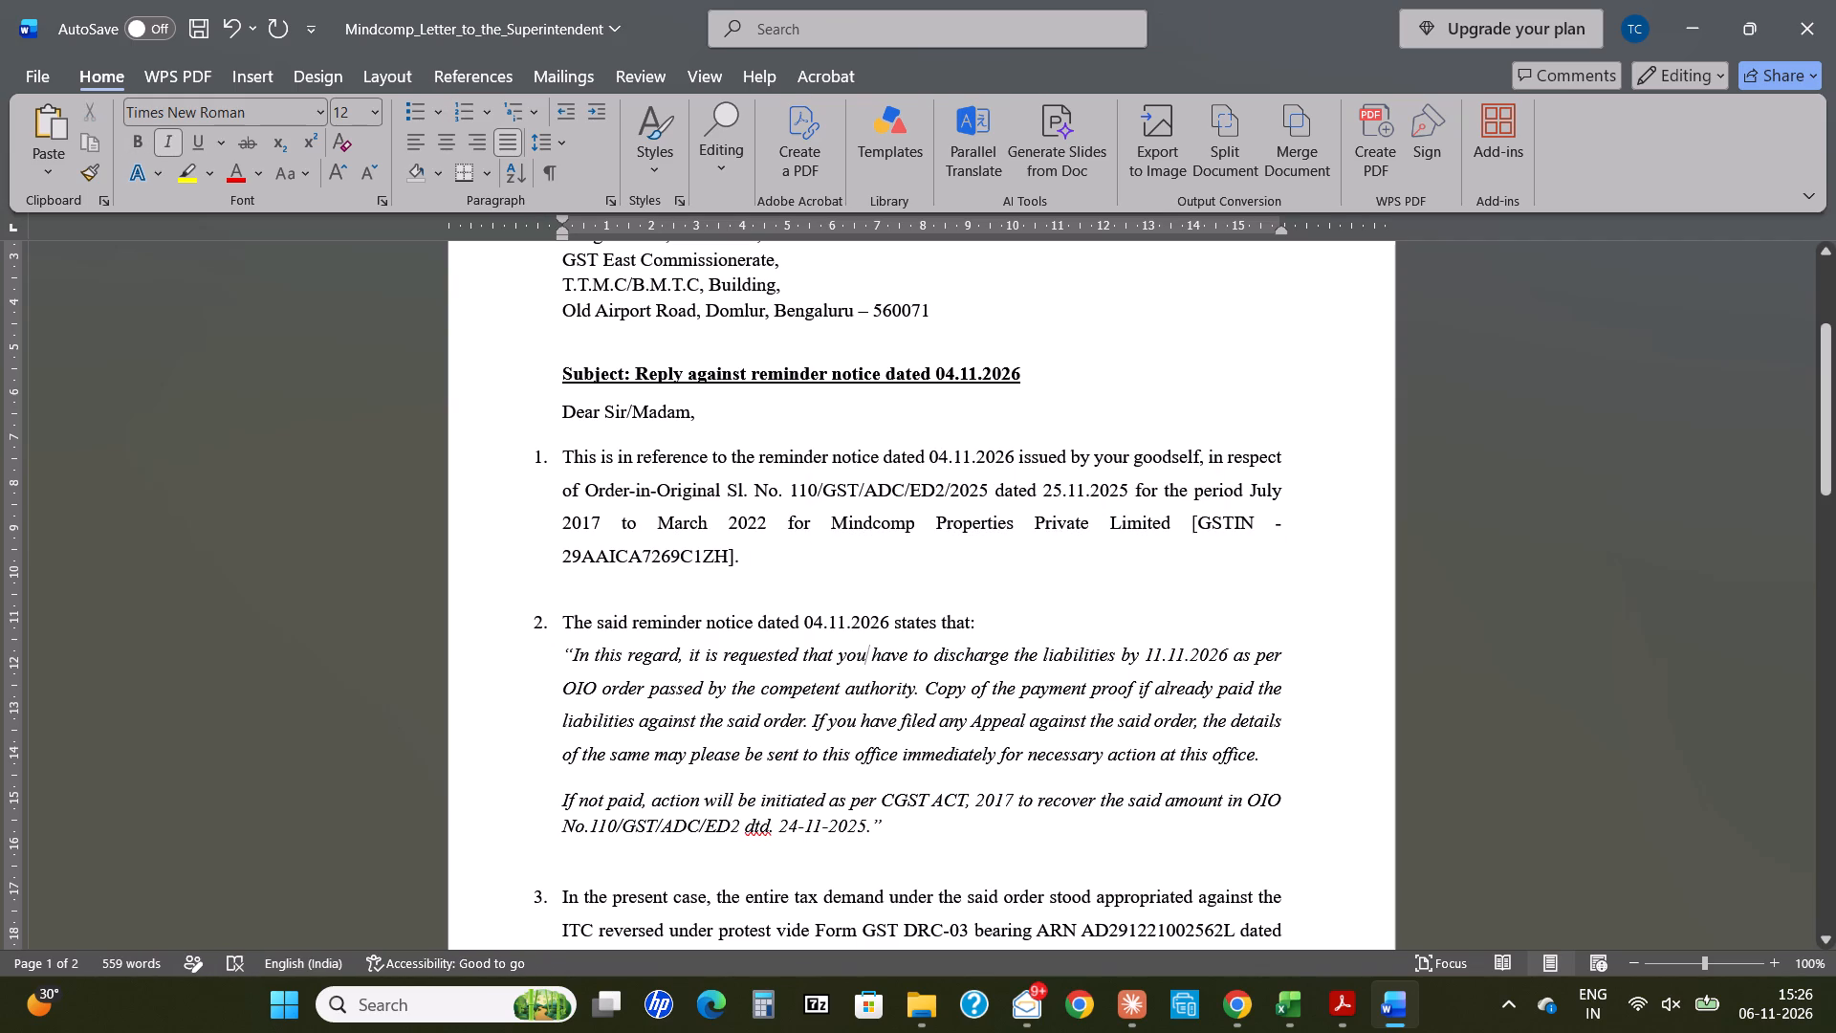
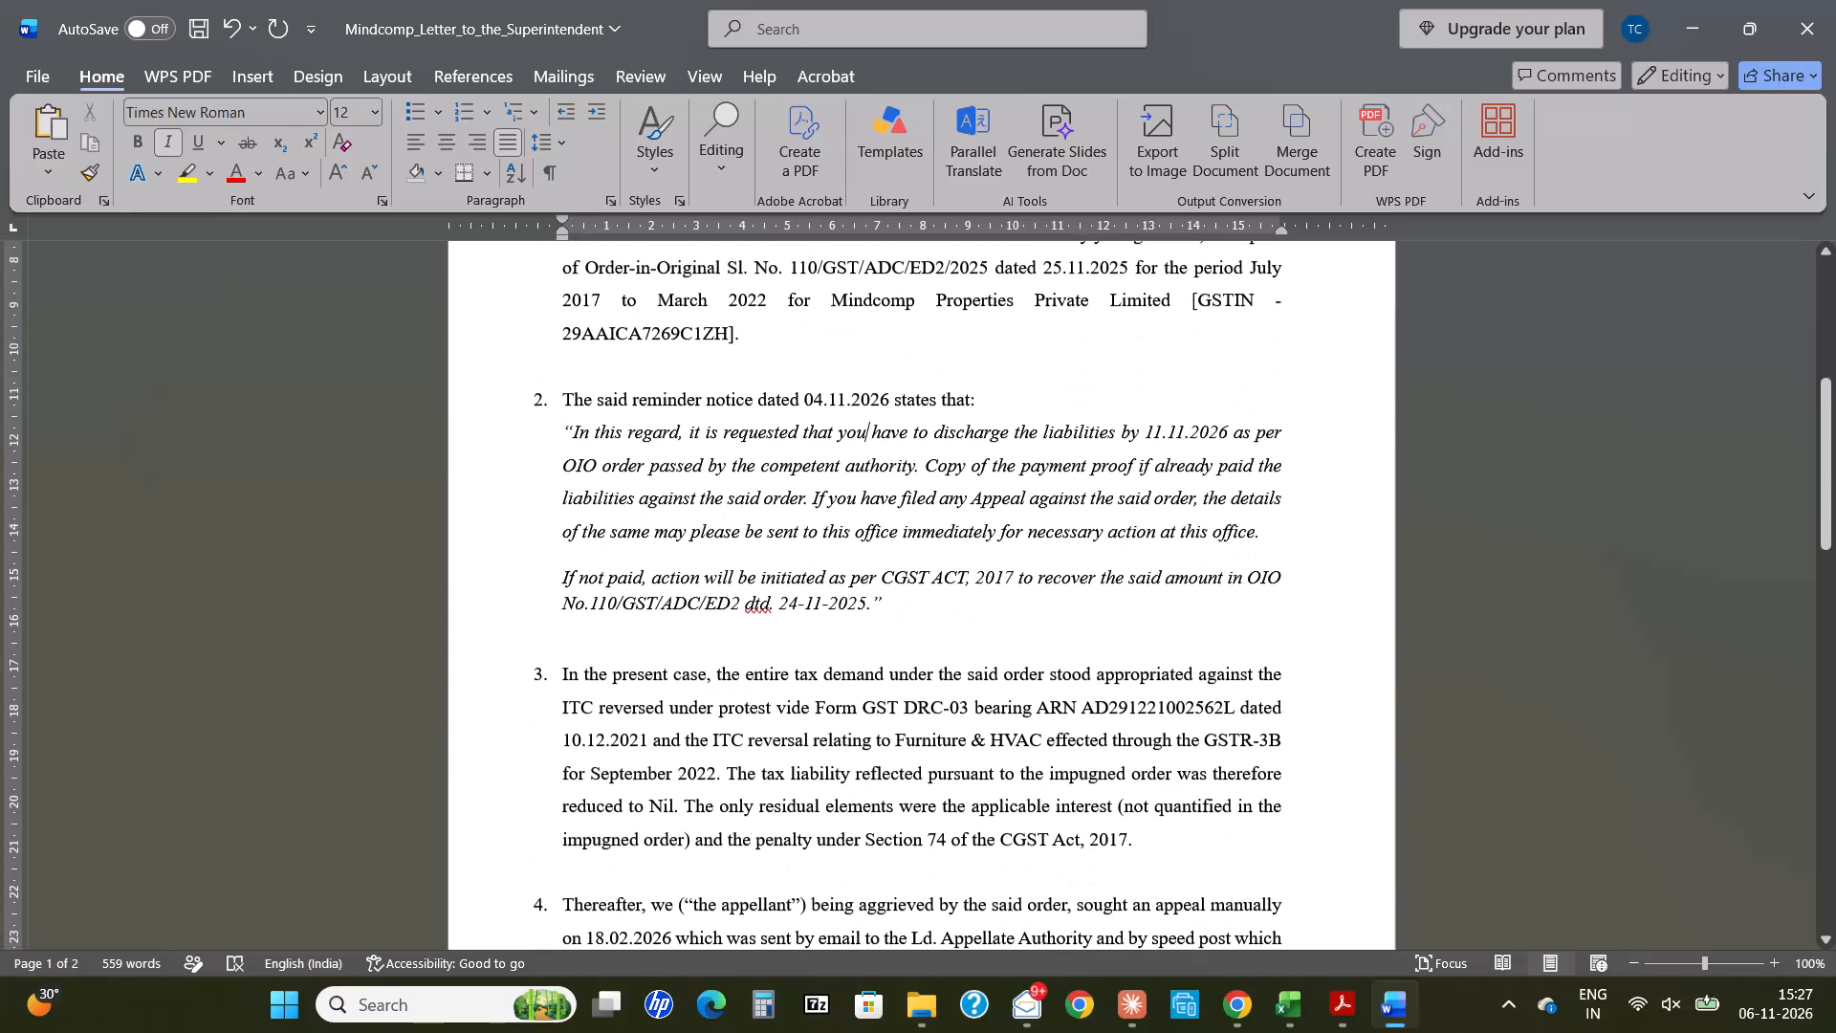
# Place the cursor on the blank line between the quoted notice in paragraph 2 and paragraph 3.
pyautogui.click(895, 634)
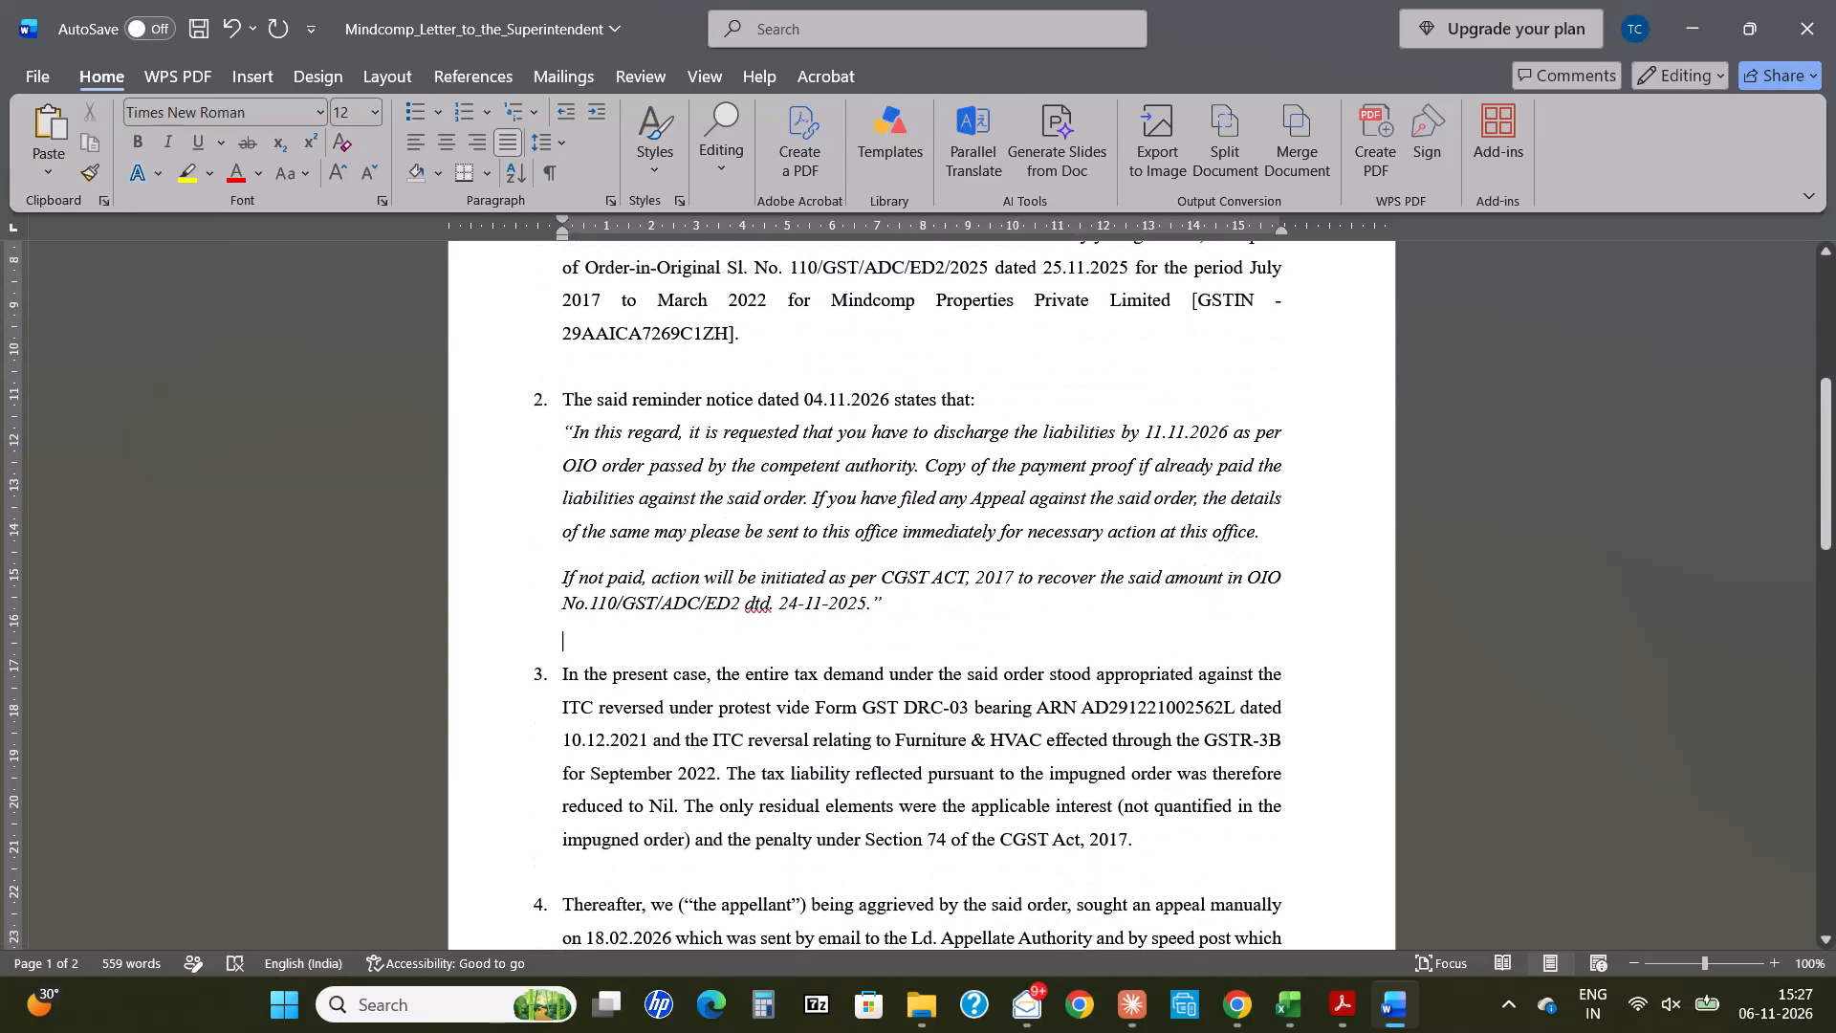
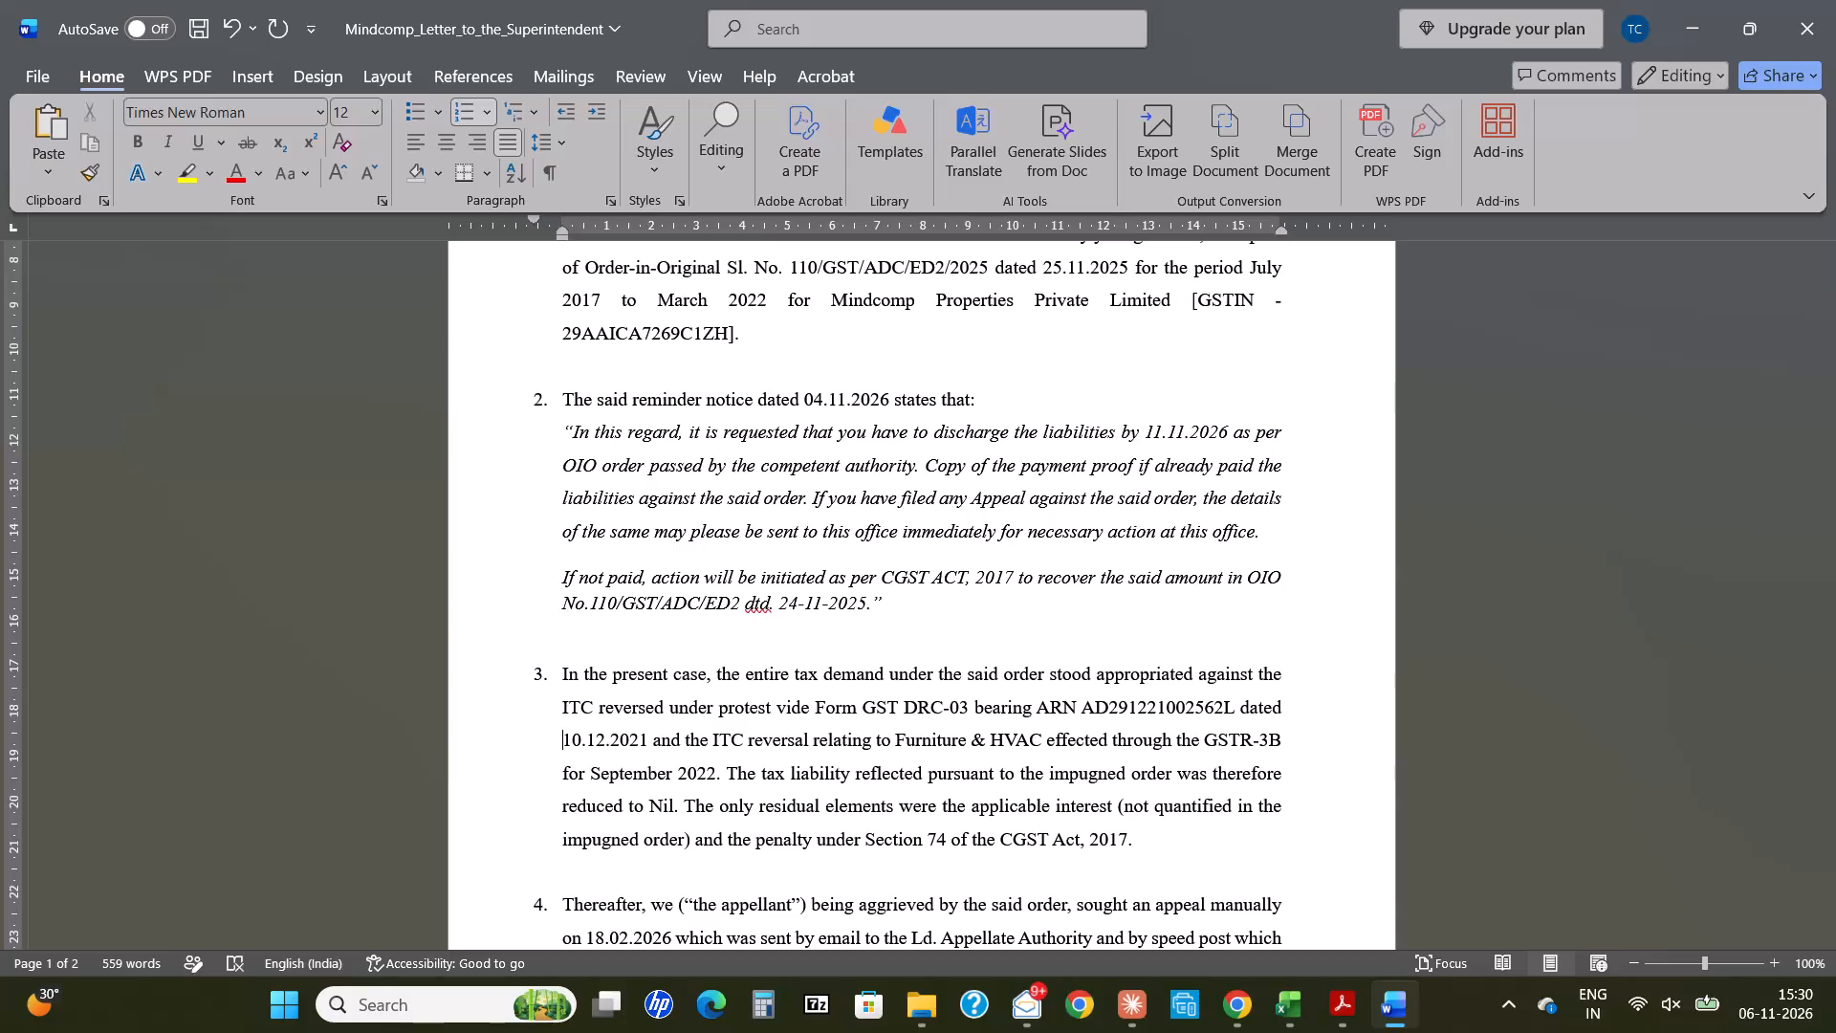
# Delete the phrase from "vide Form GST DRC-03" through the date "10.12.2021" after "under protest" in paragraph 3.
pyautogui.press('Up')
pyautogui.hotkey('ctrl', 'Right')
pyautogui.hotkey('ctrl', 'Right')
pyautogui.hotkey('ctrl', 'Right')
pyautogui.hotkey('ctrl', 'Right')
pyautogui.hotkey('ctrl', 'Right')
pyautogui.hotkey('ctrl', 'Left')
pyautogui.hotkey('ctrl', 'shift', 'Right')
pyautogui.hotkey('ctrl', 'shift', 'Right')
pyautogui.hotkey('ctrl', 'shift', 'Right')
pyautogui.hotkey('ctrl', 'shift', 'Right')
pyautogui.hotkey('ctrl', 'shift', 'Right')
pyautogui.hotkey('shift', 'Down')
pyautogui.hotkey('shift', 'Left')
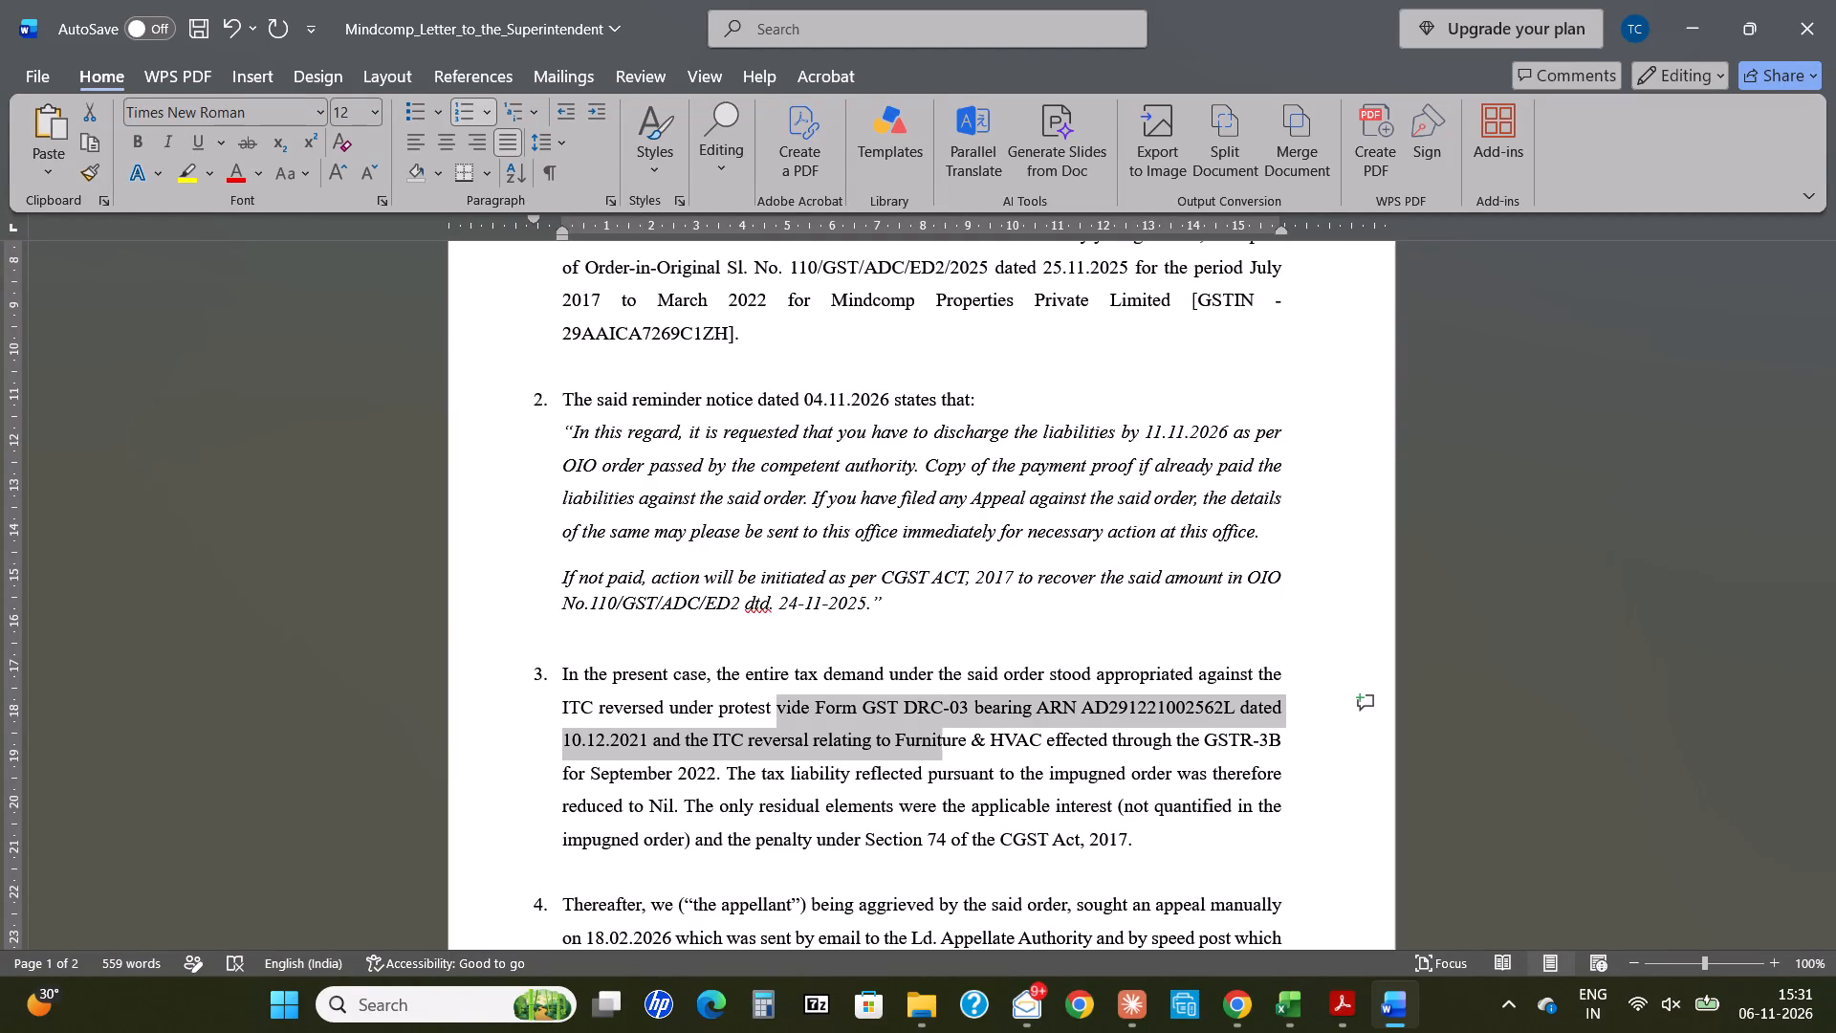
pyautogui.hotkey('shift', 'Left')
pyautogui.hotkey('shift', 'Left')
pyautogui.hotkey('shift', 'Left')
pyautogui.hotkey('shift', 'Left')
pyautogui.hotkey('shift', 'Left')
pyautogui.hotkey('shift', 'Left')
pyautogui.hotkey('shift', 'Left')
pyautogui.hotkey('shift', 'Left')
pyautogui.hotkey('shift', 'Left')
pyautogui.hotkey('shift', 'Left')
pyautogui.hotkey('shift', 'Left')
pyautogui.hotkey('shift', 'Left')
pyautogui.hotkey('shift', 'Left')
pyautogui.hotkey('shift', 'Left')
pyautogui.hotkey('shift', 'Left')
pyautogui.hotkey('shift', 'Left')
pyautogui.hotkey('shift', 'Left')
pyautogui.hotkey('shift', 'Left')
pyautogui.hotkey('shift', 'Left')
pyautogui.hotkey('shift', 'Left')
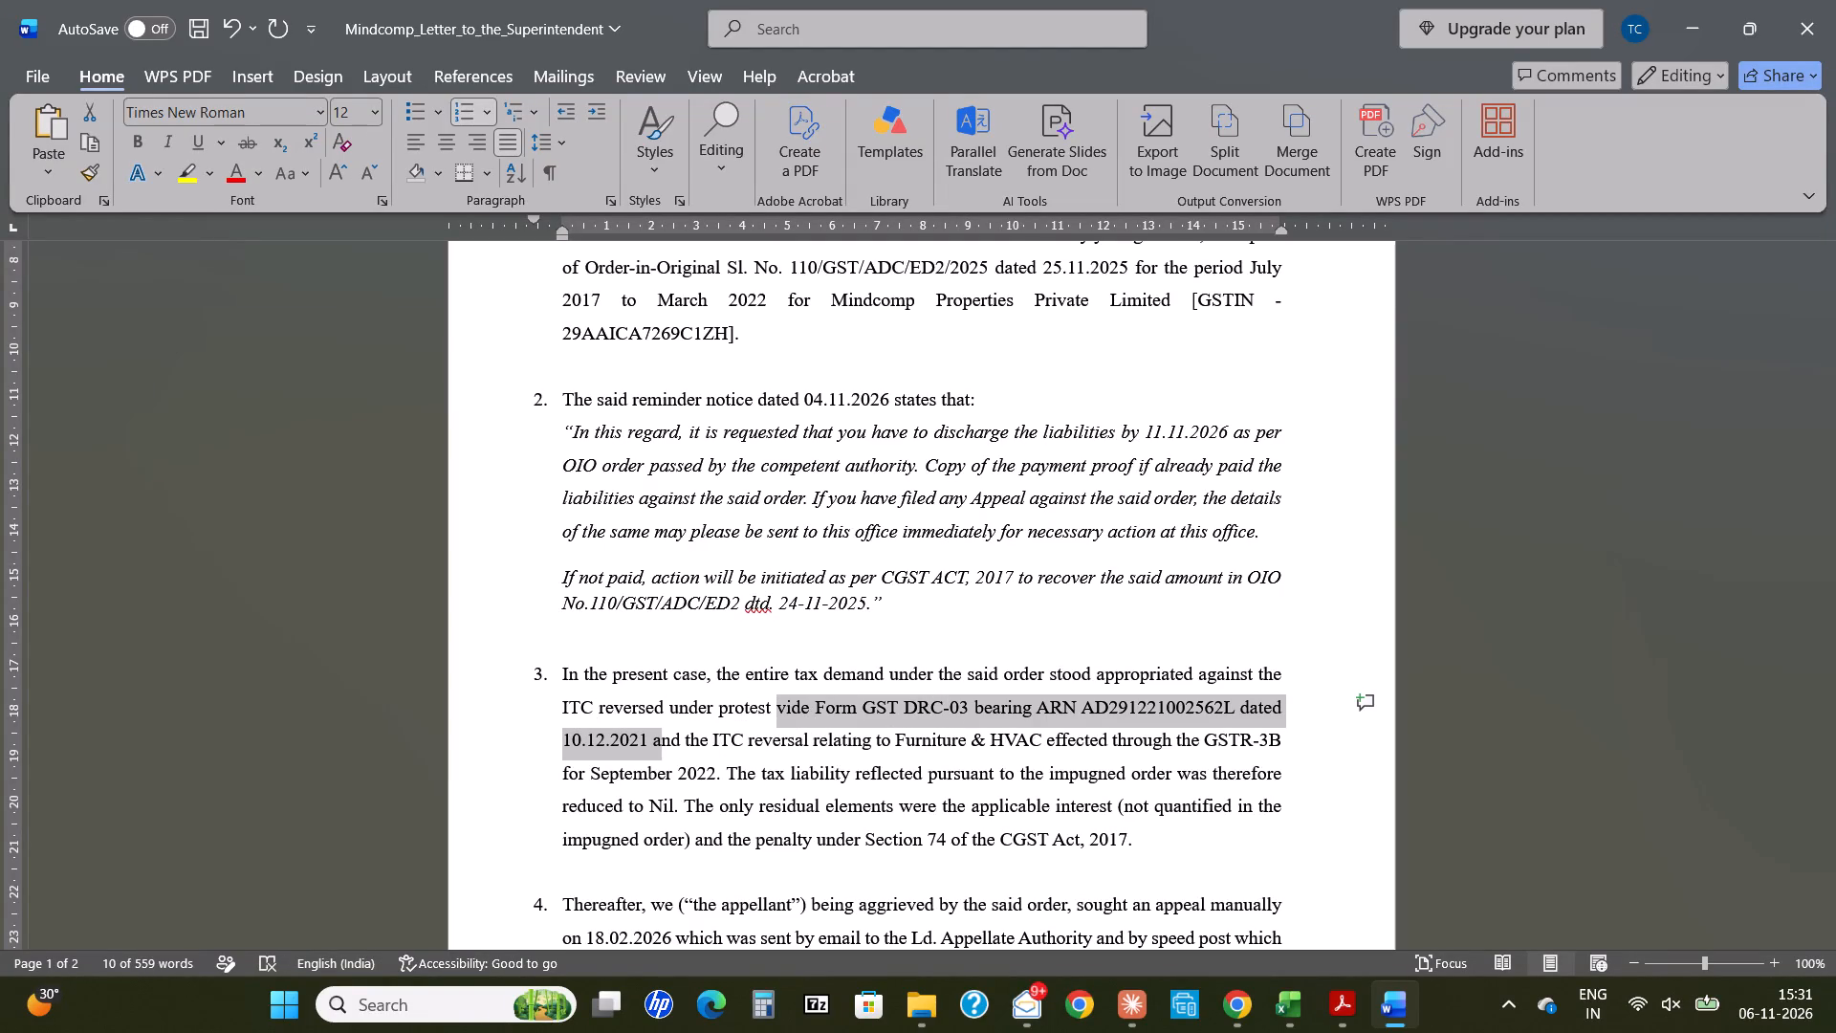
pyautogui.hotkey('shift', 'Left')
pyautogui.press('BackSpace')
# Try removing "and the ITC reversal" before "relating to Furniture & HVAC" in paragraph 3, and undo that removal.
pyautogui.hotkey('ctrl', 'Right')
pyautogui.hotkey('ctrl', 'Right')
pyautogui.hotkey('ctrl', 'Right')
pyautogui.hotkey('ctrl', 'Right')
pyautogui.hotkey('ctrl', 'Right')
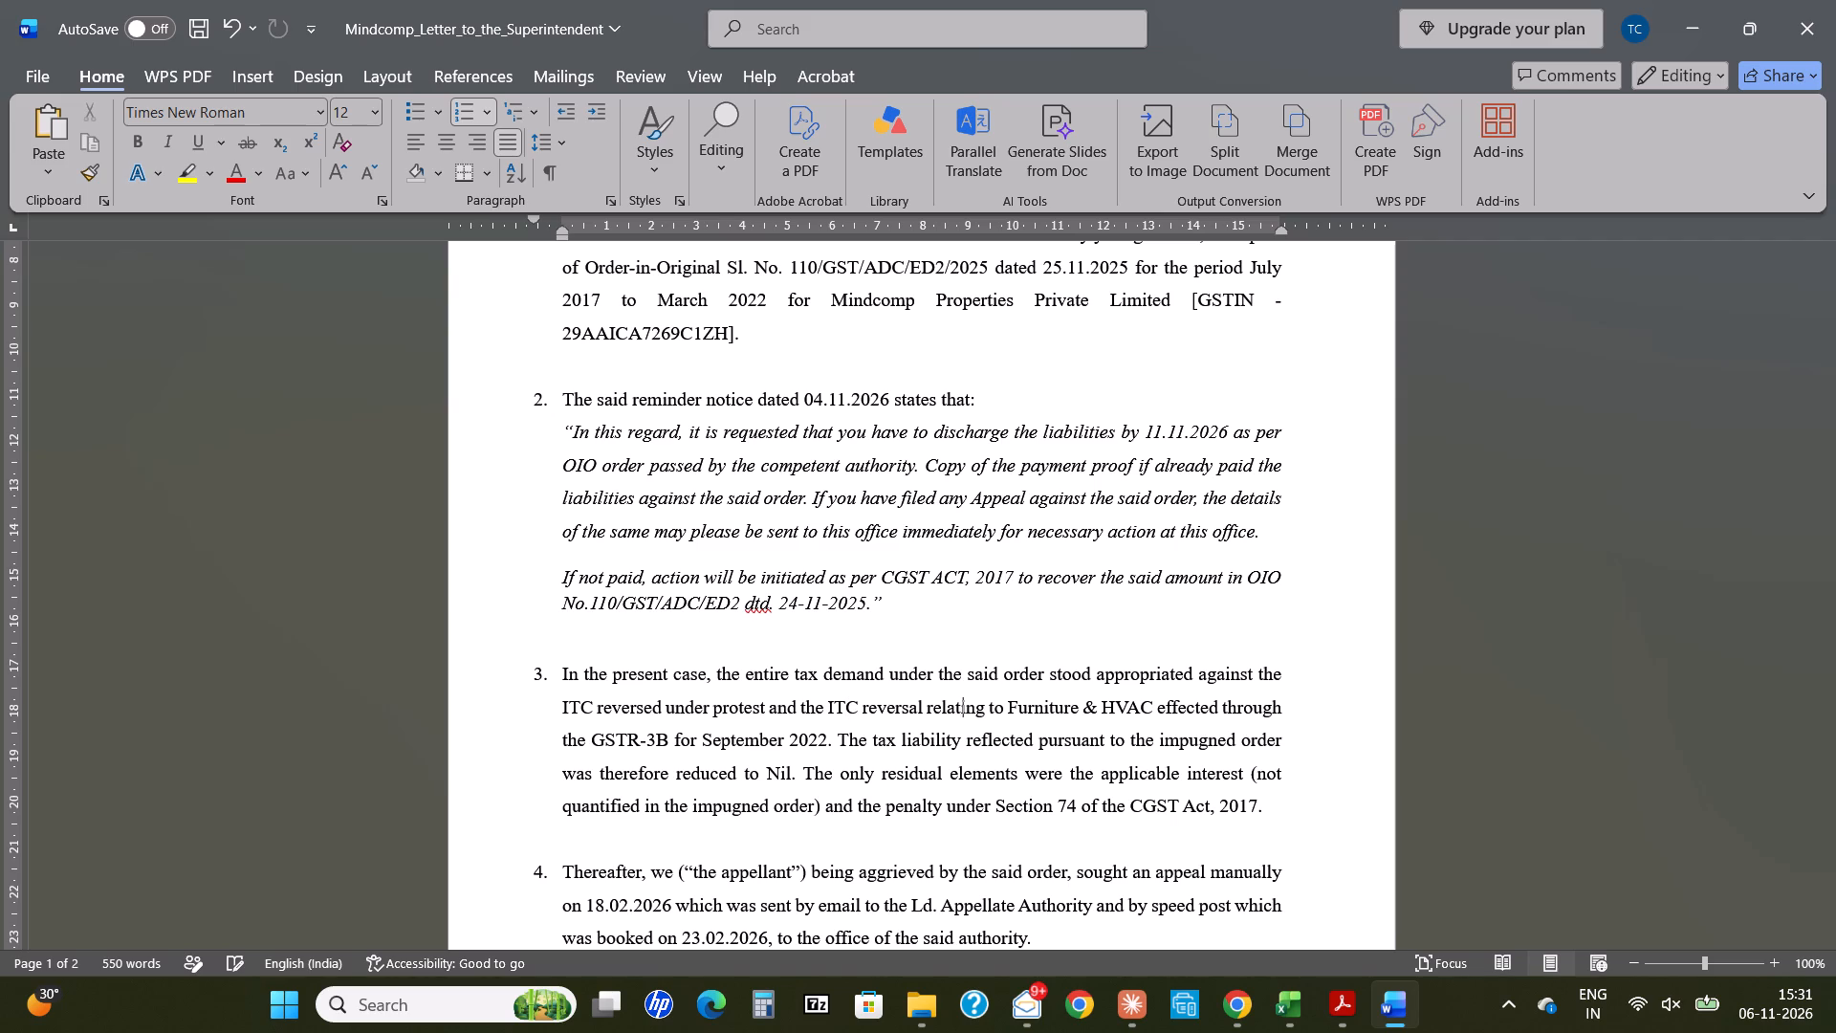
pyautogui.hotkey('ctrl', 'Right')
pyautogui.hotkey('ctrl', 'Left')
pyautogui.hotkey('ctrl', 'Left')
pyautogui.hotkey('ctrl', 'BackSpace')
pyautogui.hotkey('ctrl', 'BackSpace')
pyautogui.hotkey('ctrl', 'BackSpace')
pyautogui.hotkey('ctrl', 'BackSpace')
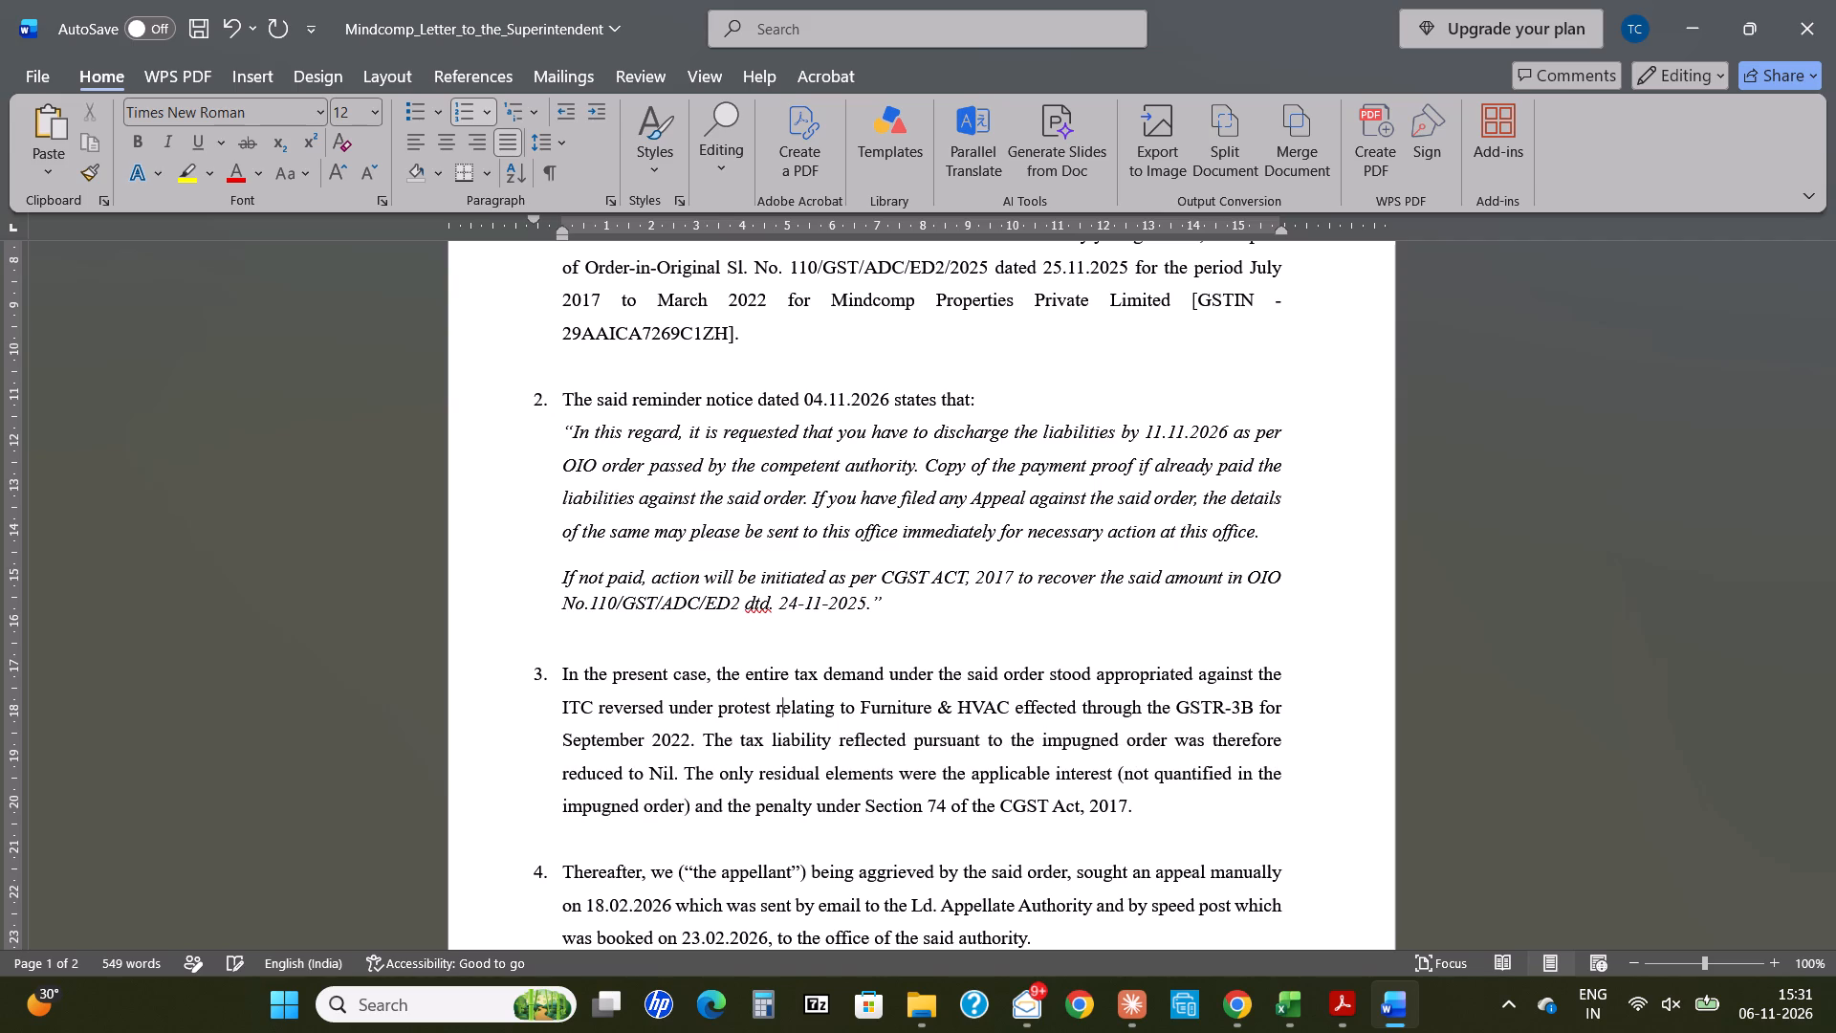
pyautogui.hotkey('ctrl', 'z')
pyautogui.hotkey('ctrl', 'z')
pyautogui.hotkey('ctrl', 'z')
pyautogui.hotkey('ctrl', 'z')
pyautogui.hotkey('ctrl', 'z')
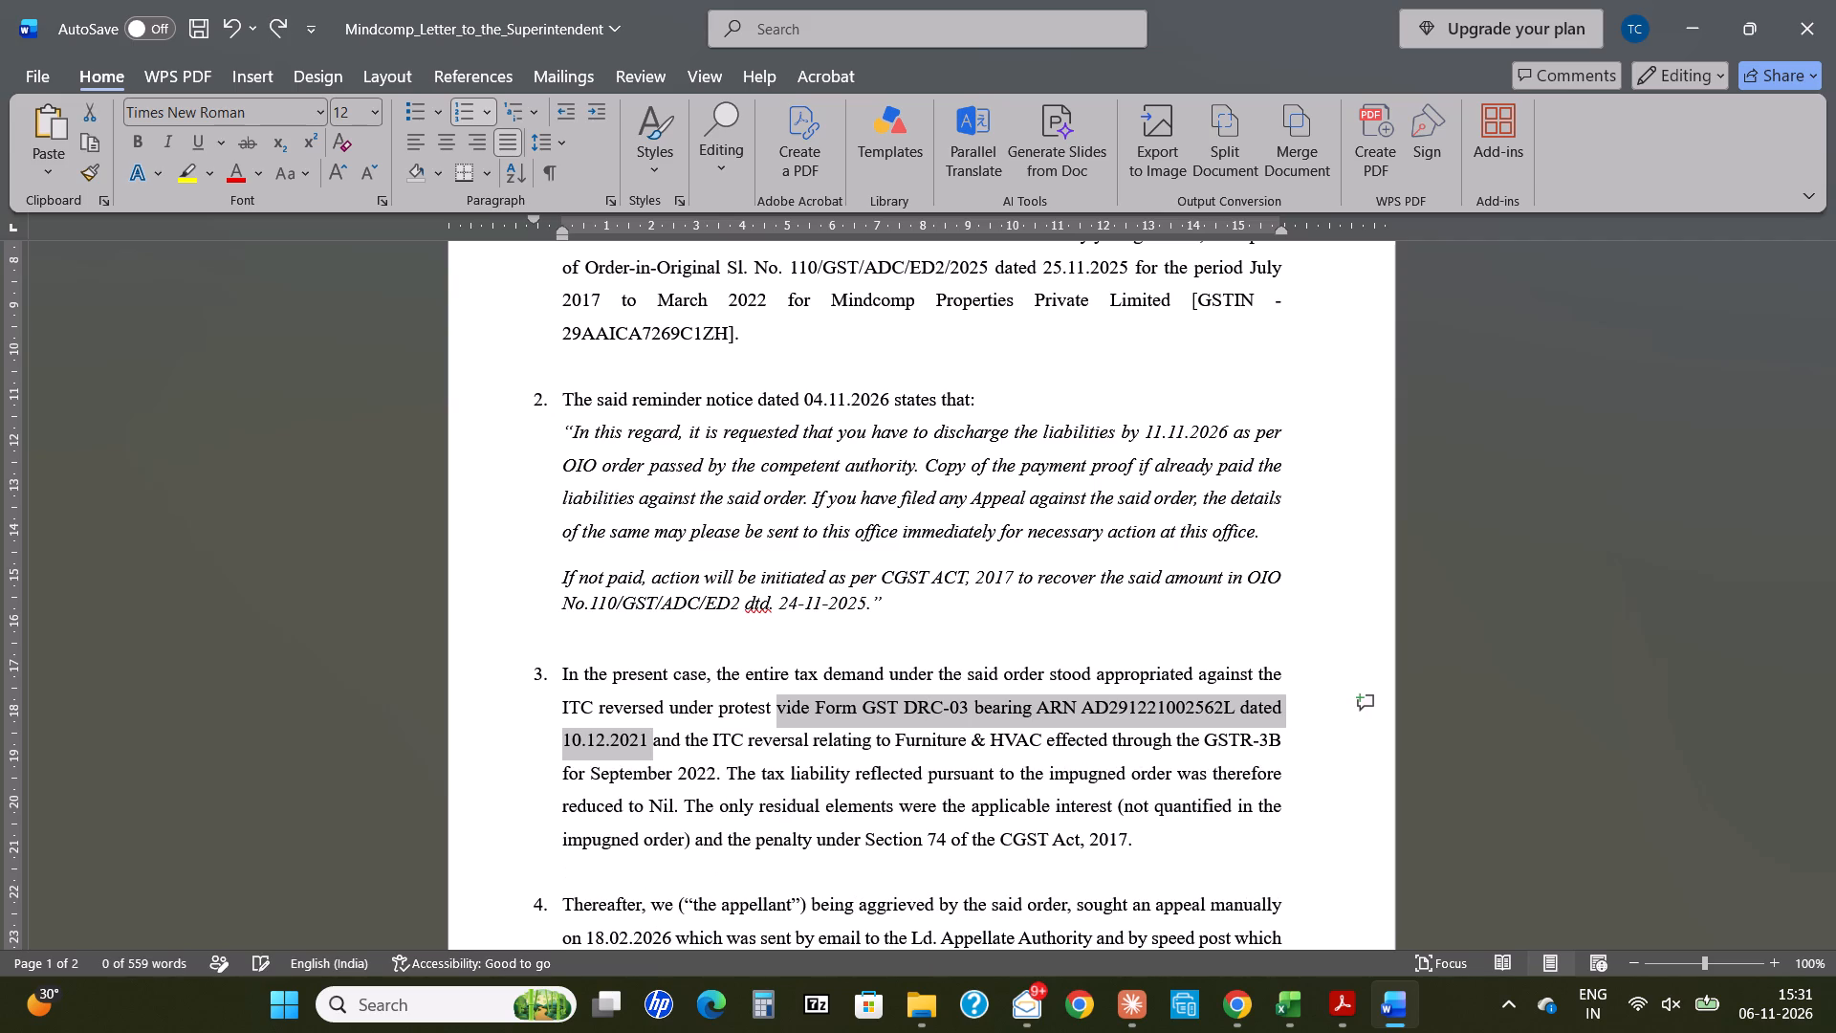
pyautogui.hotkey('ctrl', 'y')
# In paragraph 3, replace "reversal relating to Furniture & HVAC effected through the" with "reversals in Form" before GSTR-3B, and save the letter.
pyautogui.hotkey('ctrl', 'Right')
pyautogui.hotkey('ctrl', 'Right')
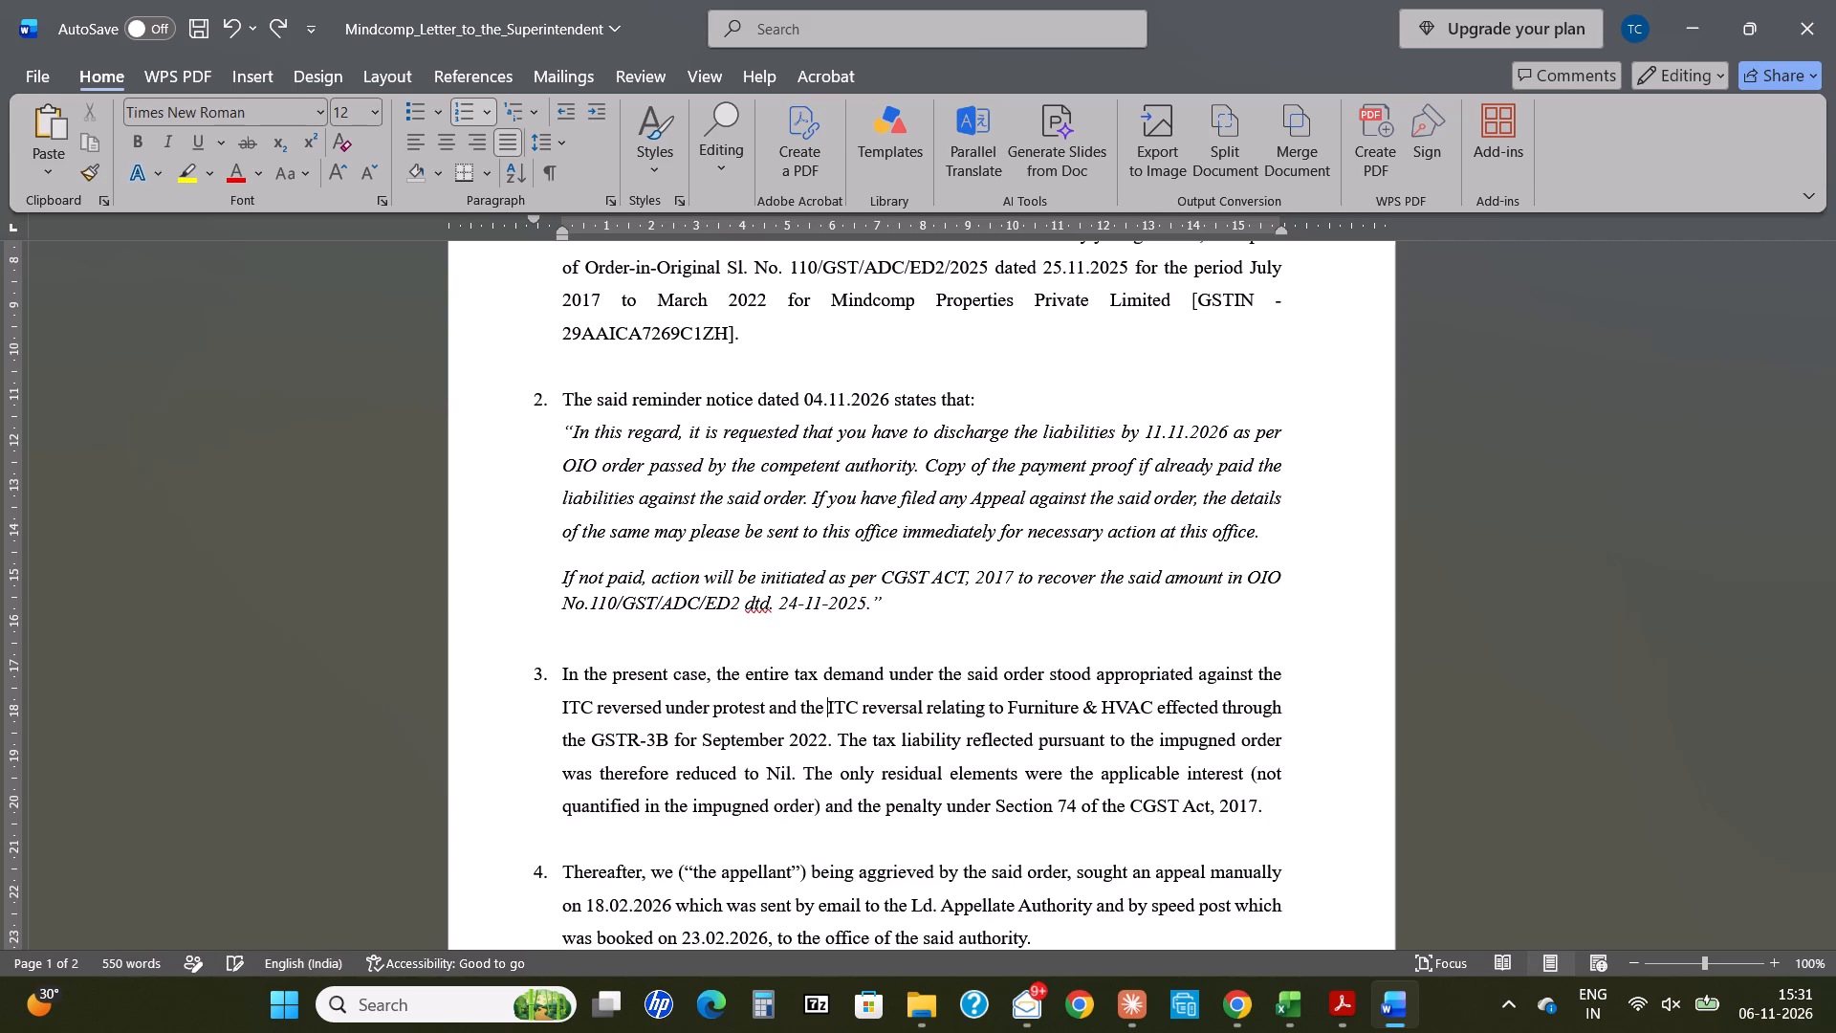
pyautogui.hotkey('ctrl', 'Right')
pyautogui.hotkey('ctrl', 'Right')
pyautogui.hotkey('ctrl', 'Right')
pyautogui.hotkey('ctrl', 'Left')
pyautogui.hotkey('ctrl', 'Delete')
pyautogui.hotkey('ctrl', 'Delete')
pyautogui.hotkey('ctrl', 'Delete')
pyautogui.hotkey('ctrl', 'Delete')
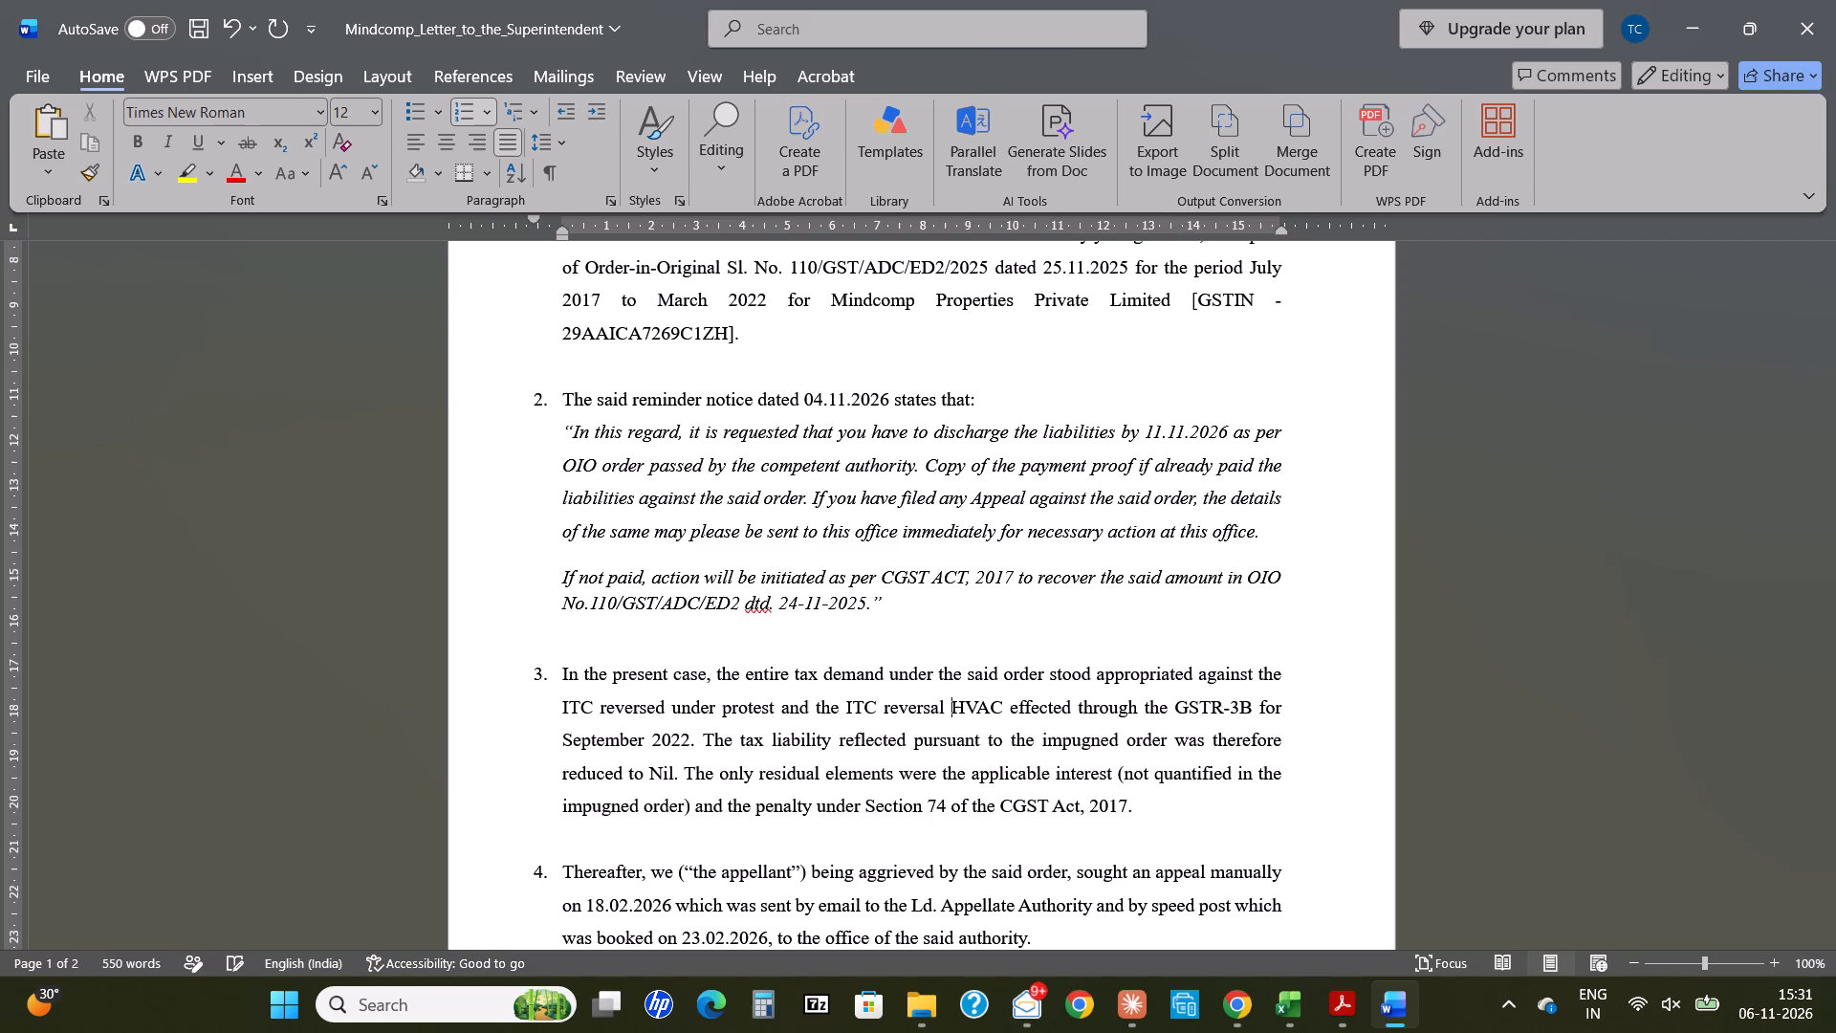
pyautogui.hotkey('ctrl', 'Delete')
pyautogui.hotkey('ctrl', 'Delete')
pyautogui.hotkey('ctrl', 'Delete')
pyautogui.press('Left')
pyautogui.write('s in Form')
pyautogui.press('space')
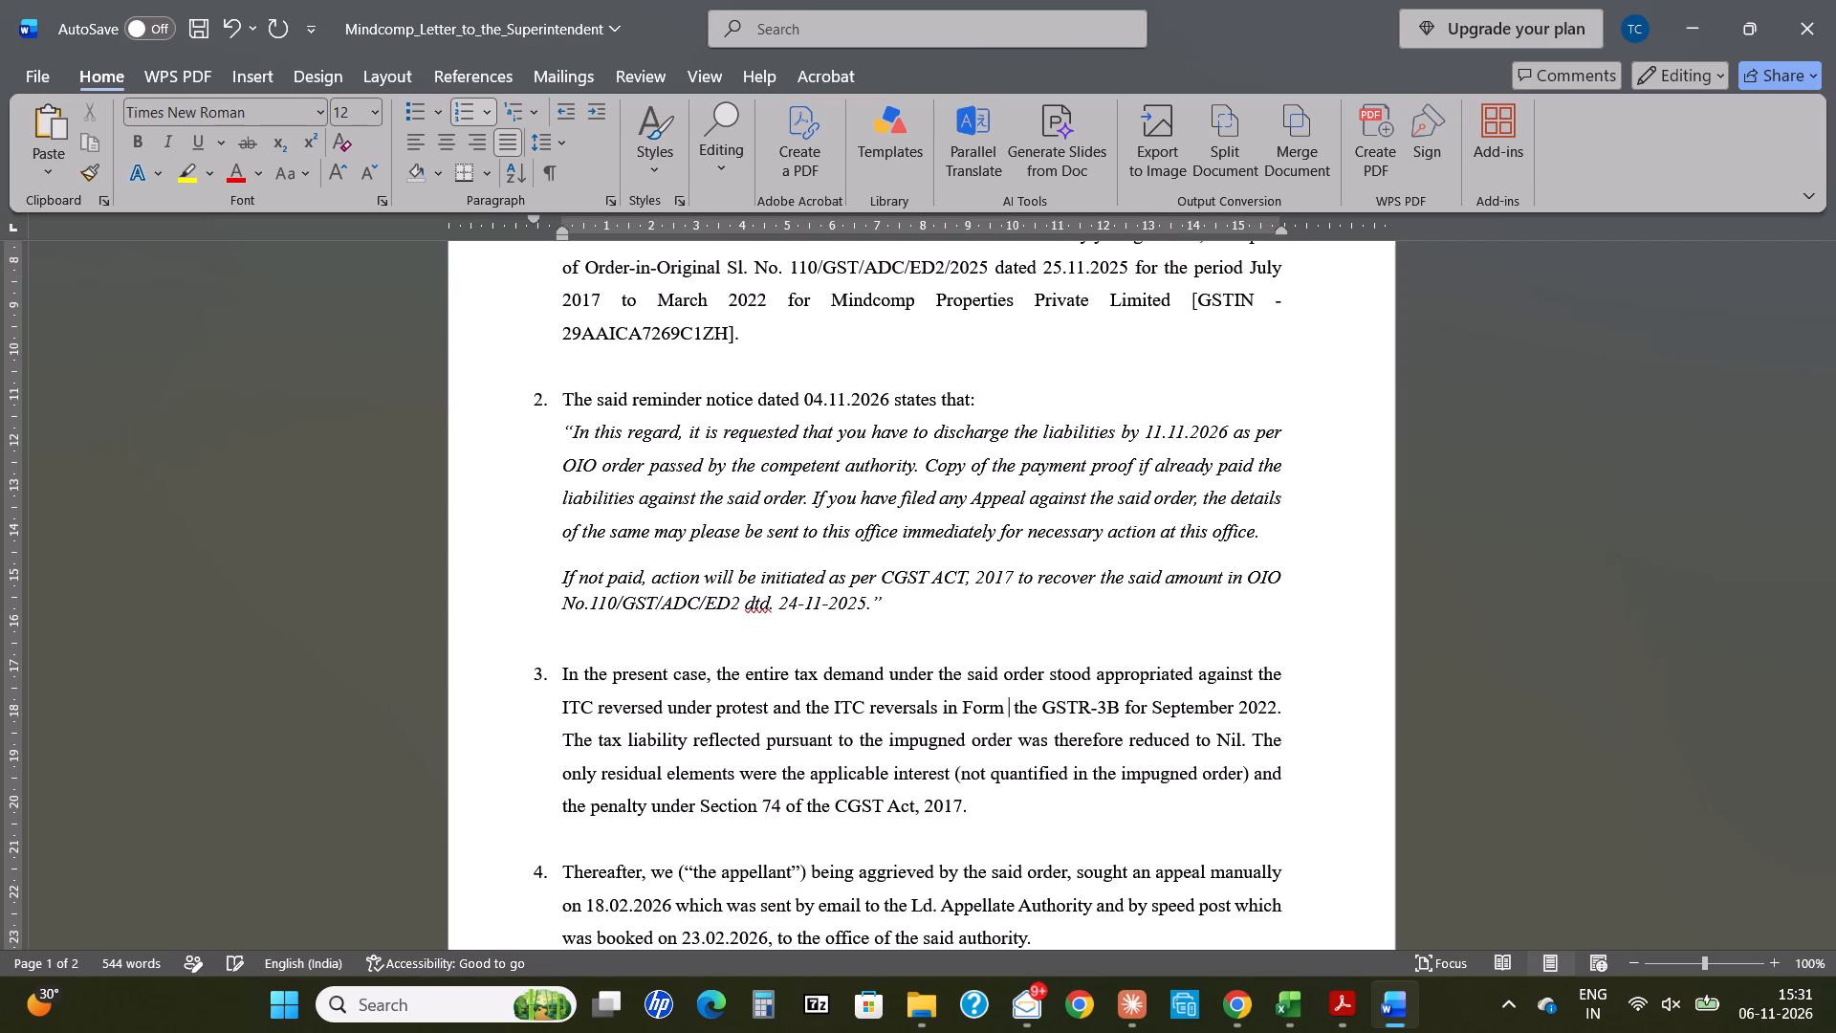
pyautogui.hotkey('ctrl', 'Delete')
pyautogui.hotkey('ctrl', 'Delete')
pyautogui.hotkey('ctrl', 's')
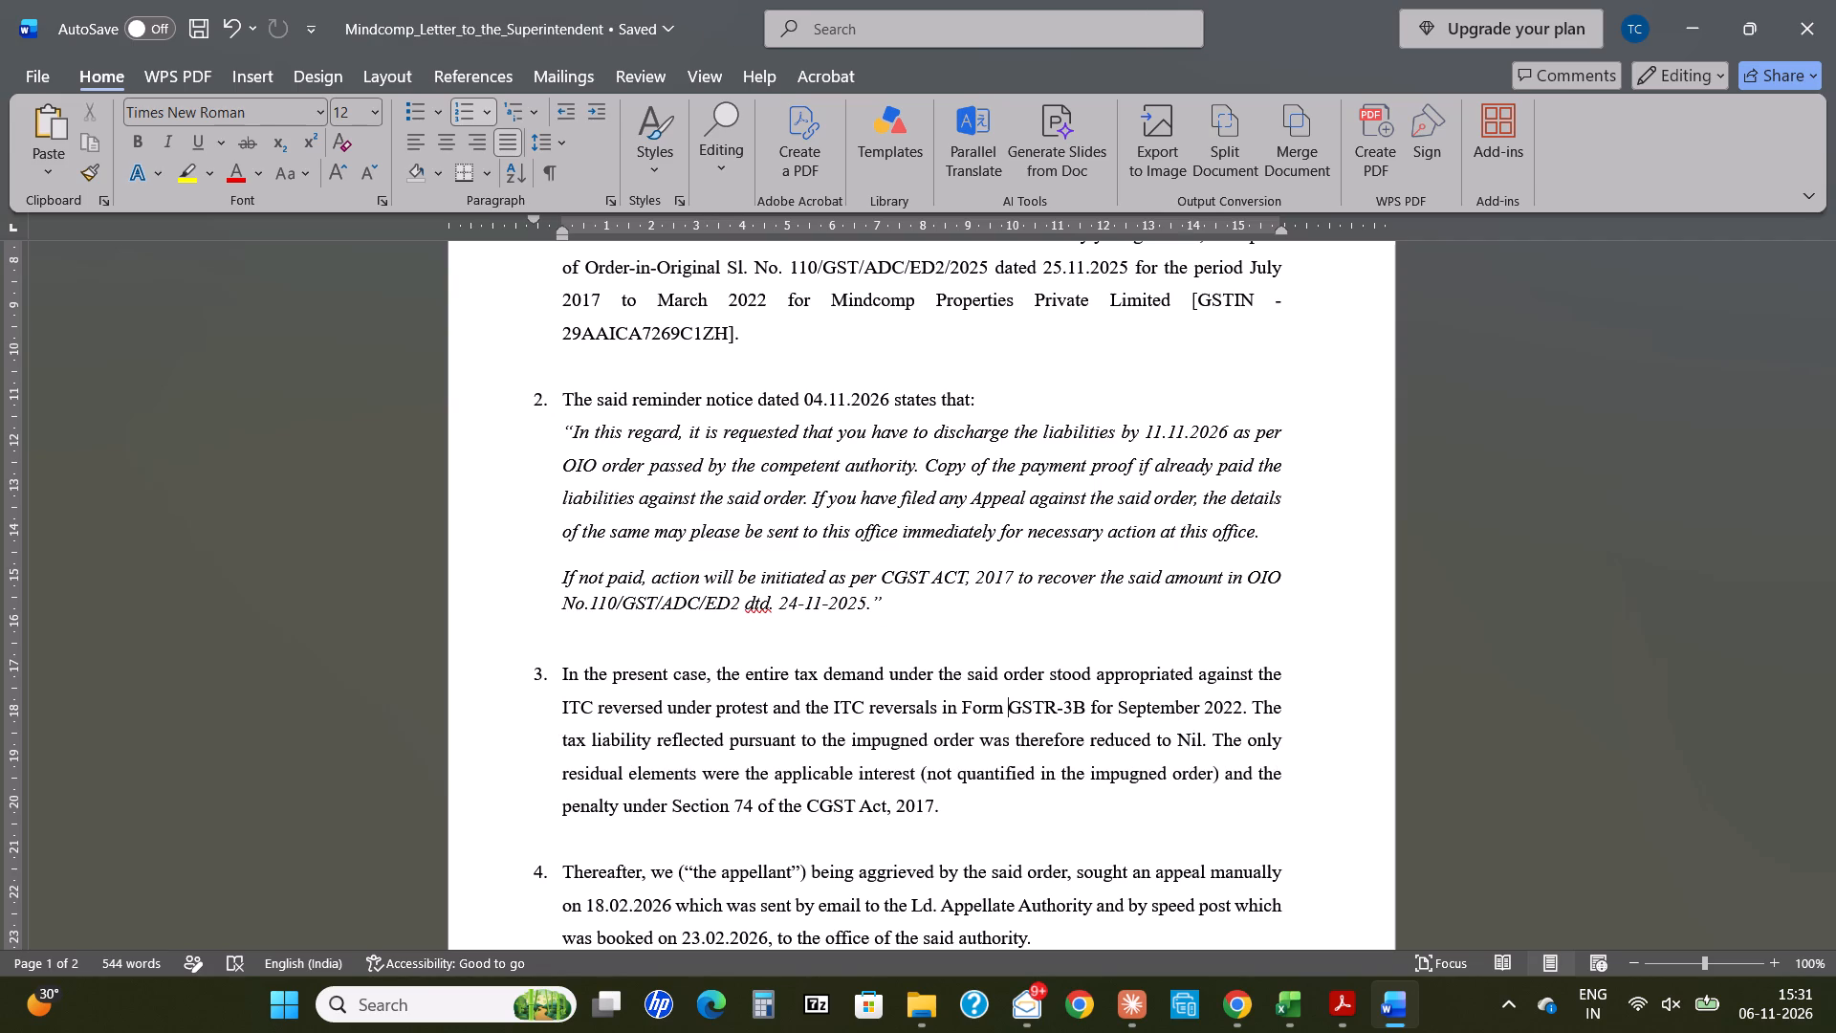
# Delete "for September 2022" after "Form GSTR-3B" in paragraph 3 and save the letter.
pyautogui.hotkey('ctrl', 'Right')
pyautogui.hotkey('ctrl', 'Right')
pyautogui.hotkey('ctrl', 'Right')
pyautogui.hotkey('ctrl', 'Delete')
pyautogui.hotkey('ctrl', 'Delete')
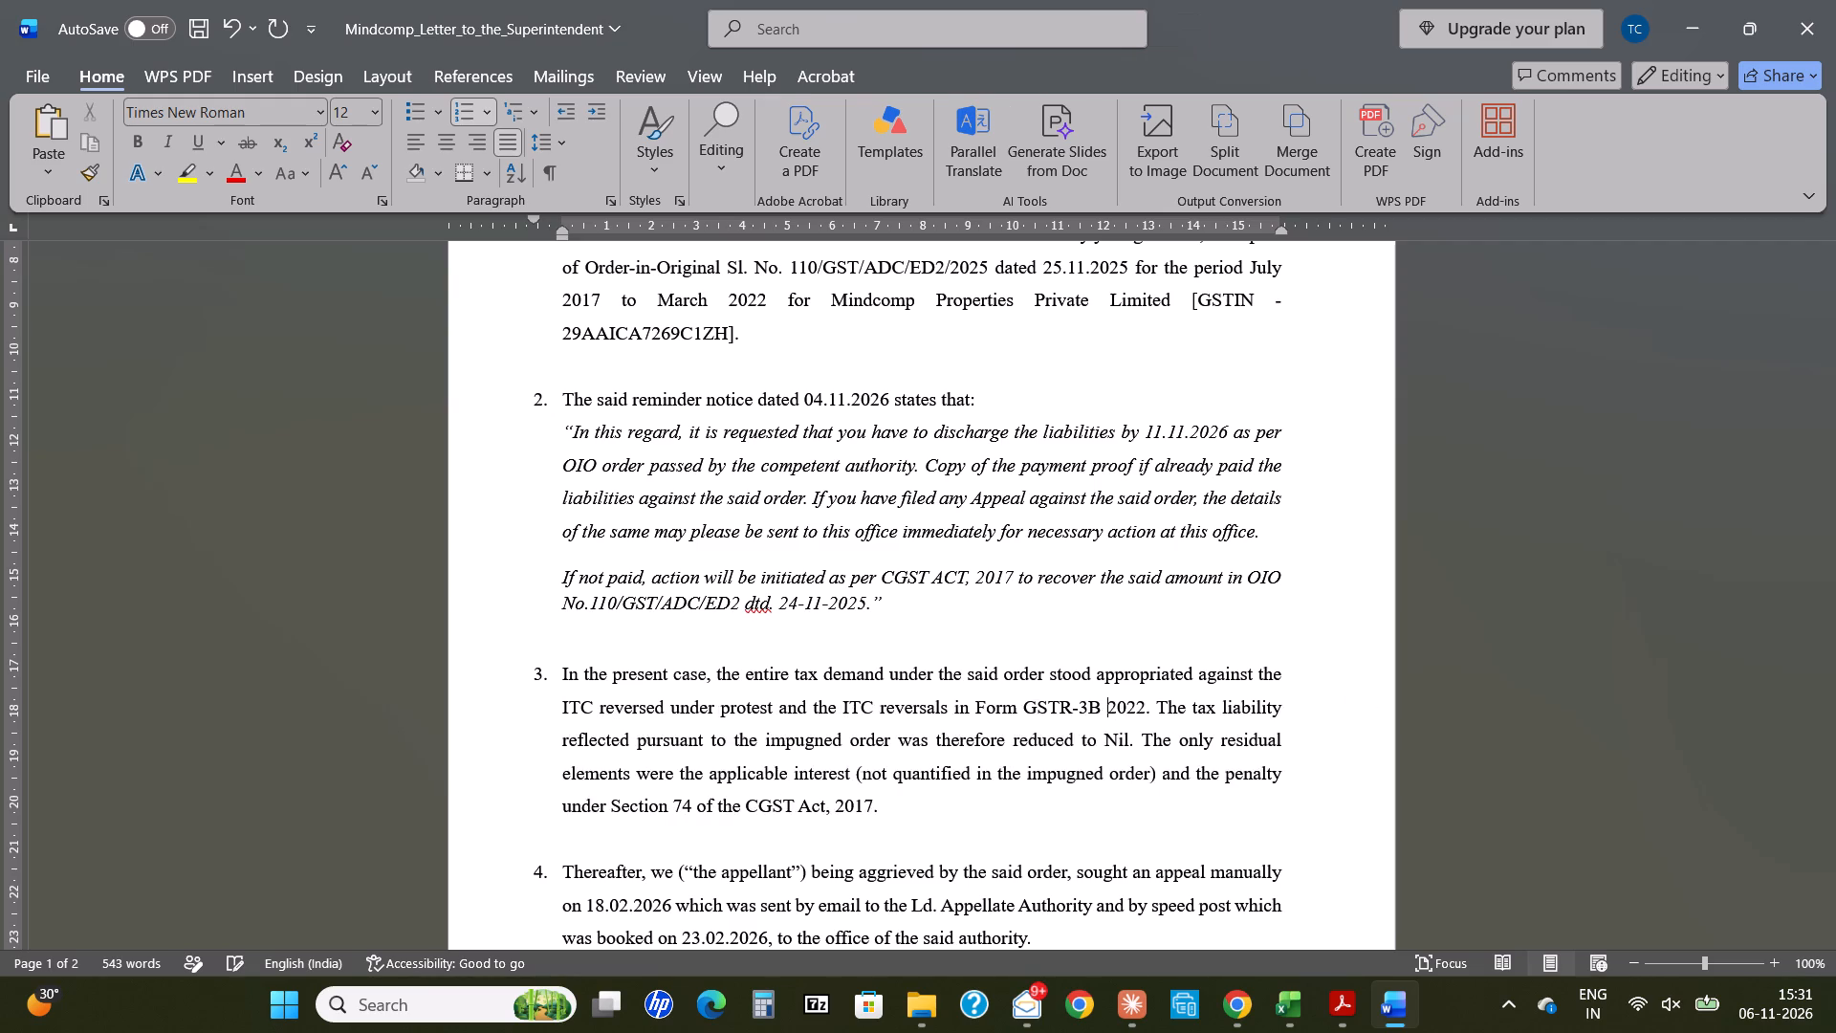
pyautogui.hotkey('ctrl', 'Delete')
pyautogui.hotkey('ctrl', 's')
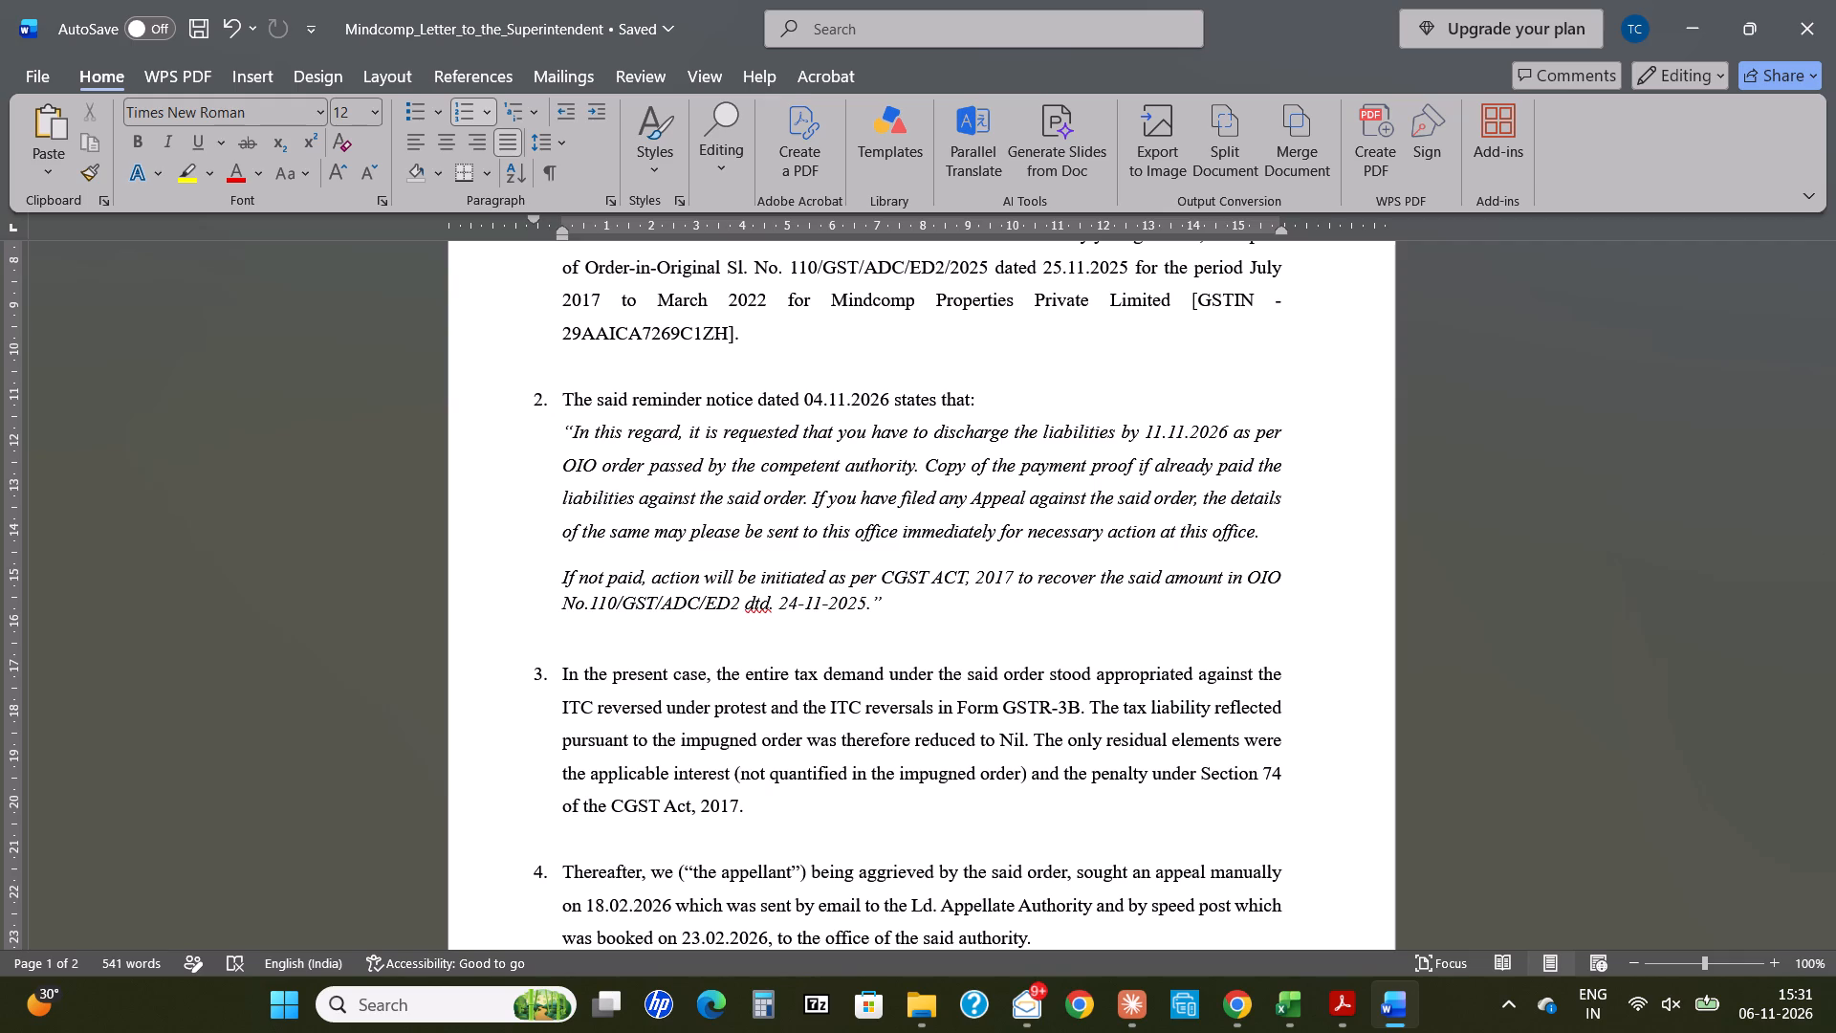
pyautogui.hotkey('ctrl', 's')
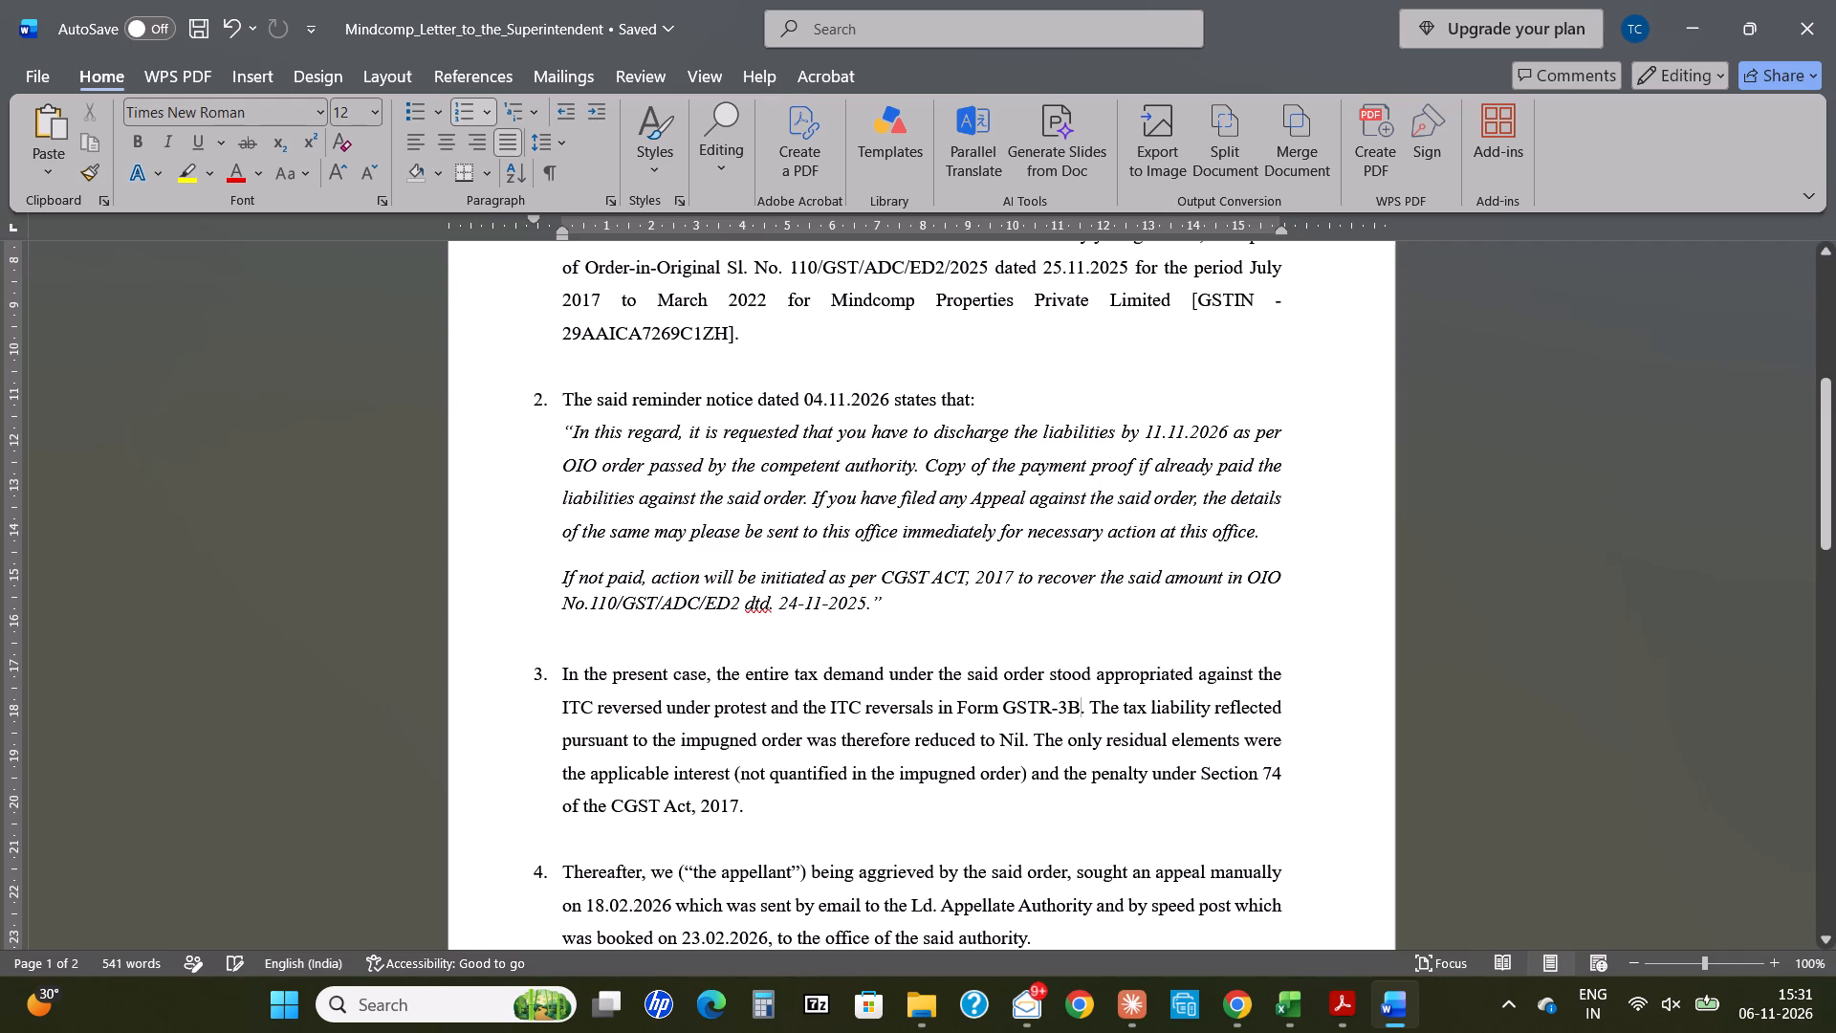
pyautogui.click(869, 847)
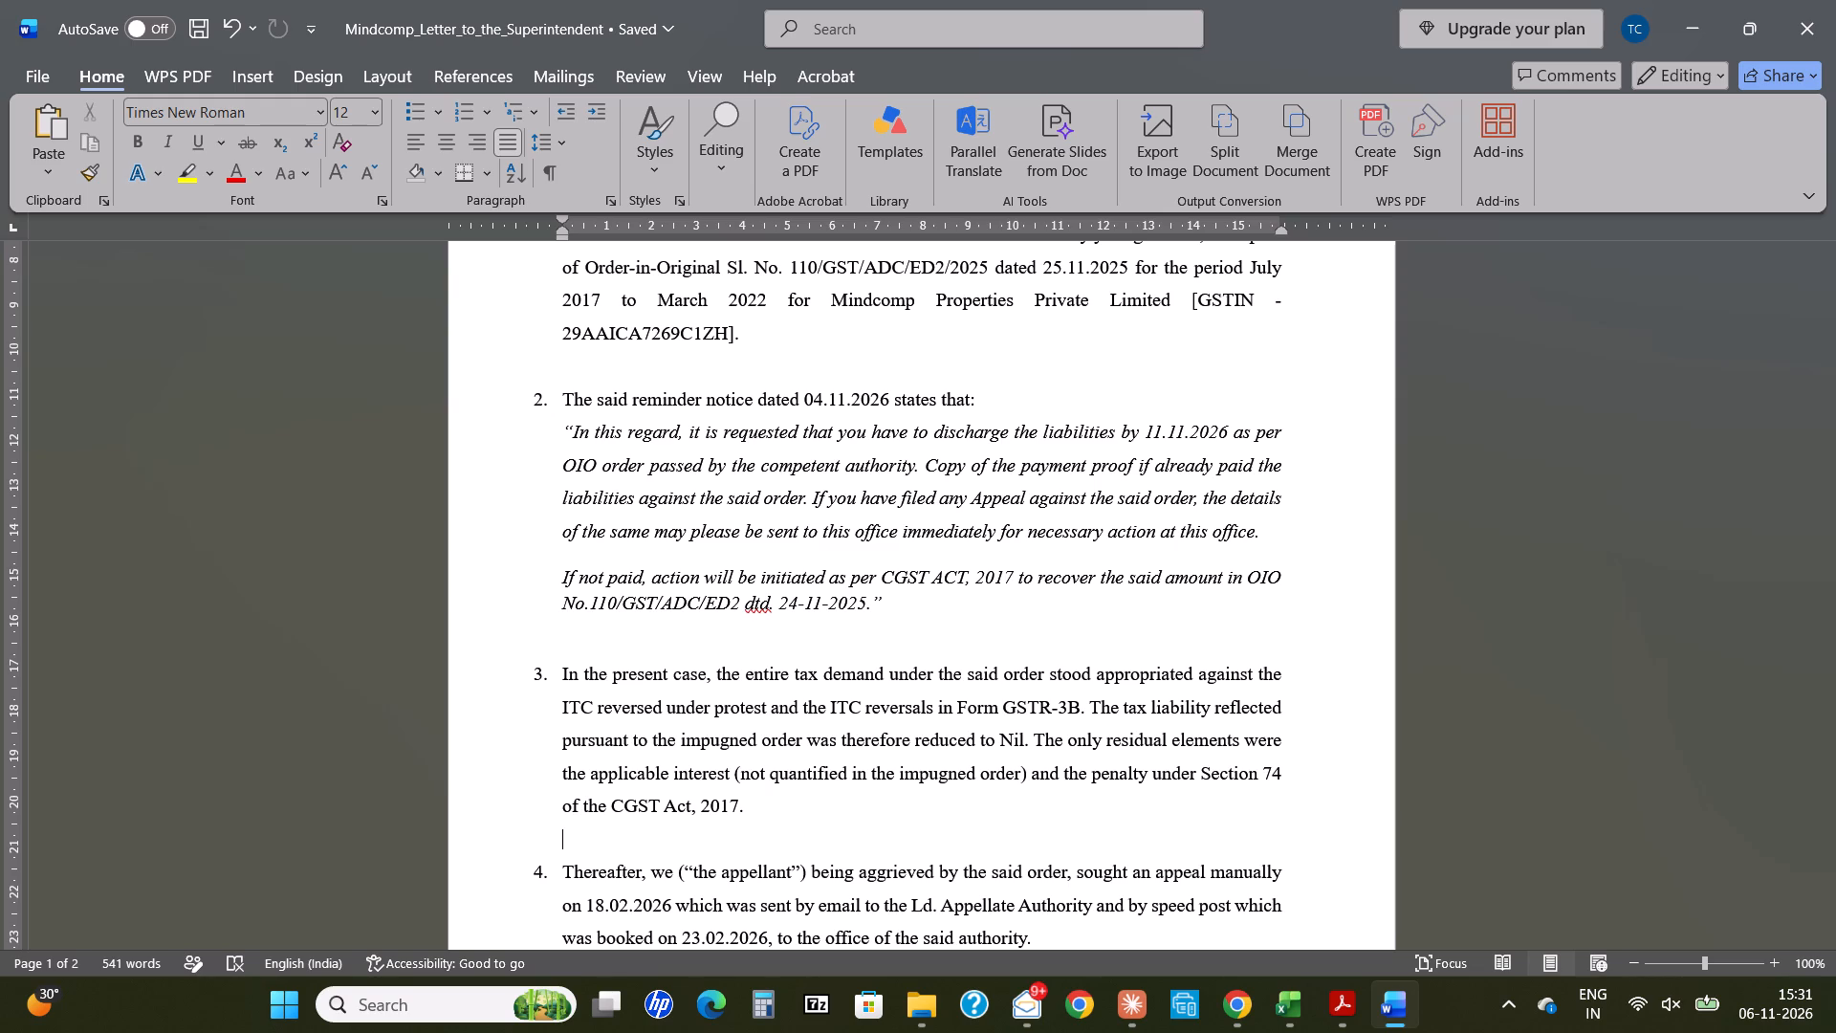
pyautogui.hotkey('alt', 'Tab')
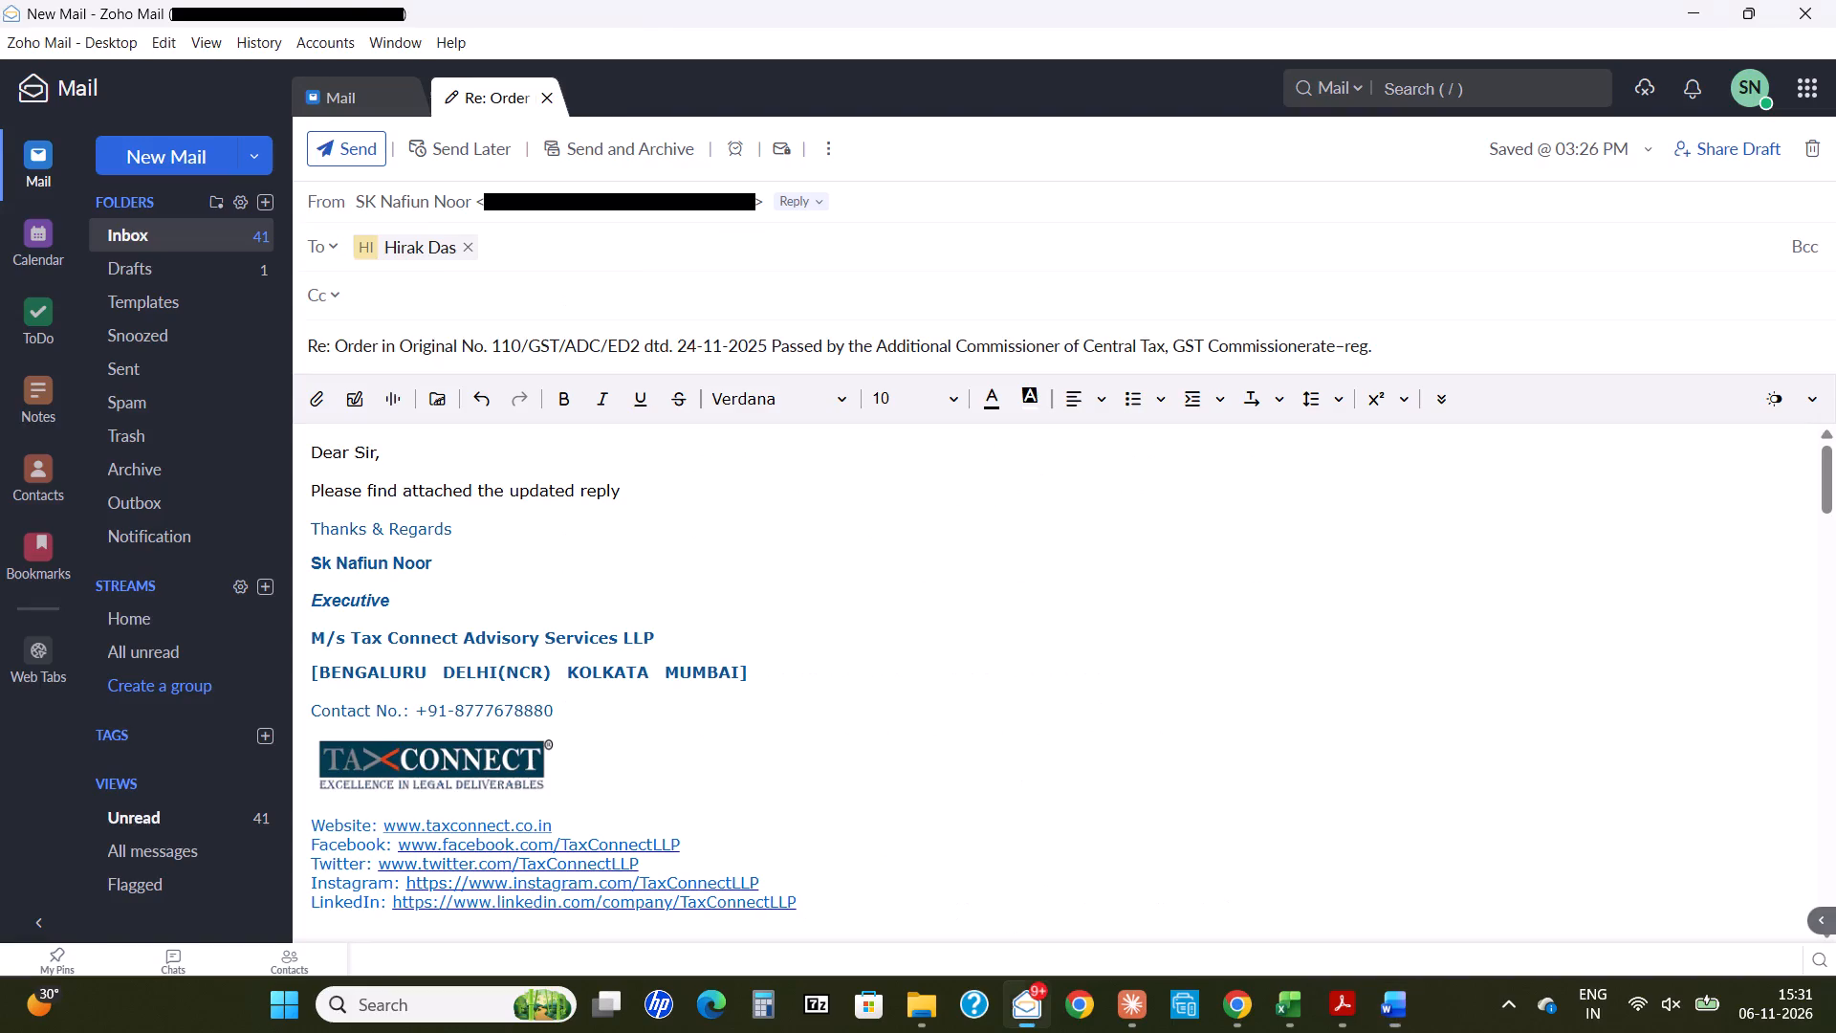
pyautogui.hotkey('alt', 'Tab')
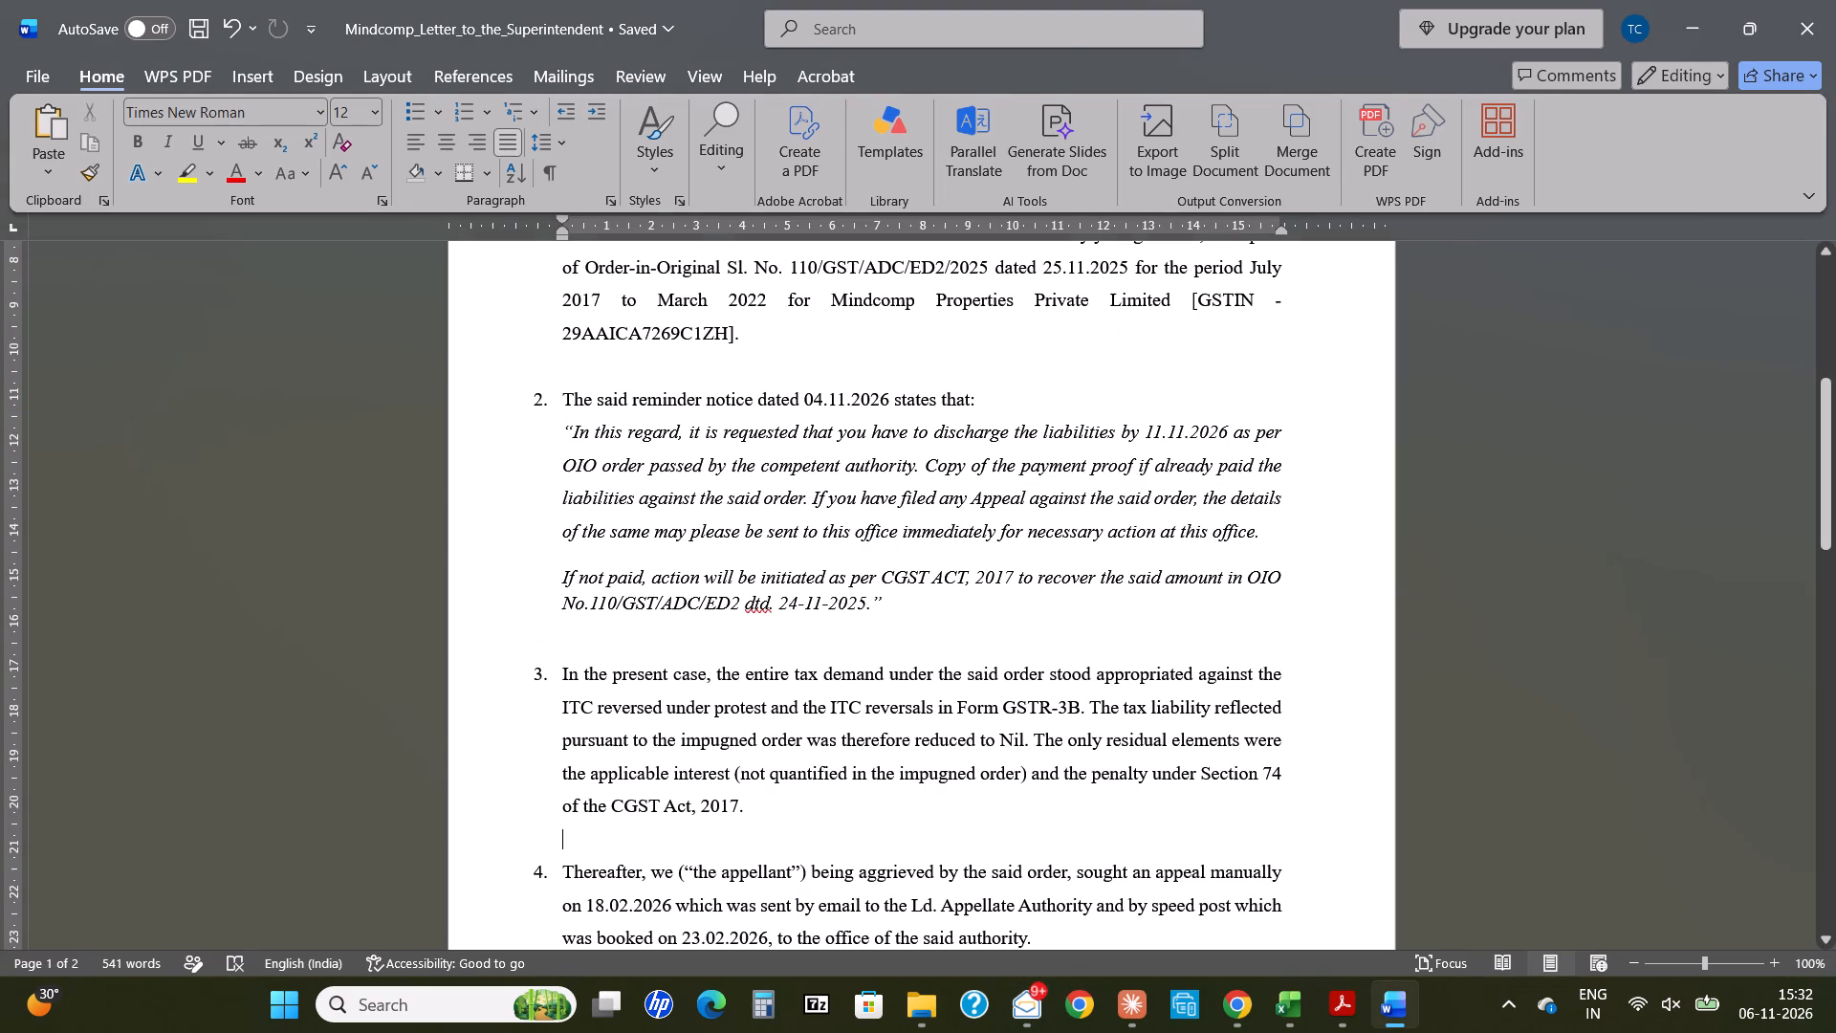
# Replace "by" with "via" before "email to the Ld. Appellate Authority" in paragraph 4 and save the letter.
pyautogui.doubleClick(814, 910)
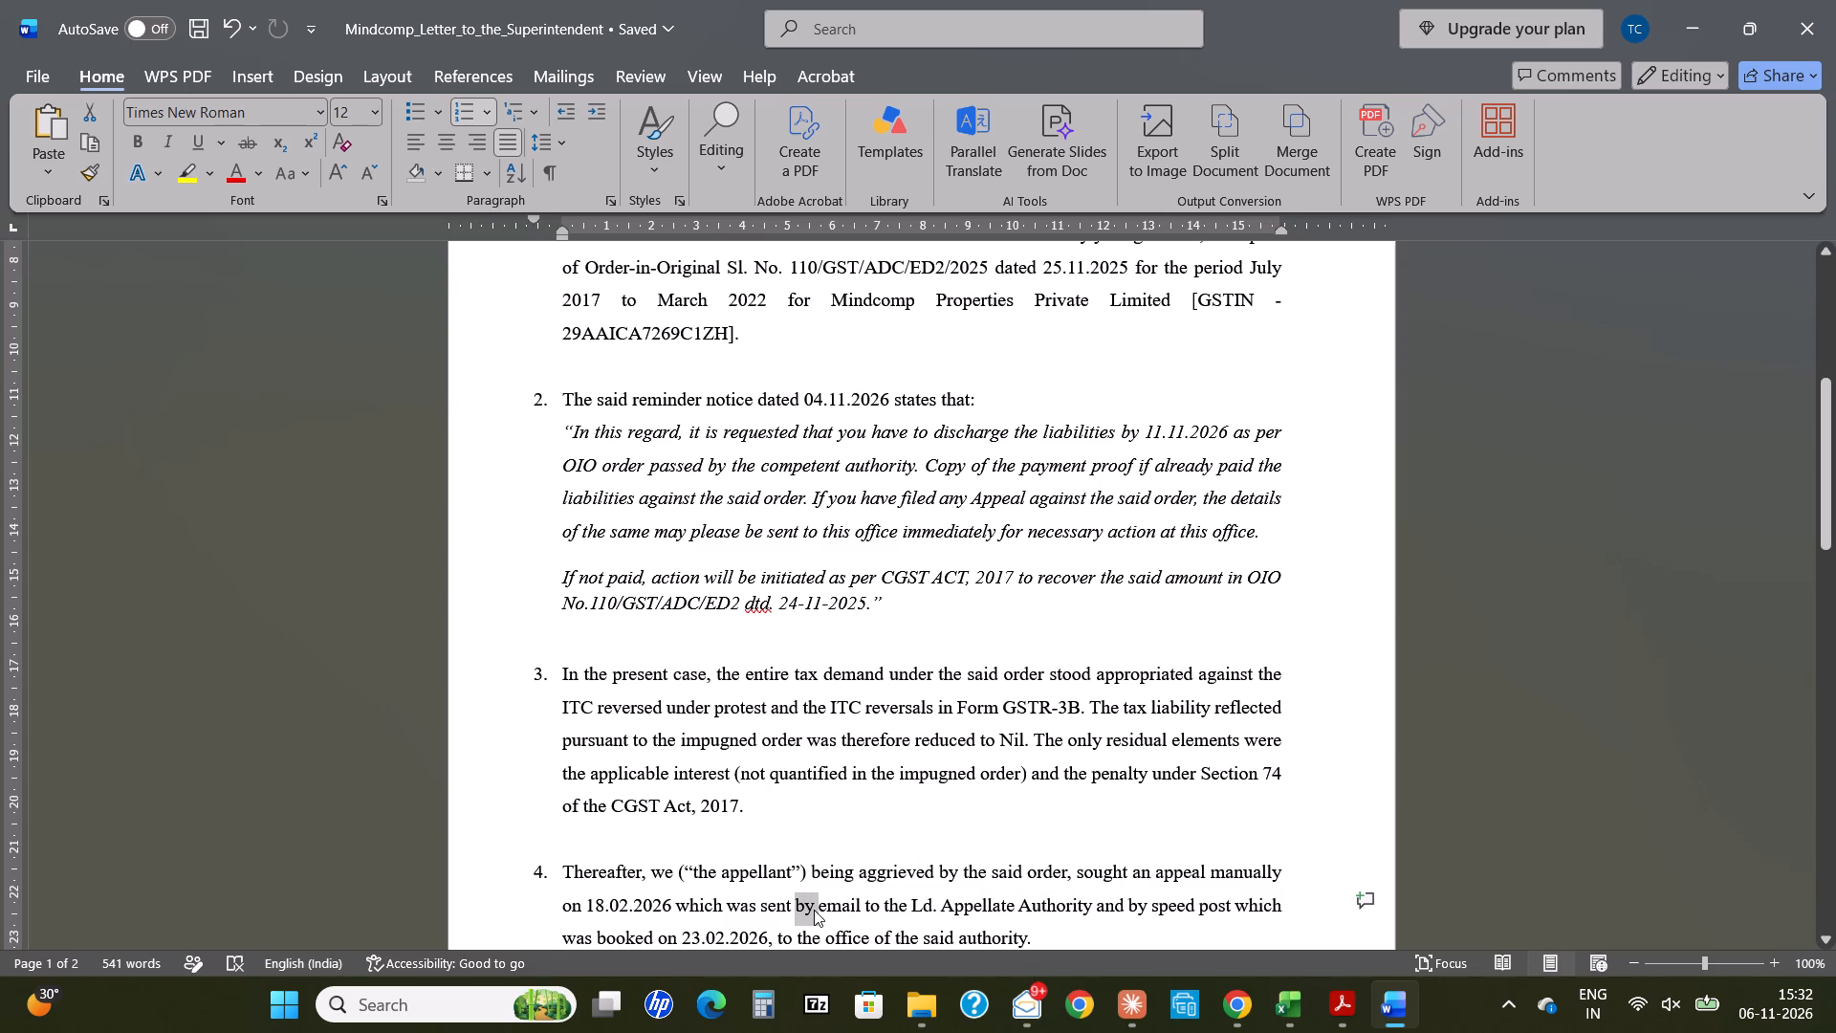
pyautogui.write('via')
pyautogui.hotkey('ctrl', 's')
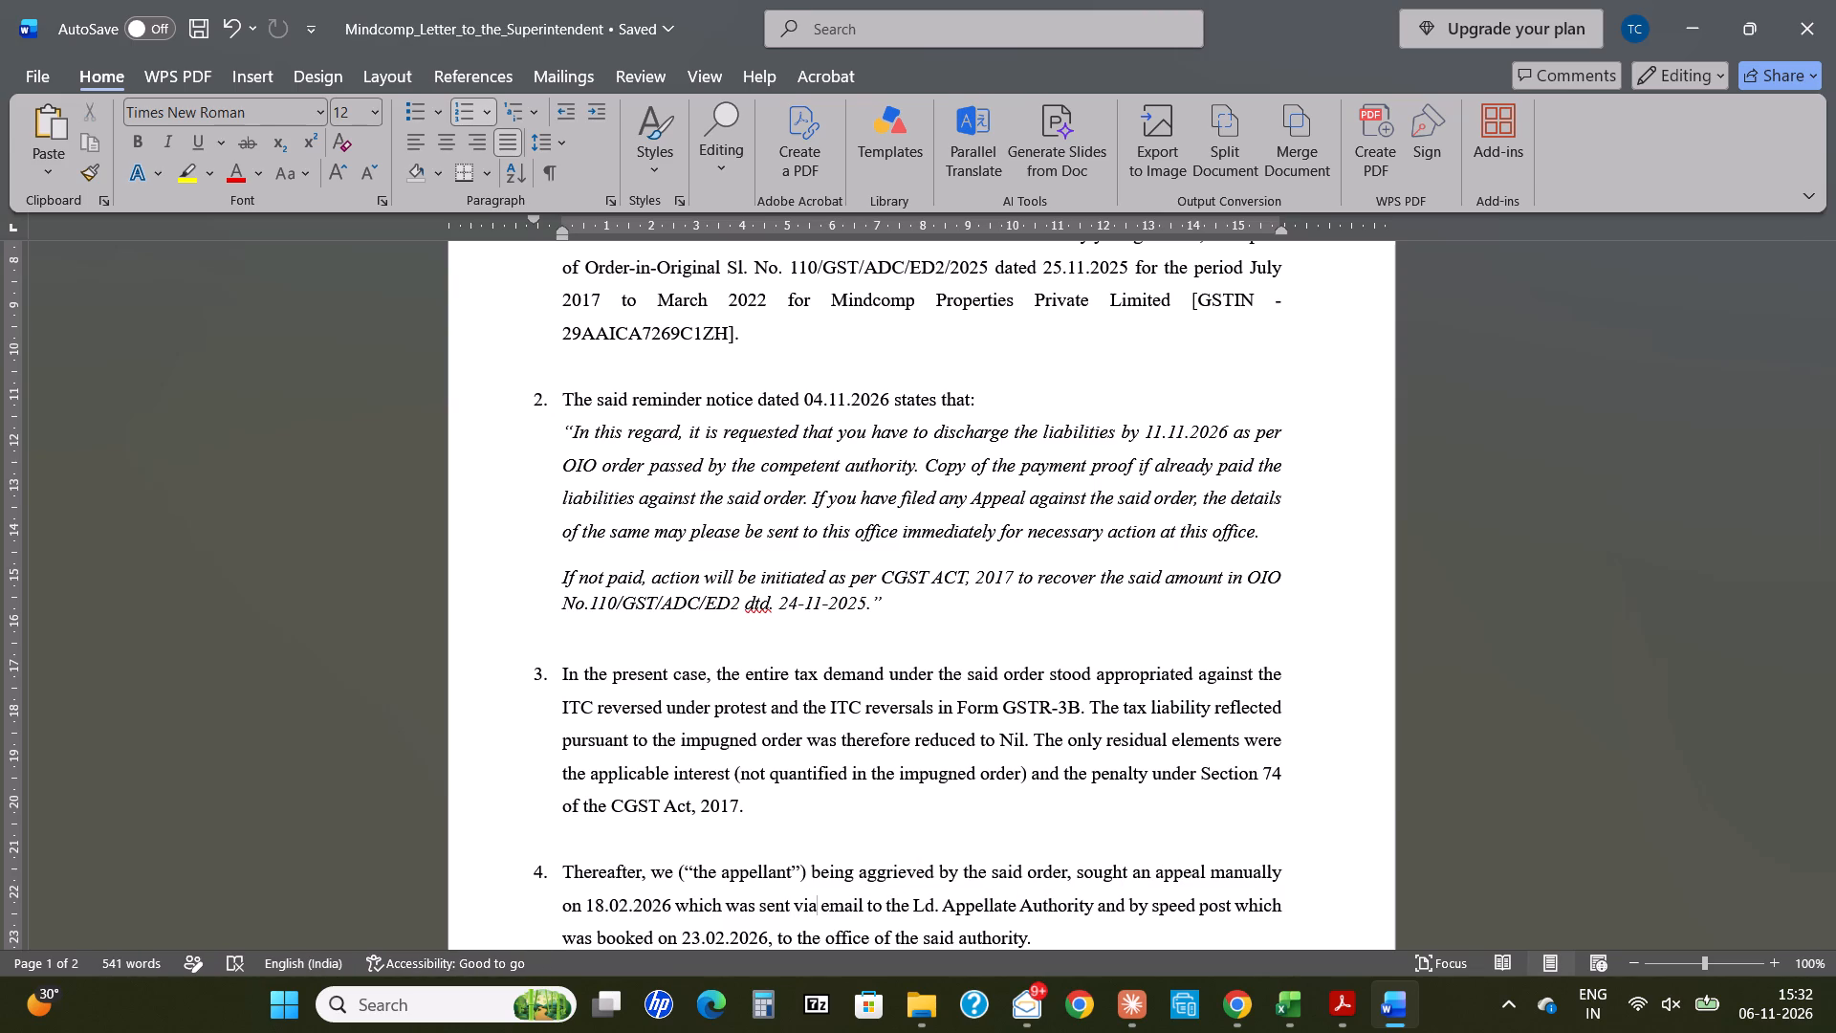
# Review the wording from the end of paragraph 4 through paragraphs 5 to 8 on the second page.
pyautogui.click(774, 938)
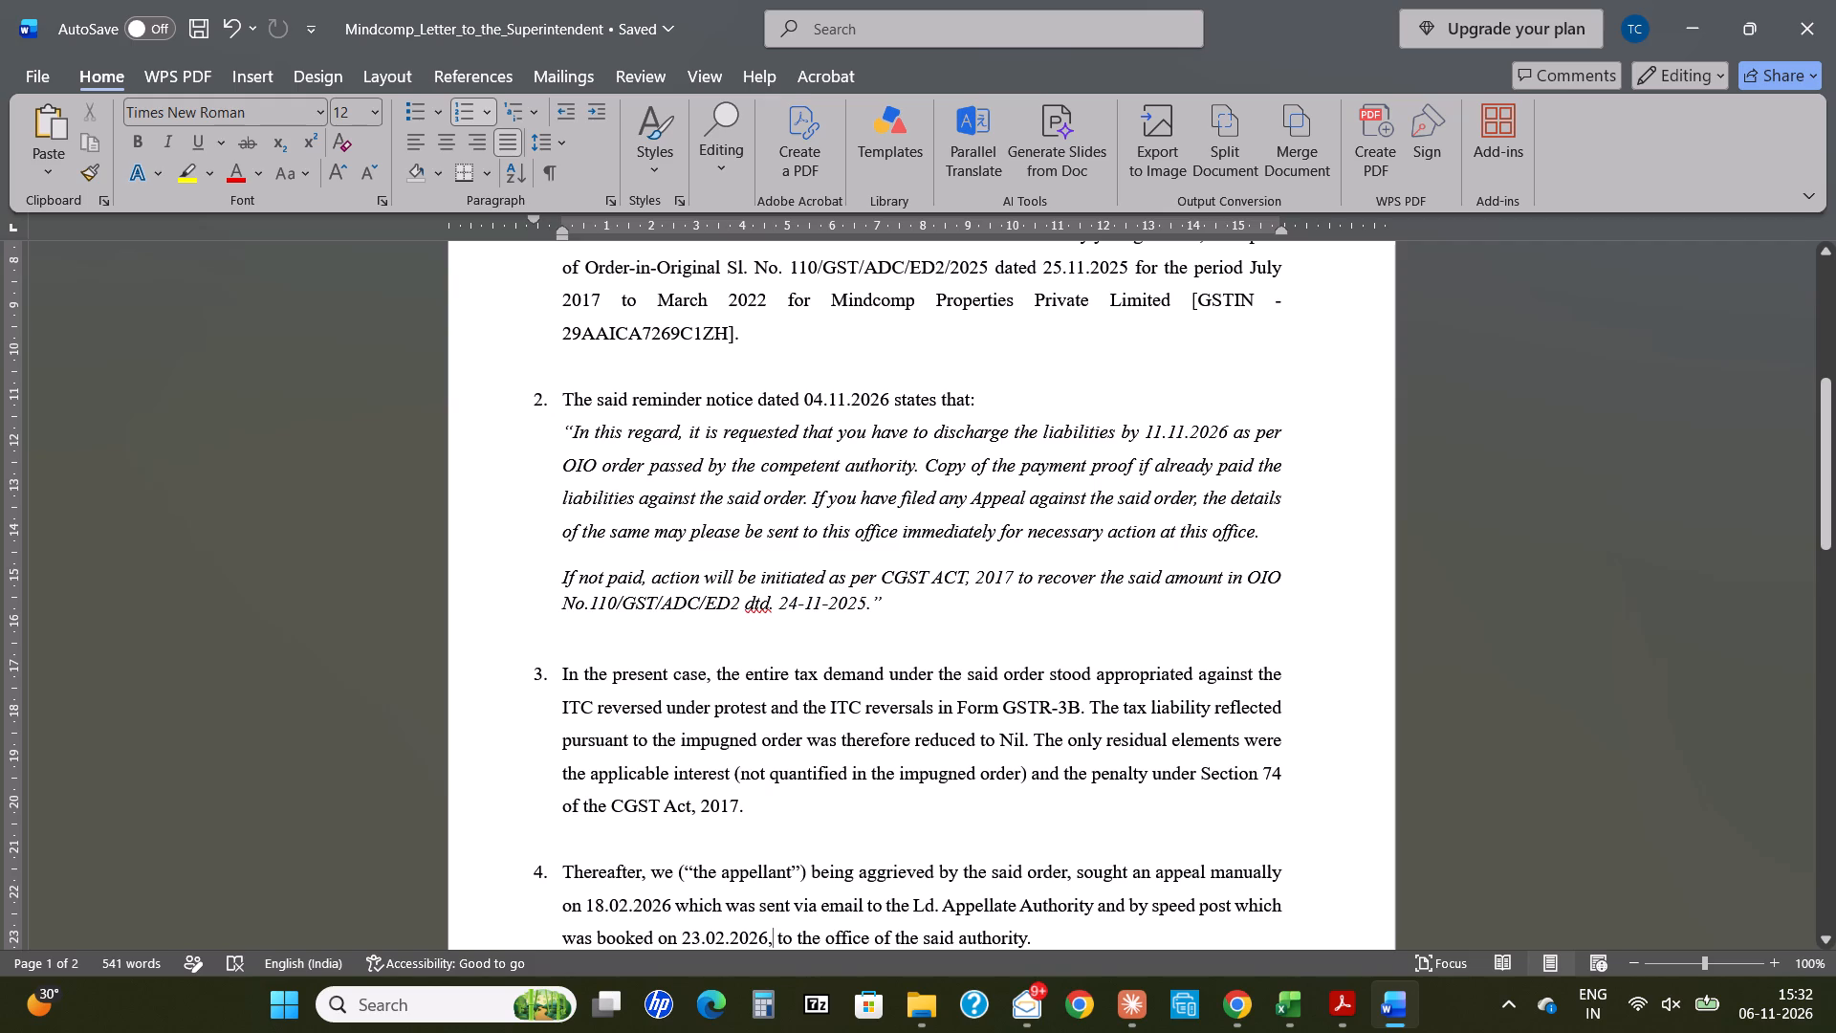
pyautogui.scroll(-1, 874, 946)
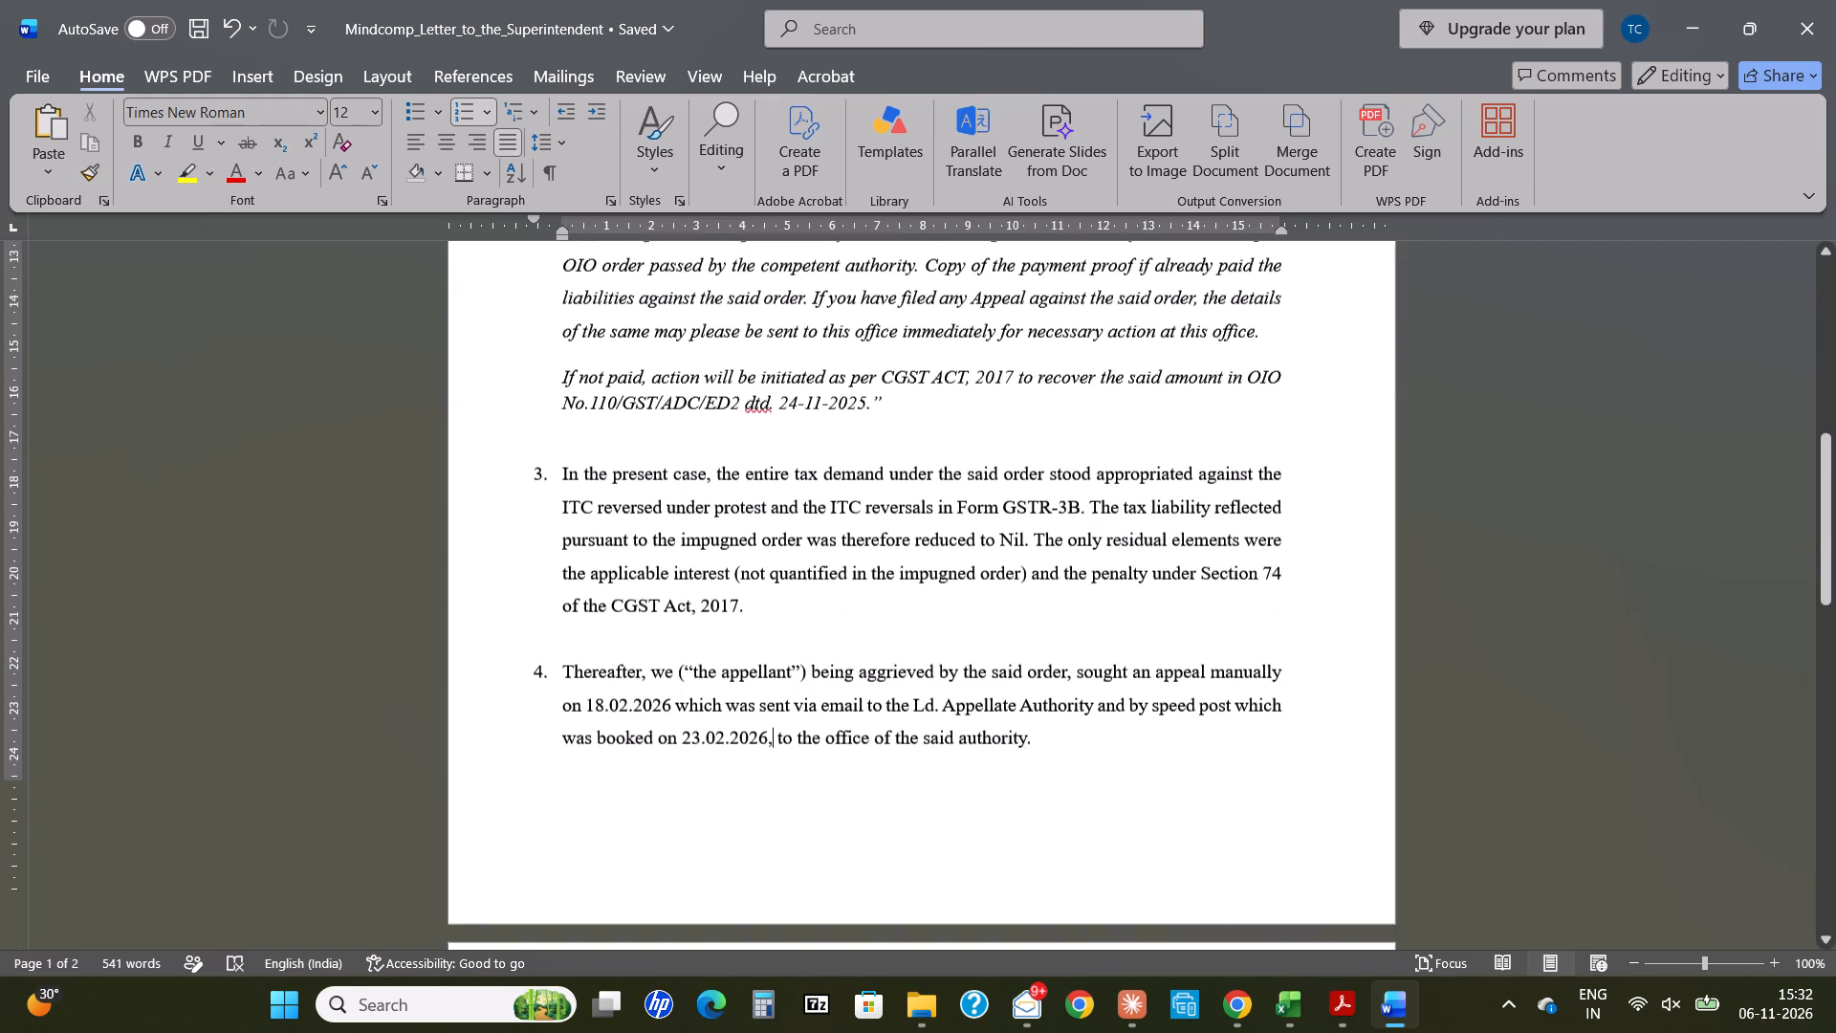
pyautogui.scroll(-2, 874, 946)
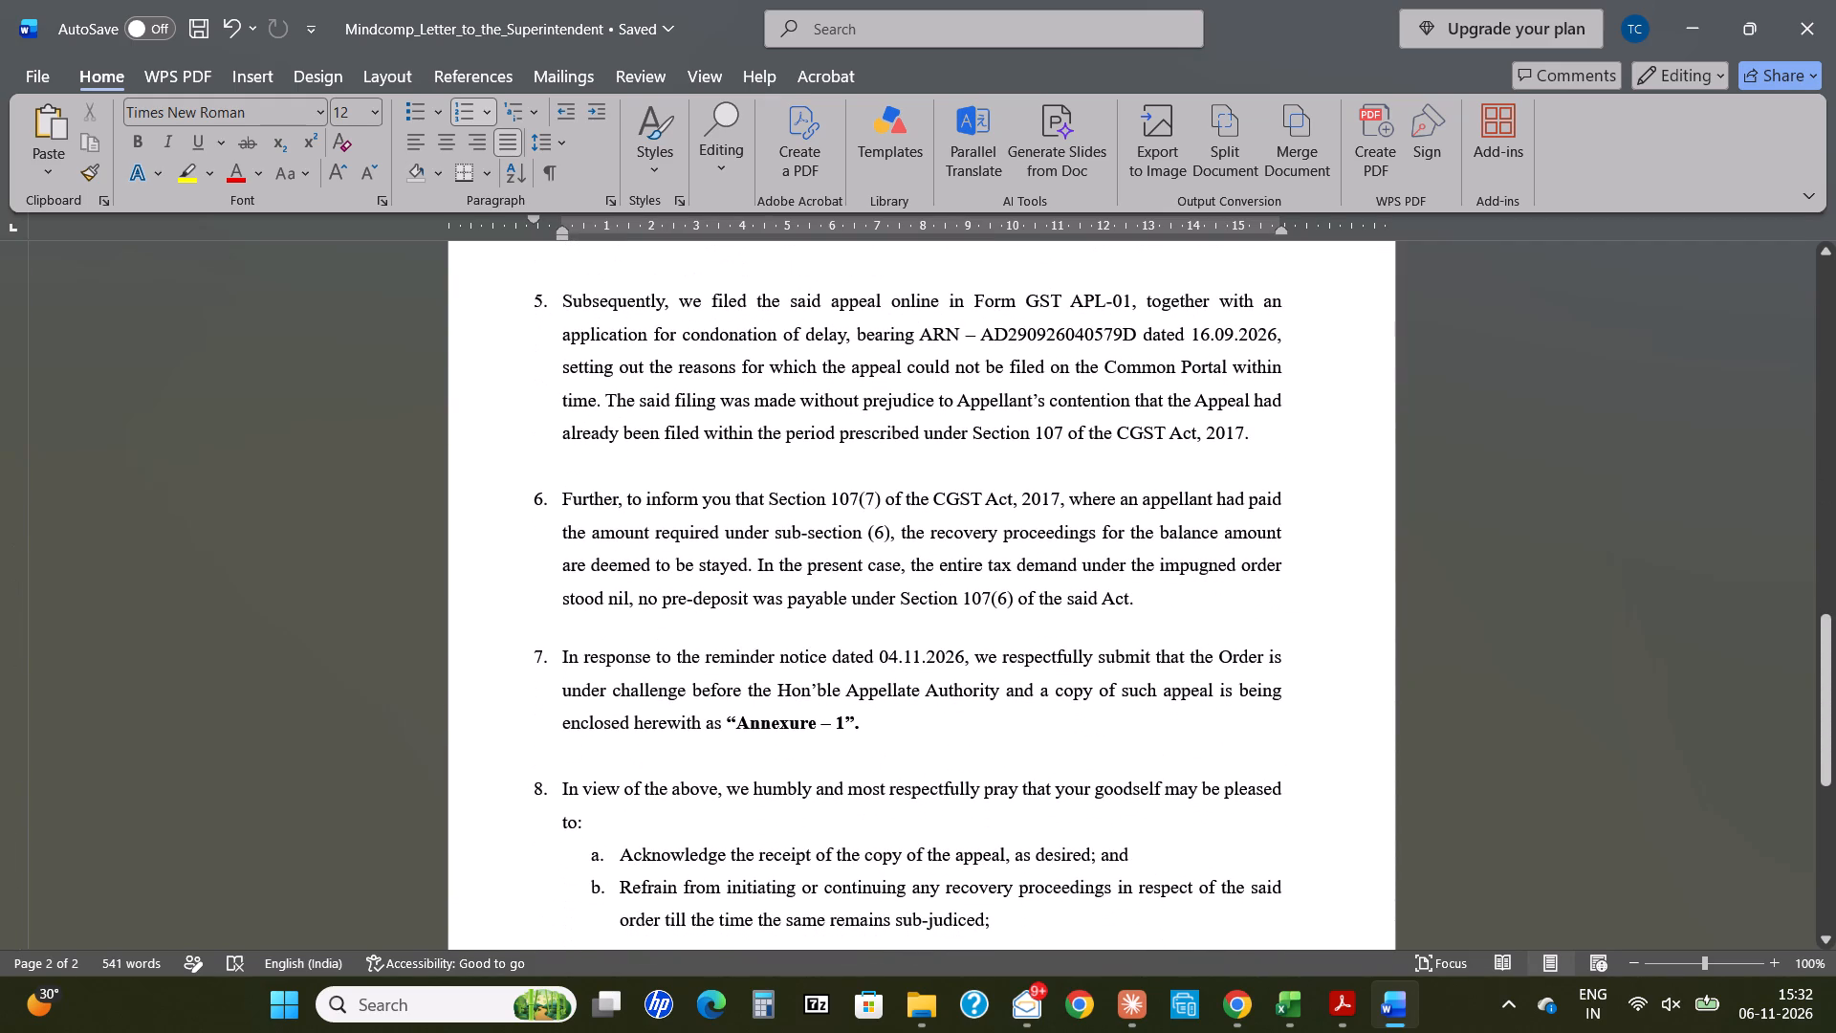
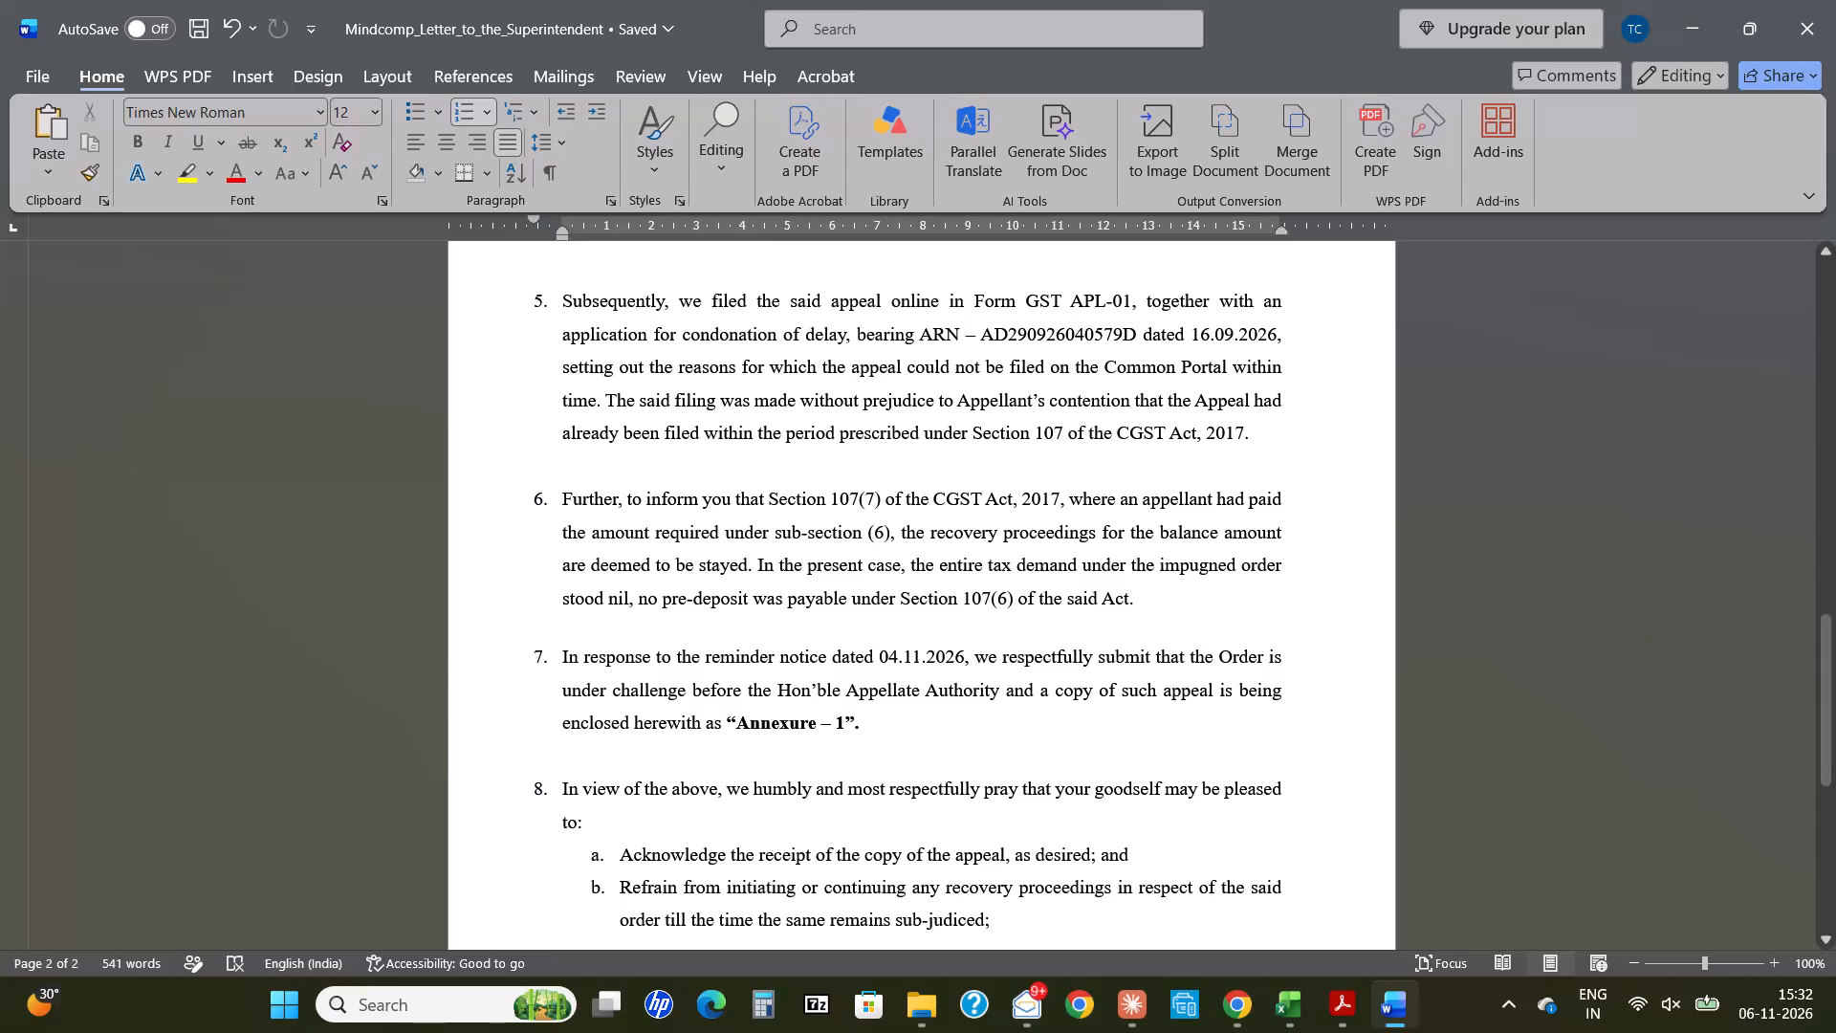
# Replace "an" with "the" before "appellant had paid" in paragraph 6 and save the letter.
pyautogui.click(1145, 491)
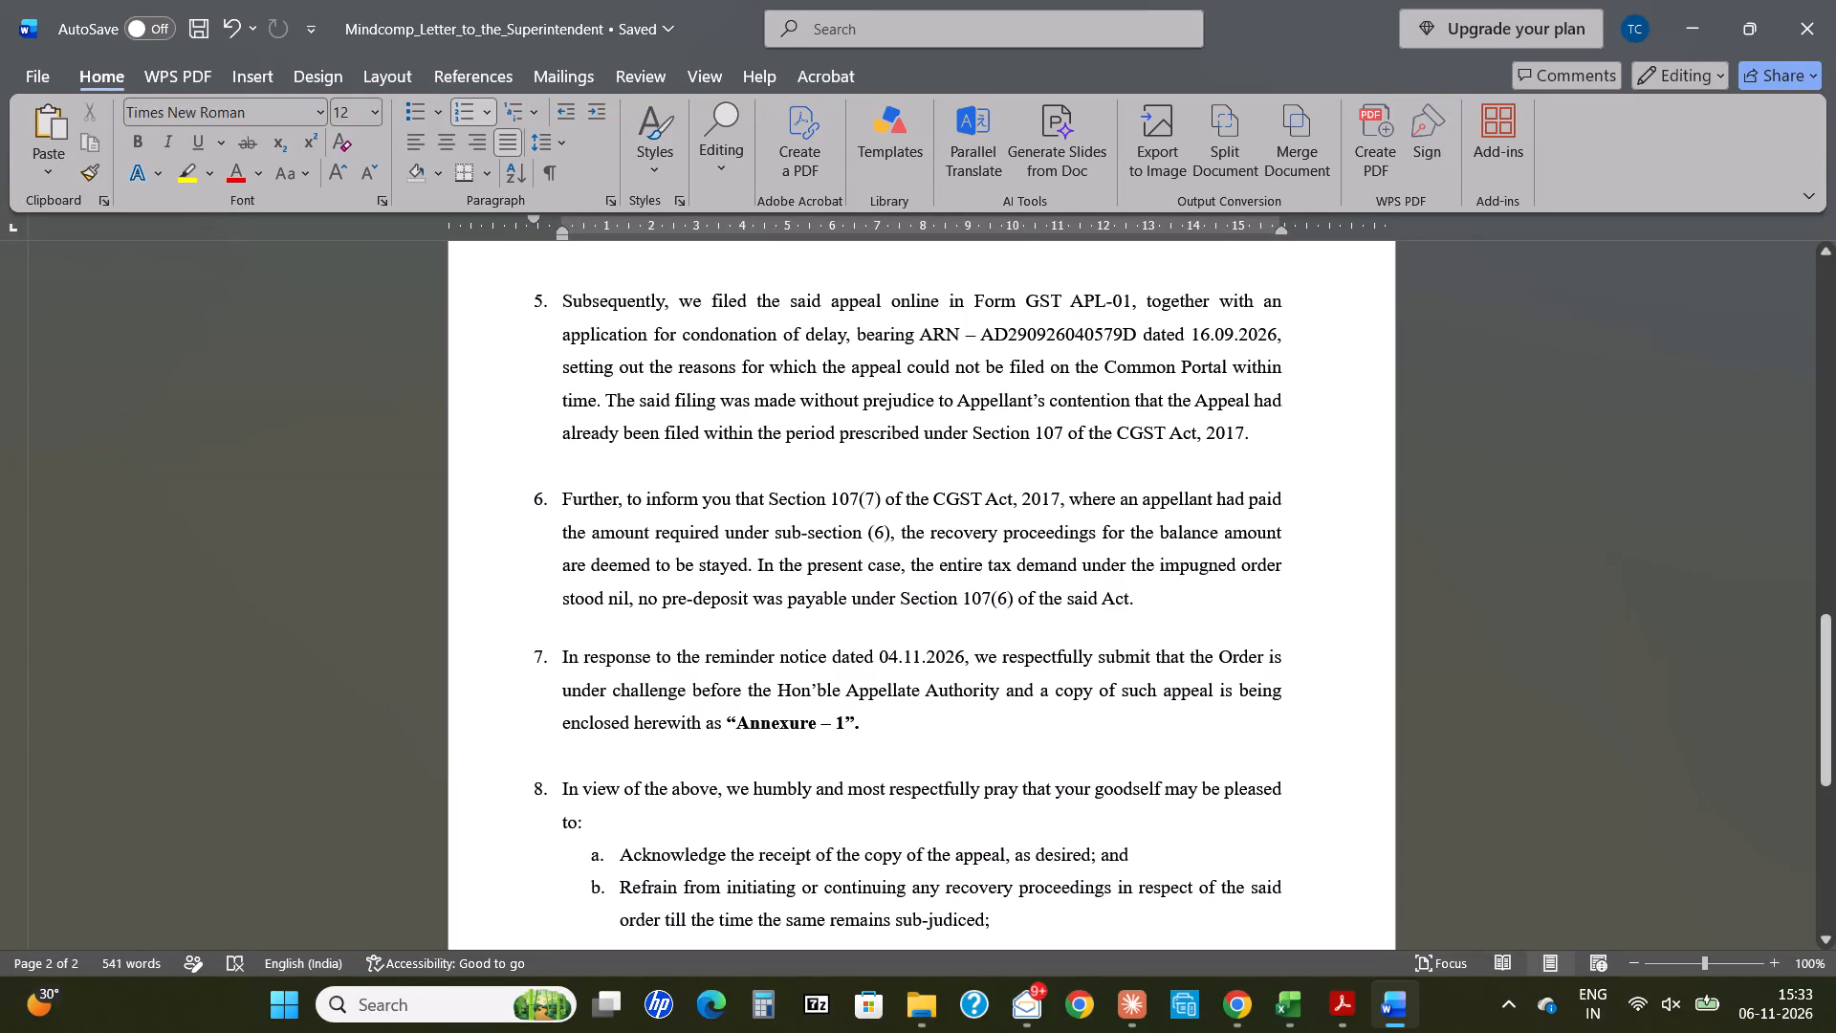
pyautogui.hotkey('ctrl', 'BackSpace')
pyautogui.write('te')
pyautogui.press('BackSpace')
pyautogui.write('he')
pyautogui.press('space')
pyautogui.hotkey('ctrl', 's')
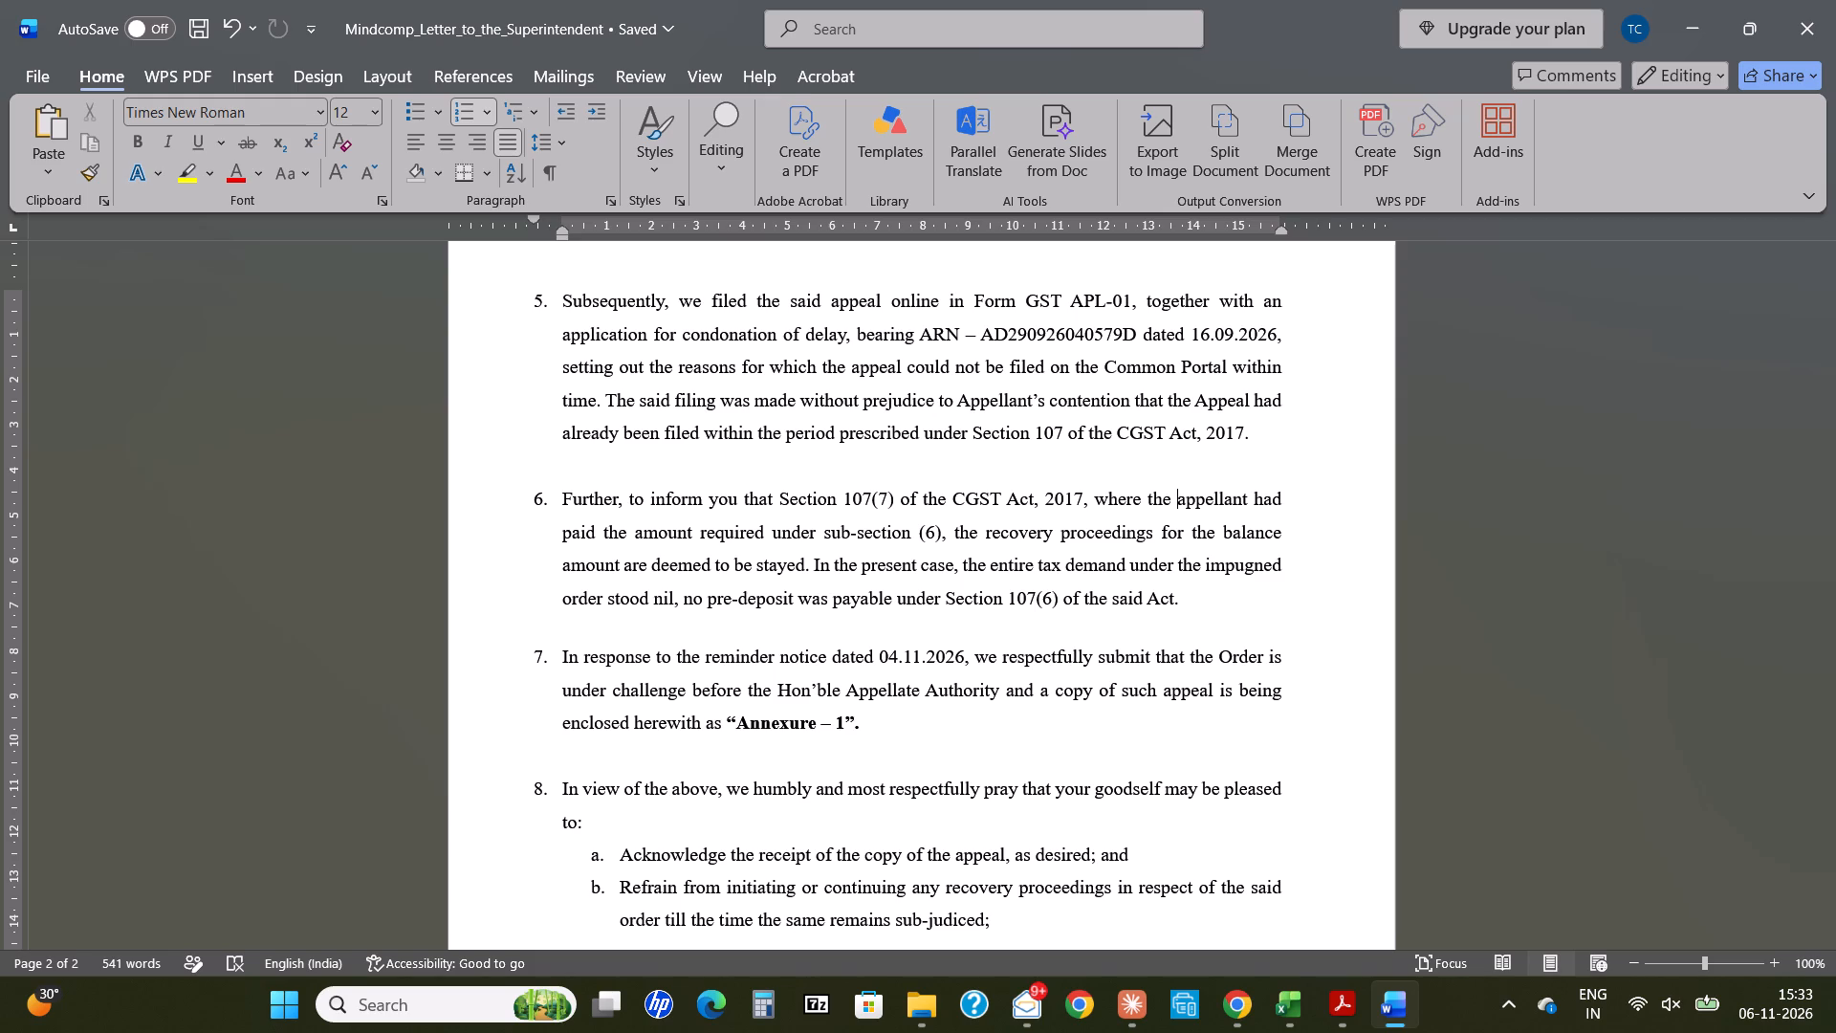
# Insert "therefore" before "no pre-deposit was payable" in paragraph 6.
pyautogui.click(685, 604)
pyautogui.press('t')
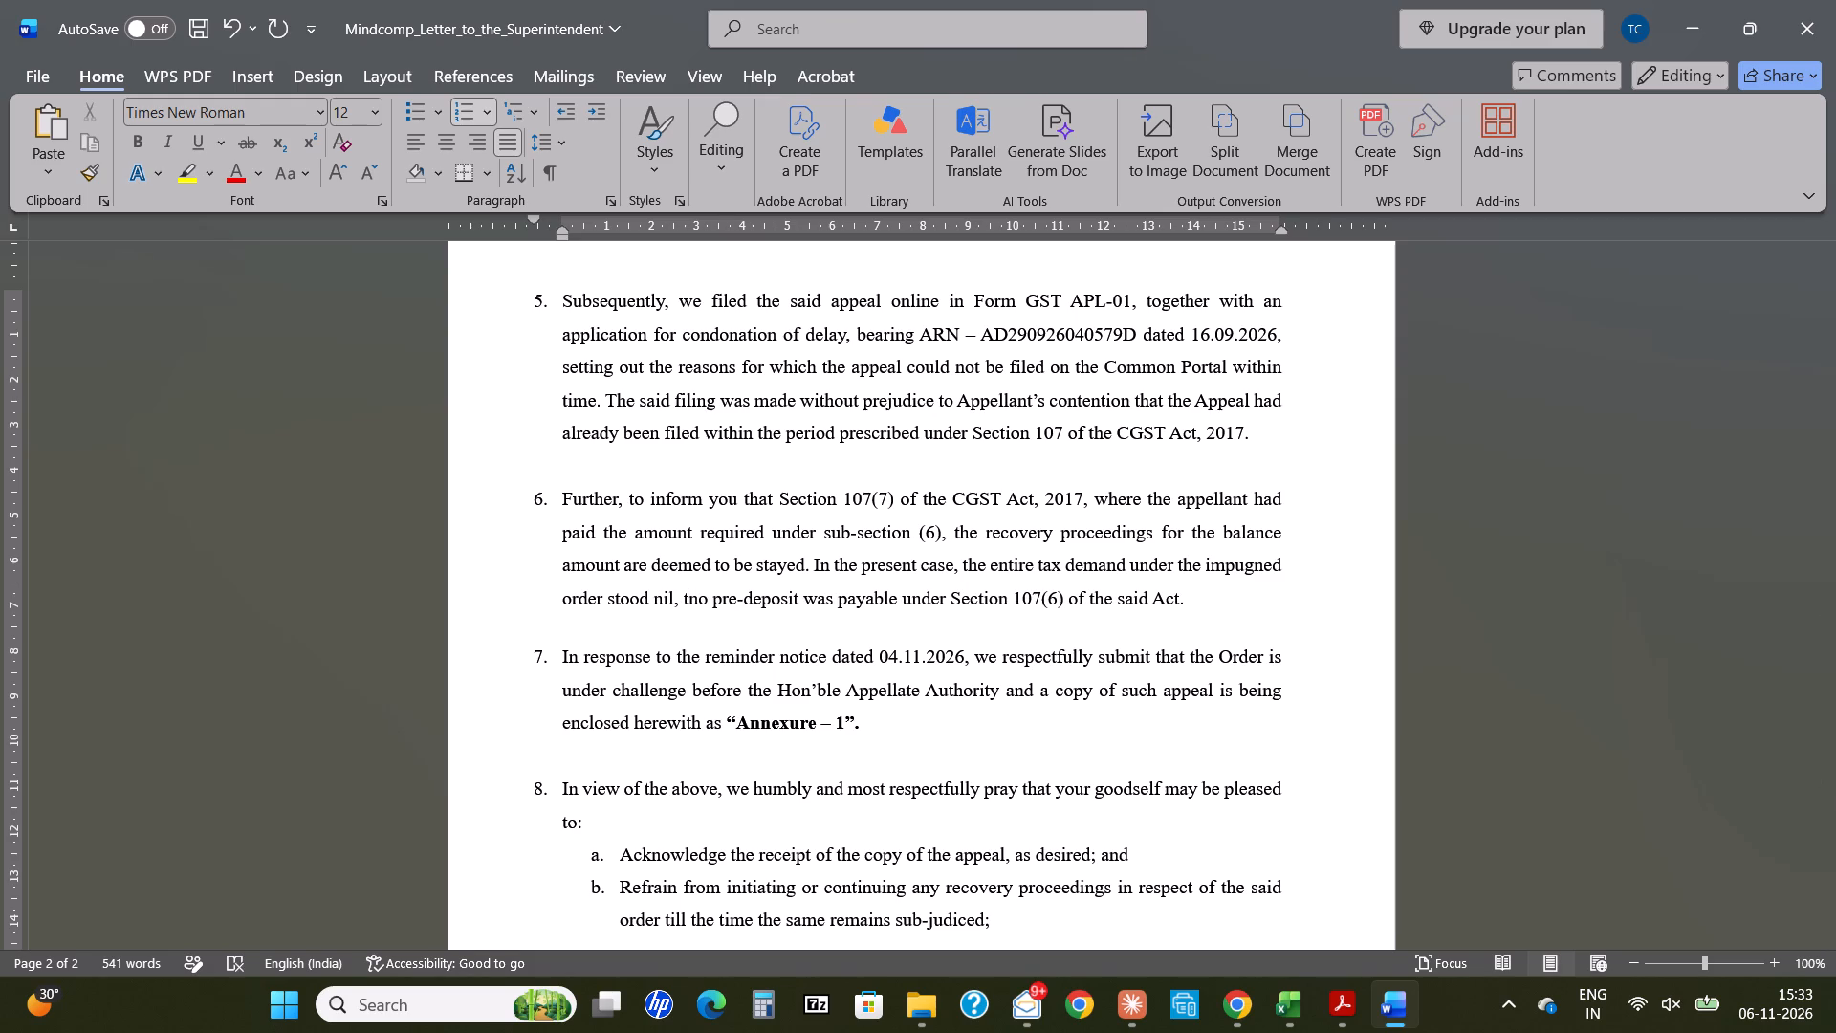
pyautogui.write('herefore')
pyautogui.press('space')
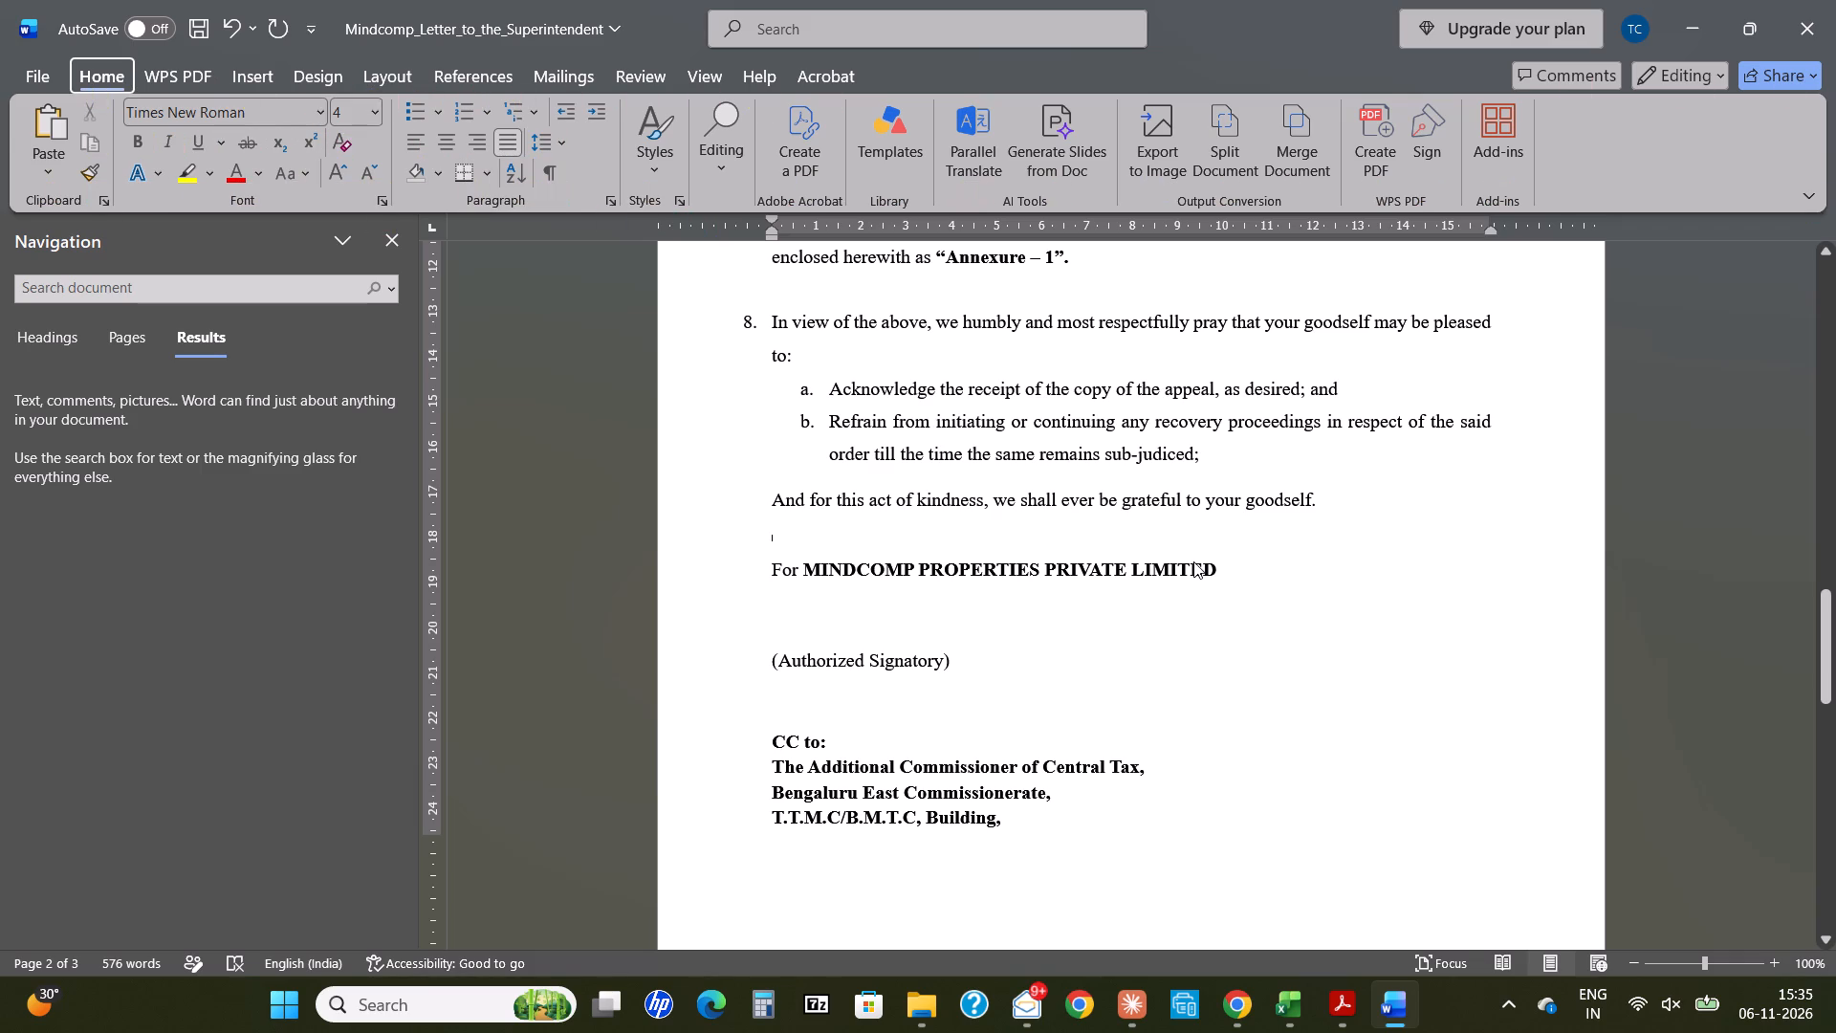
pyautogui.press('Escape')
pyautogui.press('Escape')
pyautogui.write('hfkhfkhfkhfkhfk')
# Shrink the font of the blank line between "(Authorized Signatory)" and "CC to:" by twelve steps.
pyautogui.press('Down')
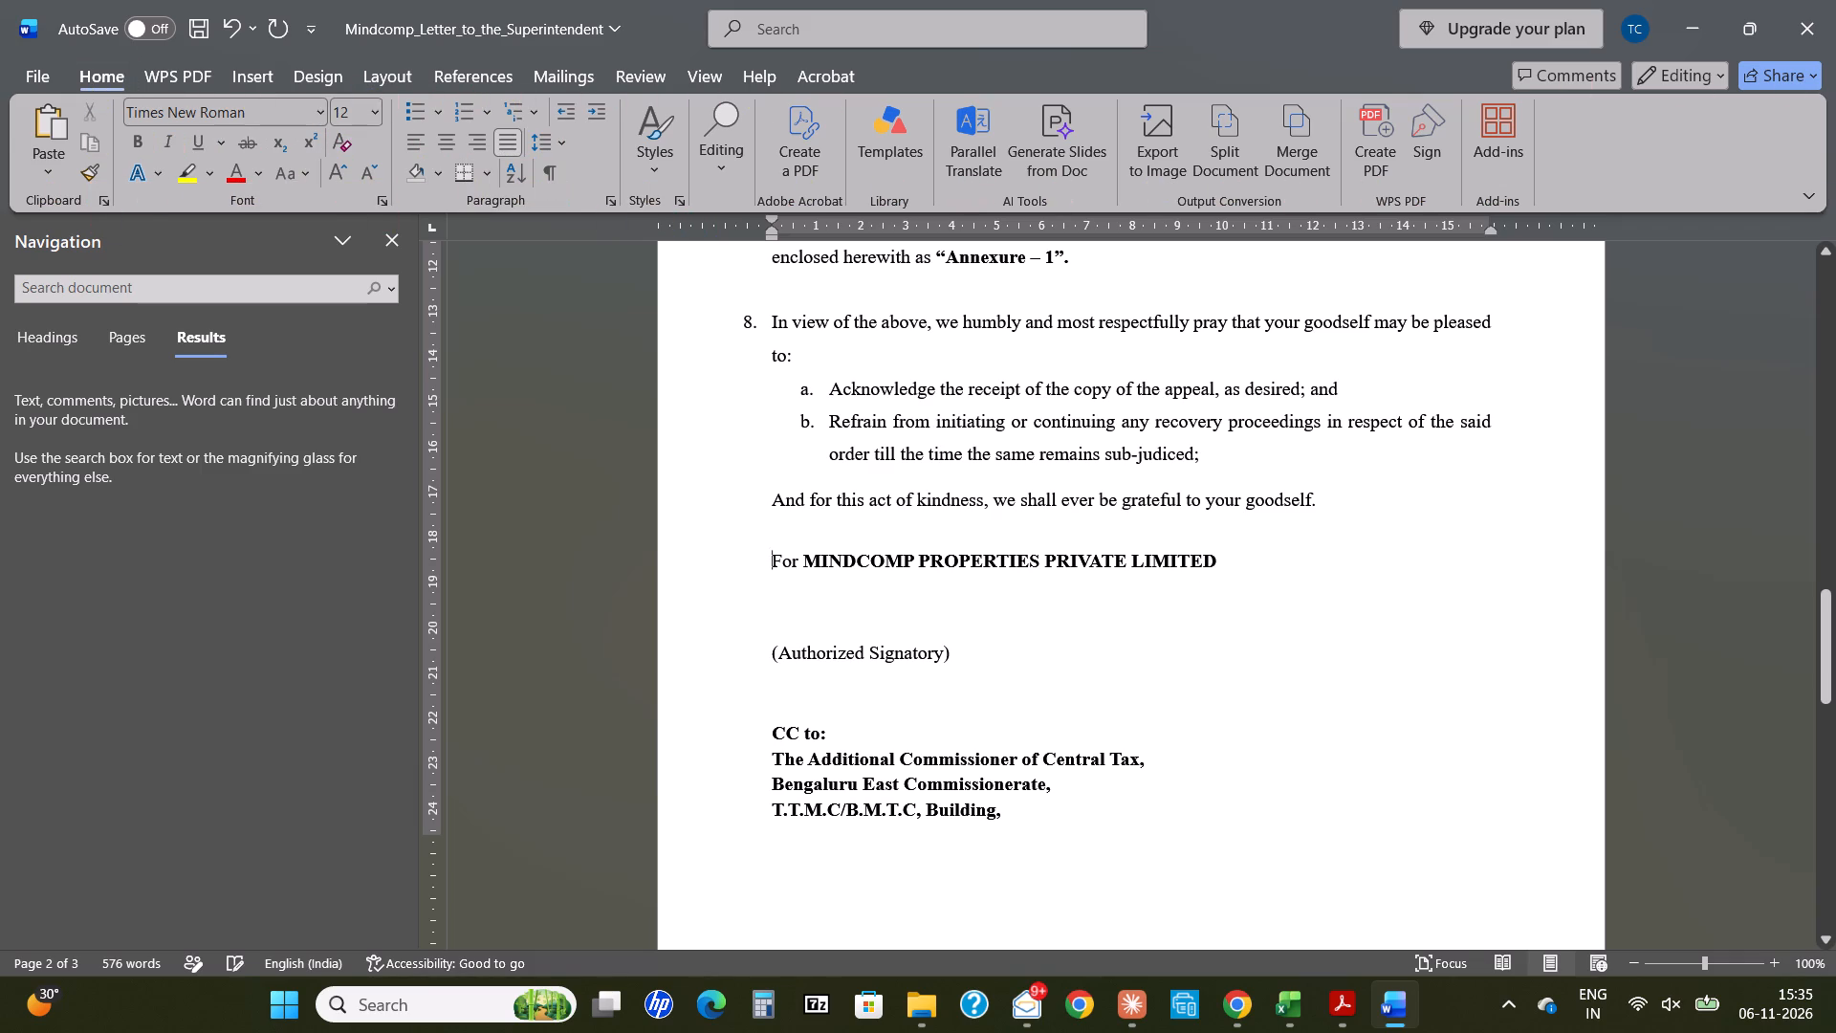
pyautogui.press('Down')
pyautogui.press('Down')
pyautogui.press('Down')
pyautogui.write('hfkhfkhfkhfkhfkhfk')
pyautogui.write('hfkhfkhfkhfkhfkhfk')
pyautogui.press('Down')
pyautogui.press('Down')
pyautogui.press('Down')
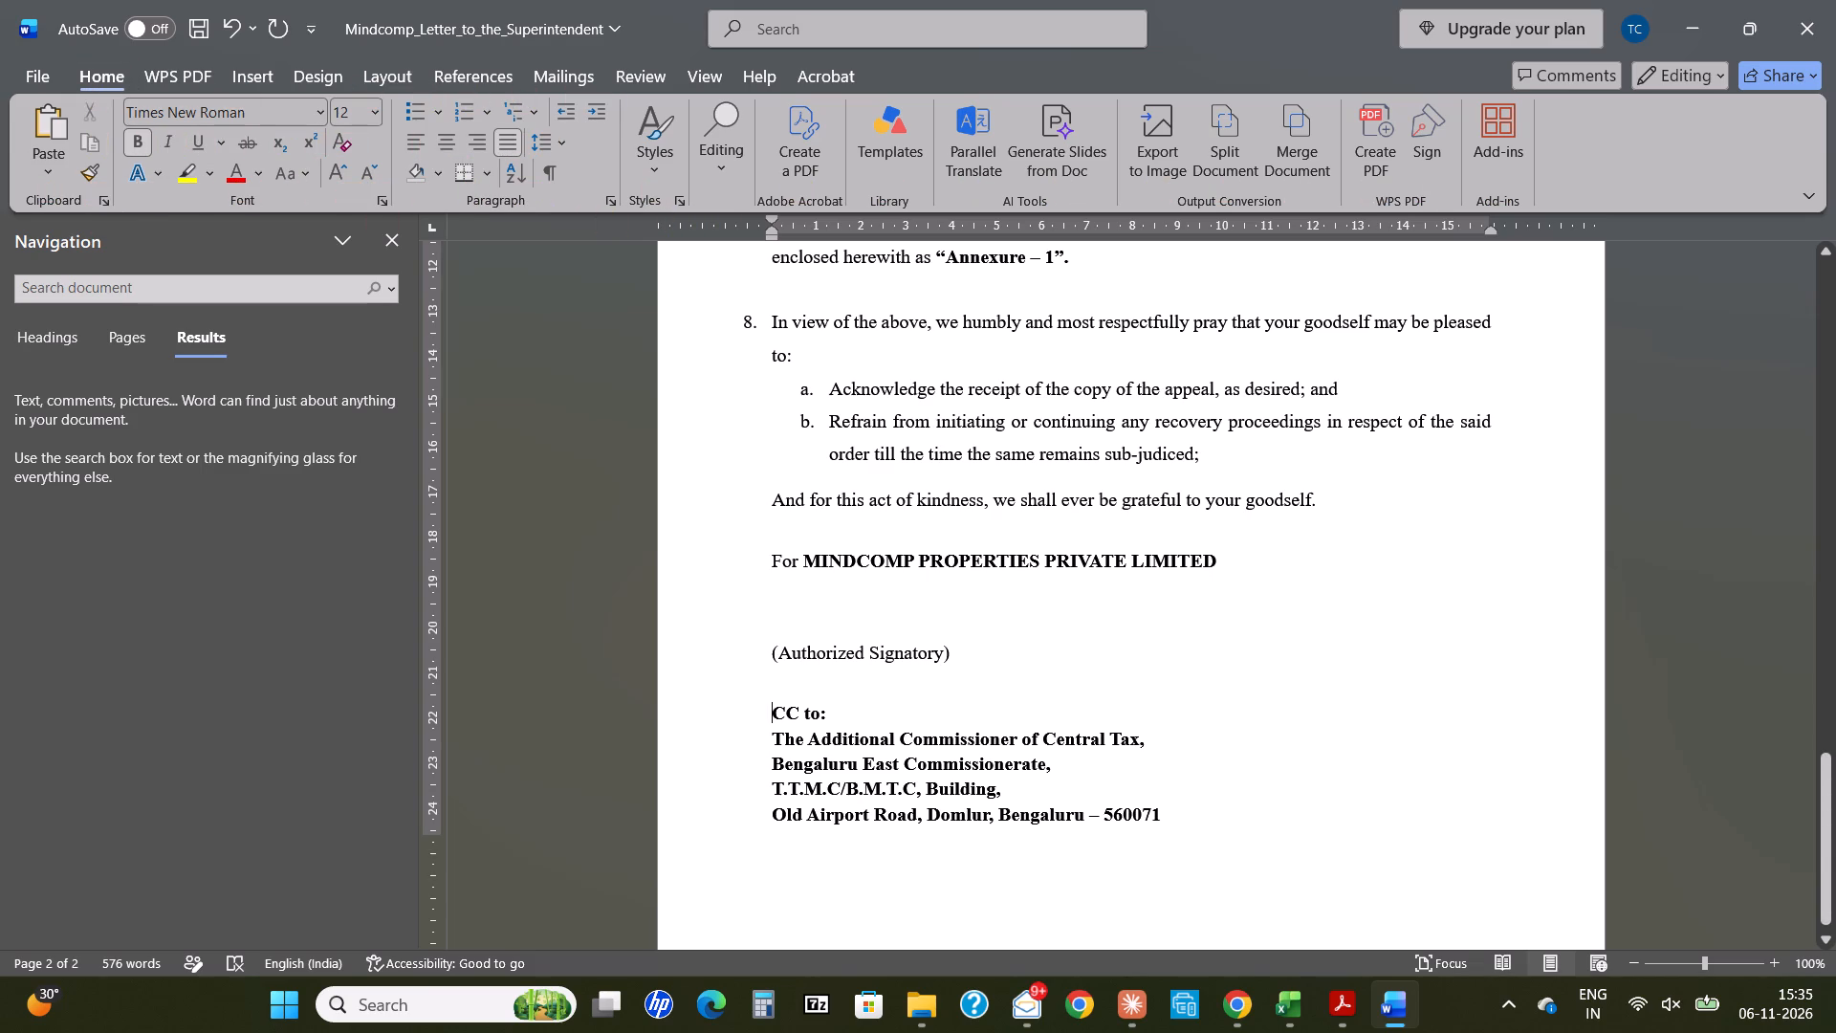
# Reduce the blank line after paragraph 1 to font size 11.
pyautogui.scroll(8, 1193, 561)
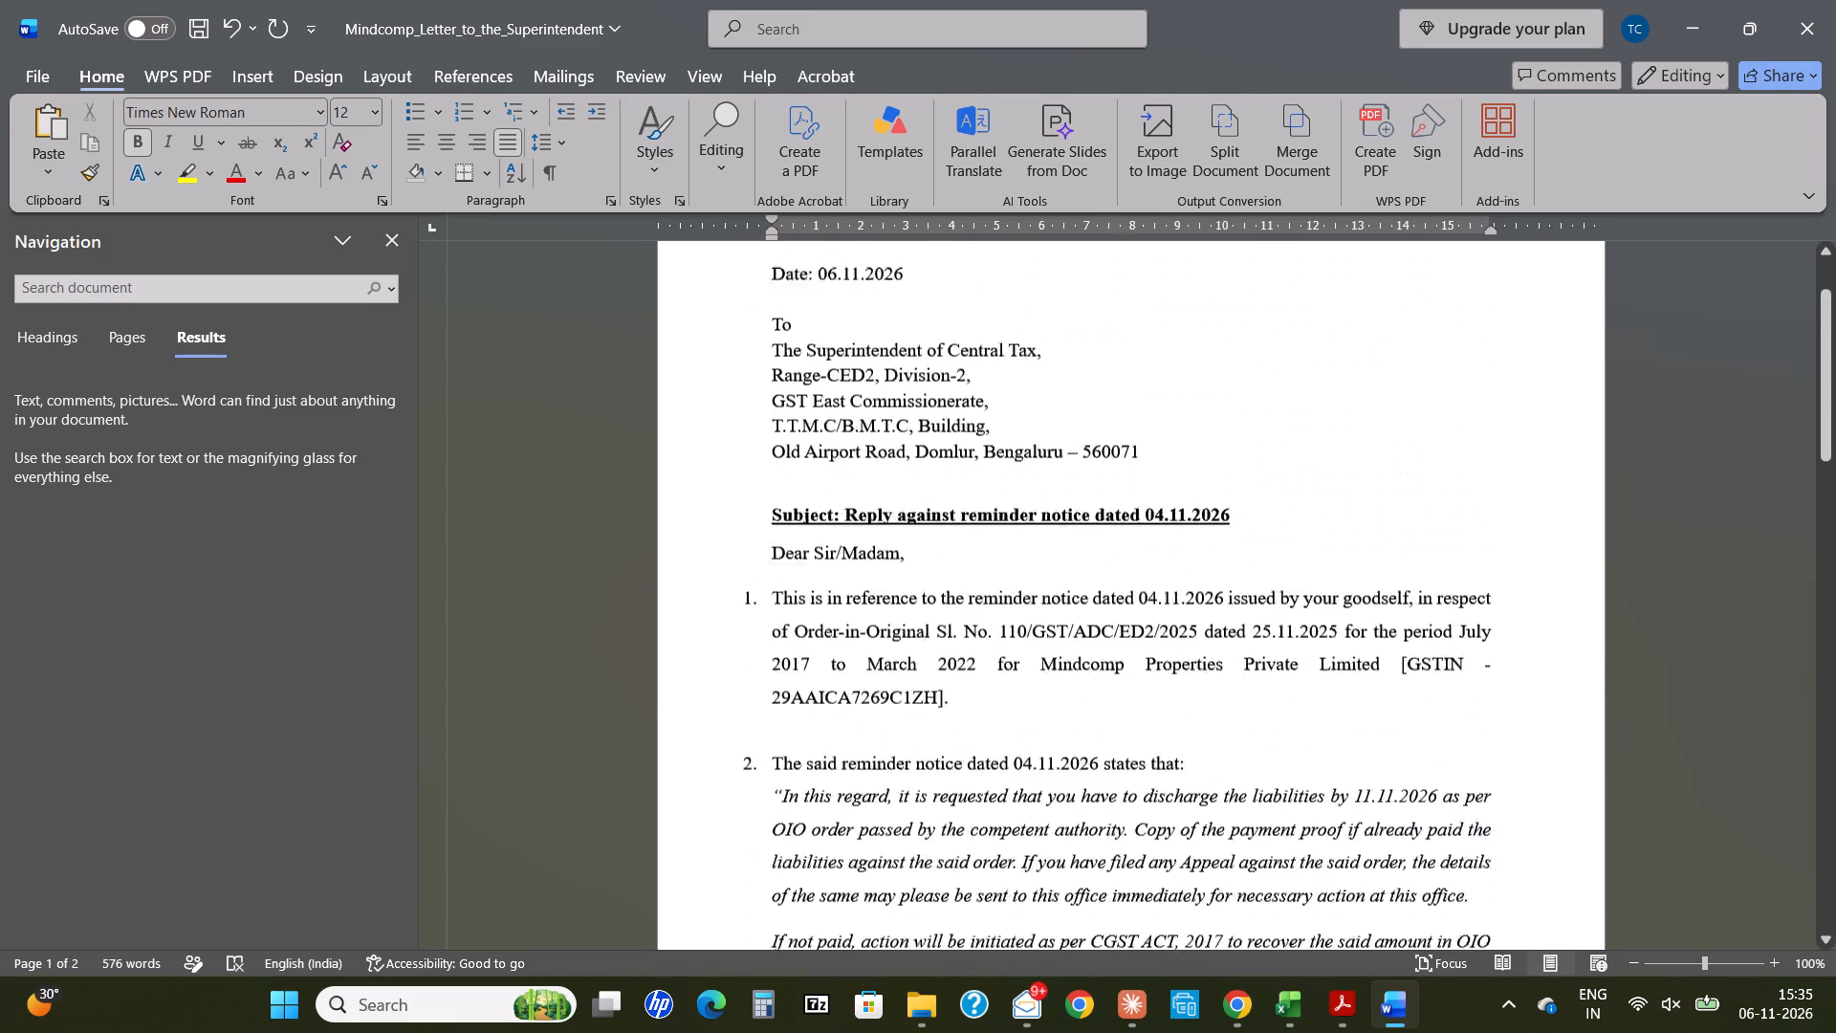
pyautogui.scroll(1, 1193, 561)
pyautogui.scroll(-1, 1193, 561)
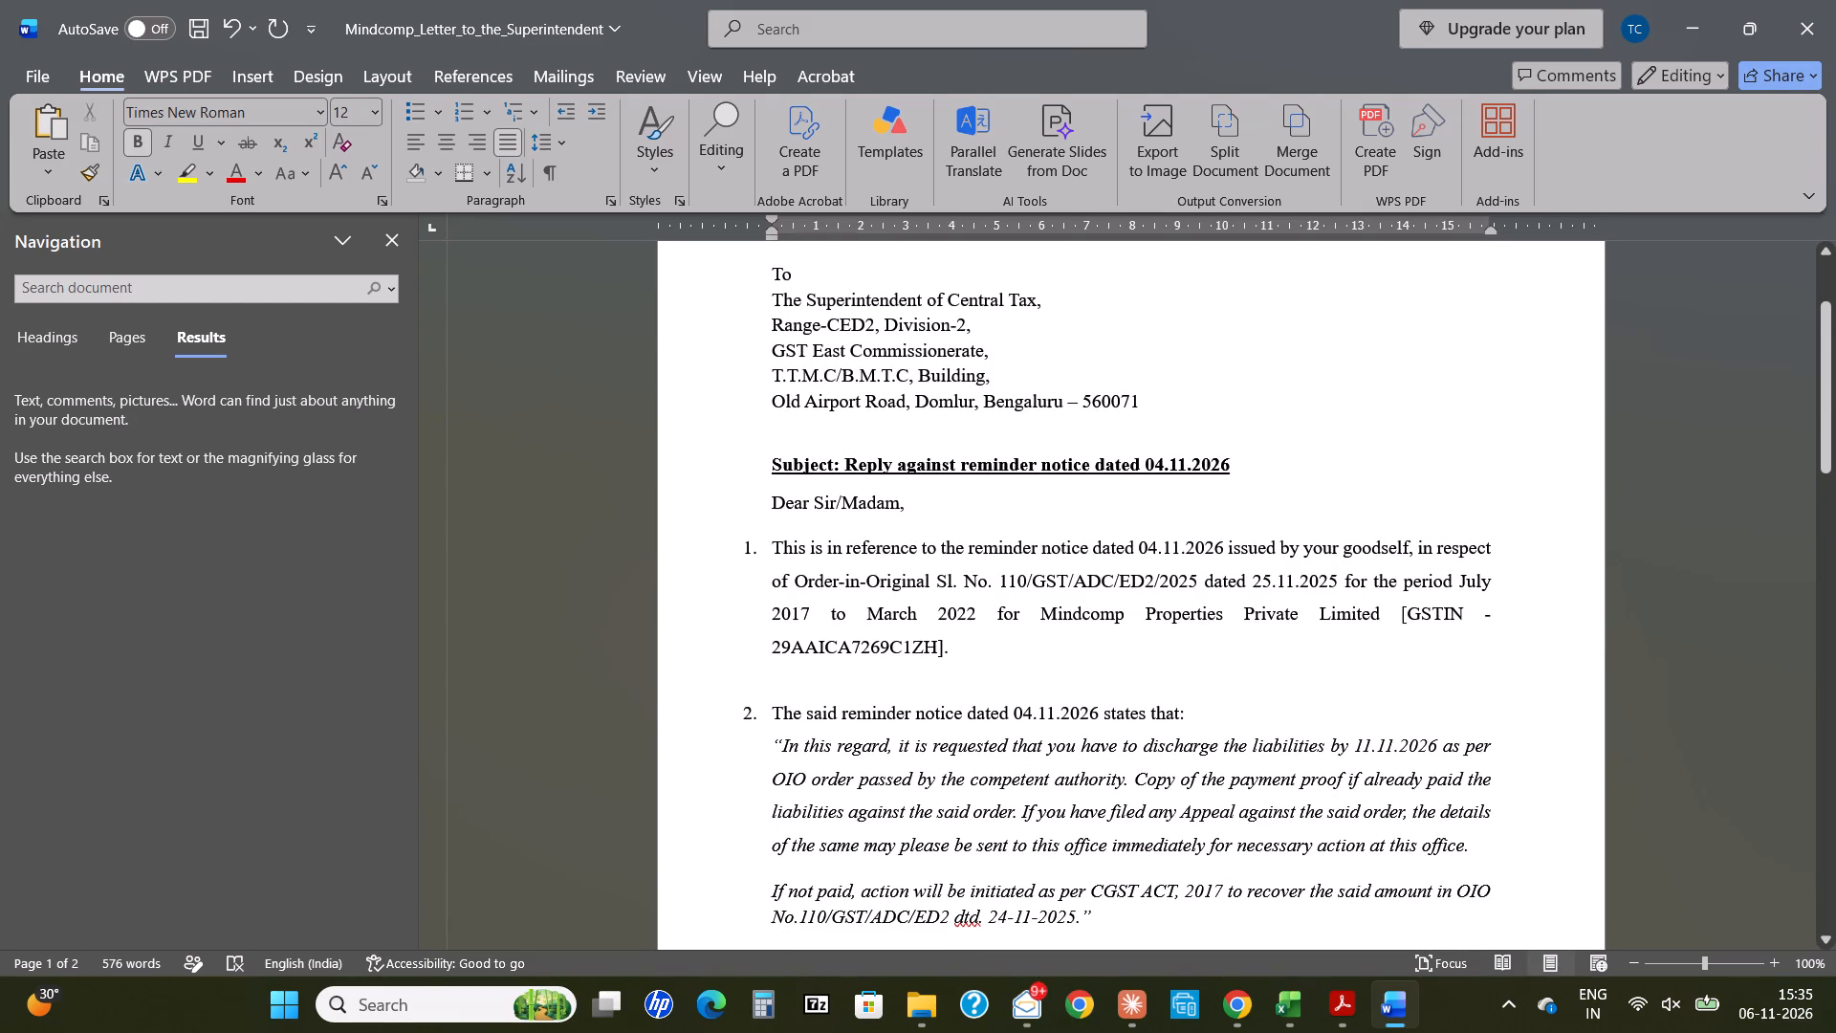
pyautogui.click(1104, 678)
pyautogui.write('hfk')
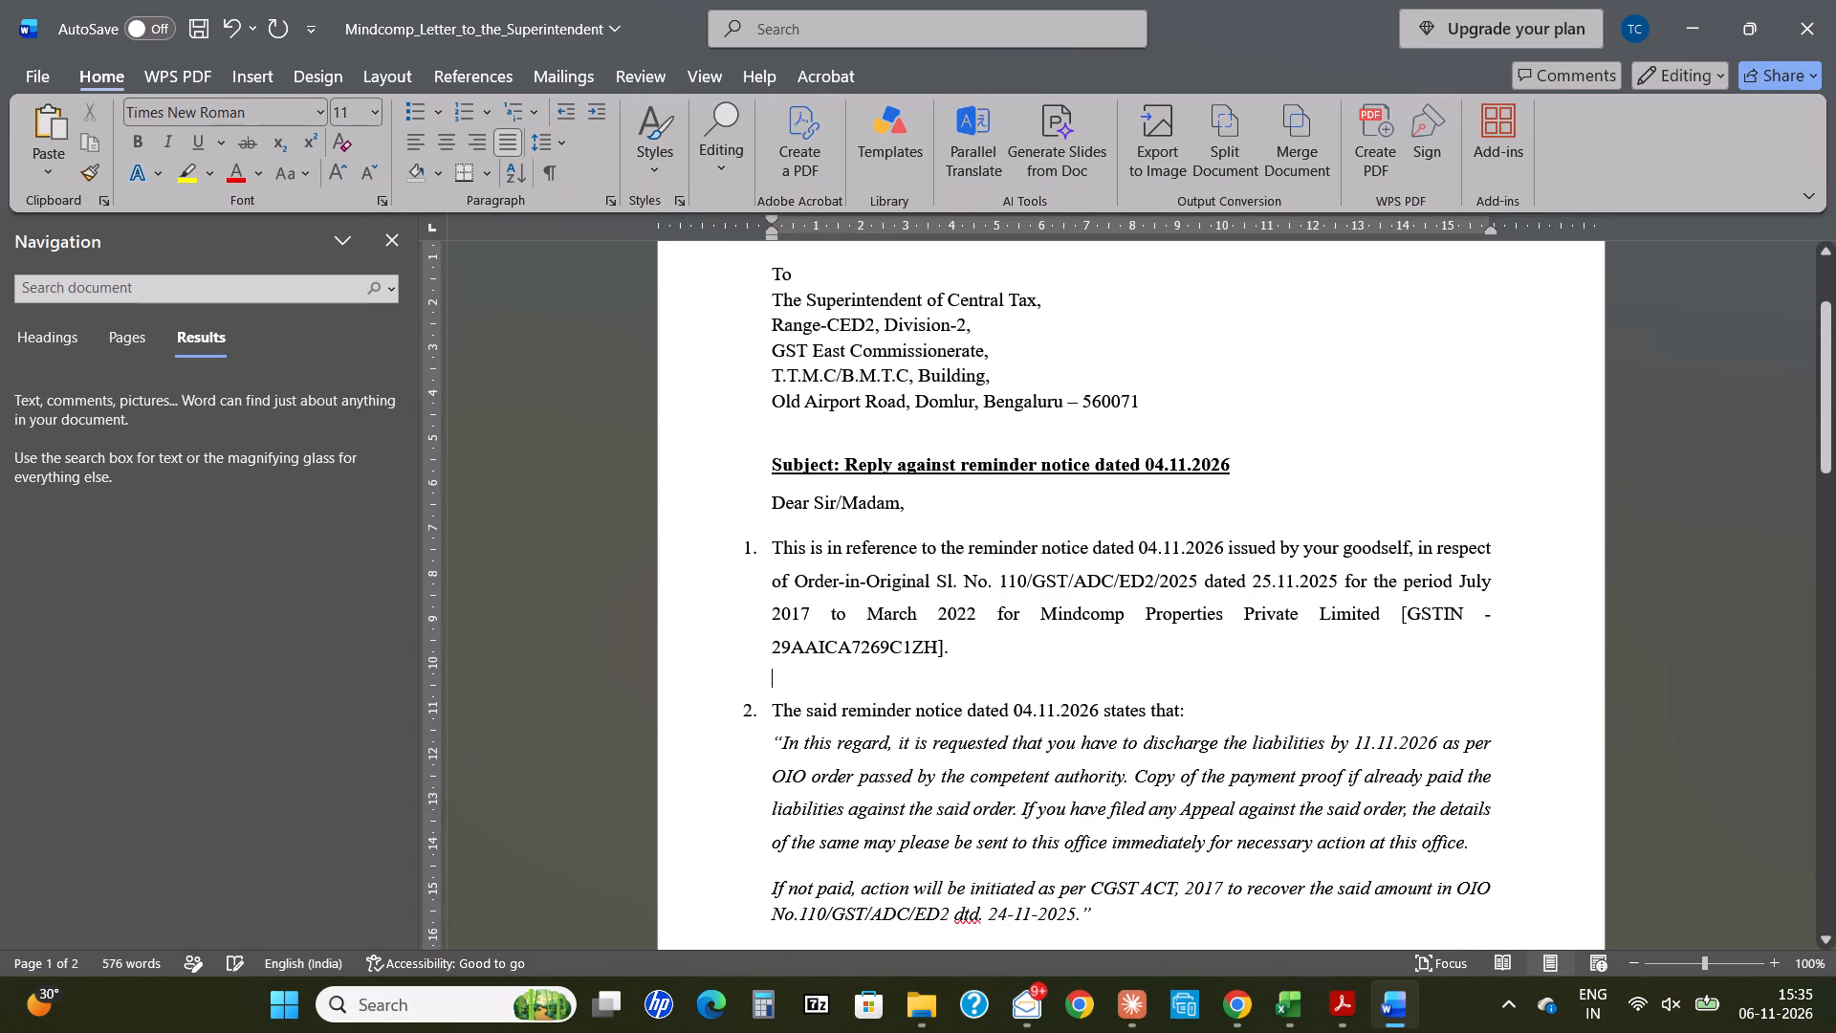
# Reduce the font size of the blank line after the quoted notice in paragraph 2 by one step.
pyautogui.press('Down')
pyautogui.press('Down')
pyautogui.press('Down')
pyautogui.press('Down')
pyautogui.press('Down')
pyautogui.press('Down')
pyautogui.press('Down')
pyautogui.press('Down')
pyautogui.press('Down')
pyautogui.press('Down')
pyautogui.press('Up')
pyautogui.press('Up')
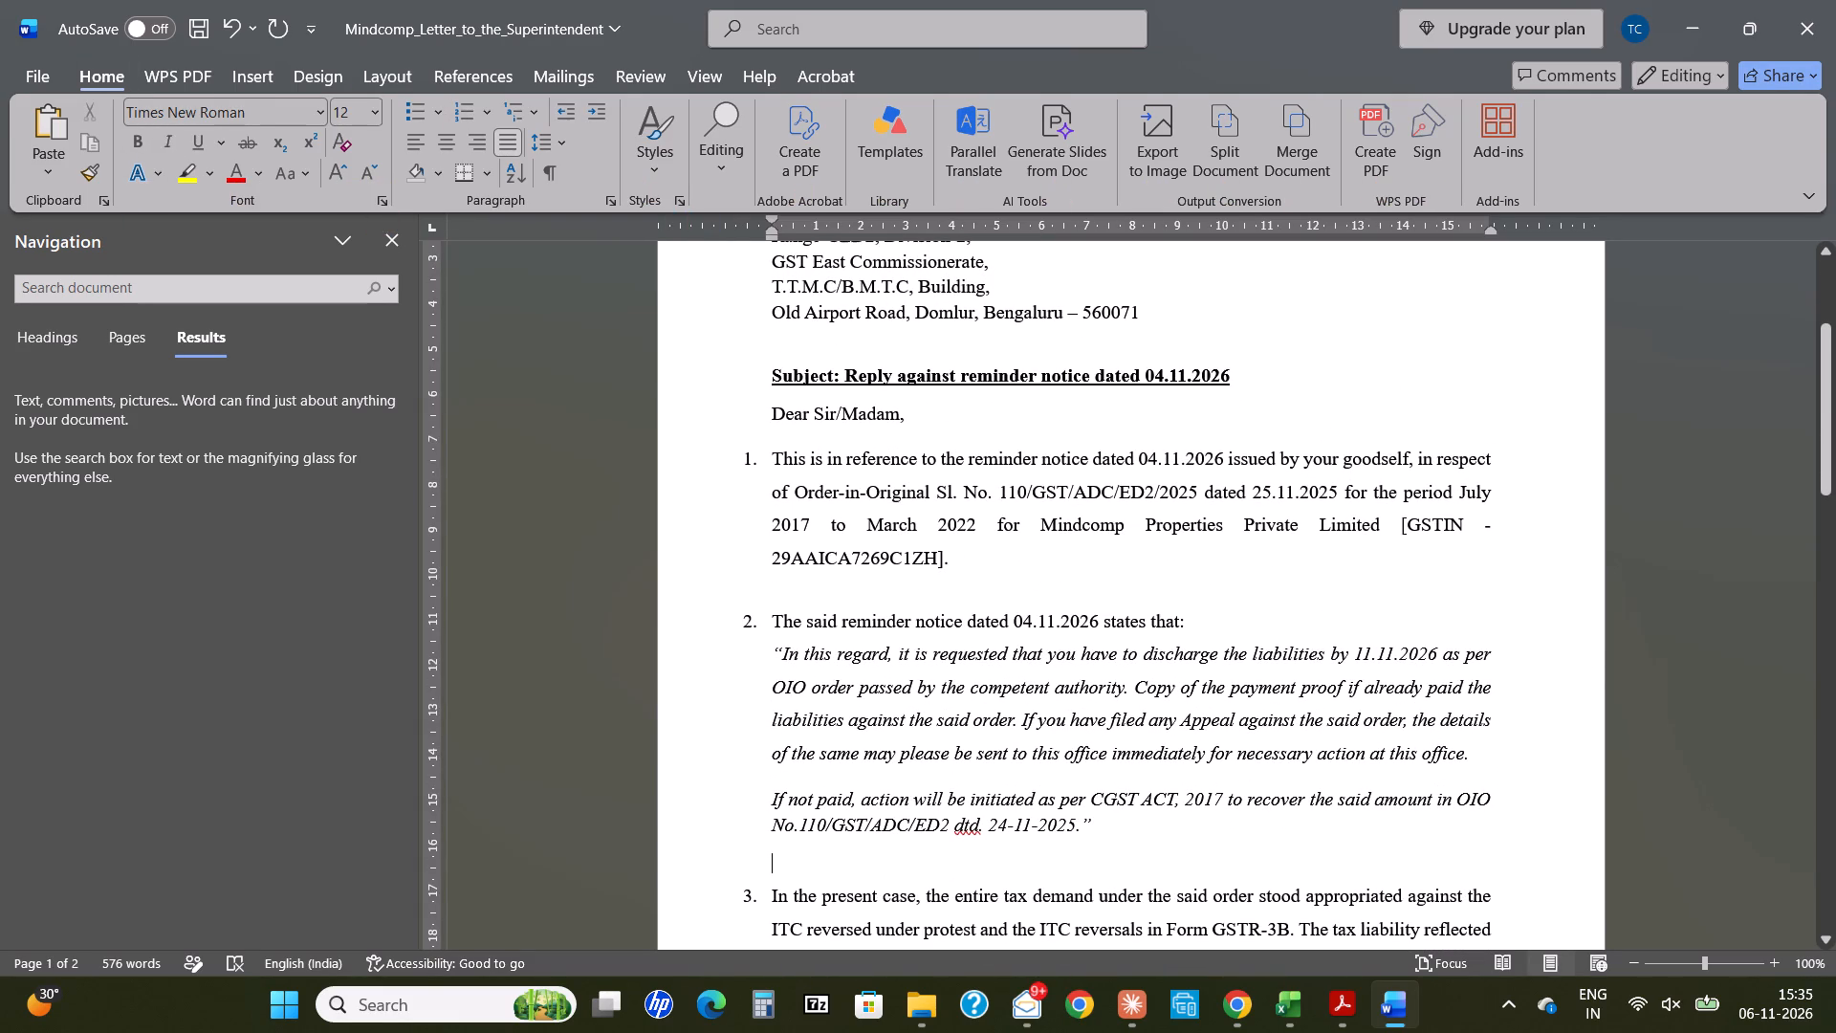
pyautogui.write('hfk')
# Reduce the font size of the blank lines after paragraphs 3, 4 and 5 by one step each.
pyautogui.hotkey('ctrl', 'Down')
pyautogui.hotkey('ctrl', 'Down')
pyautogui.hotkey('ctrl', 'Down')
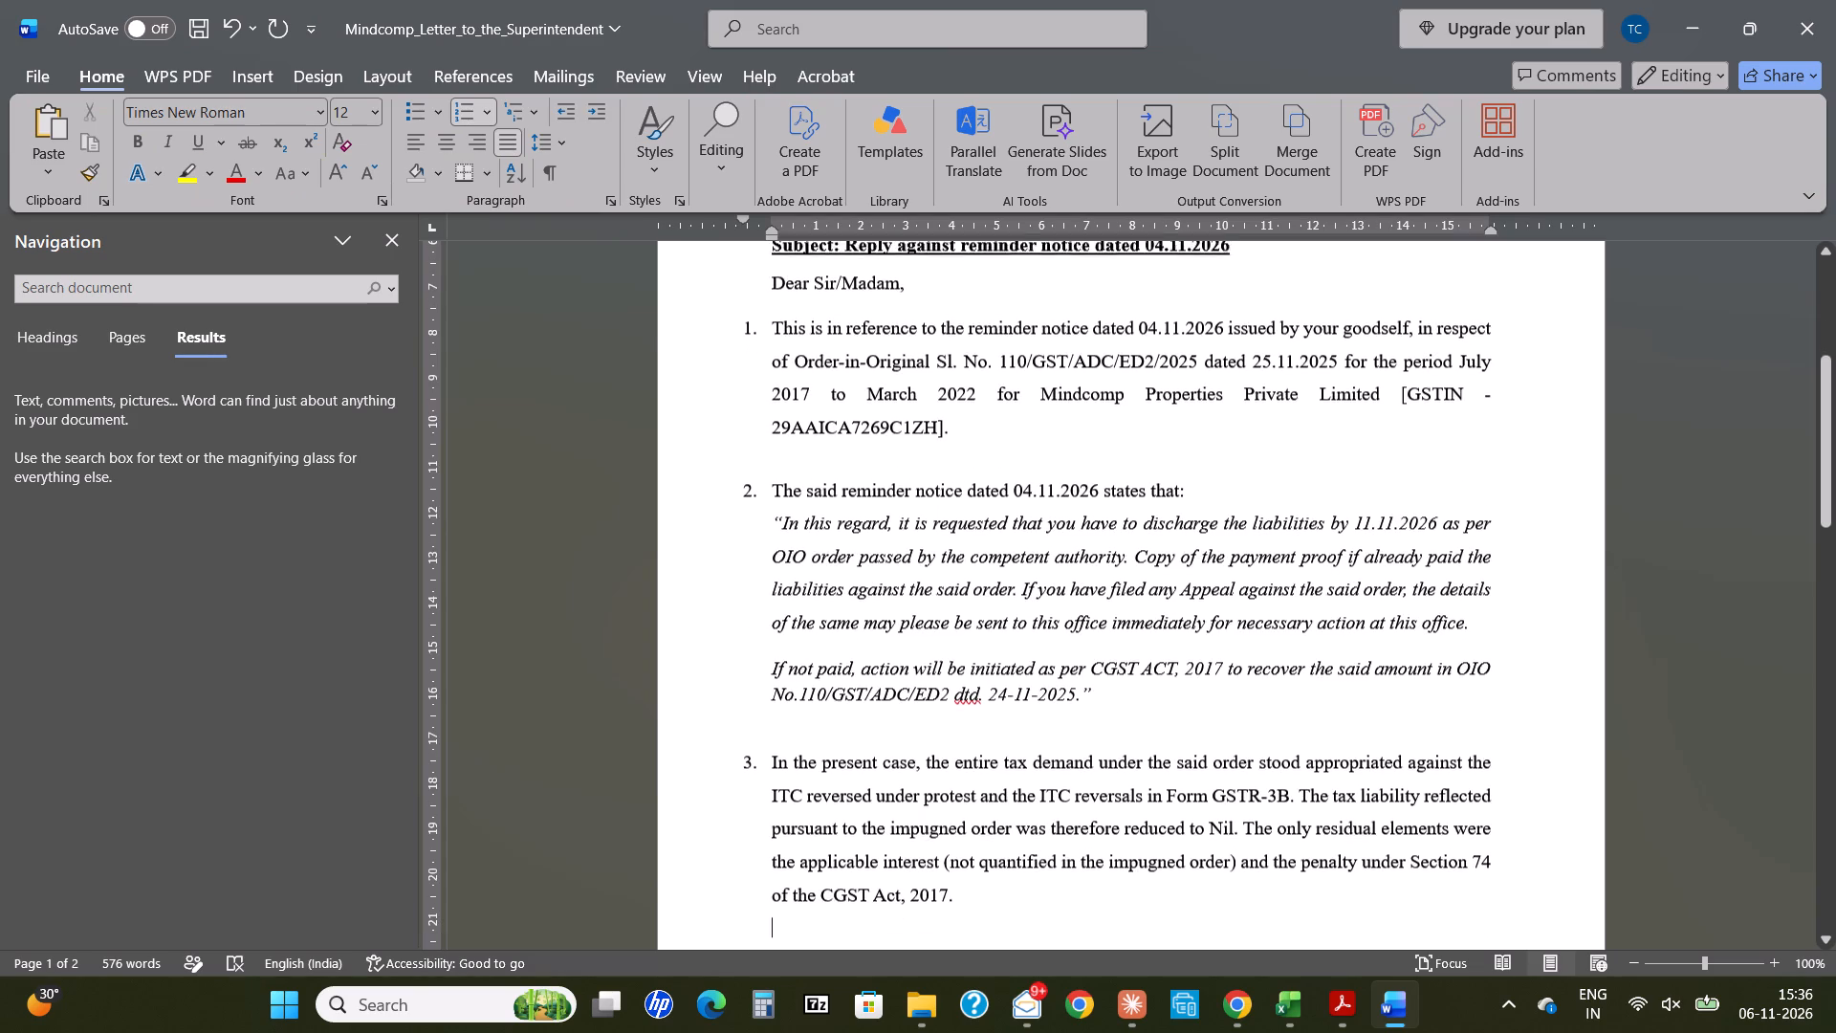
pyautogui.write('hfk')
pyautogui.hotkey('ctrl', 'Down')
pyautogui.hotkey('ctrl', 'Down')
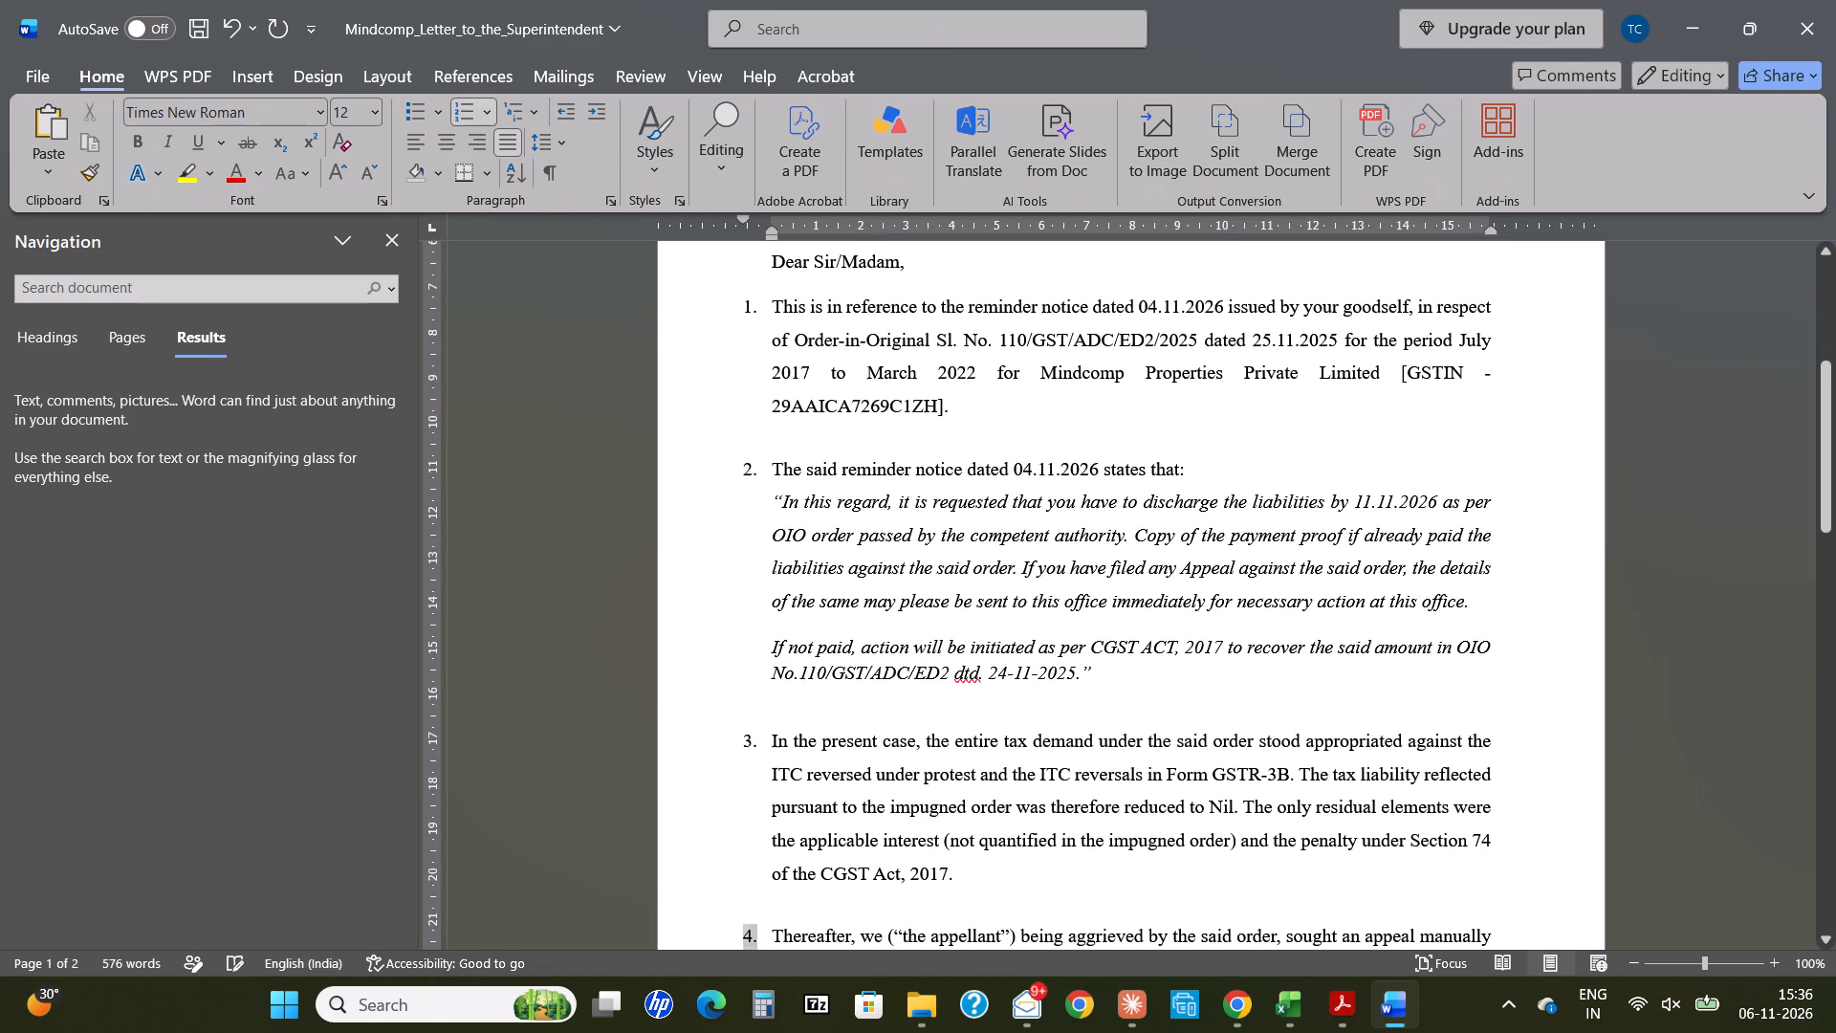
pyautogui.hotkey('ctrl', 'Down')
pyautogui.write('hf')
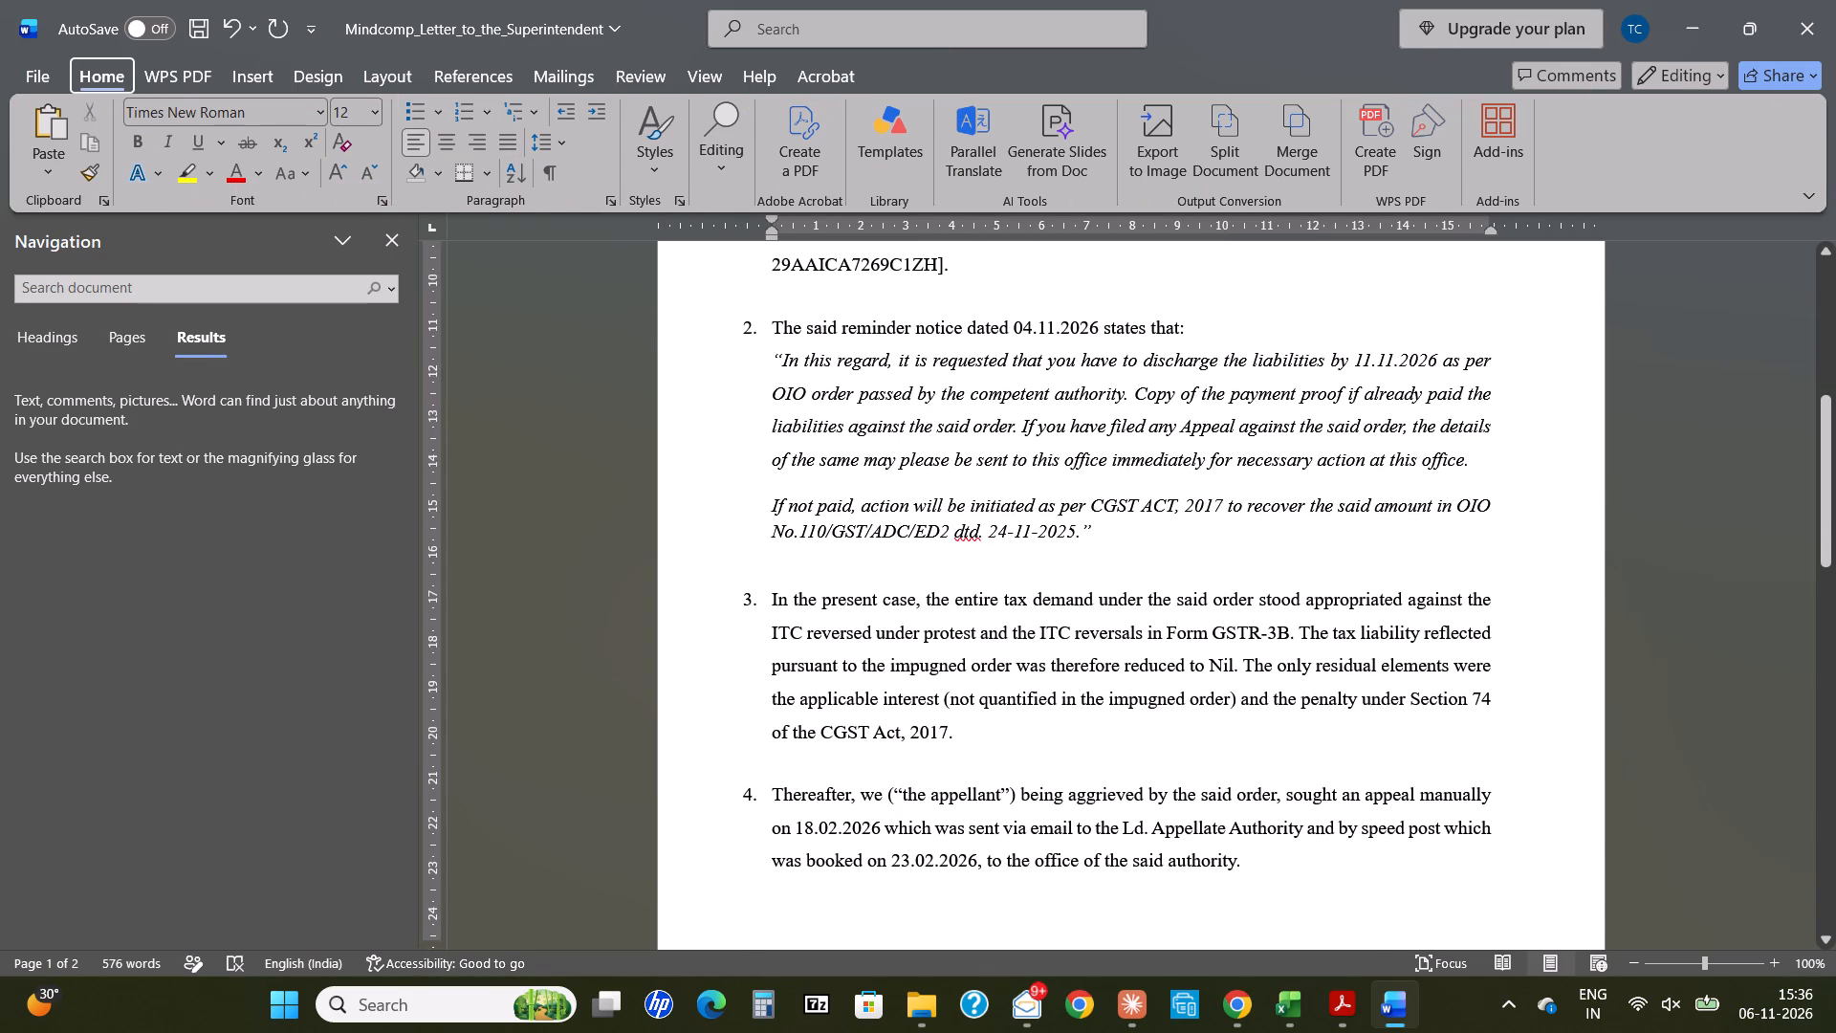
pyautogui.press('k')
pyautogui.hotkey('ctrl', 'Down')
pyautogui.hotkey('ctrl', 'Down')
pyautogui.hotkey('ctrl', 'Down')
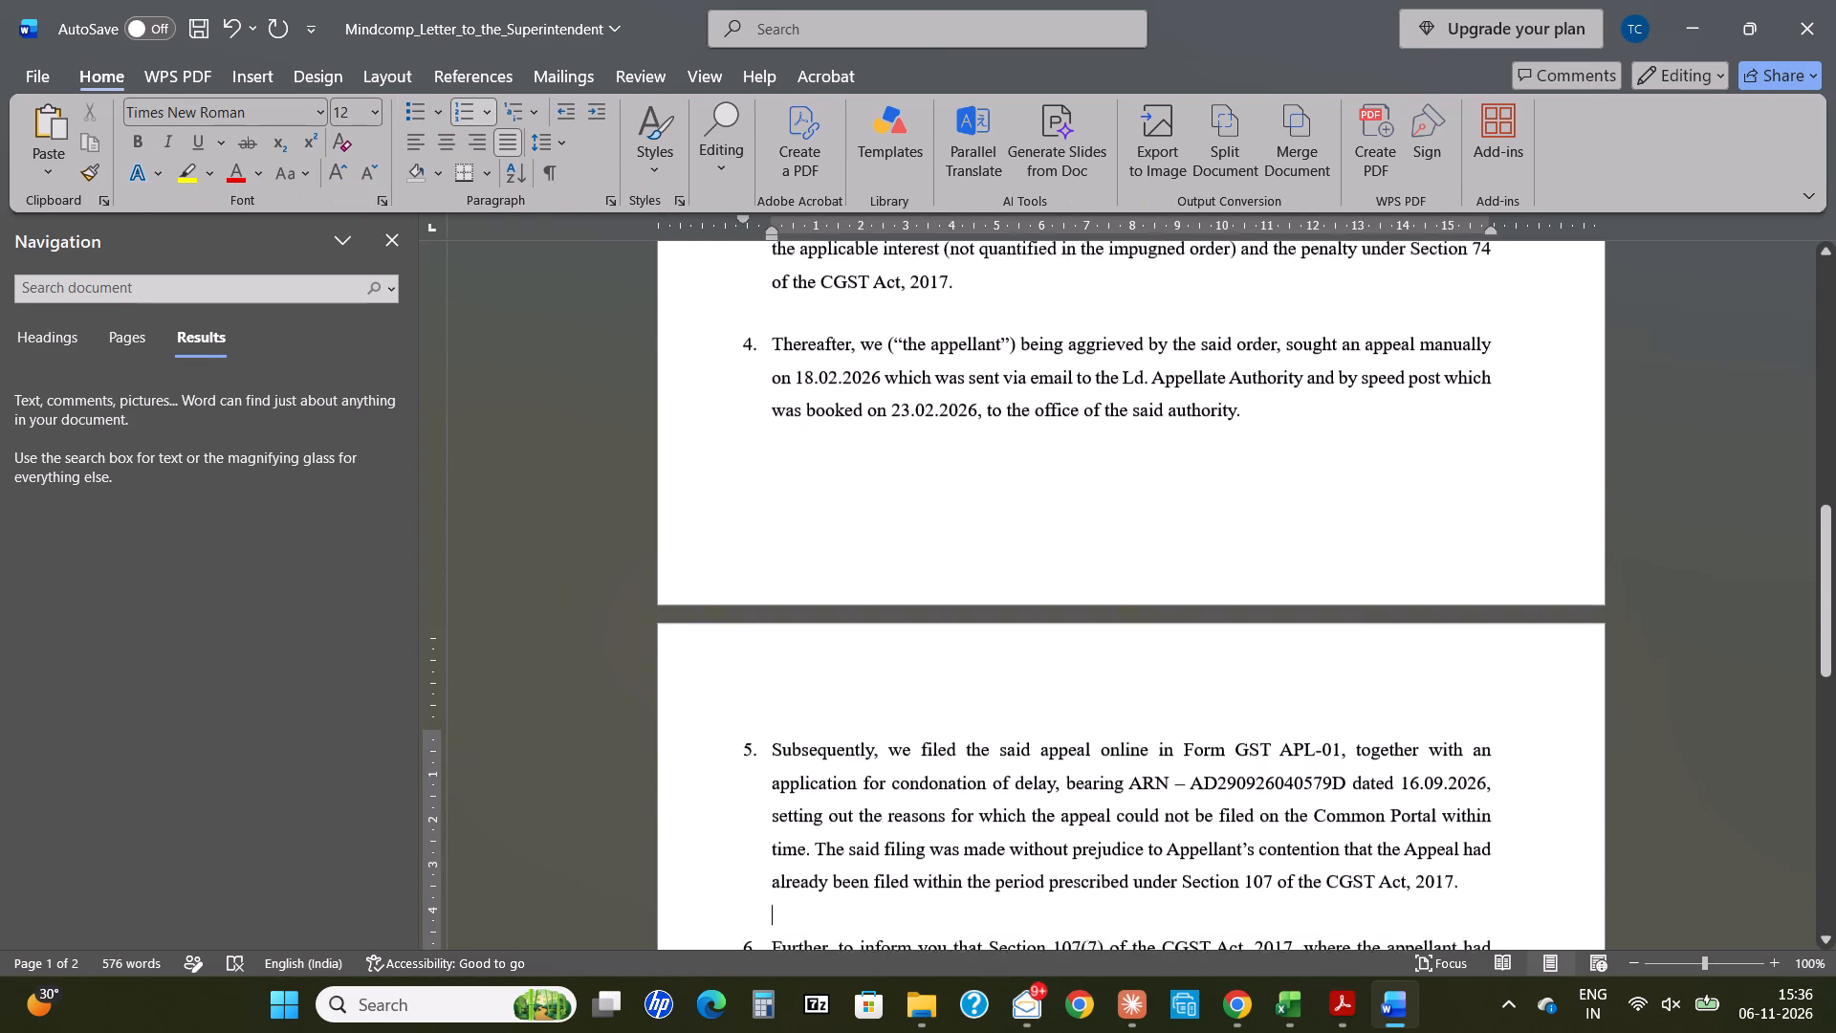
pyautogui.write('hfk')
# Replace the blank line after paragraph 6 with a new unnumbered one and reduce its font size by one step.
pyautogui.hotkey('ctrl', 'Down')
pyautogui.hotkey('ctrl', 'Down')
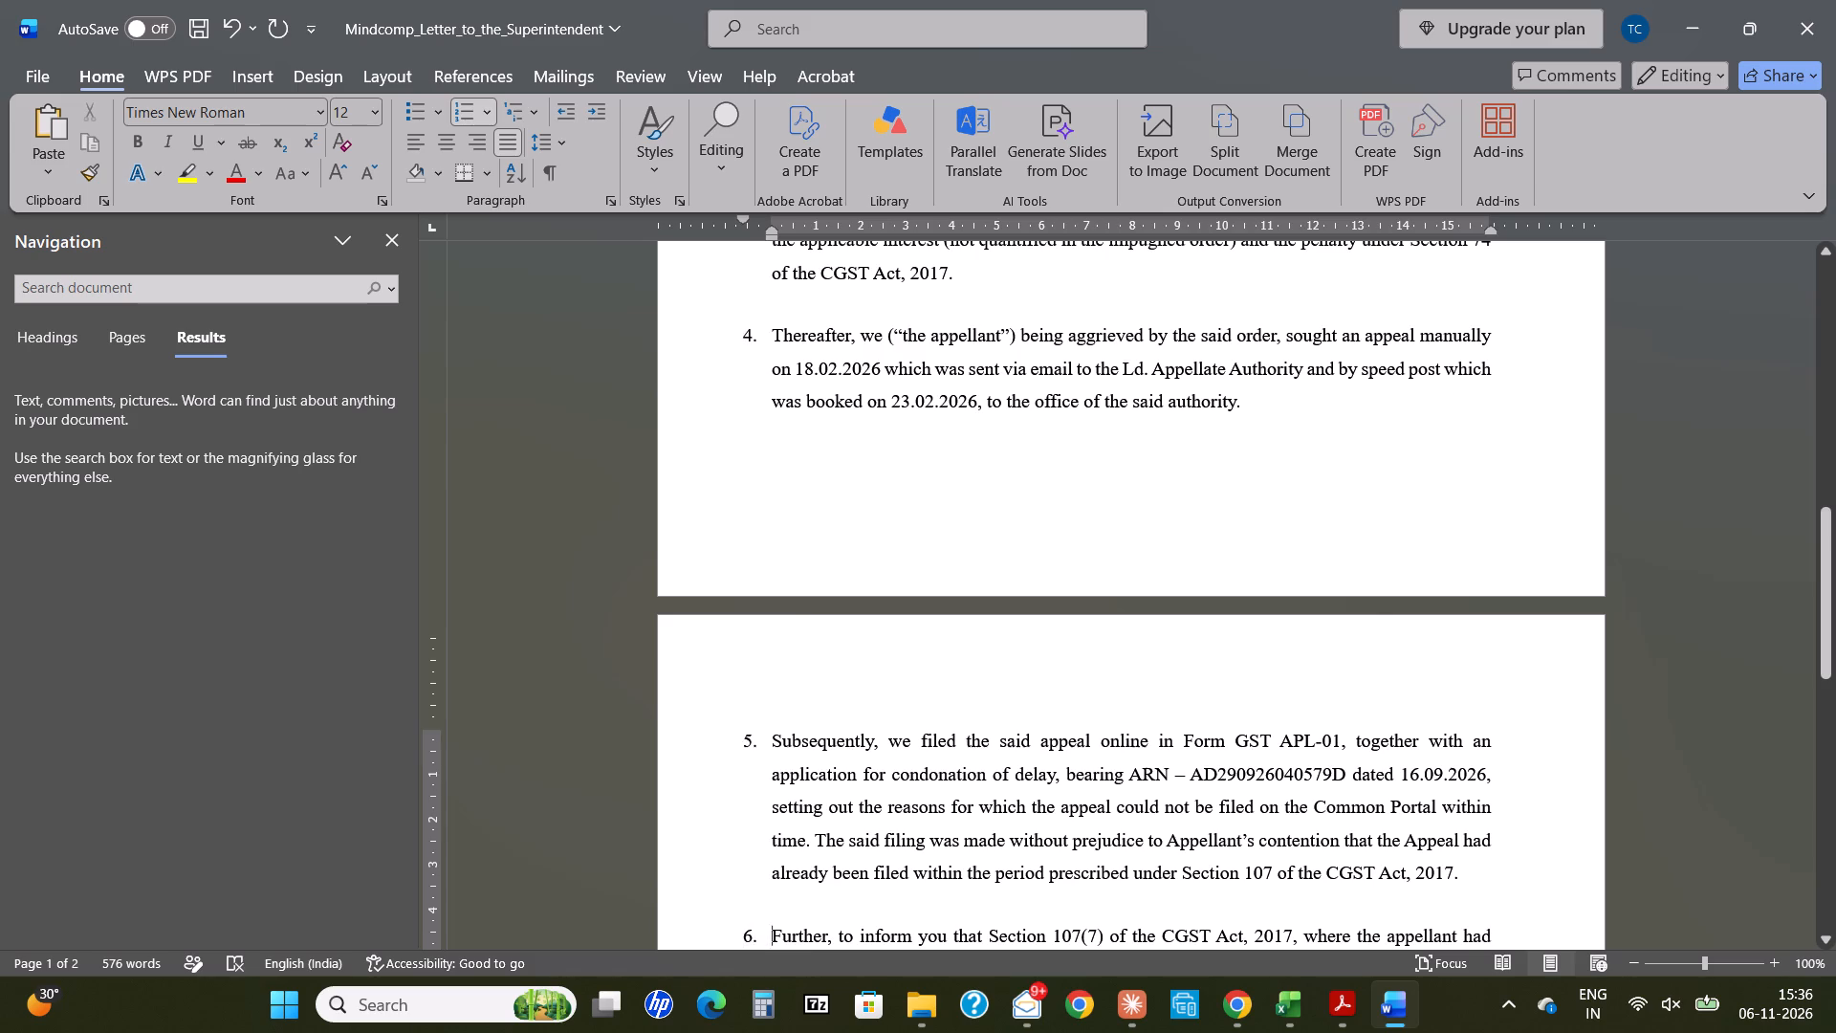
pyautogui.hotkey('ctrl', 'Down')
pyautogui.press('Delete')
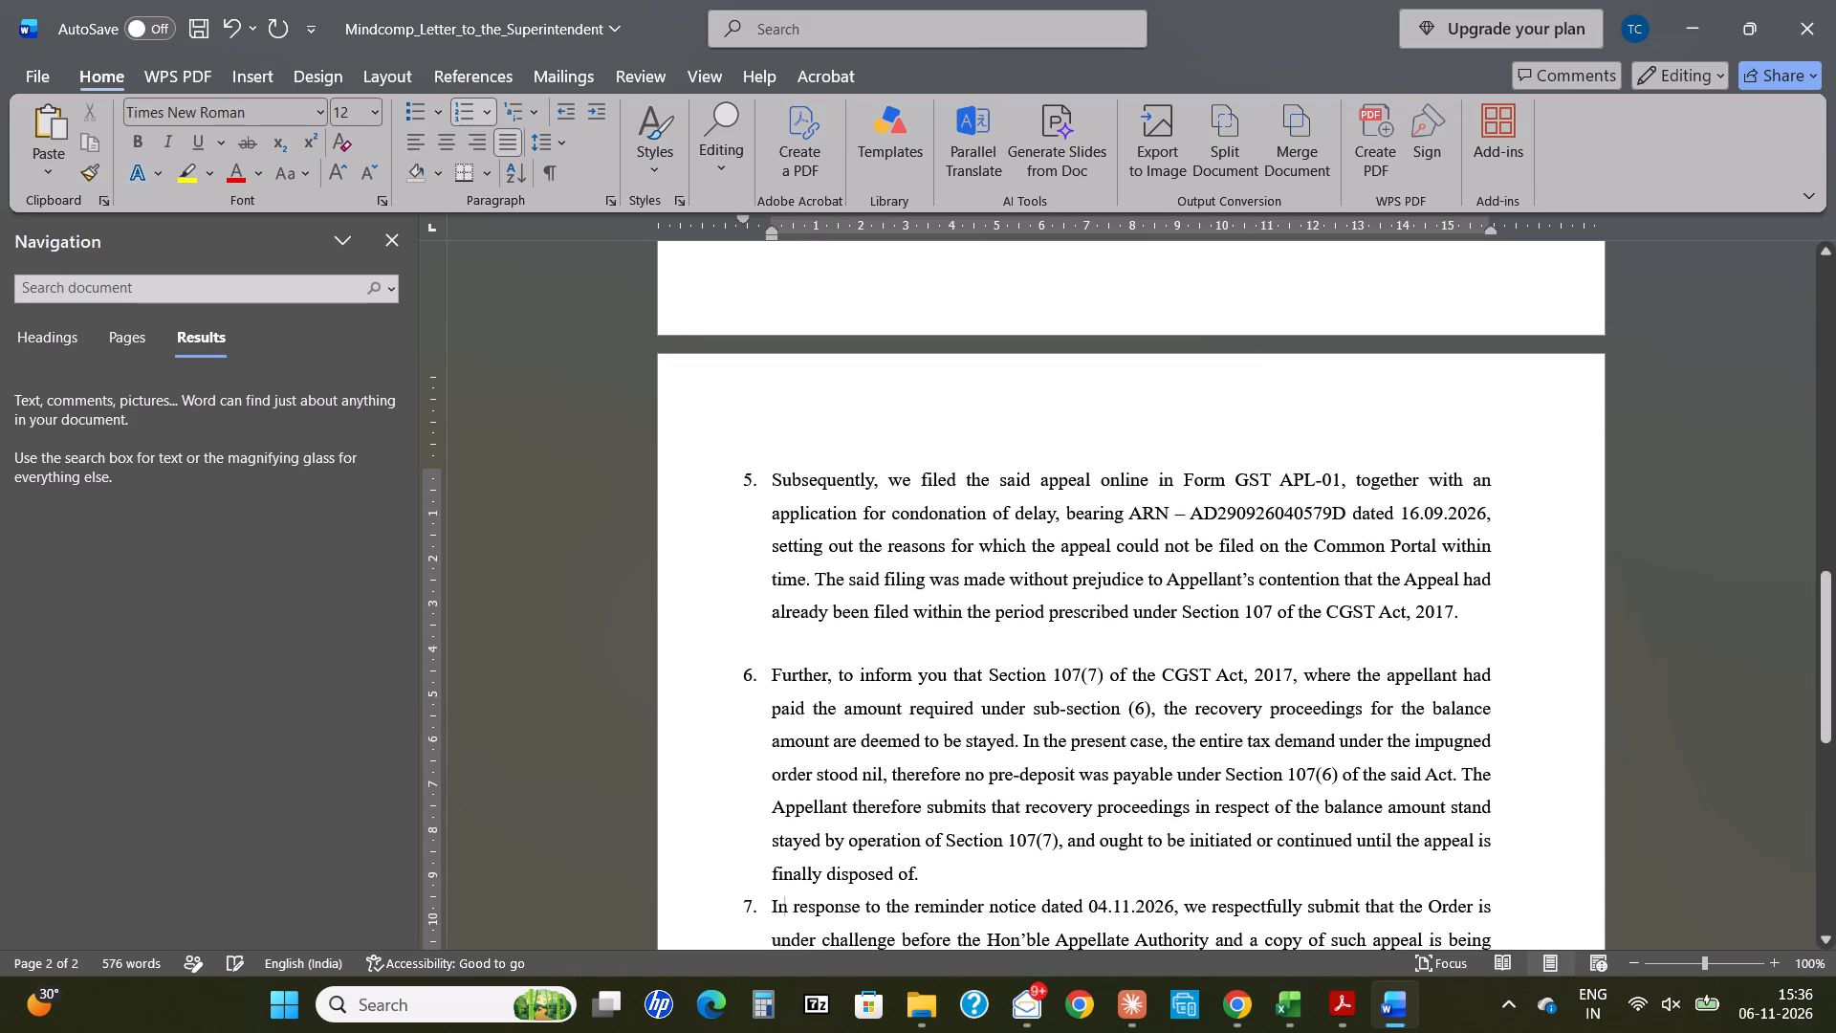
pyautogui.press('Return')
pyautogui.press('Up')
pyautogui.press('BackSpace')
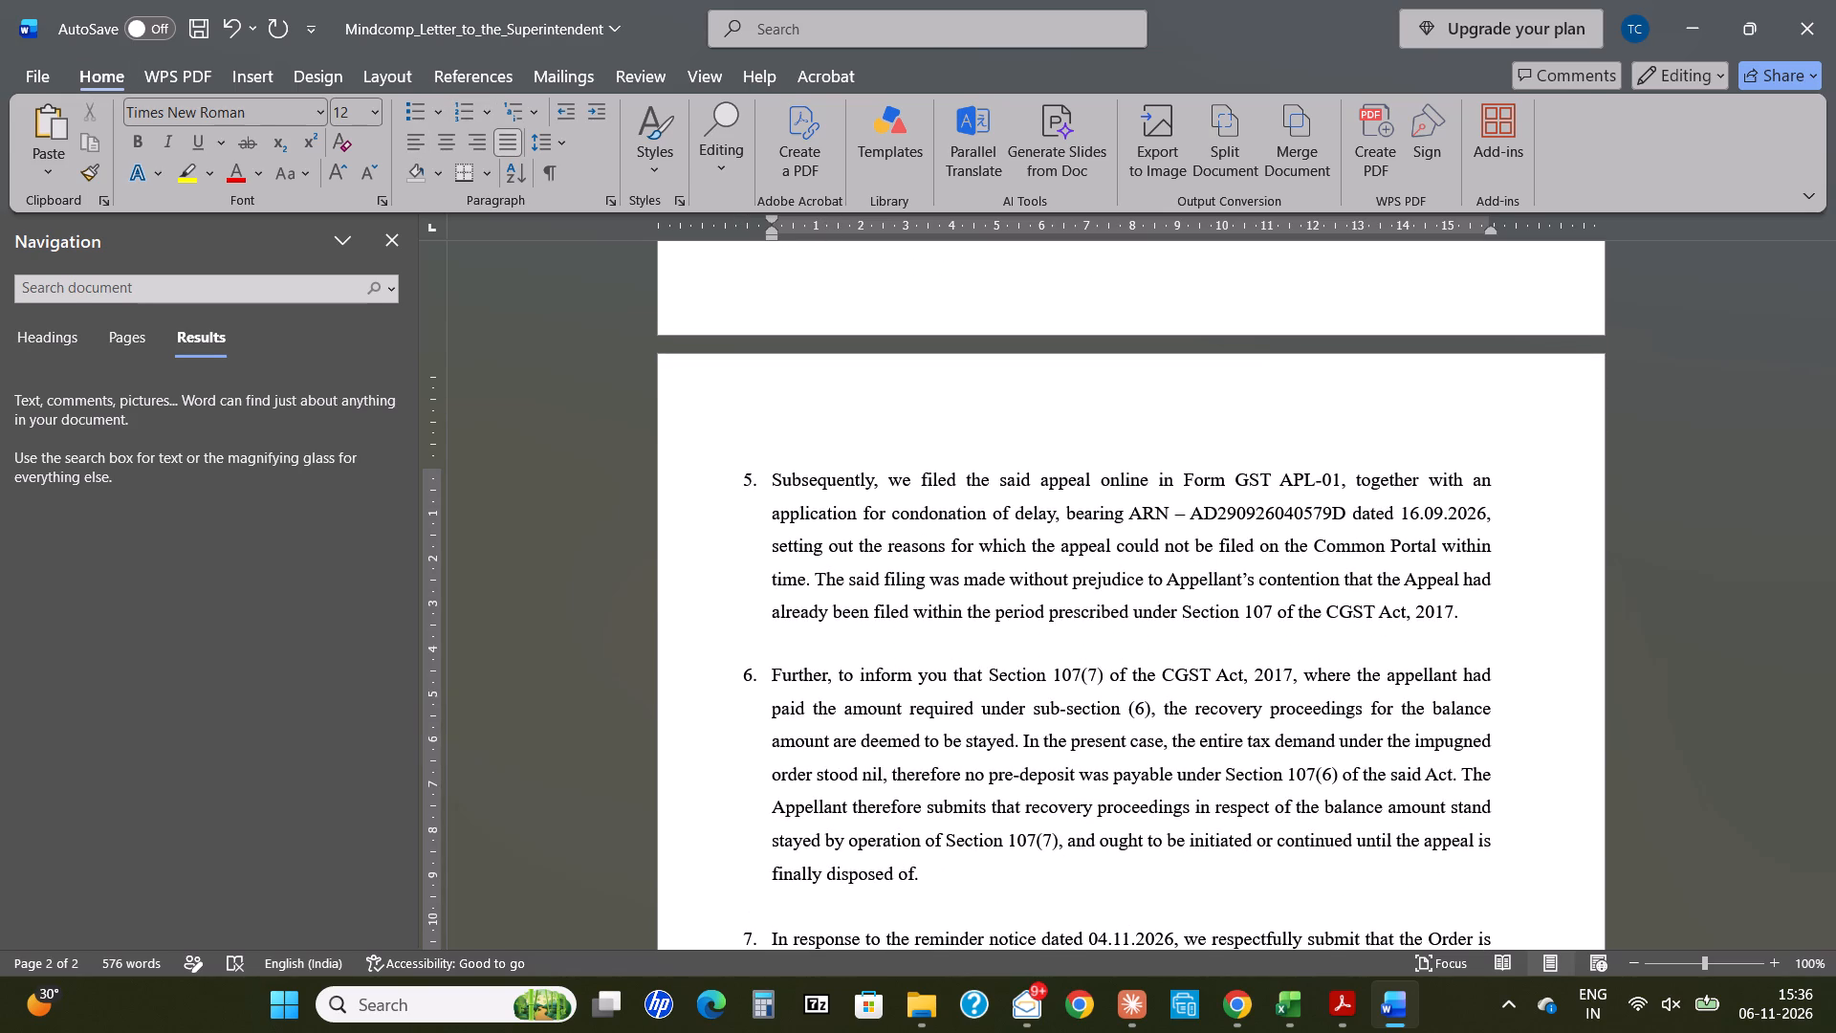
pyautogui.write('hfk')
# Reduce the font size of the blank line after paragraph 7 by one step.
pyautogui.hotkey('ctrl', 'Down')
pyautogui.hotkey('ctrl', 'Down')
pyautogui.hotkey('ctrl', 'Down')
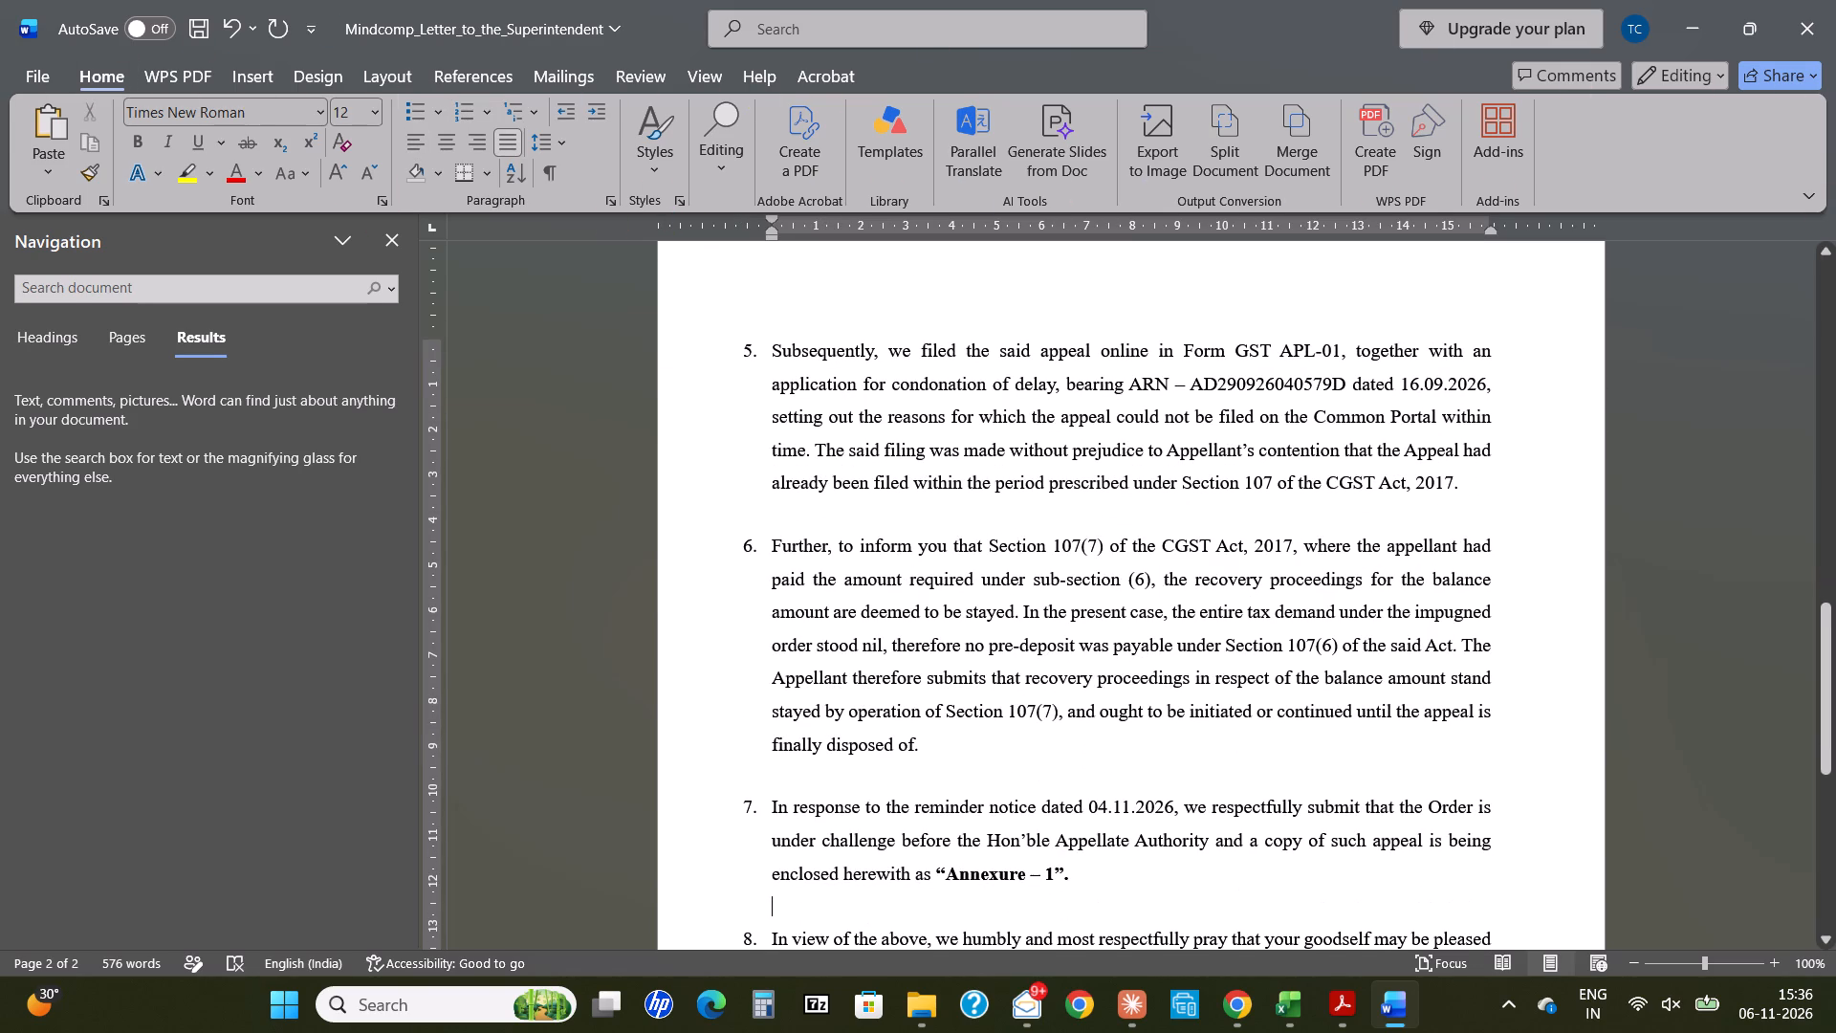
pyautogui.write('hfk')
# Delete the tiny blank line between the closing "act of kindness" sentence and the company name.
pyautogui.hotkey('ctrl', 'Down')
pyautogui.hotkey('ctrl', 'Down')
pyautogui.hotkey('ctrl', 'Down')
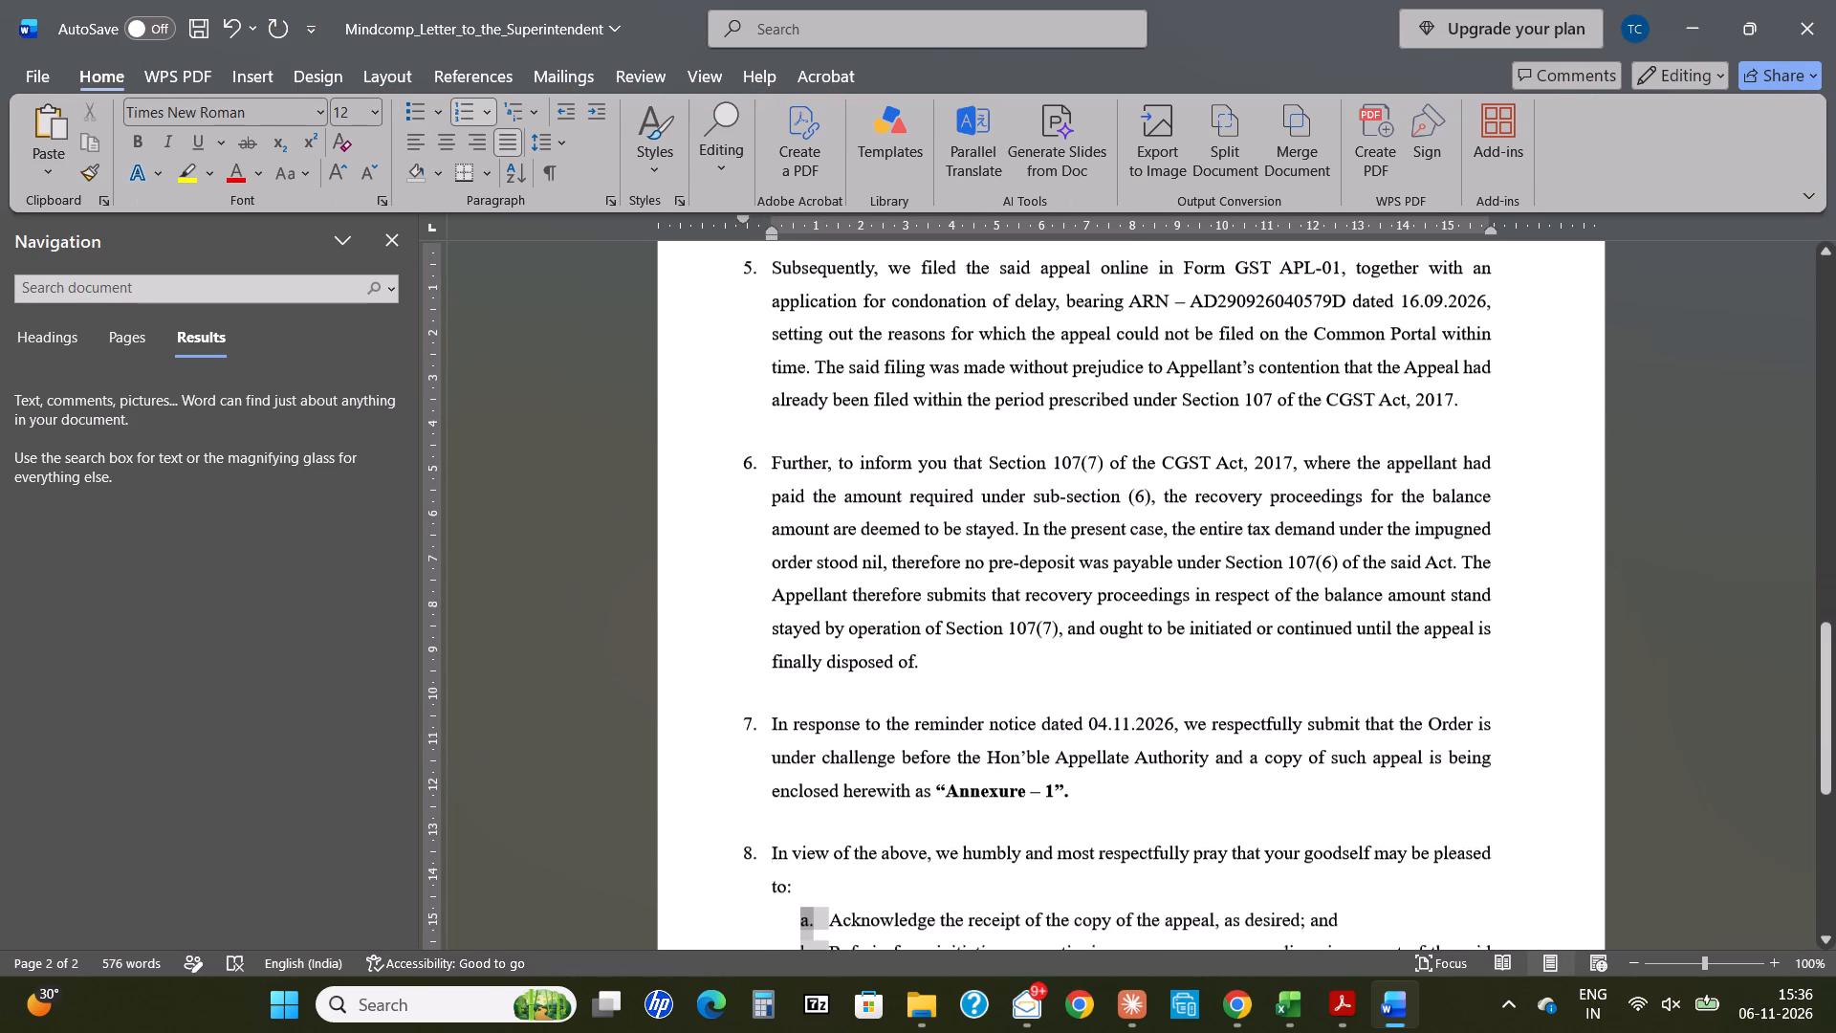
pyautogui.press('Down')
pyautogui.press('Down')
pyautogui.press('Down')
pyautogui.press('Down')
pyautogui.press('Down')
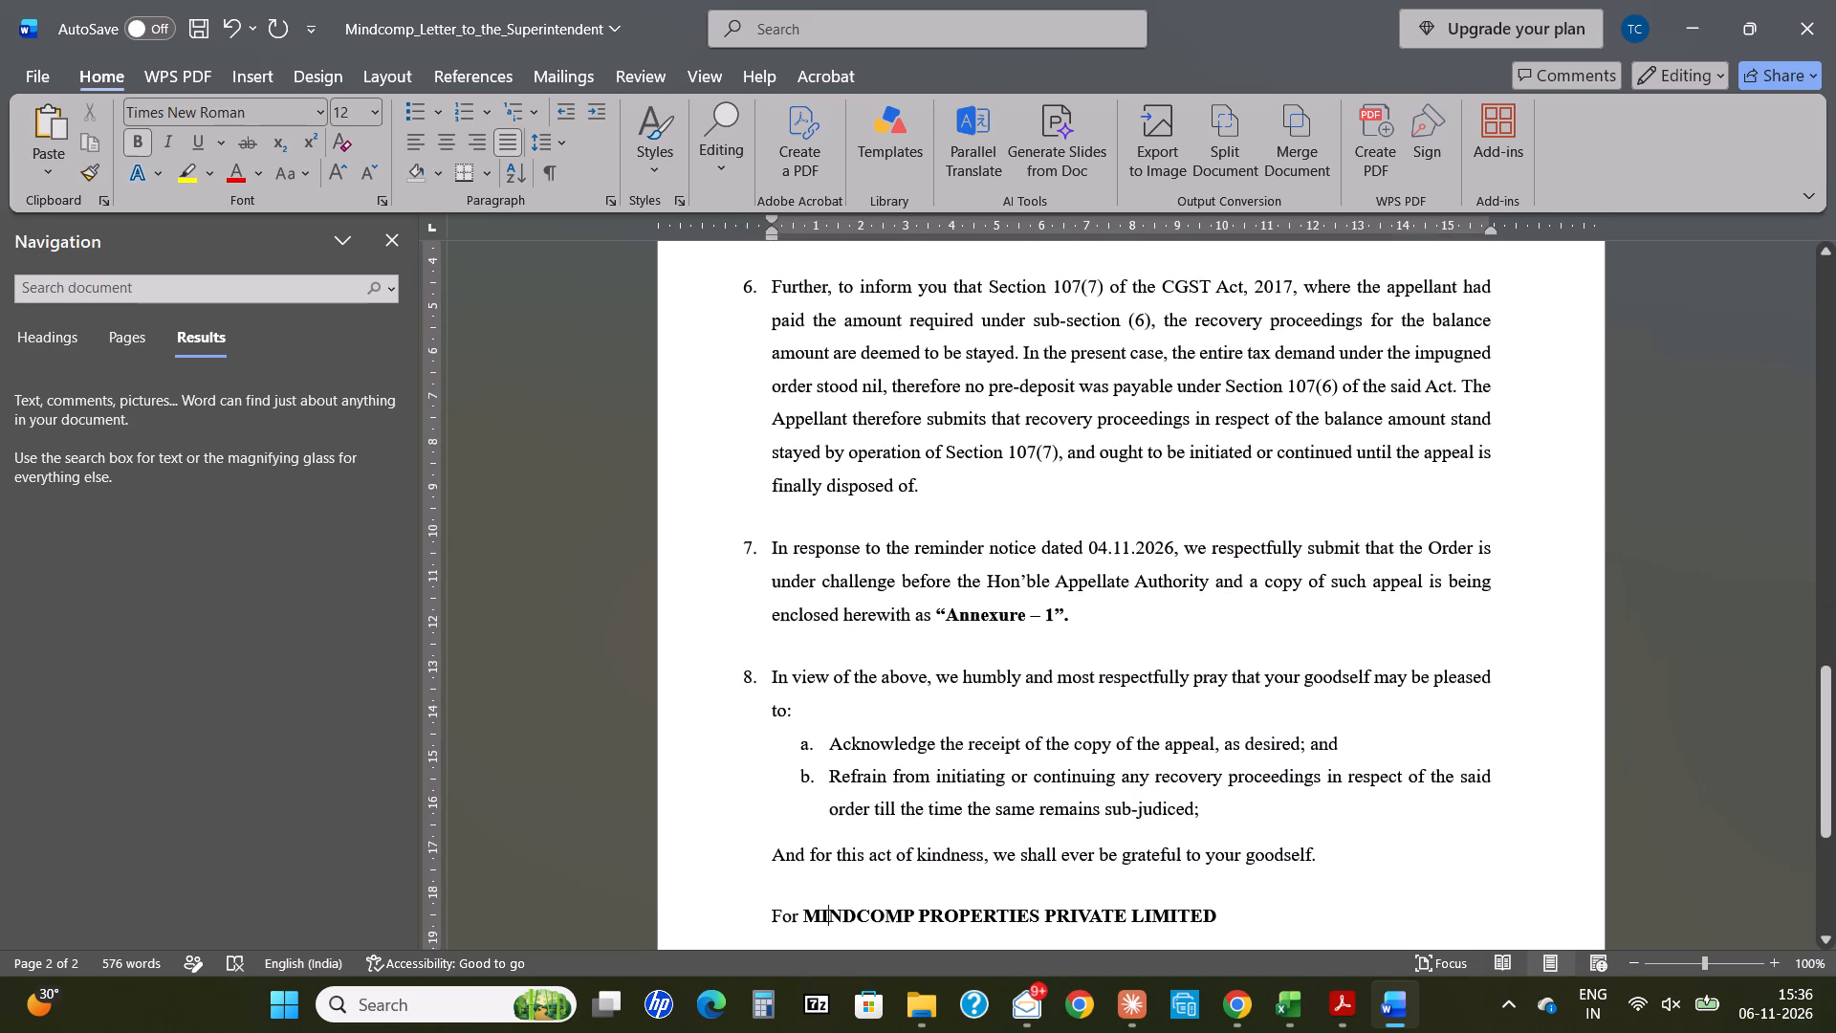
pyautogui.press('Down')
pyautogui.press('Down')
pyautogui.press('Down')
pyautogui.press('Up')
pyautogui.press('Up')
pyautogui.press('Up')
pyautogui.press('Up')
pyautogui.press('Up')
pyautogui.press('Down')
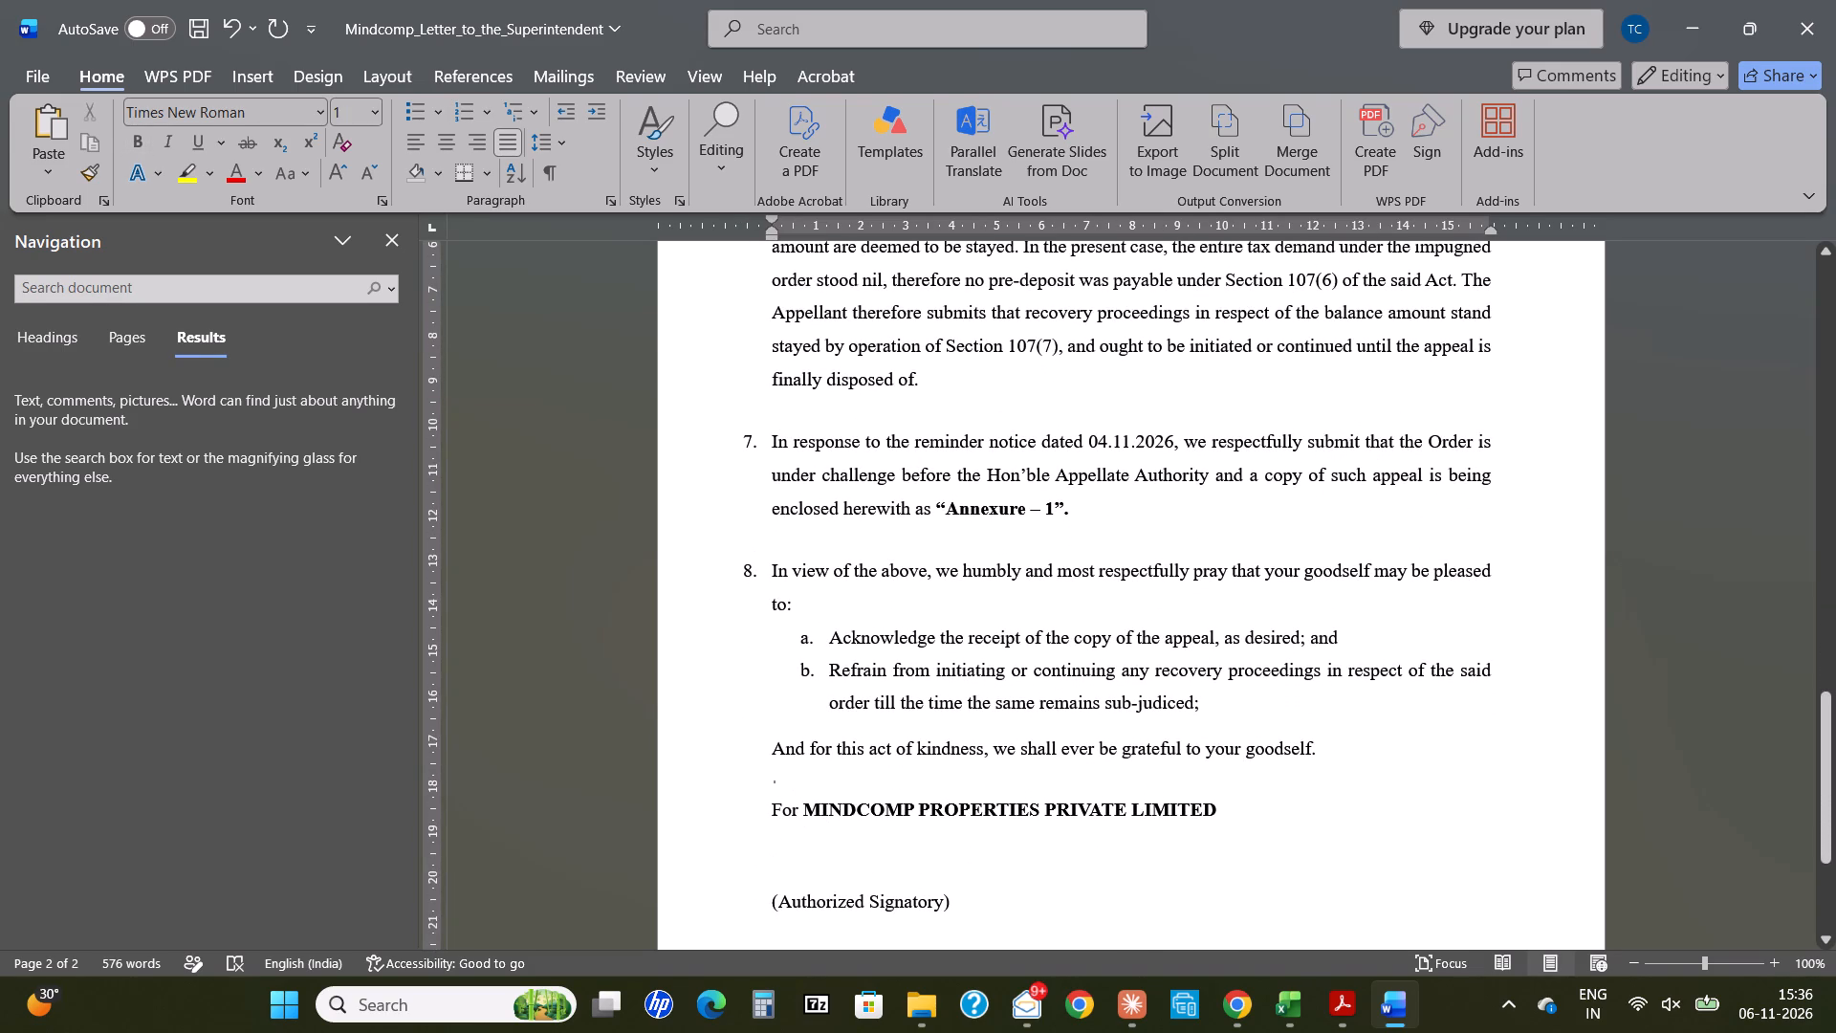
pyautogui.press('Down')
pyautogui.press('Down')
pyautogui.press('Up')
pyautogui.press('Up')
pyautogui.press('Delete')
# Set the line spacing of the "act of kindness" sentence and the company name line to 2.0.
pyautogui.press('Down')
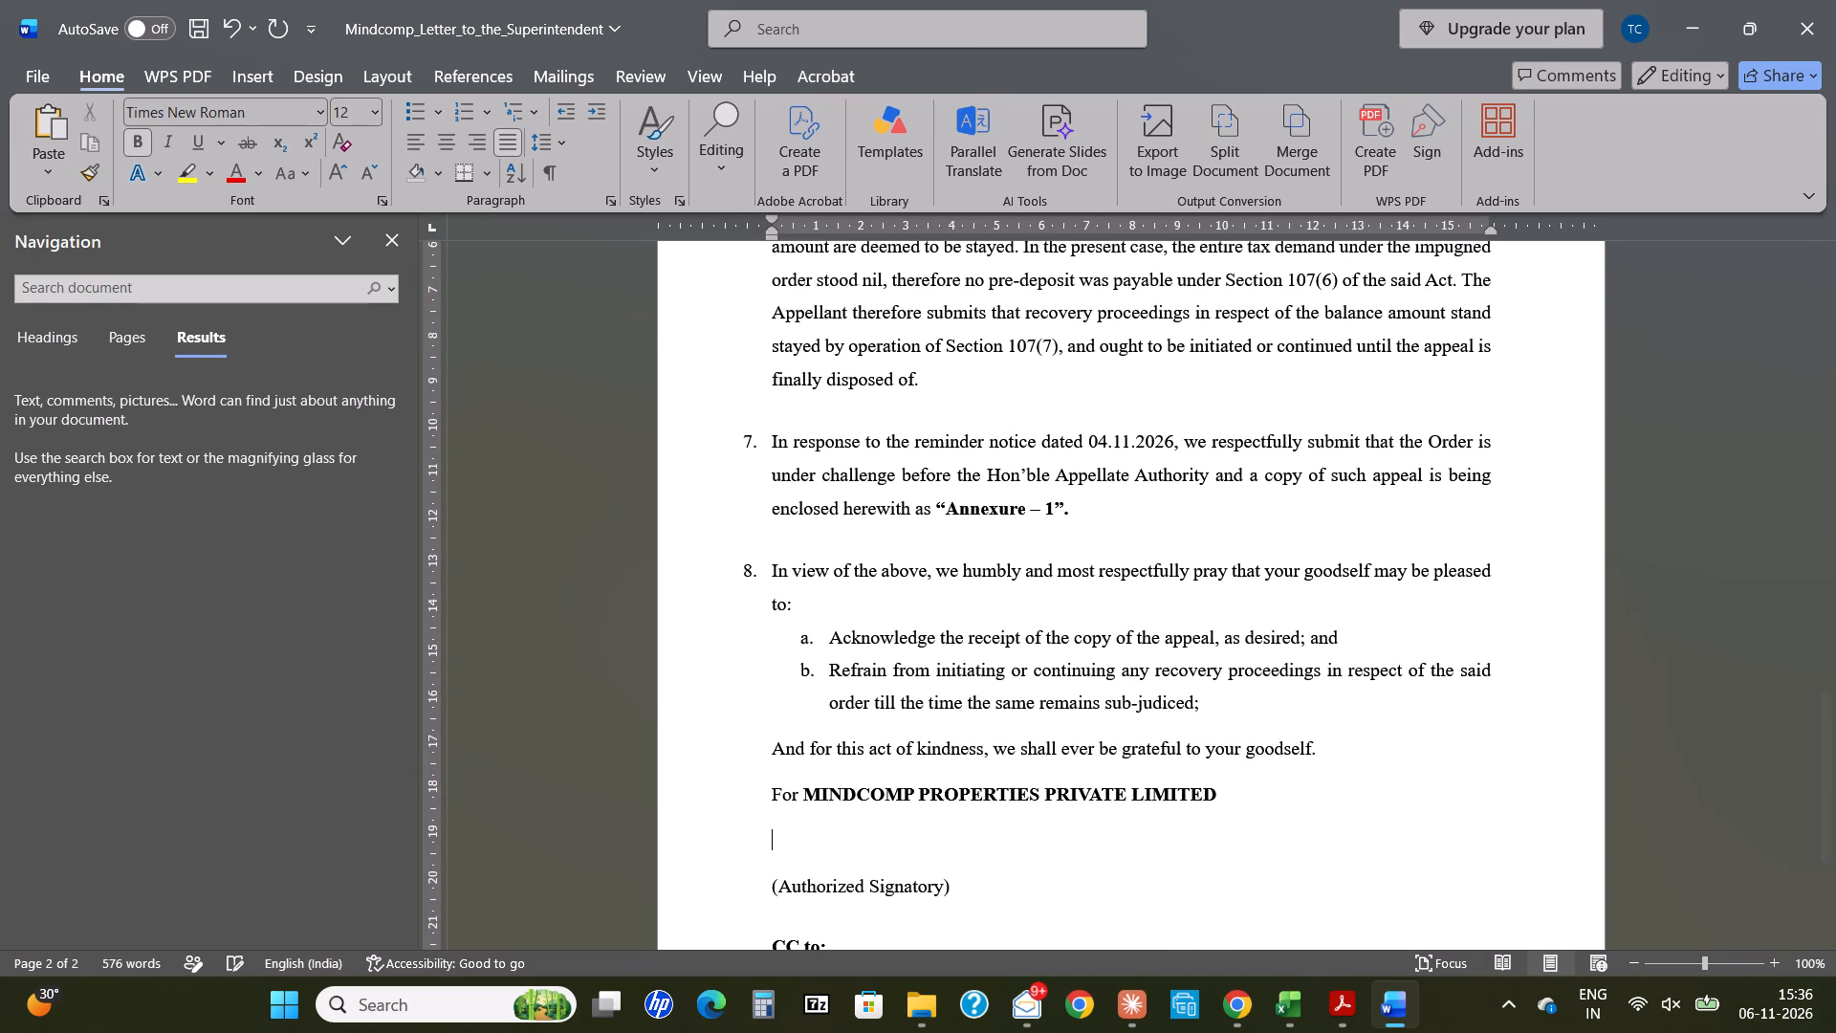
pyautogui.press('Up')
pyautogui.press('Up')
pyautogui.hotkey('shift', 'Down')
pyautogui.hotkey('shift', 'Down')
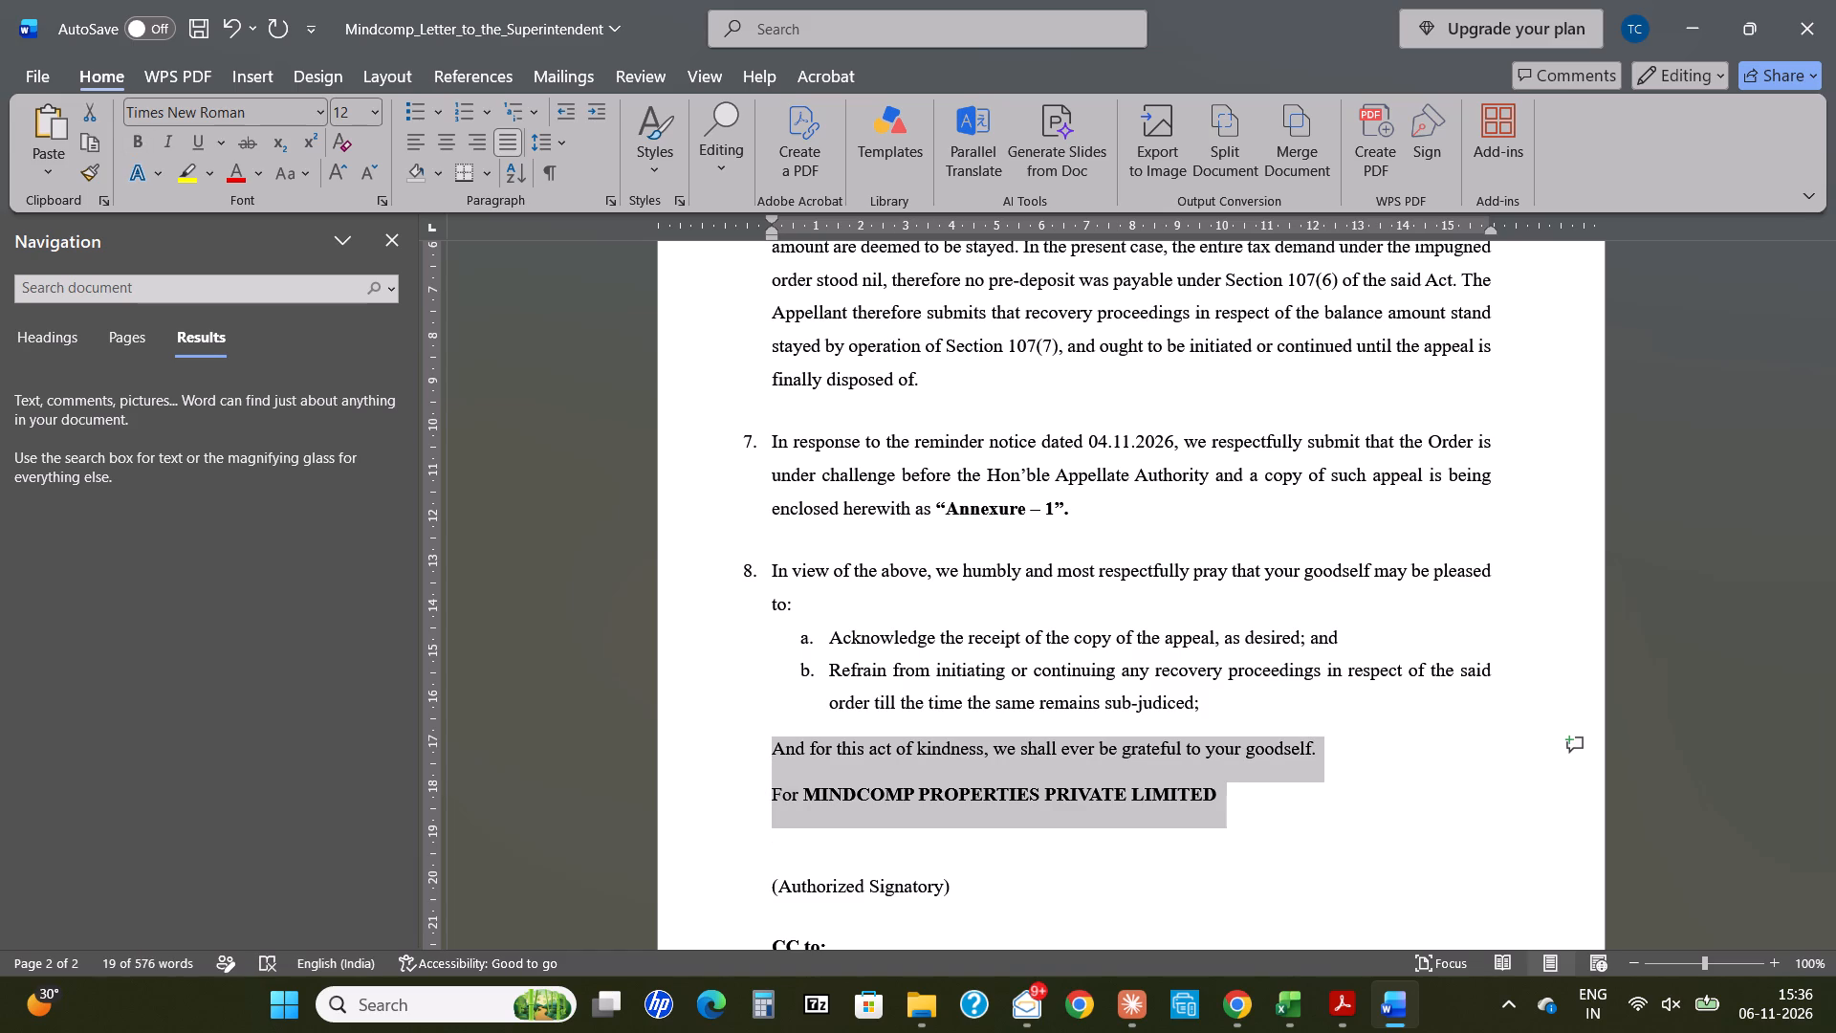
pyautogui.write('hgk')
pyautogui.press('Escape')
pyautogui.press('Escape')
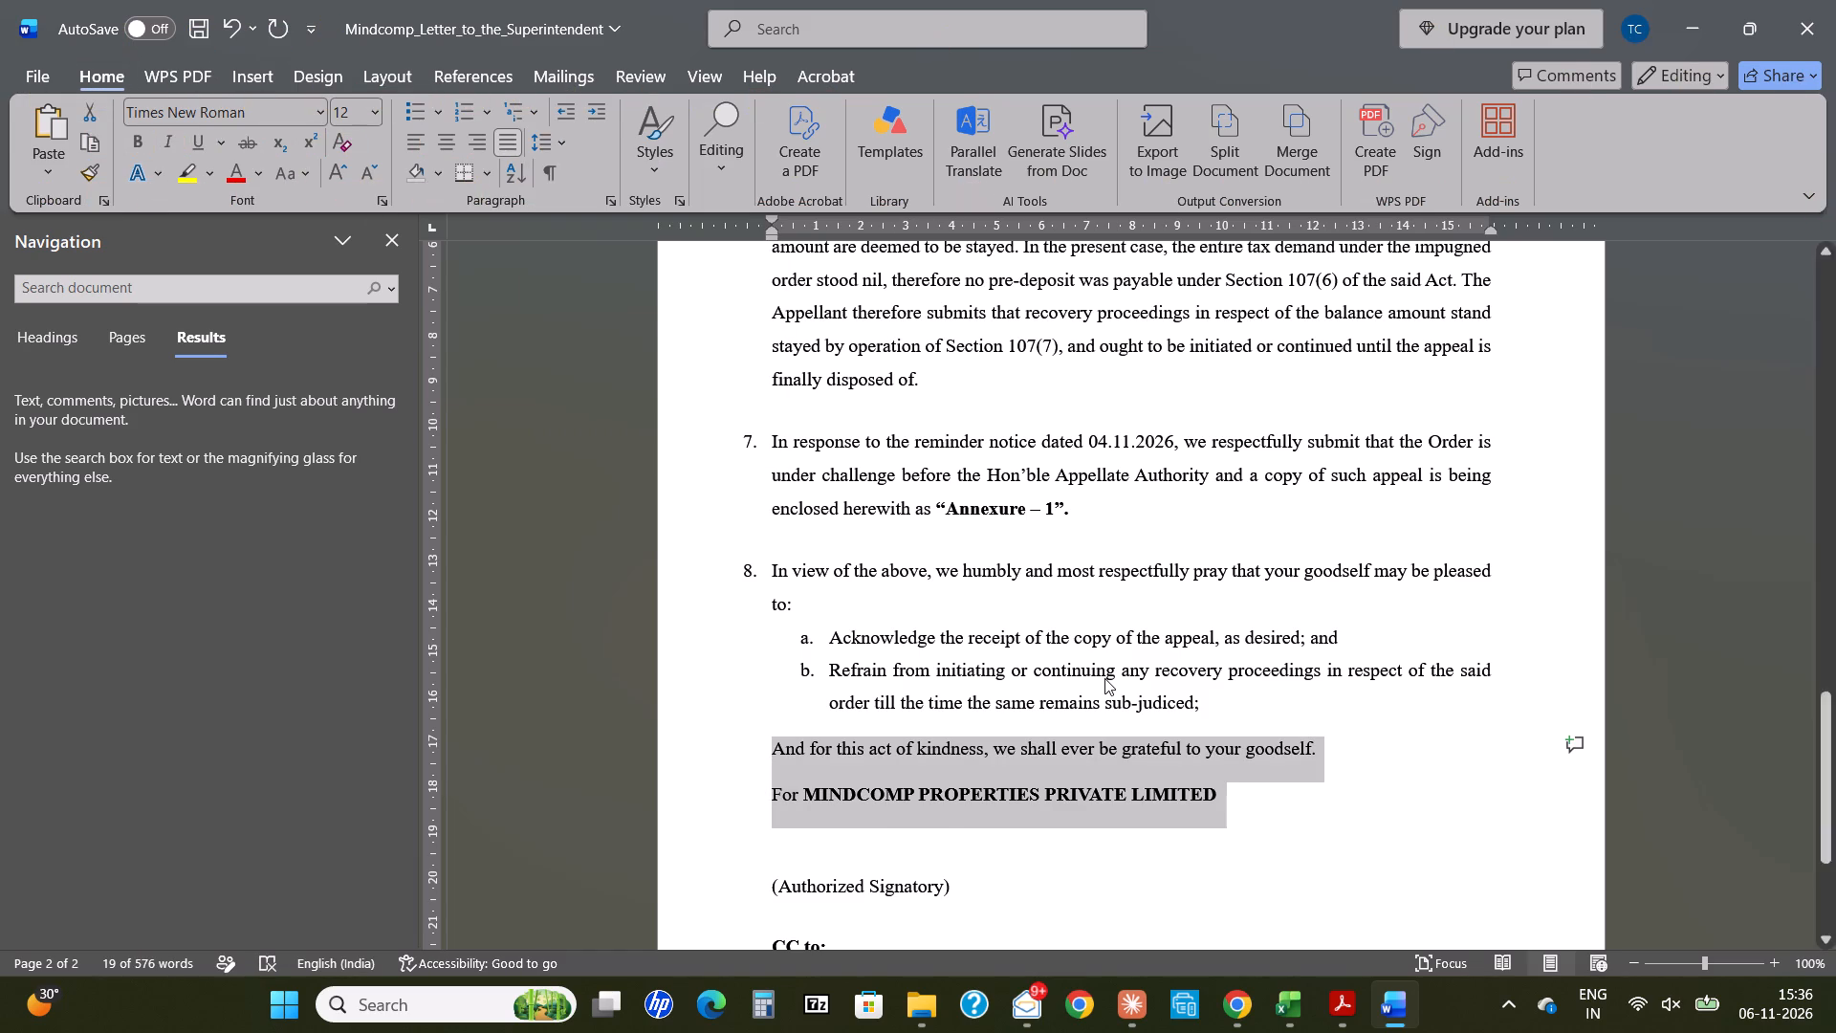
pyautogui.write('hfk')
pyautogui.hotkey('ctrl', 'z')
pyautogui.write('hfk')
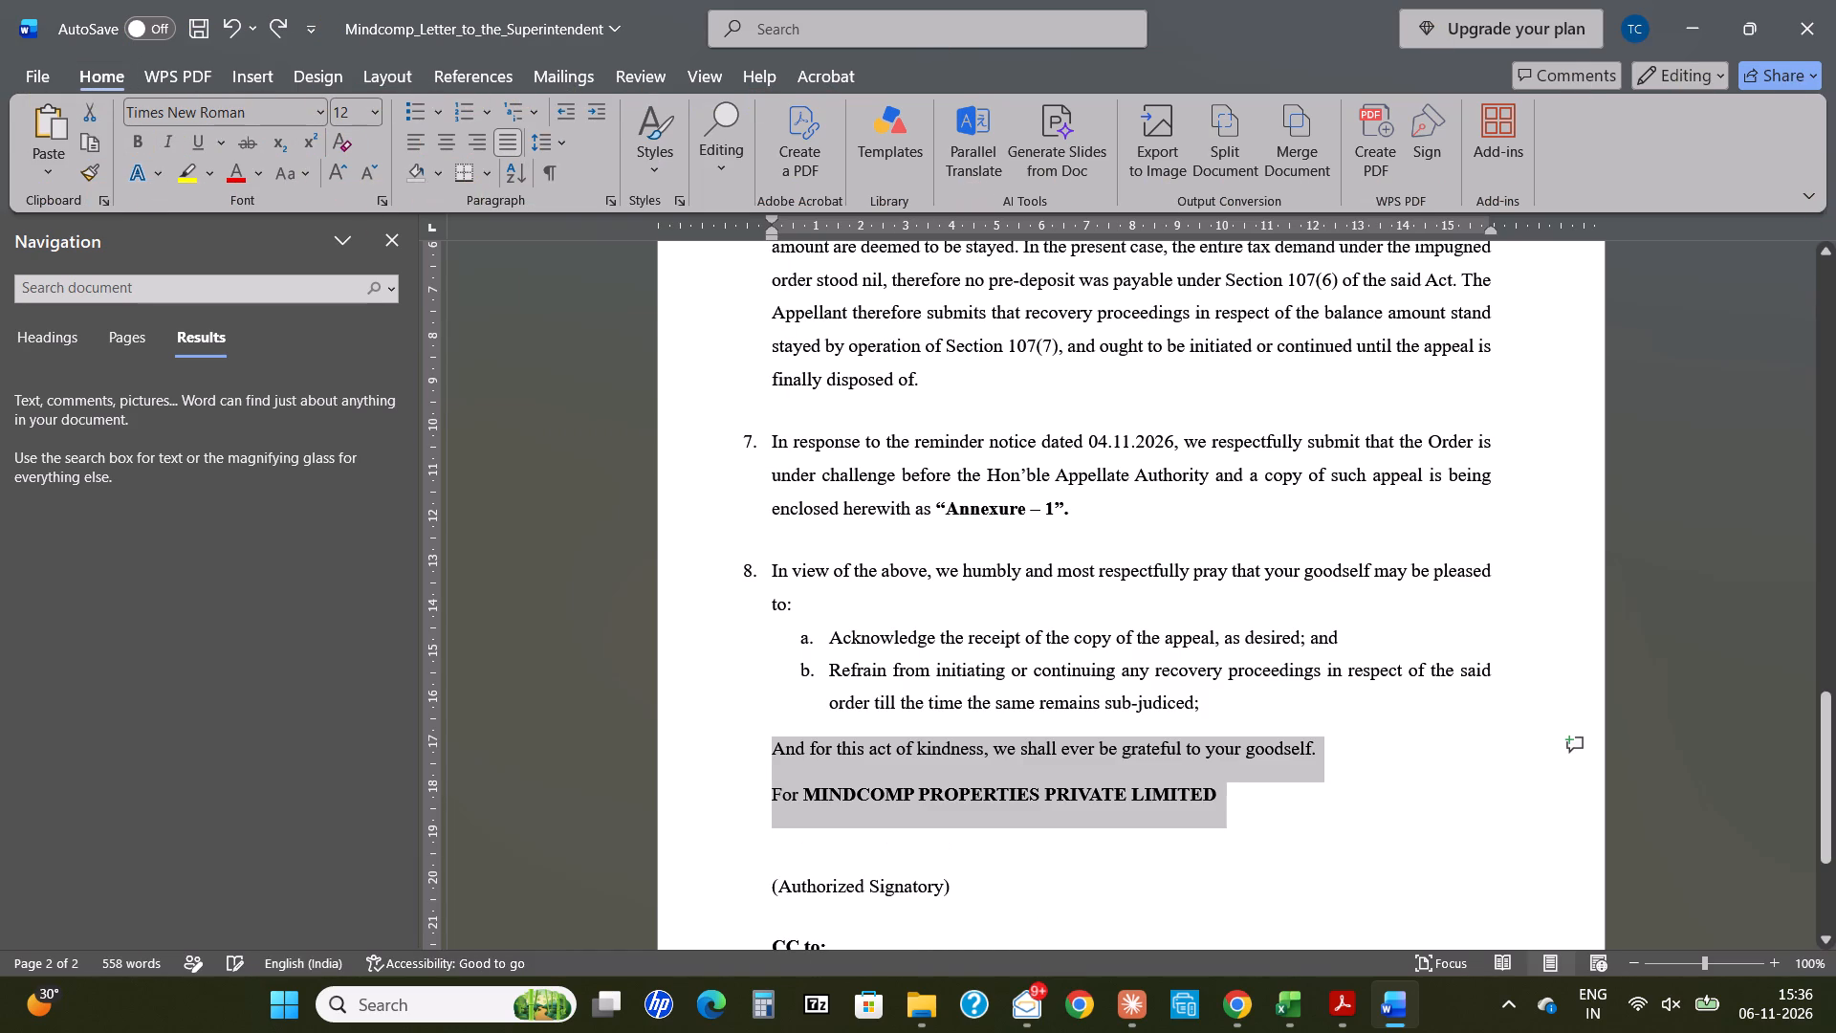
pyautogui.press('h')
pyautogui.write('fgh')
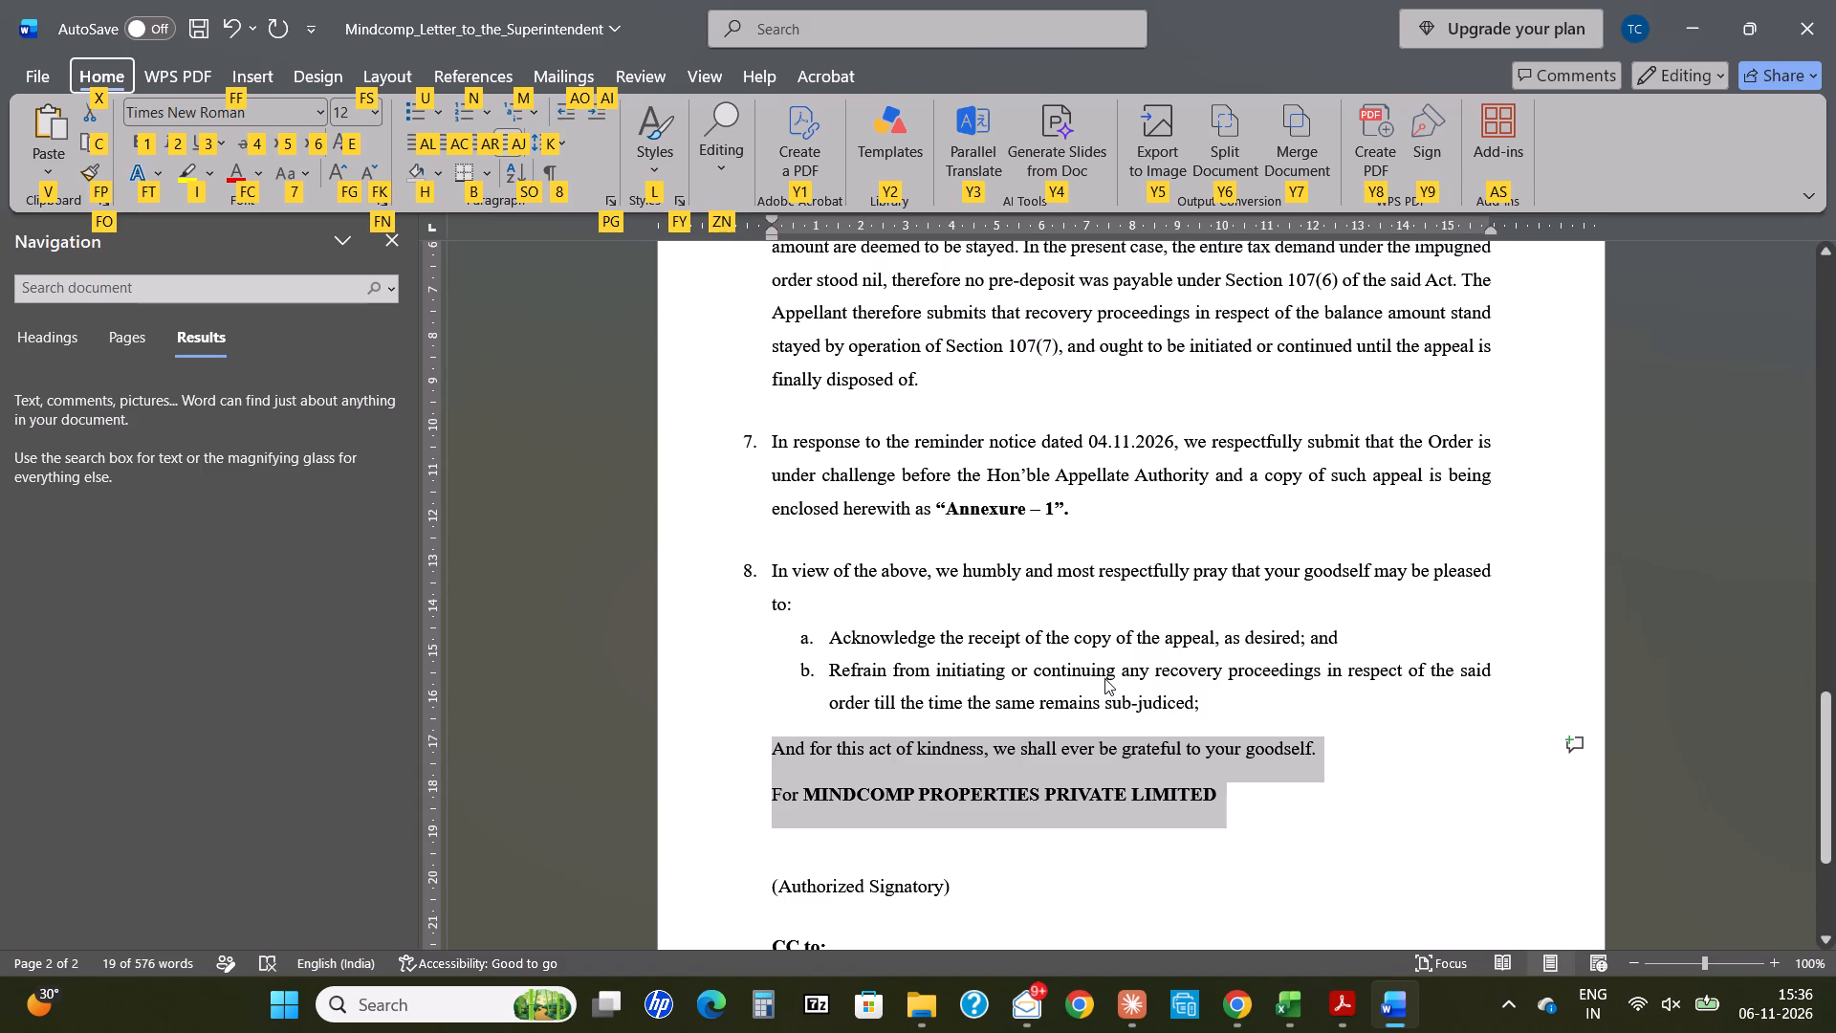
pyautogui.press('k')
pyautogui.press('Down')
pyautogui.press('Down')
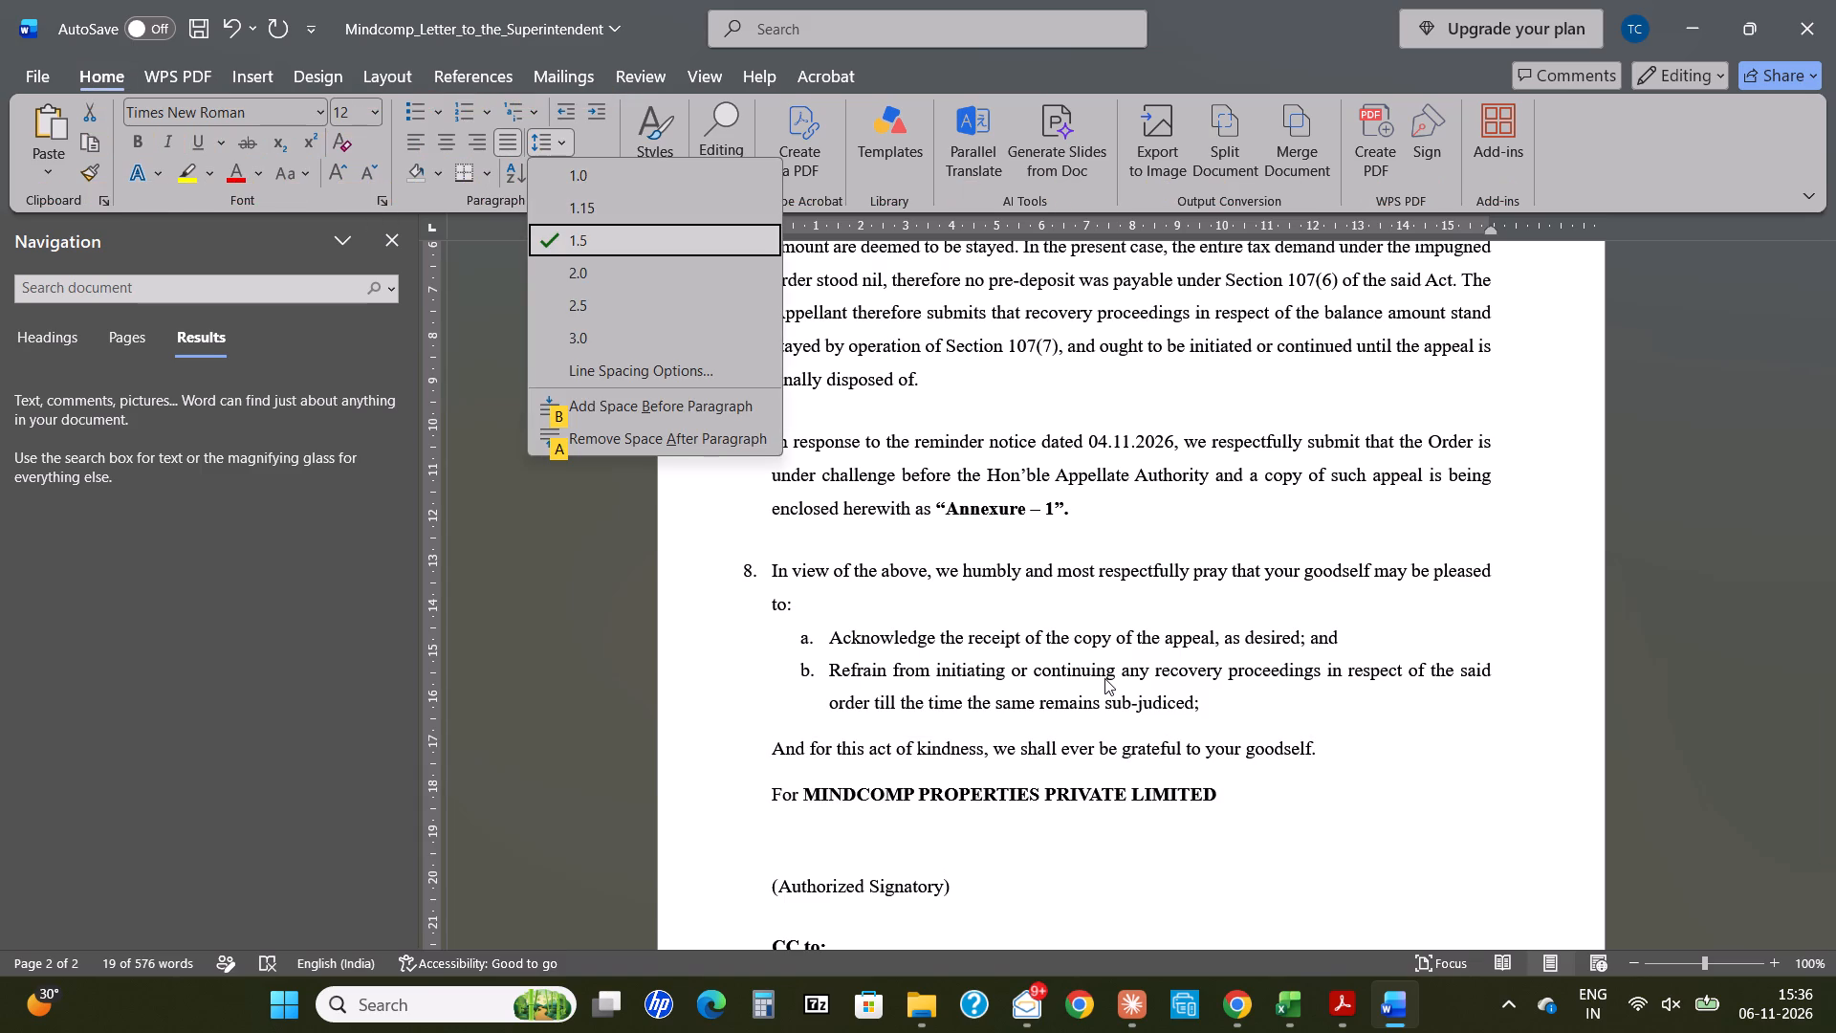
pyautogui.press('Down')
pyautogui.press('Return')
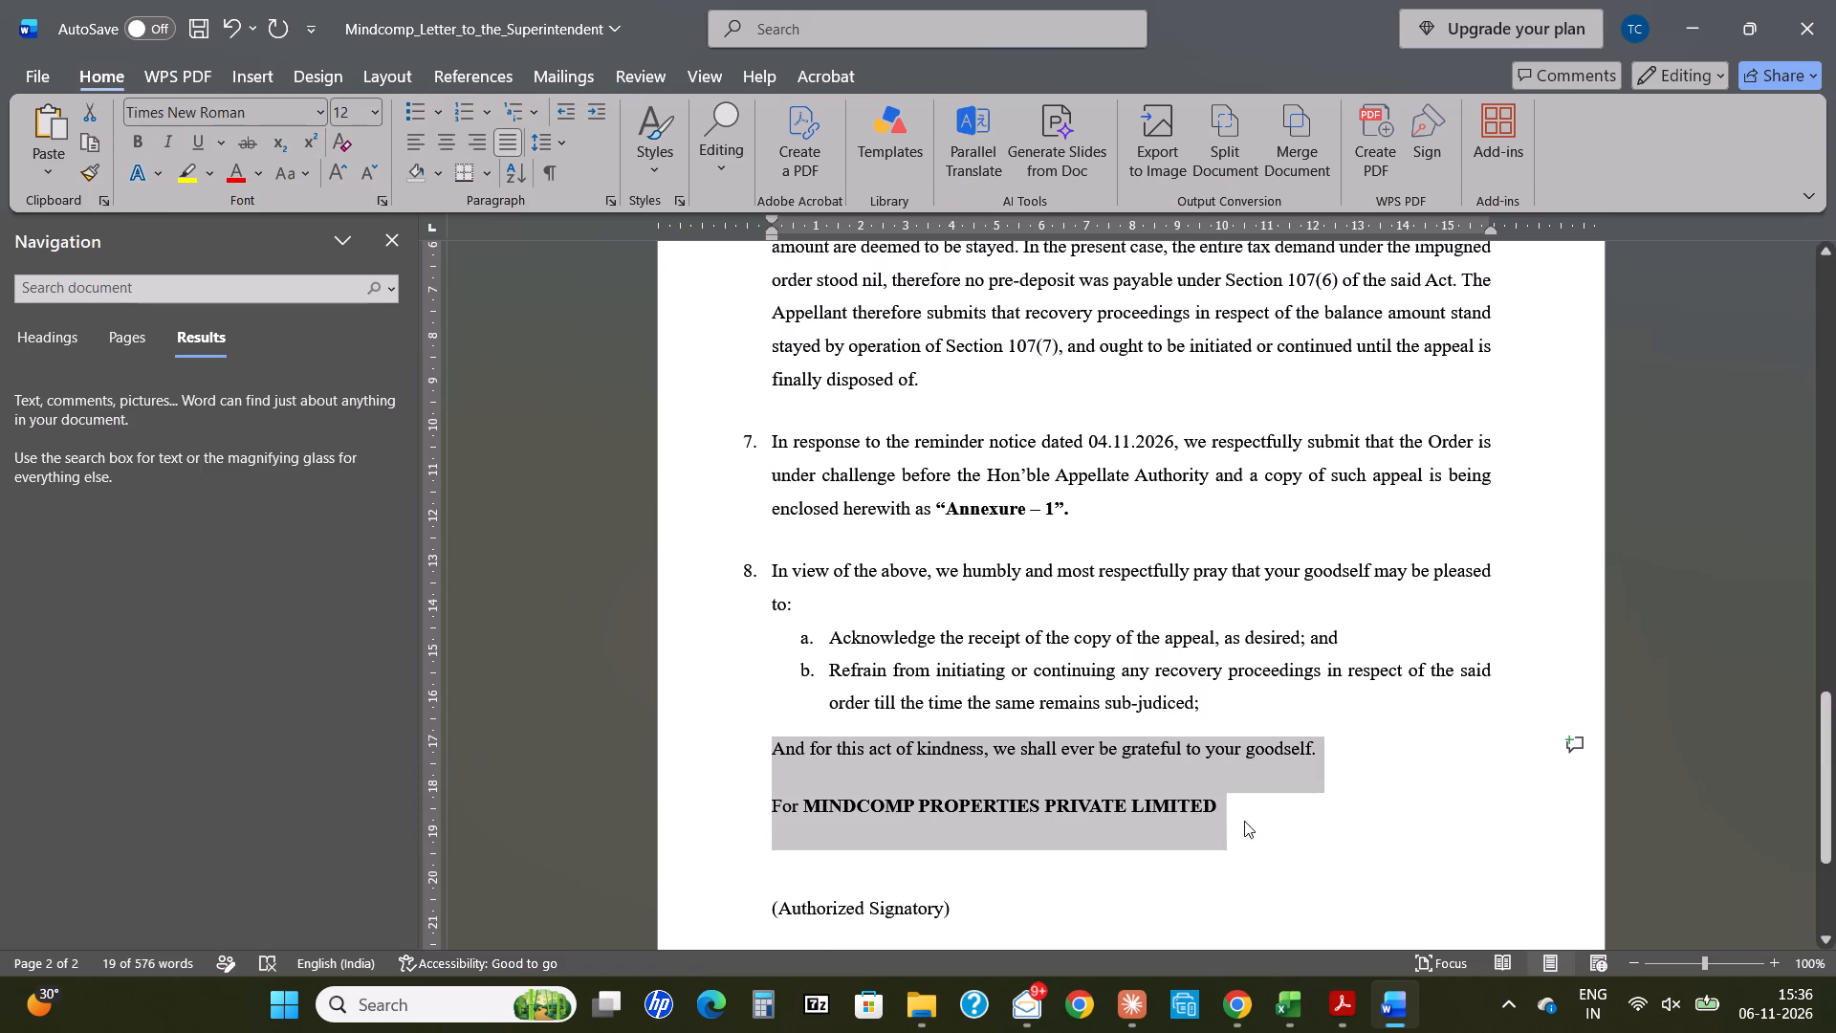
# Delete the blank line between "(Authorized Signatory)" and "CC to:".
pyautogui.scroll(-1, 1245, 819)
pyautogui.click(1136, 698)
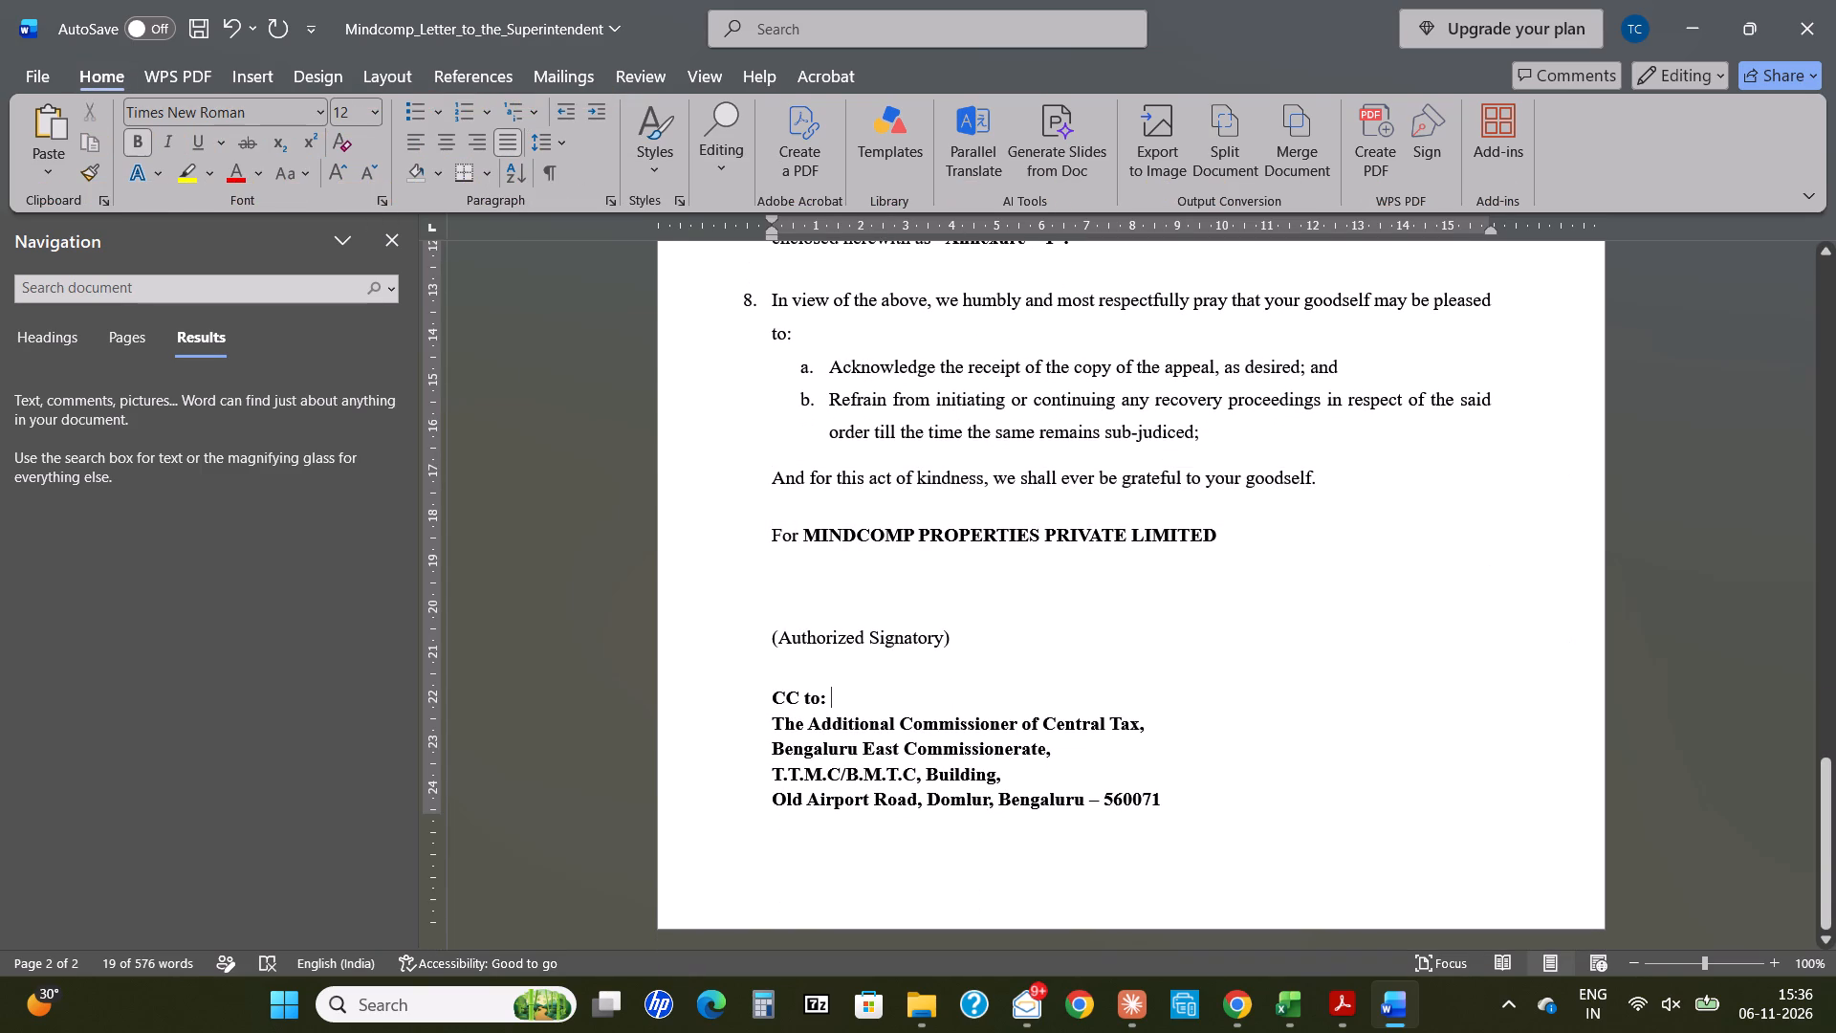
pyautogui.press('Up')
pyautogui.press('Delete')
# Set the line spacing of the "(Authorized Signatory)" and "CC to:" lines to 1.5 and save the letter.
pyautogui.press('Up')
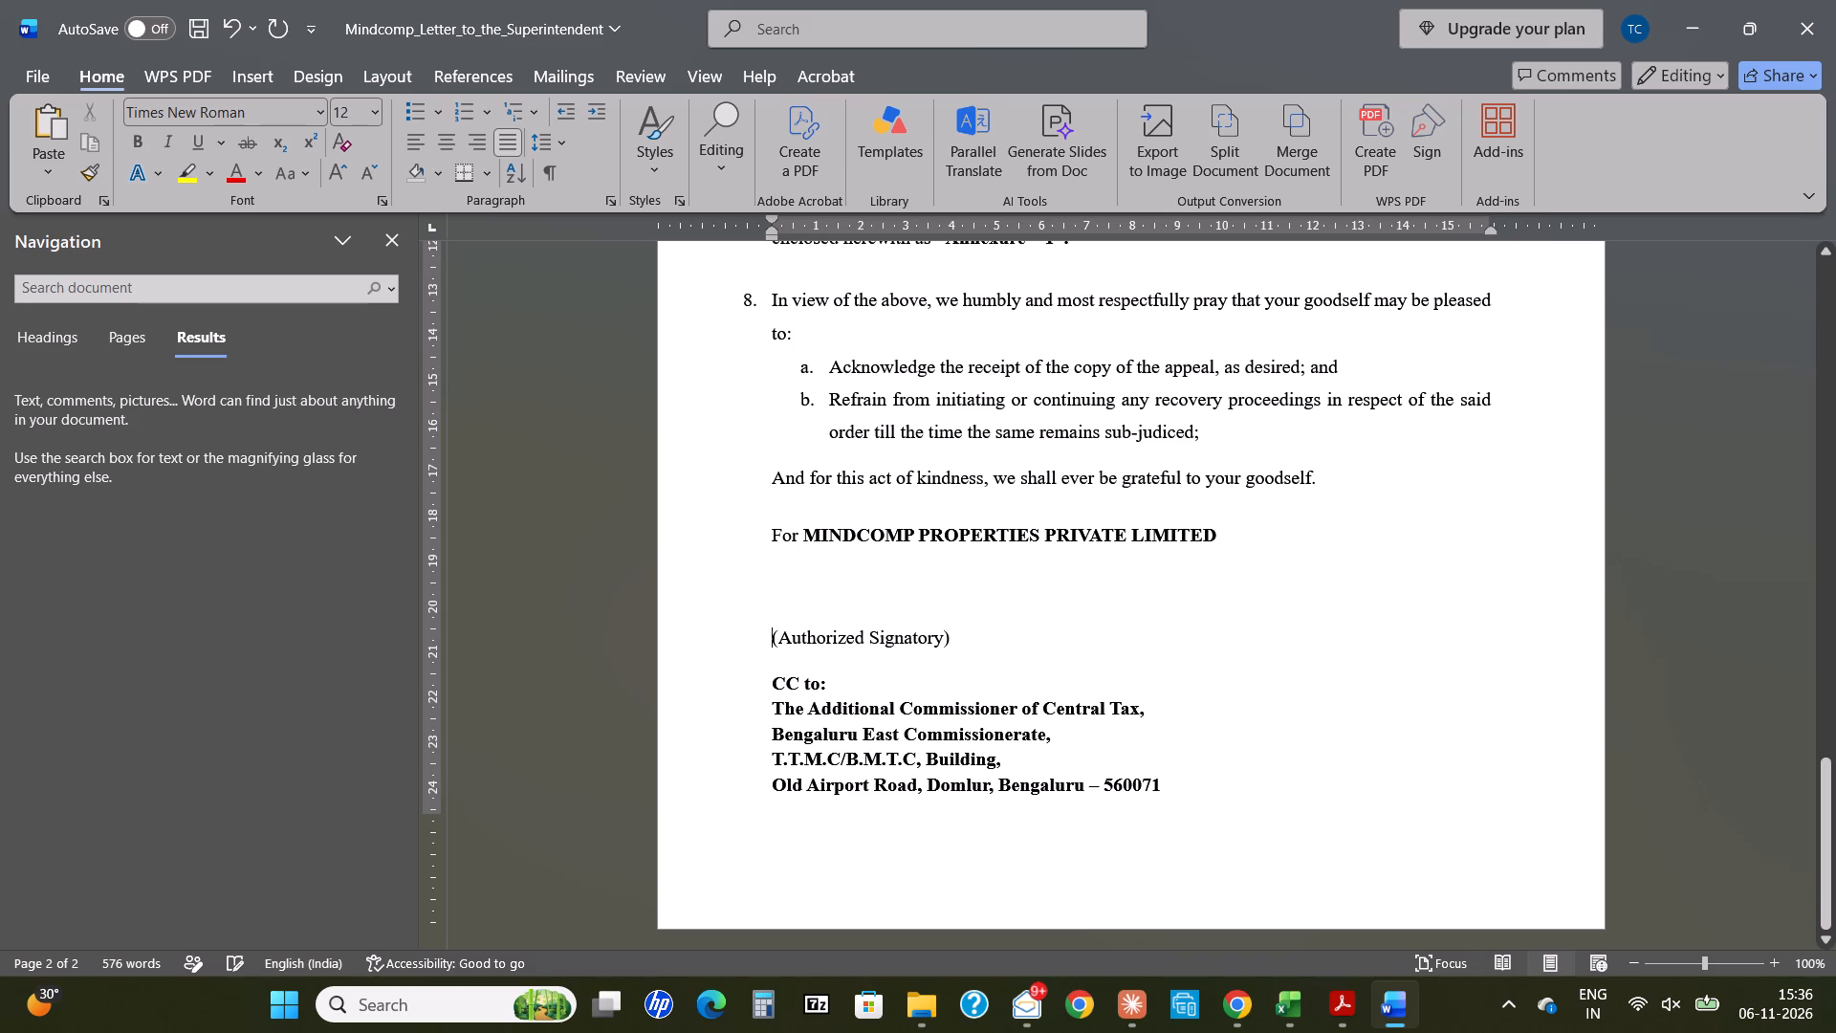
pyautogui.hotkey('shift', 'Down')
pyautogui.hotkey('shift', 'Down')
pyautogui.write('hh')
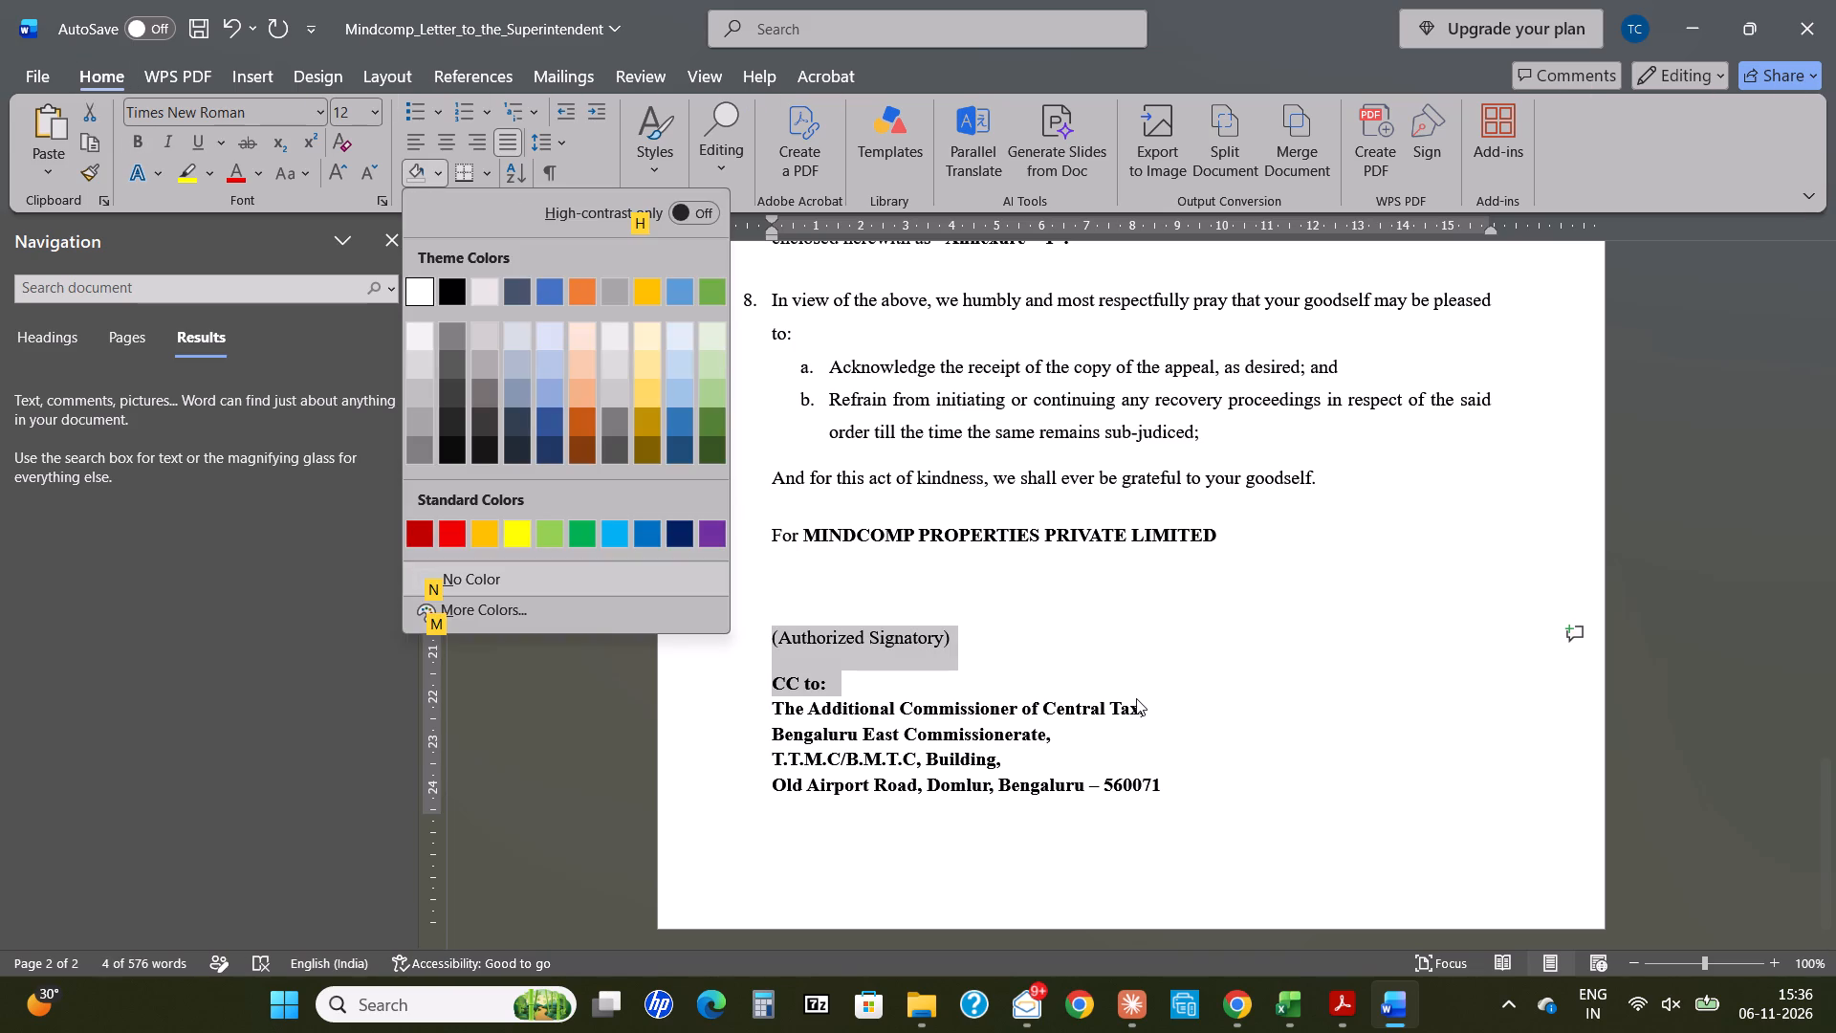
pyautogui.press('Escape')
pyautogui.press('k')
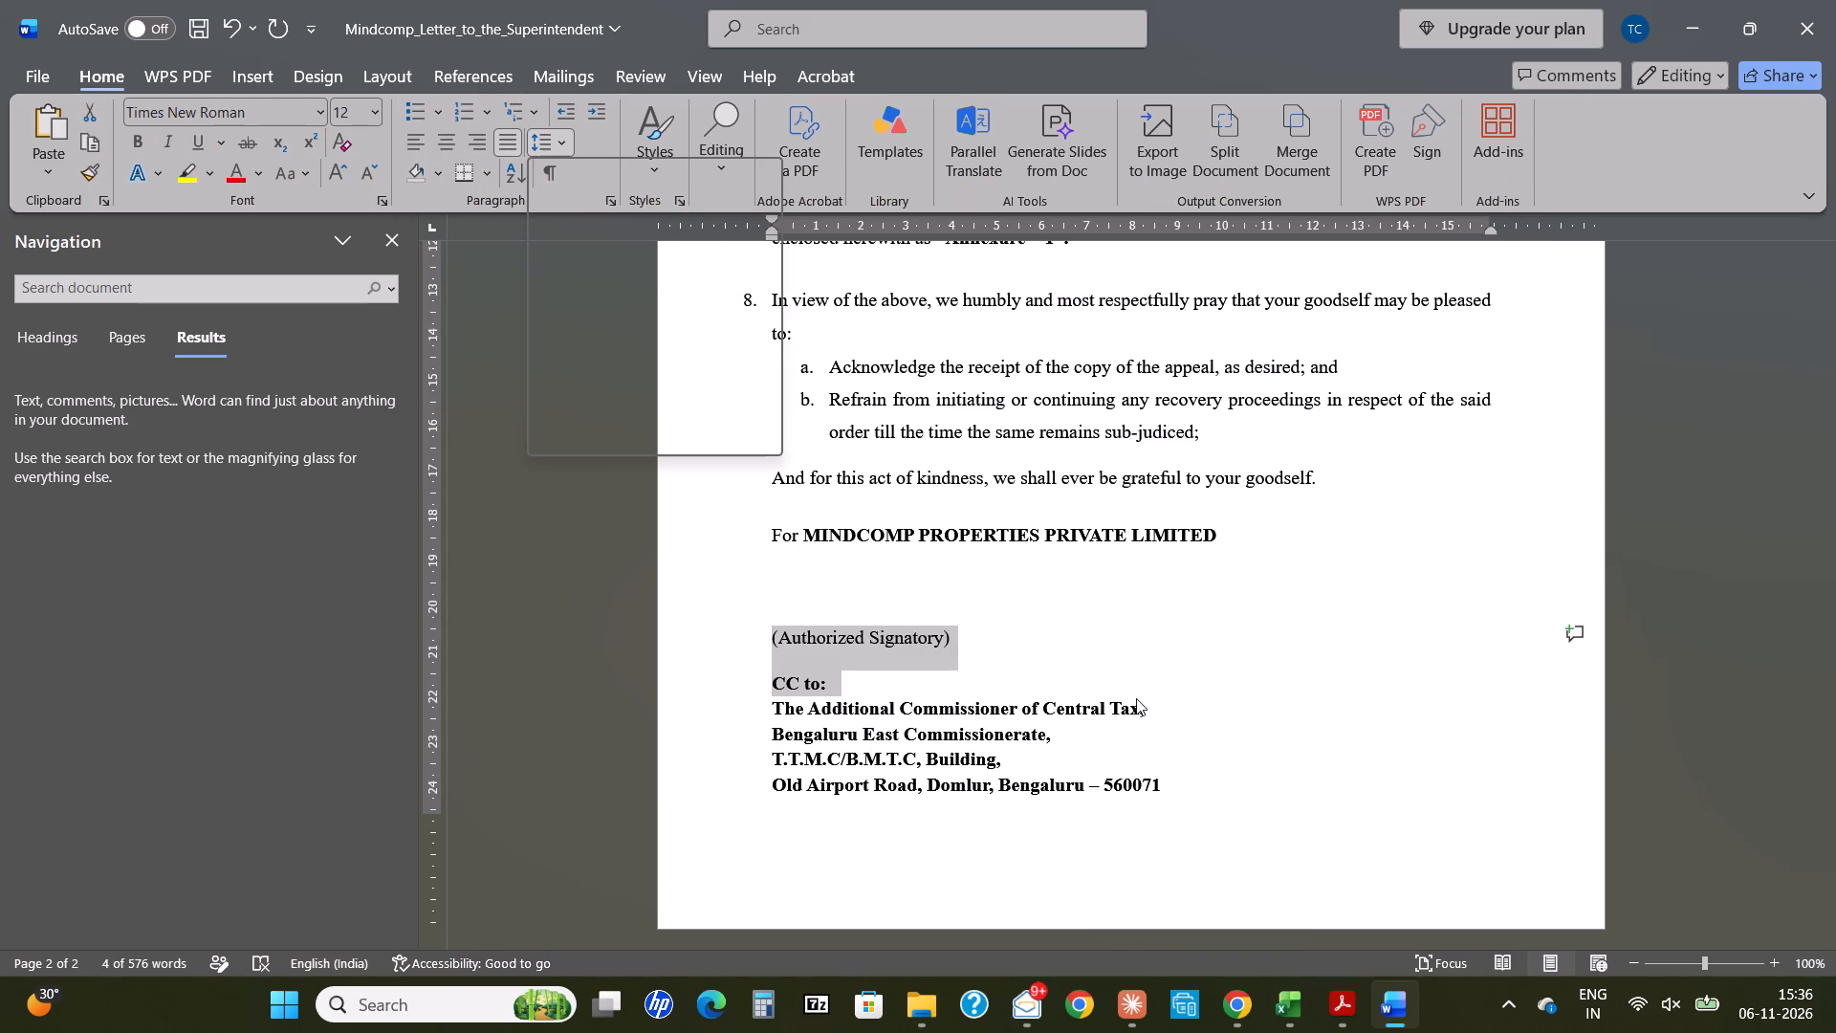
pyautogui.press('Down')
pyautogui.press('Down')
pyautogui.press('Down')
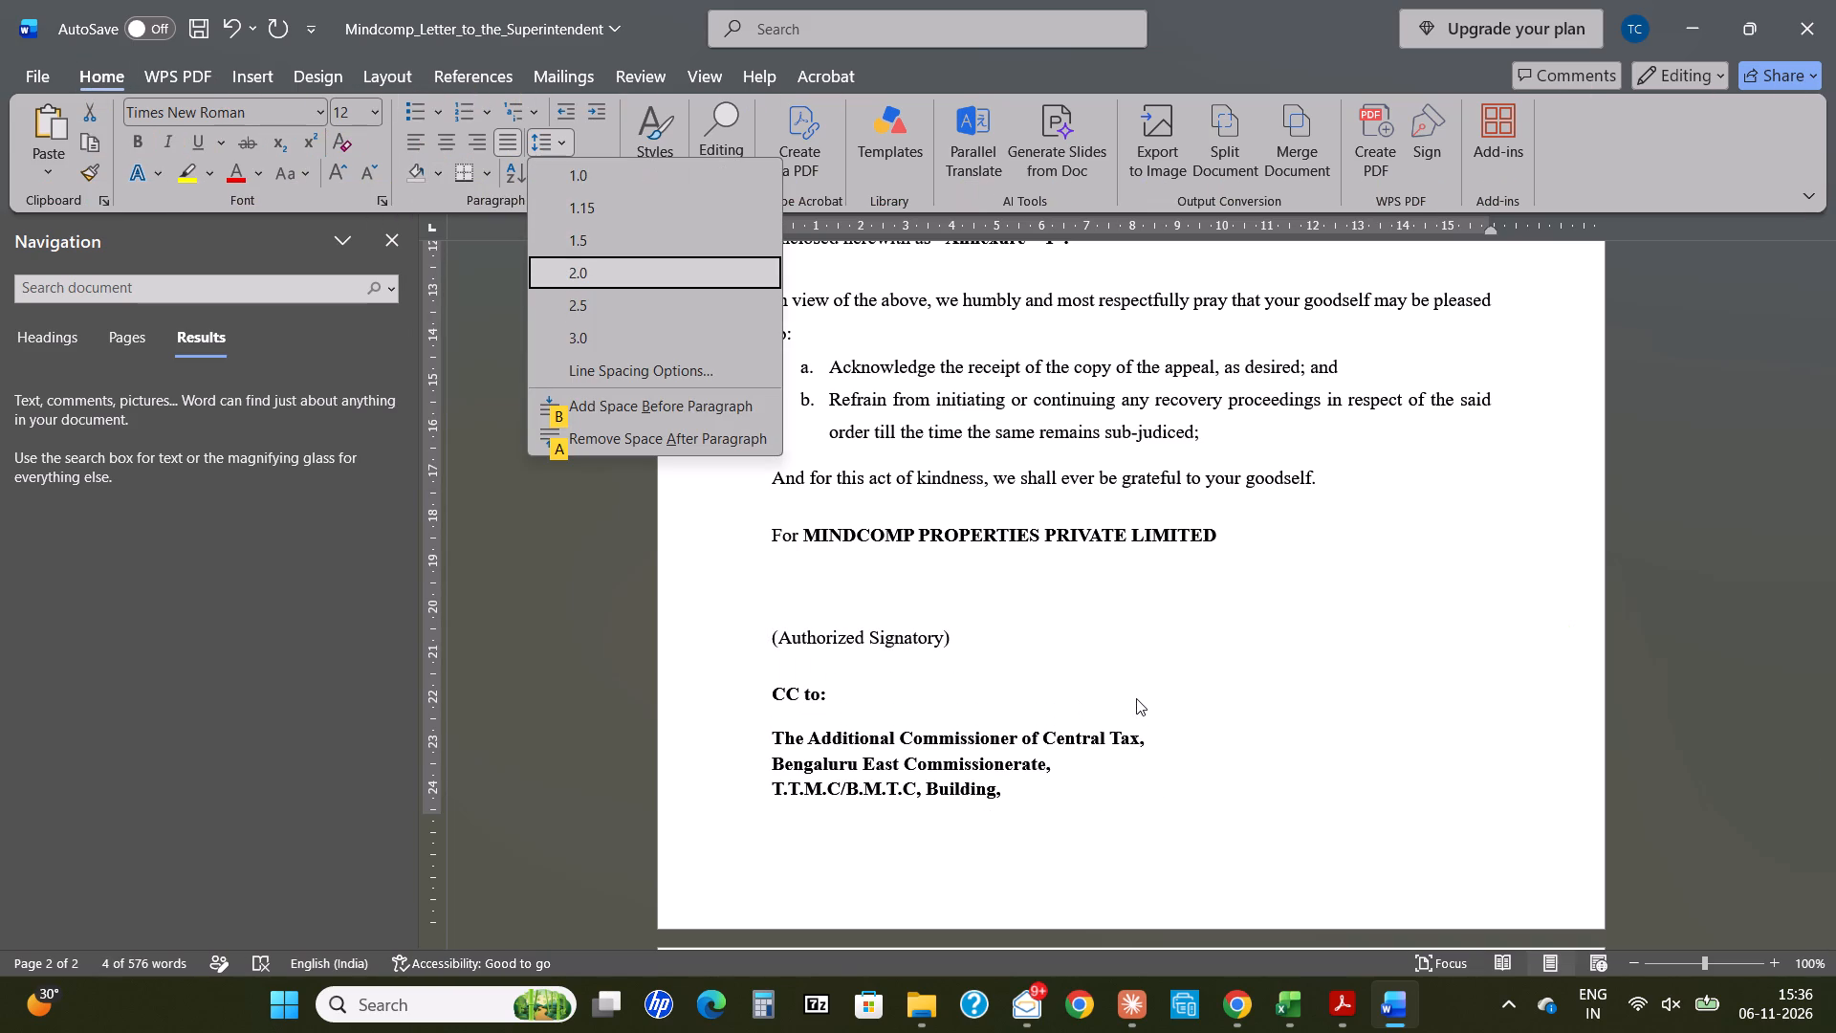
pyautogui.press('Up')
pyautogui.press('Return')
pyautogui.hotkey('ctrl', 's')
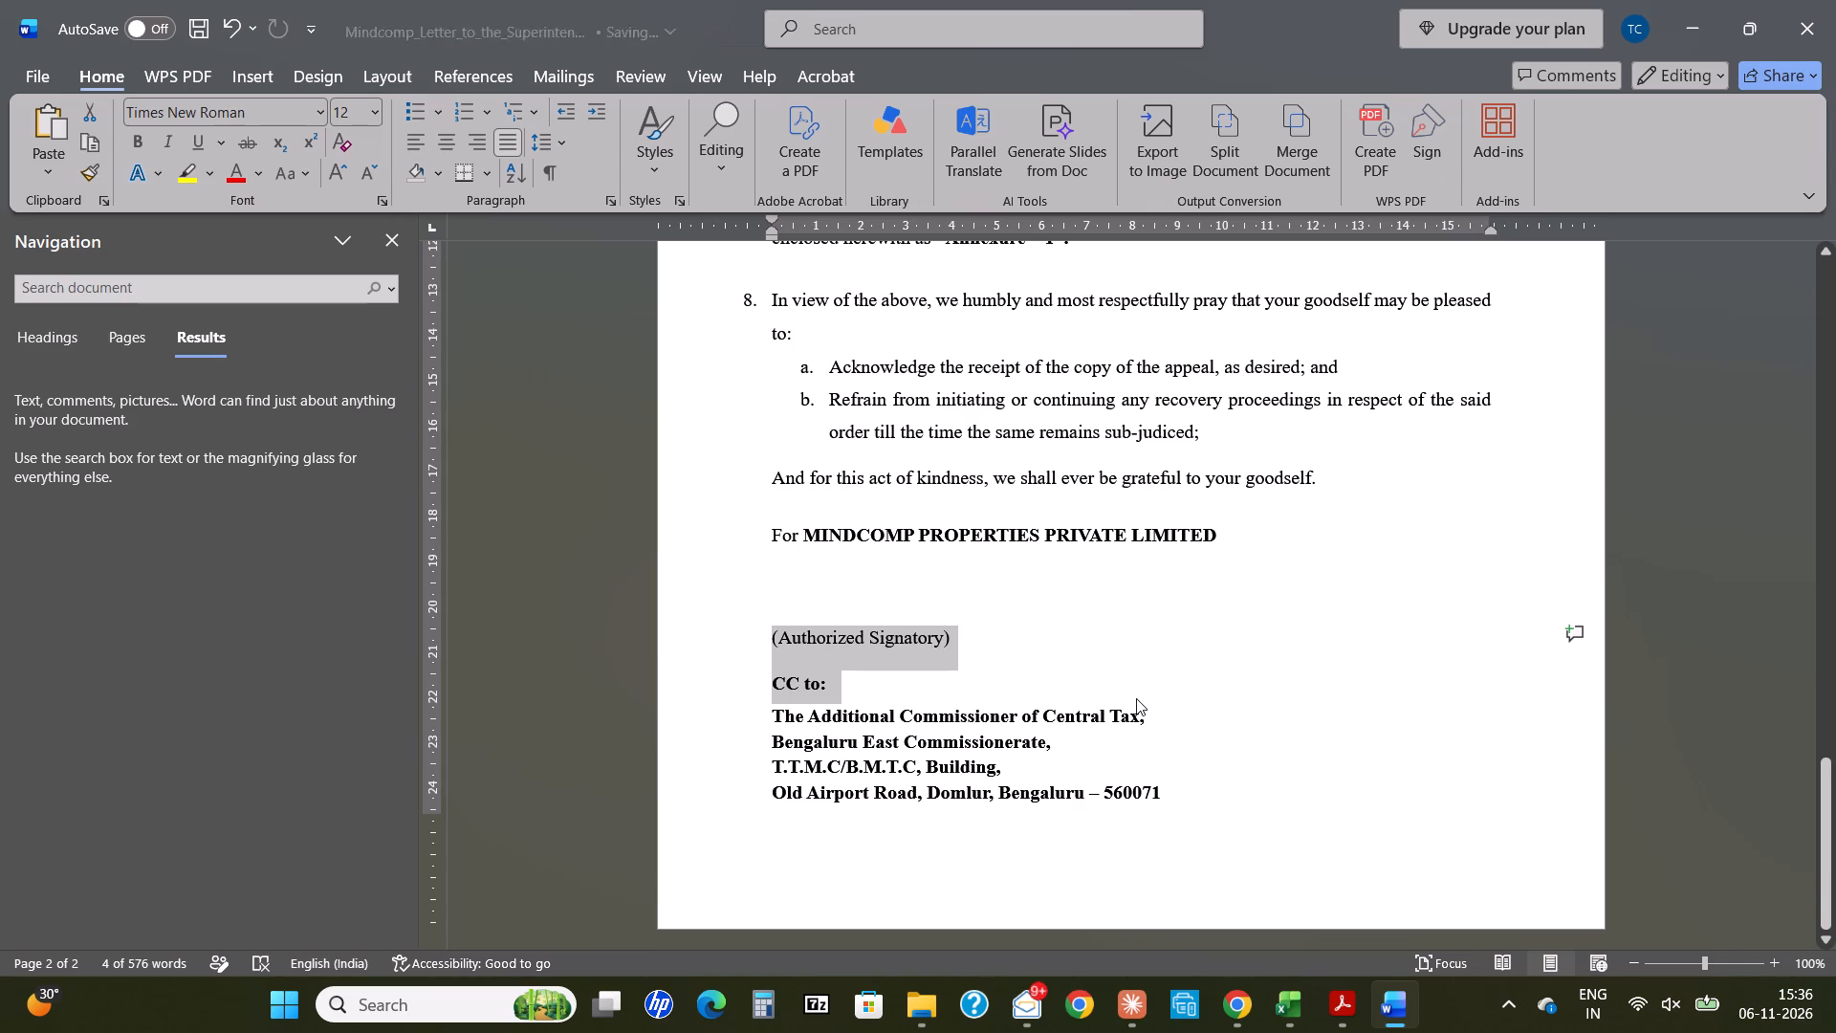
# Set the line spacing of the "CC to:" line and the Additional Commissioner line below it to 1.15.
pyautogui.press('Down')
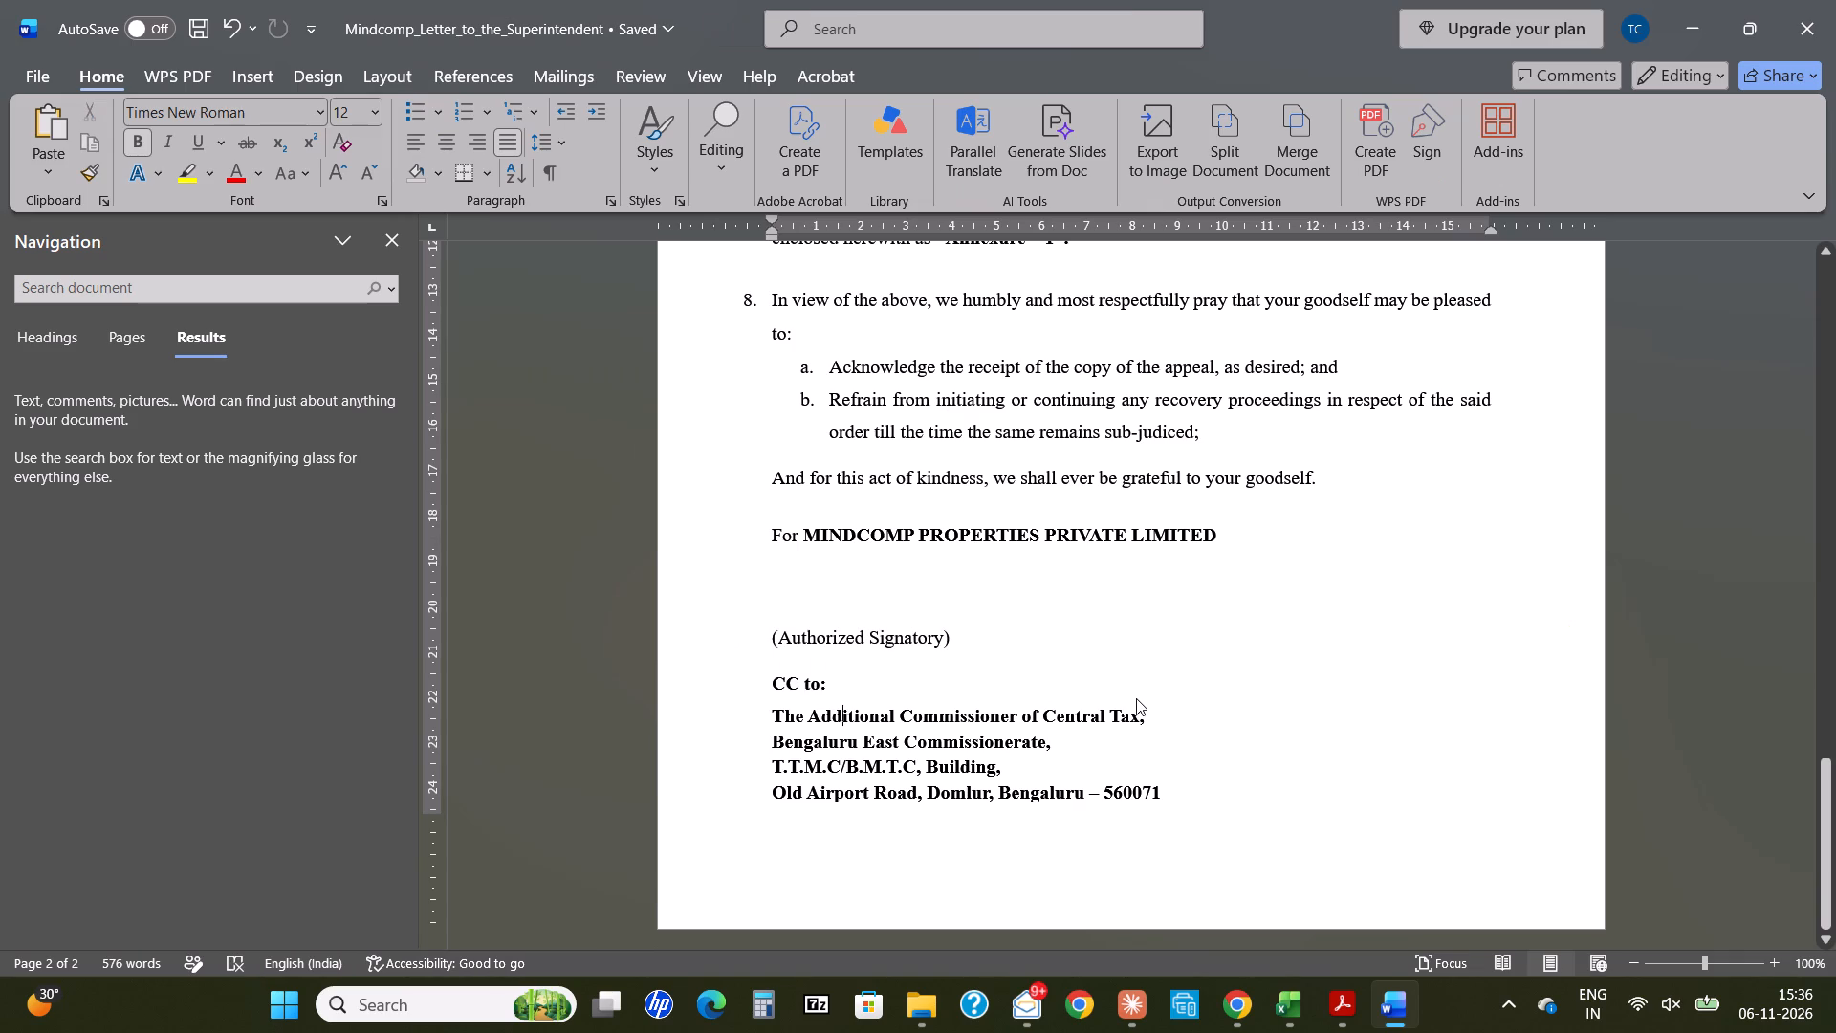
pyautogui.press('Up')
pyautogui.press('Up')
pyautogui.press('Right')
pyautogui.press('Right')
pyautogui.press('Down')
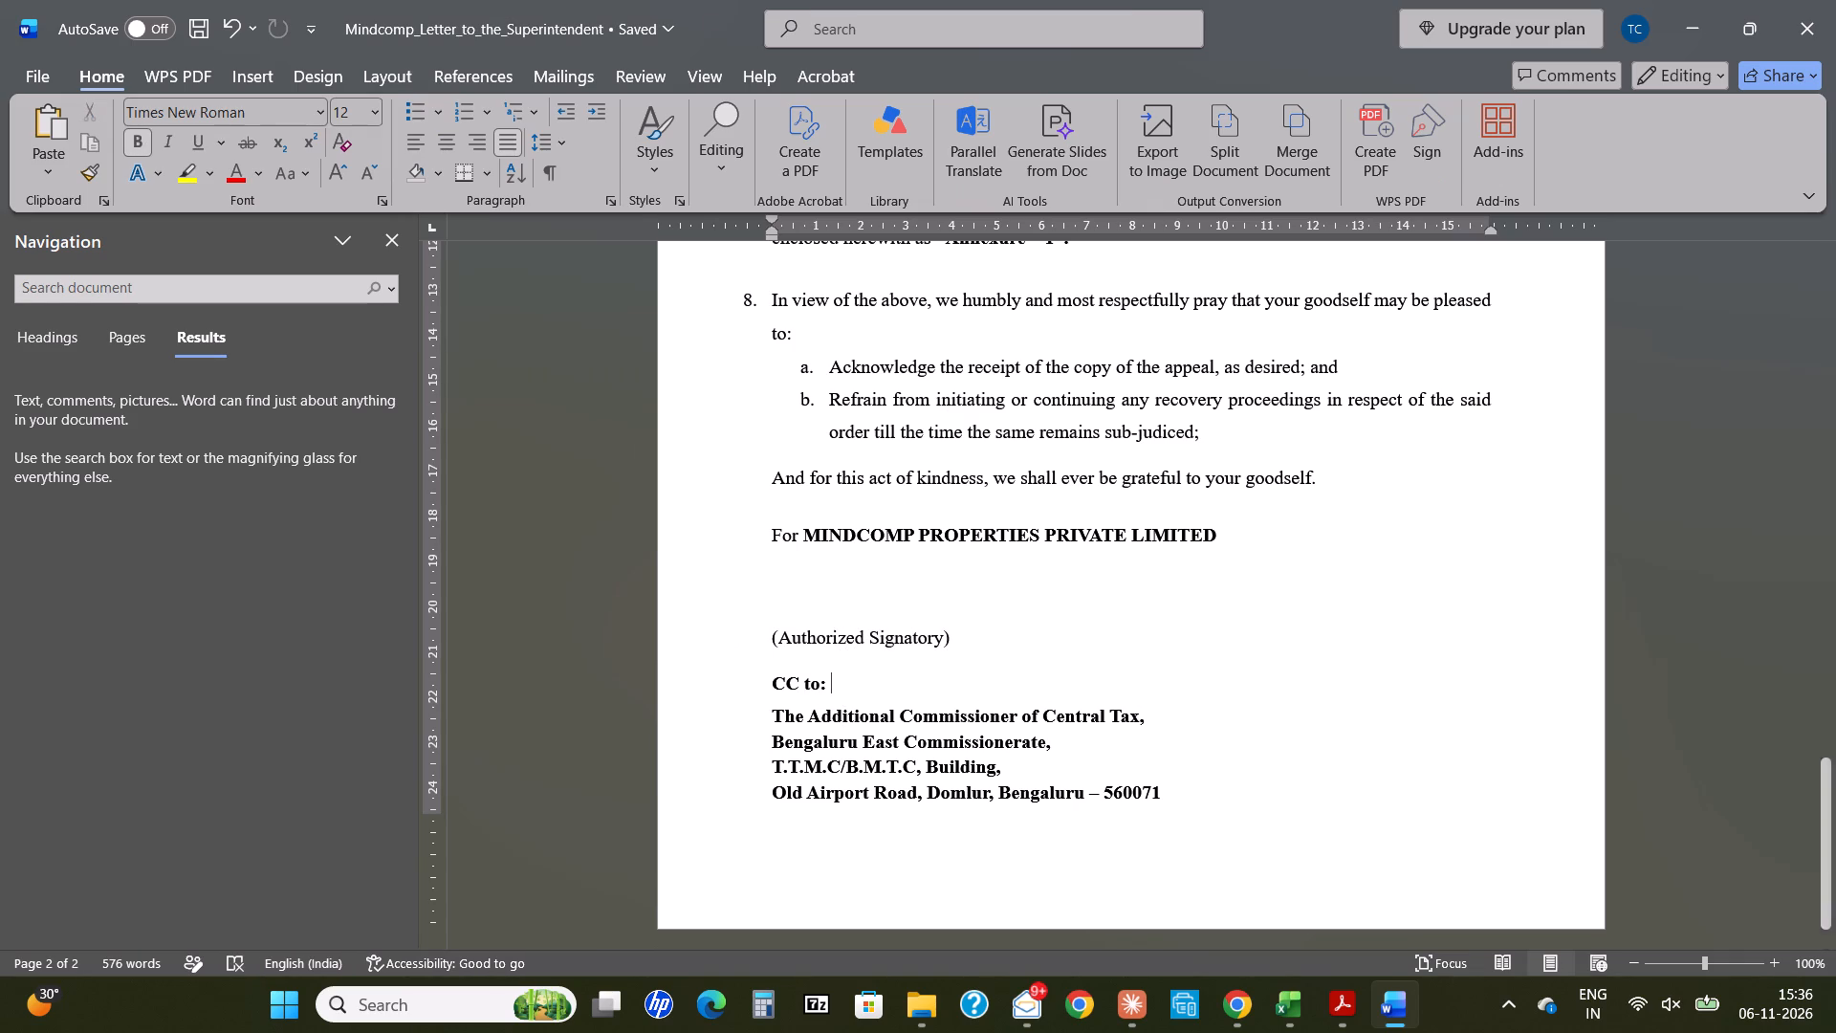
pyautogui.hotkey('shift', 'Down')
pyautogui.press('Left')
pyautogui.press('Left')
pyautogui.press('Left')
pyautogui.press('Left')
pyautogui.press('Left')
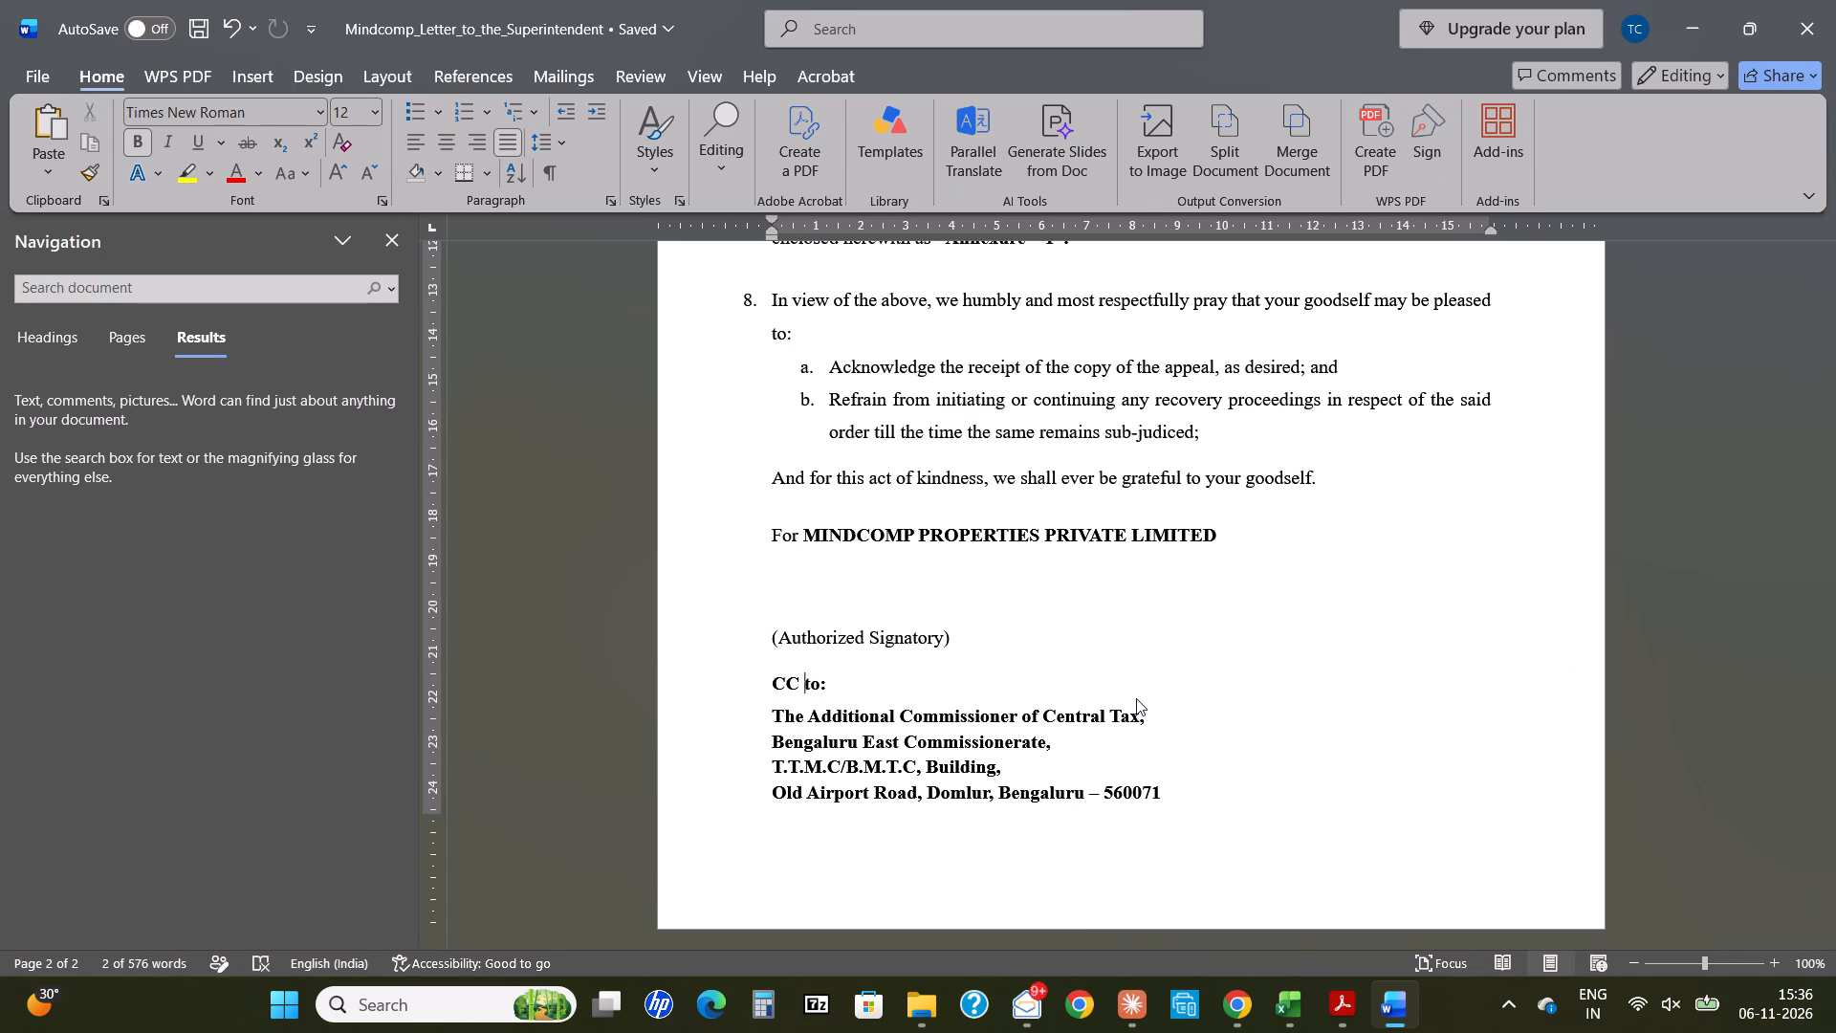
pyautogui.hotkey('shift', 'Down')
pyautogui.write('hk')
pyautogui.press('Down')
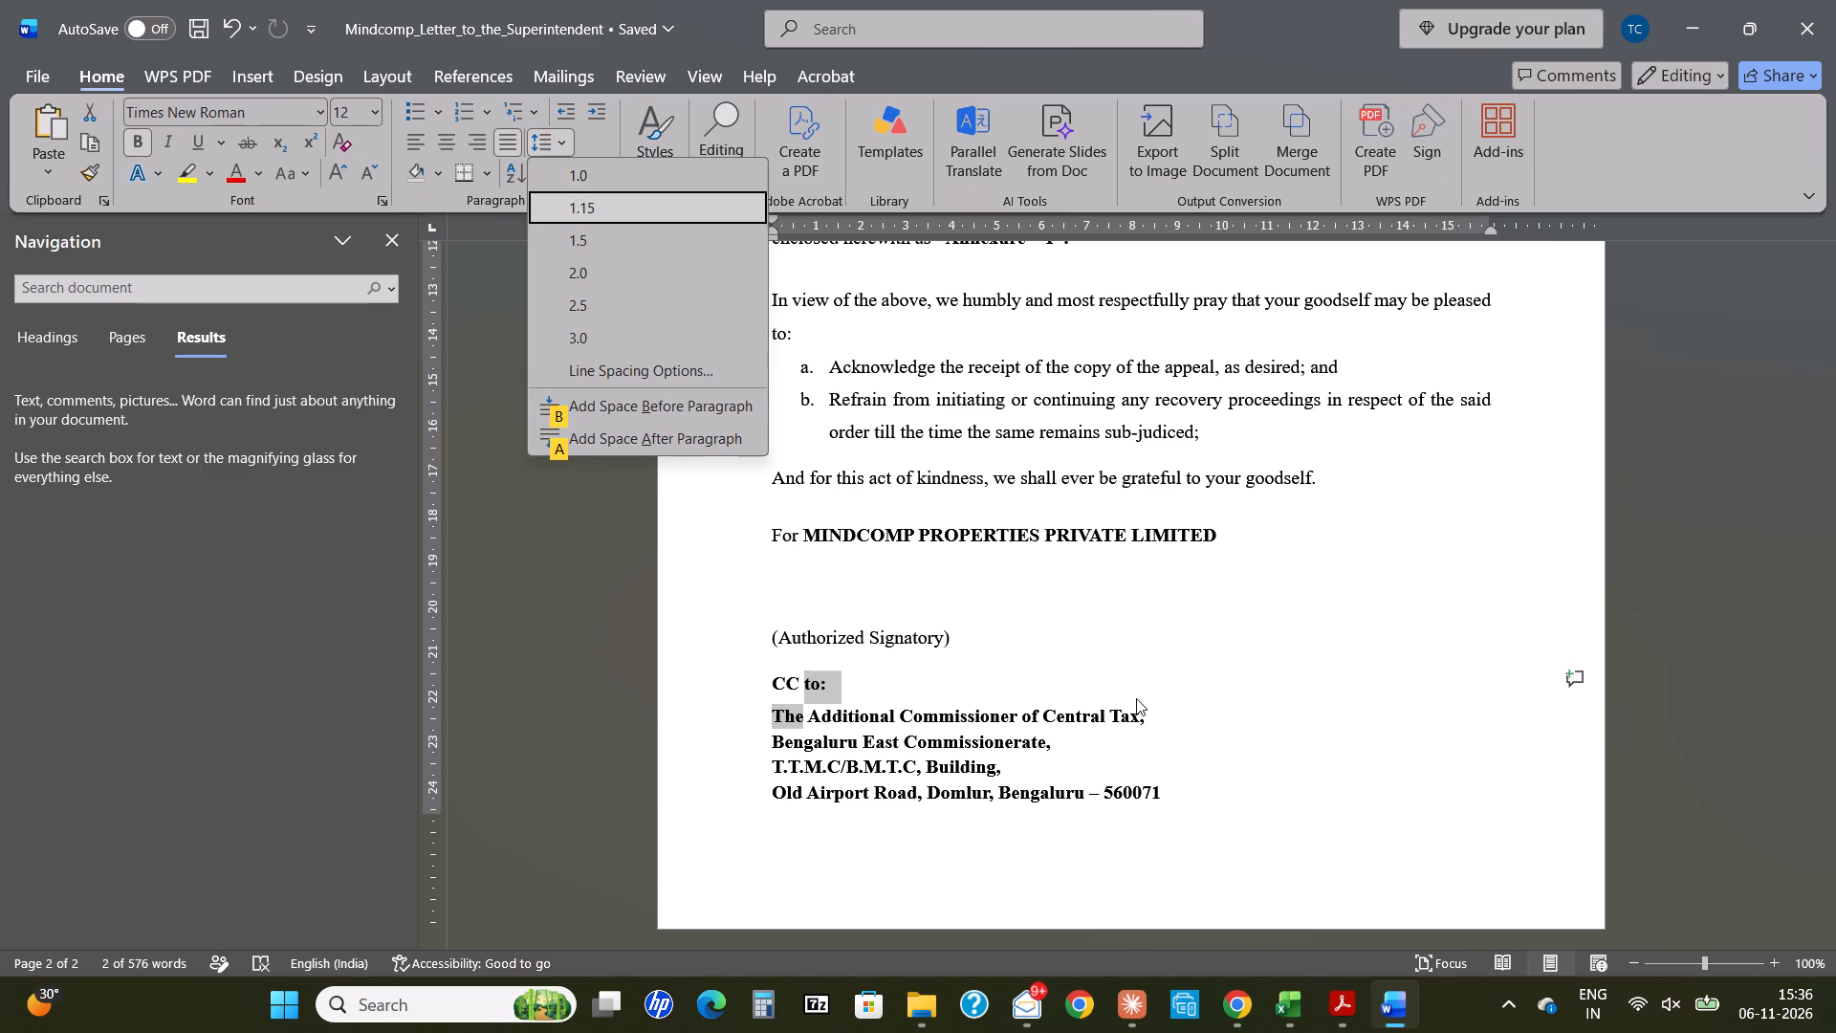
pyautogui.press('Up')
pyautogui.press('Down')
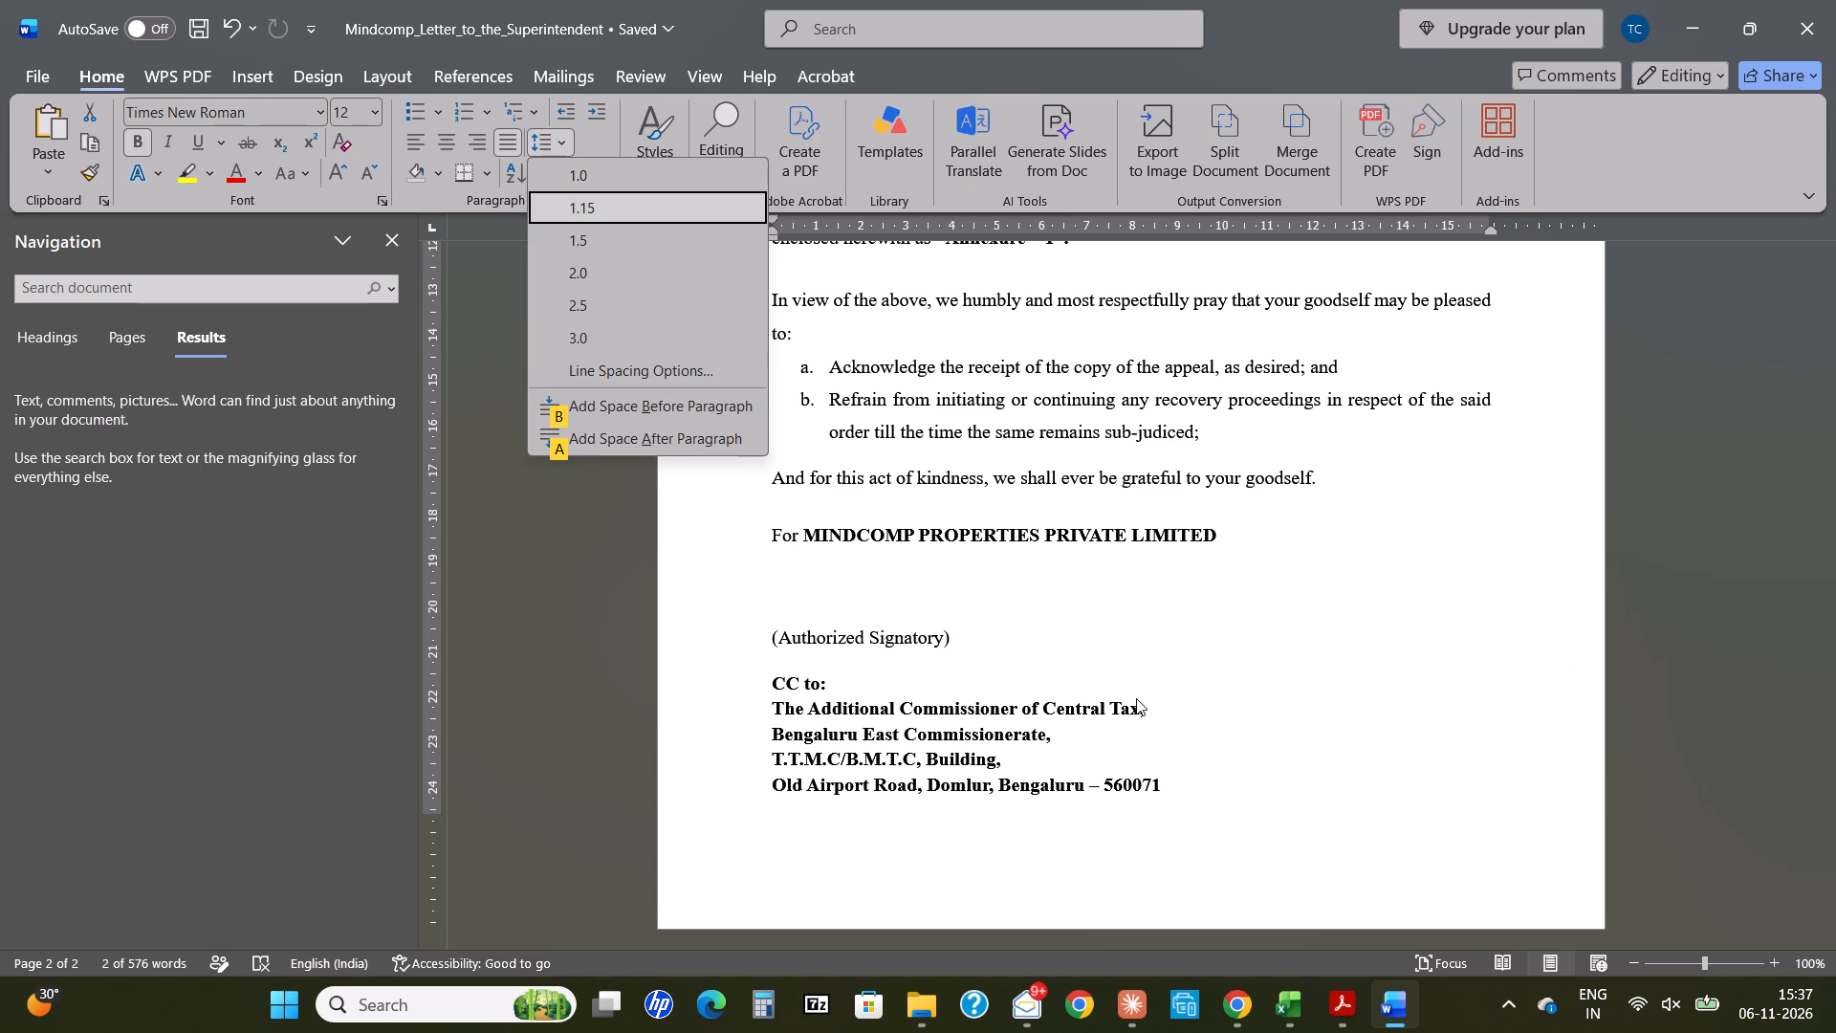
pyautogui.press('Return')
pyautogui.click(1073, 805)
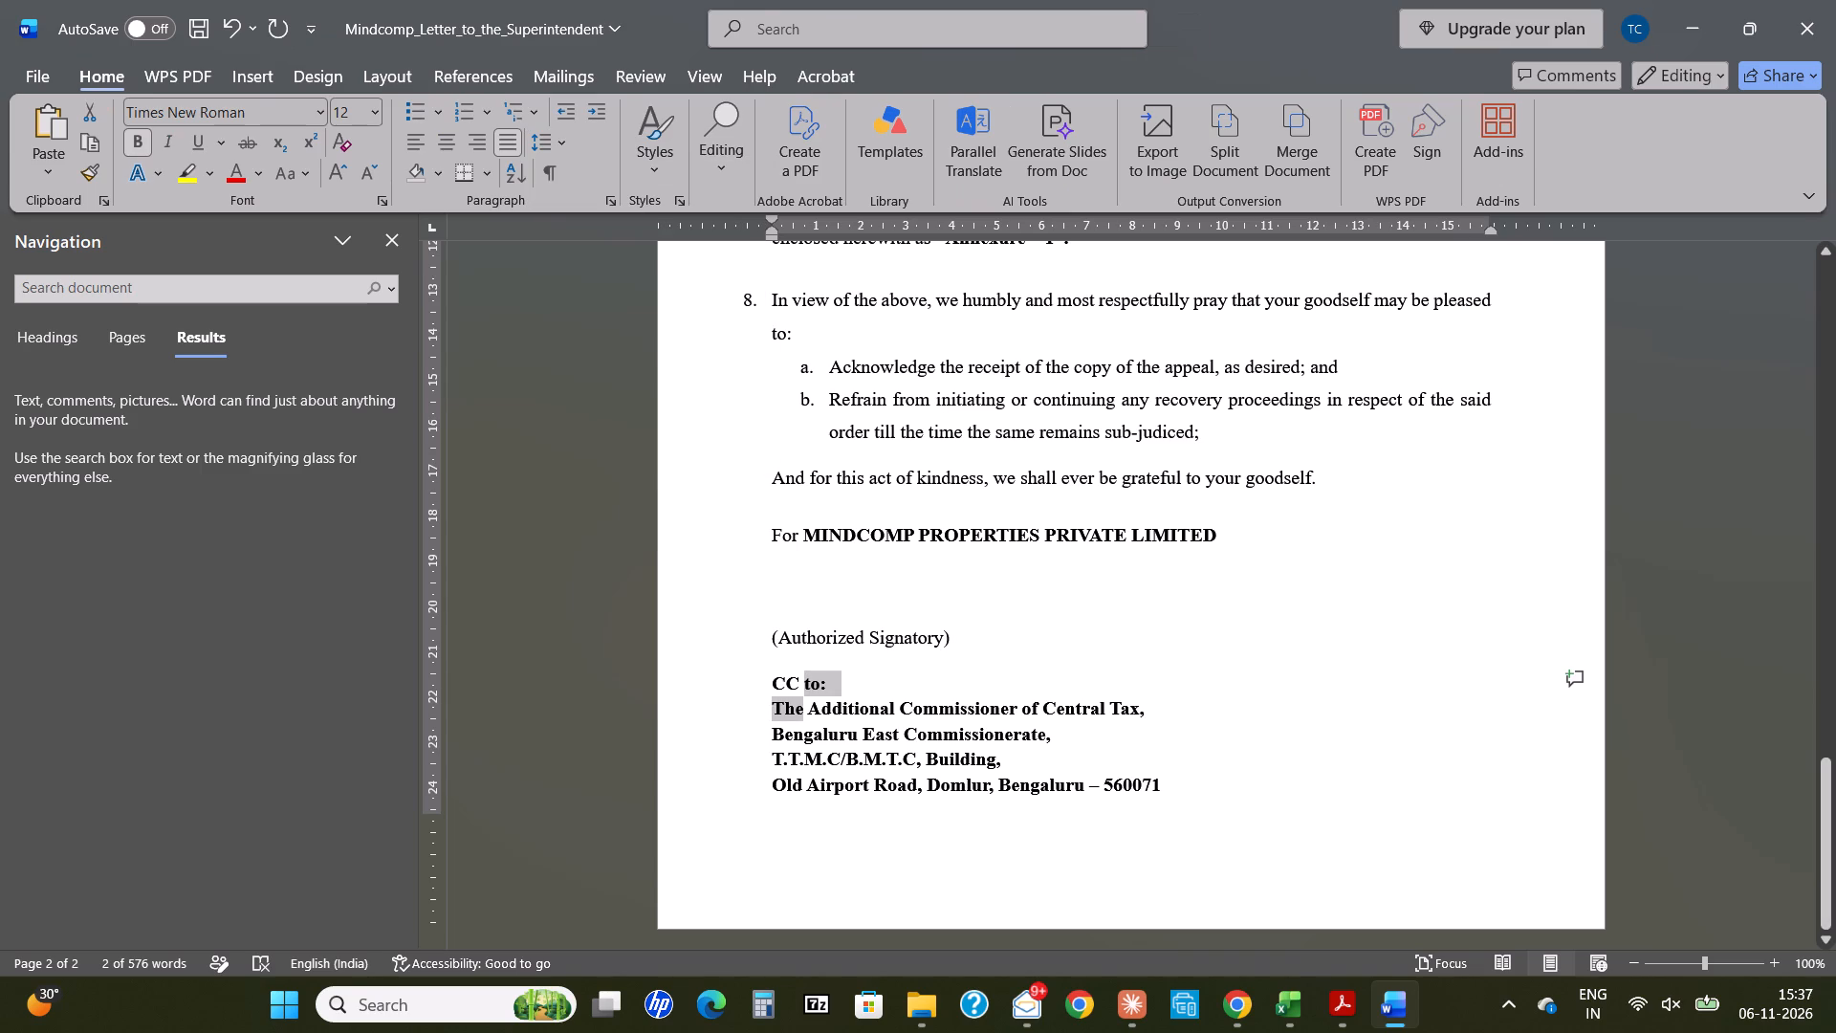
pyautogui.hotkey('ctrl', 'z')
pyautogui.hotkey('ctrl', 'y')
pyautogui.hotkey('ctrl', 's')
pyautogui.scroll(18, 1021, 774)
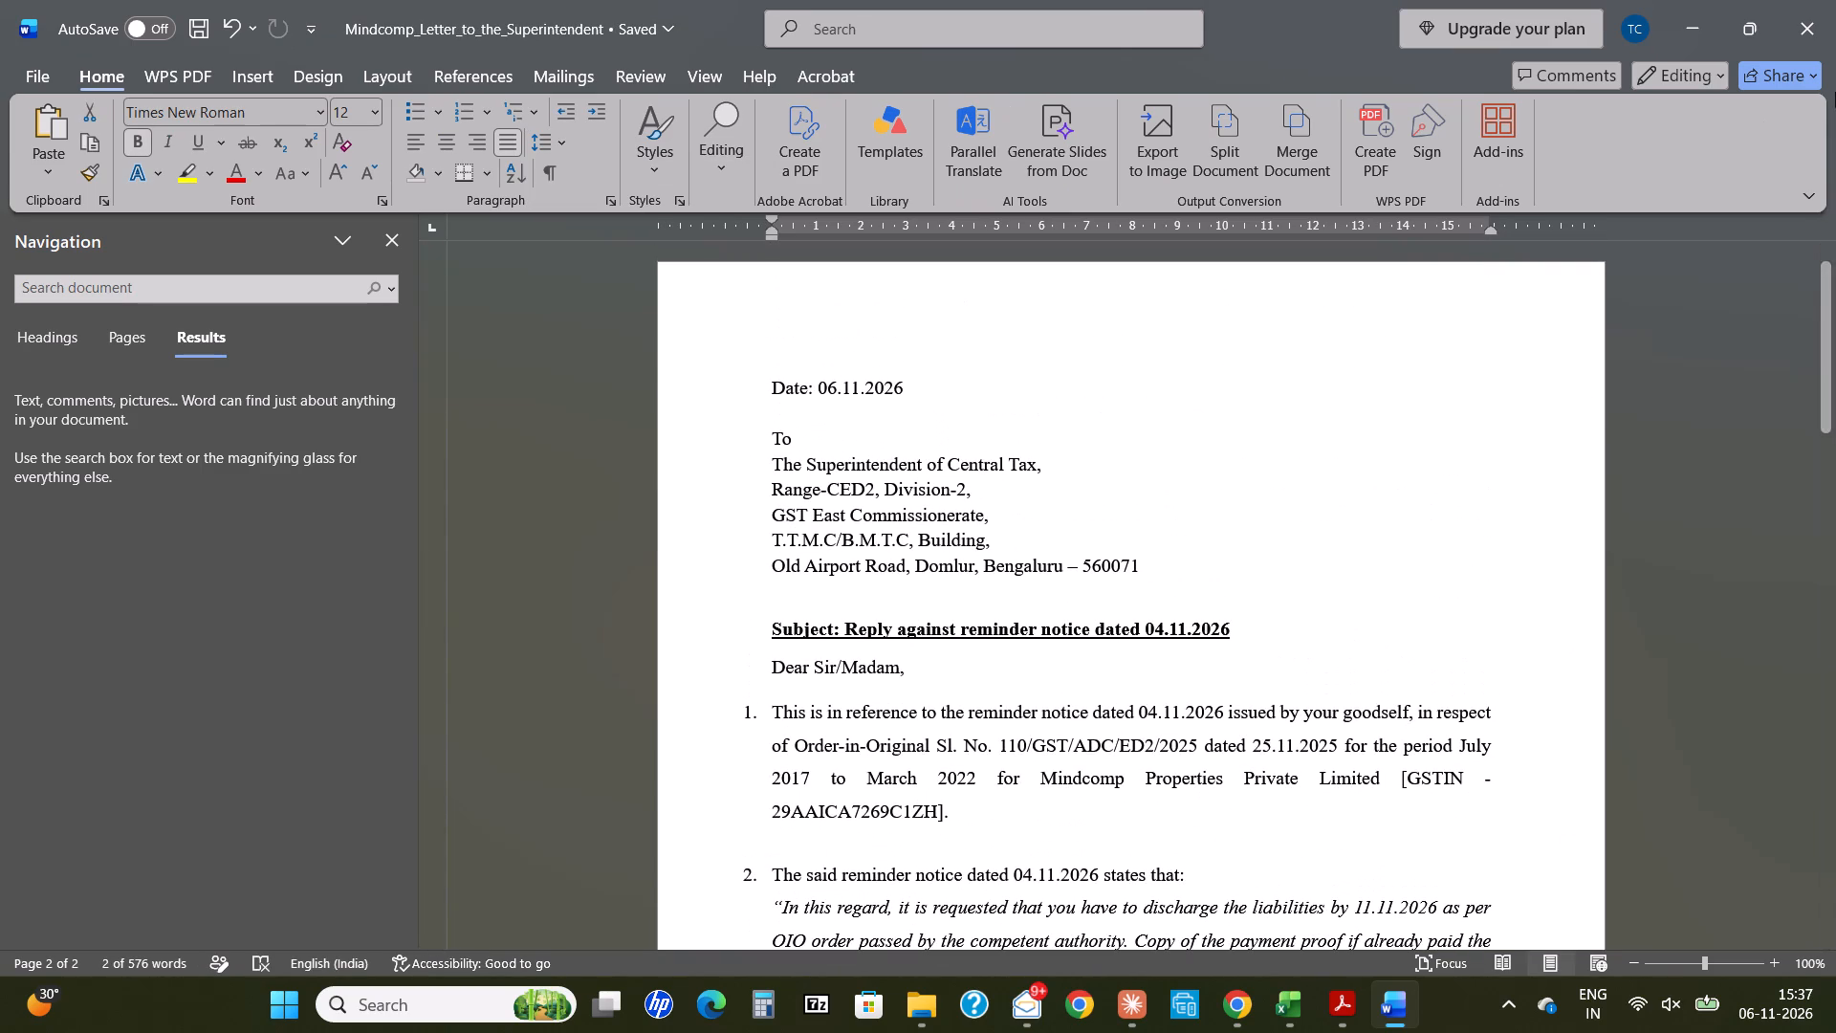
pyautogui.hotkey('ctrl', 's')
pyautogui.click(1835, 92)
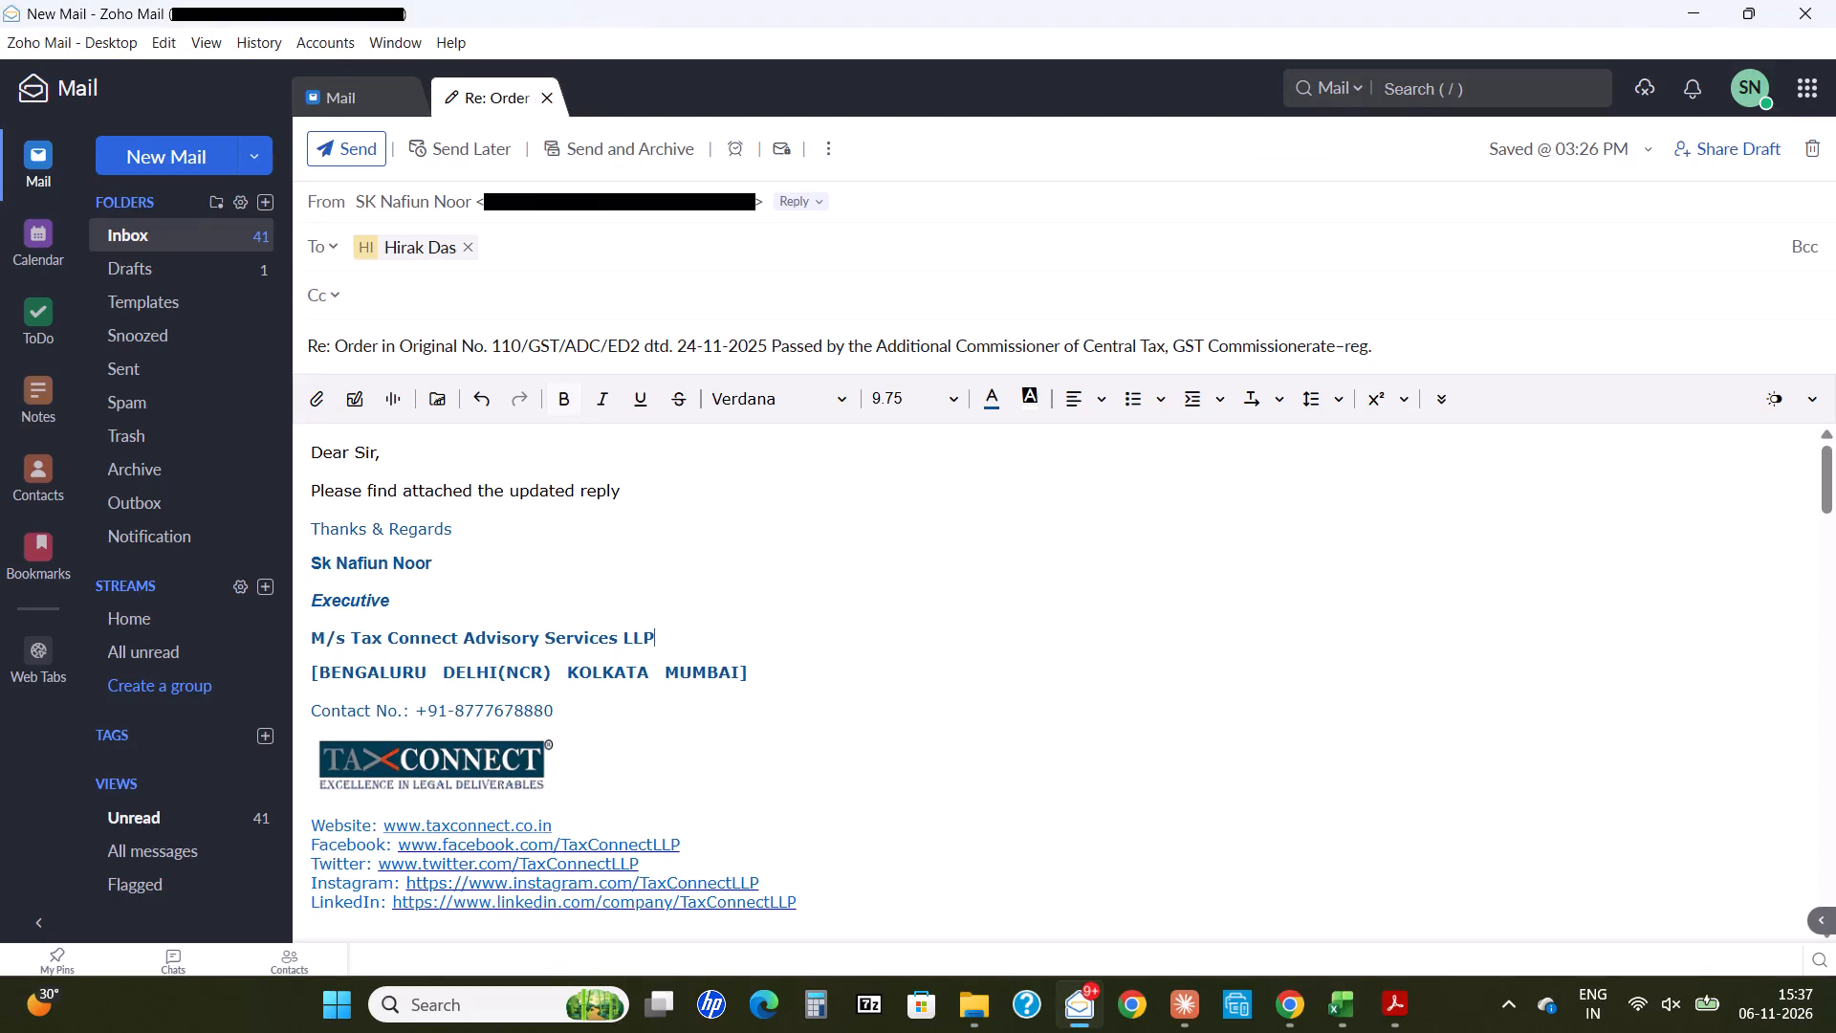
pyautogui.click(906, 622)
pyautogui.click(633, 476)
pyautogui.hotkey('ctrl', 'v')
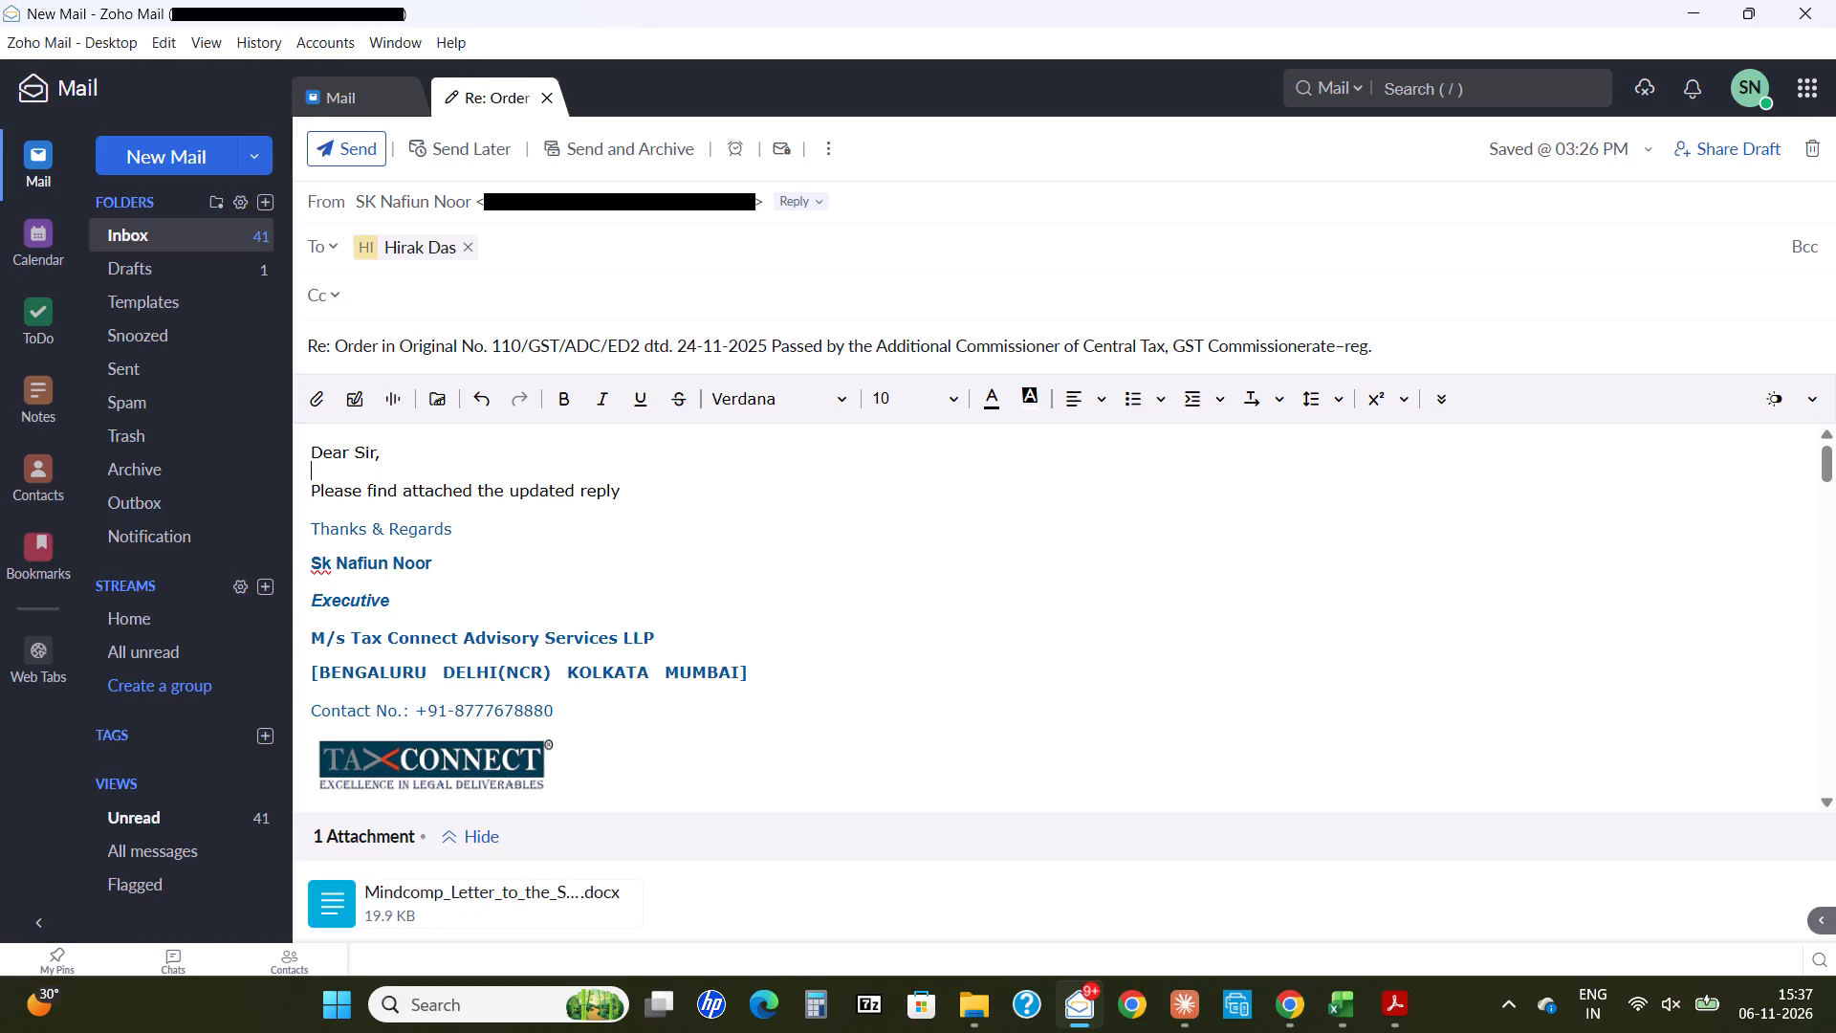
# Send the reply e-mail with the updated letter attached.
pyautogui.hotkey('ctrl', 'Return')
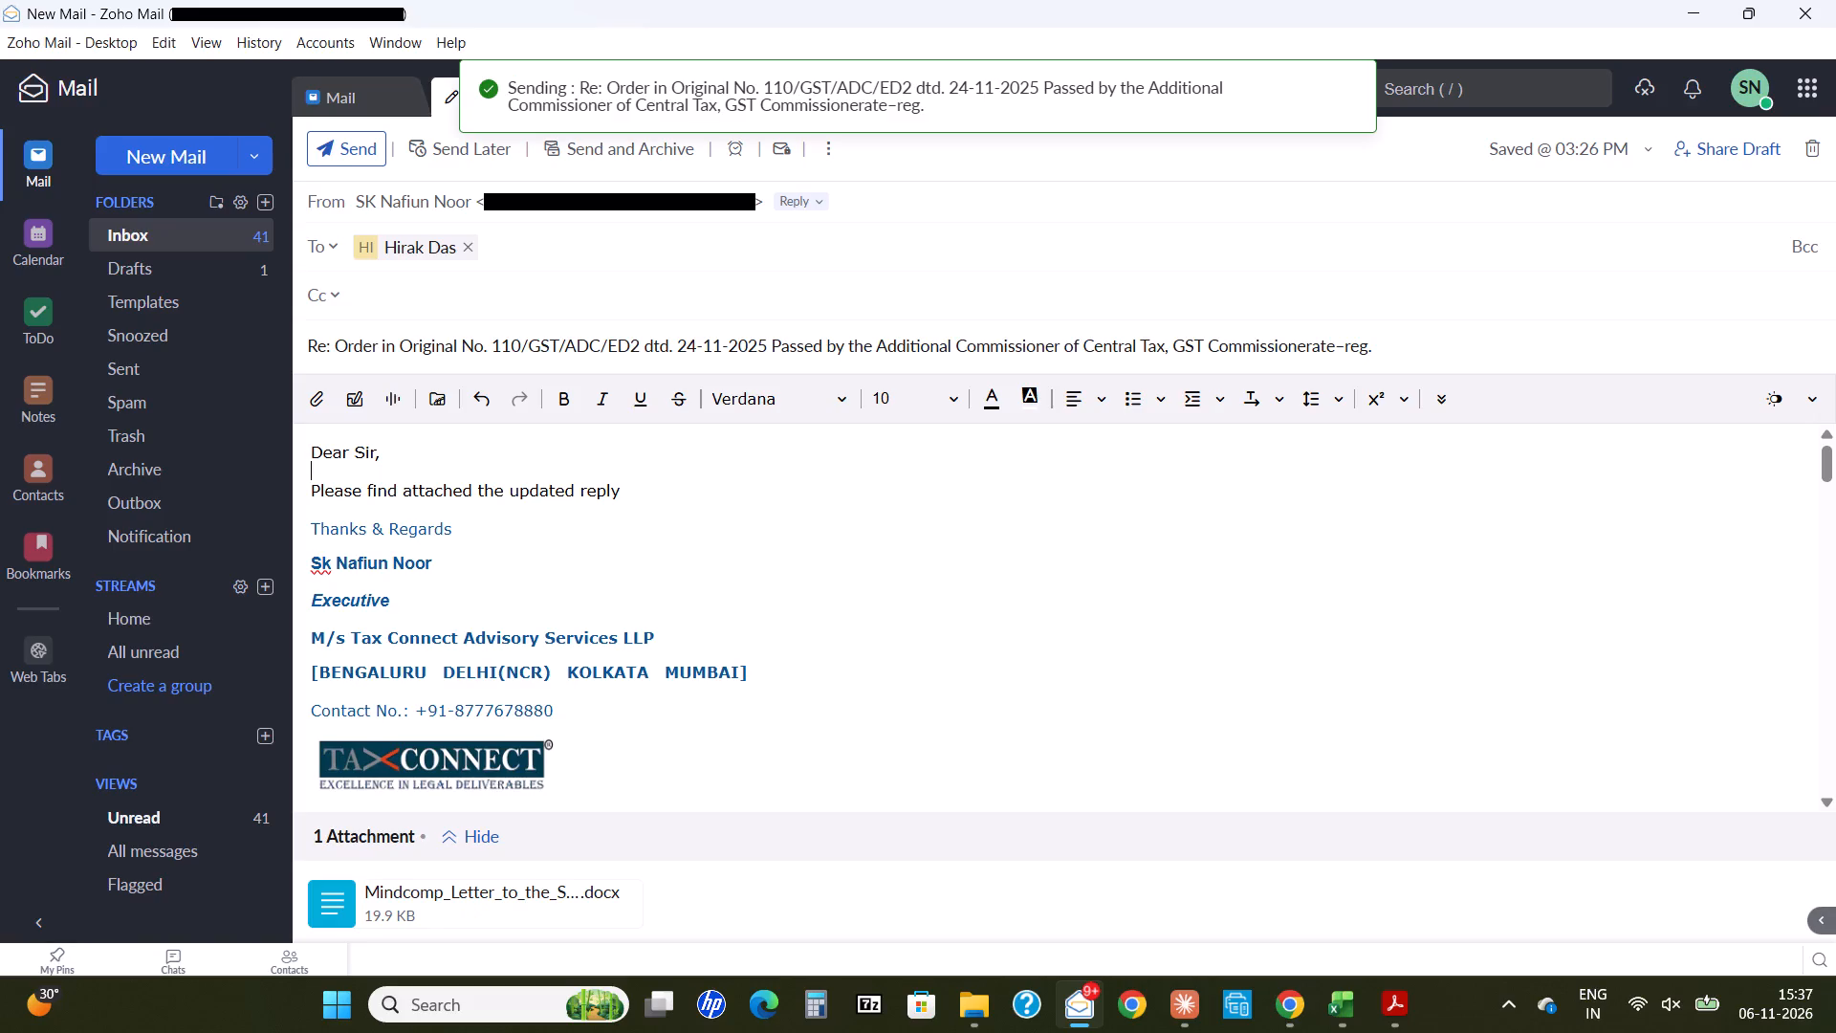
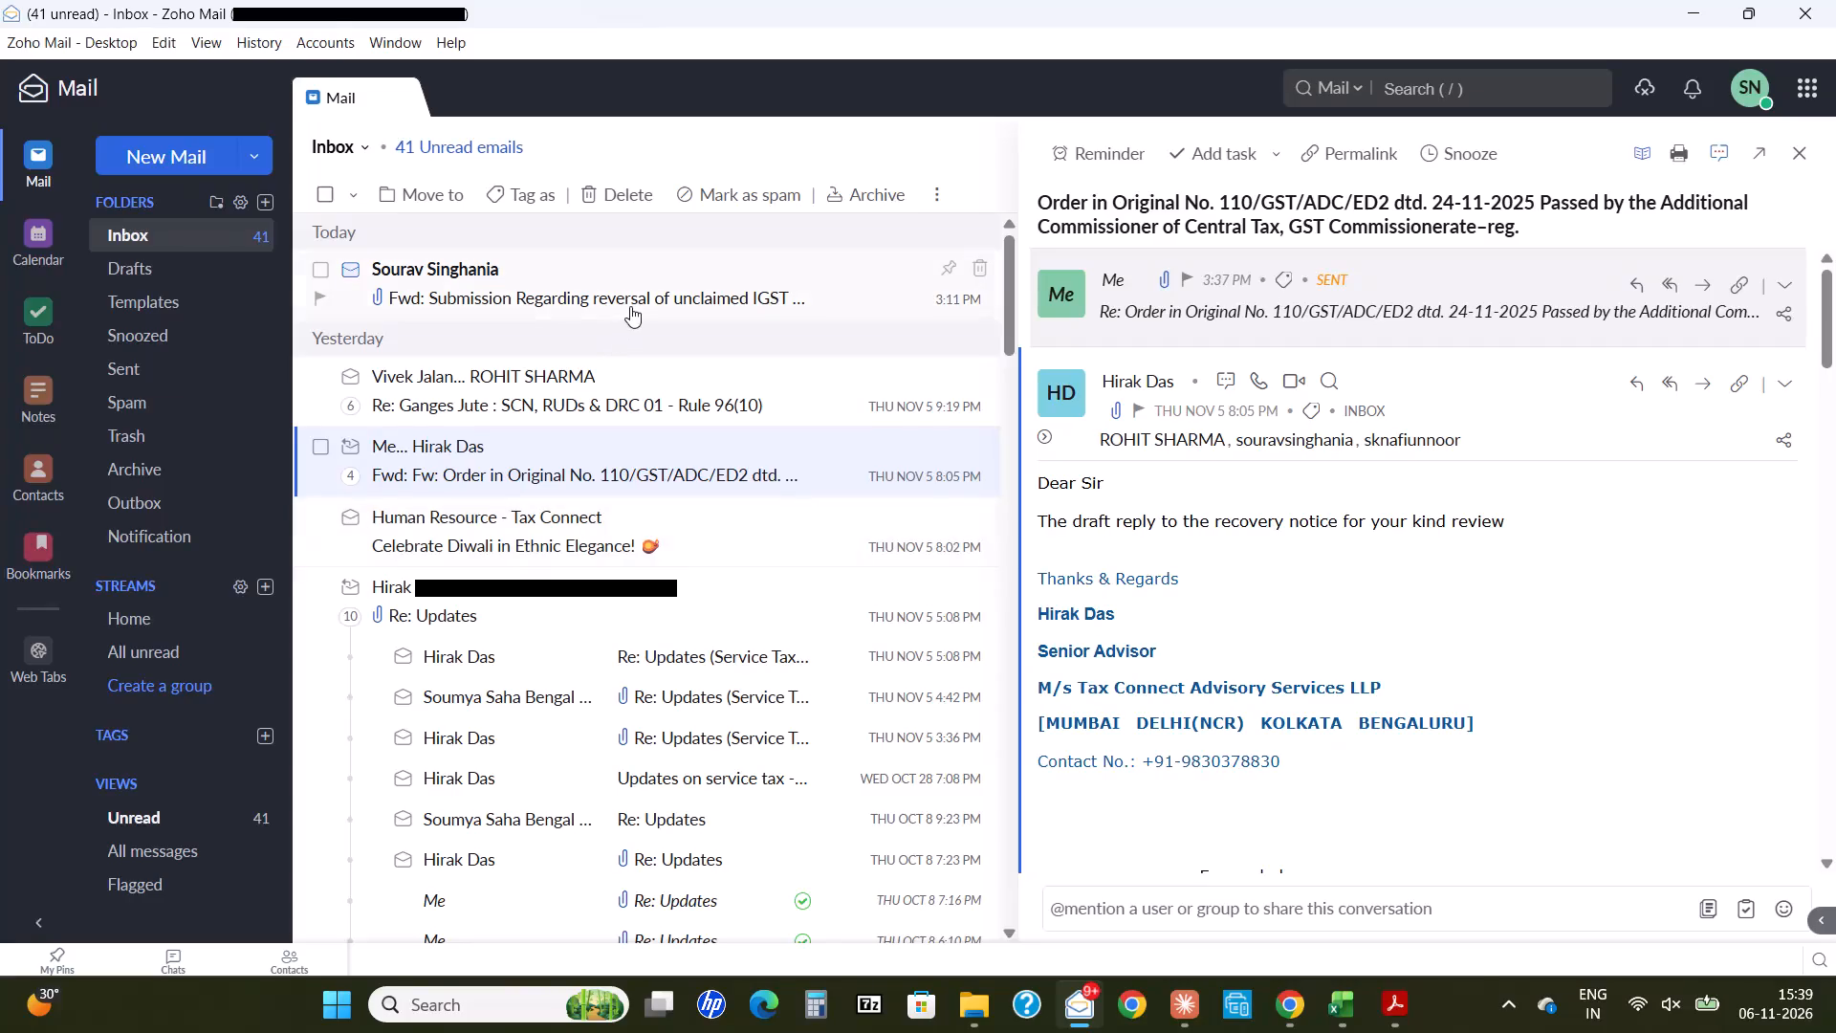
# Open the forwarded e-mail on the submission regarding reversal of unclaimed IGST for FY 2022-23 to read it.
pyautogui.click(630, 306)
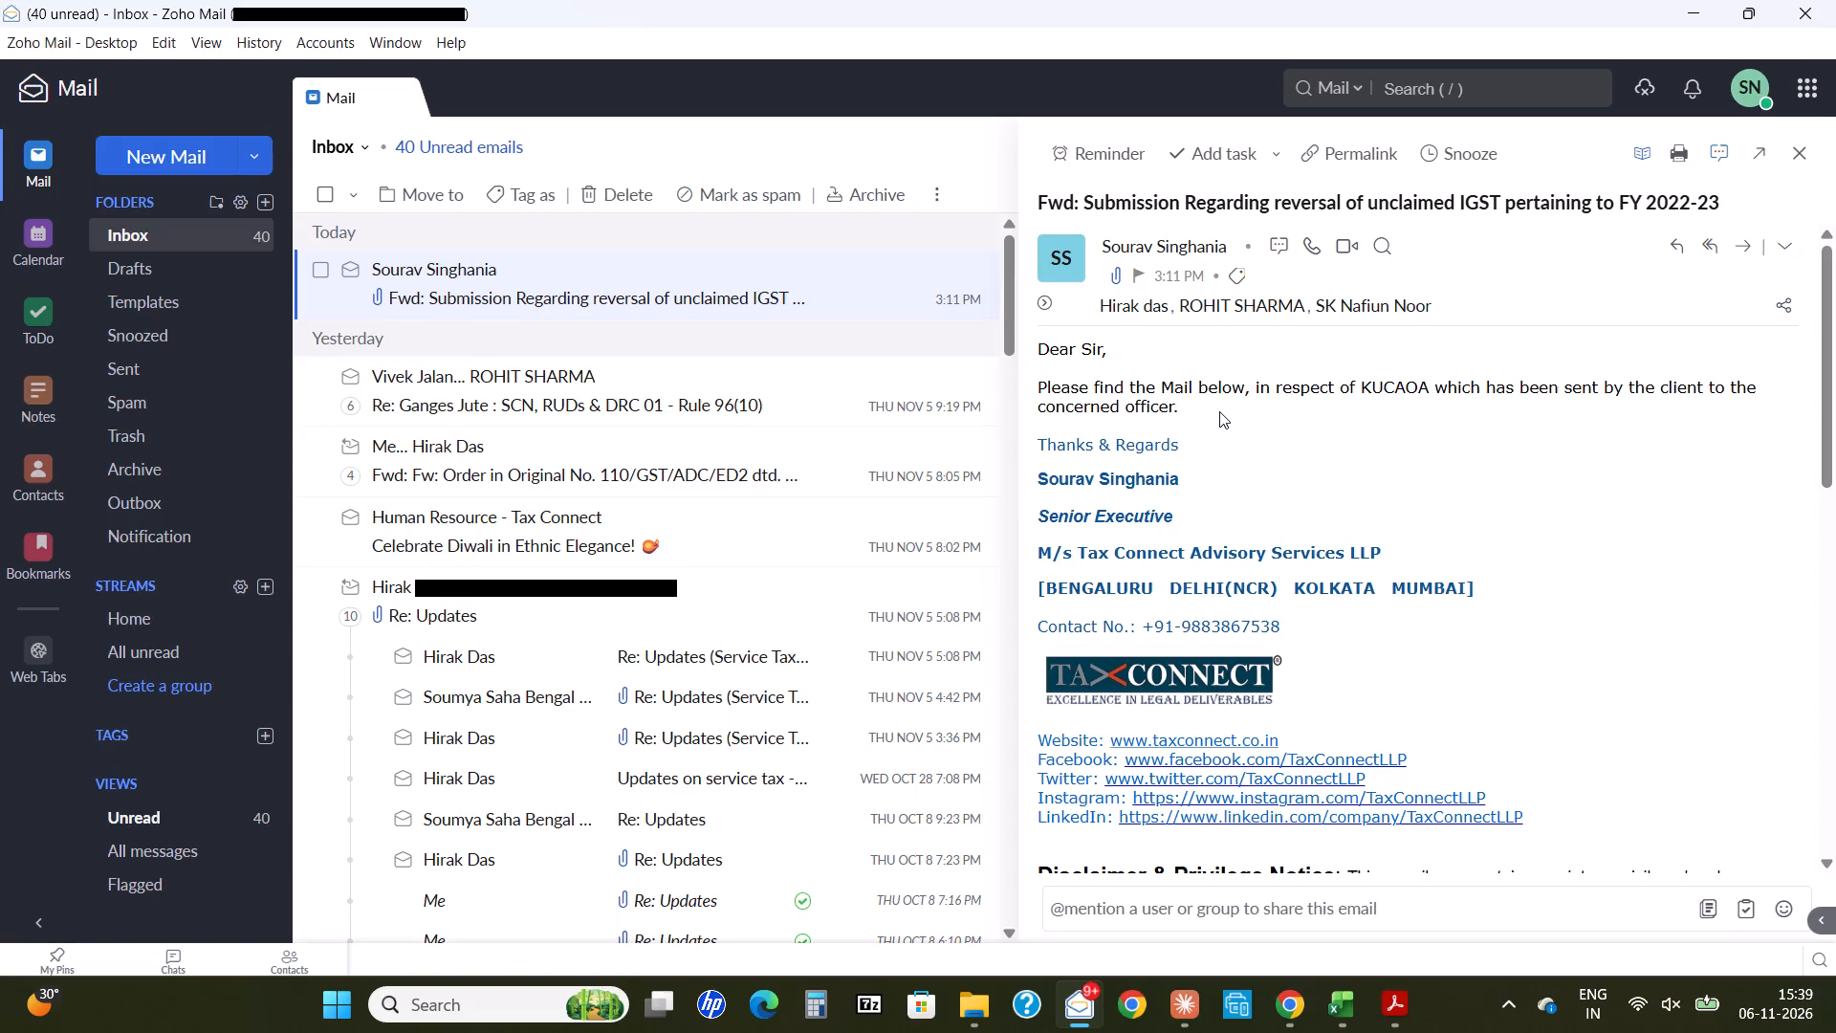
# Switch to Adobe Acrobat and quit it, closing the EXH-7 DRC 07 document and the other open PDFs.
pyautogui.hotkey('alt', 'Tab')
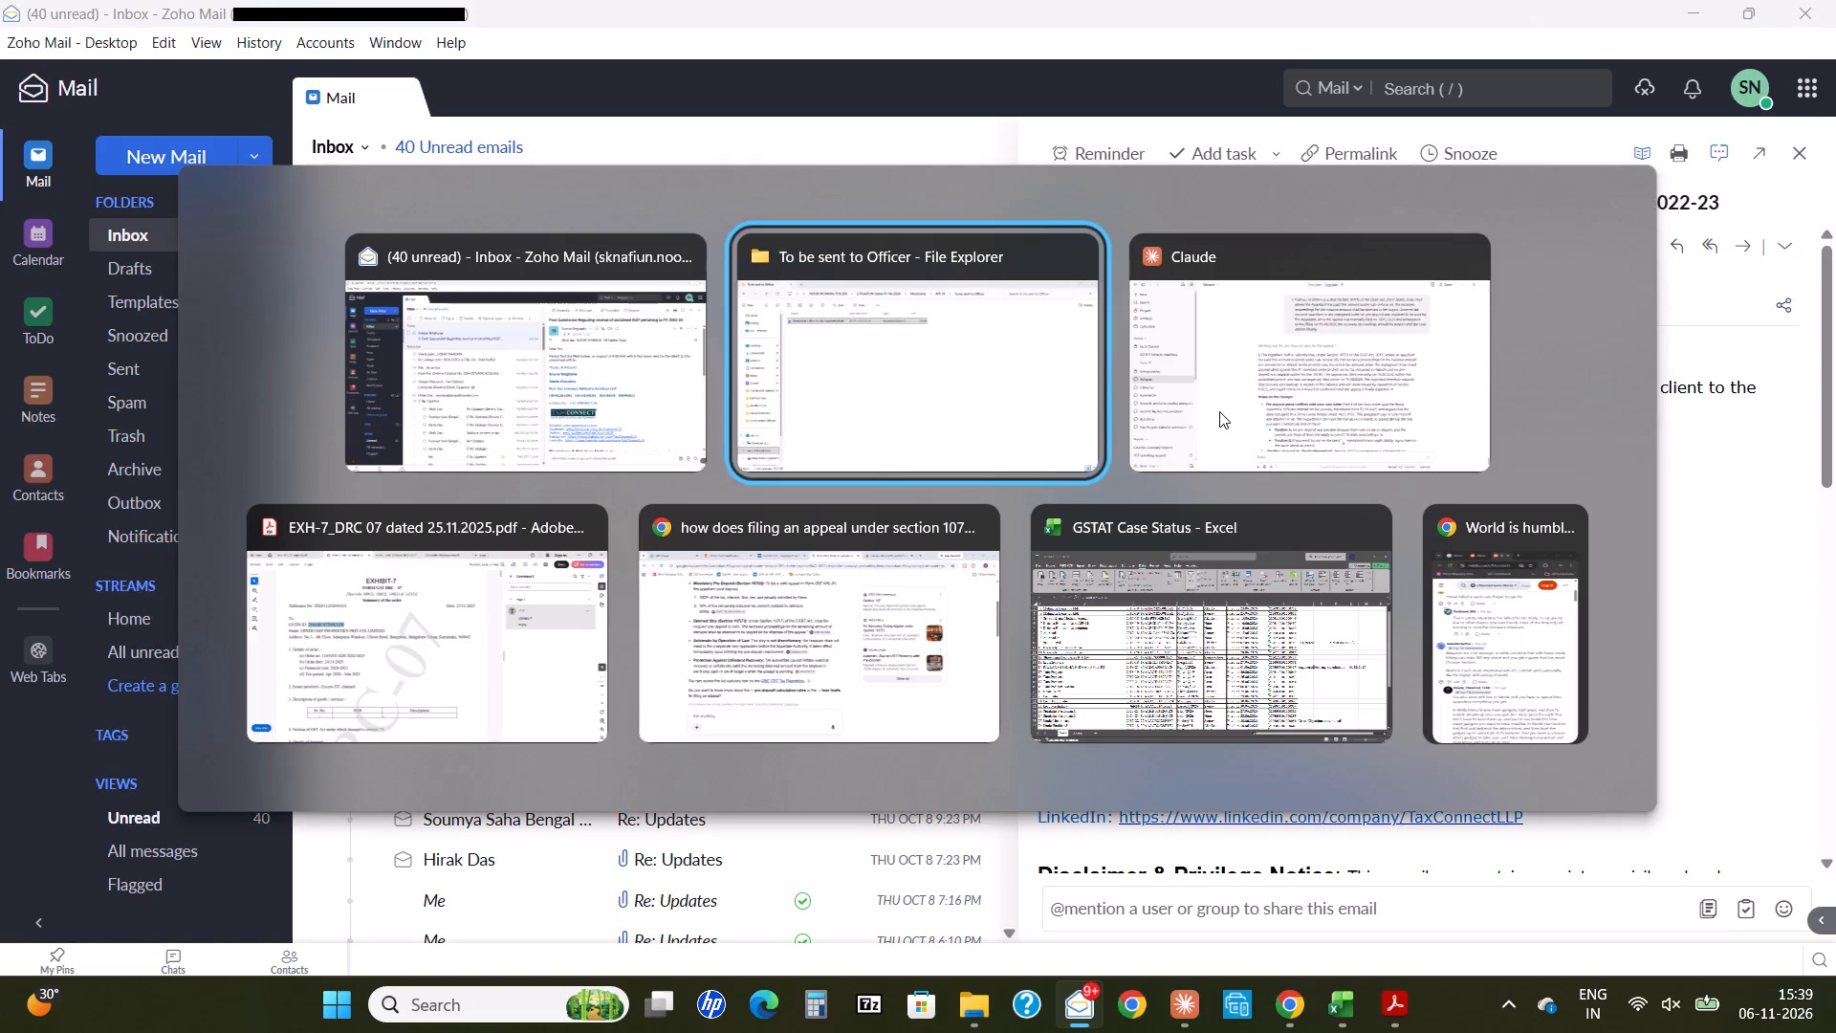
pyautogui.hotkey('alt', 'Tab')
pyautogui.hotkey('alt', 'Tab')
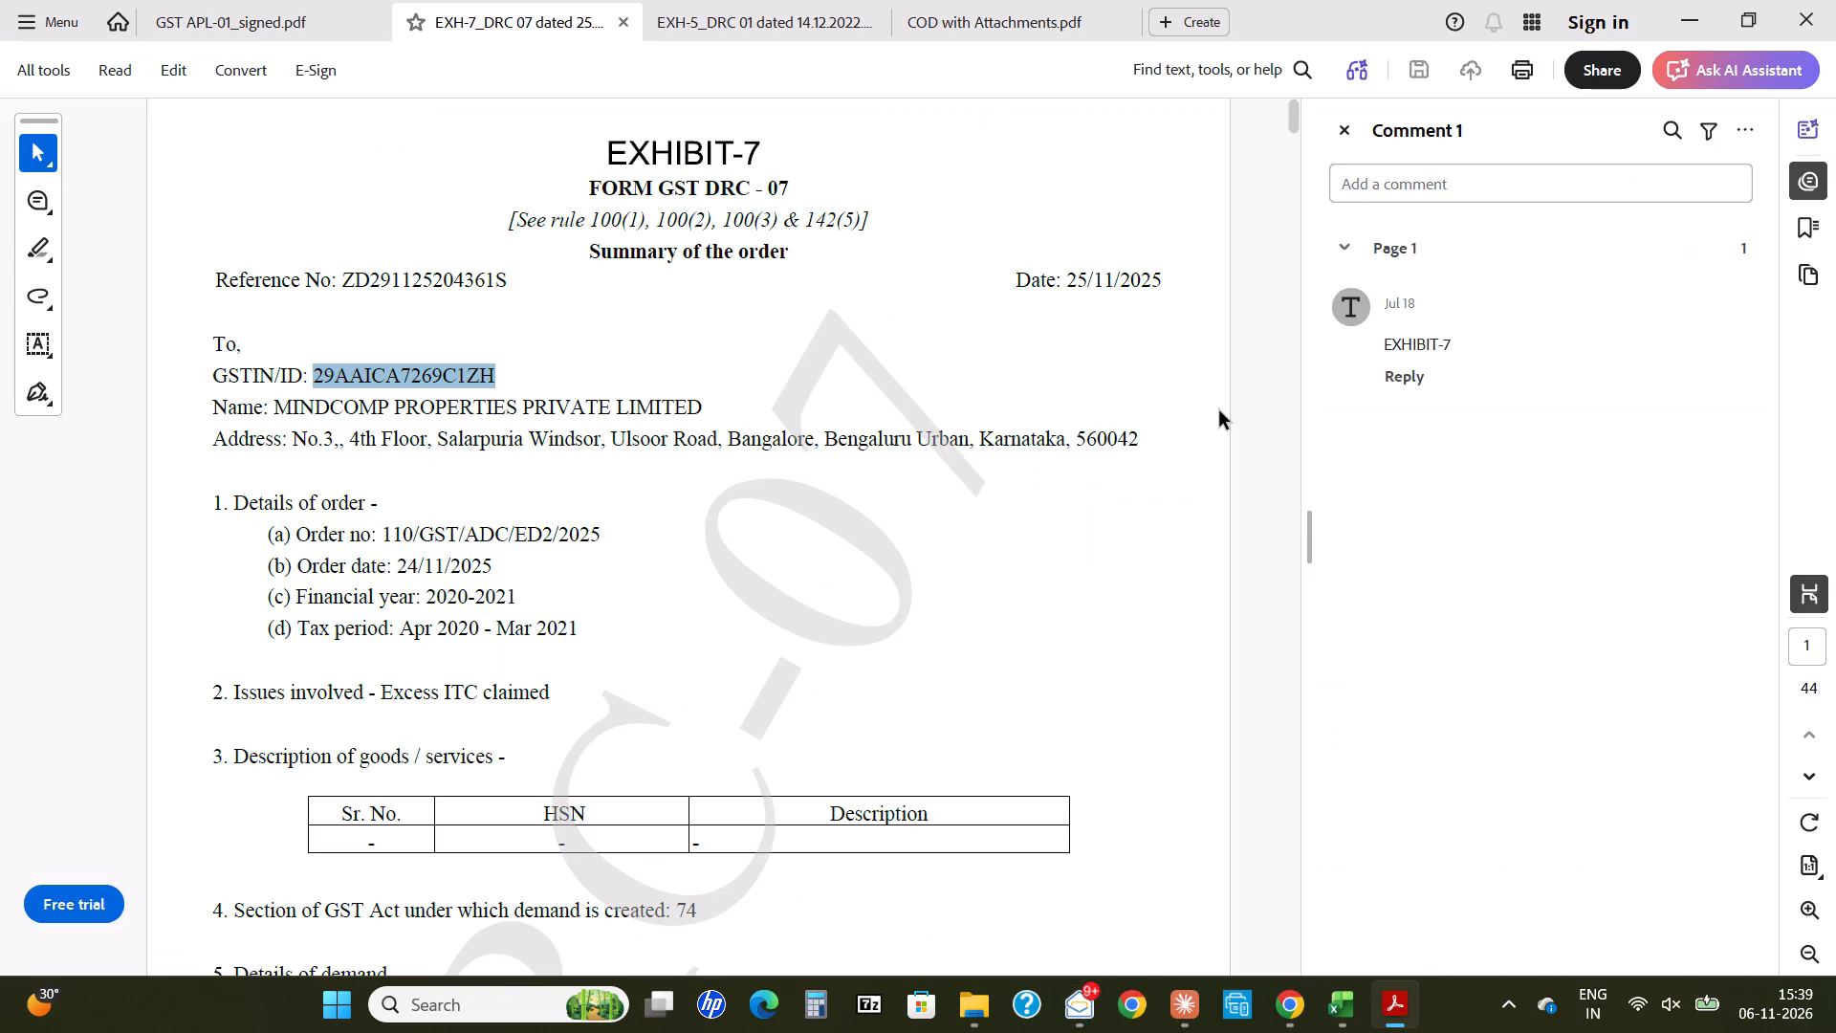
pyautogui.hotkey('ctrl', 'q')
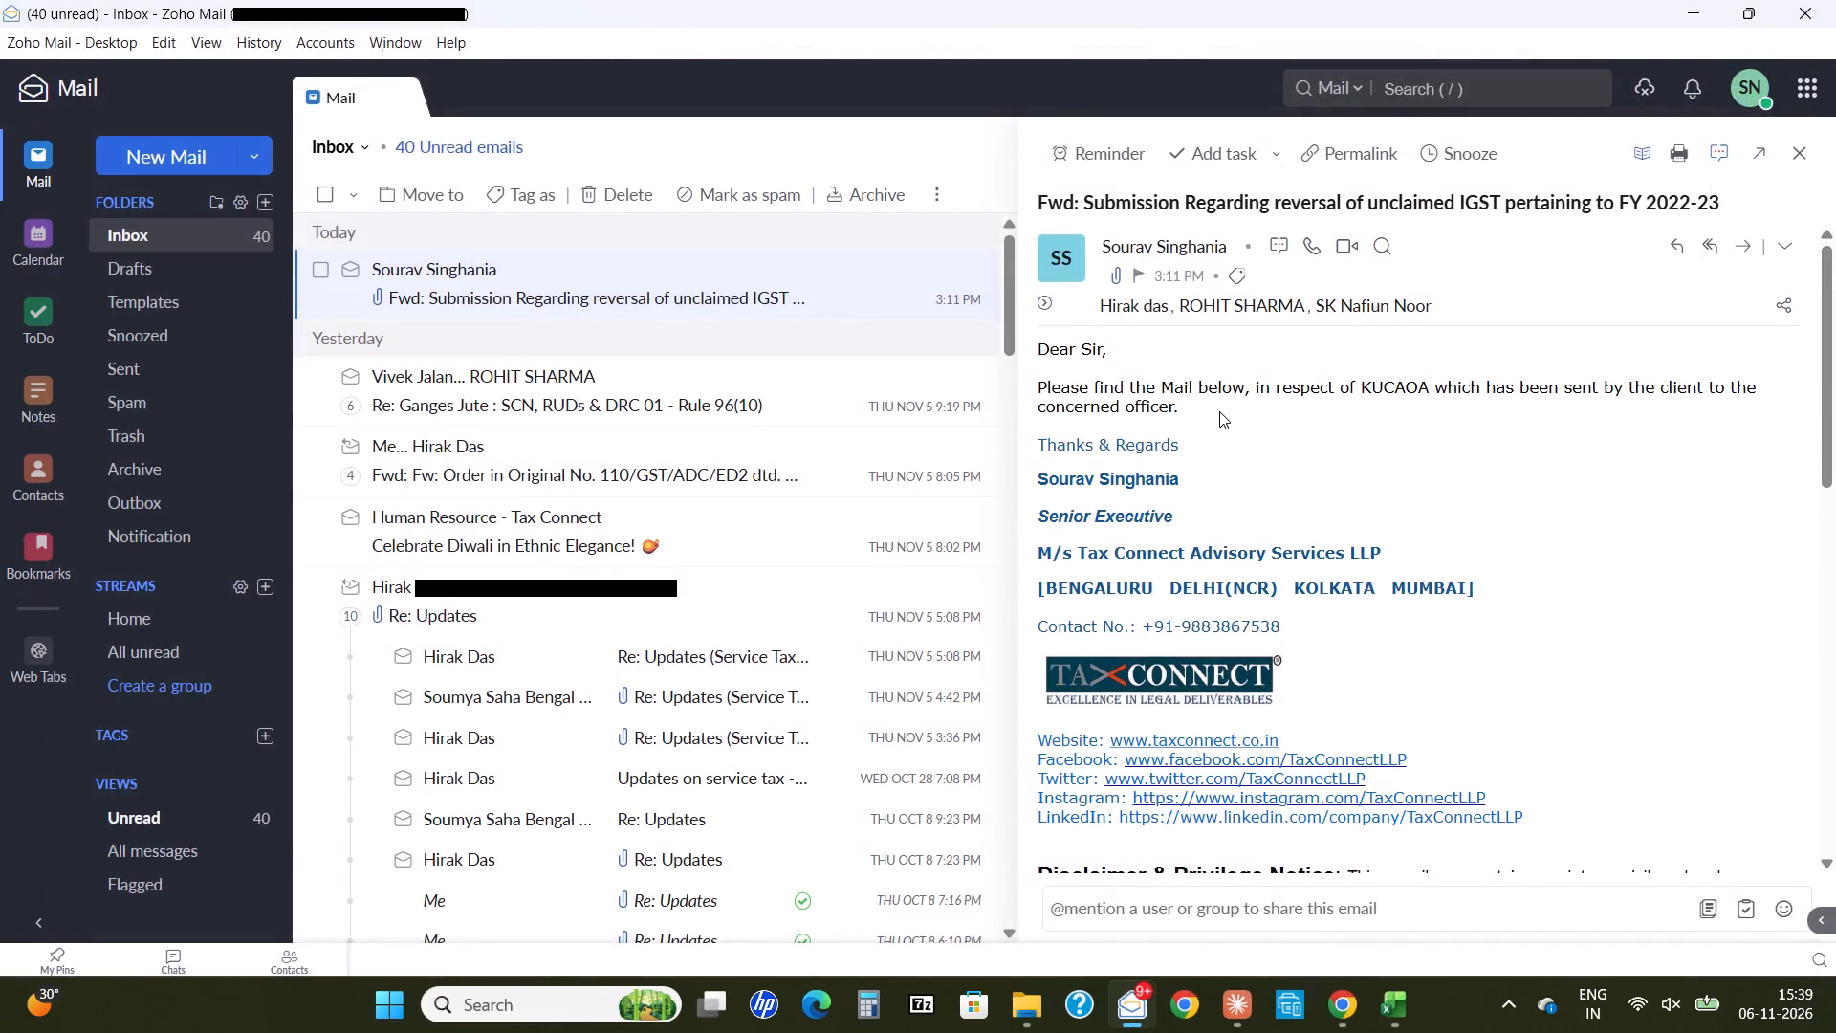
# Switch to Google Chrome and bring up the Delhi High Court judgment on Indian Kanoon.
pyautogui.hotkey('alt', 'Tab')
pyautogui.hotkey('alt', 'Down')
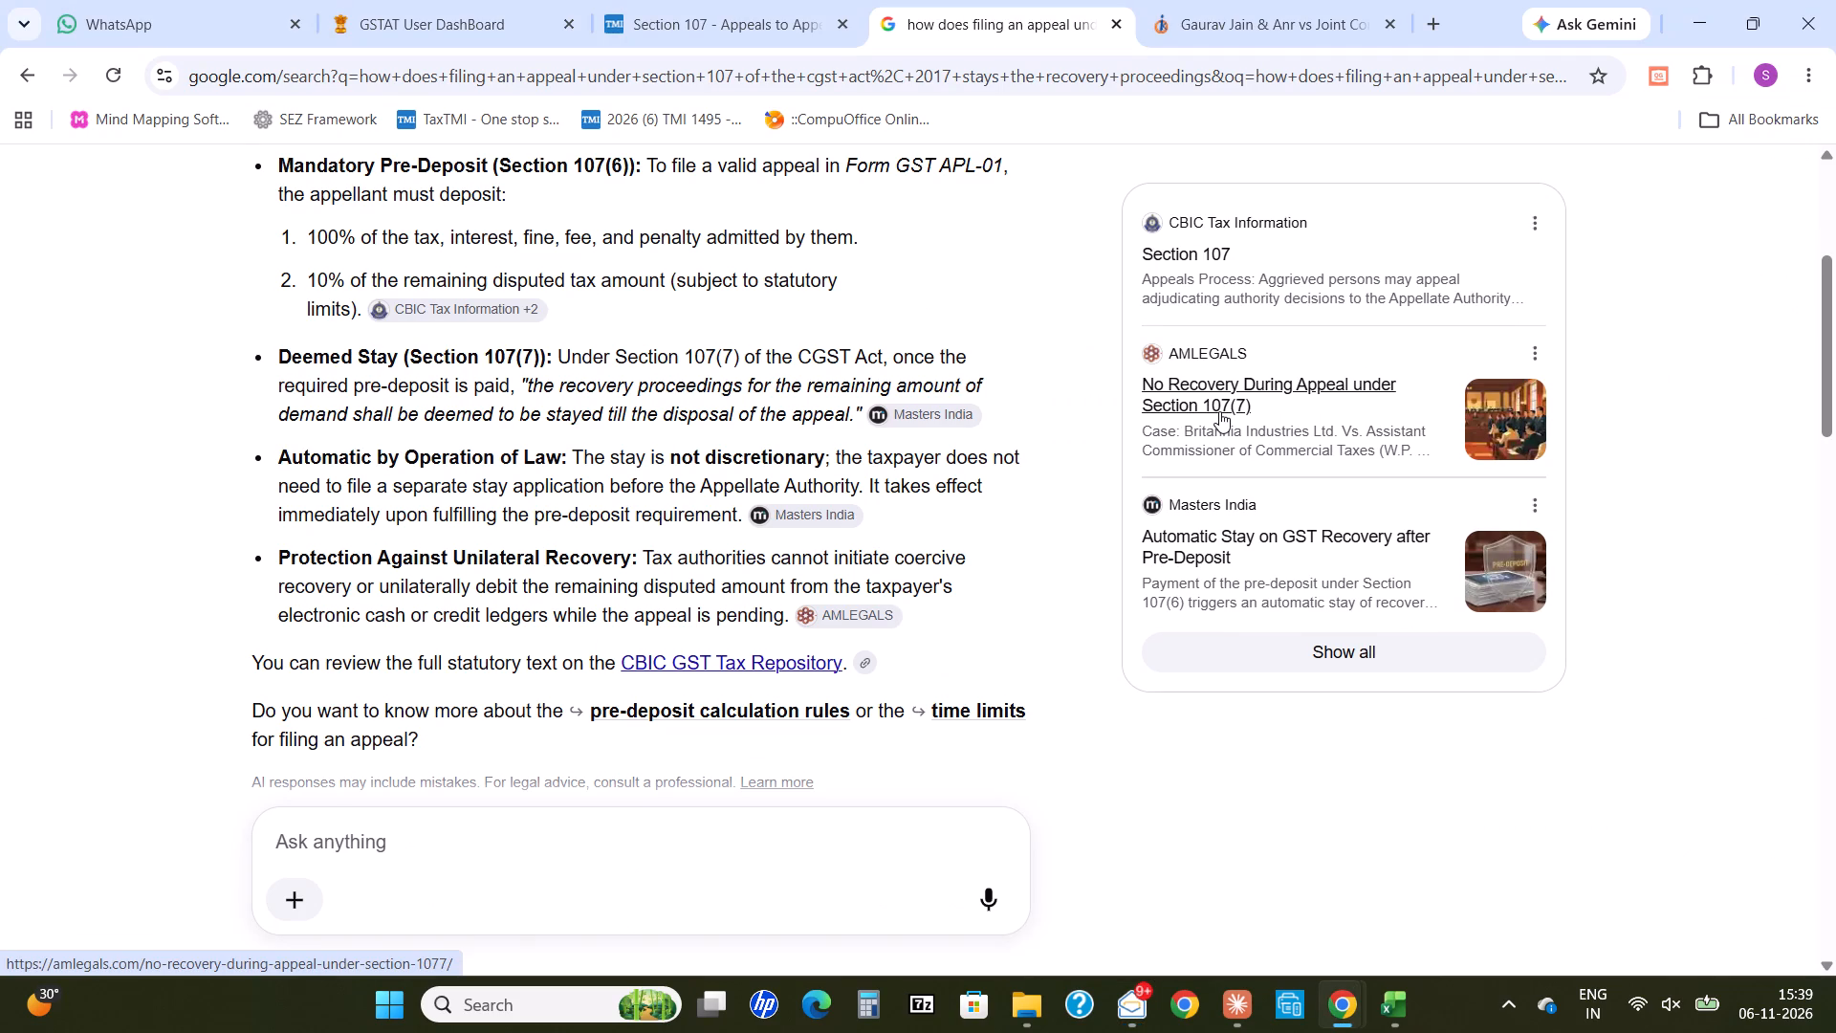
pyautogui.hotkey('ctrl', 'Tab')
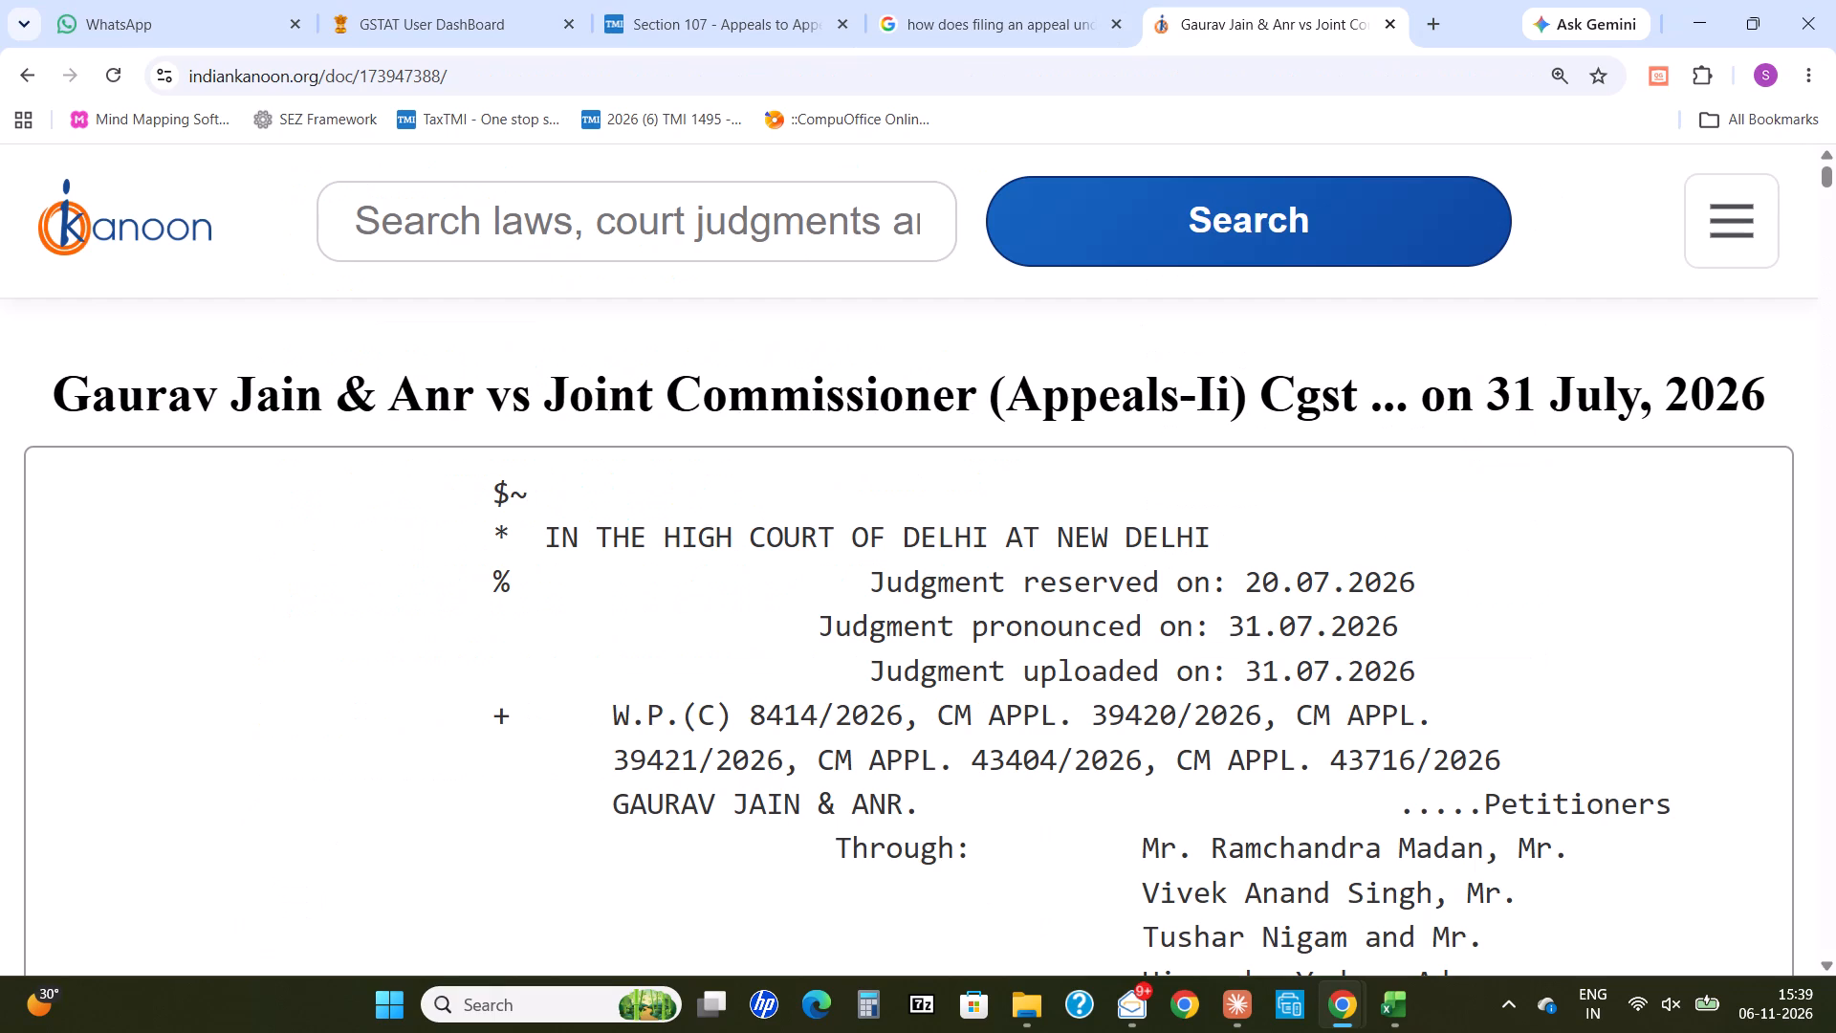